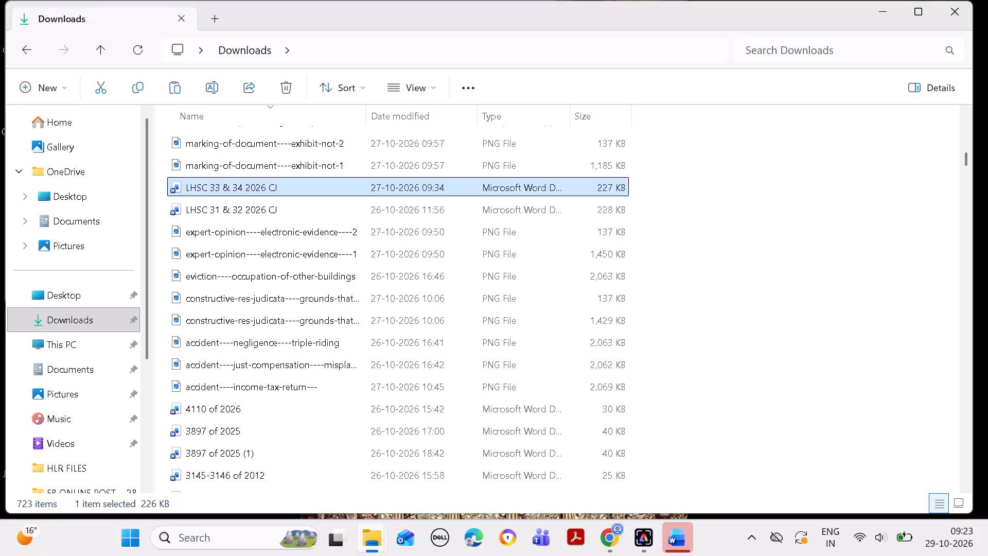
# Switch to the LHSC 33 & 34 2026 CJ document in Word and maximise its window.
pyautogui.click(679, 549)
pyautogui.click(676, 543)
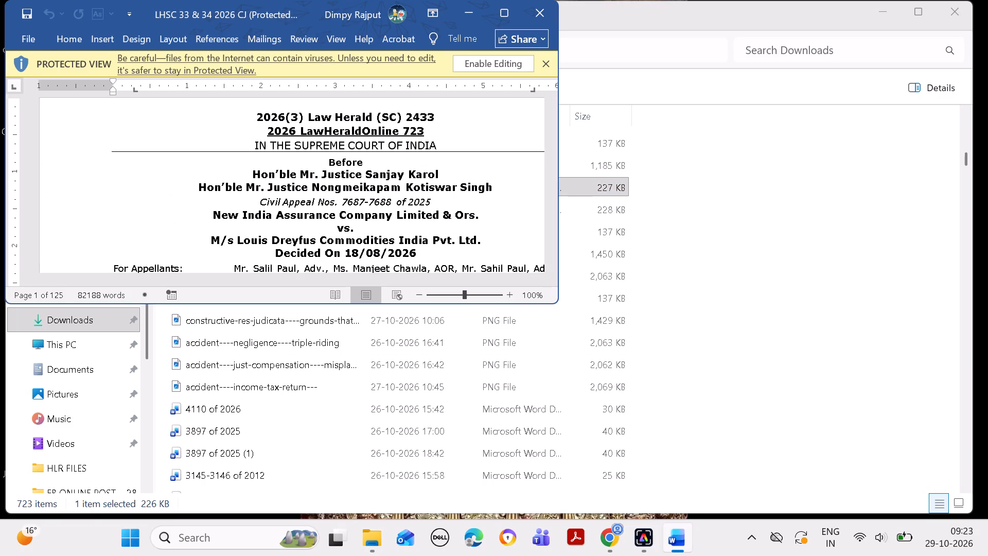
pyautogui.click(504, 14)
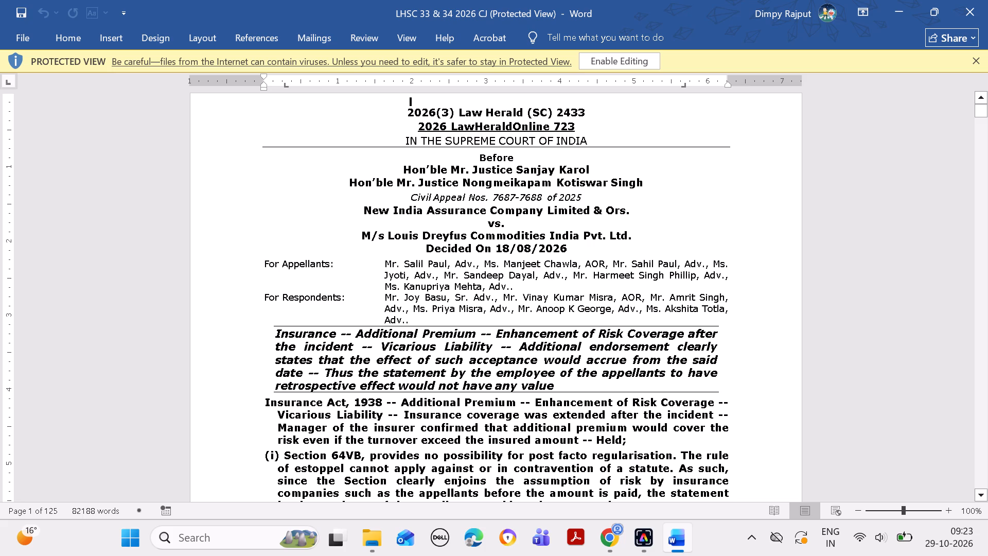
# Search the document for the case number 1561 of 2014.
pyautogui.hotkey('ctrl', 'a')
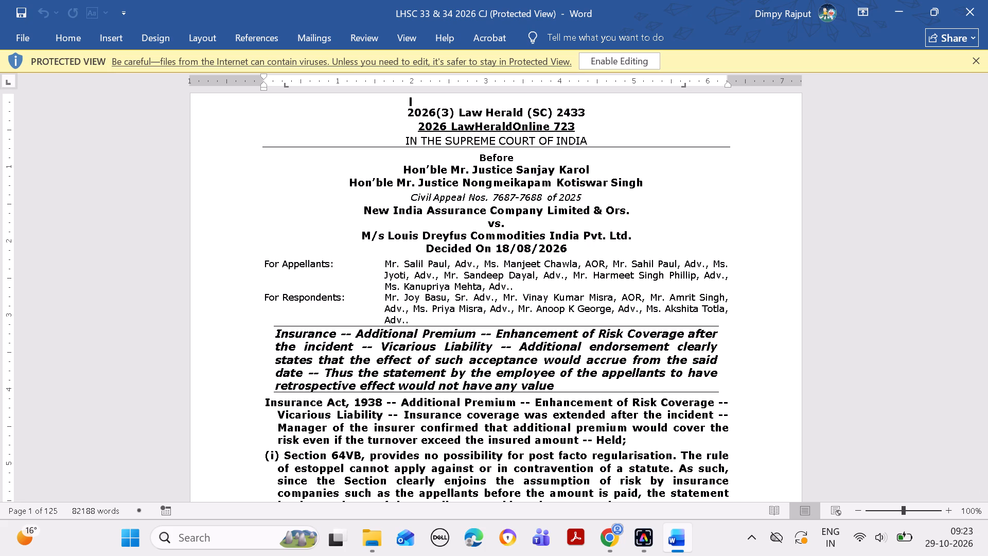
pyautogui.click(147, 133)
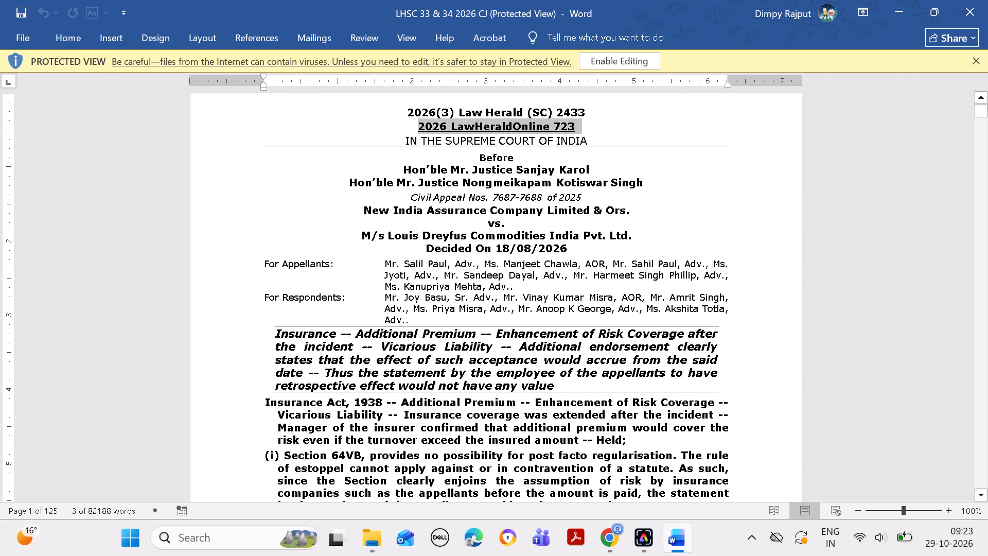
pyautogui.hotkey('ctrl', 'f')
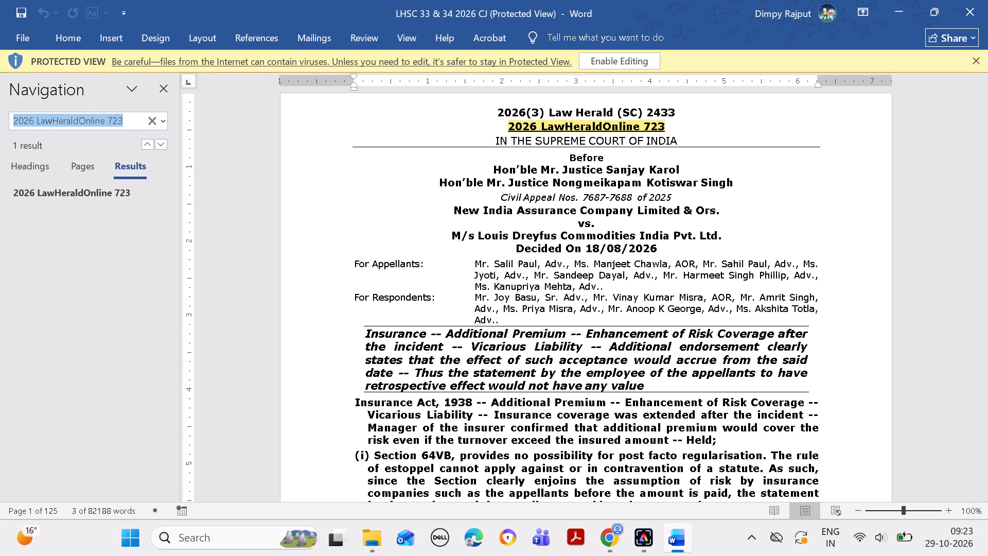
pyautogui.press('BackSpace')
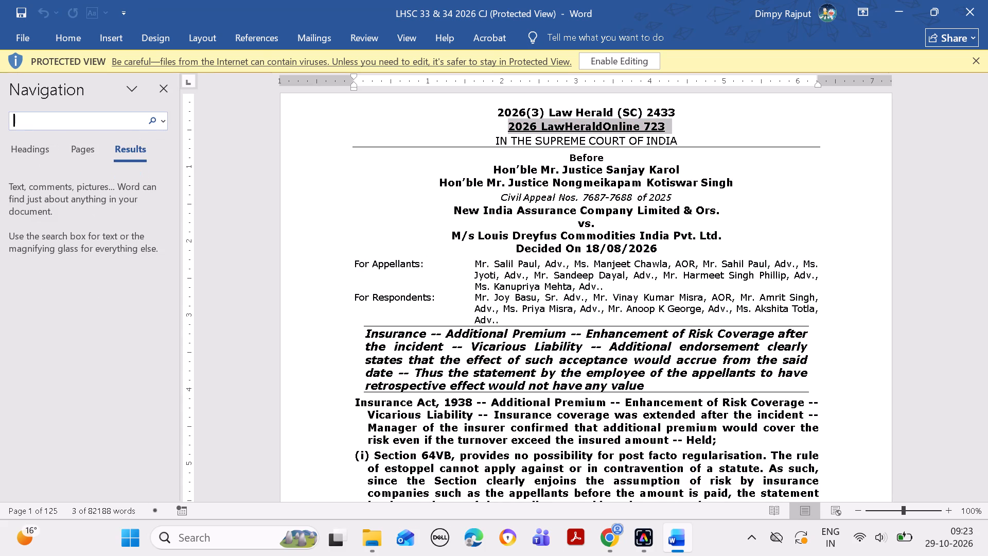
pyautogui.write('1561')
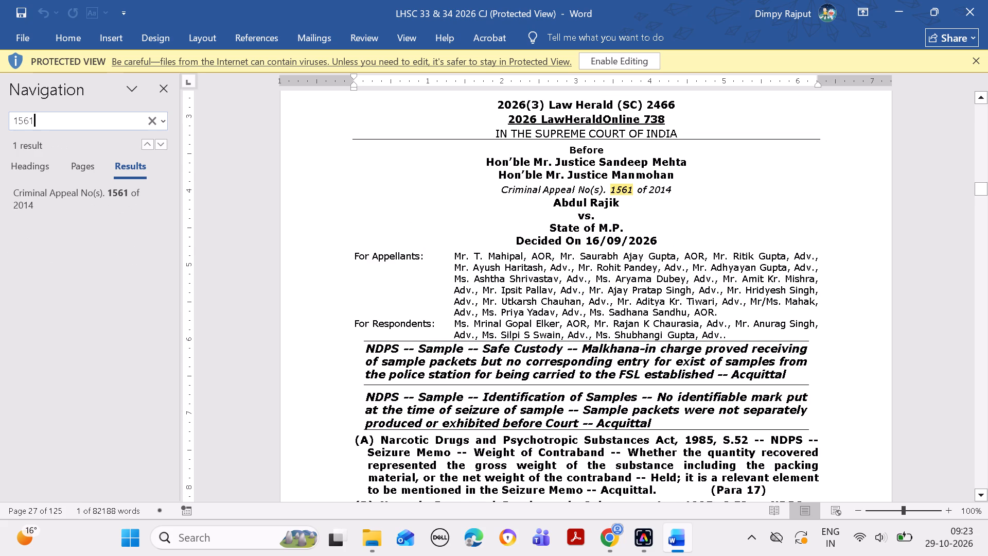
pyautogui.press('space')
pyautogui.write('OF')
pyautogui.press('BackSpace')
pyautogui.press('BackSpace')
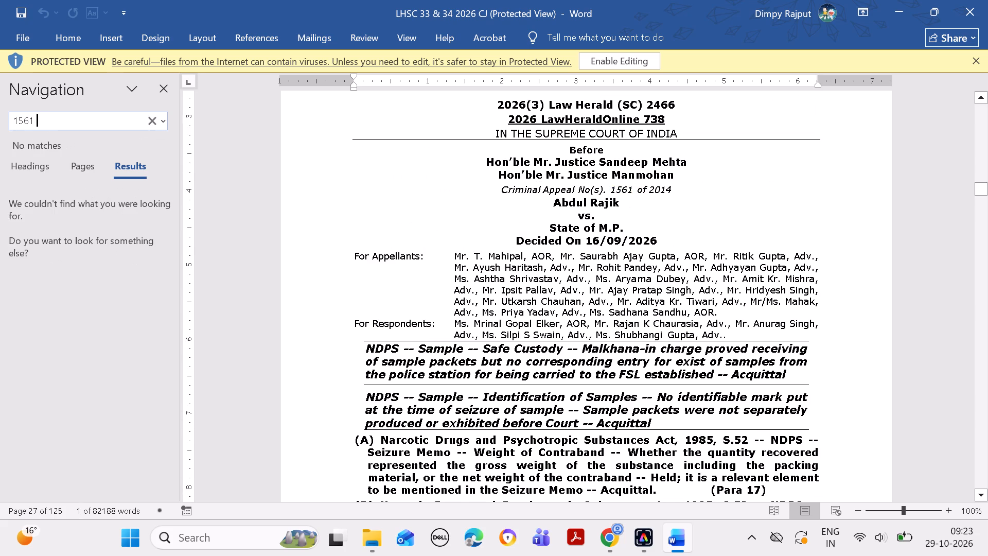
pyautogui.write('of')
pyautogui.press('space')
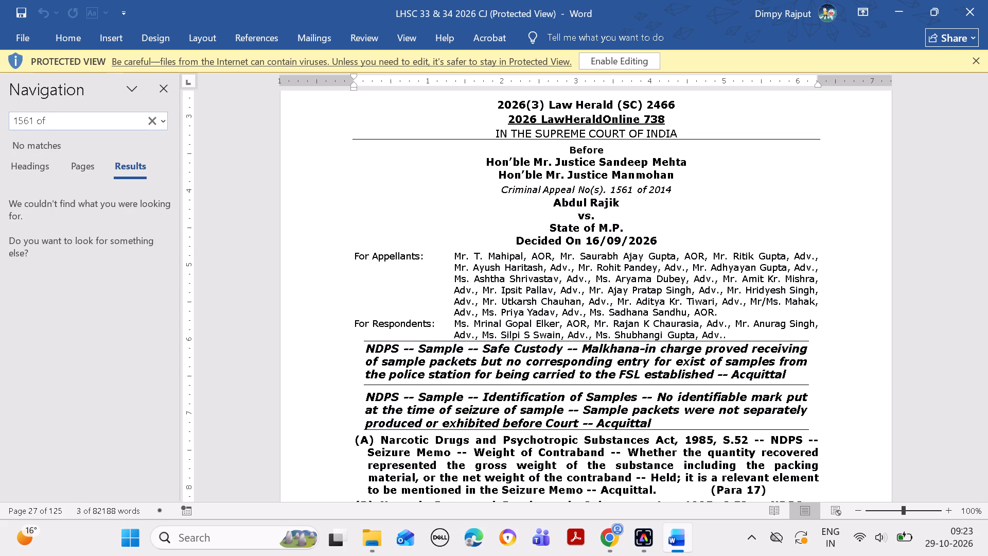
pyautogui.write('2014')
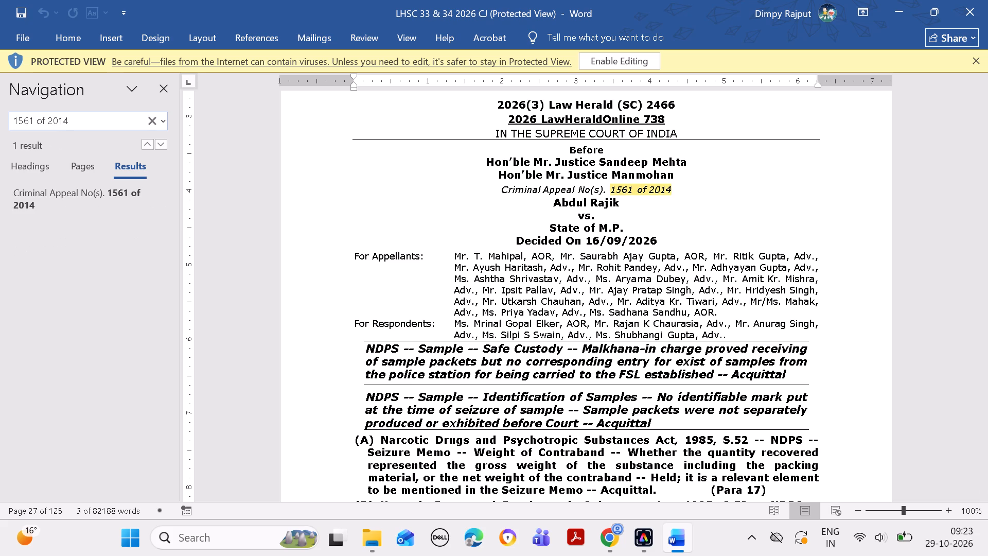
# Close the search pane and copy the text 1561 of 2014 from the Criminal Appeal line of the case heading.
pyautogui.click(313, 162)
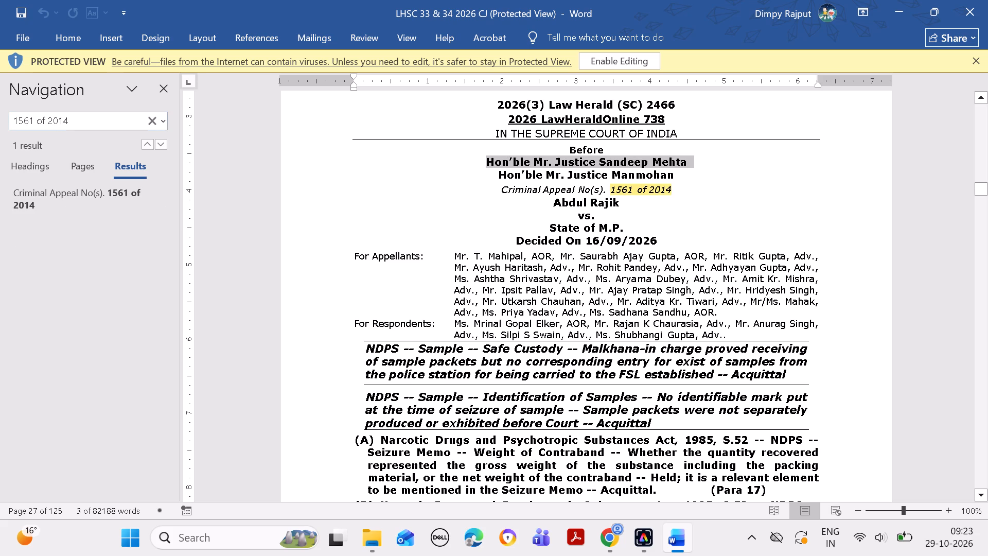
pyautogui.click(481, 201)
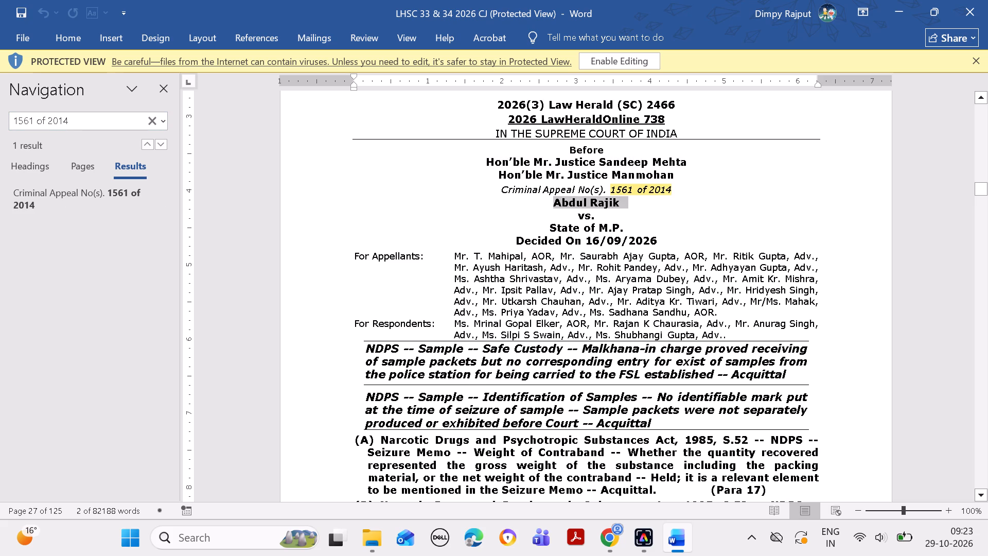
pyautogui.press('Down')
pyautogui.press('Down')
pyautogui.press('Down')
pyautogui.press('Down')
pyautogui.press('Down')
pyautogui.press('Down')
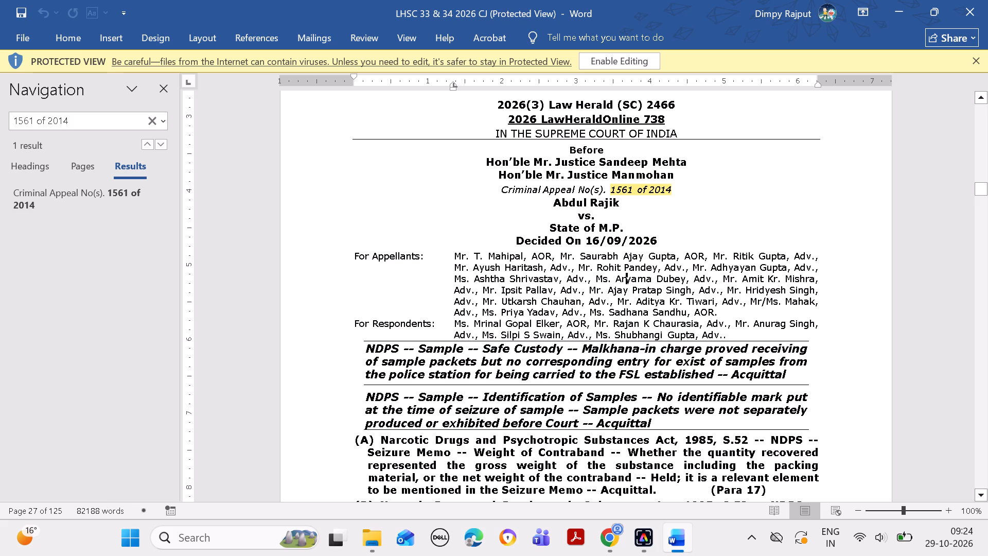
pyautogui.click(164, 85)
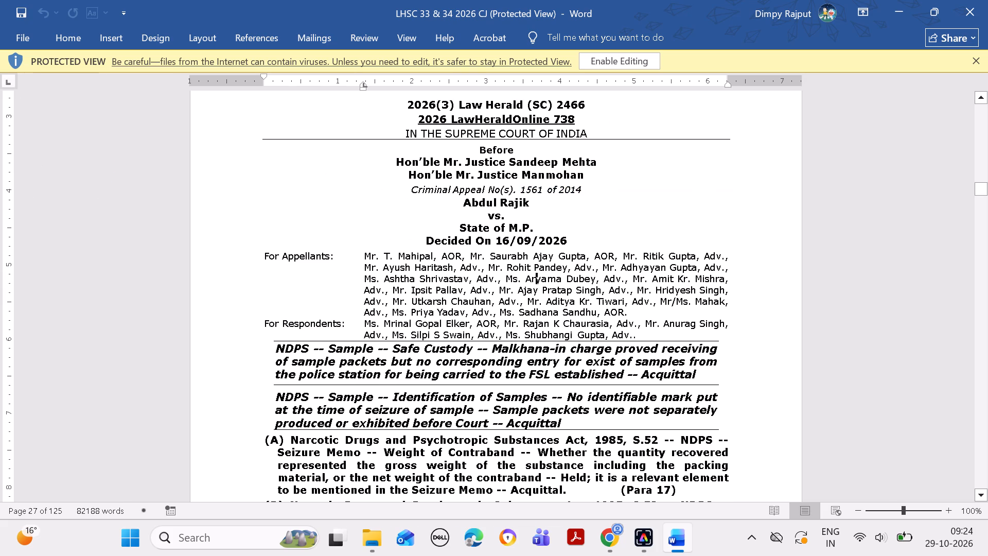
pyautogui.moveTo(522, 185); pyautogui.dragTo(576, 183)
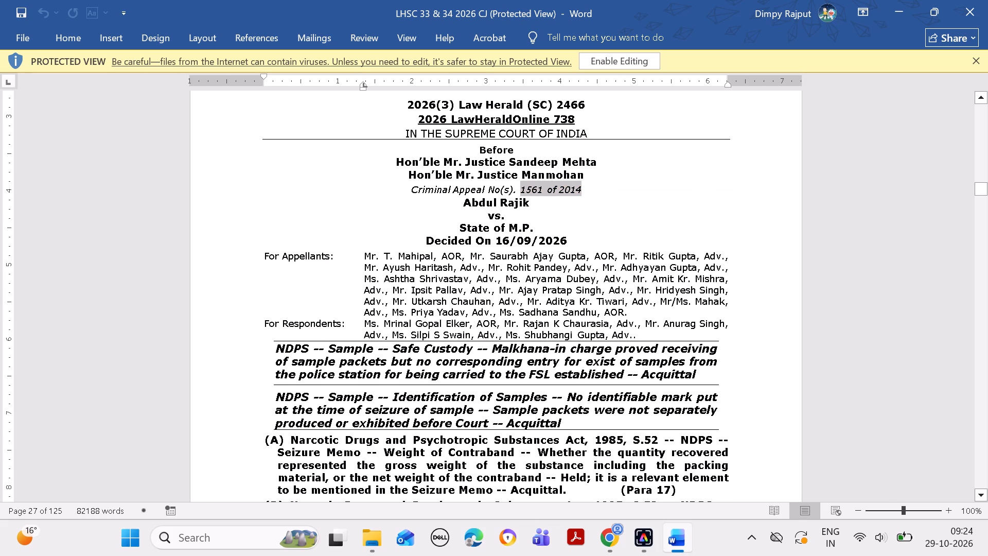
pyautogui.moveTo(576, 183); pyautogui.dragTo(581, 183)
pyautogui.hotkey('ctrl', 'c')
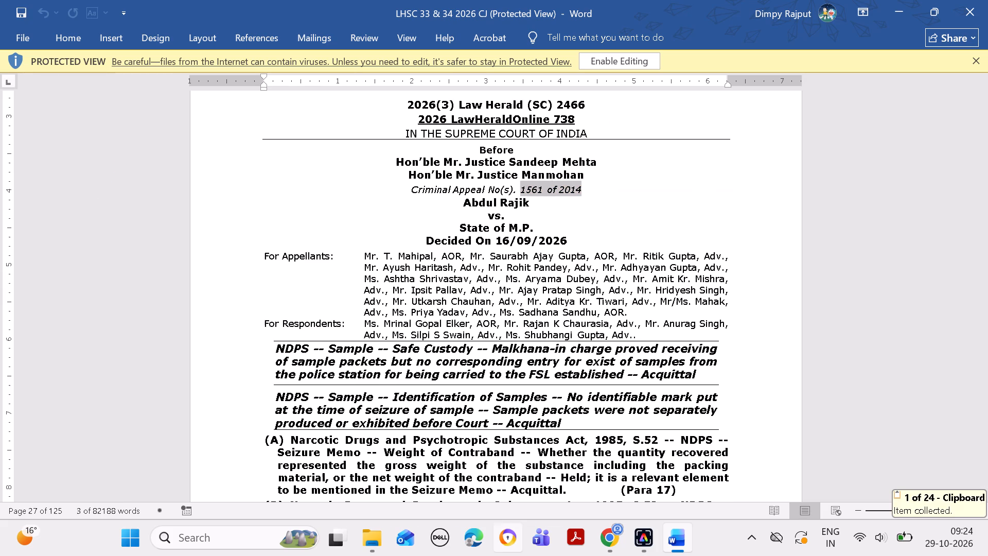
# Switch to Edge, open the saved Law Herald Admin site and go to its case search page.
pyautogui.click(479, 533)
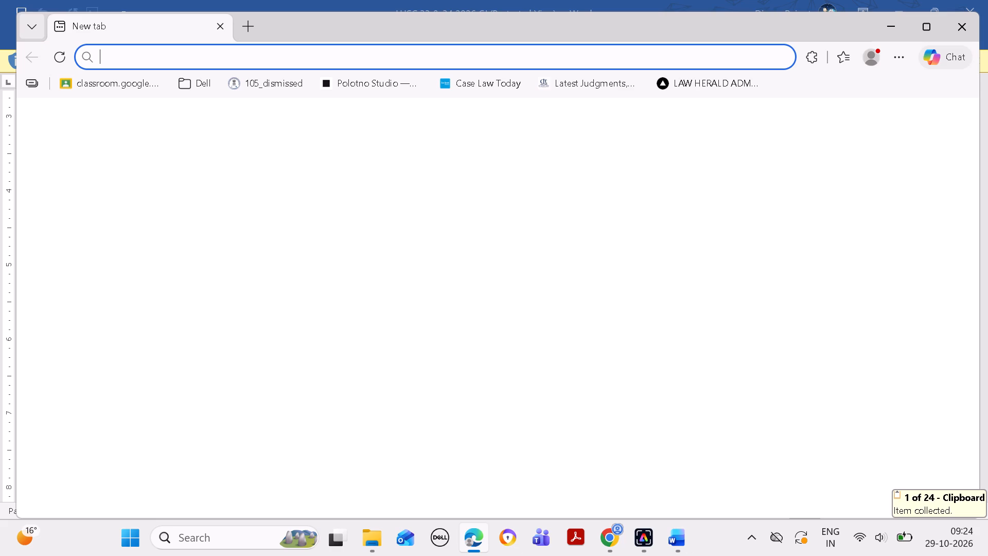
pyautogui.click(839, 63)
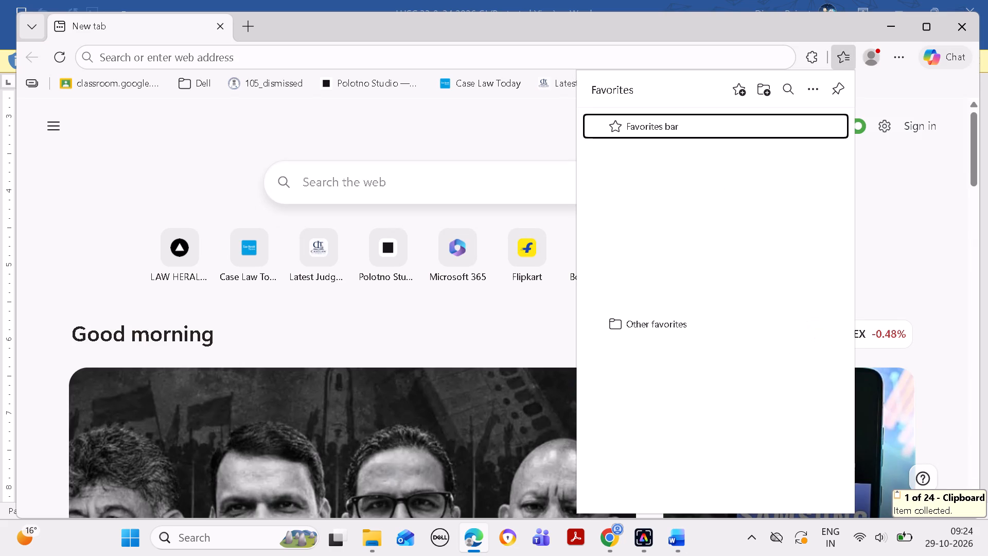
pyautogui.click(685, 292)
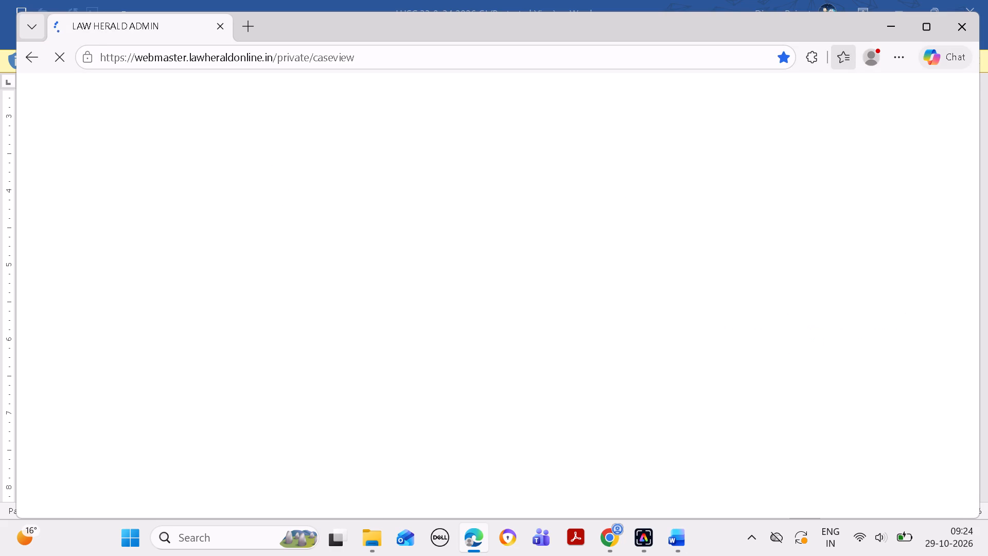
pyautogui.click(79, 397)
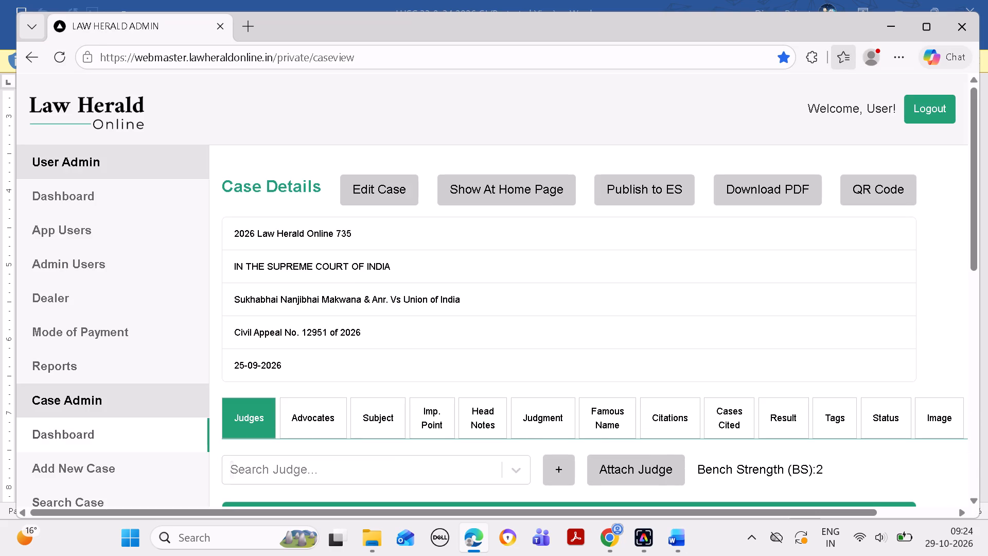
pyautogui.click(86, 500)
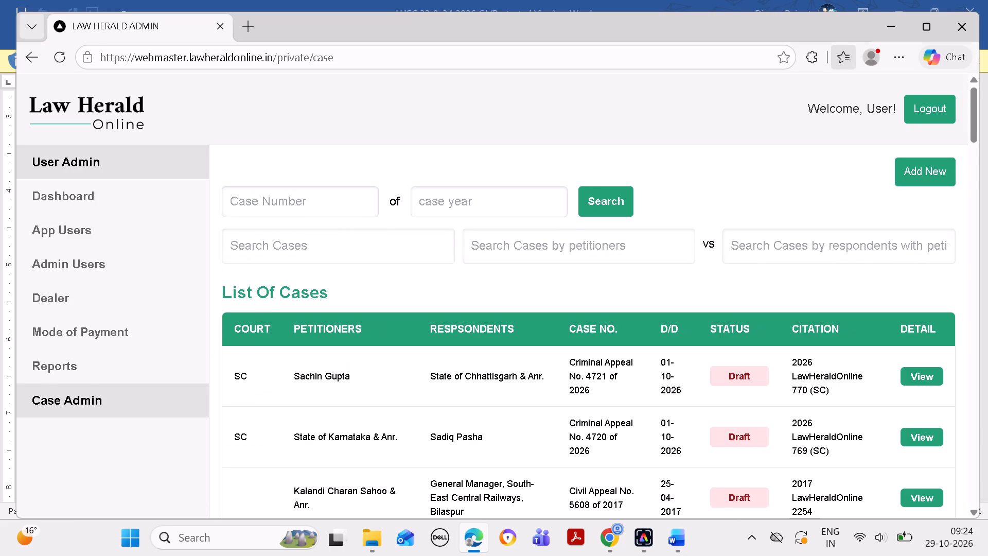
# Search the case list for case number 1561 with case year 2014.
pyautogui.click(290, 205)
pyautogui.hotkey('ctrl', 'v')
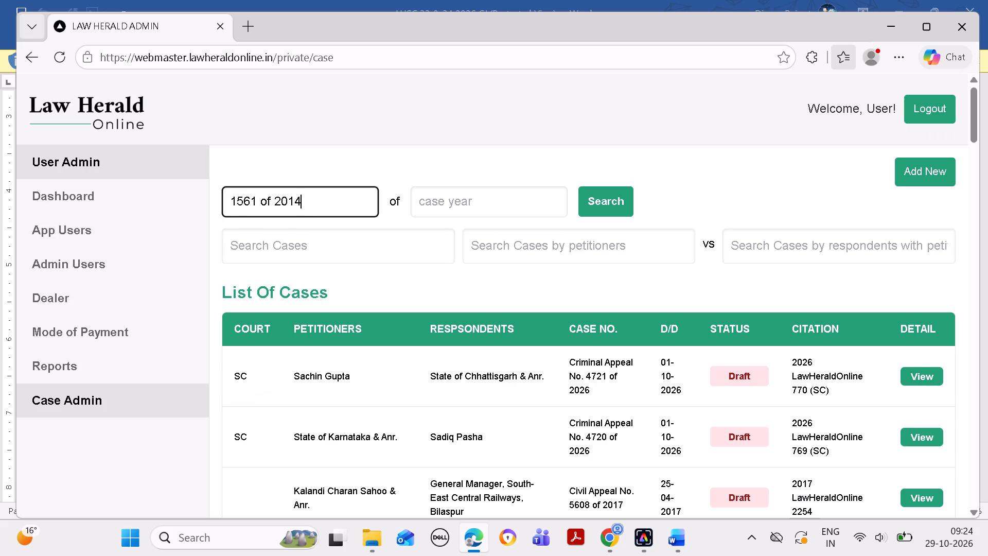
pyautogui.click(437, 200)
pyautogui.hotkey('ctrl', 'v')
pyautogui.click(463, 205)
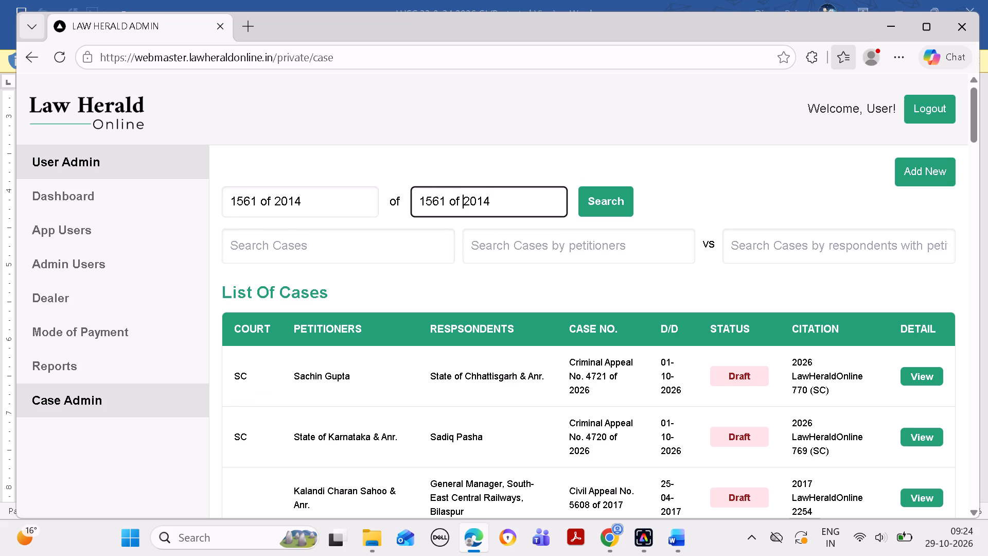
pyautogui.press('BackSpace')
pyautogui.press('BackSpace')
pyautogui.press('BackSpace')
pyautogui.press('BackSpace')
pyautogui.press('BackSpace')
pyautogui.press('BackSpace')
pyautogui.press('BackSpace')
pyautogui.press('BackSpace')
pyautogui.press('BackSpace')
pyautogui.press('BackSpace')
pyautogui.press('BackSpace')
pyautogui.click(329, 195)
pyautogui.press('BackSpace')
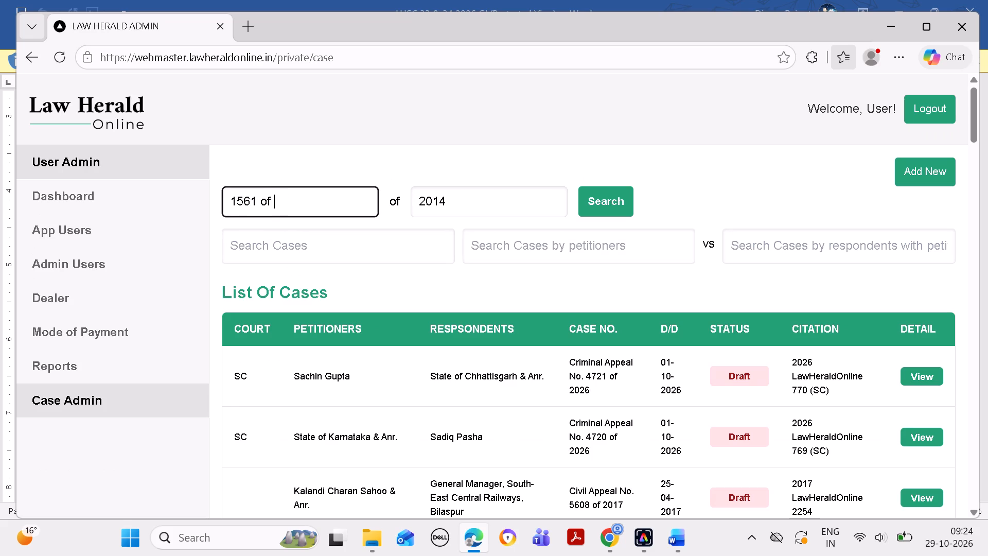
pyautogui.press('BackSpace')
pyautogui.press('BackSpace')
pyautogui.press('BackSpace')
pyautogui.press('BackSpace')
pyautogui.click(596, 204)
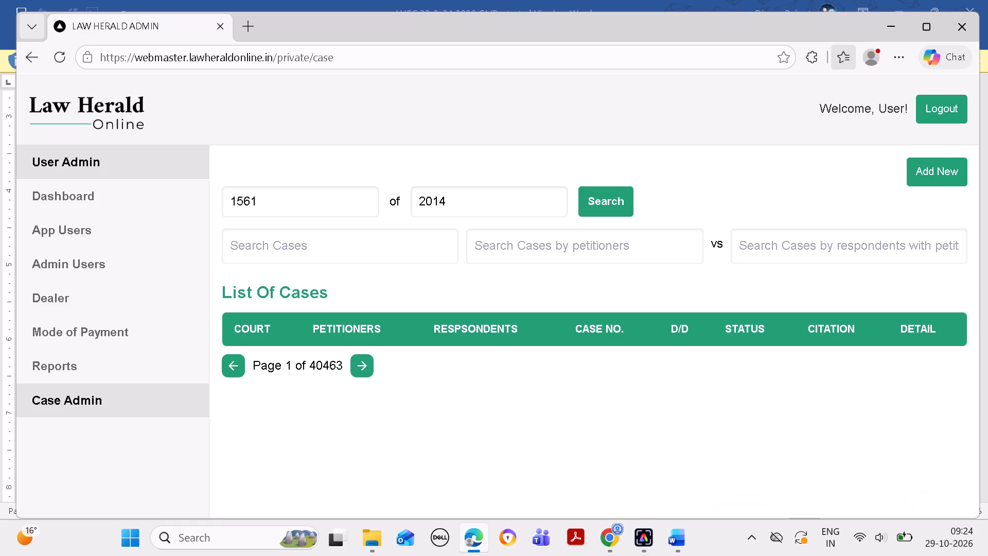
# Switch back to the Word document and search it for the case number 12951 of 2026.
pyautogui.click(679, 532)
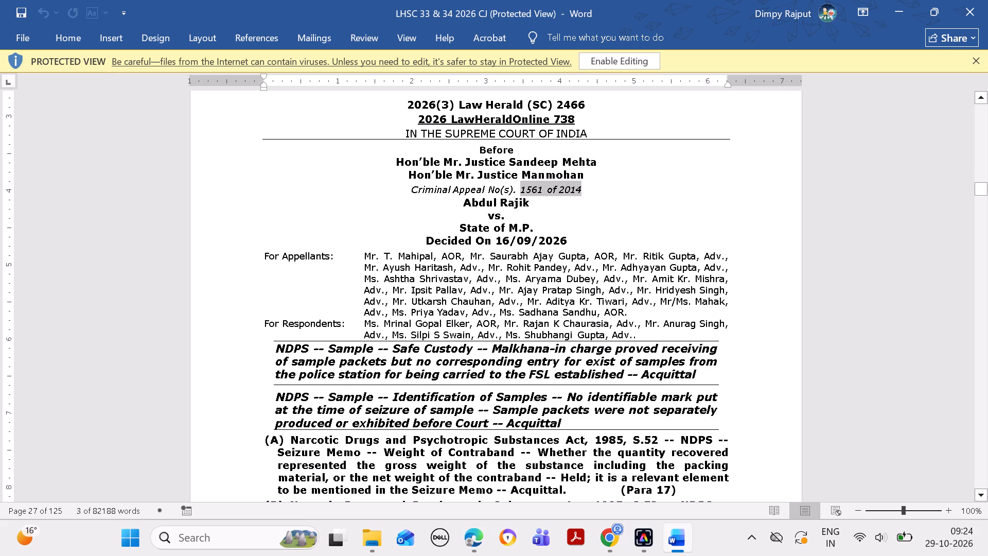
pyautogui.click(289, 206)
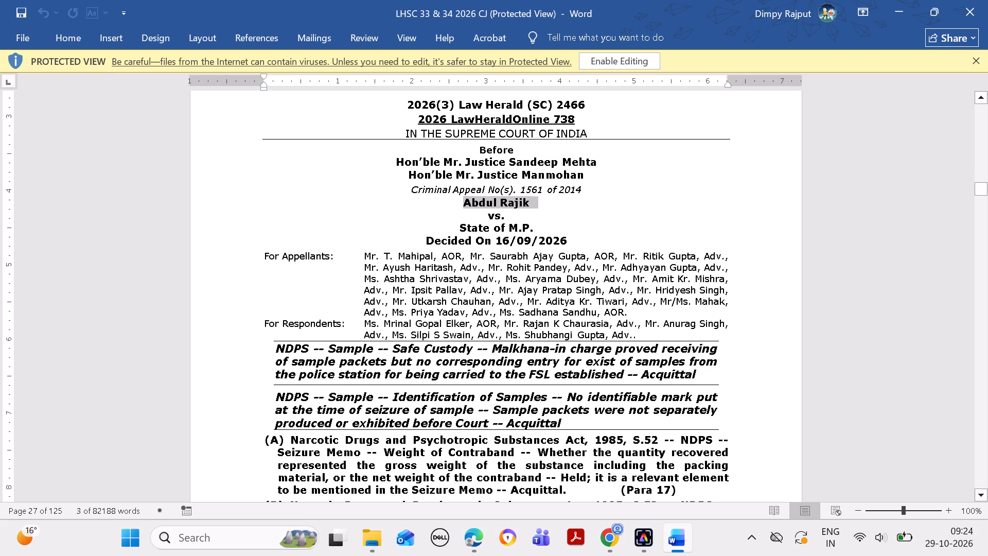
pyautogui.hotkey('ctrl', 'a')
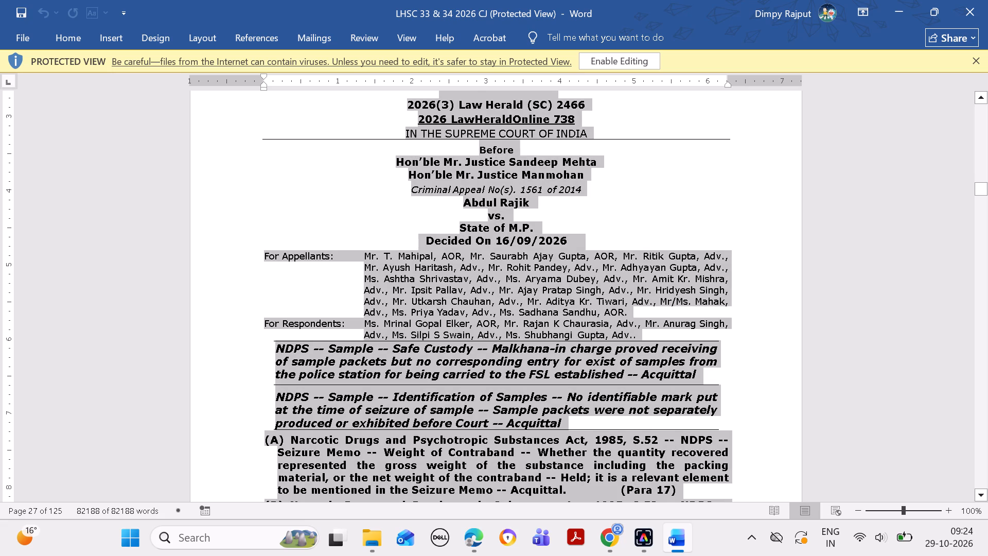
pyautogui.click(122, 137)
pyautogui.hotkey('ctrl', 'f')
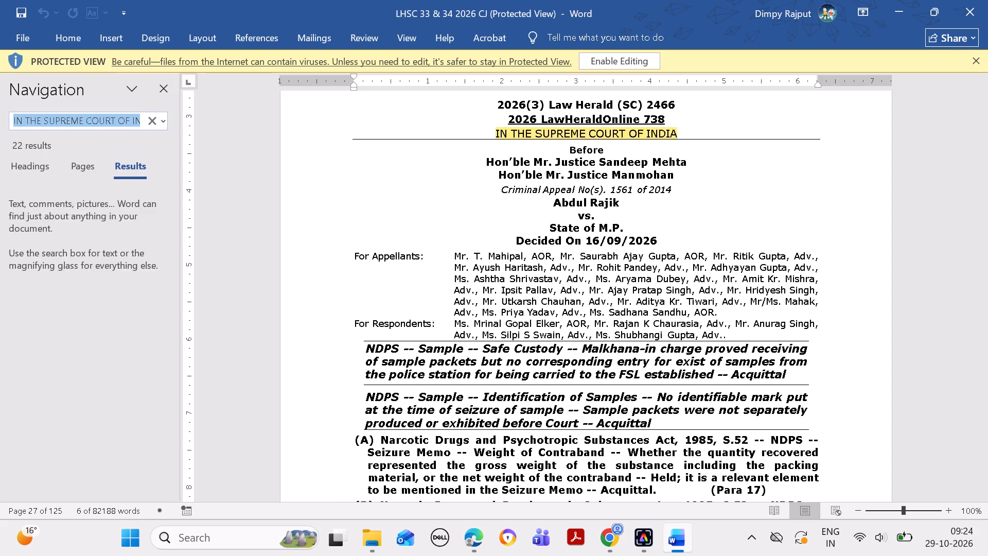
pyautogui.press('BackSpace')
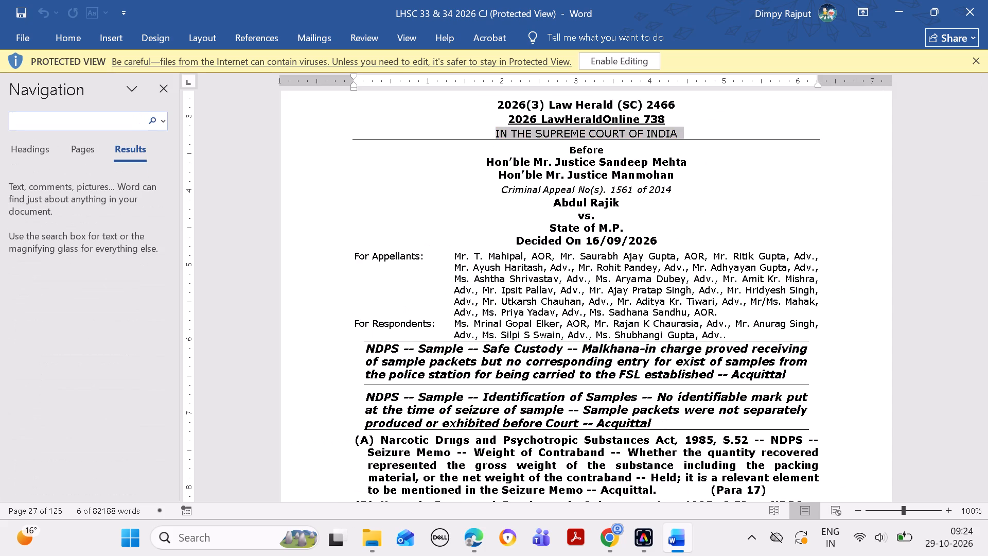
pyautogui.press('1')
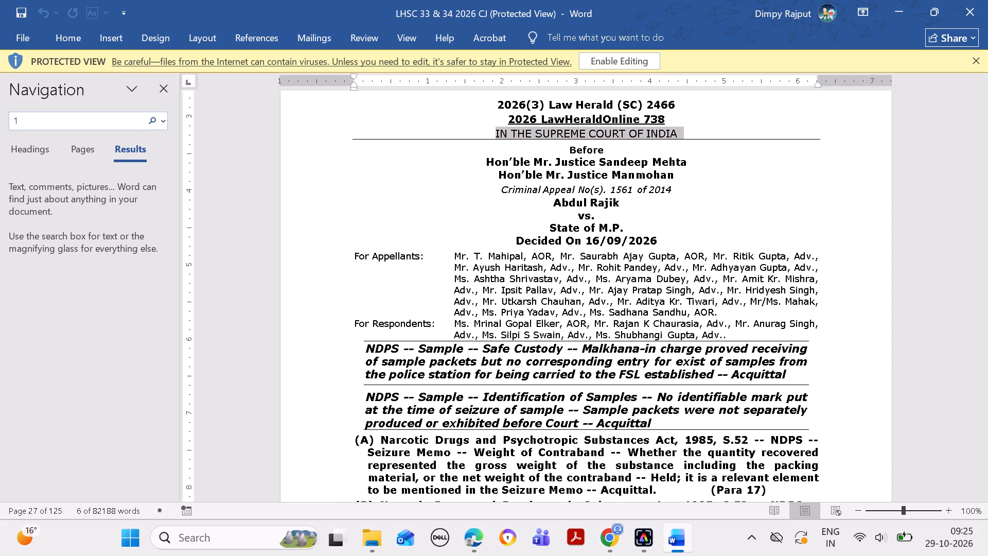
pyautogui.press('2')
pyautogui.write('95')
pyautogui.press('1')
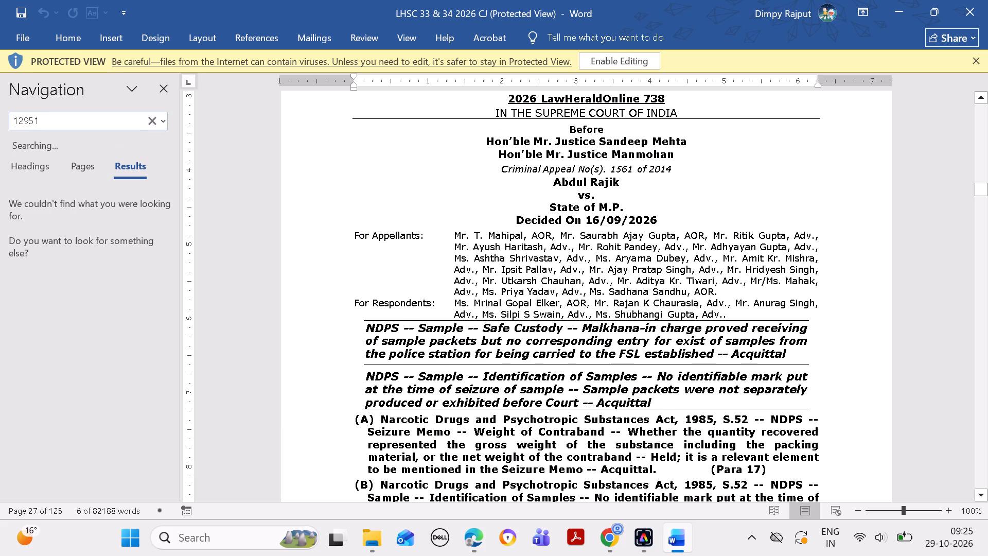
pyautogui.press('space')
pyautogui.write('of')
pyautogui.press('space')
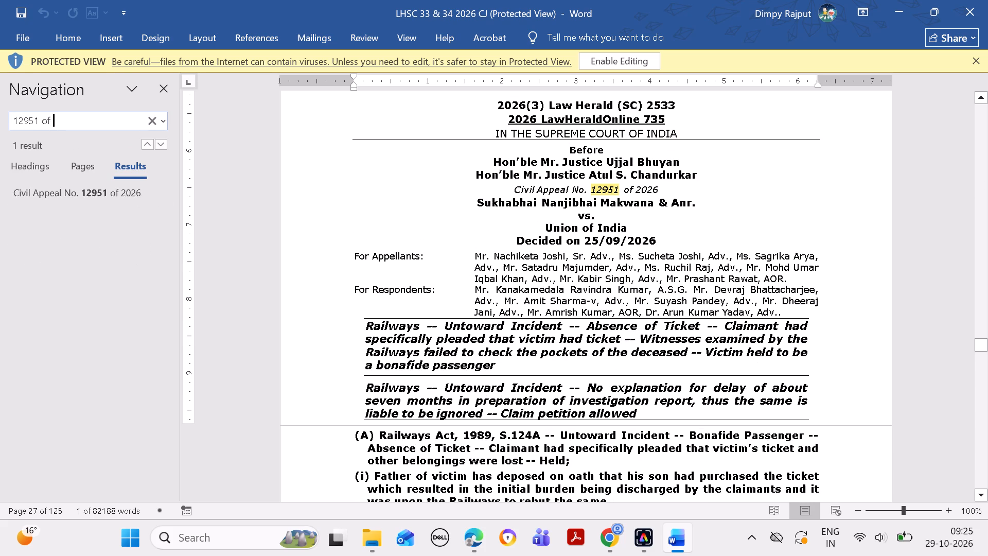
pyautogui.write('2026')
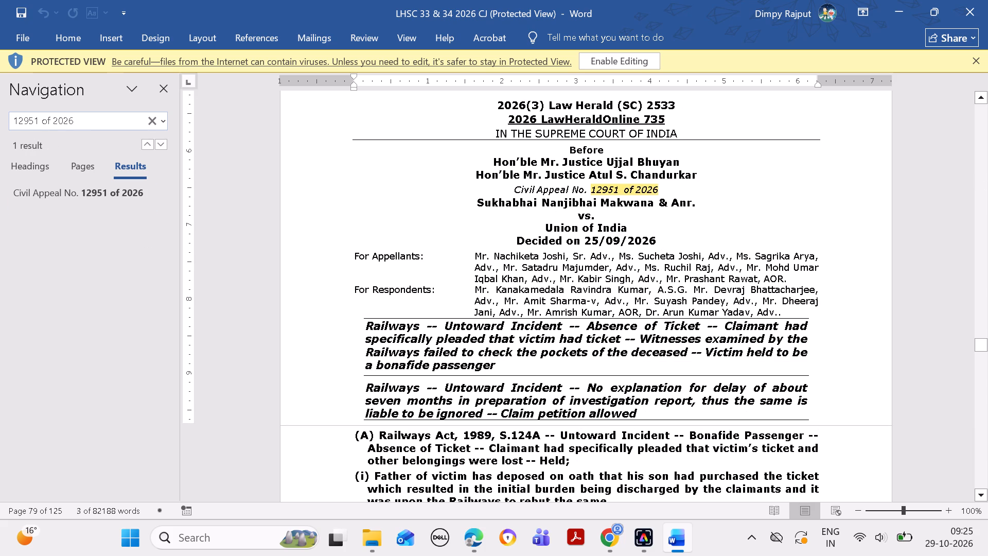
# Close the search pane and read on through the Civil Appeal 12951 of 2026 judgment to the next case heading.
pyautogui.press('Down')
pyautogui.press('Down')
pyautogui.press('Down')
pyautogui.press('Down')
pyautogui.press('Down')
pyautogui.press('Down')
pyautogui.press('Down')
pyautogui.press('Down')
pyautogui.press('Down')
pyautogui.press('Down')
pyautogui.press('Down')
pyautogui.press('Down')
pyautogui.press('Down')
pyautogui.press('Down')
pyautogui.press('Down')
pyautogui.press('Down')
pyautogui.press('Down')
pyautogui.press('Down')
pyautogui.press('Down')
pyautogui.press('Down')
pyautogui.click(735, 211)
pyautogui.press('Down')
pyautogui.press('Down')
pyautogui.press('Down')
pyautogui.press('Down')
pyautogui.press('Down')
pyautogui.press('Down')
pyautogui.press('Down')
pyautogui.press('Down')
pyautogui.press('Down')
pyautogui.press('Down')
pyautogui.press('Down')
pyautogui.press('Down')
pyautogui.press('Down')
pyautogui.press('Down')
pyautogui.press('Down')
pyautogui.press('Down')
pyautogui.press('Down')
pyautogui.press('Down')
pyautogui.press('Down')
pyautogui.press('Down')
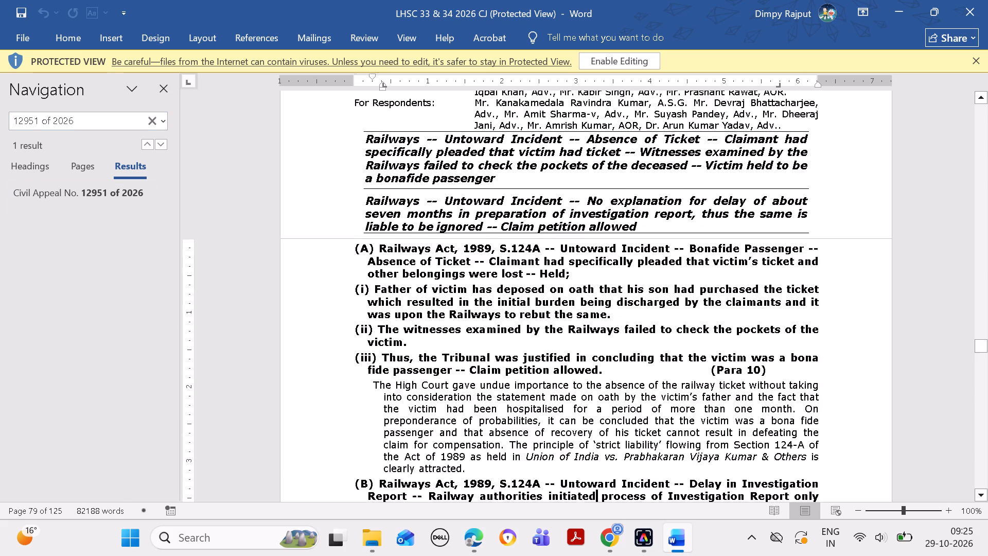
pyautogui.click(167, 87)
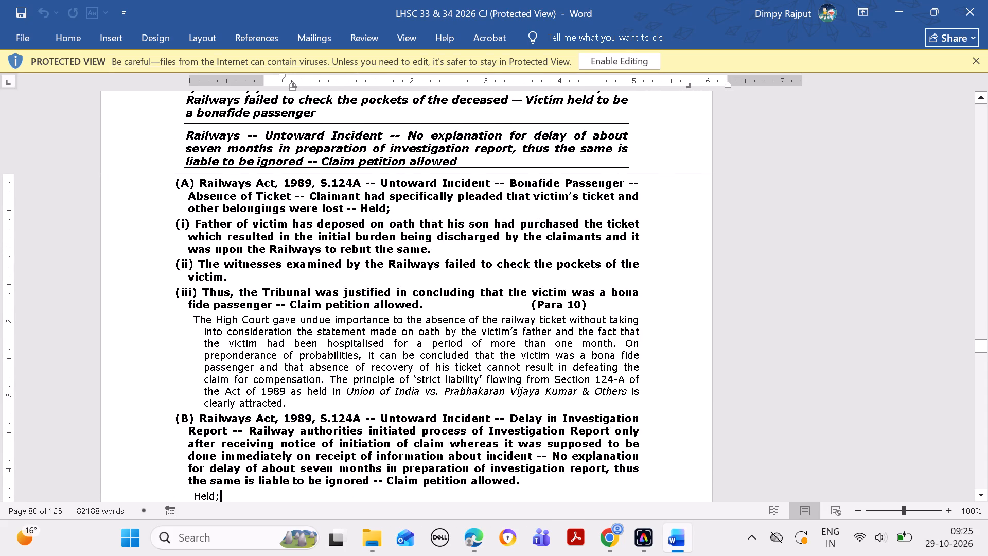
pyautogui.press('Down')
pyautogui.press('Down')
pyautogui.press('Down')
pyautogui.press('Down')
pyautogui.press('Down')
pyautogui.press('Down')
pyautogui.press('Down')
pyautogui.press('Down')
pyautogui.press('Down')
pyautogui.press('Down')
pyautogui.press('Down')
pyautogui.press('Down')
pyautogui.press('Down')
pyautogui.press('Down')
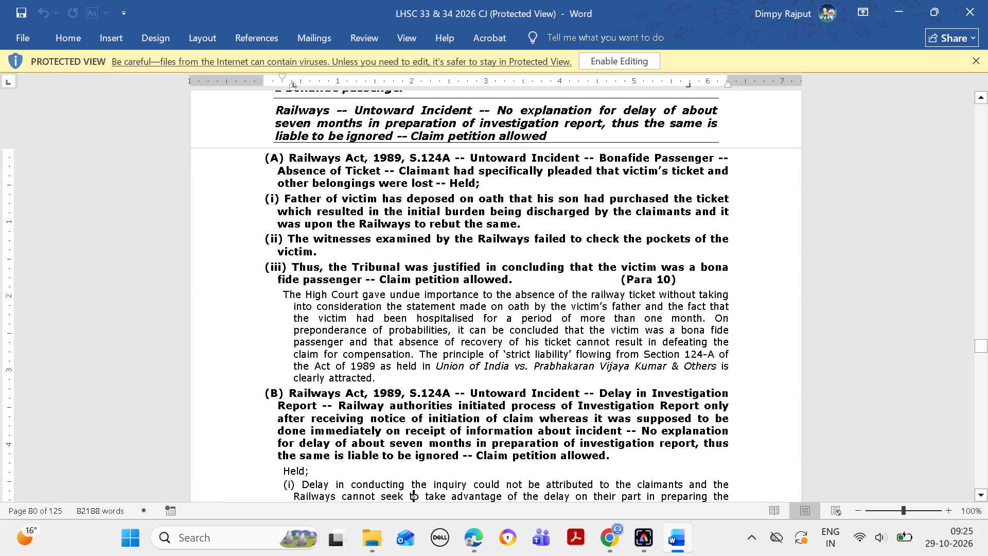
pyautogui.press('Down')
pyautogui.press('Down')
pyautogui.press('Down')
pyautogui.press('Down')
pyautogui.press('Down')
pyautogui.press('Down')
pyautogui.press('Down')
pyautogui.press('Down')
pyautogui.press('Down')
pyautogui.press('Down')
pyautogui.press('Down')
pyautogui.press('Down')
pyautogui.press('Down')
pyautogui.press('Down')
pyautogui.press('Down')
pyautogui.press('Down')
pyautogui.press('Down')
pyautogui.press('Down')
pyautogui.press('Down')
pyautogui.press('Down')
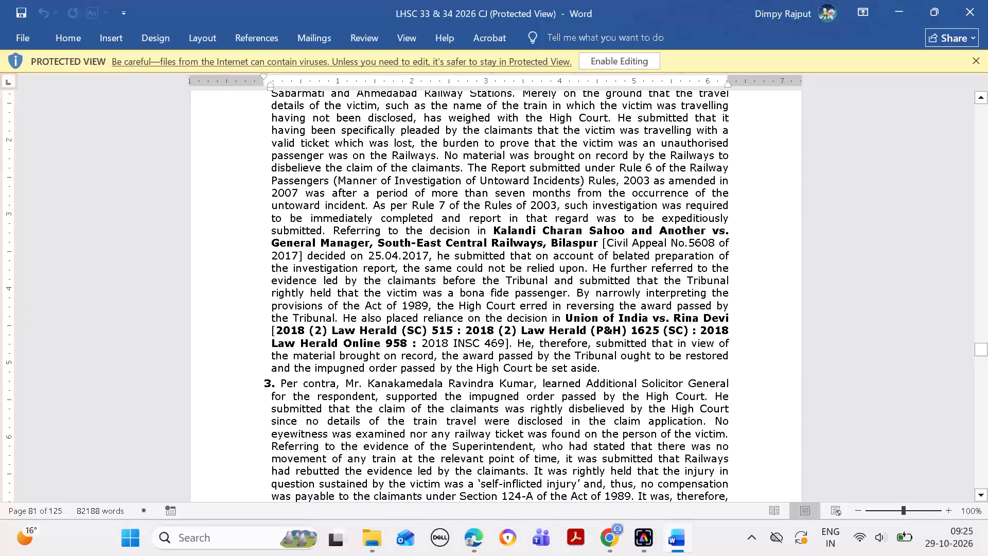
pyautogui.press('Down')
pyautogui.press('Down')
pyautogui.press('Down')
pyautogui.press('Down')
pyautogui.press('Down')
pyautogui.press('Down')
pyautogui.press('Down')
pyautogui.press('Down')
pyautogui.press('Down')
pyautogui.press('Down')
pyautogui.press('Down')
pyautogui.press('Down')
pyautogui.press('Down')
pyautogui.press('Down')
pyautogui.press('Down')
pyautogui.press('Down')
pyautogui.press('Down')
pyautogui.press('Down')
pyautogui.press('Down')
pyautogui.press('Down')
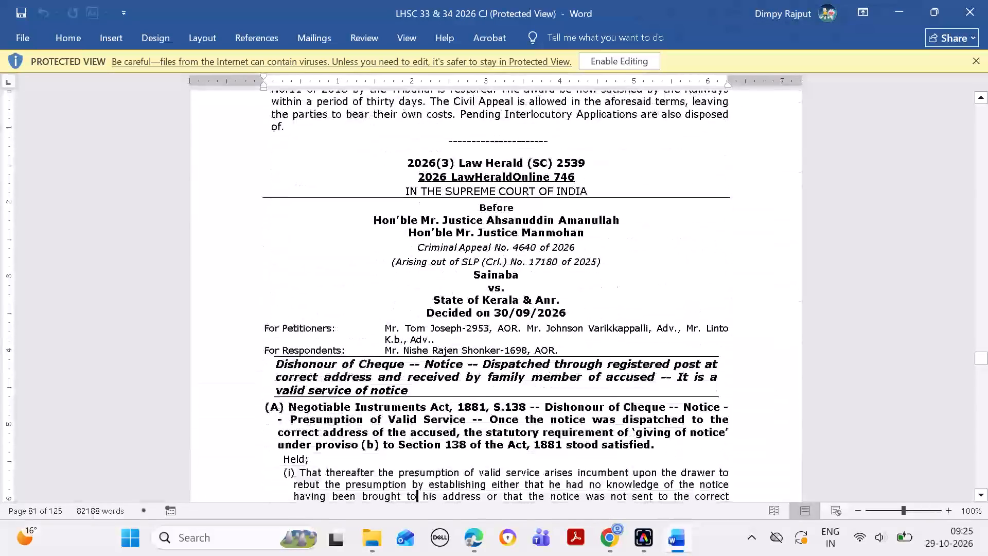
pyautogui.press('Down')
pyautogui.press('Down')
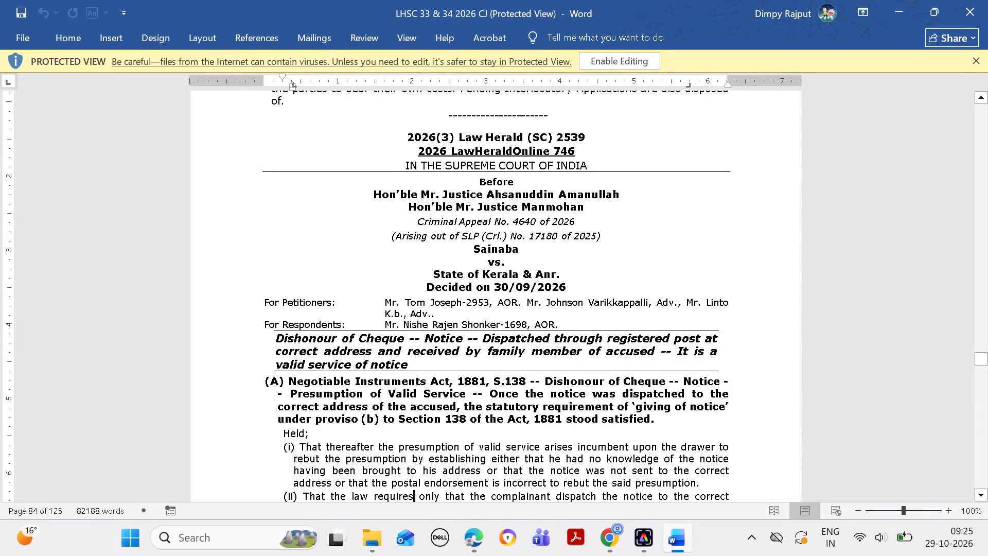
# Copy the text 4640 of 2026 from the Criminal Appeal line of the case heading.
pyautogui.moveTo(510, 221); pyautogui.dragTo(533, 217)
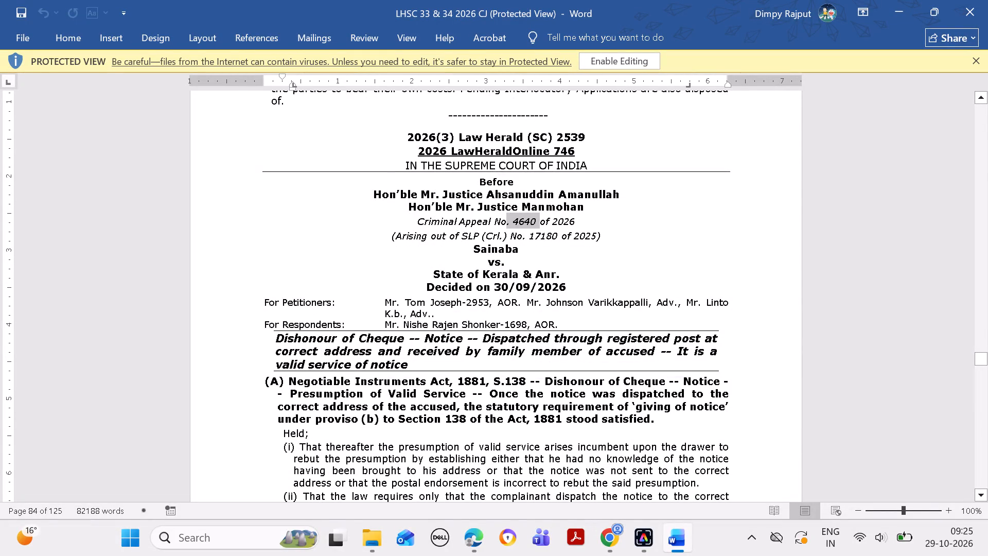
pyautogui.moveTo(533, 217); pyautogui.dragTo(541, 217)
pyautogui.click(541, 216)
pyautogui.moveTo(512, 219); pyautogui.dragTo(515, 219)
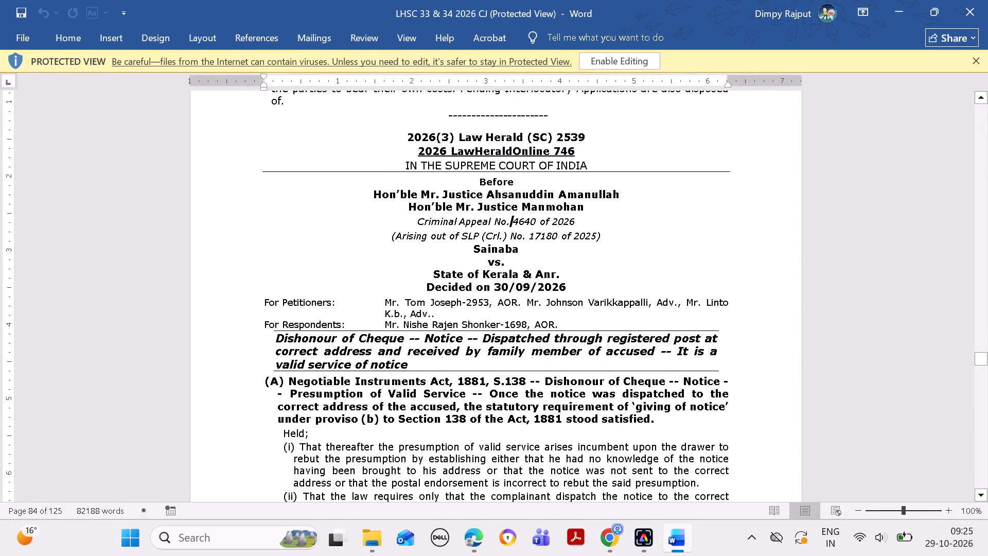
pyautogui.moveTo(515, 219); pyautogui.dragTo(538, 219)
pyautogui.click(538, 219)
pyautogui.moveTo(515, 220); pyautogui.dragTo(564, 220)
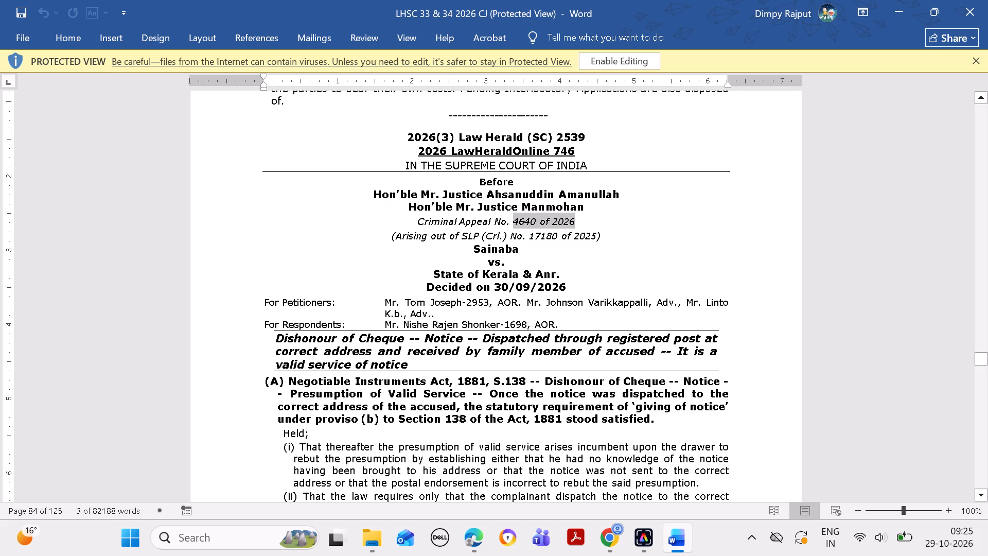
pyautogui.hotkey('ctrl', 'c')
# Switch to Edge and search the case list for case number 4640 with case year 2026.
pyautogui.click(468, 537)
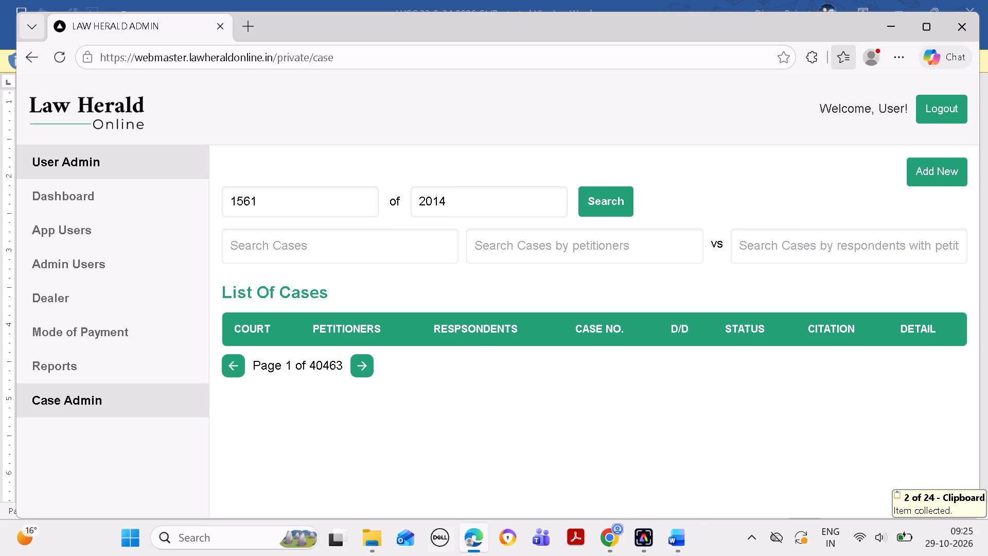
pyautogui.moveTo(271, 200); pyautogui.dragTo(228, 193)
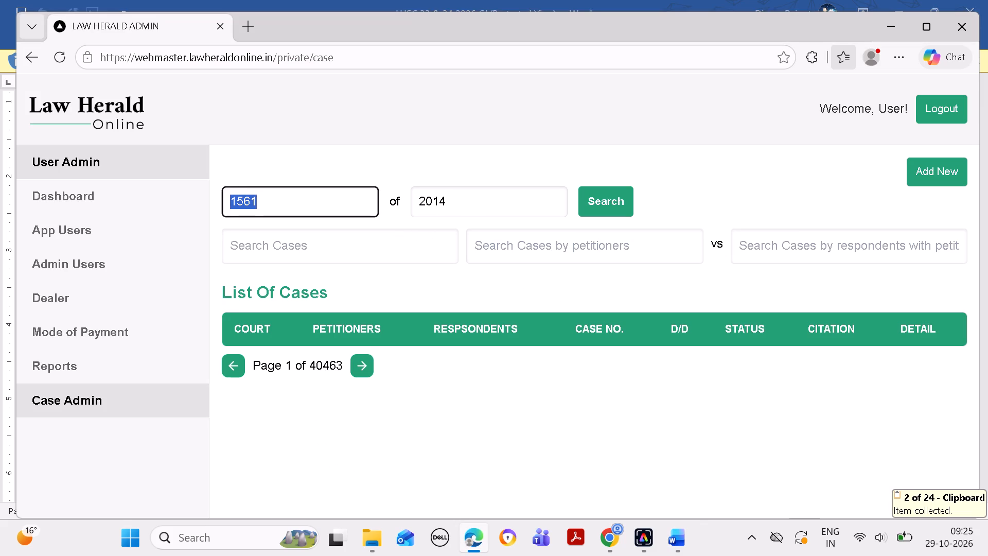
pyautogui.press('BackSpace')
pyautogui.hotkey('ctrl', 'v')
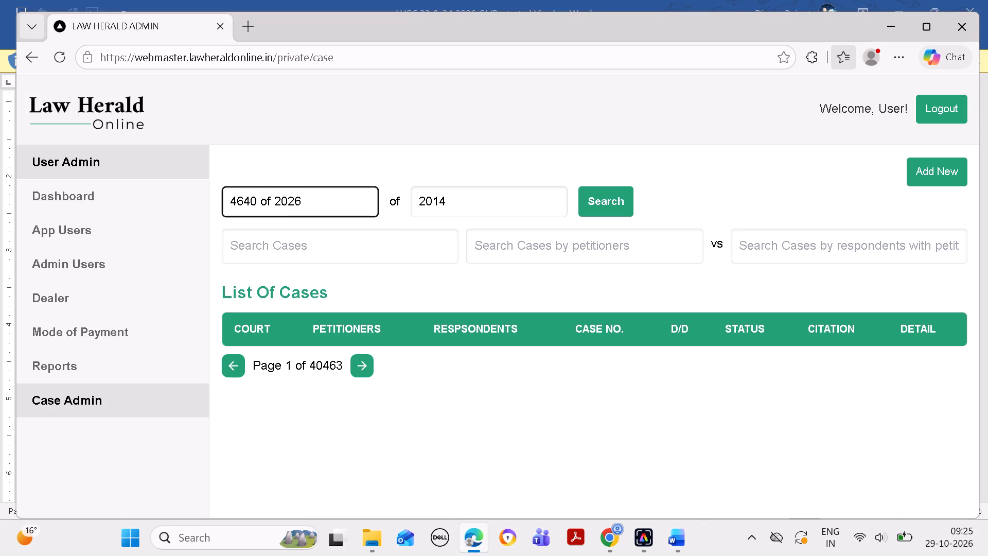
pyautogui.moveTo(465, 205); pyautogui.dragTo(374, 203)
pyautogui.press('BackSpace')
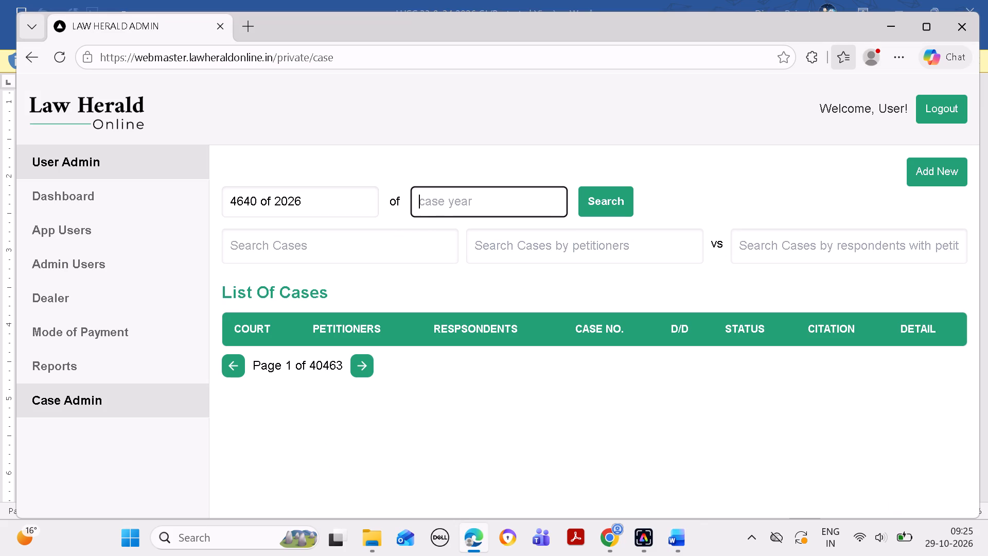
pyautogui.hotkey('ctrl', 'v')
pyautogui.click(467, 208)
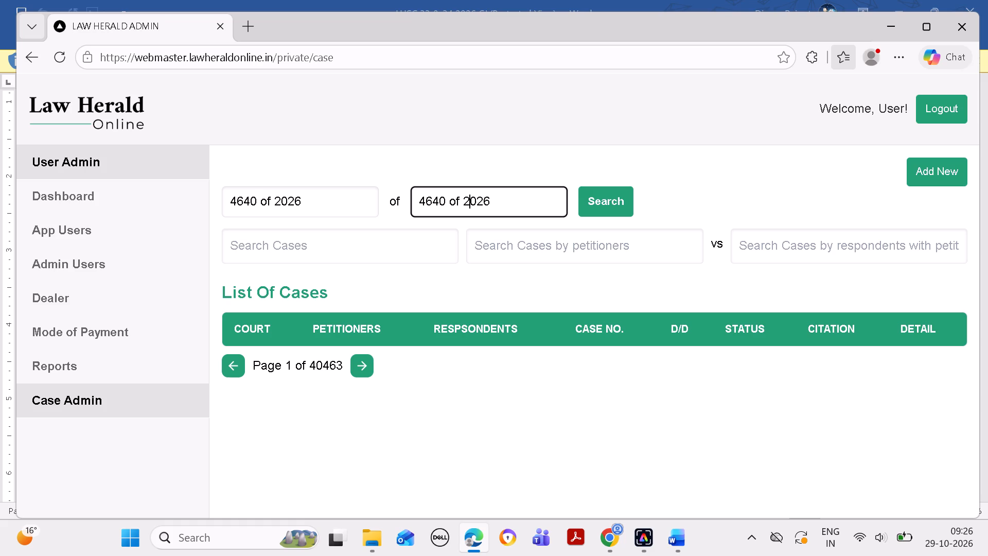
pyautogui.click(465, 207)
pyautogui.press('BackSpace')
pyautogui.press('BackSpace')
pyautogui.press('BackSpace')
pyautogui.press('BackSpace')
pyautogui.press('BackSpace')
pyautogui.press('BackSpace')
pyautogui.press('BackSpace')
pyautogui.press('BackSpace')
pyautogui.press('BackSpace')
pyautogui.press('BackSpace')
pyautogui.press('BackSpace')
pyautogui.press('BackSpace')
pyautogui.press('BackSpace')
pyautogui.press('BackSpace')
pyautogui.press('BackSpace')
pyautogui.press('BackSpace')
pyautogui.press('BackSpace')
pyautogui.press('BackSpace')
pyautogui.press('BackSpace')
pyautogui.press('BackSpace')
pyautogui.click(357, 196)
pyautogui.press('BackSpace')
pyautogui.press('BackSpace')
pyautogui.press('BackSpace')
pyautogui.press('BackSpace')
pyautogui.press('BackSpace')
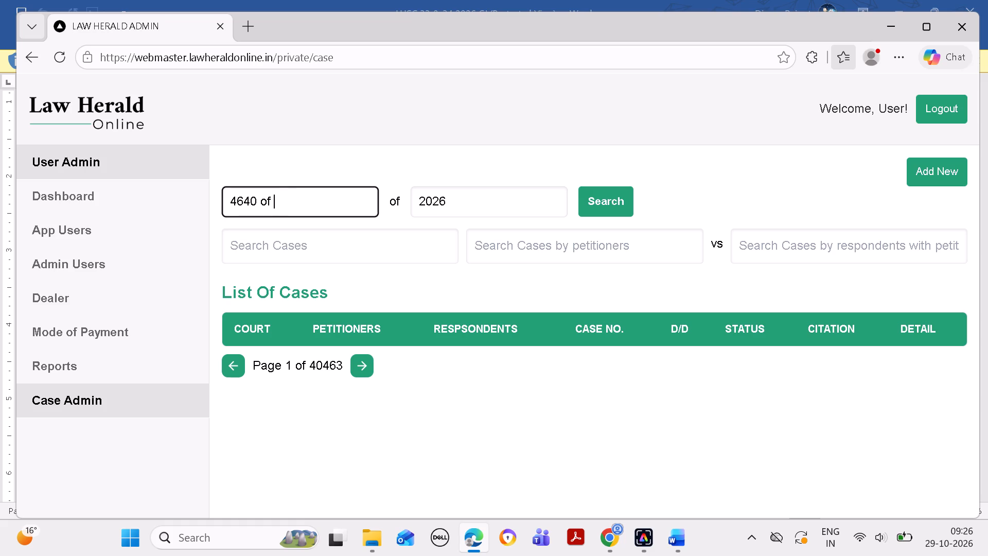
pyautogui.press('BackSpace')
pyautogui.press('BackSpace')
pyautogui.press('BackSpace')
pyautogui.click(610, 202)
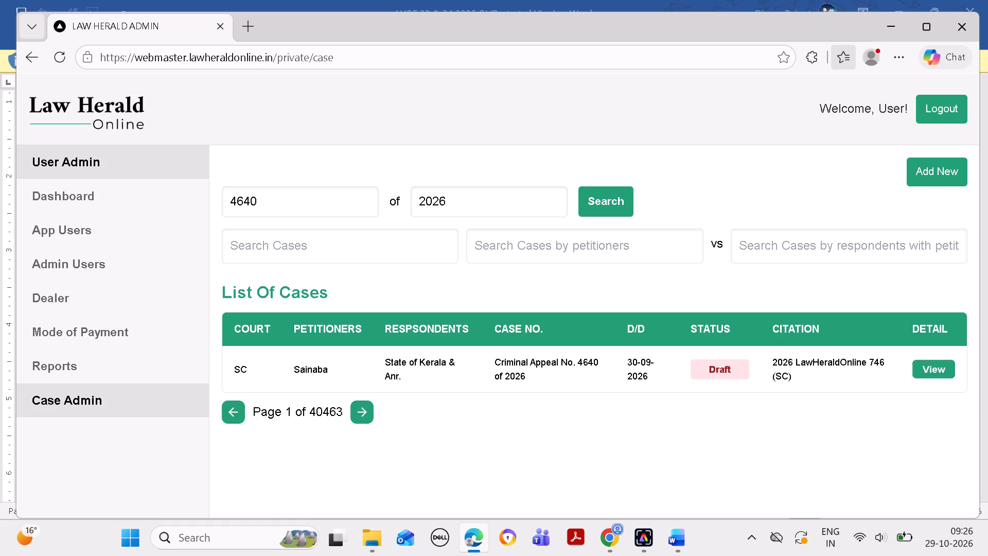
# Open the details of the Criminal Appeal No. 4640 of 2026 record.
pyautogui.click(919, 367)
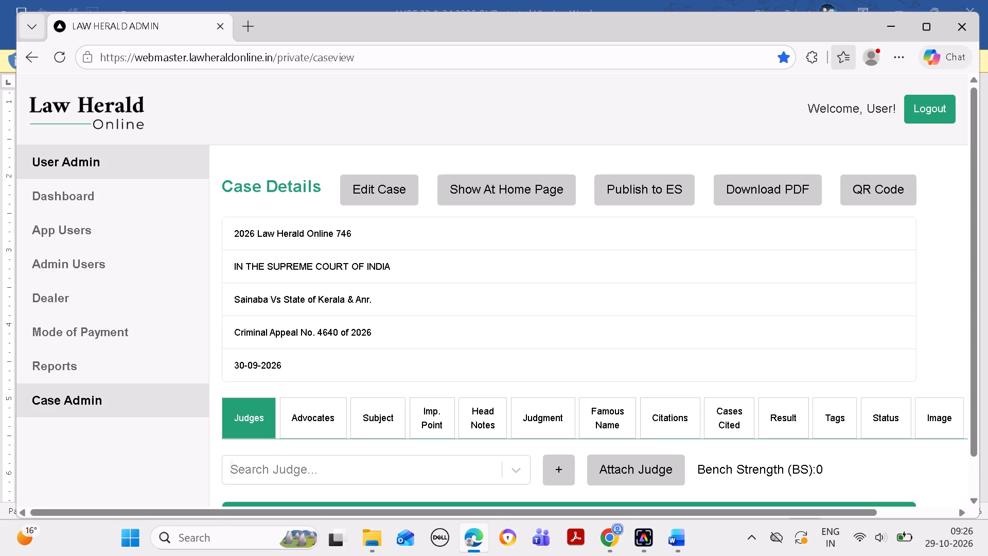
# Switch to the Word document and copy the page number 2539 from the 2026(3) Law Herald (SC) citation line.
pyautogui.click(672, 540)
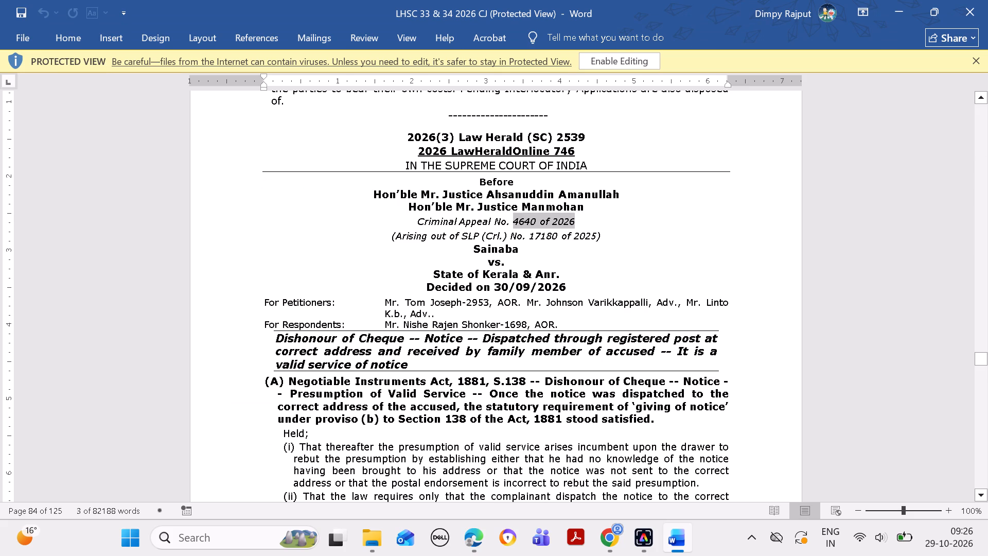
pyautogui.moveTo(558, 134); pyautogui.dragTo(581, 133)
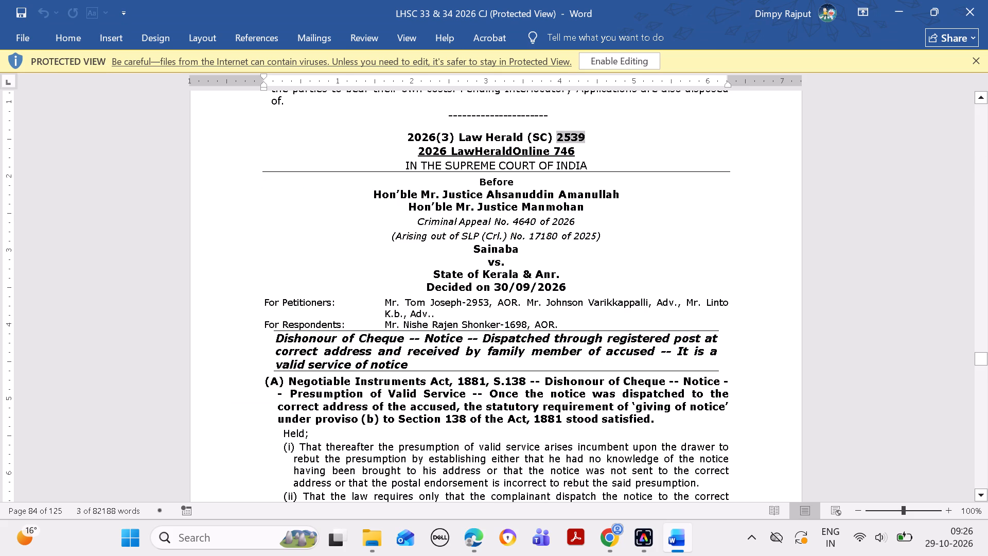
pyautogui.moveTo(581, 133); pyautogui.dragTo(584, 133)
pyautogui.hotkey('ctrl', 'c')
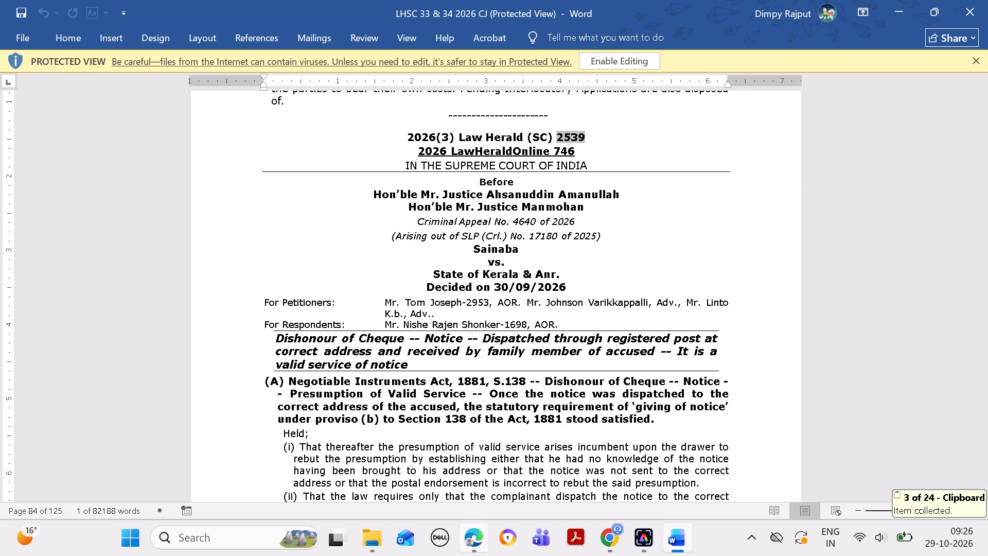
# Switch to Edge and start a new citation for the case with page 2539, volume 3 and year 2026.
pyautogui.click(487, 535)
pyautogui.scroll(-4, 668, 411)
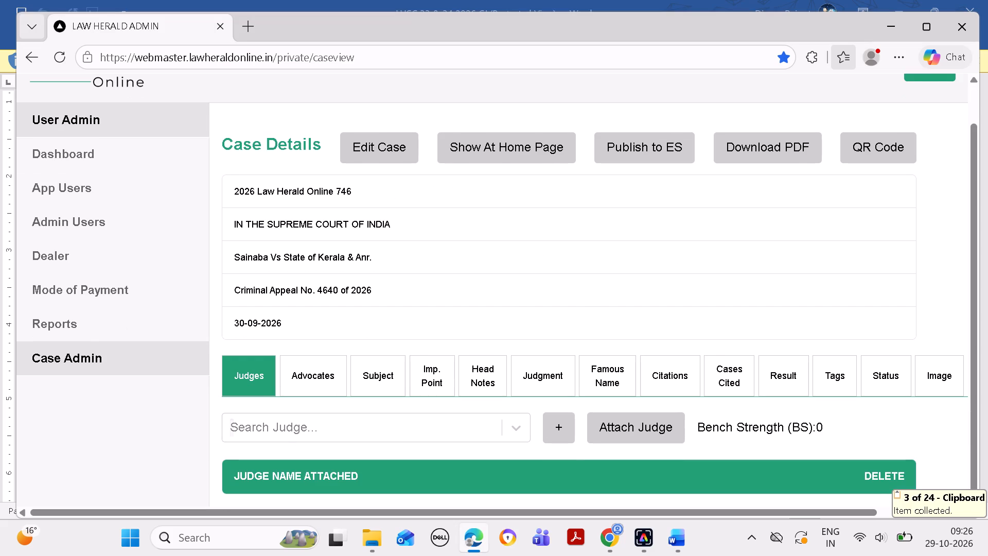
pyautogui.click(668, 377)
pyautogui.scroll(-4, 668, 377)
pyautogui.click(298, 427)
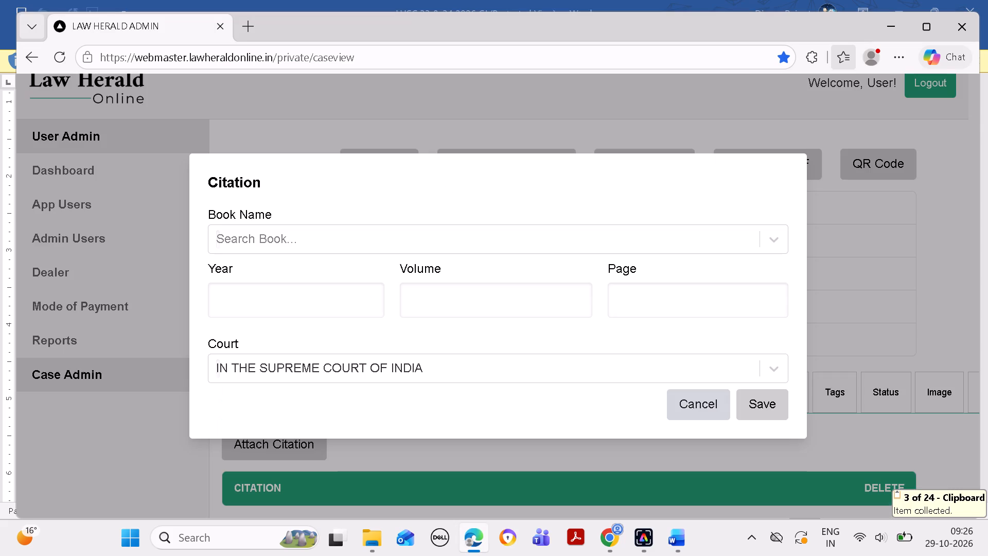
pyautogui.click(661, 303)
pyautogui.hotkey('ctrl', 'v')
pyautogui.click(496, 311)
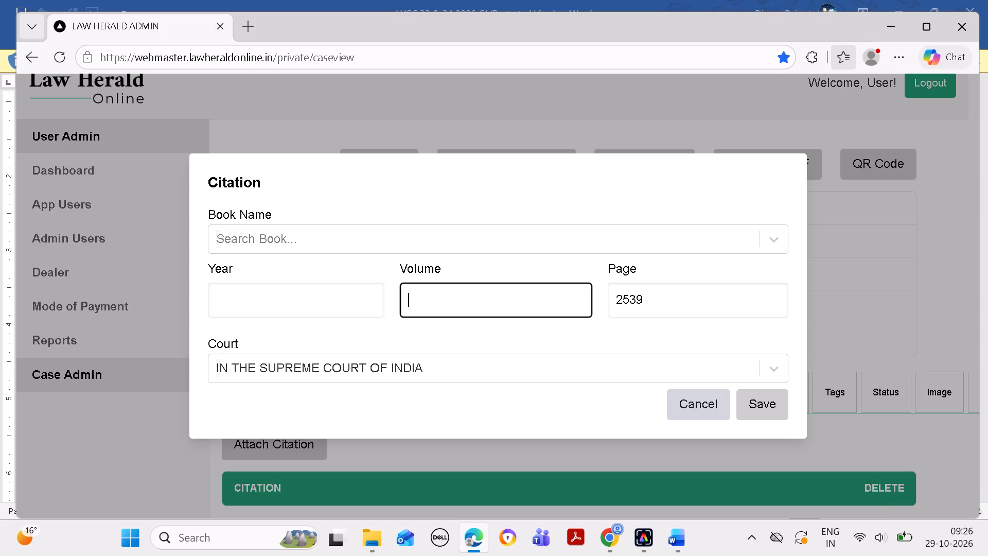
pyautogui.press('3')
pyautogui.click(354, 300)
pyautogui.press('2')
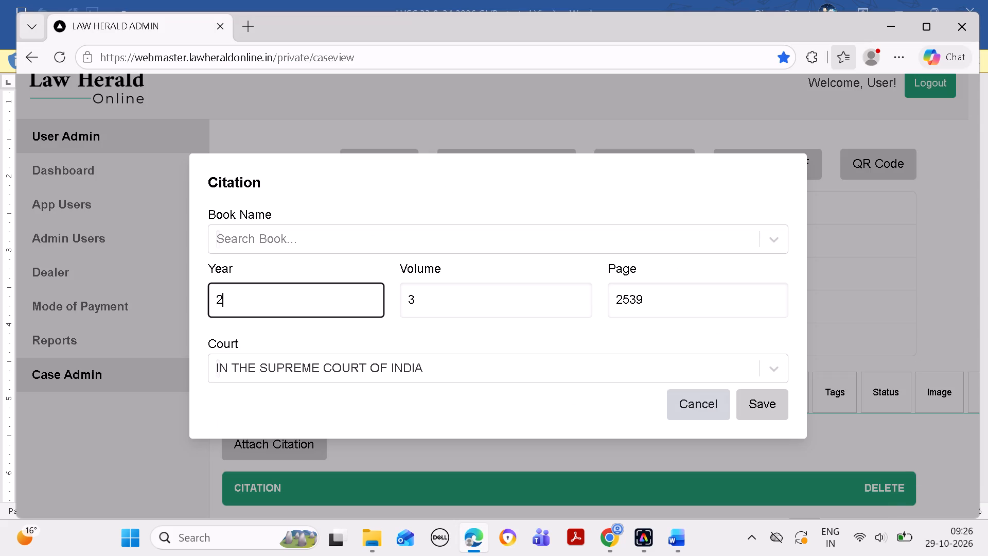
pyautogui.write('026')
# Choose Law Herald (SC) as the citation's book, change its court to the blank ( ) option, and save the citation.
pyautogui.click(449, 230)
pyautogui.write('law her')
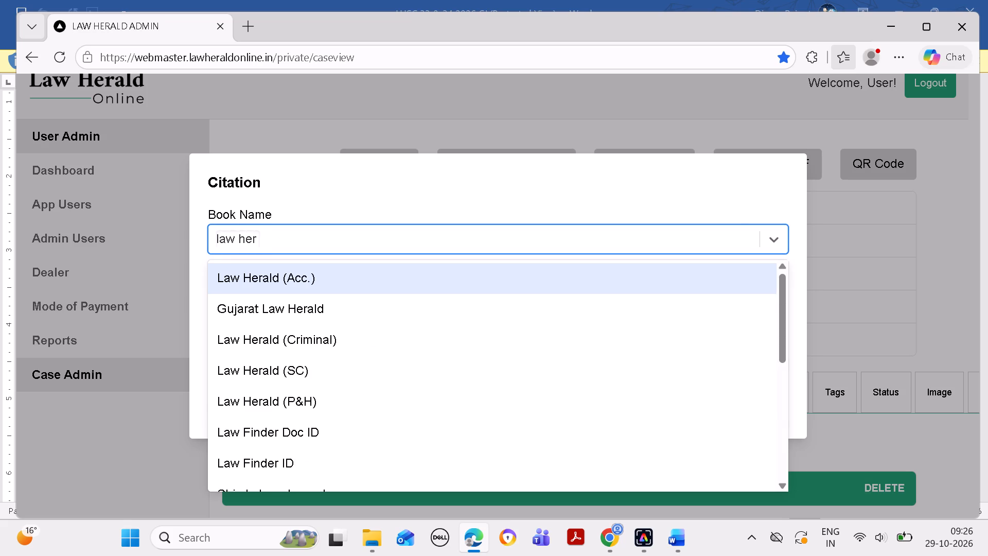
pyautogui.click(446, 368)
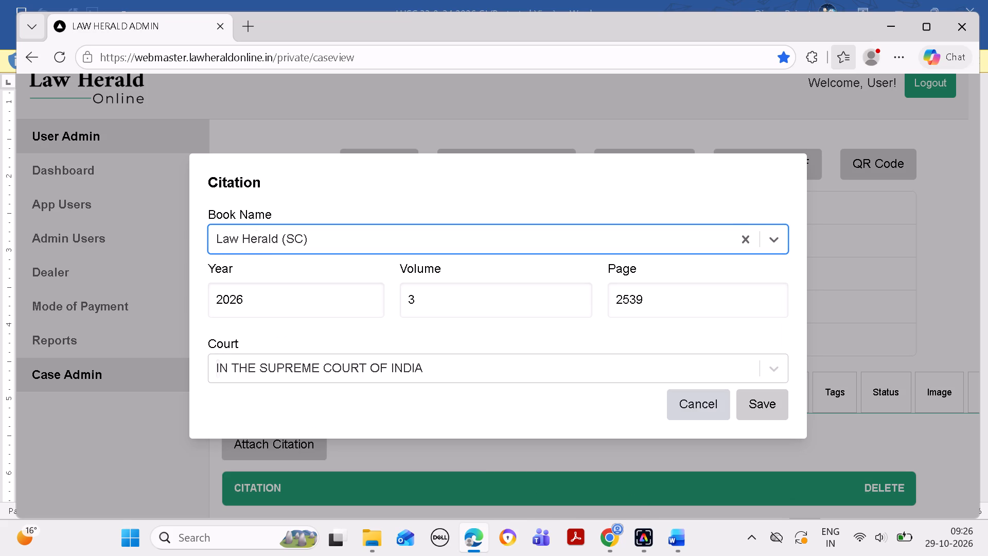
pyautogui.click(521, 367)
pyautogui.click(516, 406)
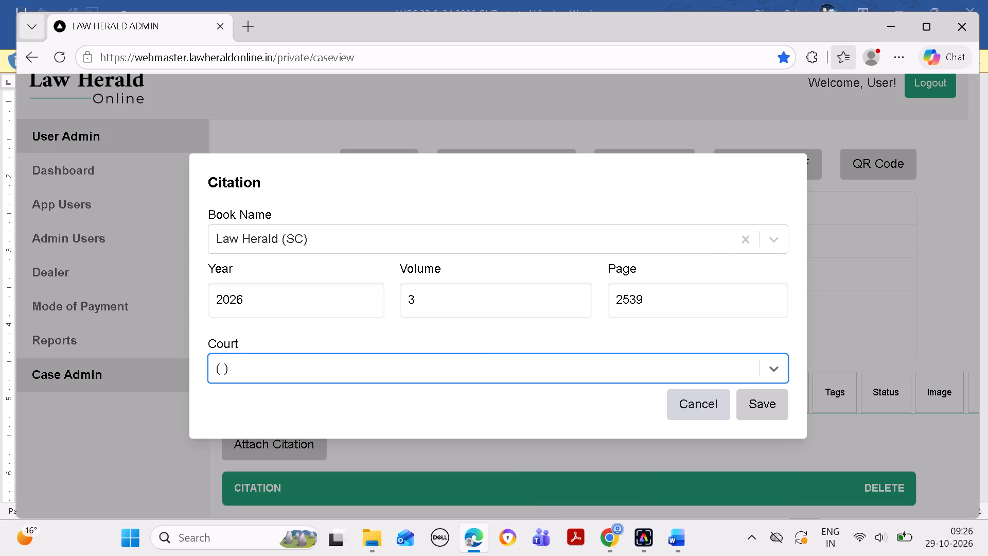
pyautogui.click(770, 409)
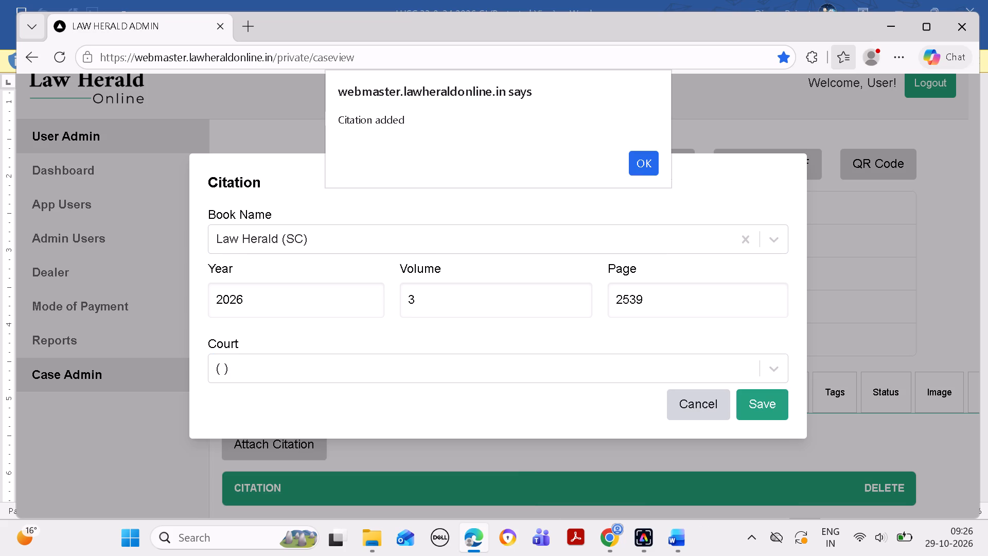
pyautogui.click(648, 171)
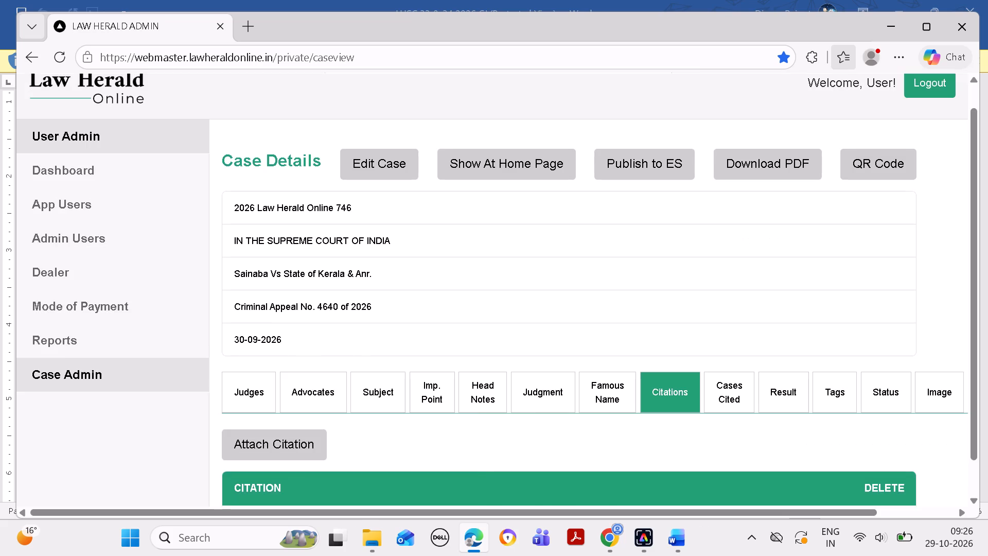
pyautogui.scroll(-11, 617, 265)
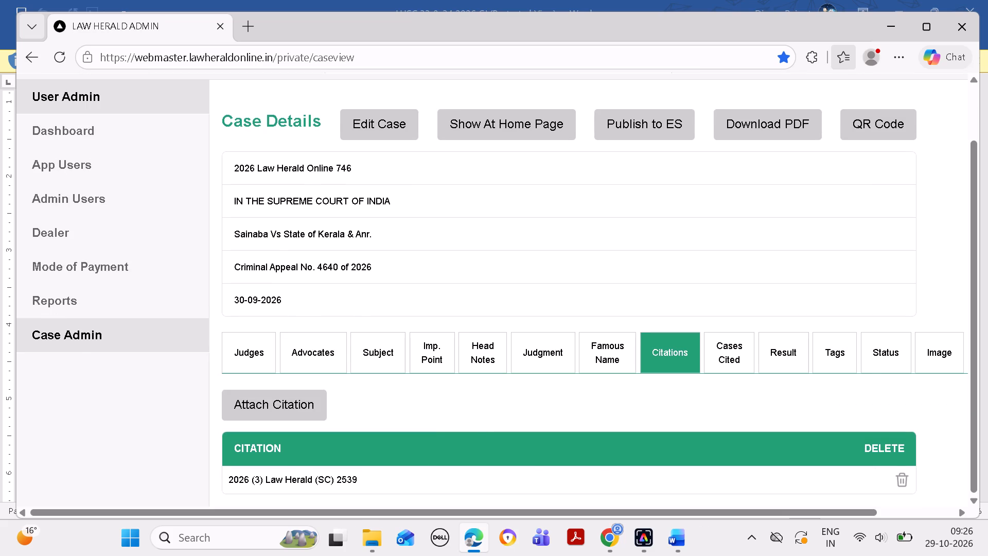
# Open the judges section of the case record, and bring up the case heading in the Word document.
pyautogui.click(232, 353)
pyautogui.scroll(-1, 339, 403)
pyautogui.click(672, 538)
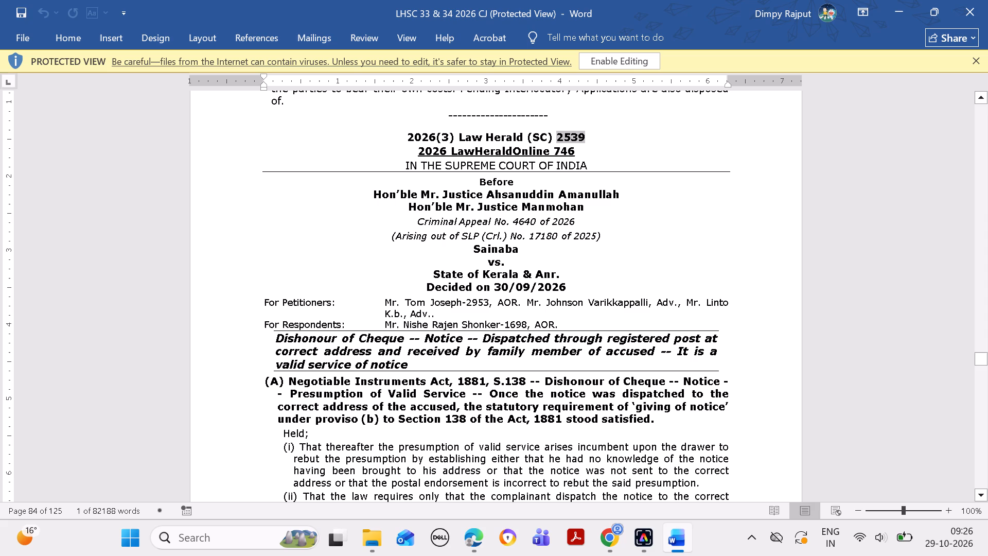
# Copy the first judge's name, Ahsanuddin Amanullah, from the Word case heading and attach that judge to the case in Edge.
pyautogui.moveTo(486, 186); pyautogui.dragTo(506, 184)
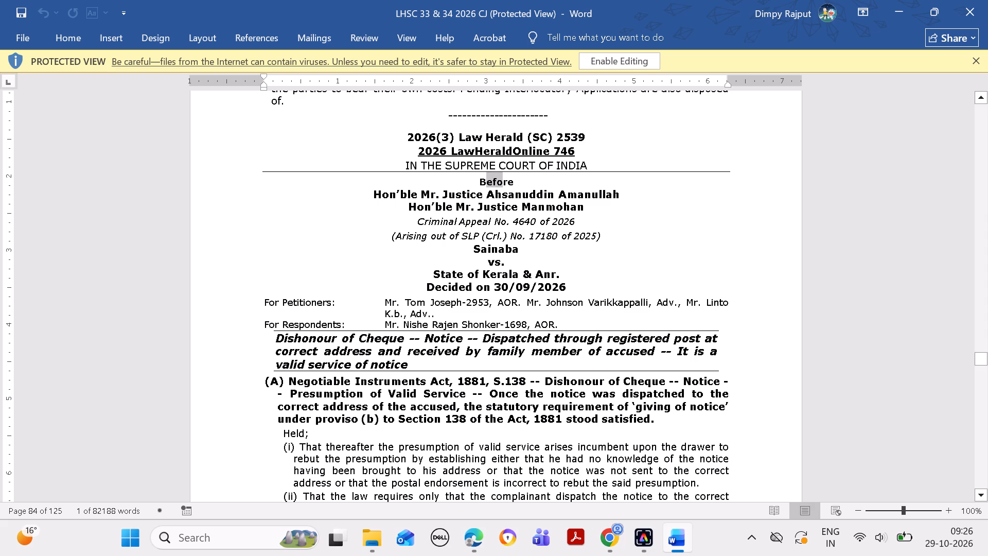
pyautogui.moveTo(506, 184); pyautogui.dragTo(511, 184)
pyautogui.click(511, 189)
pyautogui.moveTo(488, 193); pyautogui.dragTo(591, 193)
pyautogui.hotkey('ctrl', 'c')
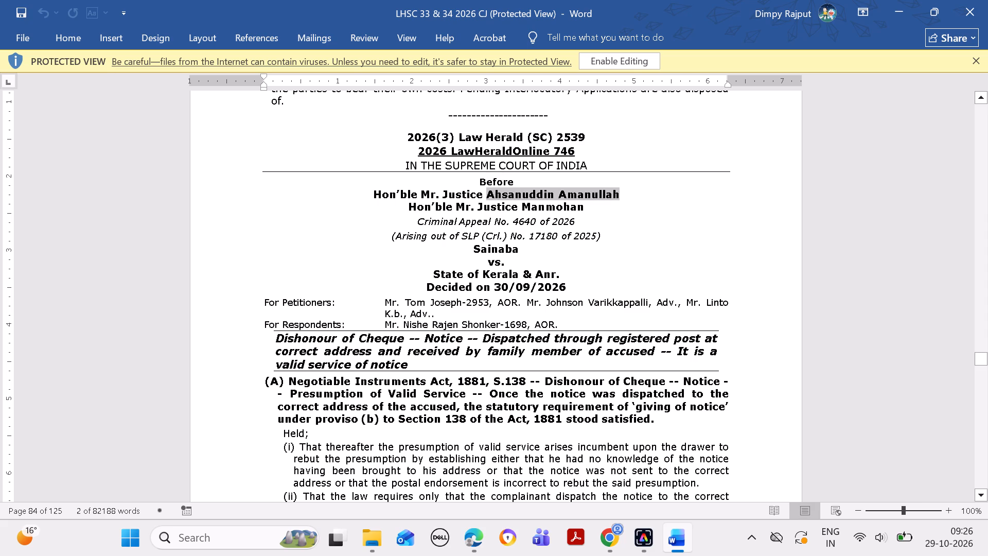
pyautogui.click(474, 536)
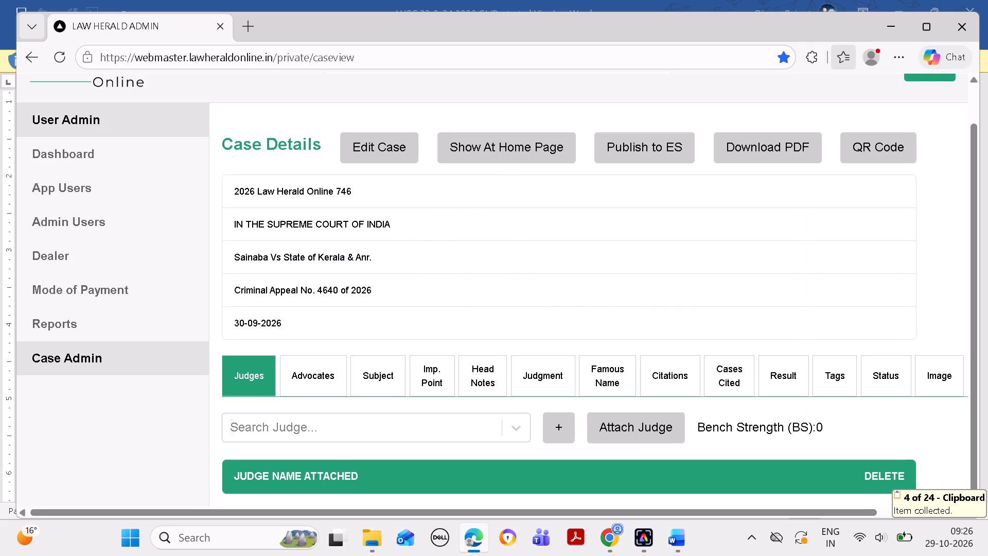
pyautogui.click(477, 423)
pyautogui.hotkey('ctrl', 'v')
pyautogui.click(456, 455)
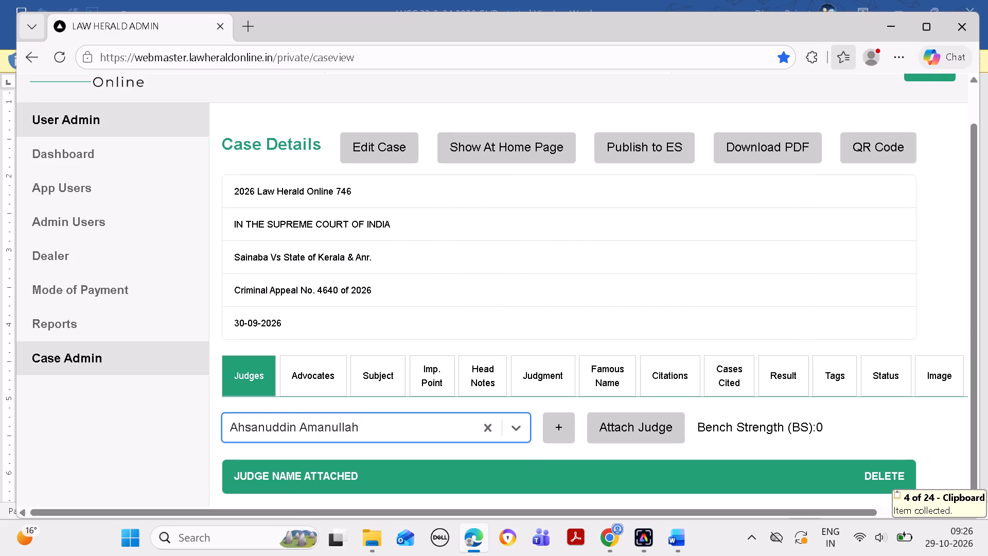
pyautogui.click(612, 430)
pyautogui.click(640, 170)
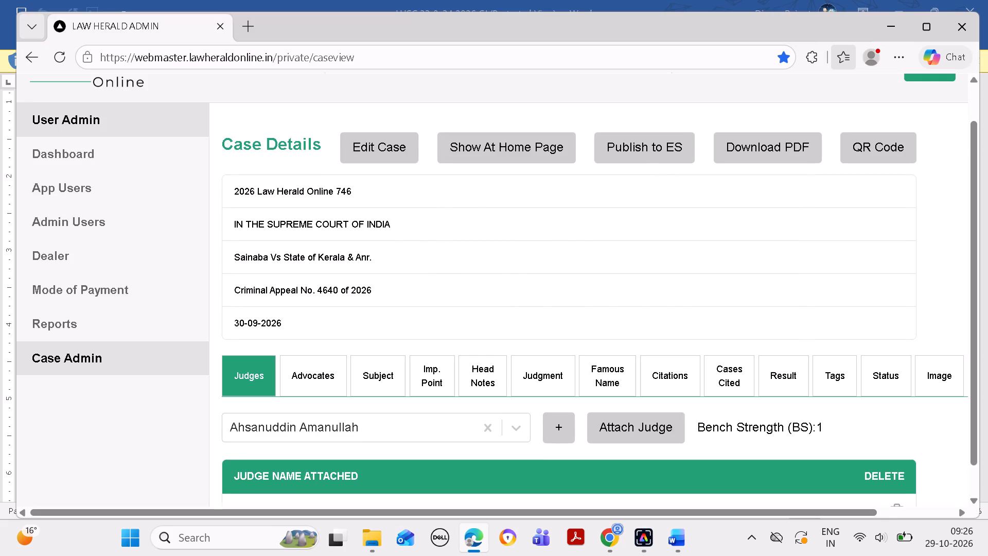
pyautogui.scroll(-6, 592, 282)
# Copy the second judge's name, Manmohan, from the Word case heading and attach that judge to the case in Edge.
pyautogui.click(666, 543)
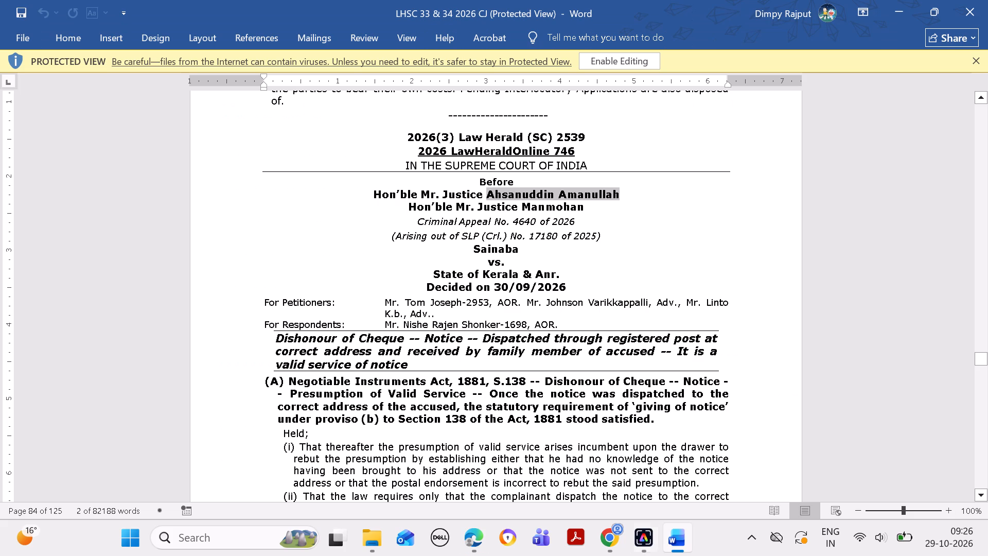
pyautogui.moveTo(521, 208); pyautogui.dragTo(522, 208)
pyautogui.moveTo(522, 208); pyautogui.dragTo(586, 206)
pyautogui.hotkey('ctrl', 'c')
pyautogui.click(480, 544)
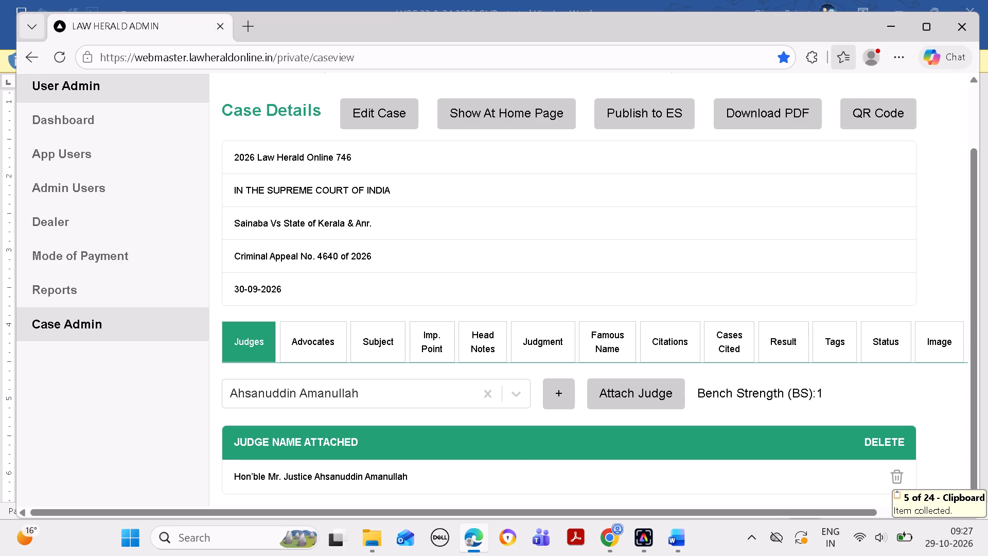
pyautogui.click(474, 389)
pyautogui.hotkey('ctrl', 'v')
pyautogui.click(437, 429)
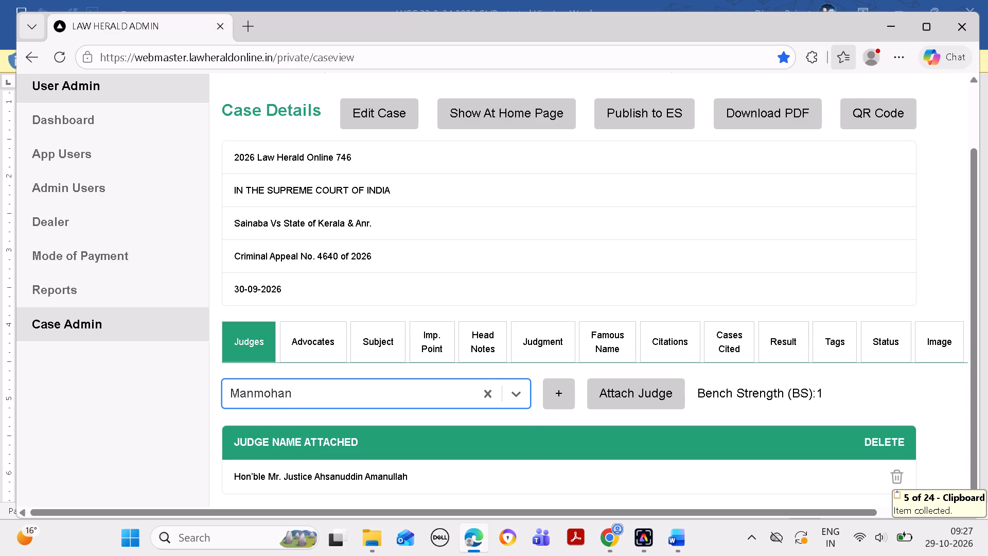
pyautogui.click(648, 389)
pyautogui.click(641, 165)
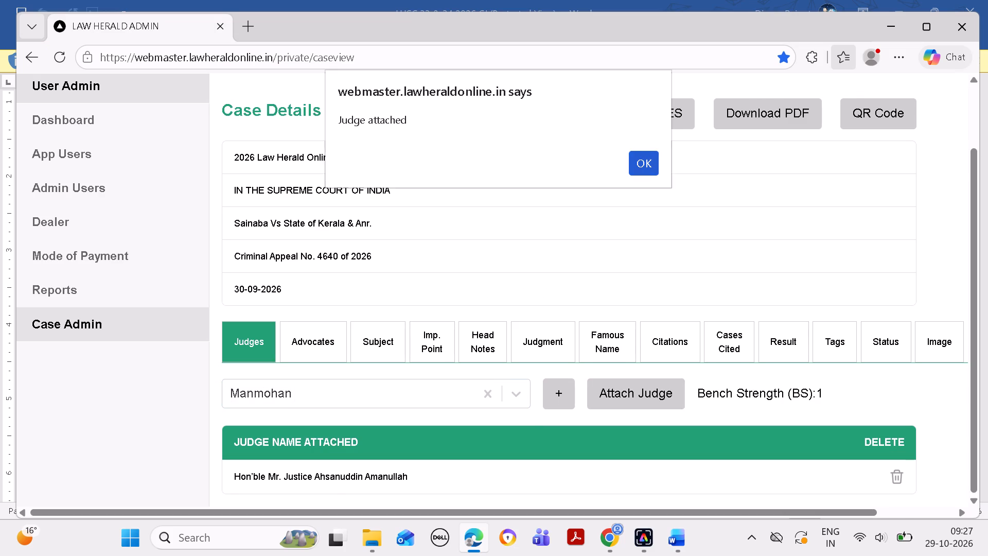
pyautogui.scroll(-5, 634, 205)
# Open the advocates section of the case record in Edge and set the appearing-for party to For Petitioners.
pyautogui.click(667, 538)
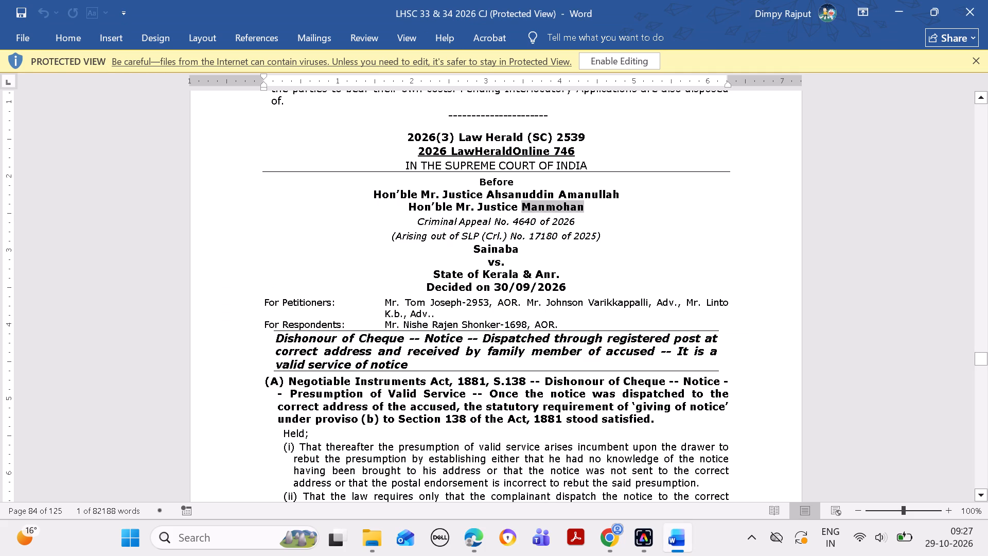
pyautogui.click(470, 534)
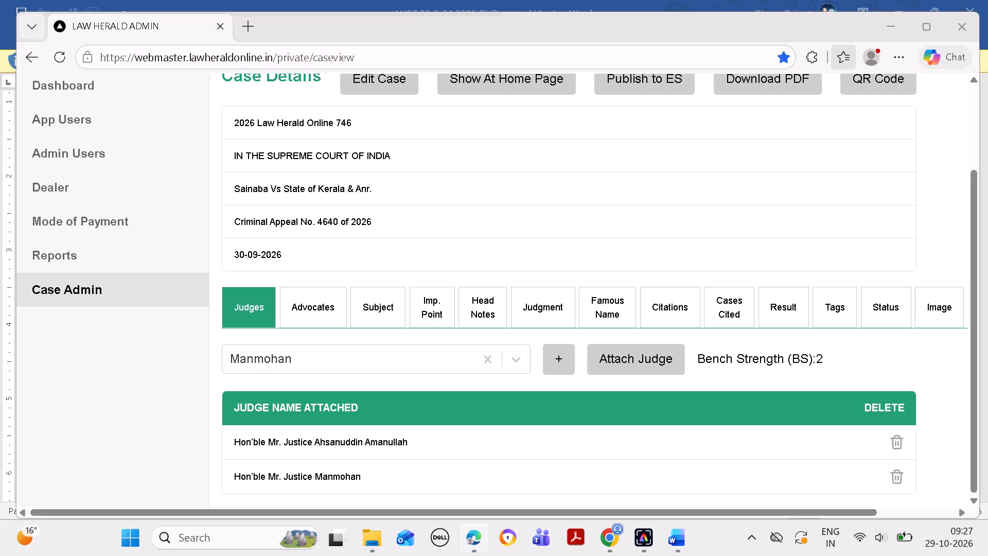
pyautogui.click(314, 310)
pyautogui.scroll(-4, 315, 317)
pyautogui.click(321, 419)
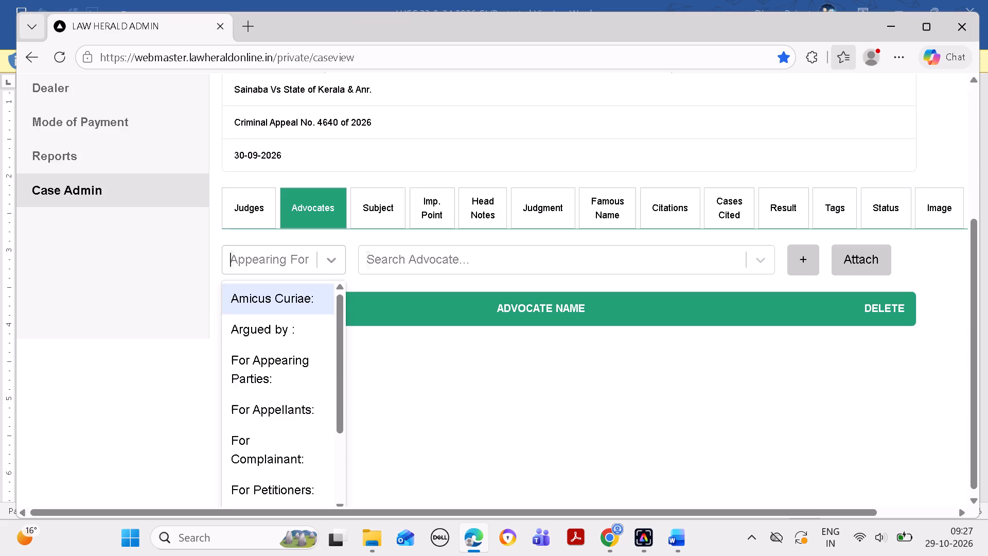
pyautogui.scroll(-3, 299, 395)
pyautogui.click(294, 387)
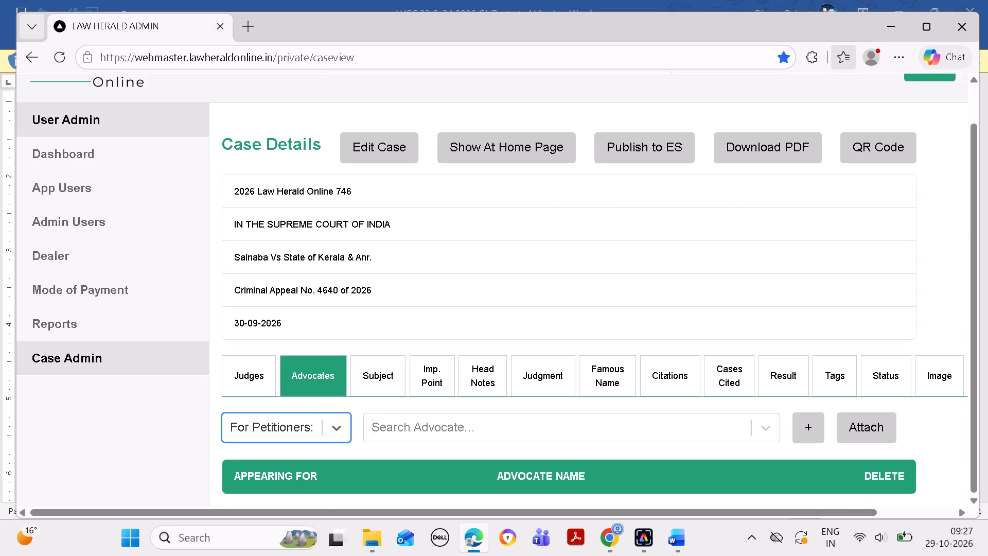
# Copy the first petitioners' advocate's name and number from Word, look it up in Edge's advocate search, and return to the Word case heading.
pyautogui.click(681, 544)
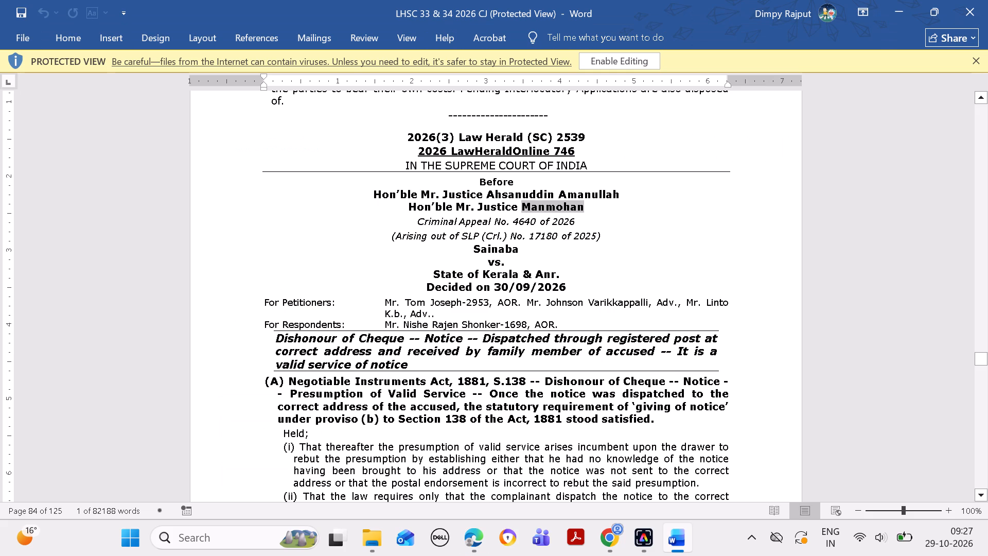
pyautogui.moveTo(408, 300); pyautogui.dragTo(416, 298)
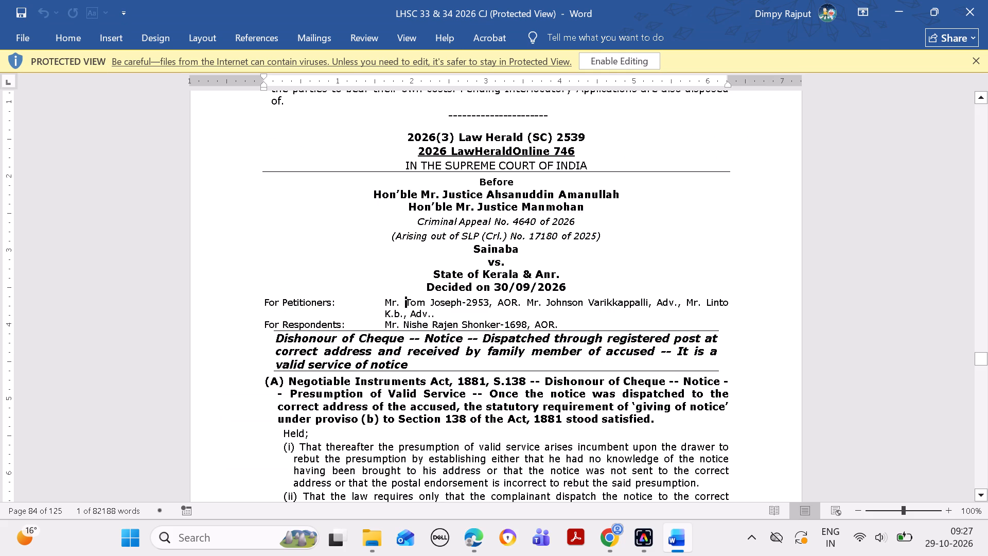
pyautogui.moveTo(416, 298); pyautogui.dragTo(475, 297)
pyautogui.hotkey('ctrl', 'c')
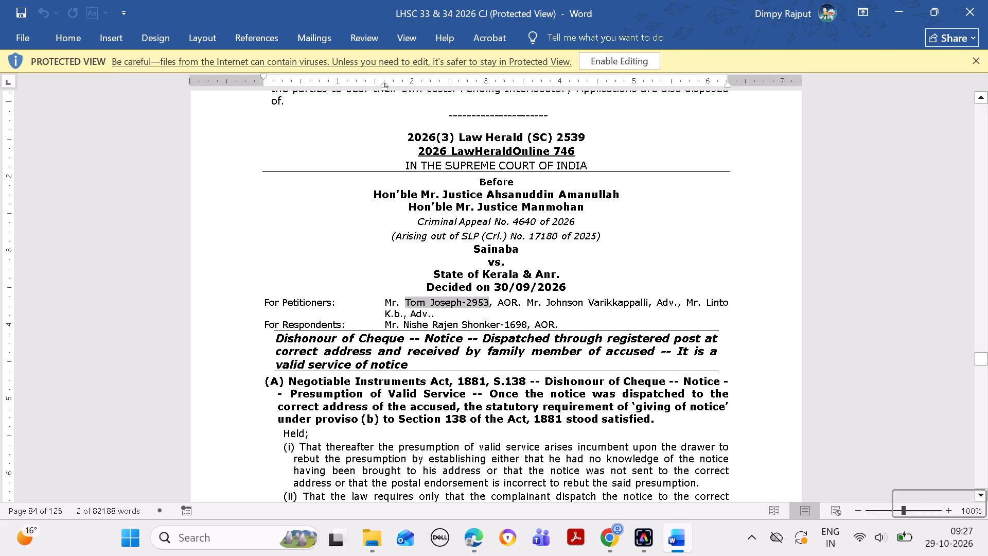
pyautogui.click(471, 536)
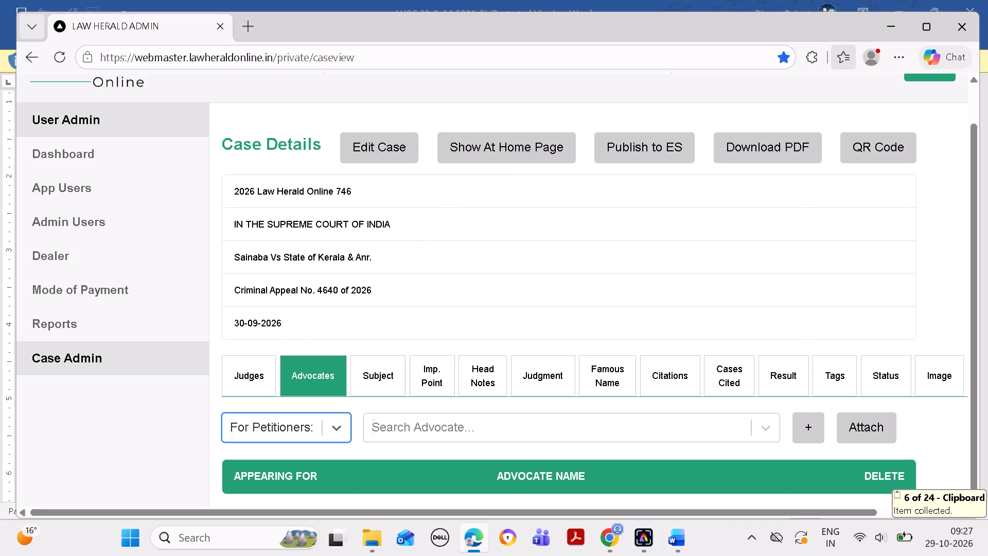
pyautogui.click(508, 426)
pyautogui.hotkey('ctrl', 'v')
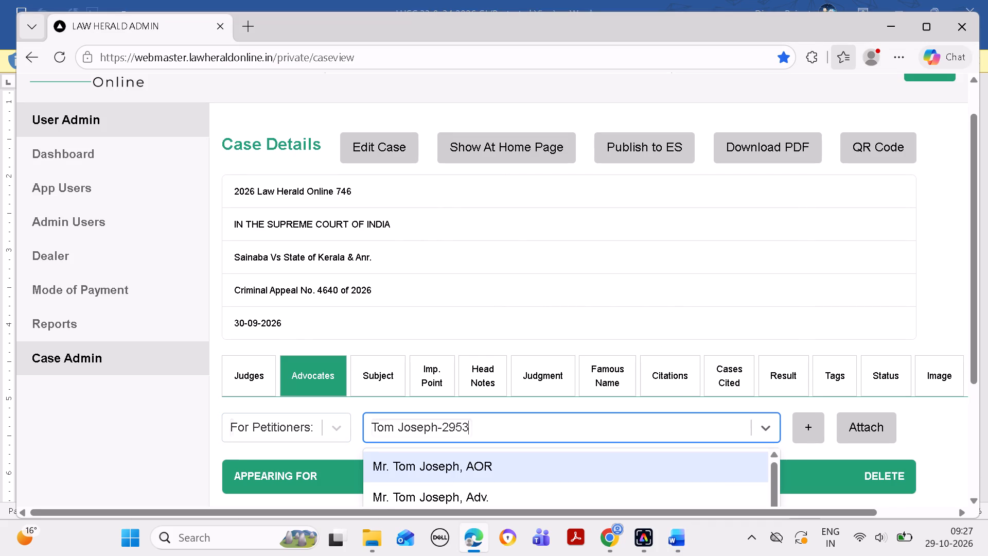
pyautogui.click(669, 538)
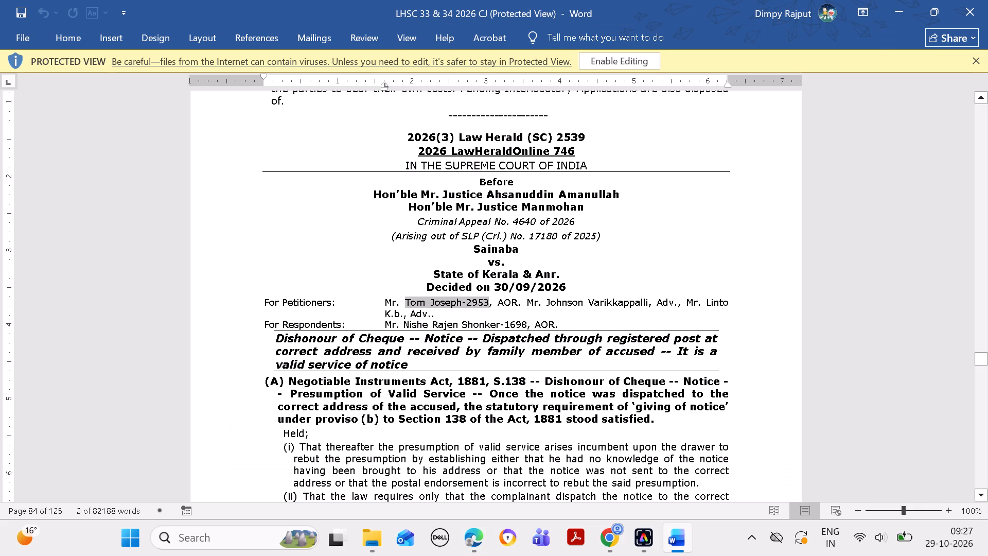
# Switch back to Edge and open the advocate name search for the case.
pyautogui.click(481, 534)
pyautogui.click(564, 427)
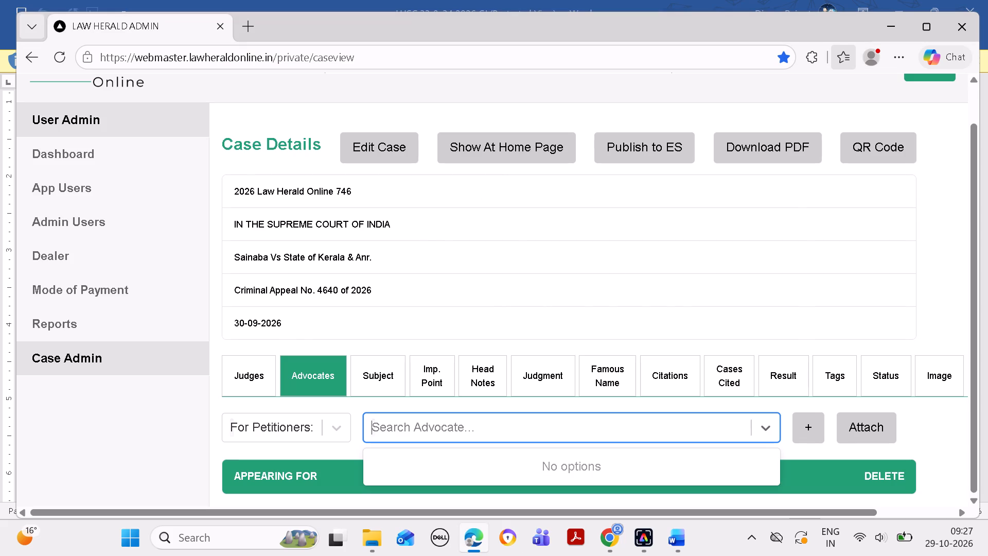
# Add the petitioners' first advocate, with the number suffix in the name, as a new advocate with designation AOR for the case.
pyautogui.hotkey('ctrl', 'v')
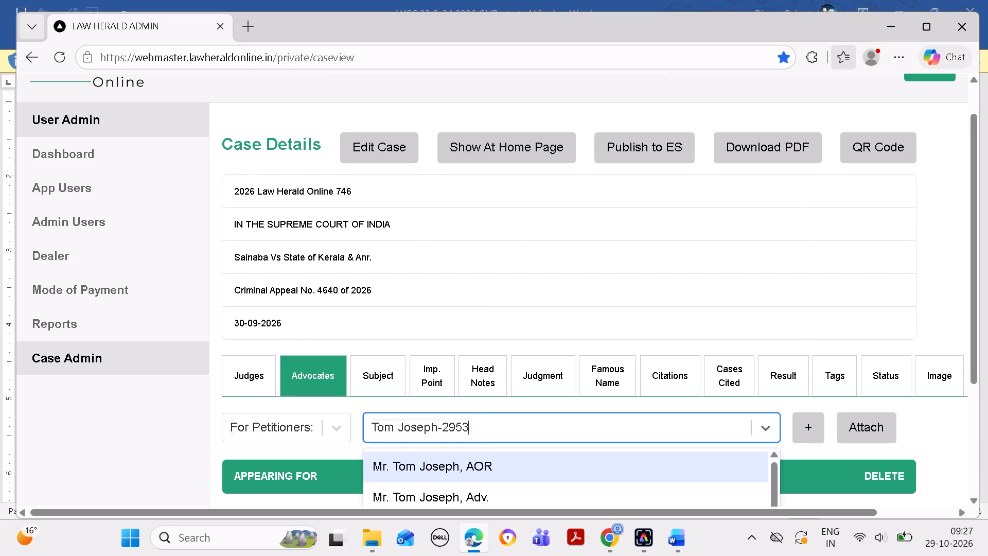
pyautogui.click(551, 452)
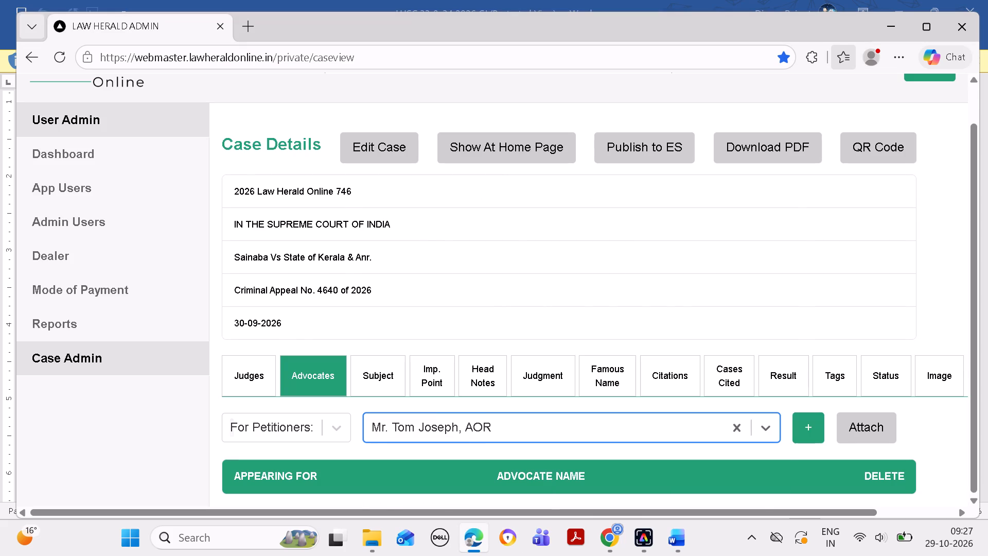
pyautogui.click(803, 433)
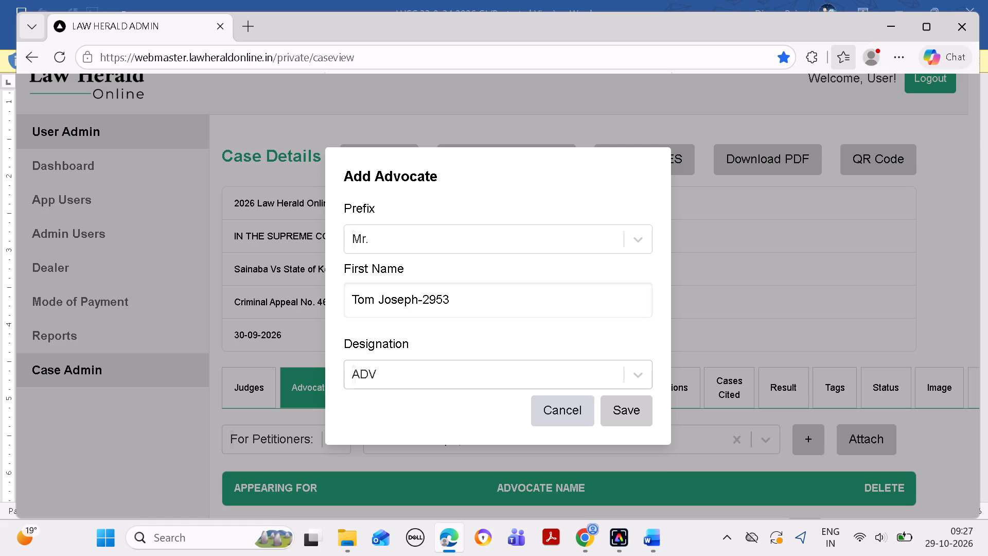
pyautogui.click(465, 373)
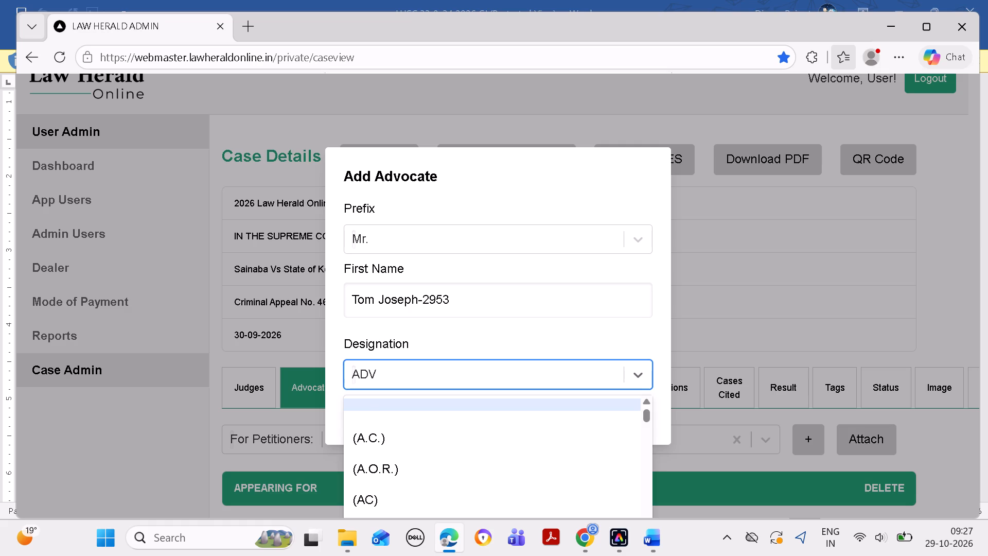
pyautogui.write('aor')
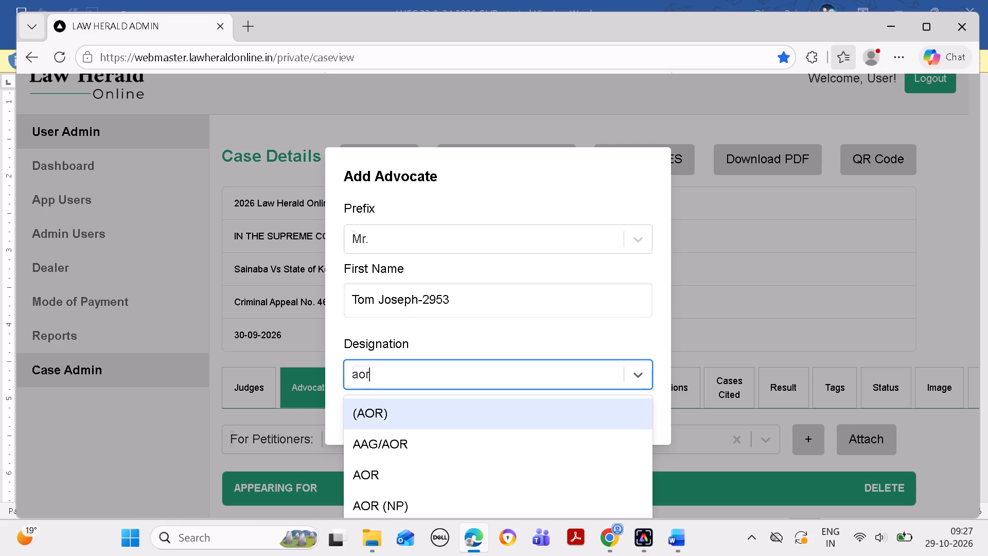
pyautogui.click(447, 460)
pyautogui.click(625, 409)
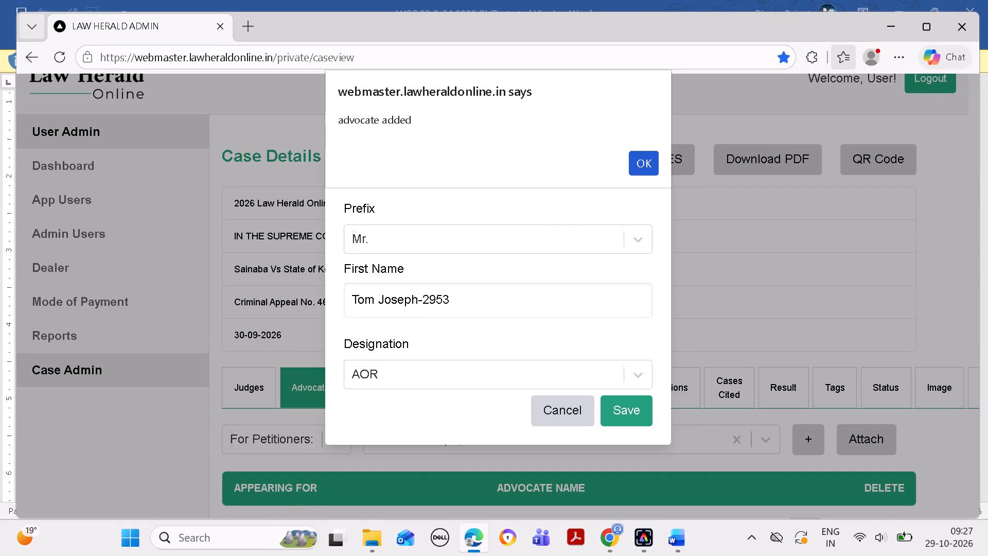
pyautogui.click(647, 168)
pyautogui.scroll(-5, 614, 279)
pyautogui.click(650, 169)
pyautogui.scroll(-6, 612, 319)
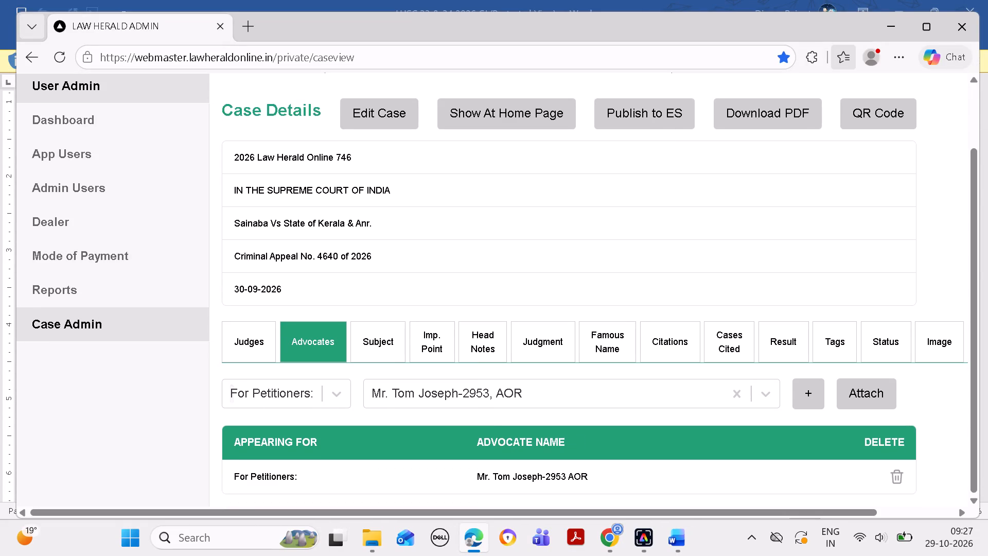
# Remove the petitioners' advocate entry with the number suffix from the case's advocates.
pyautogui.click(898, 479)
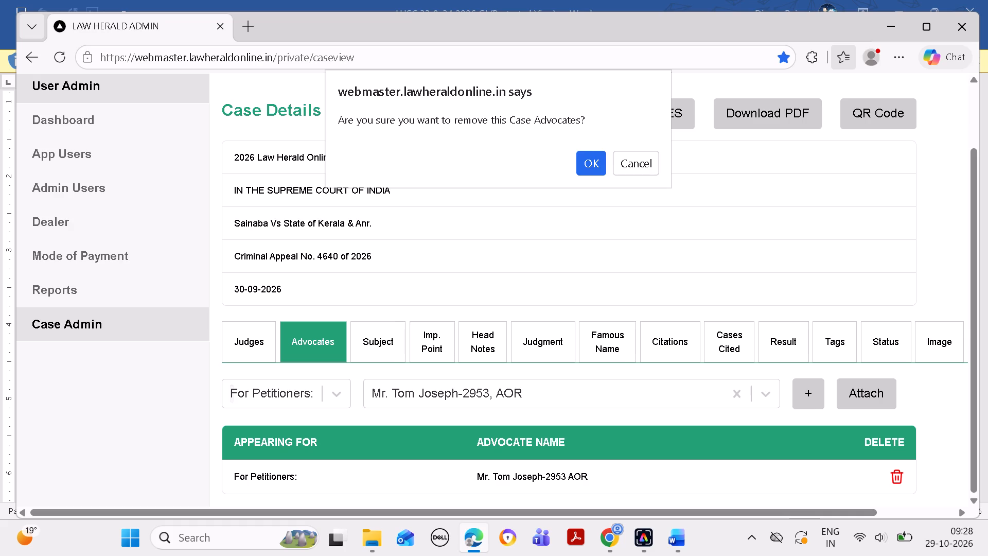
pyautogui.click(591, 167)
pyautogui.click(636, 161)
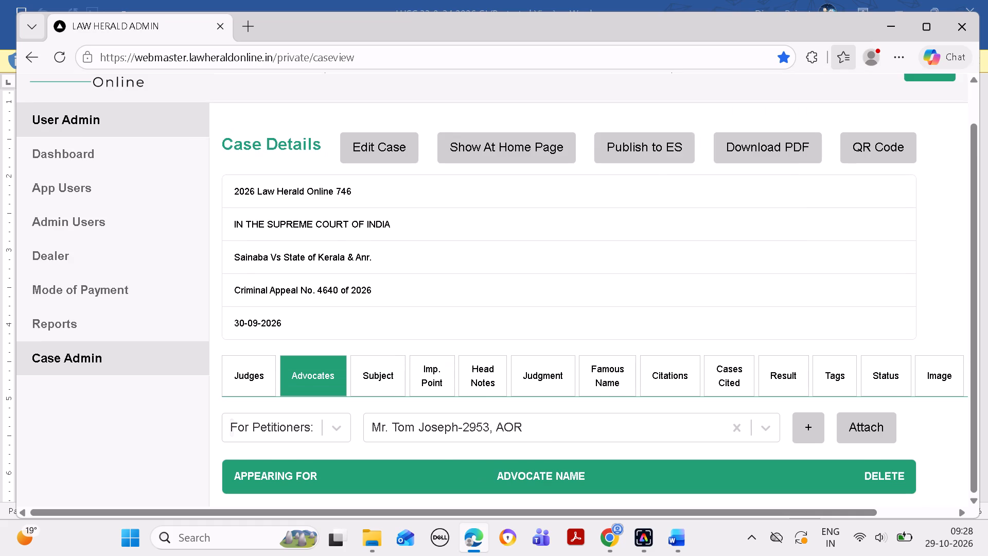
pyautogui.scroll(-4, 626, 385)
# Check the name in Word, and in Edge attach the petitioners' first advocate using the existing AOR entry without the number suffix.
pyautogui.click(682, 533)
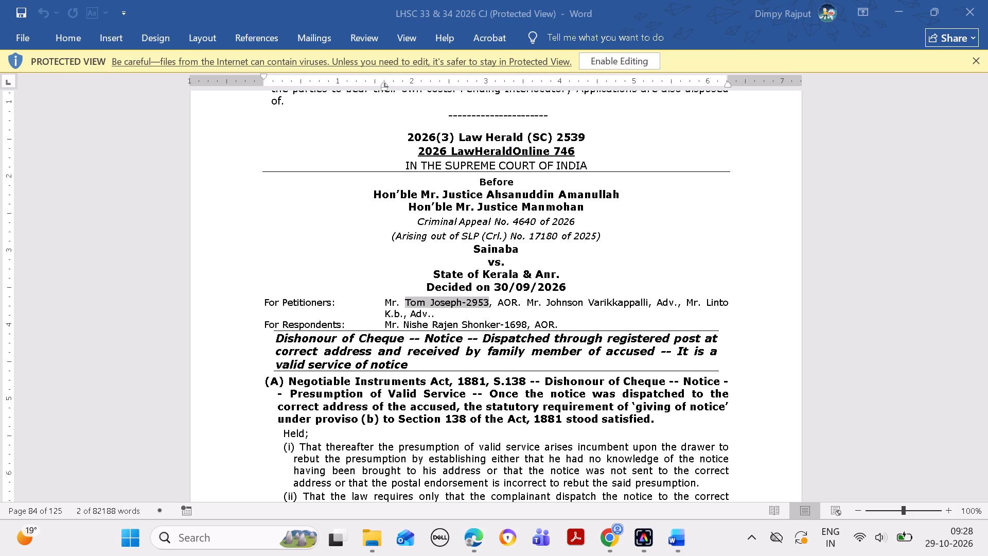
pyautogui.click(471, 548)
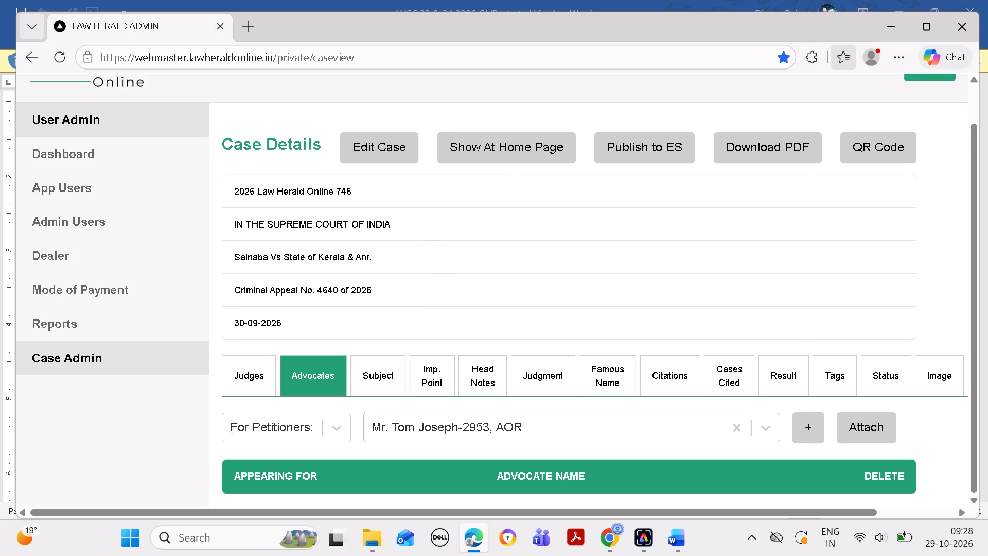
pyautogui.click(597, 427)
pyautogui.hotkey('ctrl', 'v')
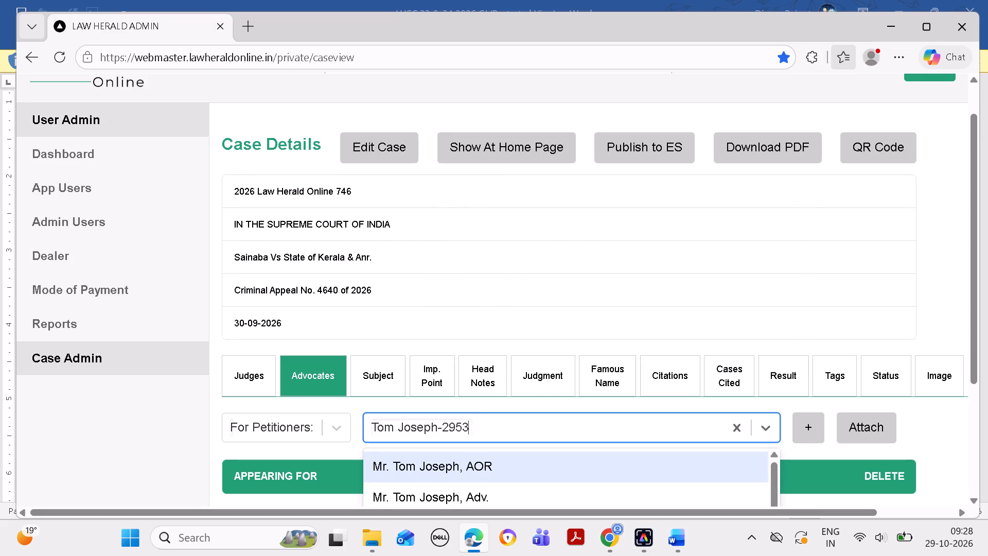
pyautogui.click(561, 461)
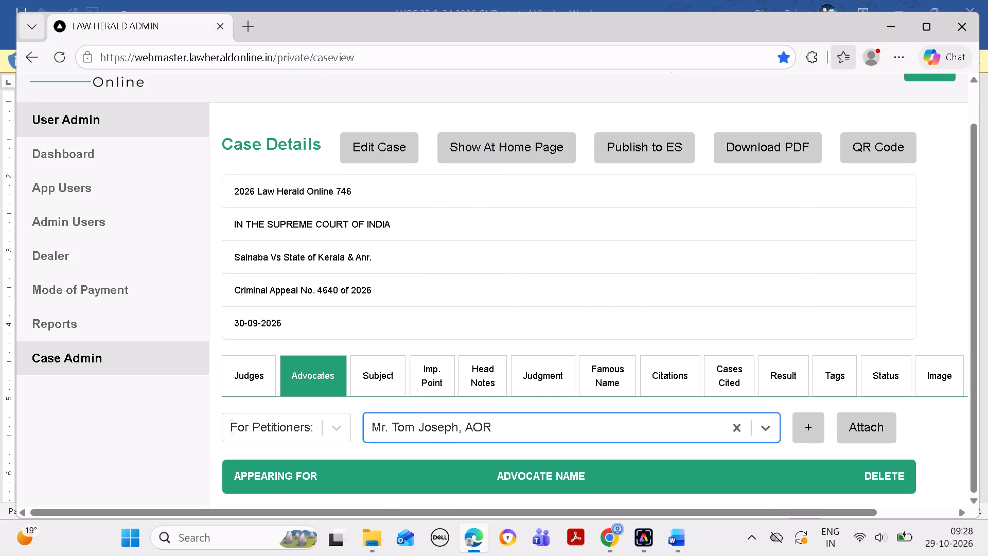
pyautogui.click(863, 425)
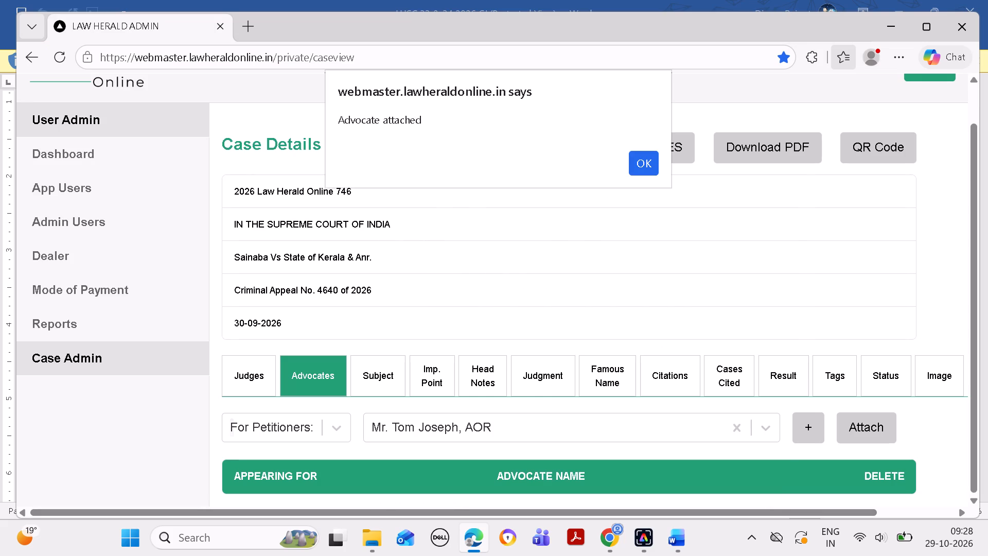
pyautogui.click(637, 170)
pyautogui.scroll(-8, 599, 320)
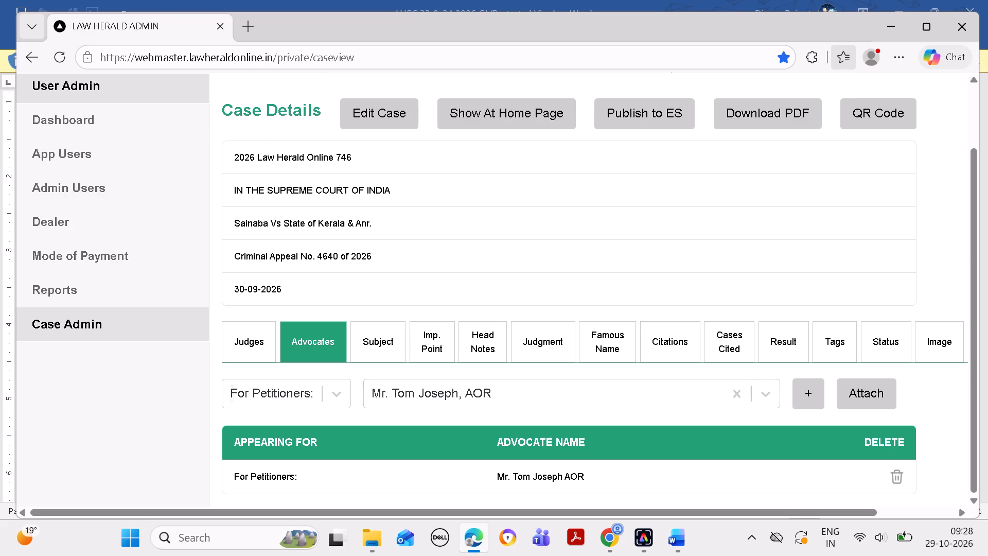
# Copy the petitioners' second advocate's name from Word and add it in Edge as a new advocate with prefix Mr. and designation ADV.
pyautogui.click(669, 536)
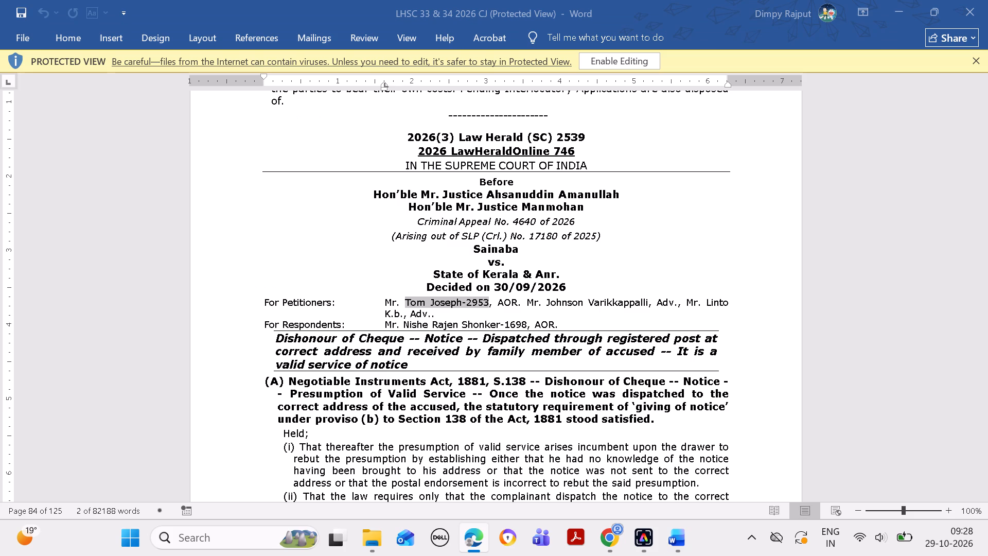
pyautogui.moveTo(545, 300); pyautogui.dragTo(611, 298)
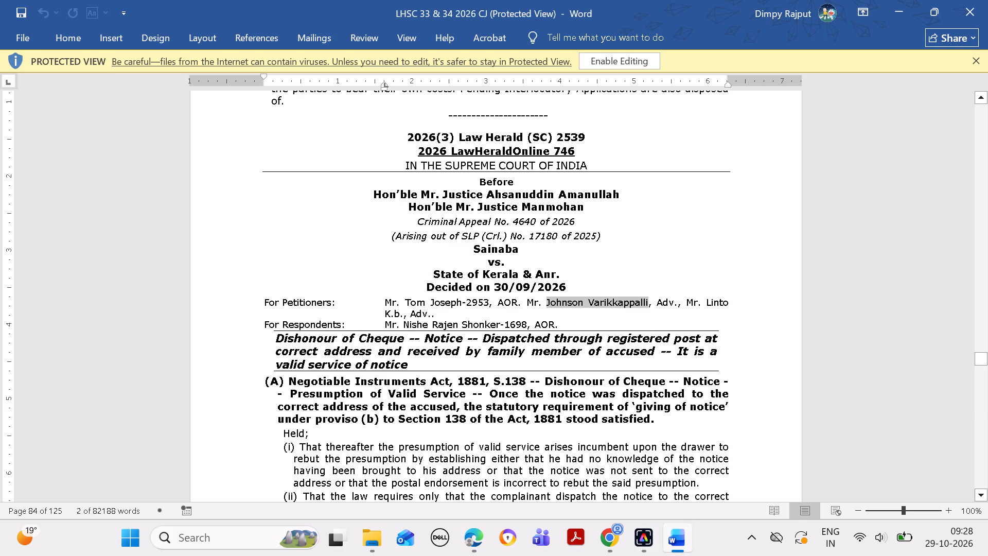
pyautogui.hotkey('ctrl', 'c')
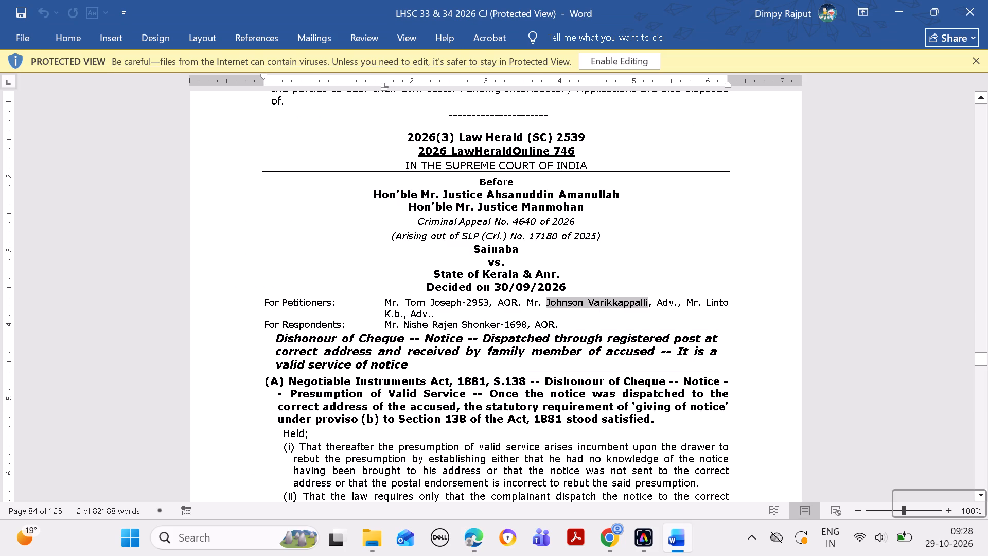
pyautogui.click(465, 543)
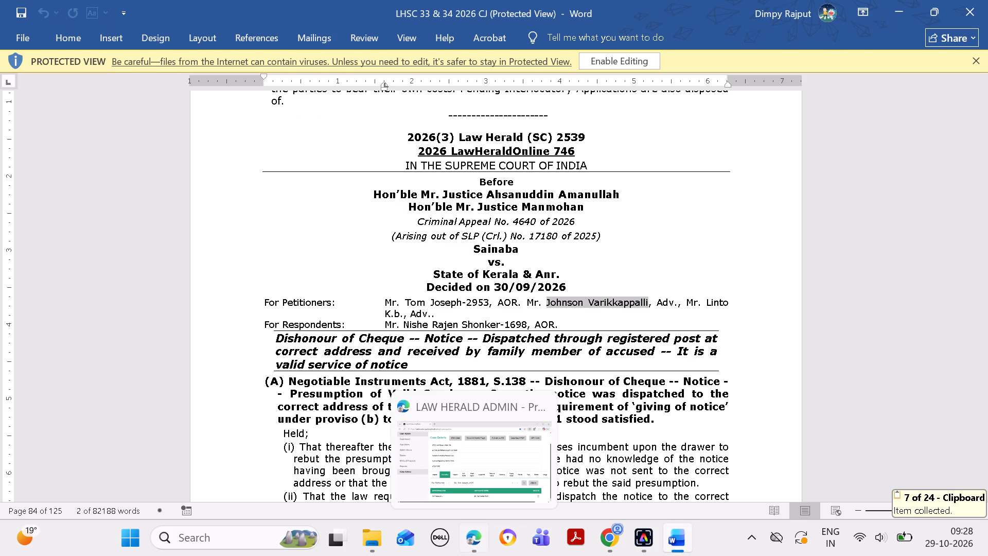
pyautogui.click(740, 390)
pyautogui.hotkey('ctrl', 'v')
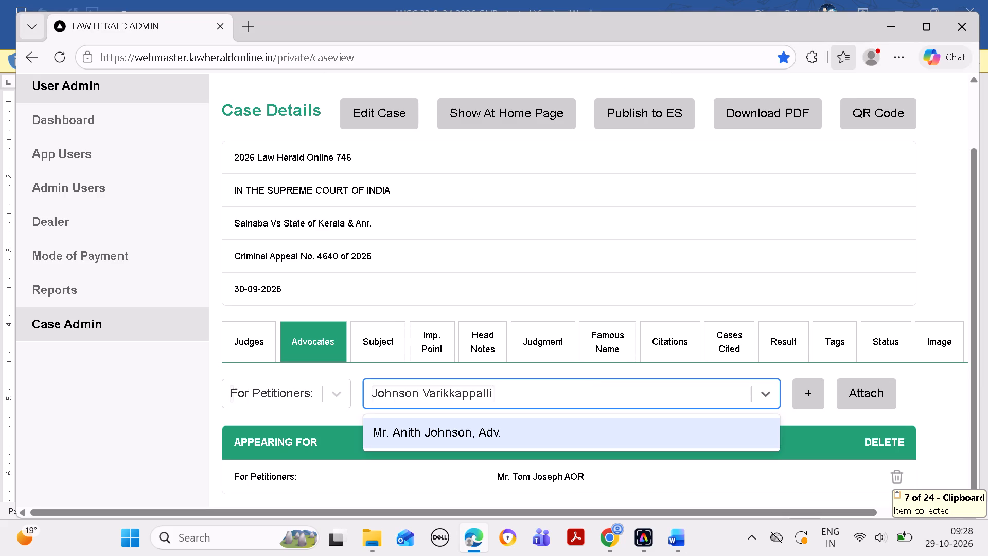
pyautogui.click(631, 432)
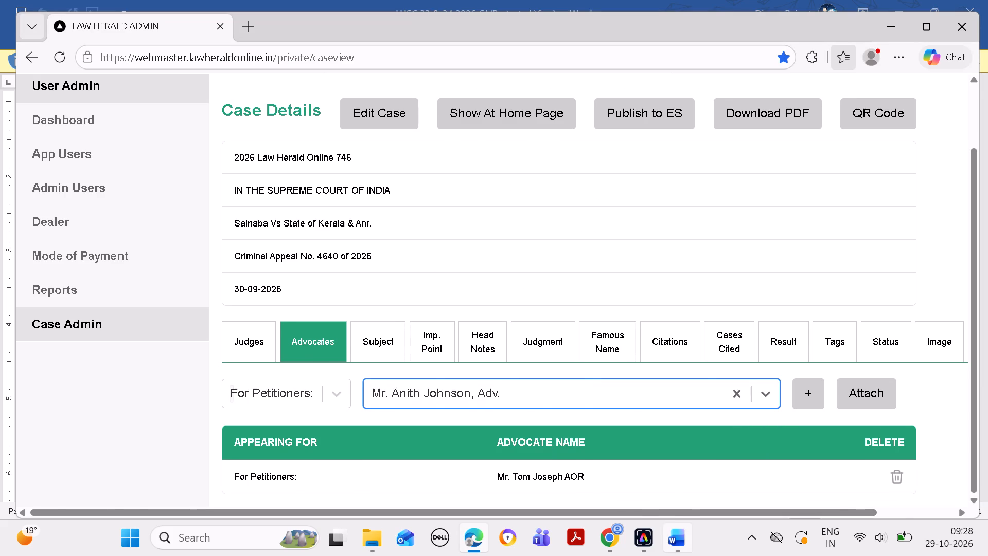
pyautogui.click(681, 532)
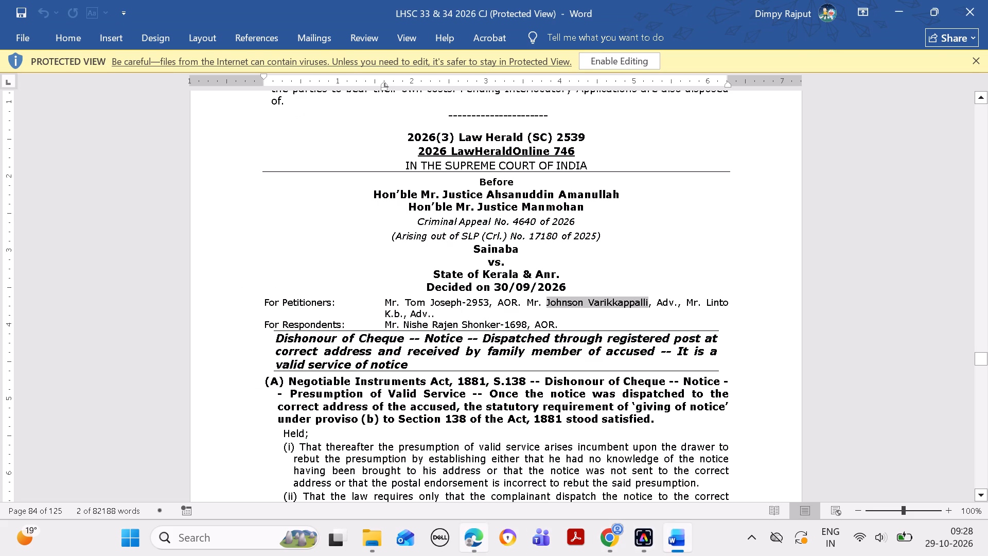
pyautogui.click(475, 536)
pyautogui.click(814, 392)
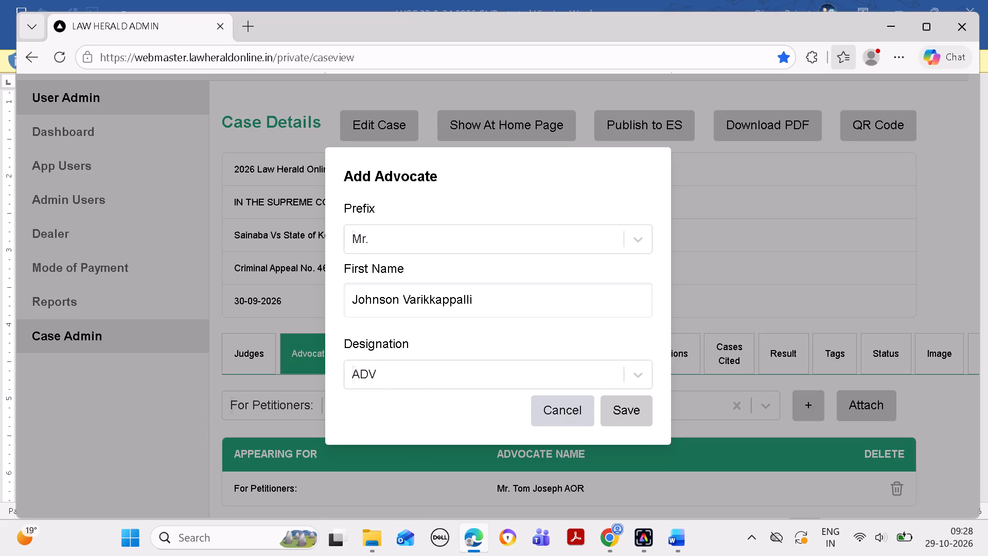
pyautogui.click(625, 414)
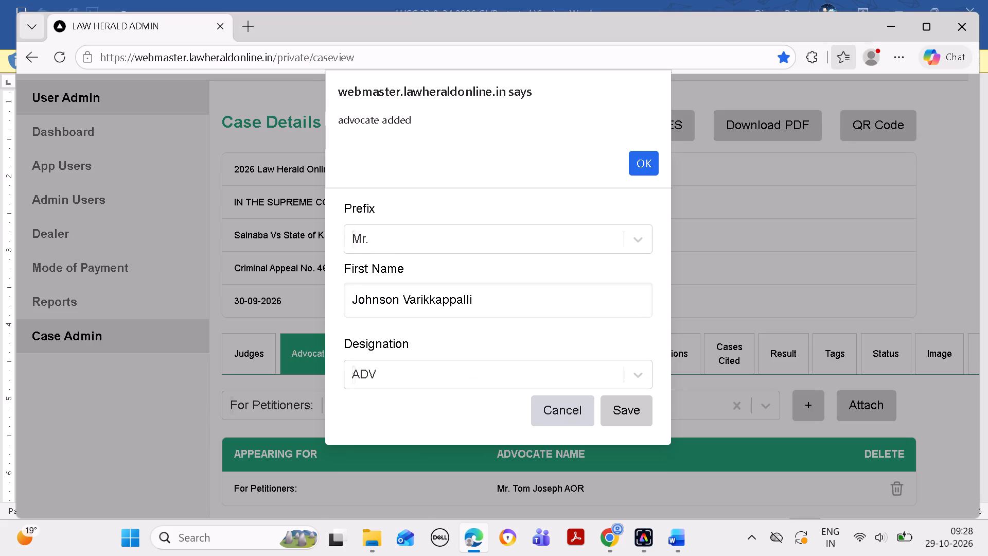
pyautogui.click(646, 165)
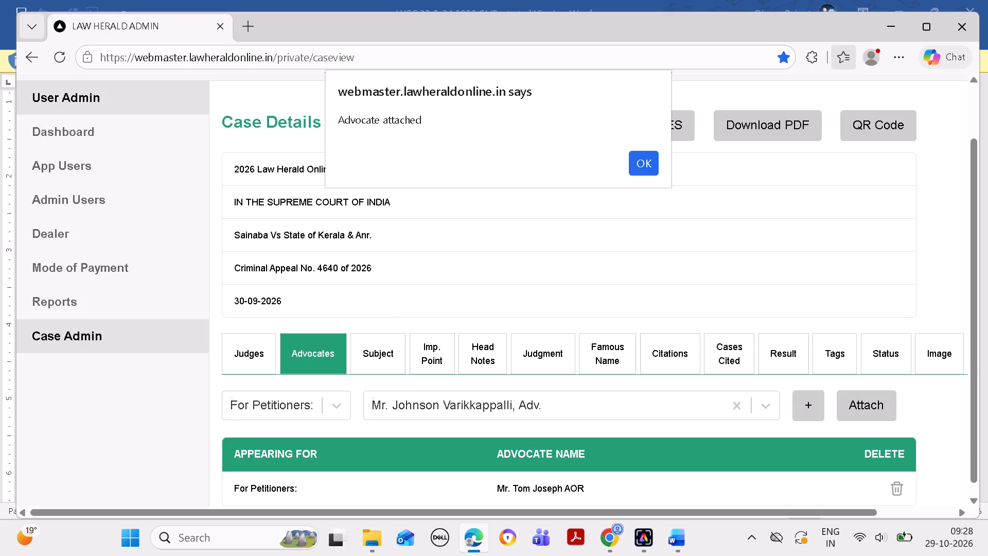
pyautogui.click(650, 168)
pyautogui.scroll(-4, 633, 257)
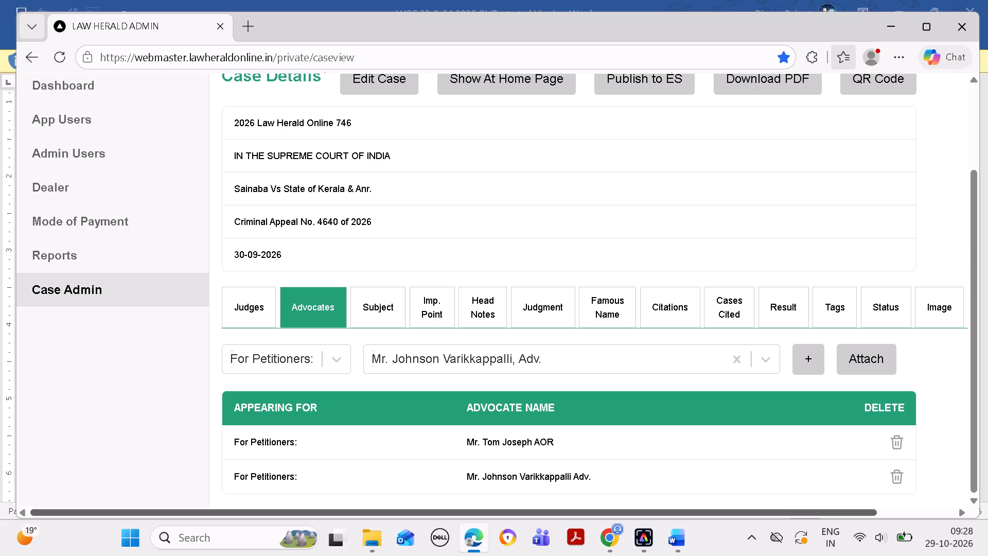
# Copy the respondents' advocate's name with its number suffix from Word and search for it among the advocates in Edge.
pyautogui.click(674, 531)
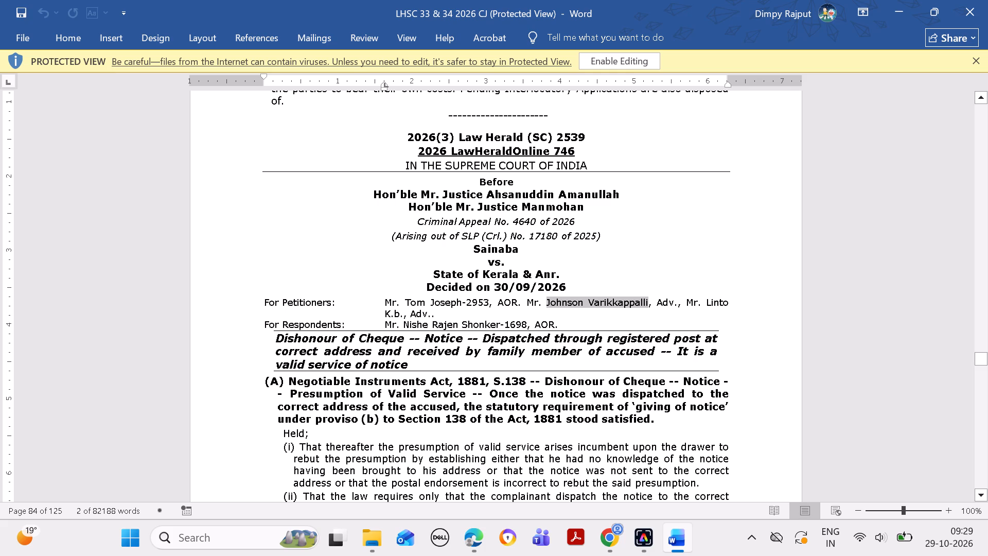
pyautogui.moveTo(402, 323); pyautogui.dragTo(511, 329)
pyautogui.hotkey('ctrl', 'c')
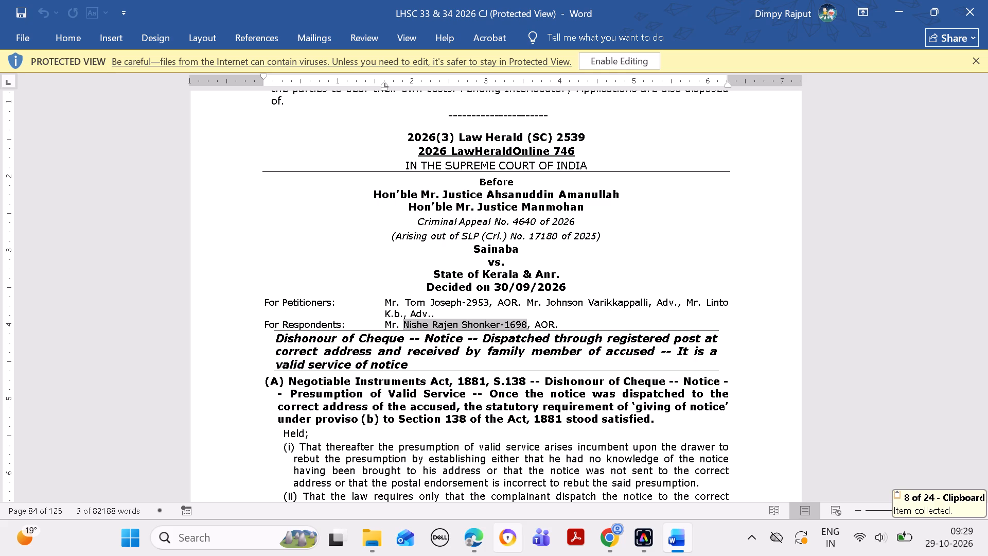
pyautogui.click(478, 533)
pyautogui.click(704, 358)
pyautogui.hotkey('ctrl', 'v')
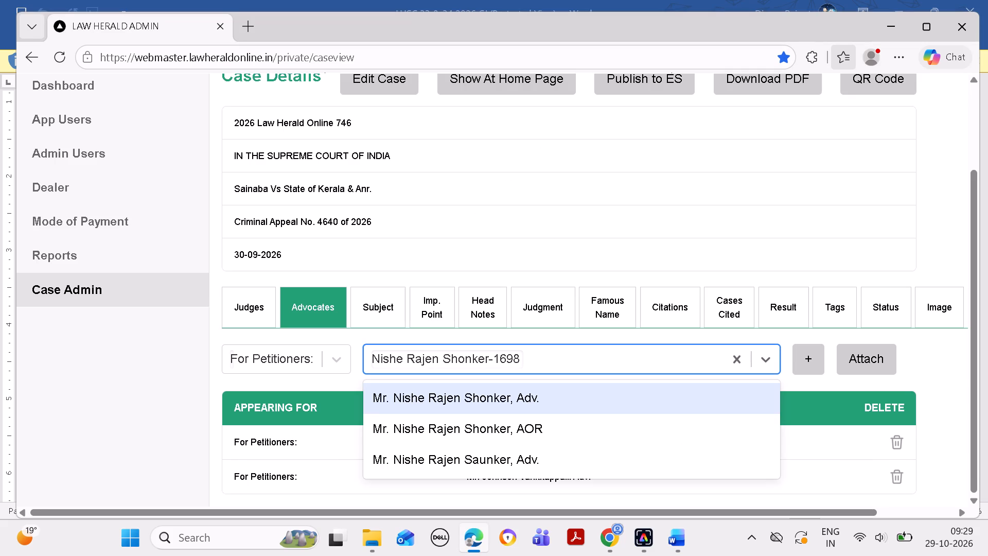
# Copy the third petitioners' advocate's name from the Word case heading and search for it in the Edge advocate list.
pyautogui.click(754, 492)
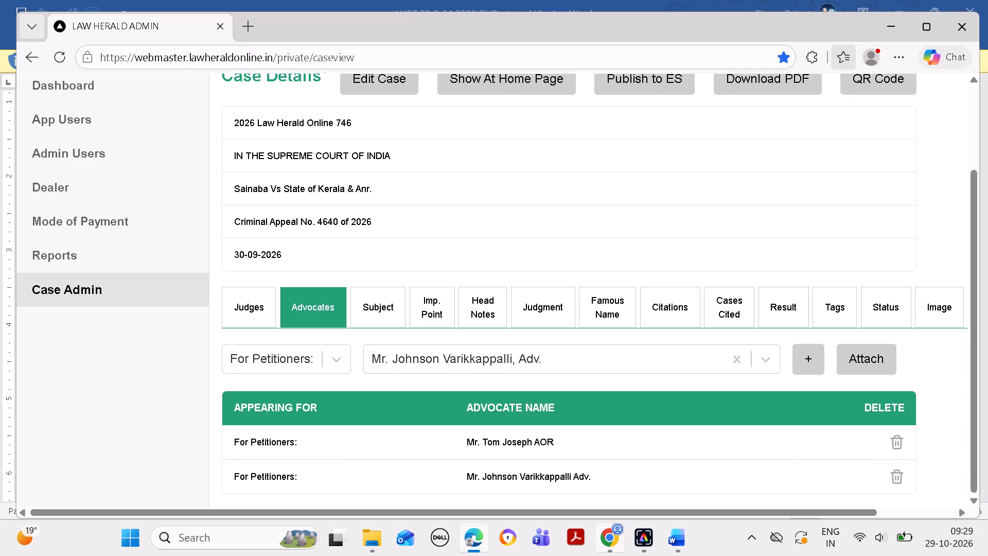
pyautogui.scroll(-6, 593, 451)
pyautogui.click(667, 532)
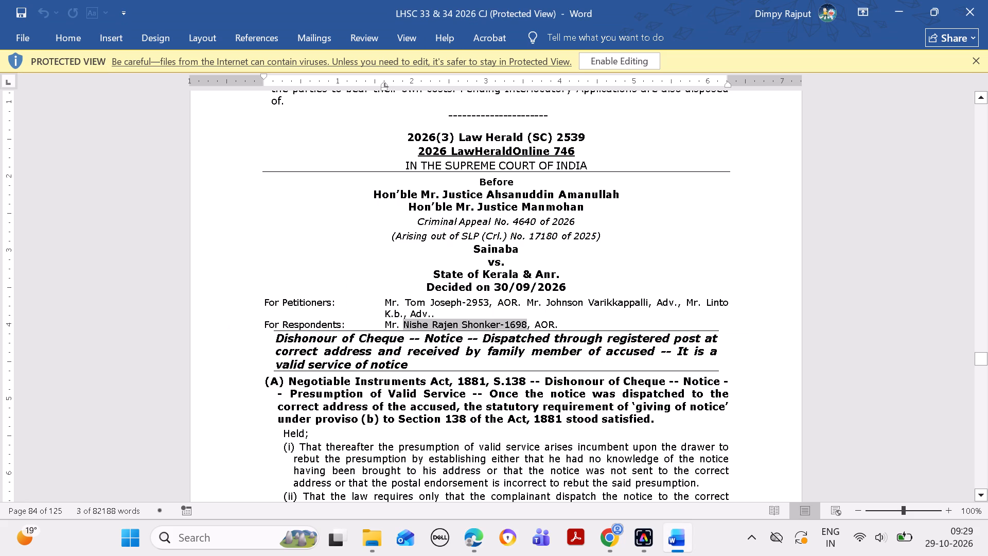
pyautogui.moveTo(707, 300); pyautogui.dragTo(399, 312)
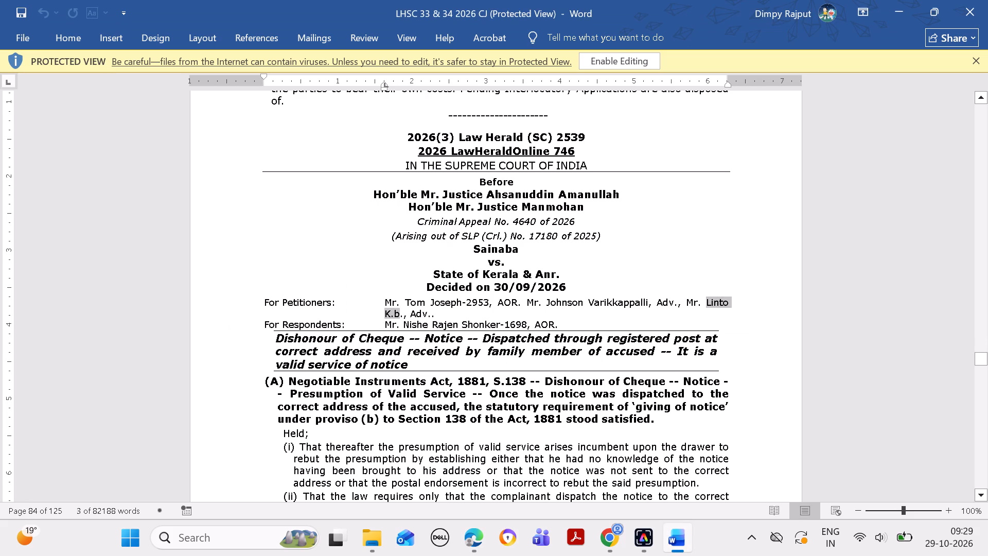
pyautogui.moveTo(399, 312); pyautogui.dragTo(403, 312)
pyautogui.hotkey('ctrl', 'c')
pyautogui.click(474, 533)
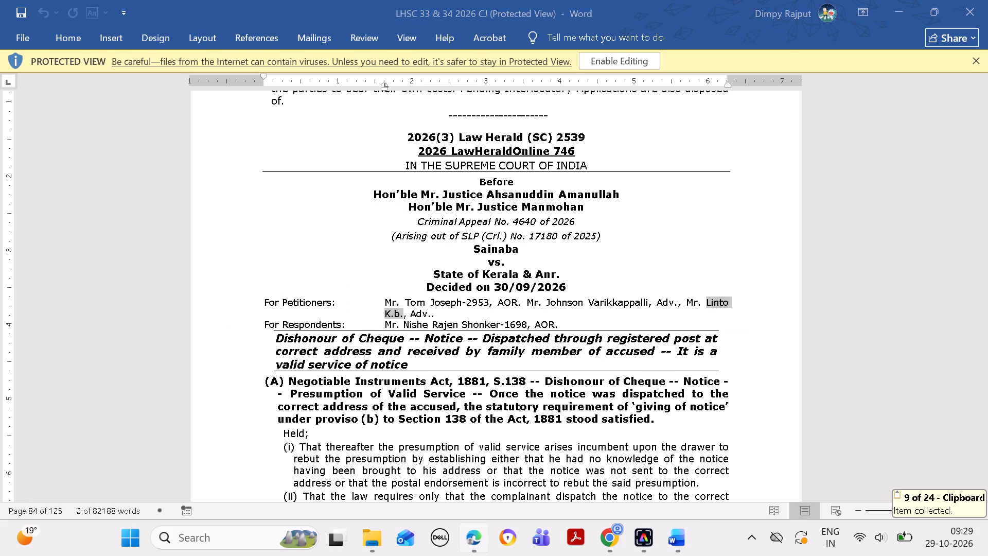
pyautogui.click(636, 353)
pyautogui.hotkey('ctrl', 'v')
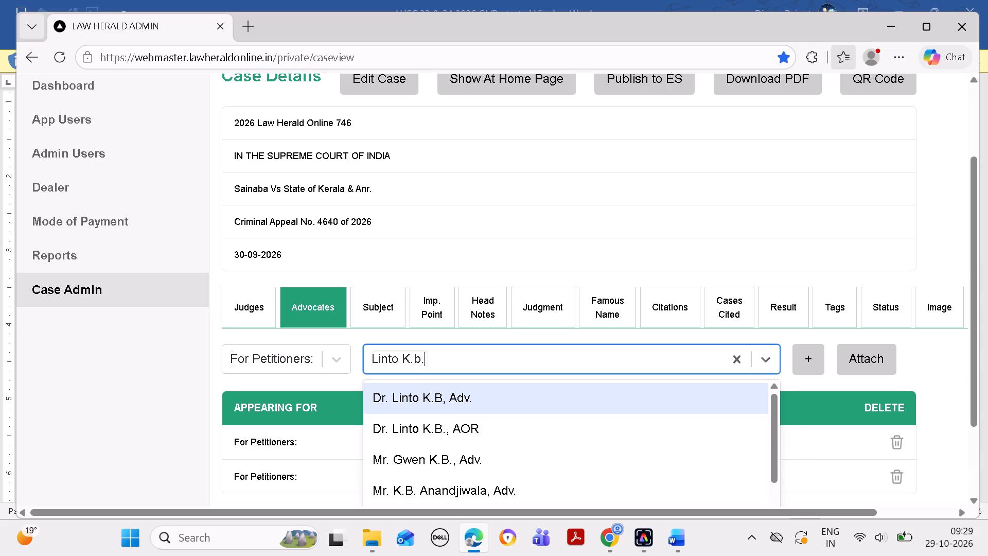
# Add the third petitioners' advocate as a new advocate with prefix Mr. and designation ADV, and attach them to the case.
pyautogui.click(801, 360)
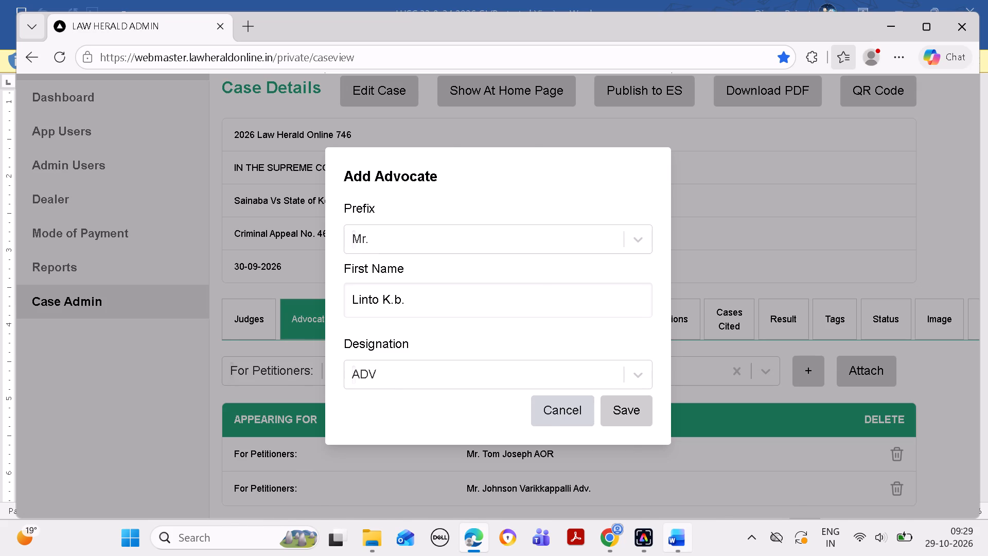
pyautogui.click(670, 529)
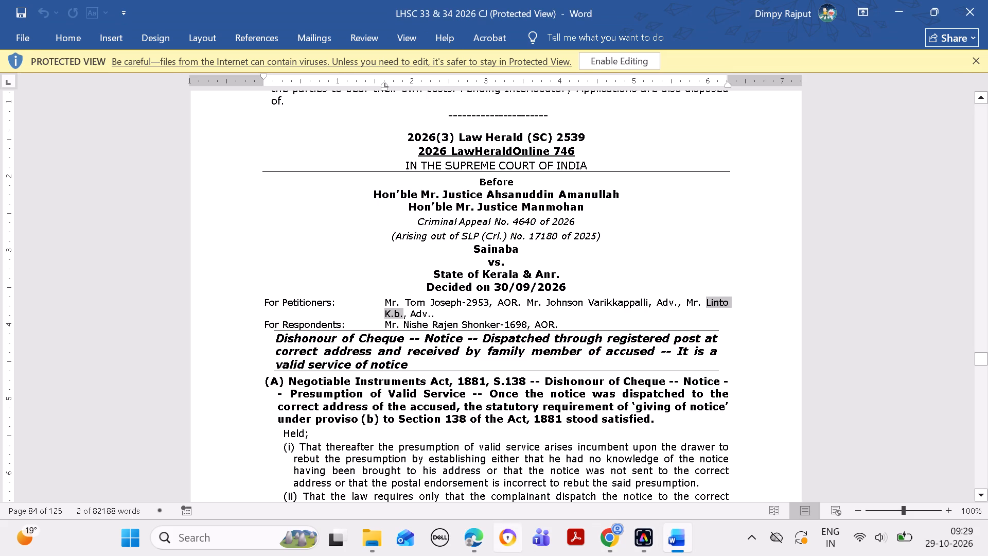
pyautogui.click(478, 540)
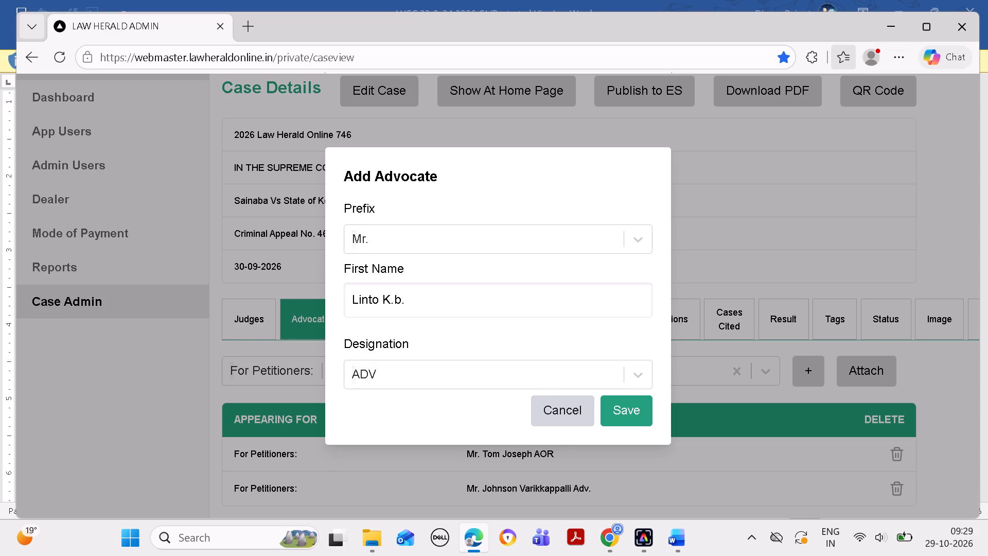
pyautogui.click(622, 418)
pyautogui.click(637, 159)
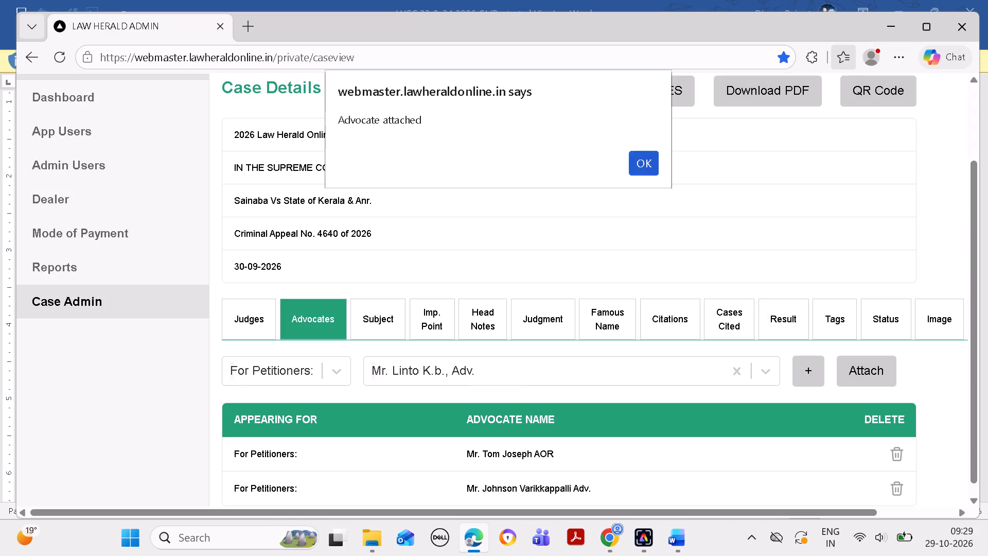
pyautogui.click(648, 170)
pyautogui.scroll(-9, 637, 216)
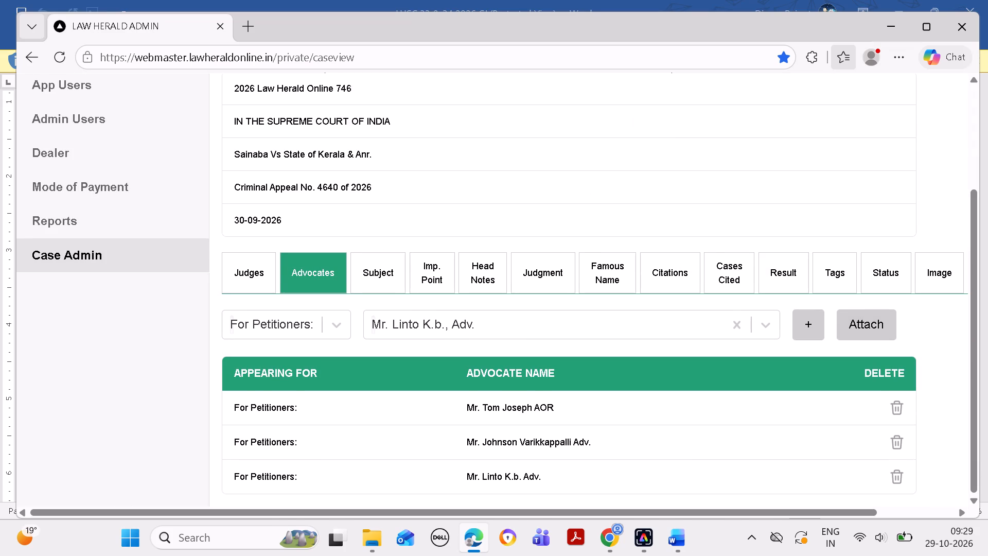
# Switch to the Word document with the case heading.
pyautogui.click(673, 528)
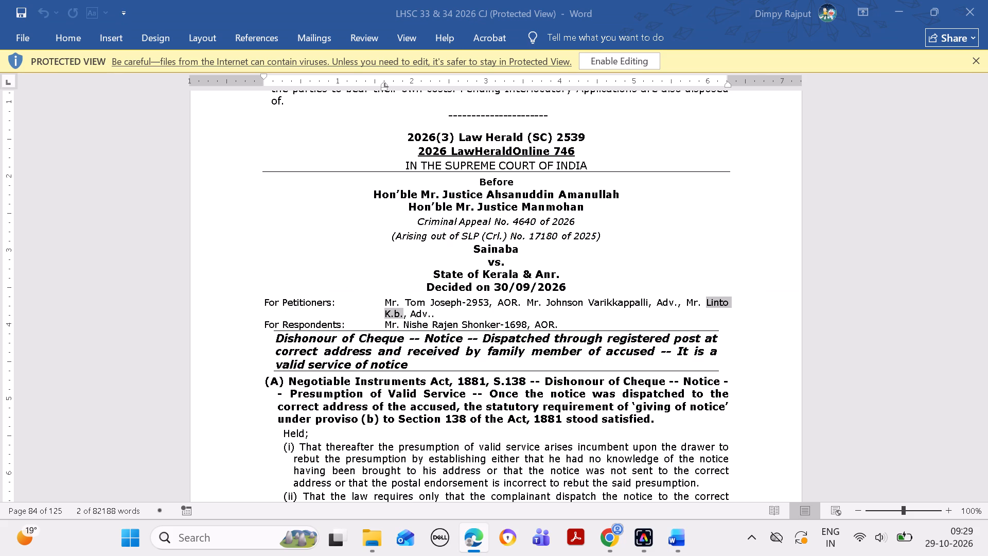
# Copy the respondents' advocate's name, without the number, from the Word case heading and search for it in the Edge advocate list.
pyautogui.moveTo(403, 320); pyautogui.dragTo(491, 324)
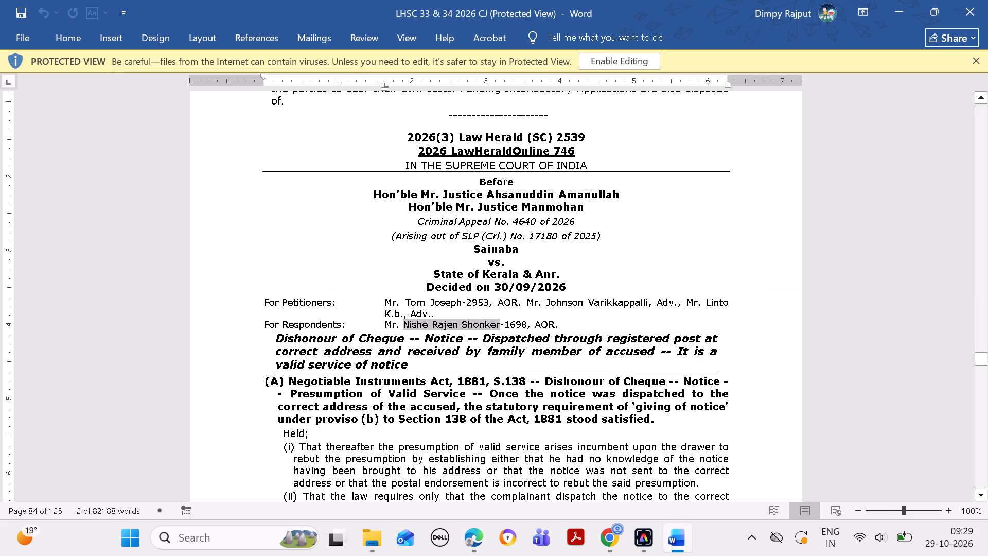
pyautogui.hotkey('ctrl', 'c')
pyautogui.click(475, 535)
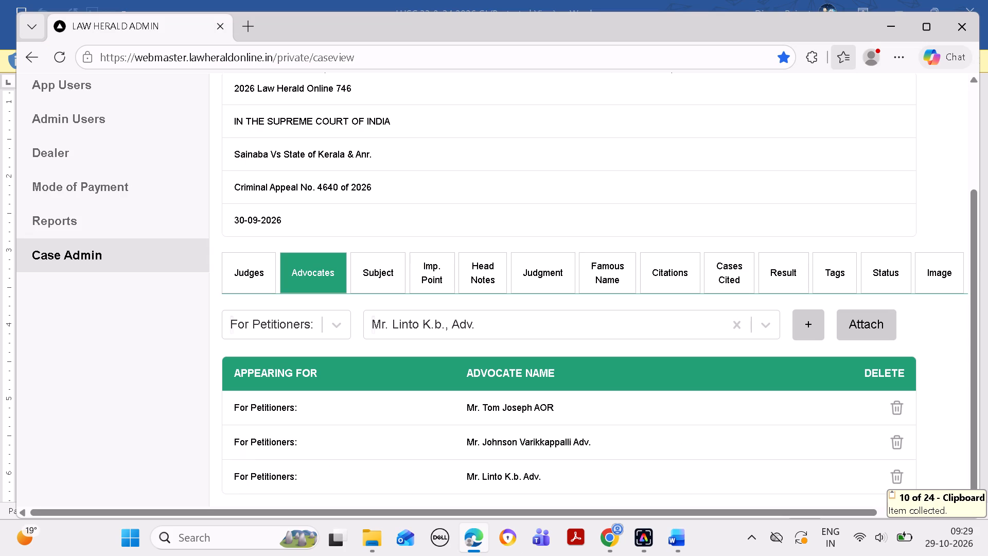
pyautogui.click(737, 320)
pyautogui.hotkey('ctrl', 'v')
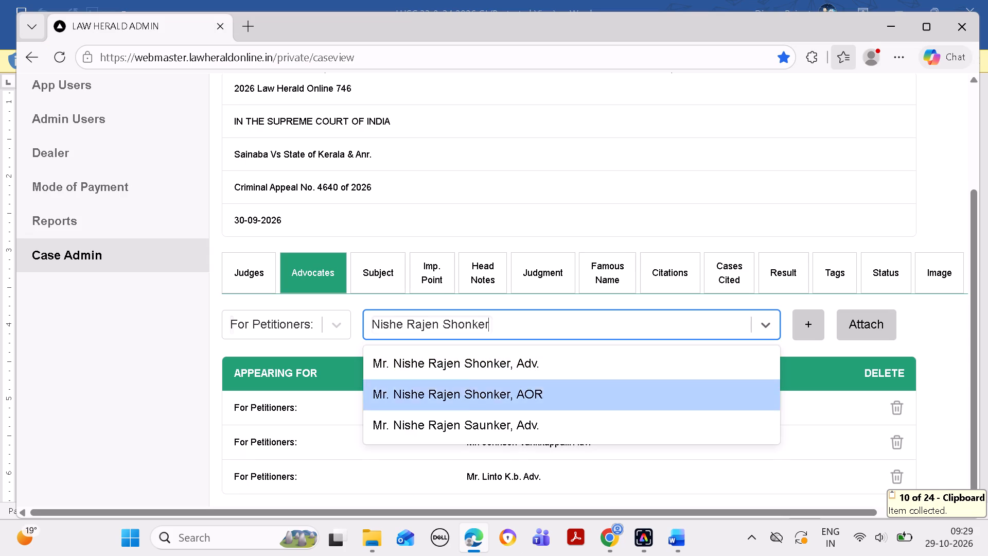
# Select the respondents' advocate's AOR entry, set the appearance to For Respondents:, and attach the advocate to the case.
pyautogui.click(617, 397)
pyautogui.click(333, 319)
pyautogui.scroll(-6, 329, 321)
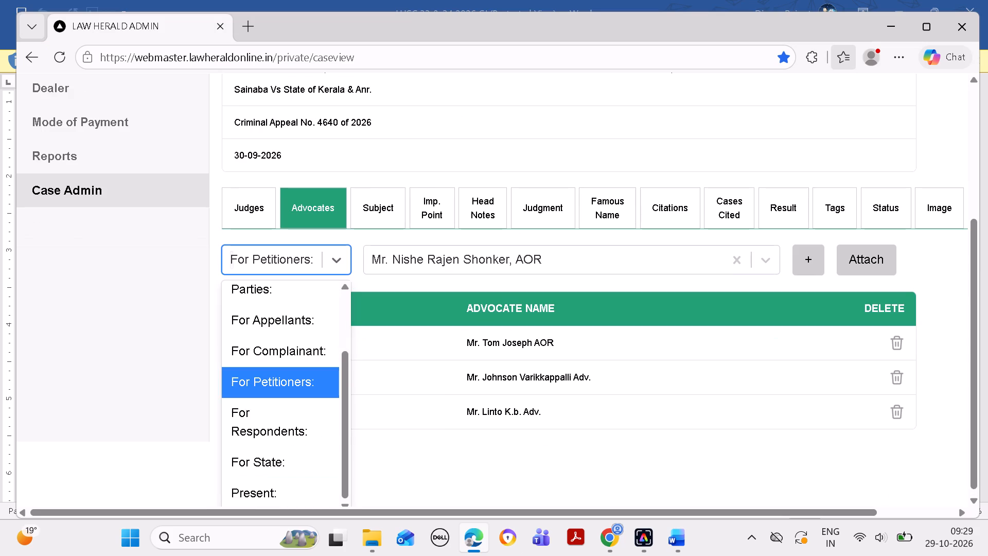
pyautogui.click(301, 429)
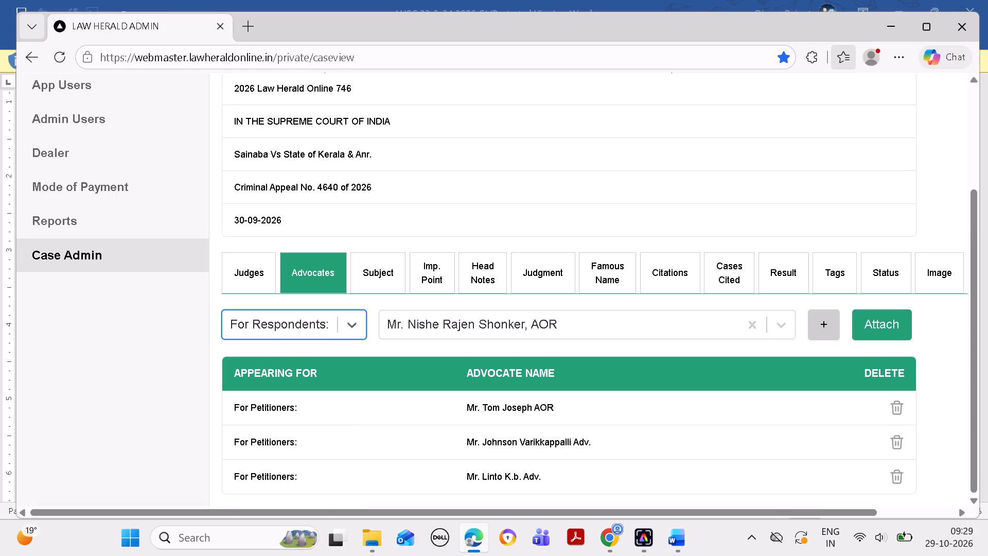
pyautogui.click(873, 324)
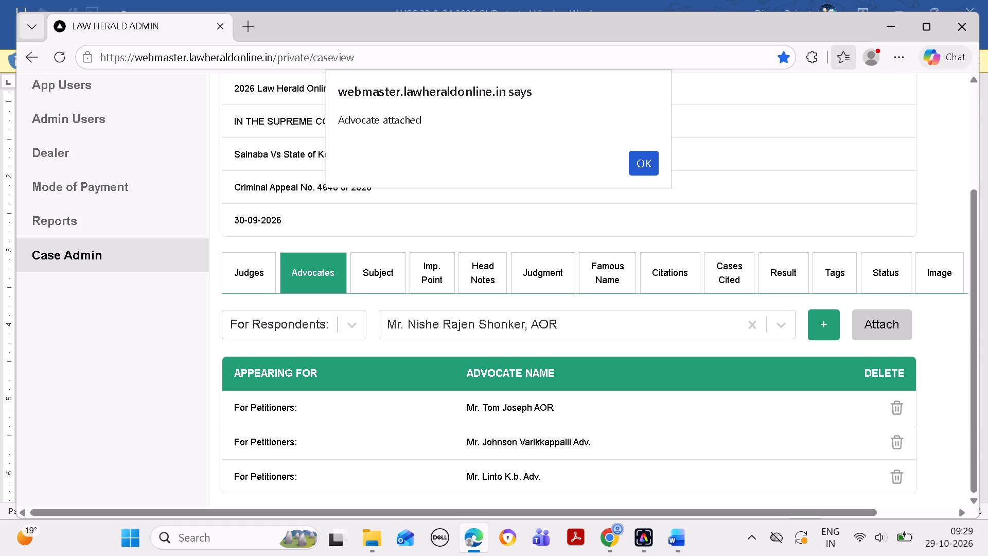
pyautogui.click(638, 159)
pyautogui.scroll(-9, 637, 193)
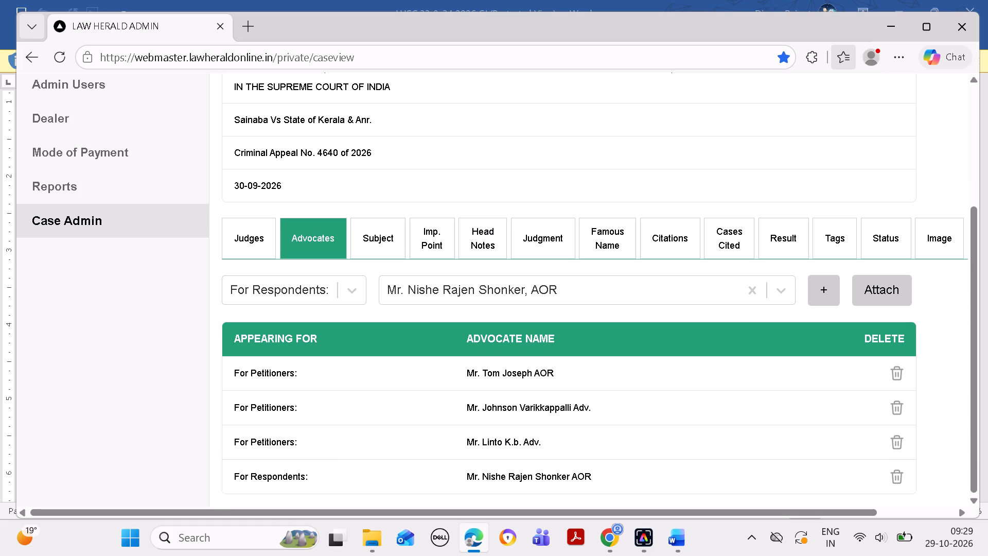
# Copy the phrase "Dishonour of Cheque -- Notice" from the Word case's headline and open the case's Subject section in Edge.
pyautogui.click(673, 537)
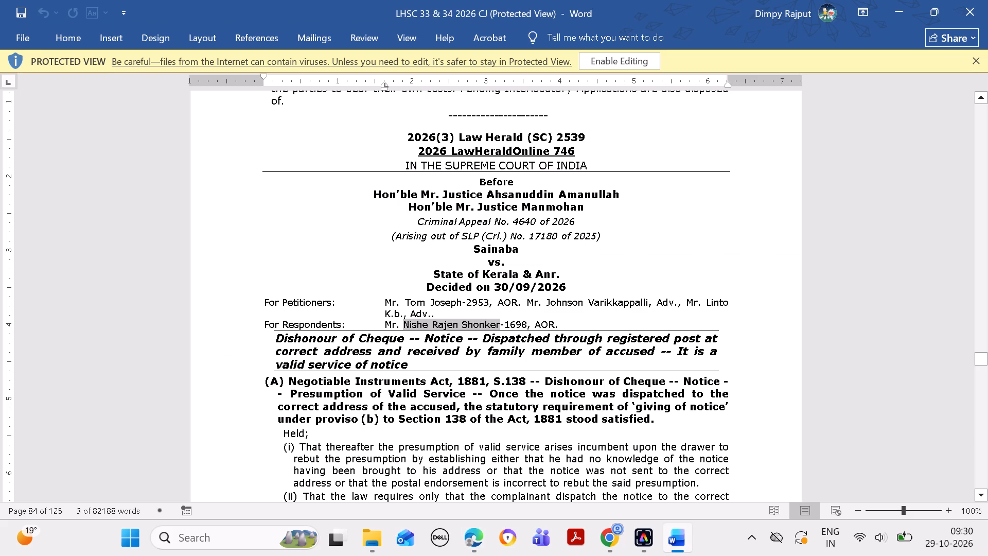
pyautogui.moveTo(279, 333); pyautogui.dragTo(443, 338)
pyautogui.hotkey('ctrl', 'c')
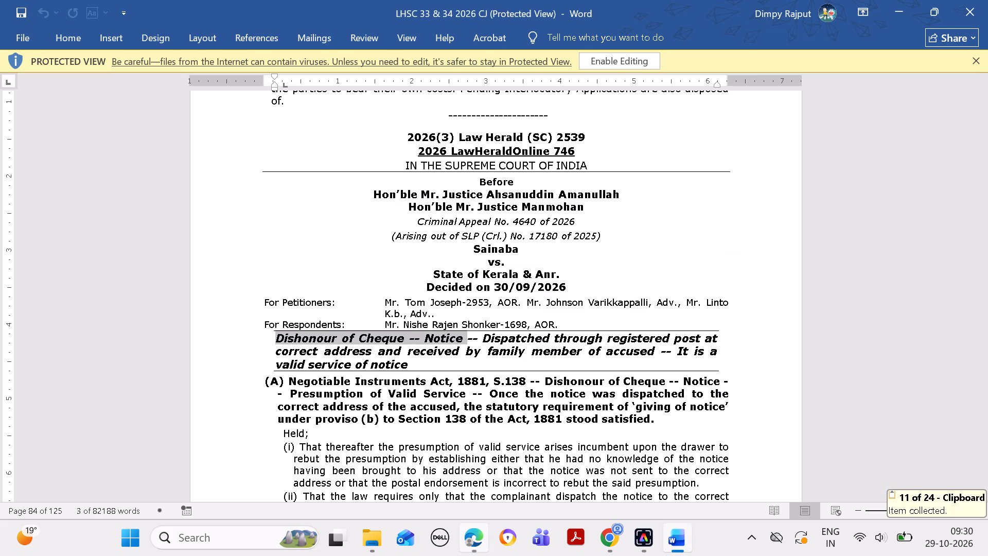
pyautogui.click(479, 537)
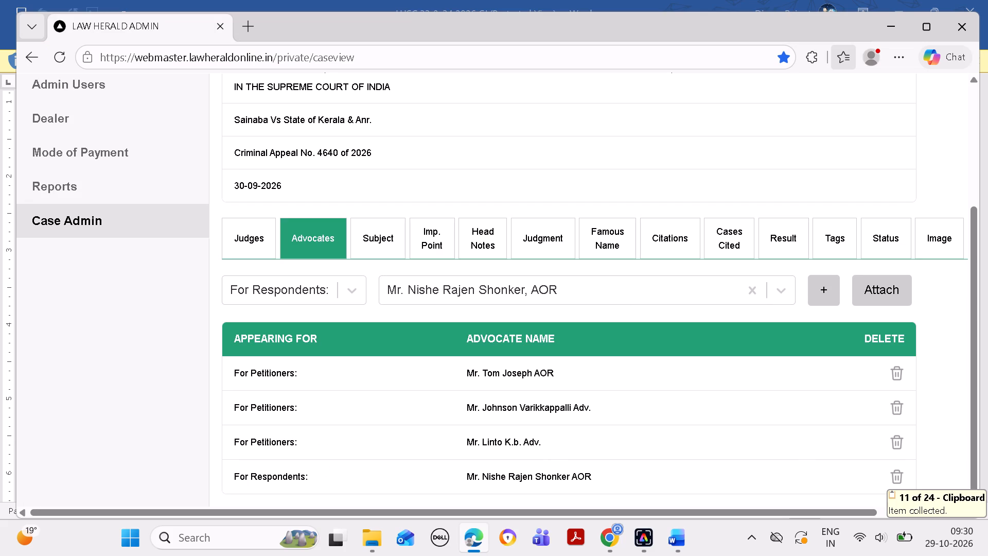
pyautogui.click(676, 540)
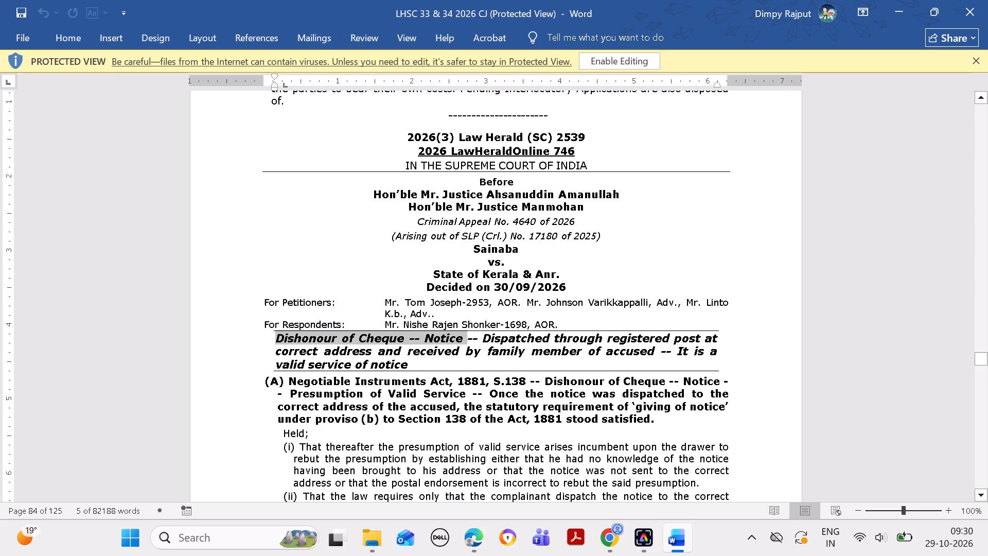
pyautogui.click(676, 538)
pyautogui.click(676, 537)
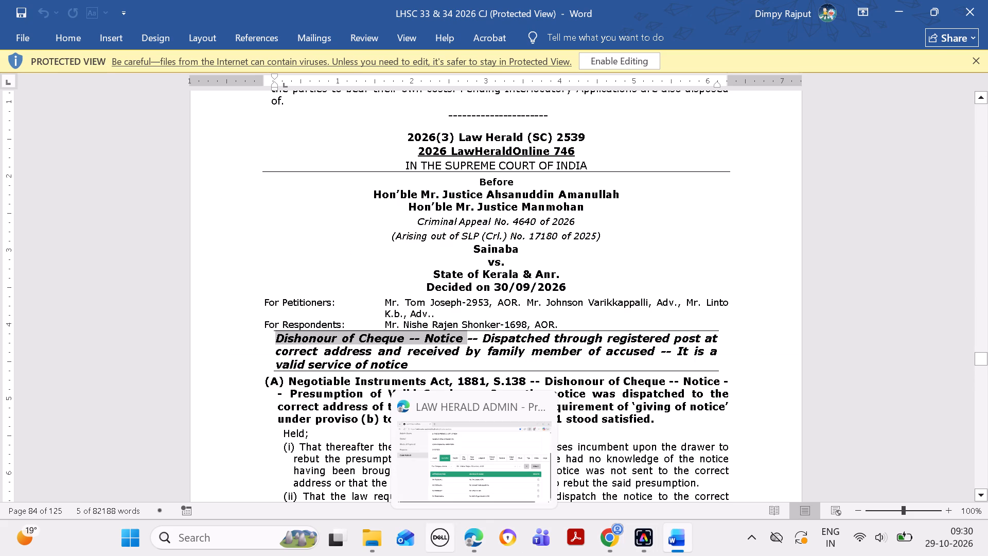
pyautogui.click(472, 548)
pyautogui.click(380, 247)
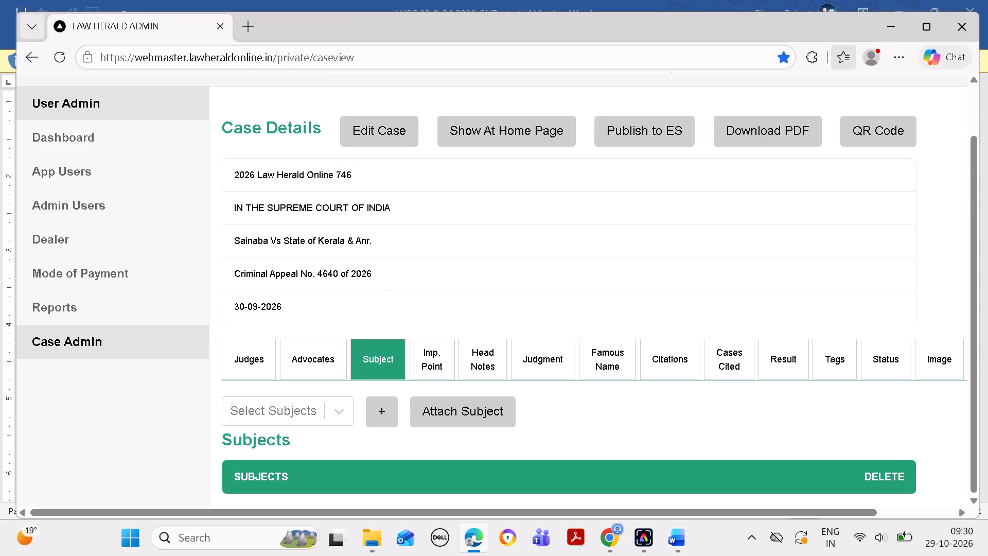
# Attach Criminal Law as the subject of the case in the Edge admin record.
pyautogui.scroll(-5, 379, 259)
pyautogui.click(342, 401)
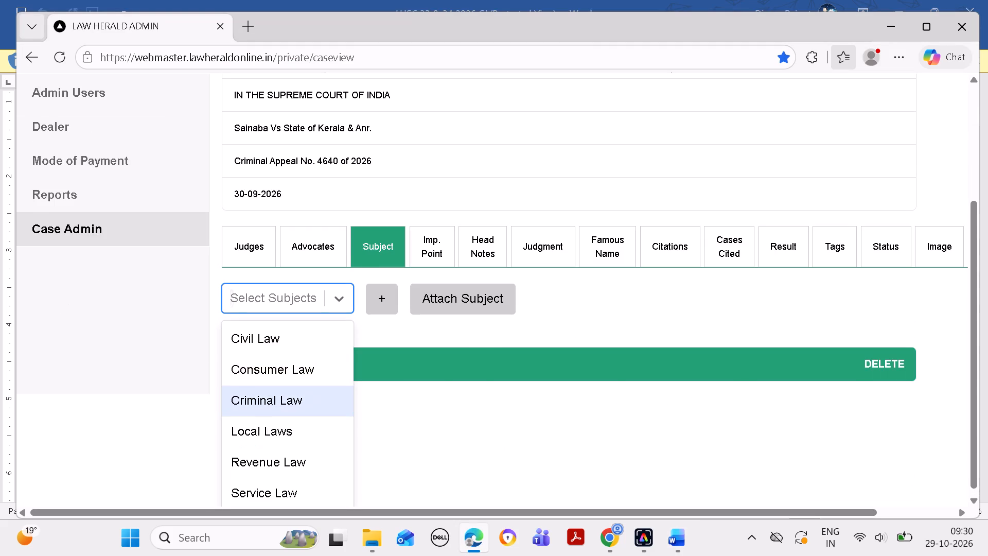
pyautogui.click(317, 404)
pyautogui.click(417, 416)
pyautogui.click(643, 160)
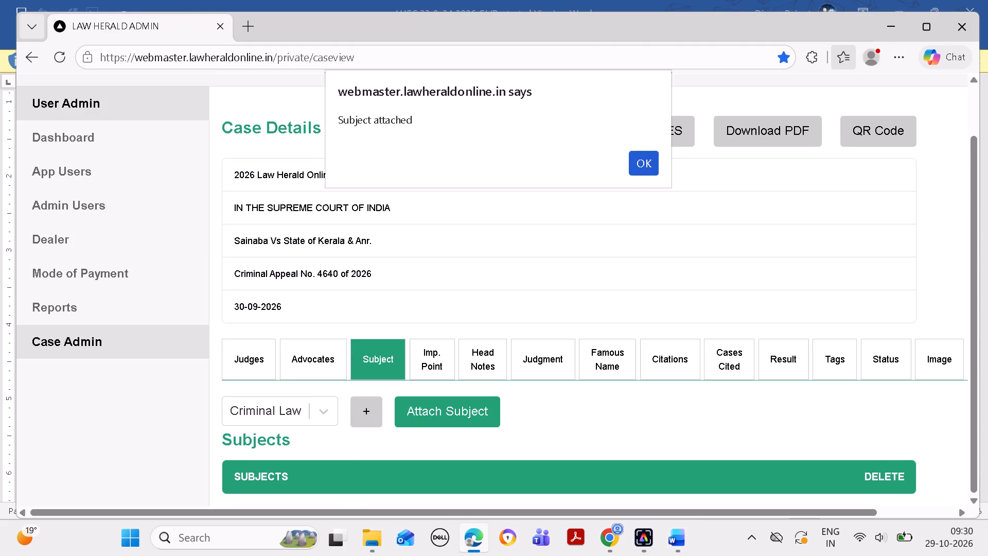
pyautogui.scroll(-5, 602, 271)
# Start a new important point for the case and add the topic Dishonour of Cheque -- Notice to the topic list.
pyautogui.click(427, 337)
pyautogui.scroll(-5, 431, 334)
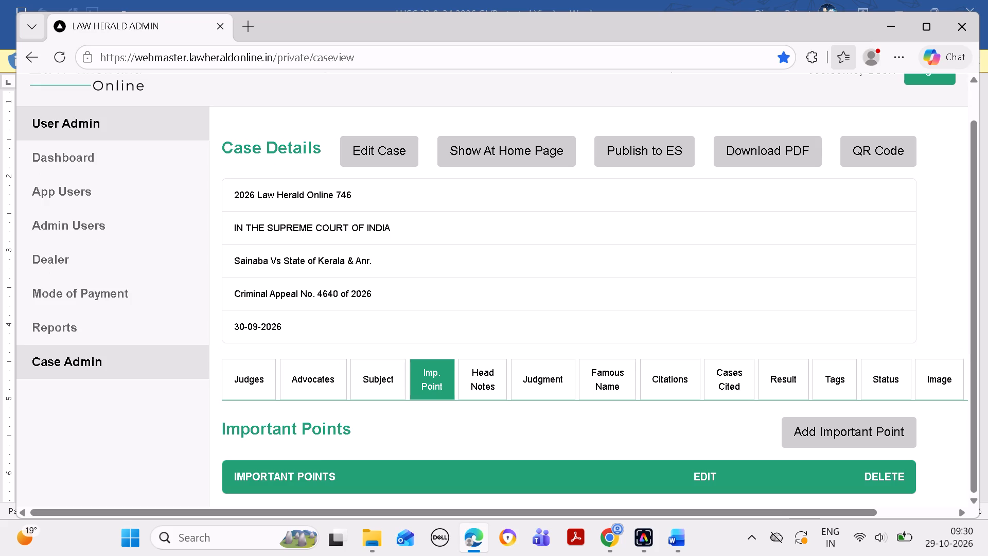
pyautogui.click(789, 431)
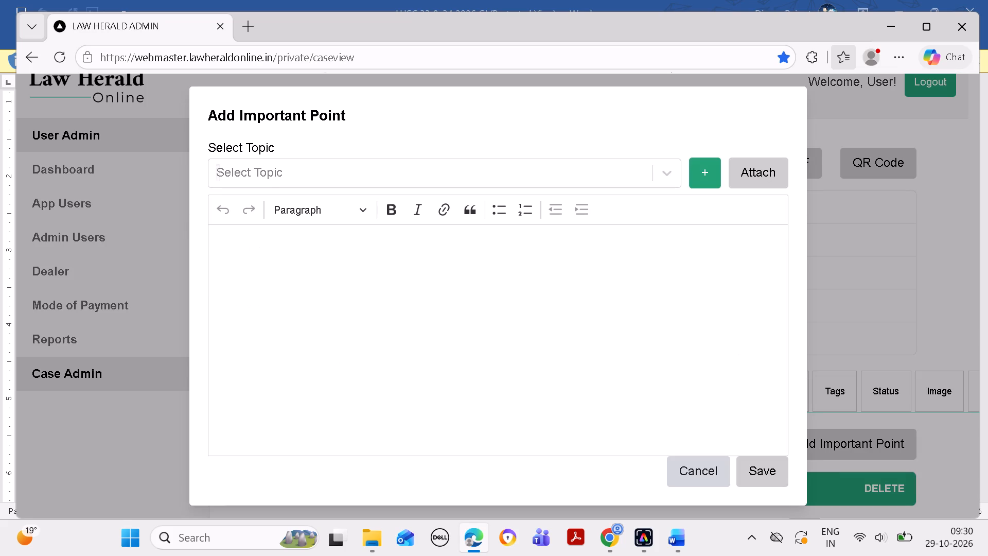
pyautogui.click(710, 173)
pyautogui.click(552, 298)
pyautogui.hotkey('ctrl', 'f')
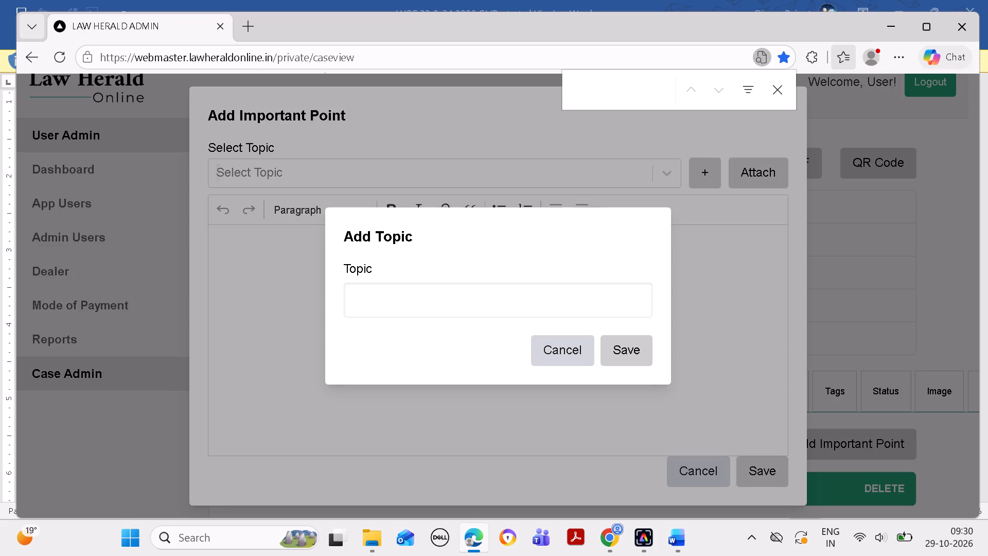
pyautogui.click(779, 88)
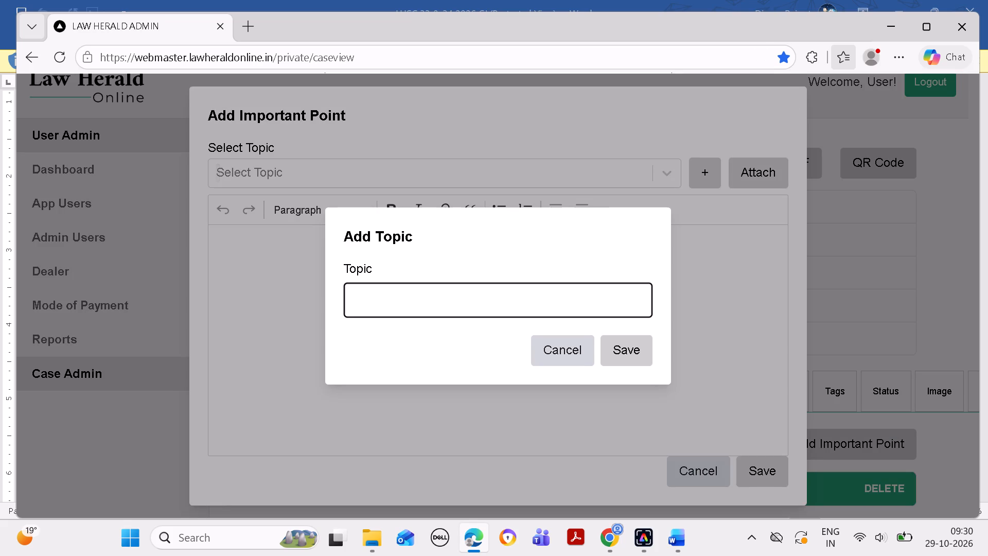
pyautogui.click(539, 294)
pyautogui.hotkey('ctrl', 'v')
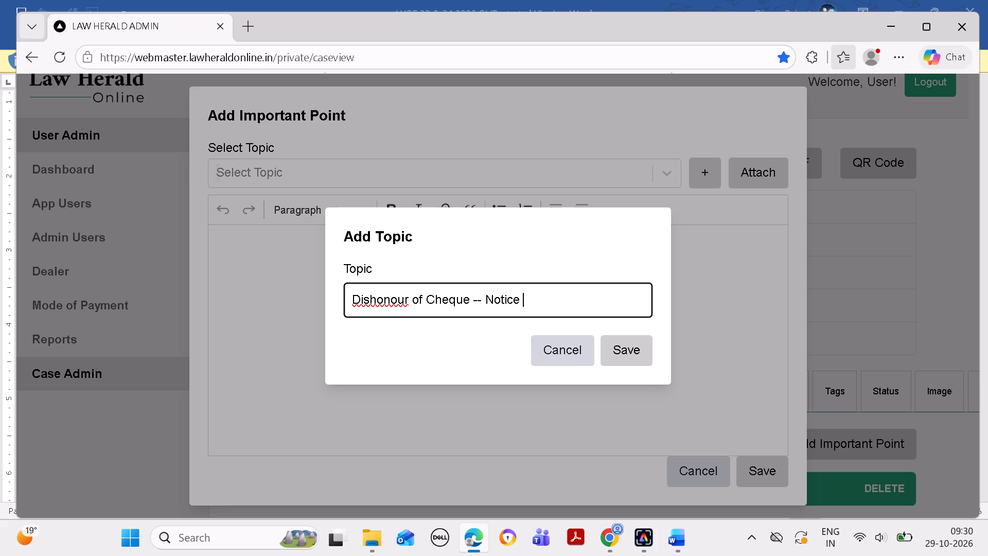
pyautogui.press('BackSpace')
pyautogui.click(608, 347)
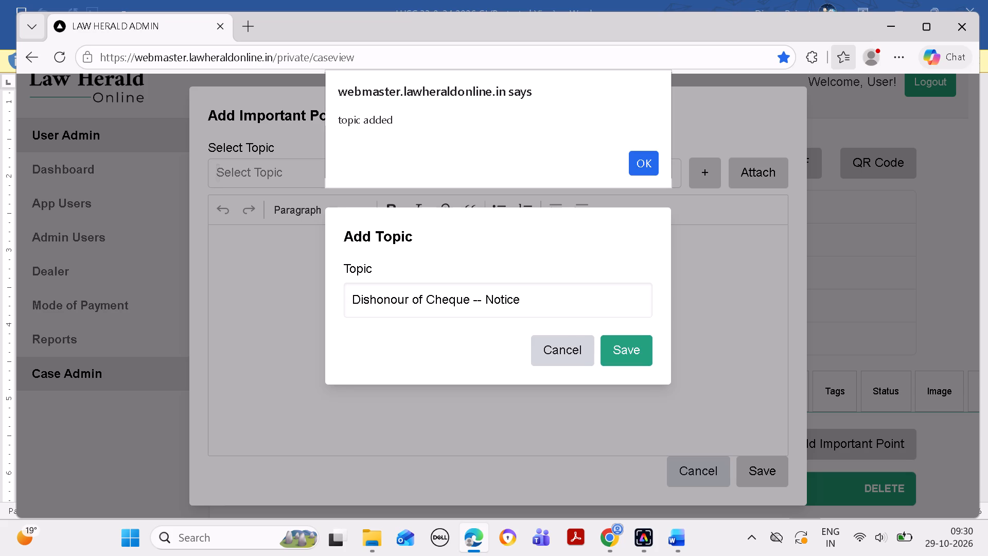
pyautogui.click(641, 160)
# Continue the important point after Dishonour of Cheque -- Notice with "--" and the rest of the Word document's italic summary, from "Dispatched" to "notice".
pyautogui.click(602, 260)
pyautogui.press('space')
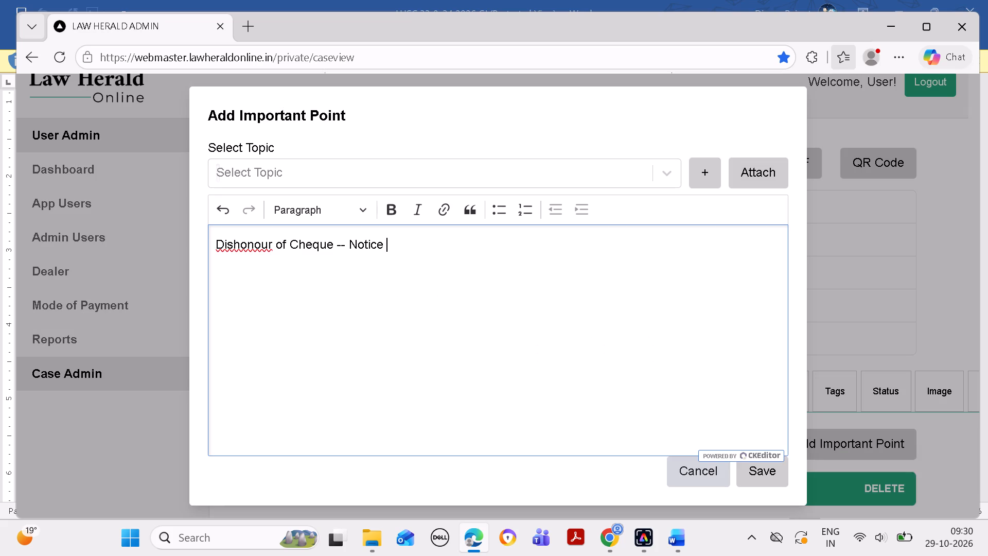
pyautogui.write('--')
pyautogui.press('space')
pyautogui.press('BackSpace')
pyautogui.click(683, 541)
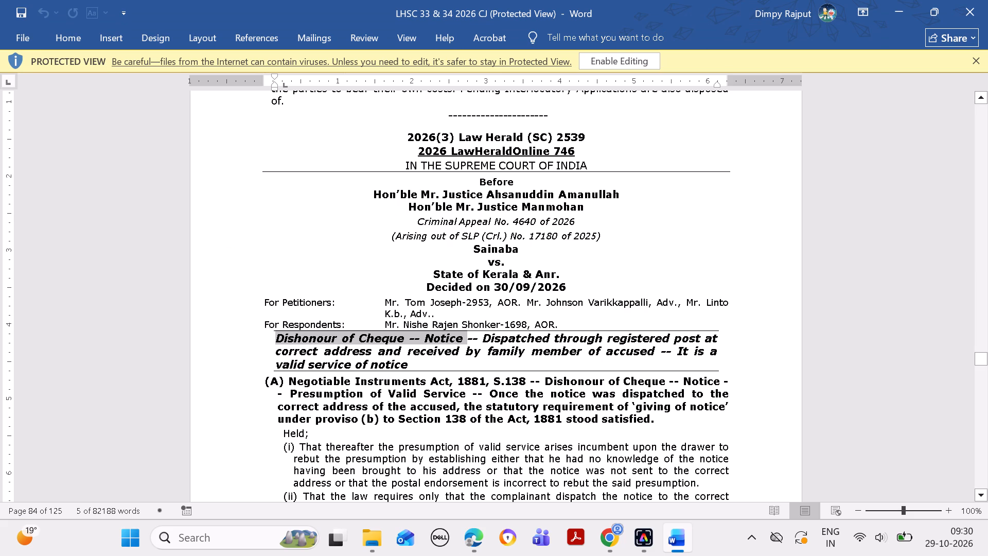
pyautogui.moveTo(481, 334); pyautogui.dragTo(502, 349)
pyautogui.click(501, 349)
pyautogui.moveTo(483, 336); pyautogui.dragTo(485, 337)
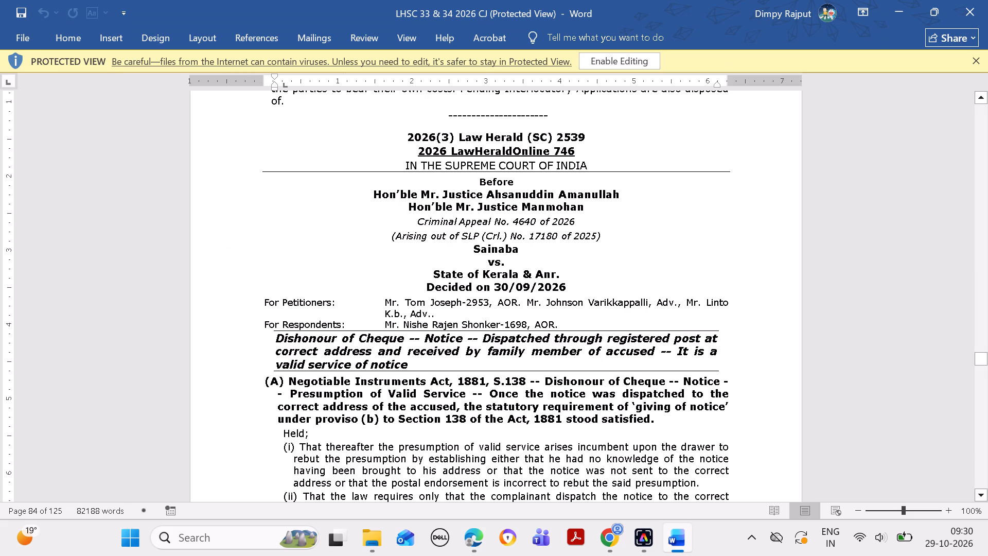
pyautogui.moveTo(485, 337); pyautogui.dragTo(513, 366)
pyautogui.hotkey('ctrl', 'c')
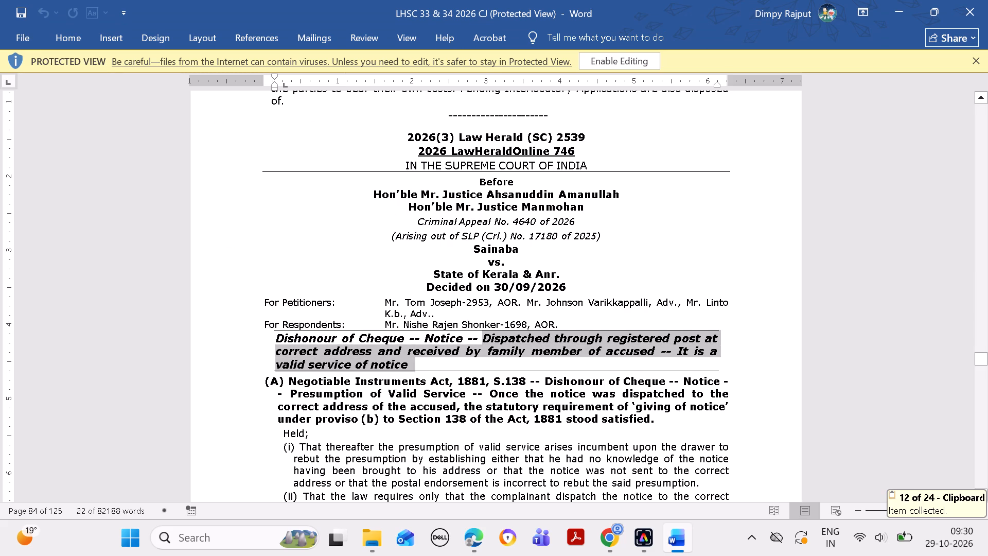
pyautogui.click(470, 533)
pyautogui.hotkey('ctrl', 'v')
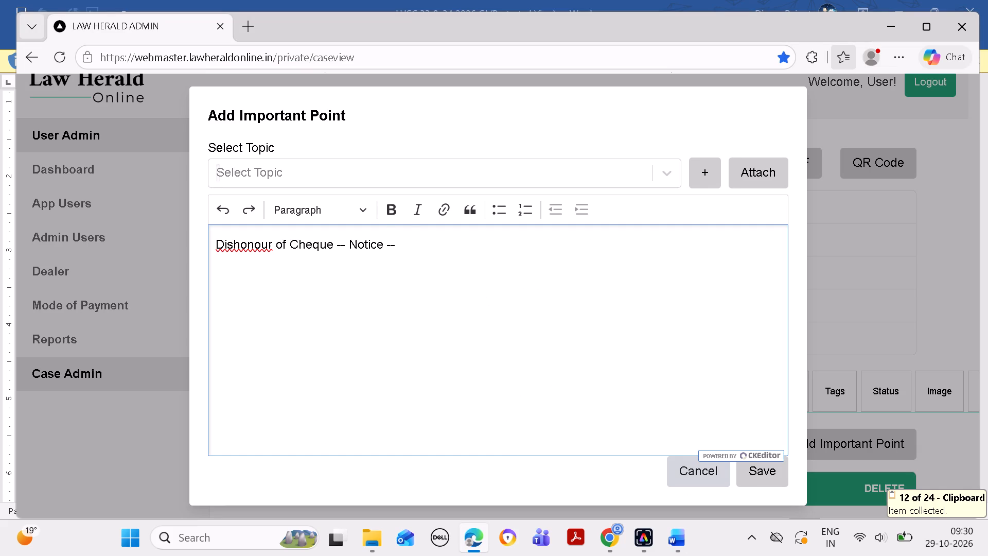
# Remove the italic and bold formatting from the pasted summary text and save the important point.
pyautogui.moveTo(402, 241); pyautogui.dragTo(586, 280)
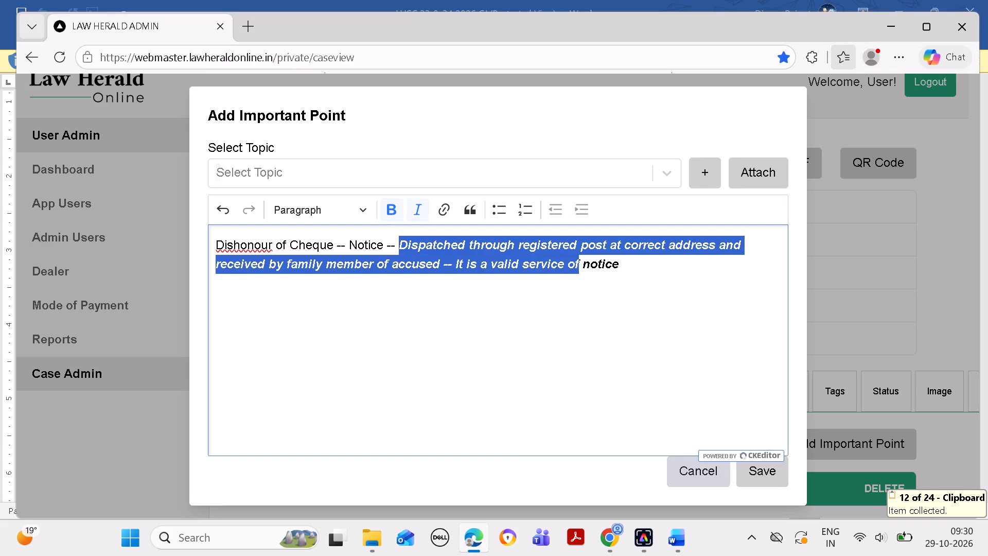
pyautogui.moveTo(586, 280); pyautogui.dragTo(631, 286)
pyautogui.click(423, 210)
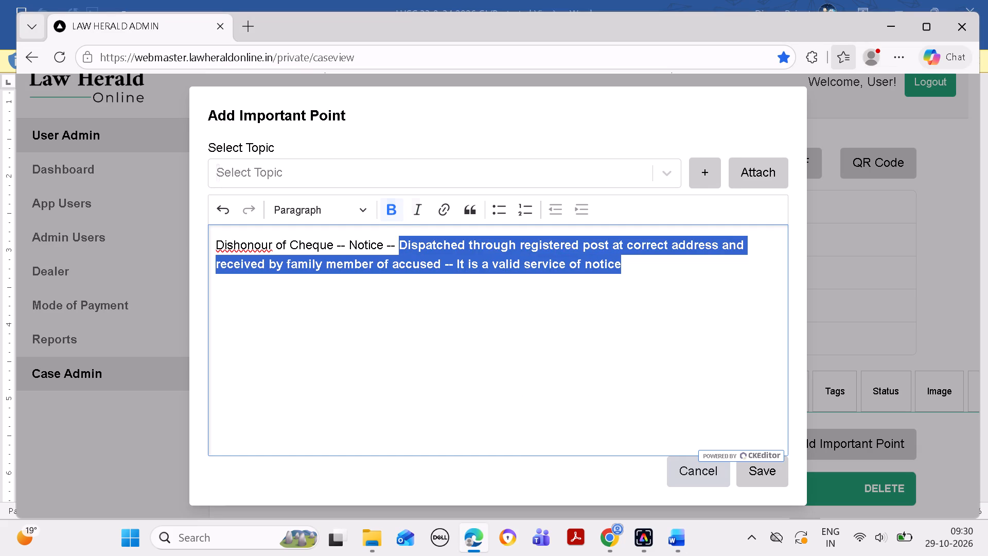
pyautogui.click(394, 207)
pyautogui.click(548, 282)
pyautogui.click(571, 277)
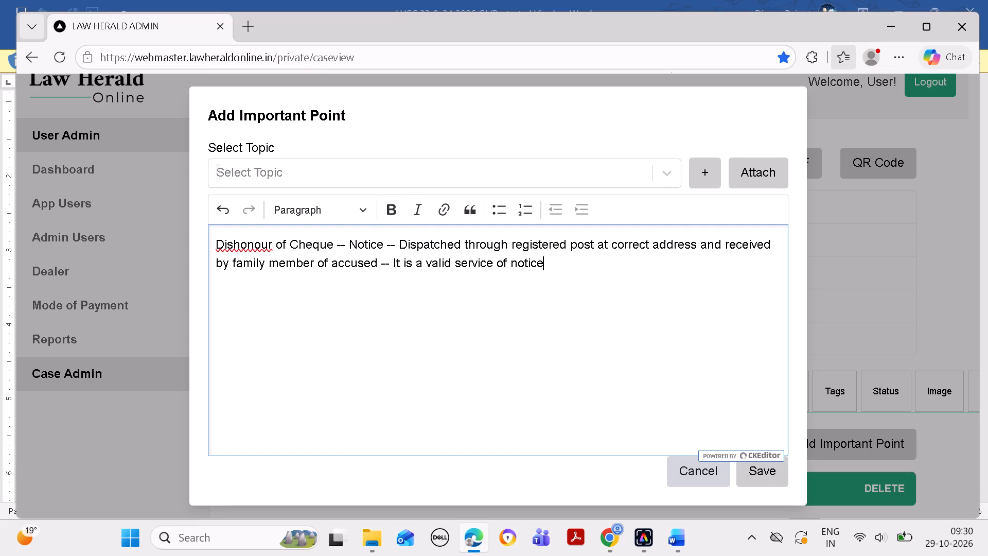
pyautogui.click(756, 478)
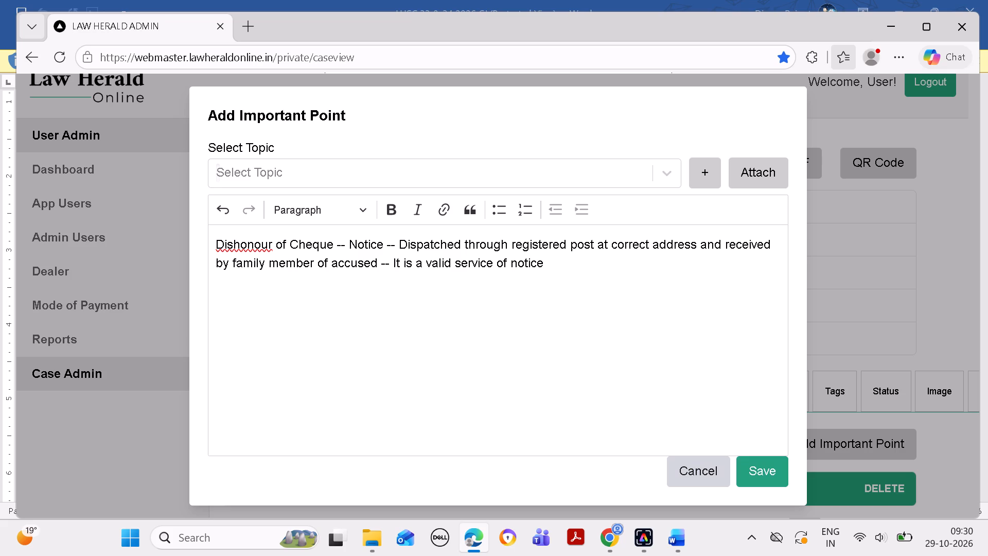
pyautogui.click(645, 172)
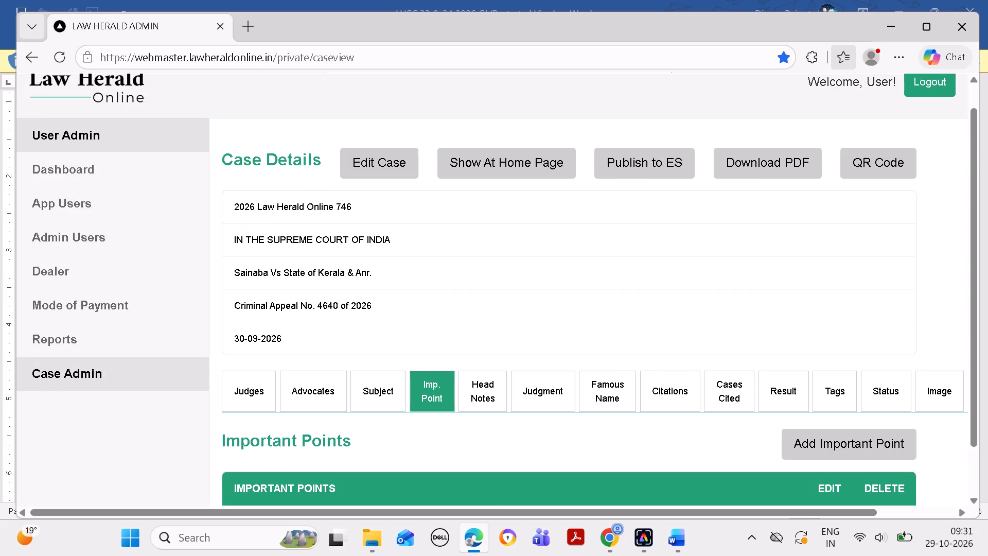
pyautogui.scroll(-9, 627, 332)
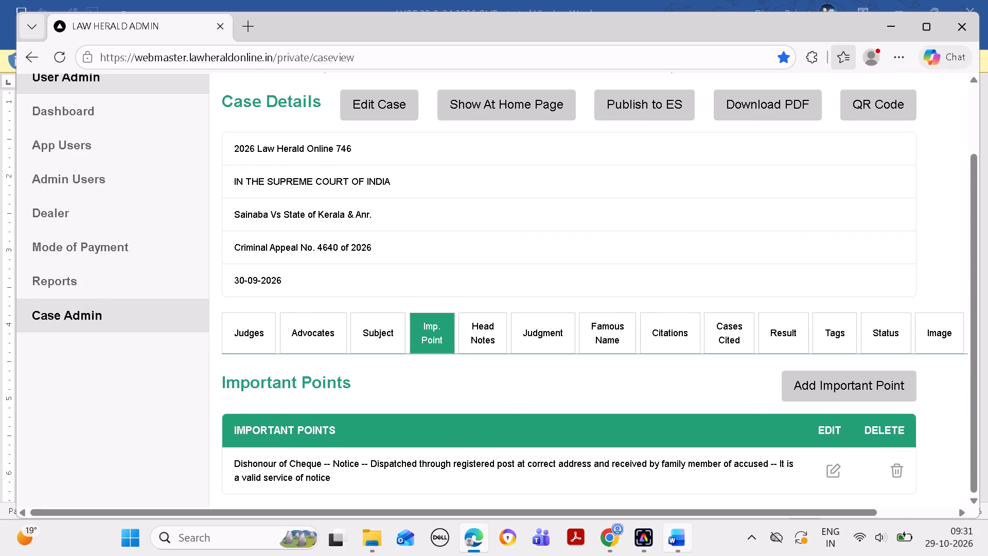
# Switch to the Word document and read through the case's headnotes (A) and (B).
pyautogui.click(679, 542)
pyautogui.press('Down')
pyautogui.press('Down')
pyautogui.press('Down')
pyautogui.press('Down')
pyautogui.press('Down')
pyautogui.press('Down')
pyautogui.press('Down')
pyautogui.press('Down')
pyautogui.press('Down')
pyautogui.press('Down')
pyautogui.press('Down')
pyautogui.press('Down')
pyautogui.press('Down')
pyautogui.press('Down')
pyautogui.press('Down')
pyautogui.press('Down')
pyautogui.press('Down')
pyautogui.press('Down')
pyautogui.press('Down')
pyautogui.press('Down')
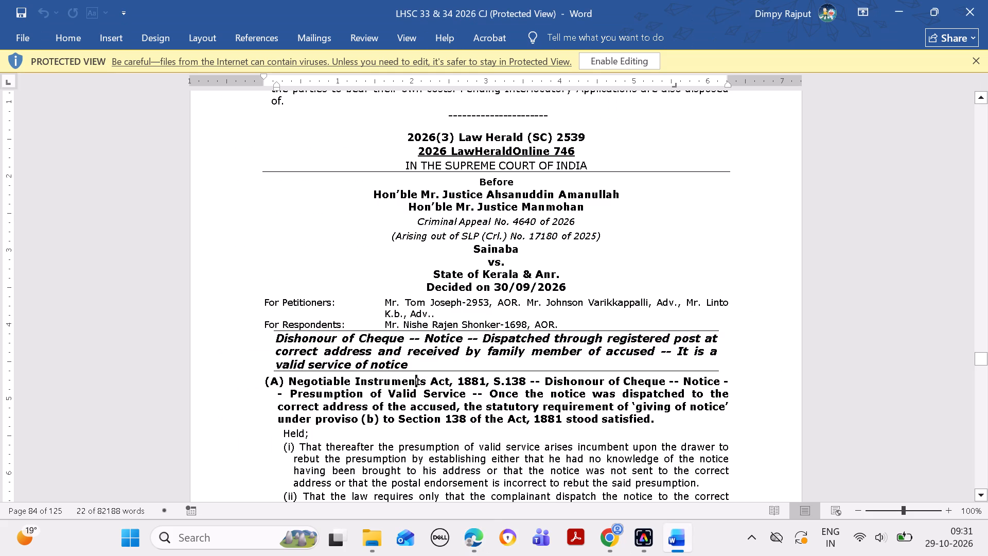
pyautogui.press('Down')
pyautogui.press('Down')
pyautogui.press('Down')
pyautogui.press('Down')
pyautogui.press('Down')
pyautogui.press('Down')
pyautogui.press('Down')
pyautogui.press('Down')
pyautogui.press('Down')
pyautogui.press('Down')
pyautogui.press('Down')
pyautogui.press('Down')
pyautogui.press('Down')
pyautogui.press('Down')
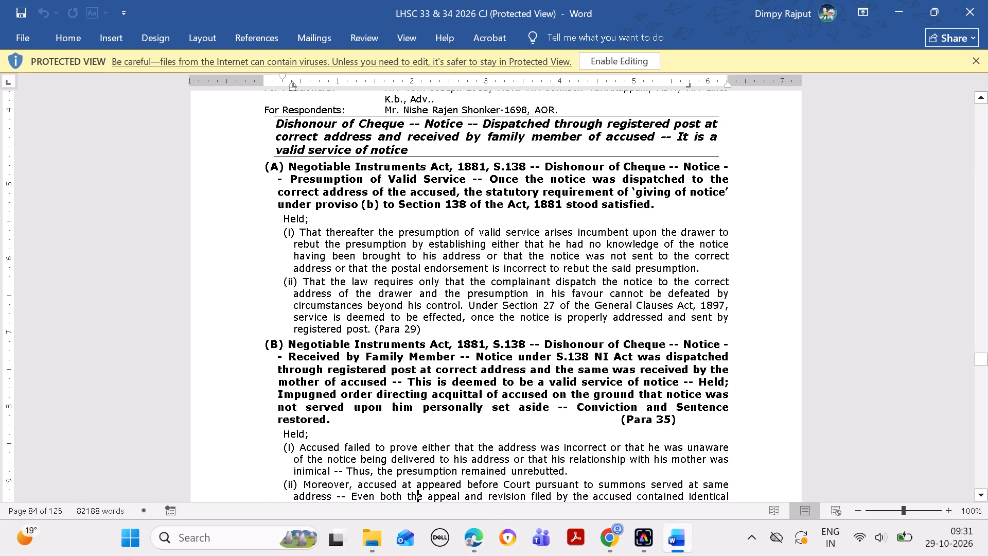
pyautogui.press('Up')
pyautogui.press('Up')
pyautogui.press('Up')
pyautogui.press('Up')
pyautogui.press('Up')
pyautogui.press('Up')
pyautogui.press('Up')
pyautogui.press('Up')
pyautogui.press('Up')
pyautogui.press('Up')
pyautogui.press('Up')
pyautogui.press('Up')
pyautogui.press('Up')
pyautogui.press('Up')
pyautogui.press('Up')
pyautogui.press('Up')
pyautogui.press('Up')
pyautogui.press('Up')
pyautogui.press('Up')
pyautogui.press('Up')
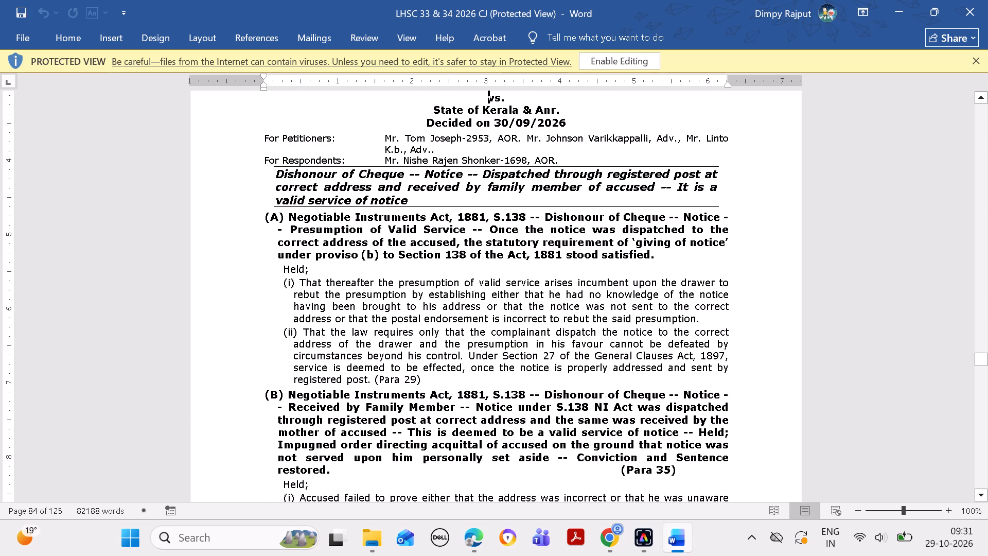
# Start a new headnote in the Edge case record and attach the act Negotiable Instruments Act, 1881, copied from headnote (A) in Word.
pyautogui.moveTo(289, 213); pyautogui.dragTo(446, 218)
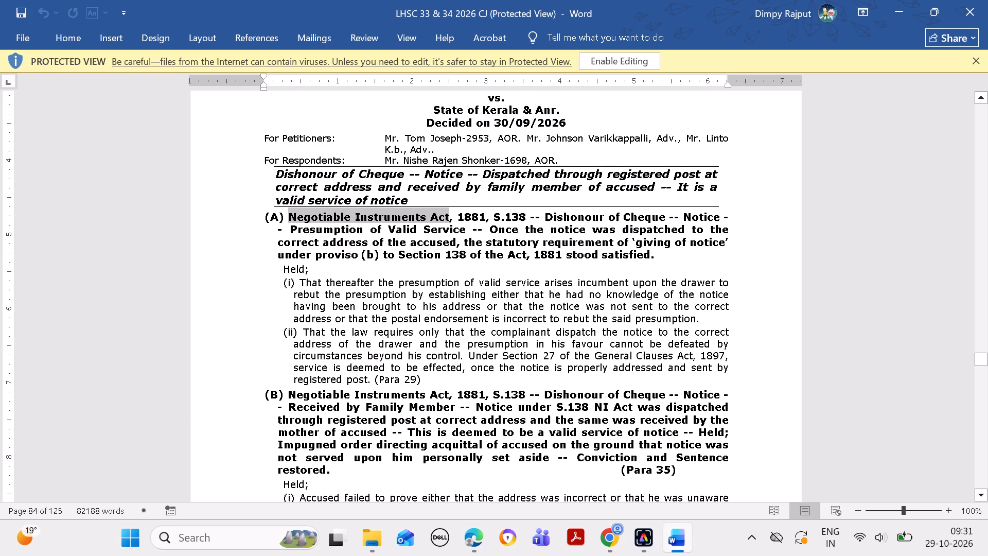
pyautogui.moveTo(446, 218); pyautogui.dragTo(468, 214)
pyautogui.hotkey('ctrl', 'c')
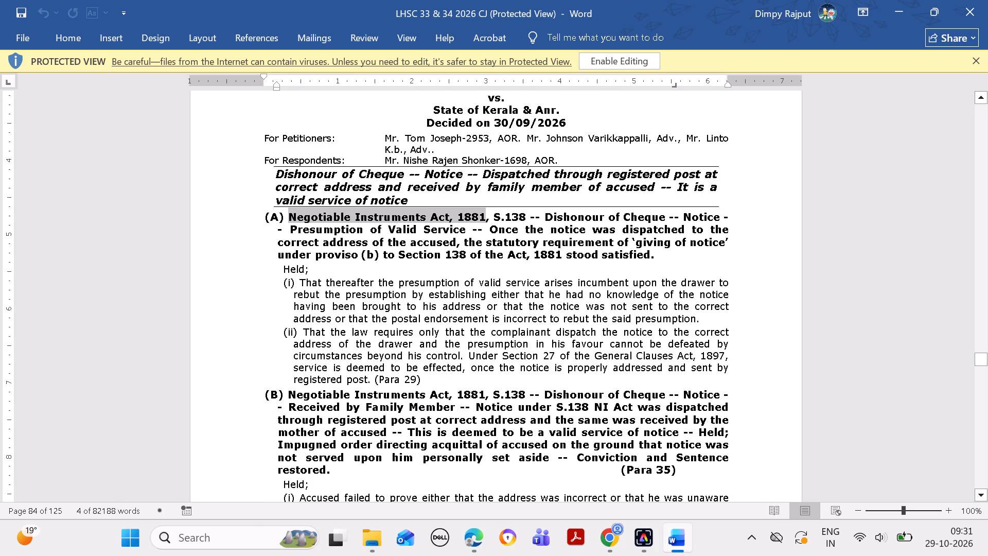
pyautogui.click(480, 542)
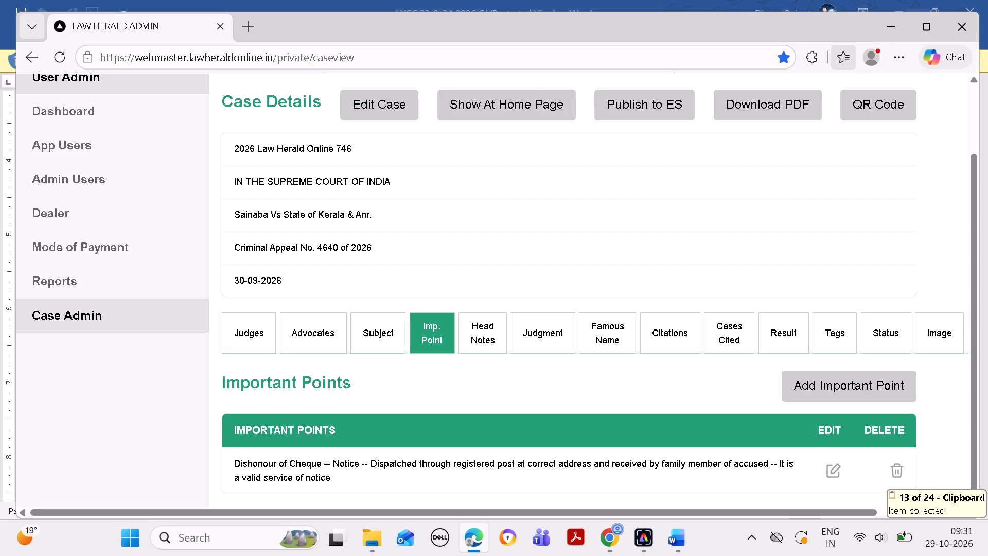
pyautogui.scroll(-3, 556, 364)
pyautogui.click(480, 341)
pyautogui.scroll(-2, 506, 356)
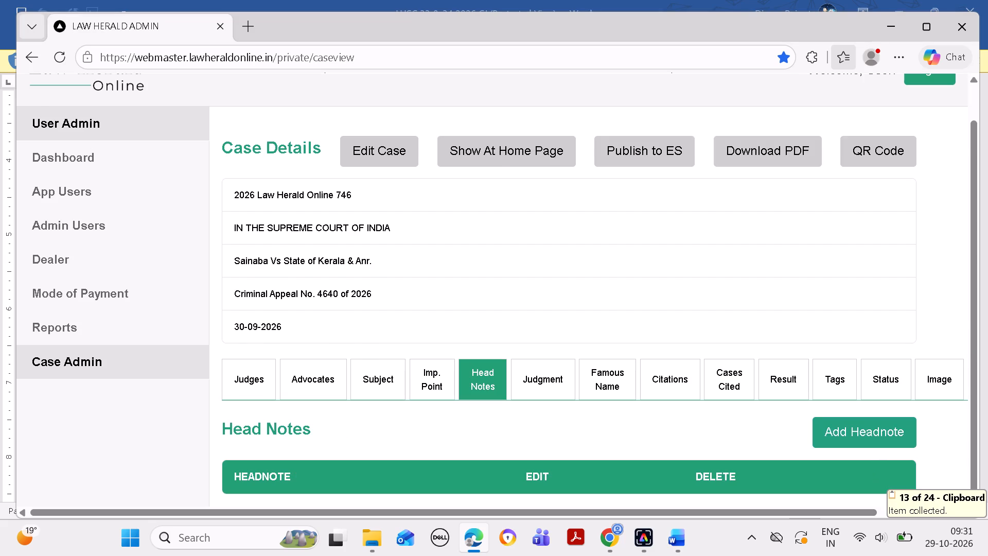
pyautogui.click(840, 437)
pyautogui.click(250, 181)
pyautogui.hotkey('ctrl', 'v')
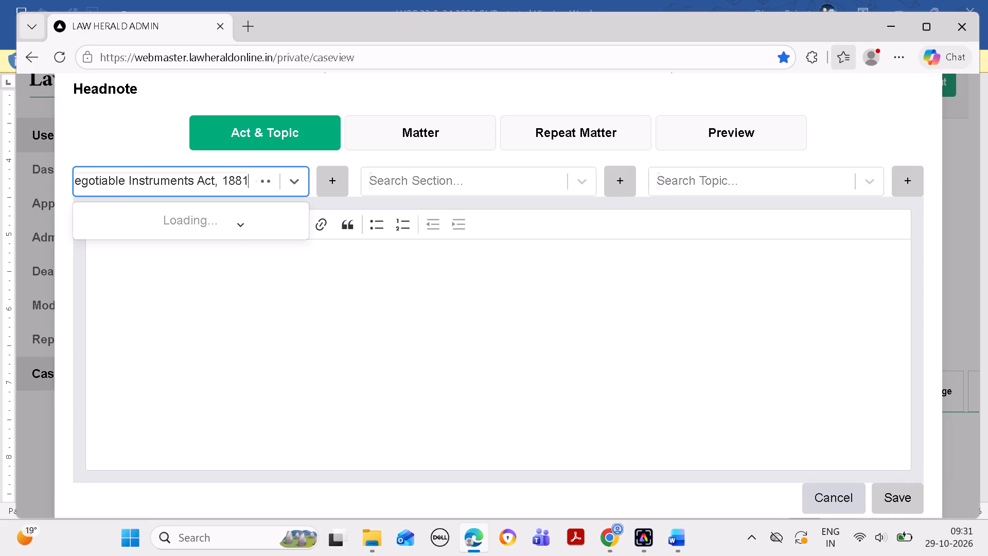
pyautogui.click(271, 226)
pyautogui.click(413, 252)
pyautogui.press('space')
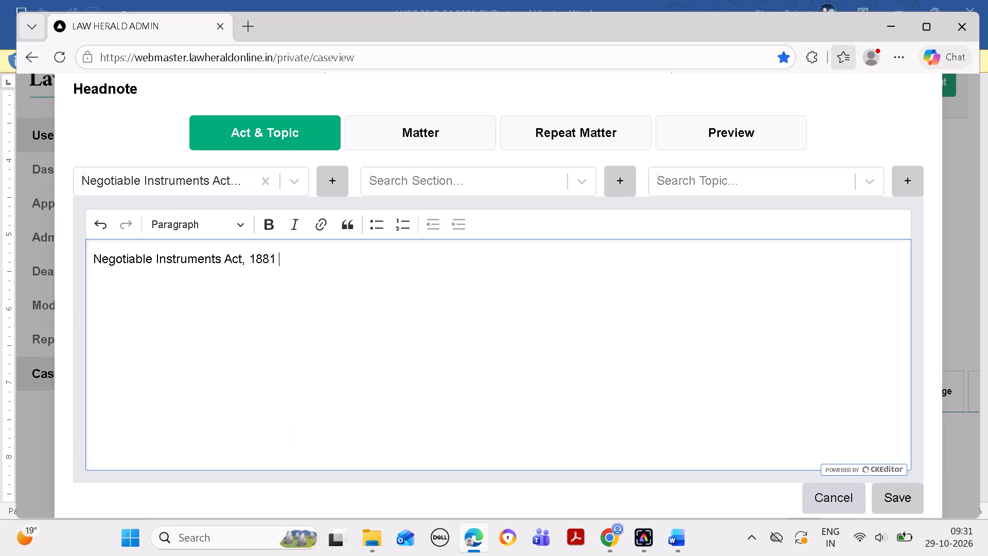
# Copy S.138 from headnote (A) in Word and attach it as the section of the new headnote in Edge.
pyautogui.click(669, 539)
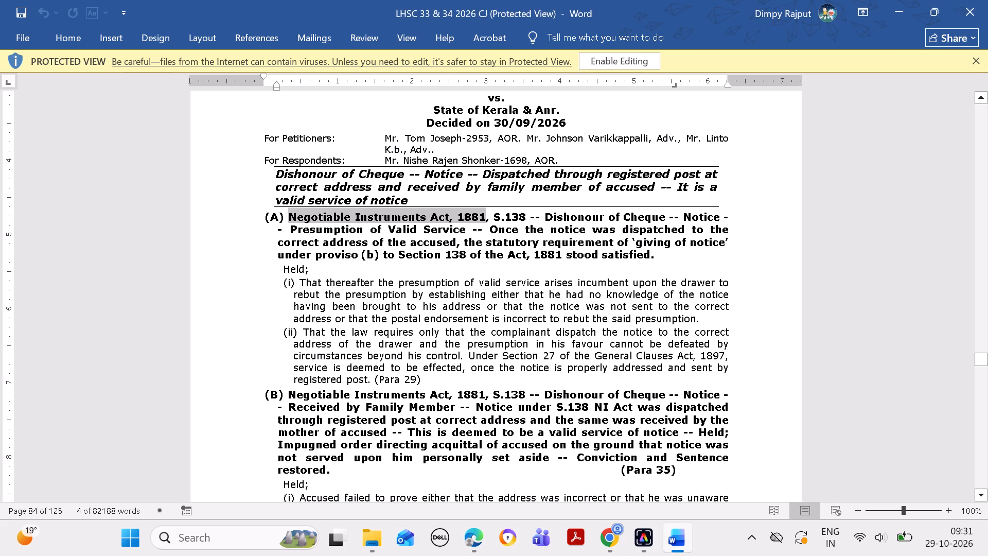
pyautogui.moveTo(495, 217); pyautogui.dragTo(515, 217)
pyautogui.hotkey('ctrl', 'c')
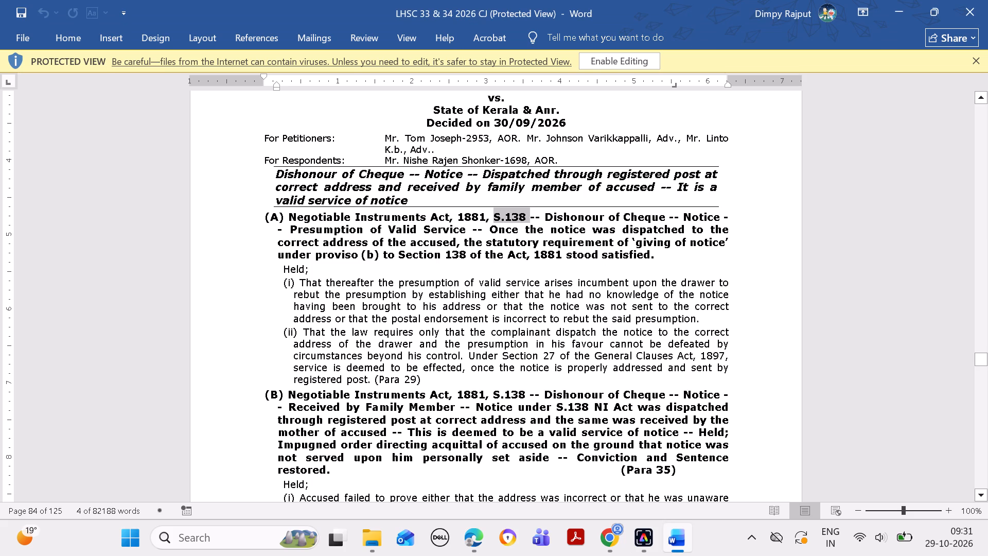
pyautogui.click(482, 534)
pyautogui.click(472, 179)
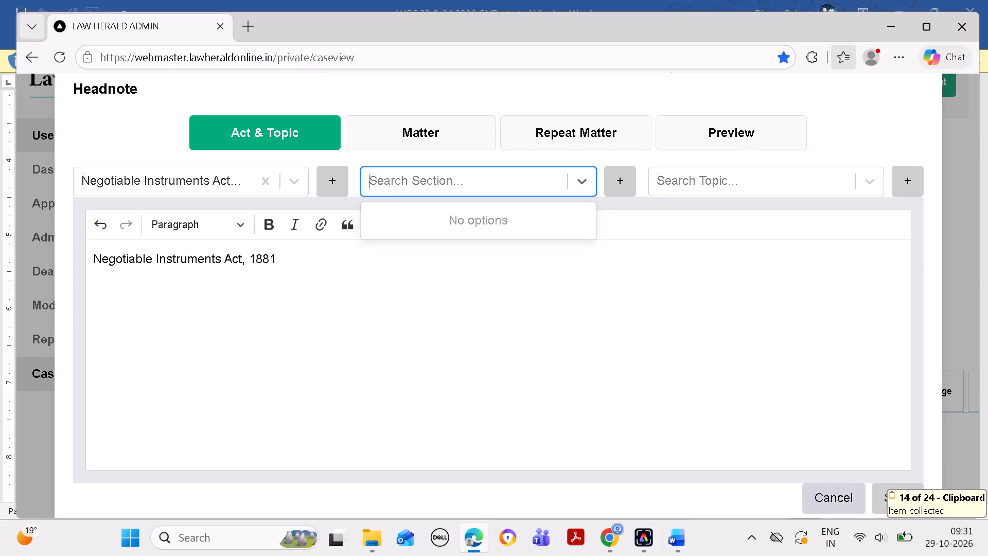
pyautogui.hotkey('ctrl', 'v')
pyautogui.click(540, 225)
pyautogui.click(713, 304)
pyautogui.press('space')
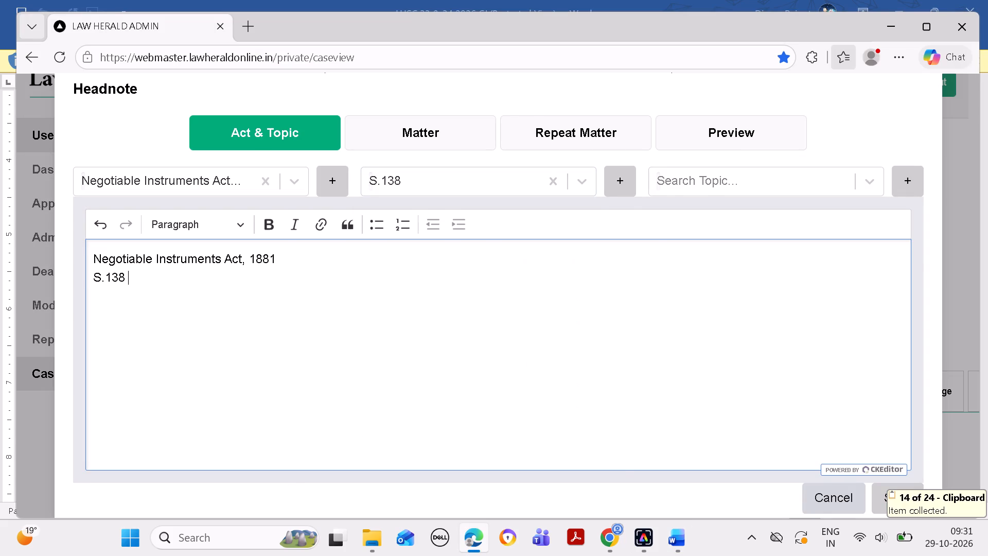
# Copy Dishonour of Cheque -- Notice from headnote (A) in Word and attach it as a topic of the headnote in Edge.
pyautogui.click(676, 540)
pyautogui.moveTo(545, 214); pyautogui.dragTo(578, 213)
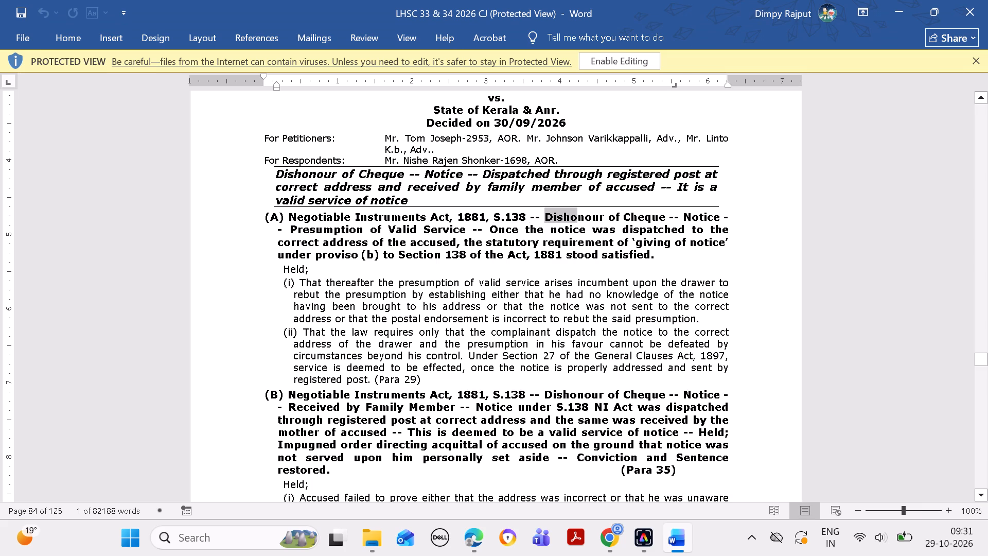
pyautogui.moveTo(578, 213); pyautogui.dragTo(509, 222)
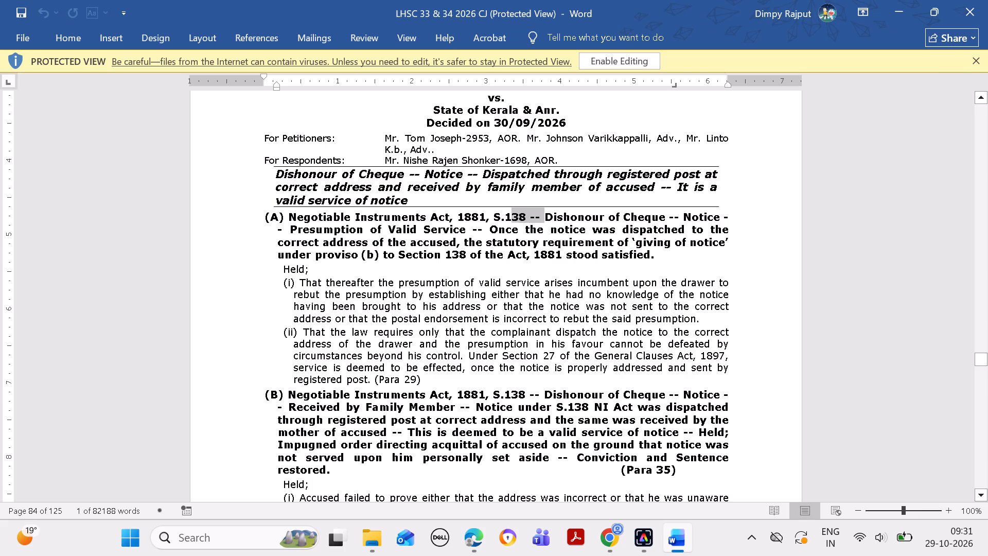
pyautogui.moveTo(509, 222); pyautogui.dragTo(718, 222)
pyautogui.hotkey('ctrl', 'c')
pyautogui.click(477, 535)
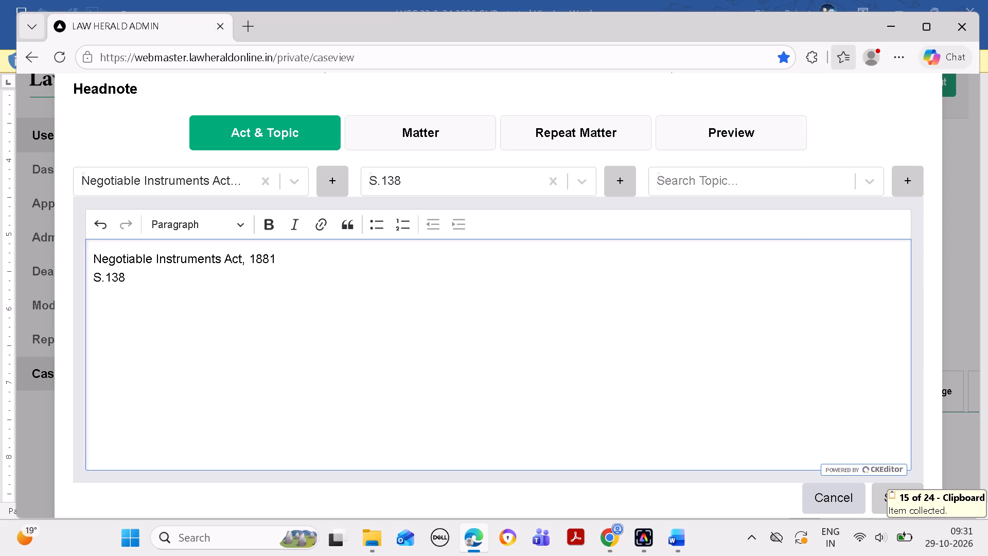
pyautogui.click(719, 177)
pyautogui.hotkey('ctrl', 'v')
pyautogui.click(849, 229)
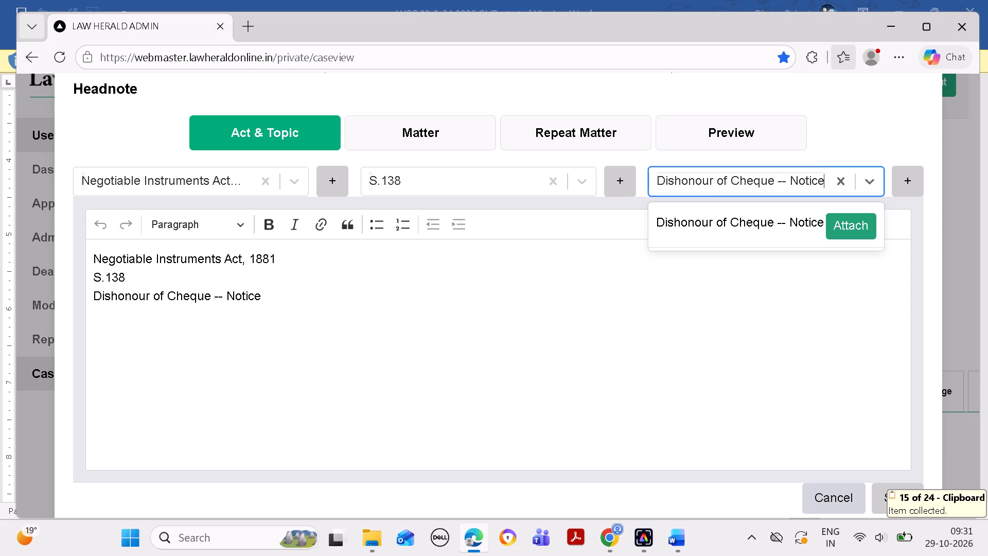
pyautogui.moveTo(625, 434); pyautogui.dragTo(616, 439)
pyautogui.press('space')
# Copy Presumption of Valid Service from headnote (A) in Word and add it as a new topic to the topic list in Edge.
pyautogui.click(676, 534)
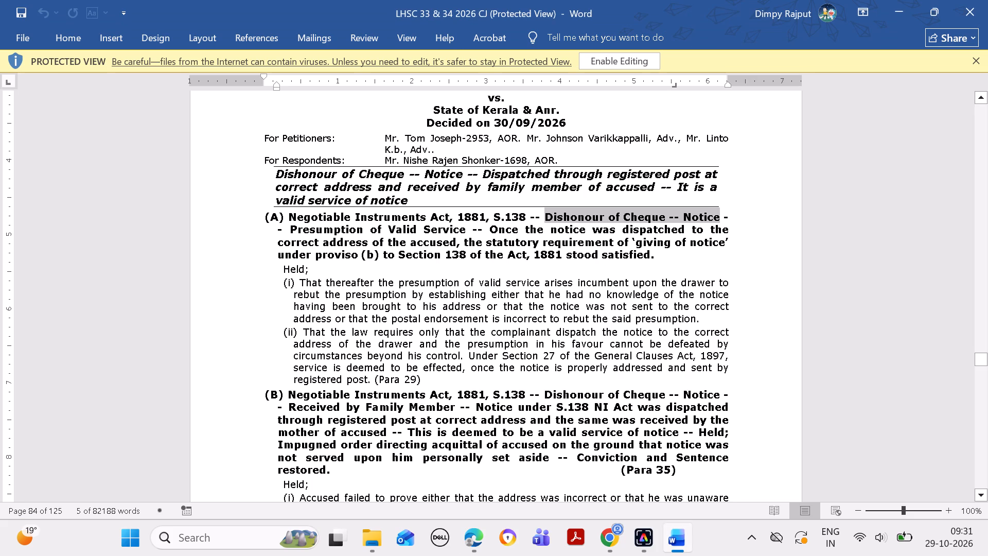
pyautogui.moveTo(293, 230); pyautogui.dragTo(416, 230)
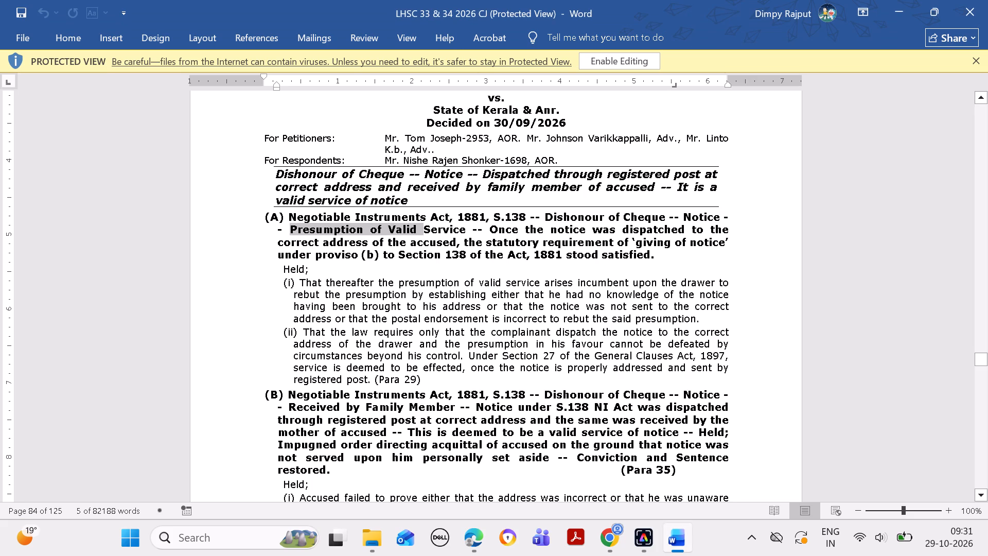
pyautogui.moveTo(416, 230); pyautogui.dragTo(448, 226)
pyautogui.hotkey('ctrl', 'c')
pyautogui.click(480, 538)
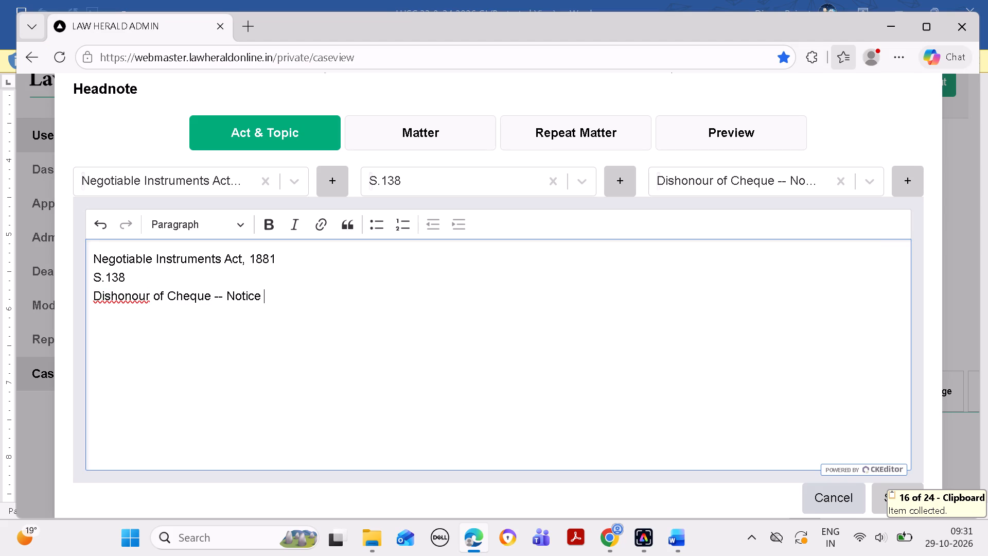
pyautogui.click(716, 179)
pyautogui.hotkey('ctrl', 'v')
pyautogui.click(894, 183)
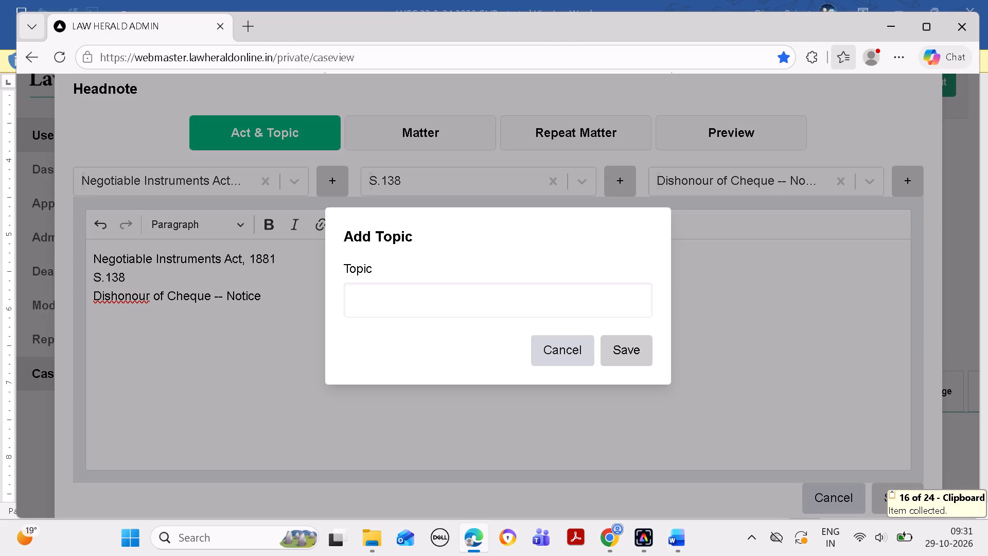
pyautogui.click(471, 303)
pyautogui.hotkey('ctrl', 'v')
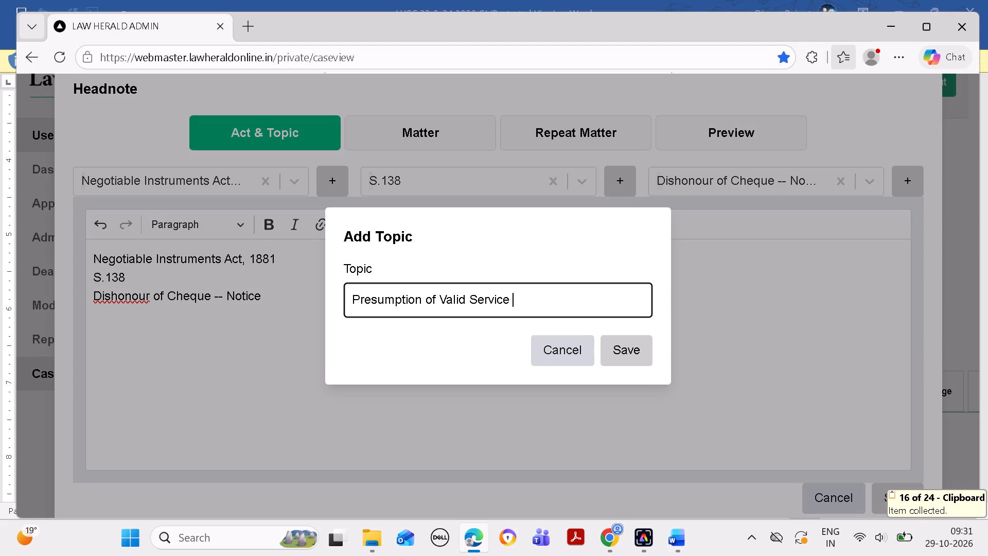
pyautogui.press('BackSpace')
pyautogui.click(640, 350)
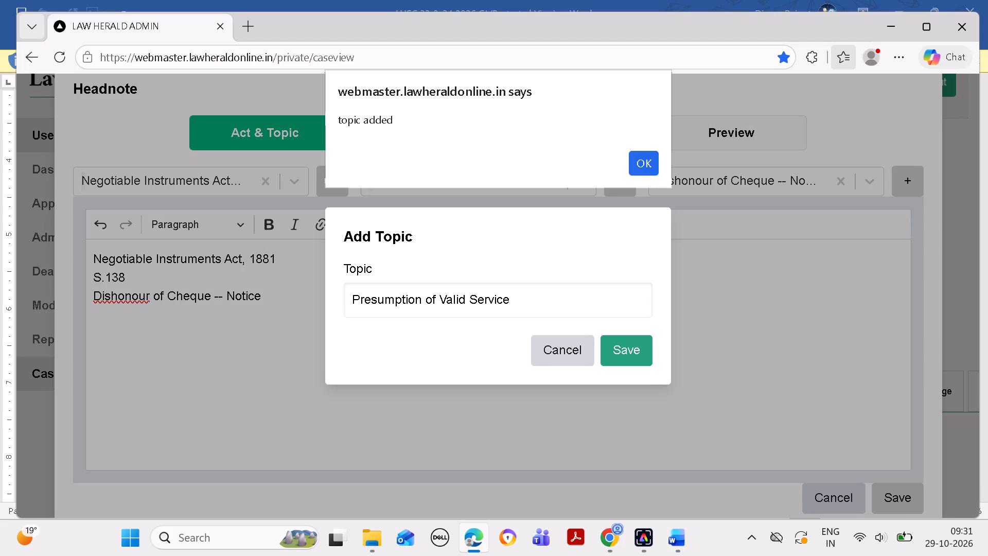
# Attach the newly added topic Presumption of Valid Service to the headnote, followed by a space in its text.
pyautogui.click(640, 164)
pyautogui.click(733, 186)
pyautogui.hotkey('ctrl', 'v')
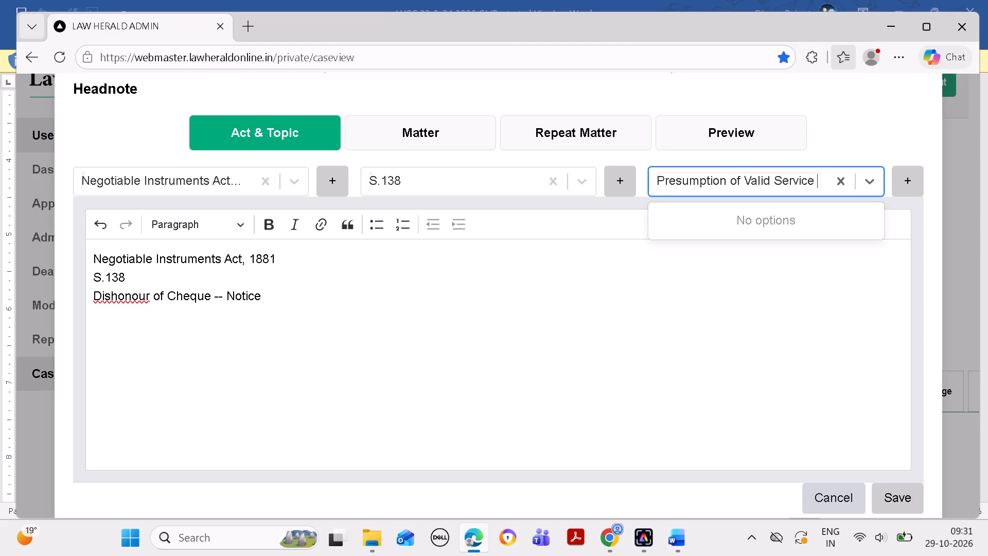
pyautogui.press('BackSpace')
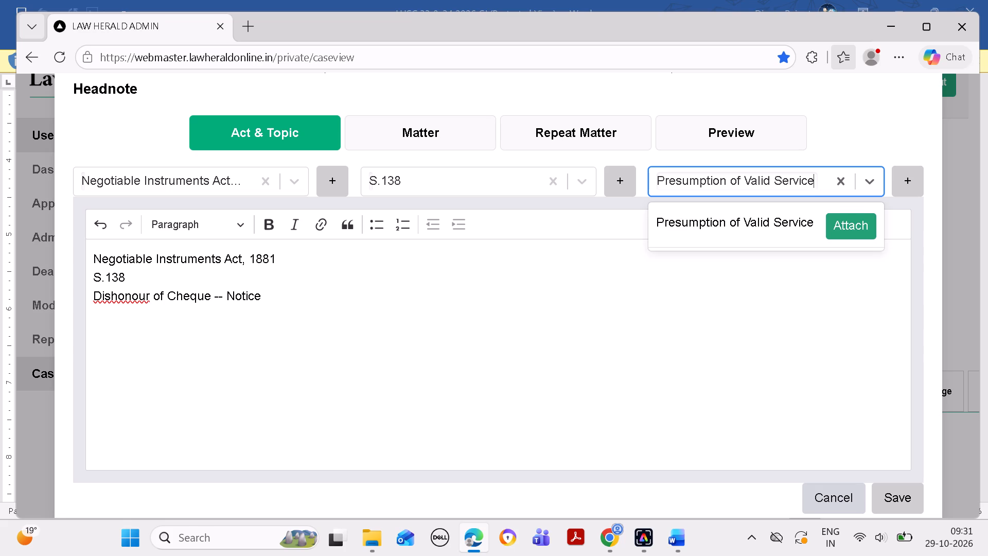
pyautogui.click(842, 218)
pyautogui.click(631, 354)
pyautogui.press('space')
# Copy the bold sentence starting "Once the notice was dispatched" from headnote (A) in Word into the headnote's Matter in Edge and remove its bold.
pyautogui.click(668, 534)
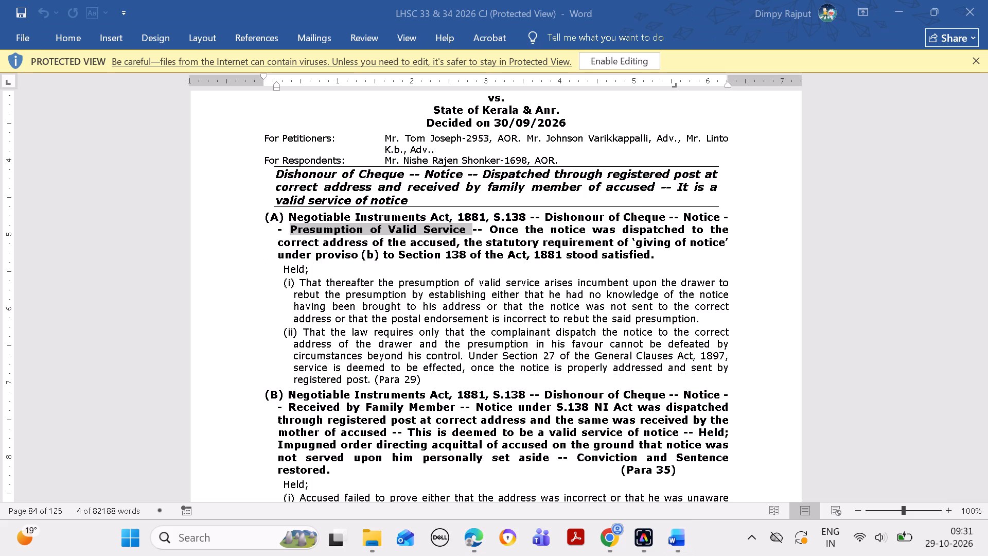
pyautogui.moveTo(491, 225); pyautogui.dragTo(571, 248)
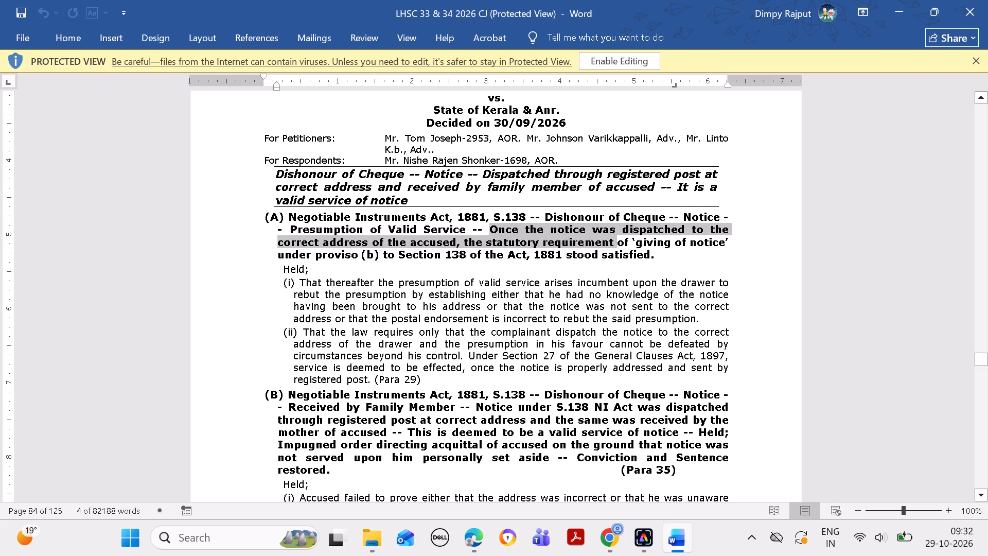
pyautogui.moveTo(571, 248); pyautogui.dragTo(655, 259)
pyautogui.hotkey('ctrl', 'c')
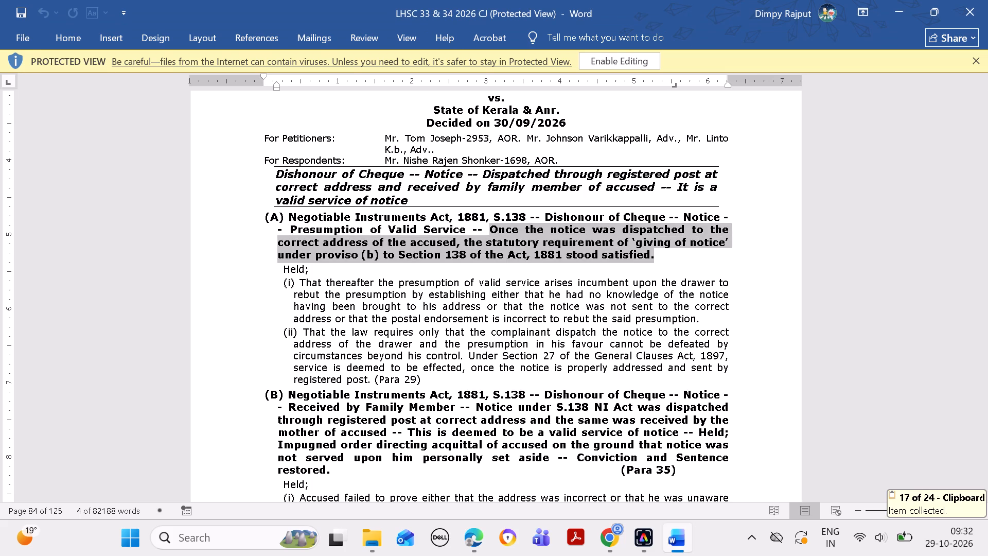
pyautogui.click(475, 537)
pyautogui.click(428, 128)
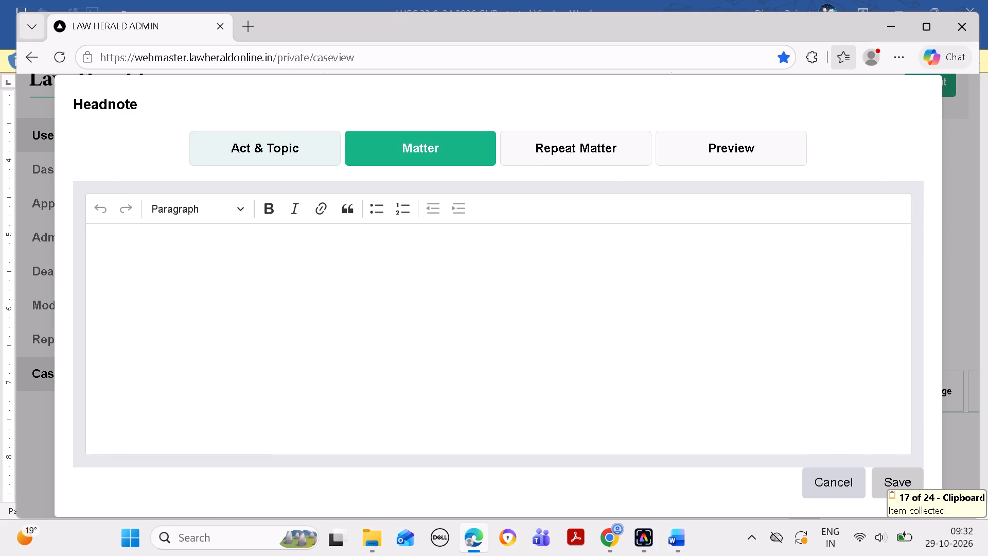
pyautogui.click(427, 289)
pyautogui.hotkey('ctrl', 'v')
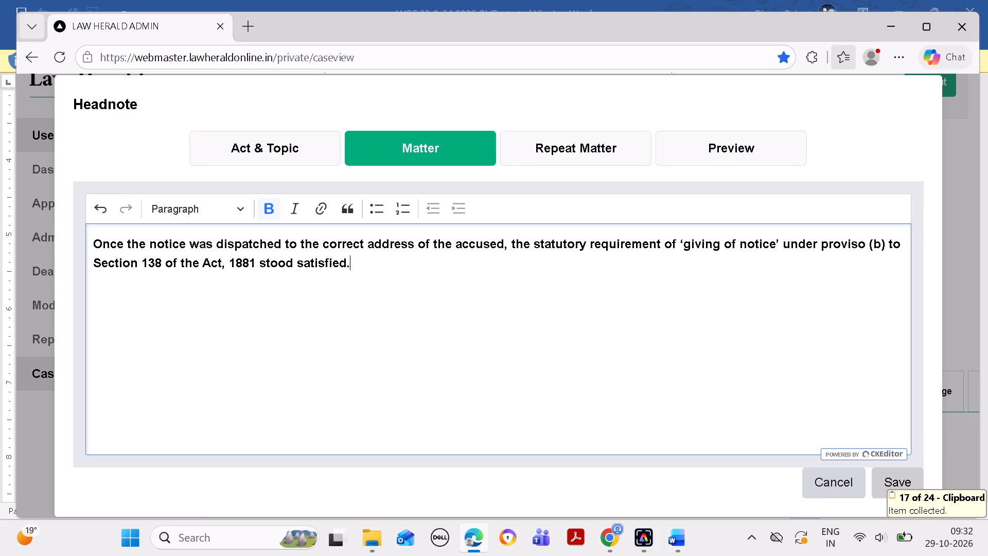
pyautogui.hotkey('ctrl', 'a')
pyautogui.hotkey('ctrl', 'b')
pyautogui.click(431, 336)
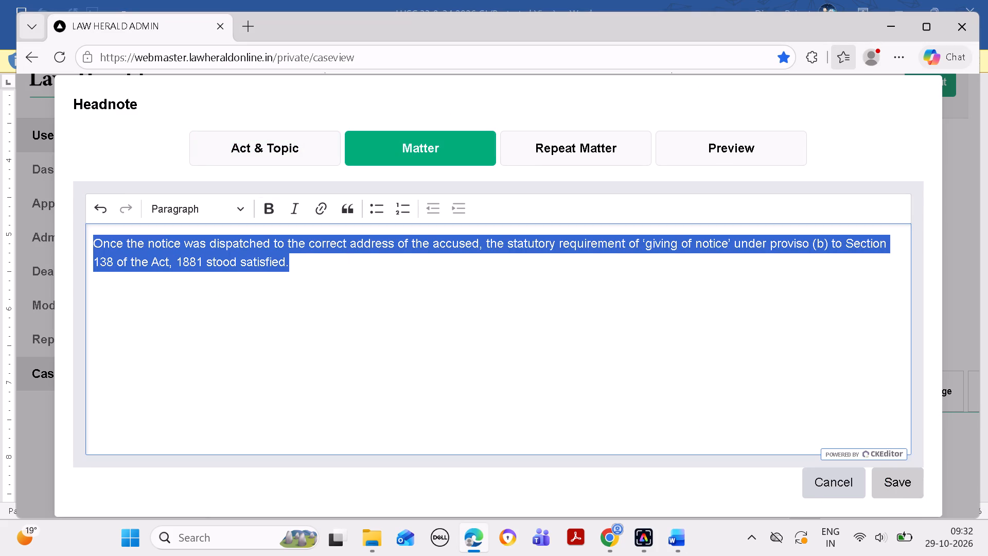
pyautogui.click(399, 303)
# Join the act, section and topic lines of the headnote into one line, with -- before Dishonour of Cheque and before Presumption of Valid Service.
pyautogui.click(273, 152)
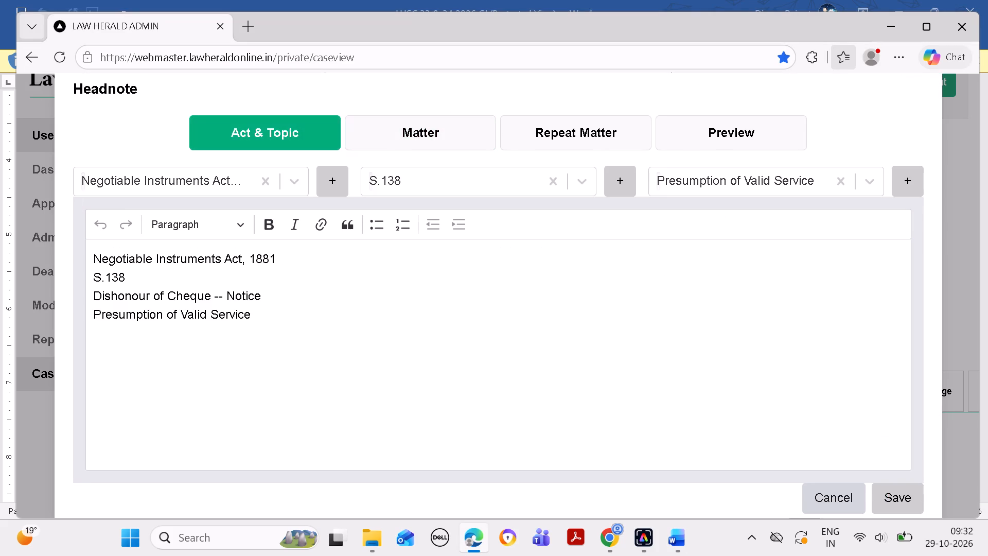
pyautogui.click(96, 280)
pyautogui.press('BackSpace')
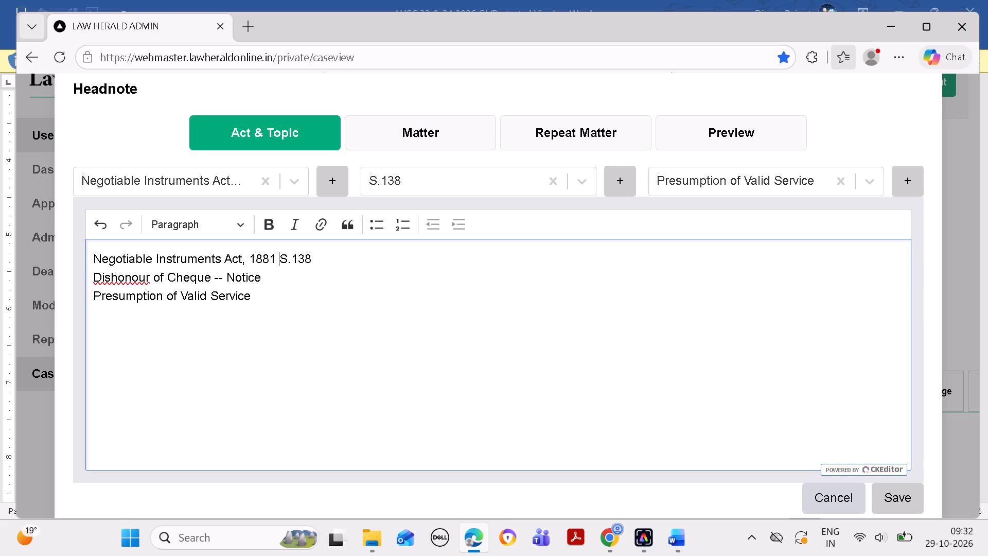
pyautogui.click(93, 284)
pyautogui.press('BackSpace')
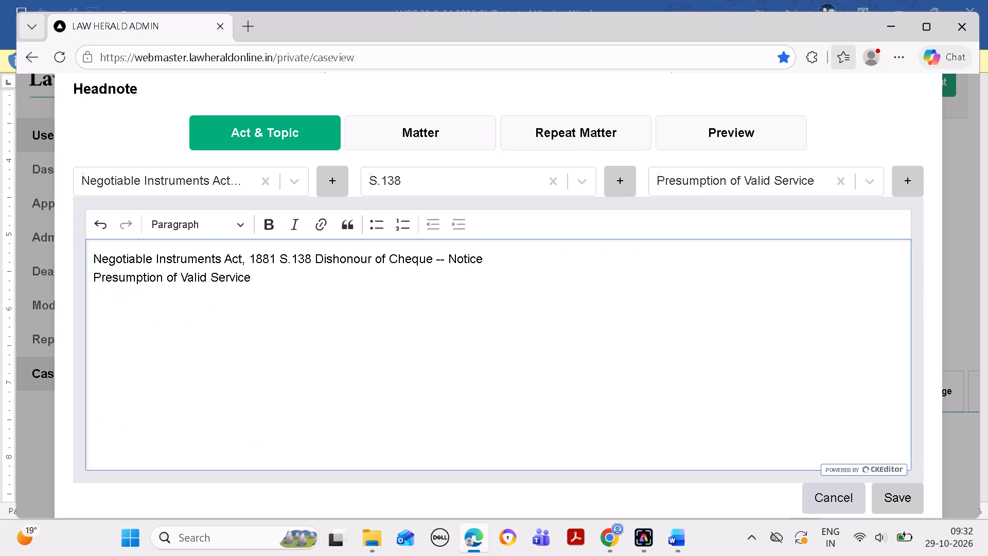
pyautogui.write('--')
pyautogui.press('space')
pyautogui.press('BackSpace')
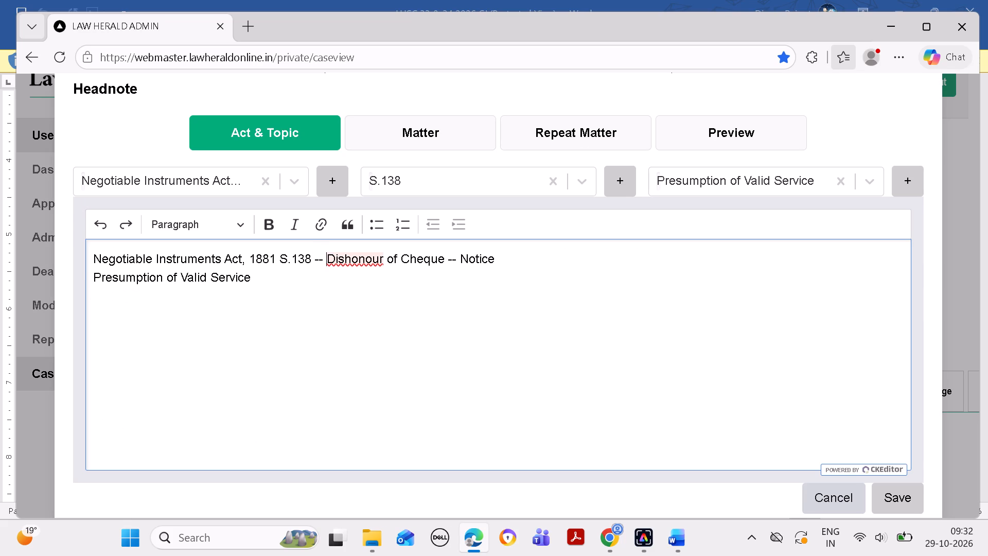
pyautogui.click(91, 286)
pyautogui.press('BackSpace')
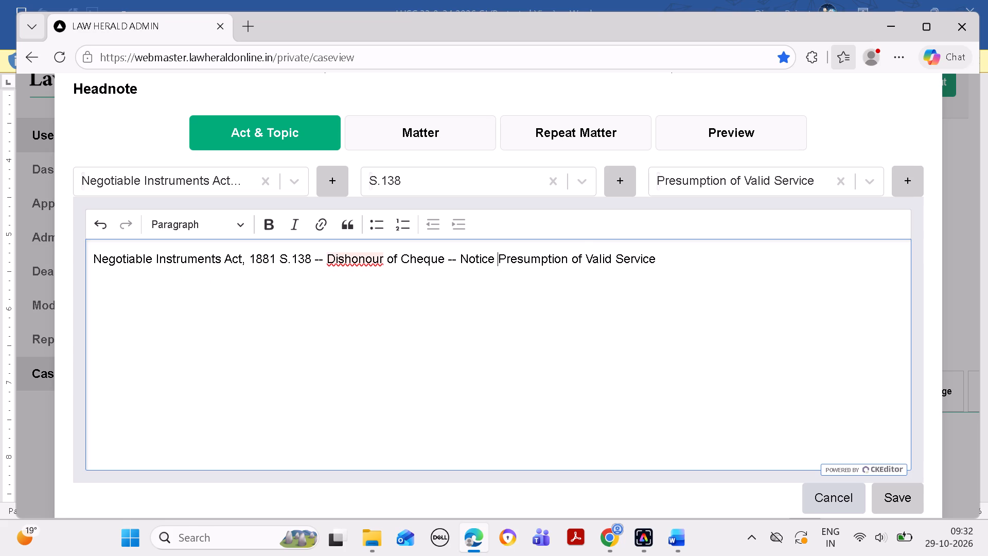
pyautogui.write('--')
pyautogui.press('space')
pyautogui.press('BackSpace')
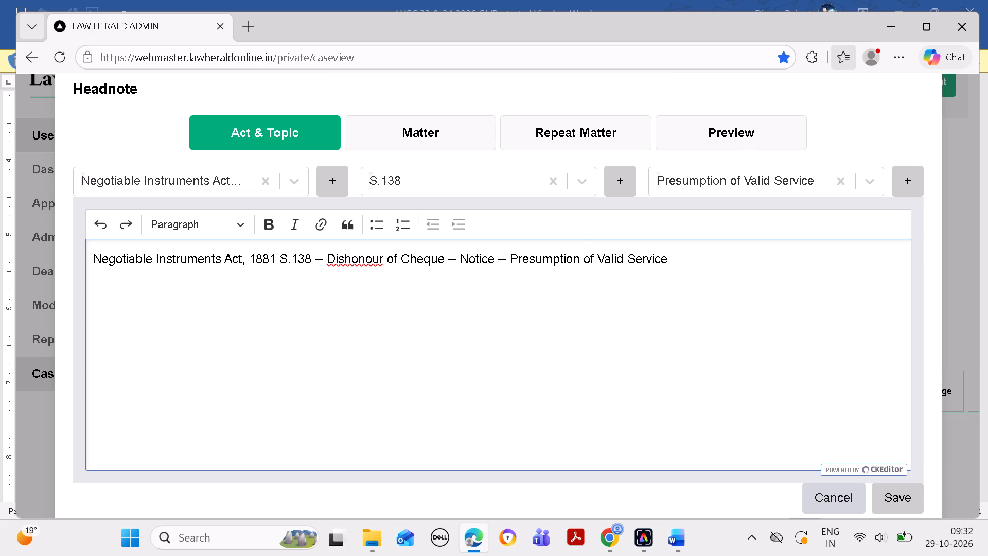
# Copy the Held text with points (i) and (ii) of headnote (A) in Word into the headnote's Repeat Matter in Edge.
pyautogui.click(415, 132)
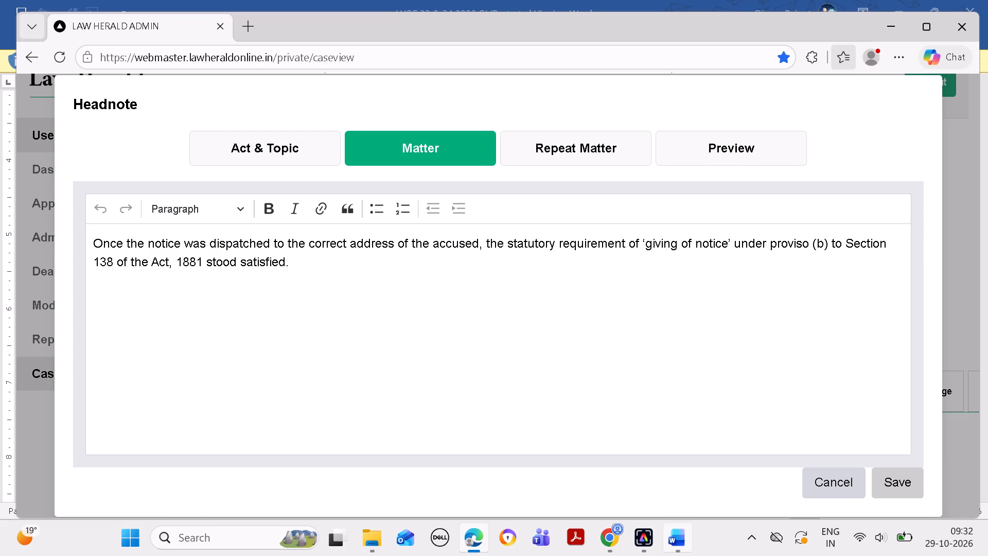
pyautogui.click(668, 537)
pyautogui.click(673, 534)
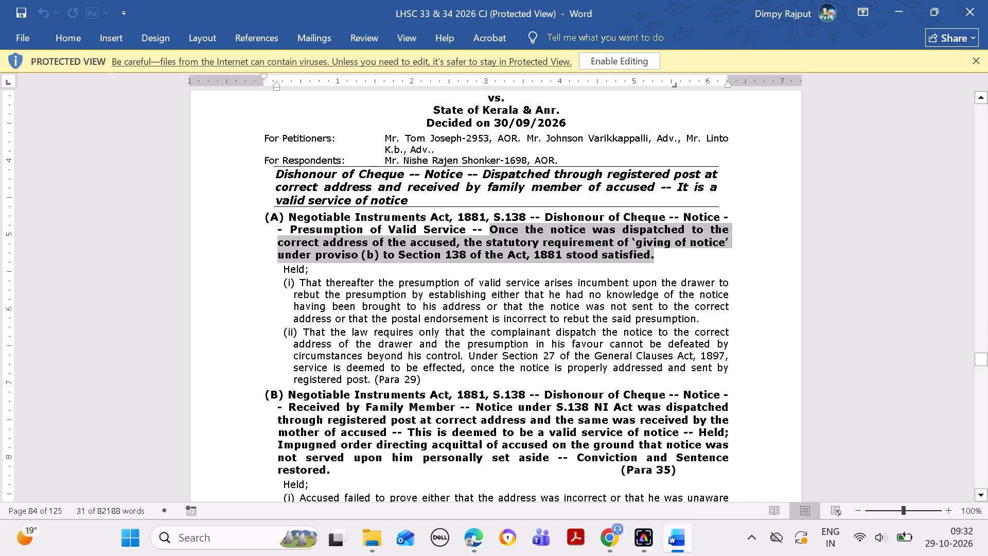
pyautogui.moveTo(284, 268); pyautogui.dragTo(444, 375)
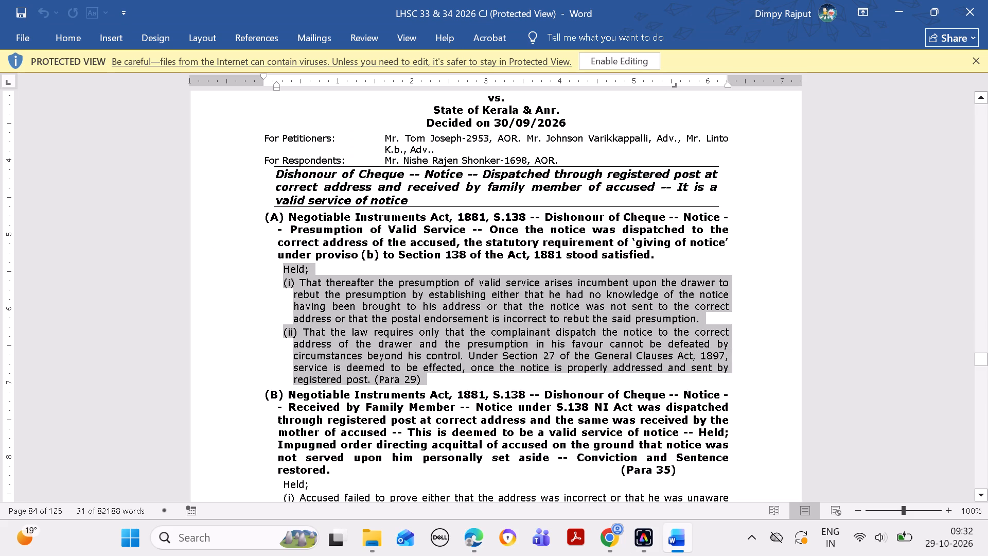
pyautogui.moveTo(444, 375); pyautogui.dragTo(443, 376)
pyautogui.hotkey('ctrl', 'c')
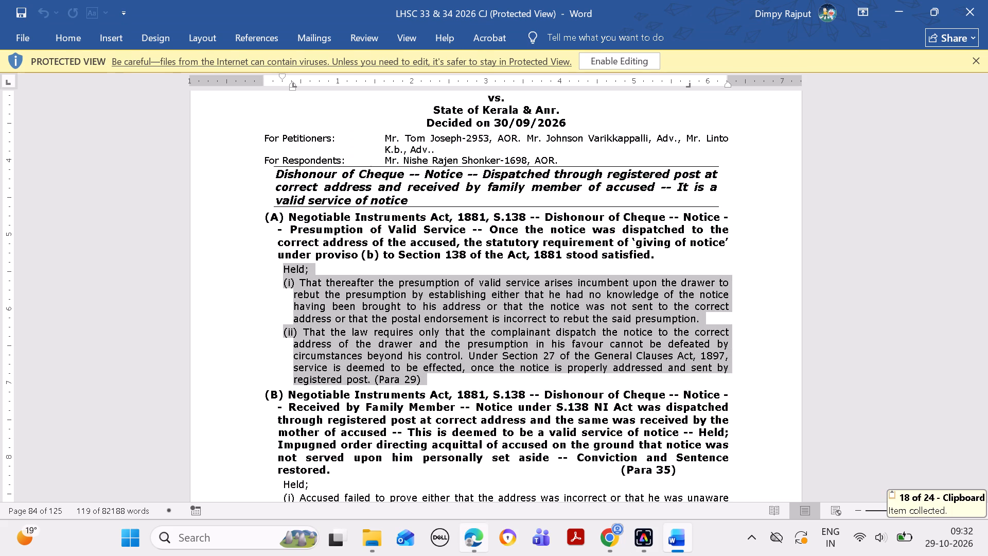
pyautogui.click(480, 524)
pyautogui.click(549, 150)
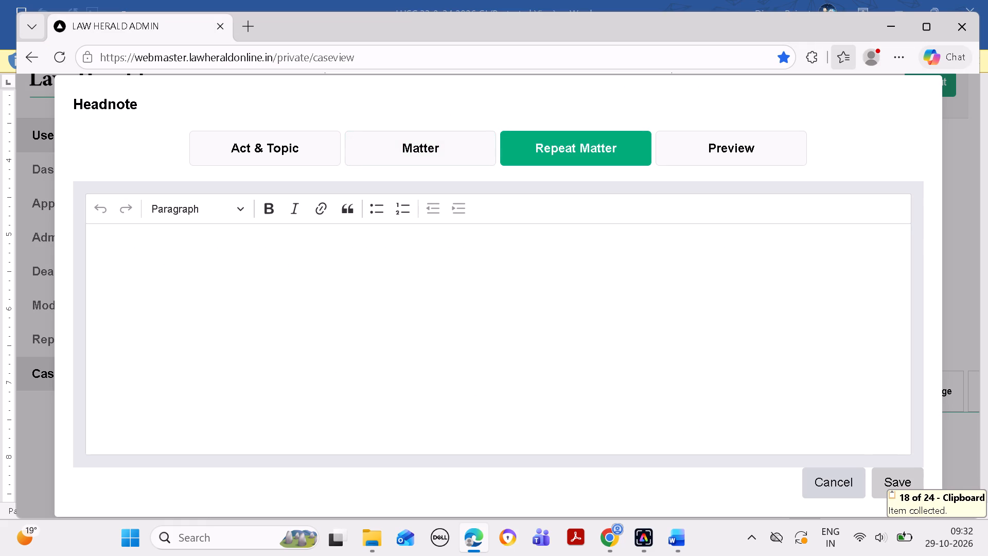
pyautogui.click(507, 264)
pyautogui.hotkey('ctrl', 'v')
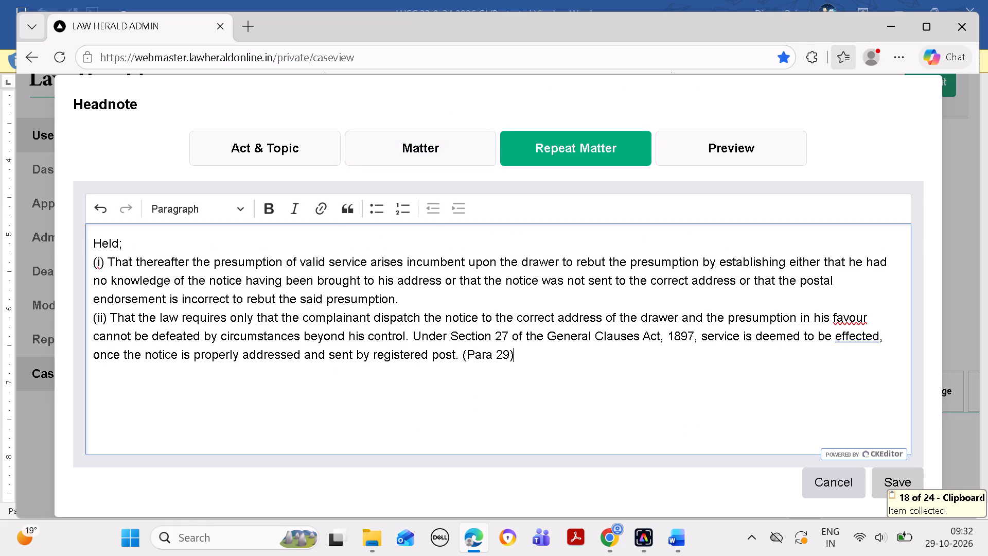
# Review the headnote's Matter and Repeat Matter text and save the headnote to the case.
pyautogui.click(293, 142)
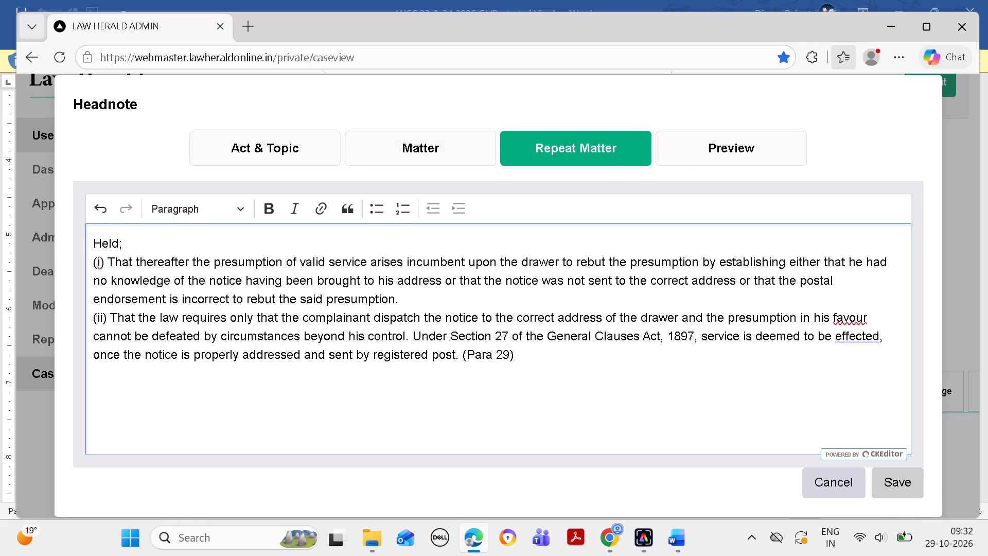
pyautogui.click(407, 137)
pyautogui.click(583, 146)
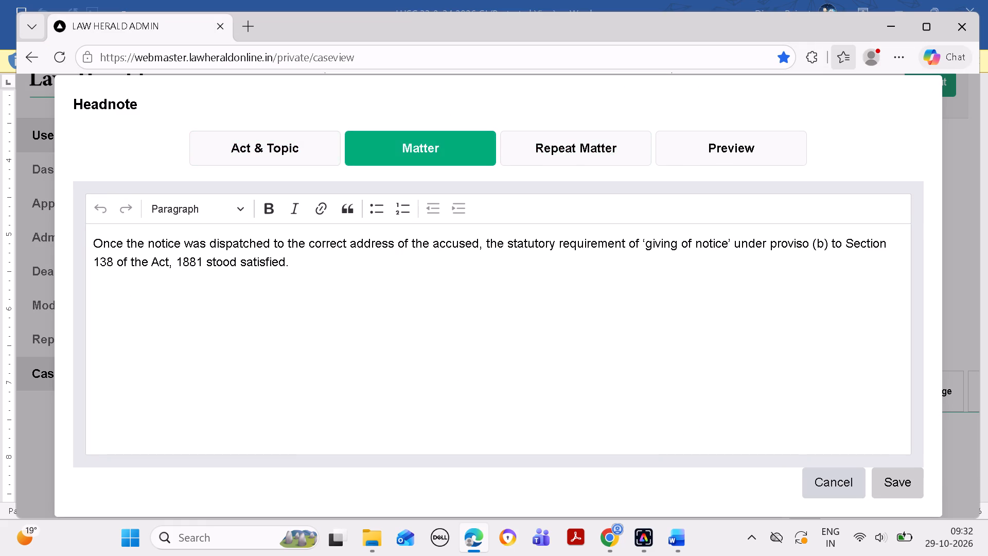
pyautogui.scroll(-6, 608, 229)
pyautogui.scroll(1, 707, 344)
pyautogui.click(892, 484)
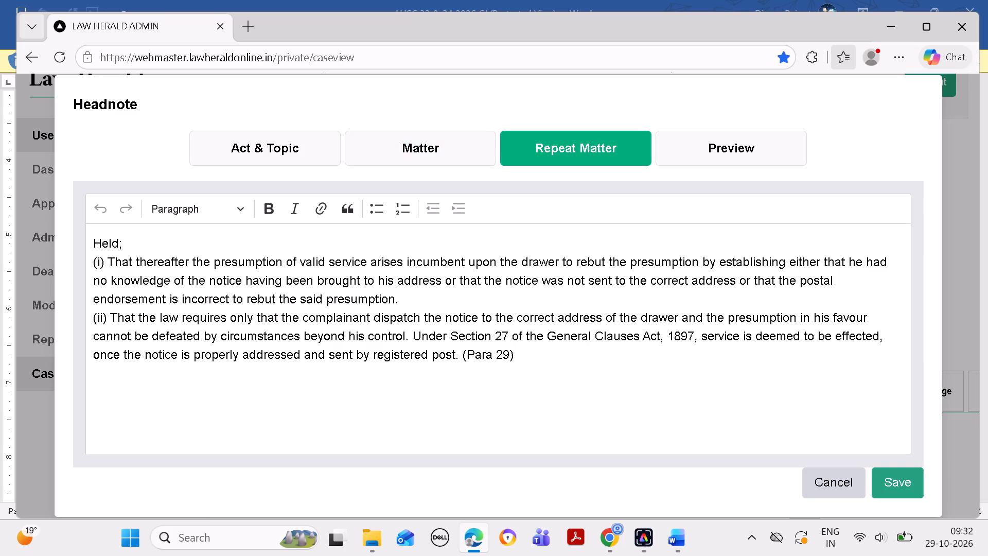
pyautogui.click(656, 163)
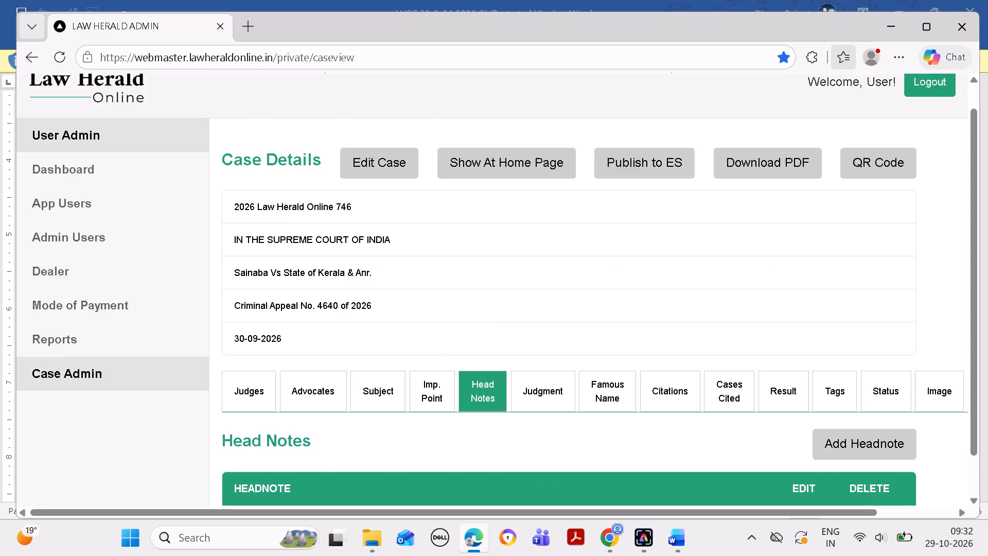
# Copy Negotiable Instruments Act, 1881 from headnote (B) in Word and attach it as the act of a second new headnote in Edge.
pyautogui.scroll(-9, 644, 215)
pyautogui.click(683, 541)
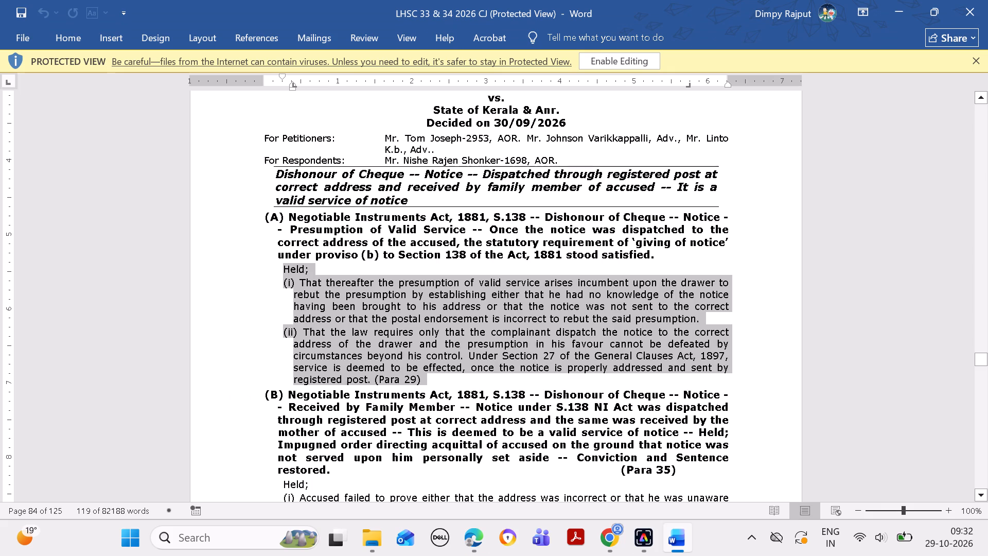
pyautogui.press('Down')
pyautogui.press('Down')
pyautogui.press('Down')
pyautogui.press('Down')
pyautogui.press('Down')
pyautogui.press('Down')
pyautogui.press('Down')
pyautogui.press('Down')
pyautogui.press('Down')
pyautogui.press('Down')
pyautogui.press('Down')
pyautogui.press('Down')
pyautogui.press('Down')
pyautogui.press('Down')
pyautogui.press('Down')
pyautogui.press('Down')
pyautogui.press('Down')
pyautogui.press('Down')
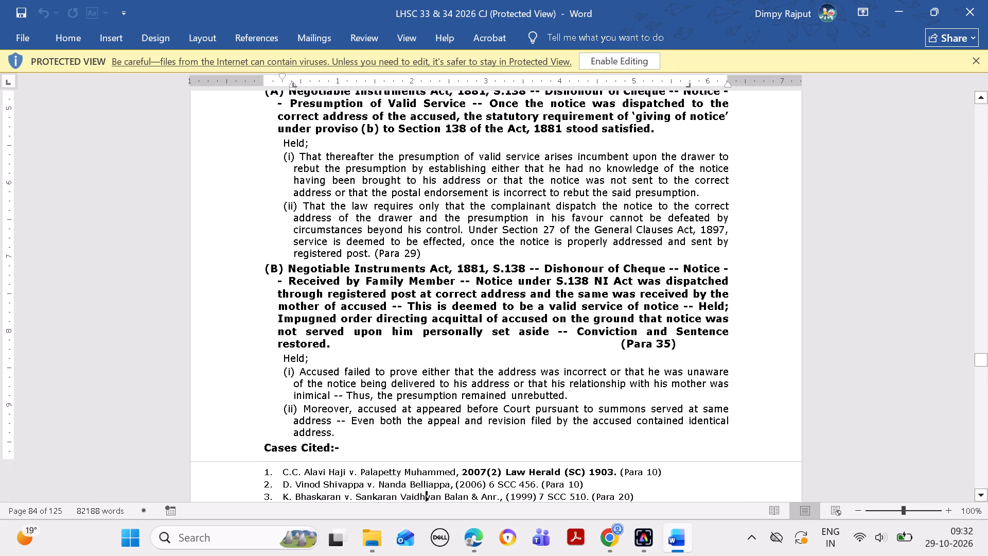
pyautogui.moveTo(289, 264); pyautogui.dragTo(424, 272)
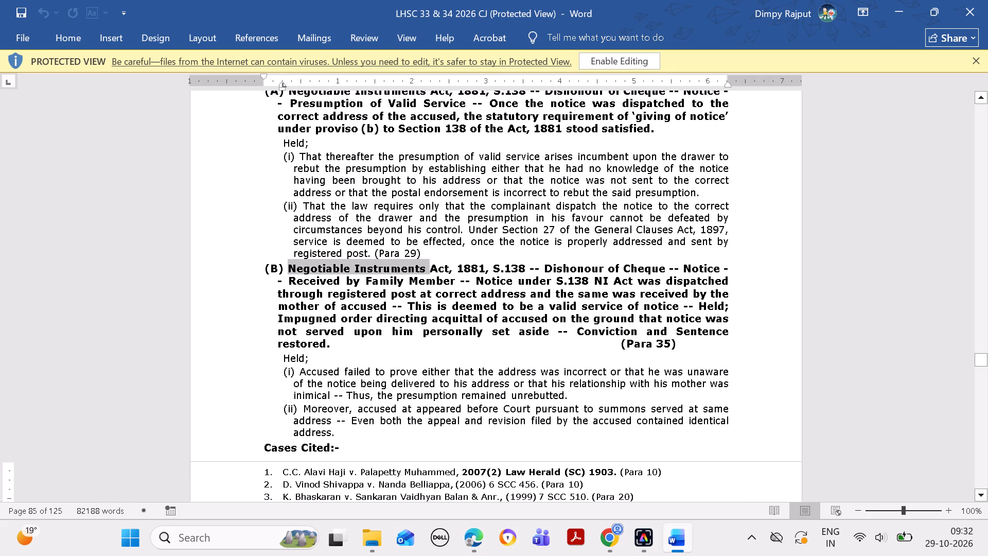
pyautogui.moveTo(424, 272); pyautogui.dragTo(472, 268)
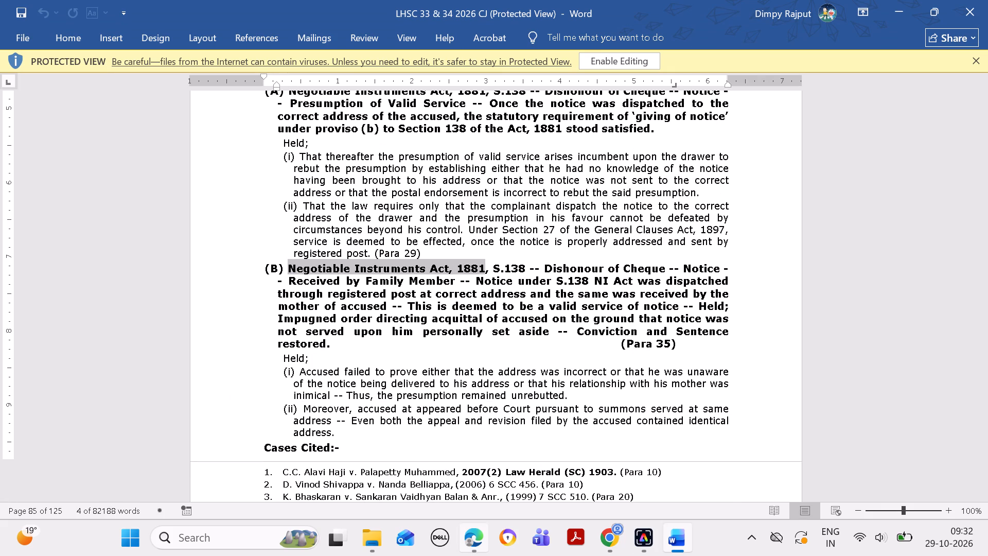
pyautogui.hotkey('ctrl', 'c')
pyautogui.click(478, 547)
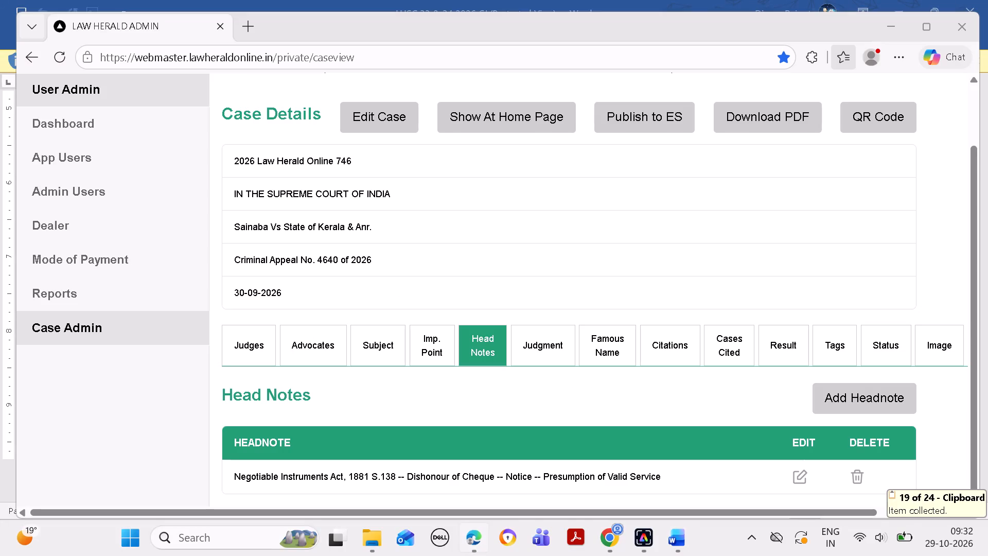
pyautogui.click(826, 389)
pyautogui.click(267, 182)
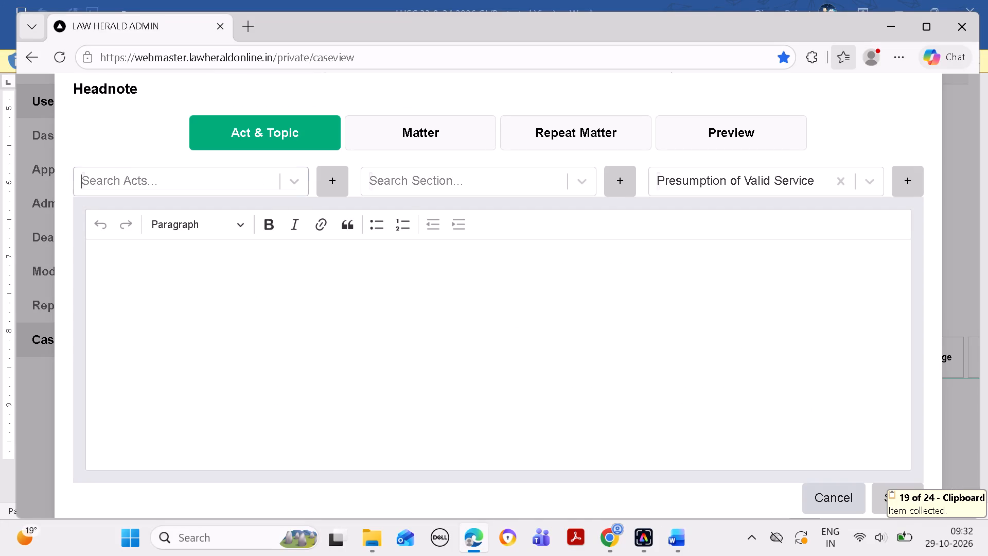
pyautogui.hotkey('ctrl', 'v')
pyautogui.click(275, 228)
pyautogui.moveTo(491, 299); pyautogui.dragTo(496, 300)
pyautogui.press('space')
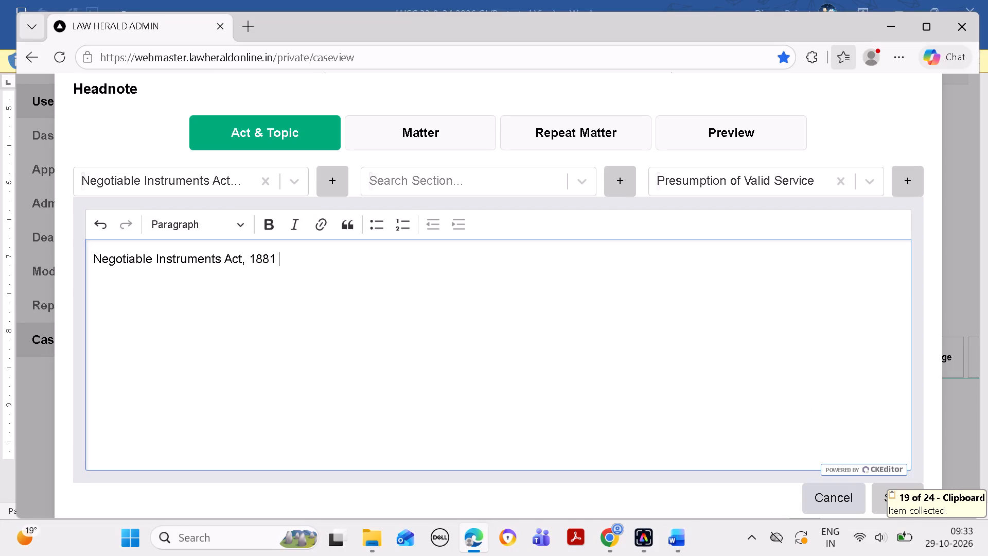
# Copy S.138 from headnote (B) in Word and attach it as the section of the new headnote in Edge.
pyautogui.click(685, 542)
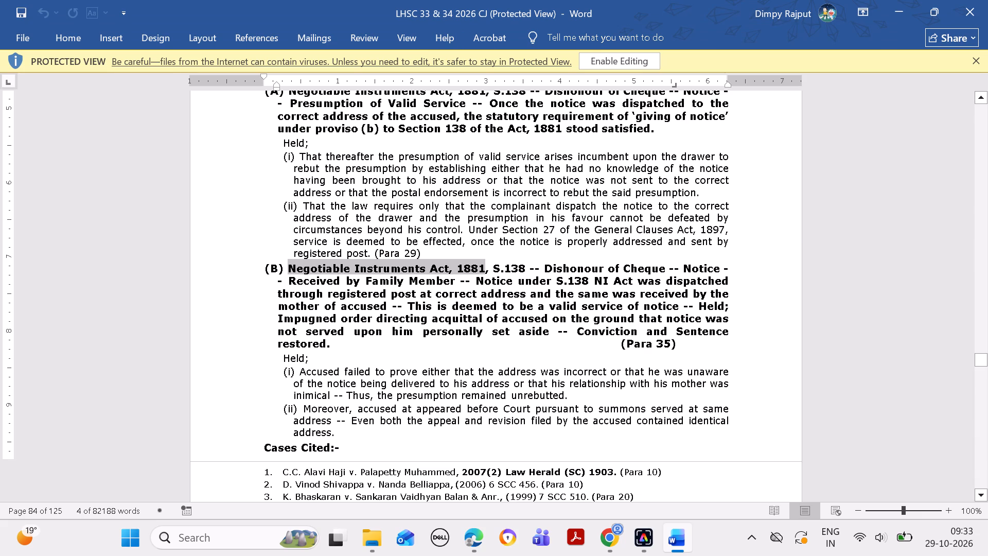
pyautogui.moveTo(494, 266); pyautogui.dragTo(518, 266)
pyautogui.hotkey('ctrl', 'c')
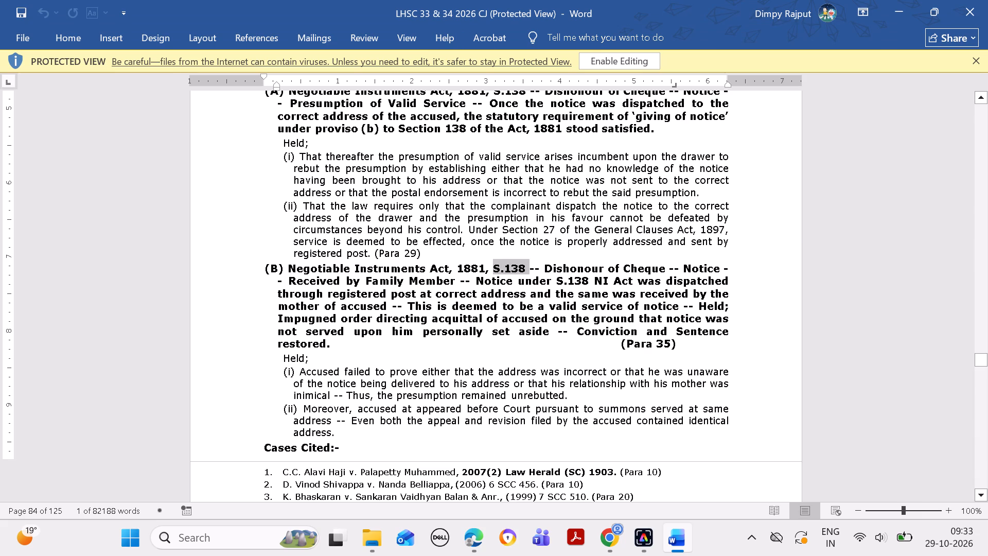
pyautogui.click(469, 528)
pyautogui.click(528, 183)
pyautogui.hotkey('ctrl', 'v')
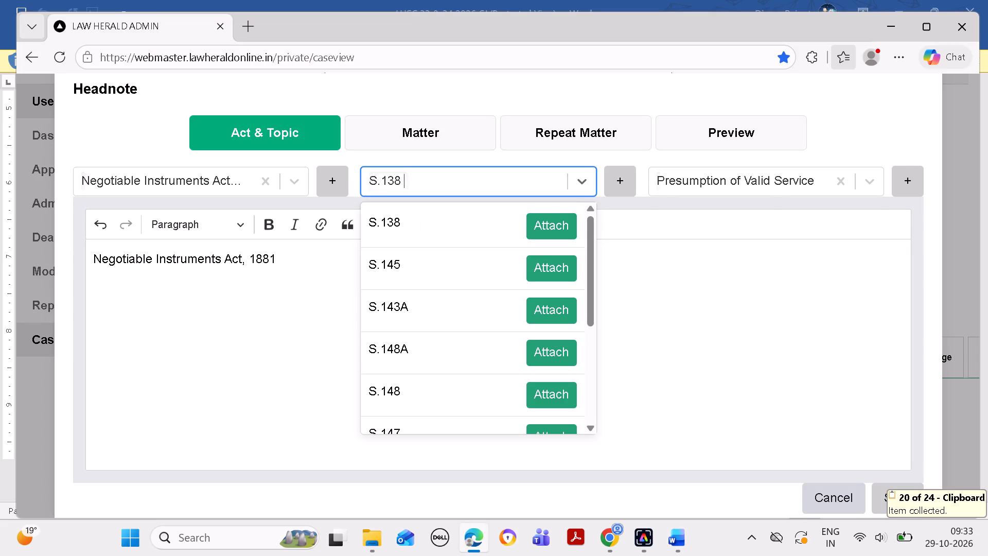
pyautogui.click(554, 221)
pyautogui.click(707, 302)
pyautogui.press('space')
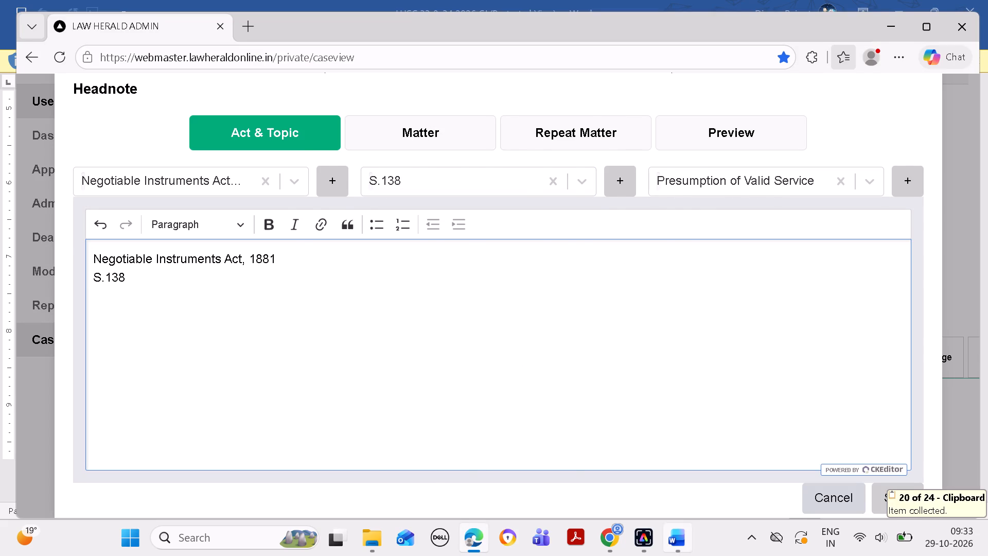
# Copy Dishonour of Cheque -- Notice from headnote (B) in Word and attach it as a topic of the headnote in Edge.
pyautogui.click(682, 530)
pyautogui.moveTo(543, 269); pyautogui.dragTo(546, 268)
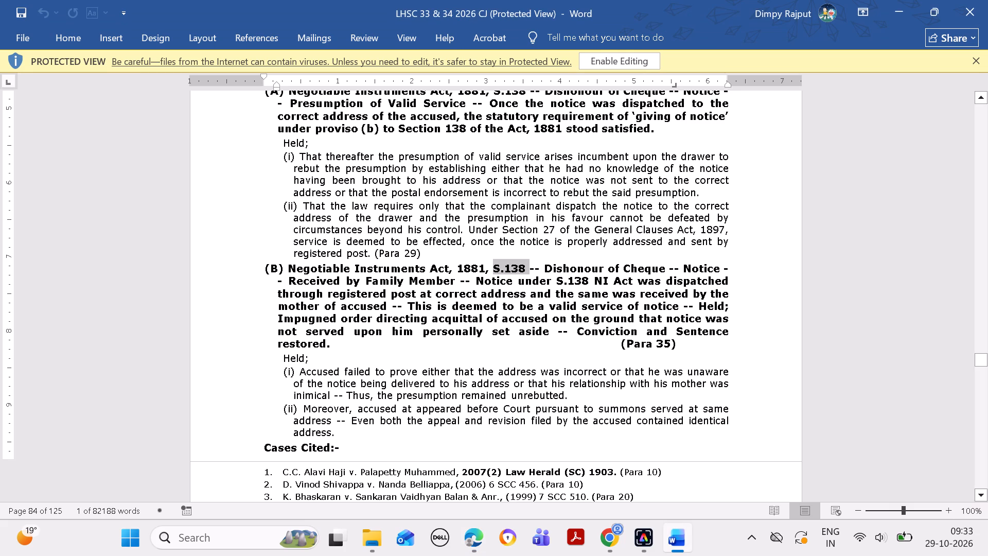
pyautogui.moveTo(546, 268); pyautogui.dragTo(704, 265)
pyautogui.hotkey('ctrl', 'c')
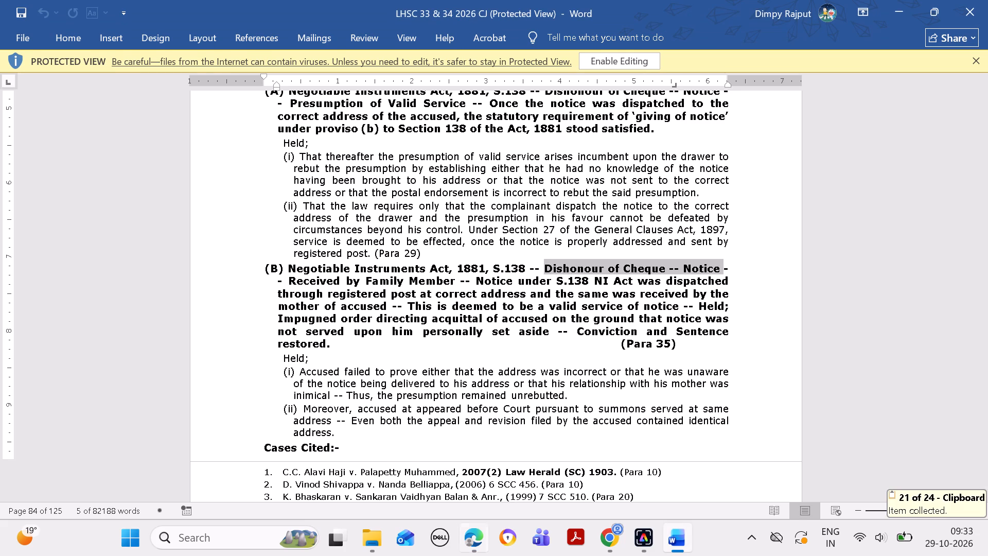
pyautogui.click(471, 533)
pyautogui.click(735, 182)
pyautogui.hotkey('ctrl', 'v')
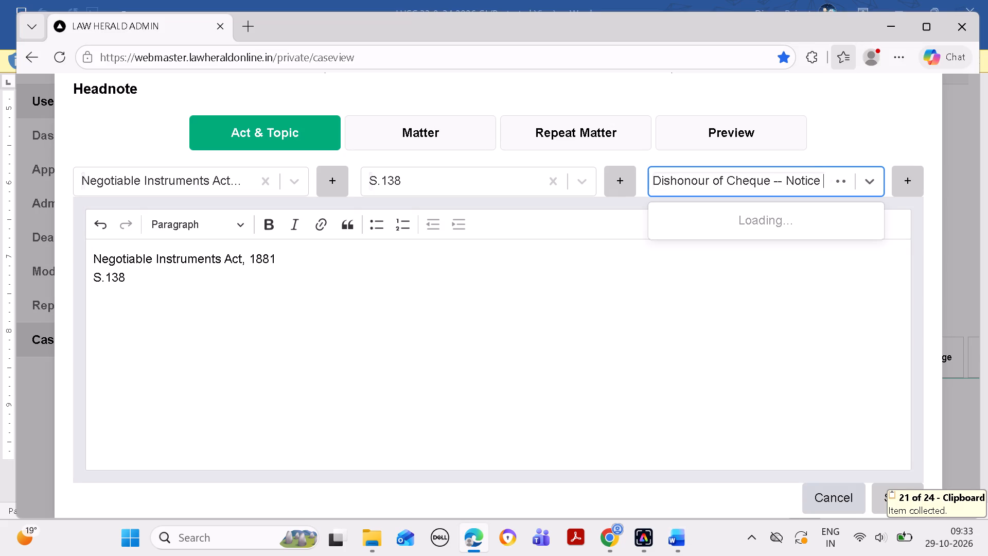
pyautogui.click(855, 224)
pyautogui.click(568, 397)
pyautogui.press('space')
# Copy Received by Family Member from headnote (B) in Word and save it as a new topic in Edge.
pyautogui.click(675, 538)
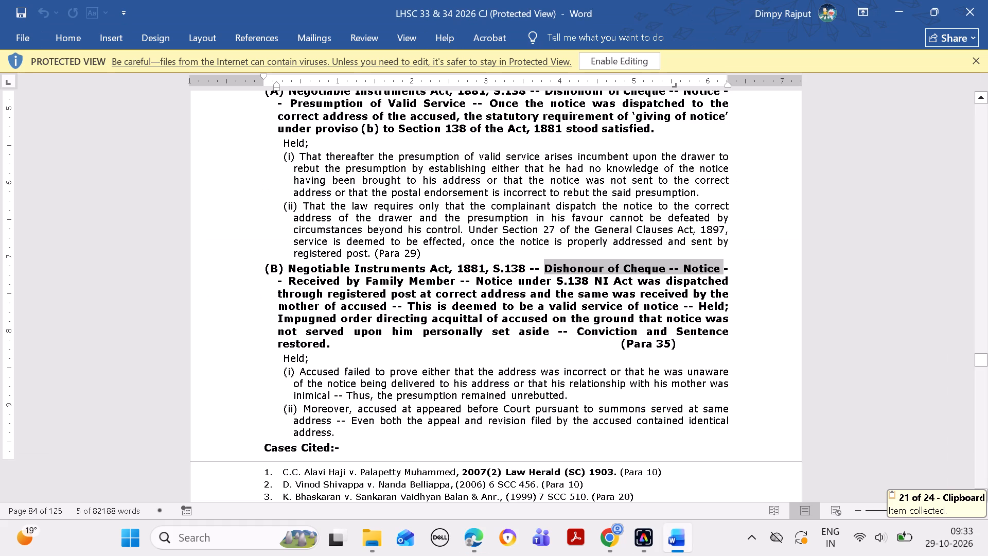
pyautogui.moveTo(293, 275); pyautogui.dragTo(458, 276)
pyautogui.hotkey('ctrl', 'c')
pyautogui.click(474, 540)
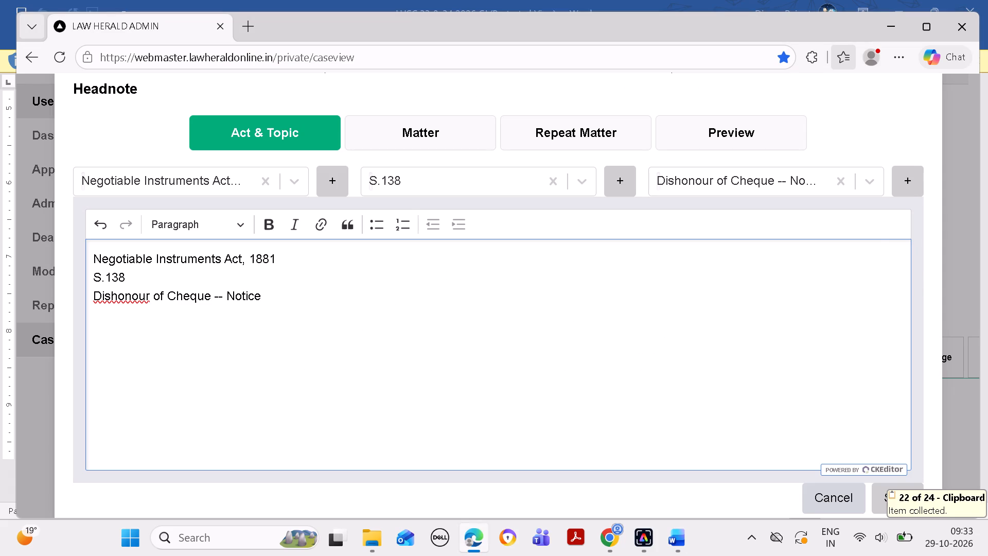
pyautogui.click(758, 183)
pyautogui.hotkey('ctrl', 'v')
pyautogui.click(893, 181)
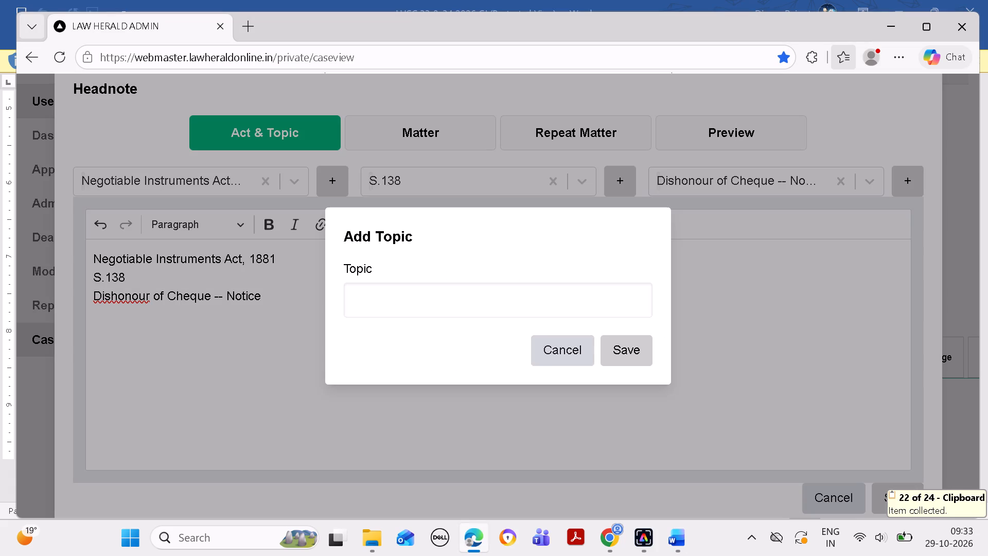
pyautogui.click(522, 300)
pyautogui.hotkey('ctrl', 'v')
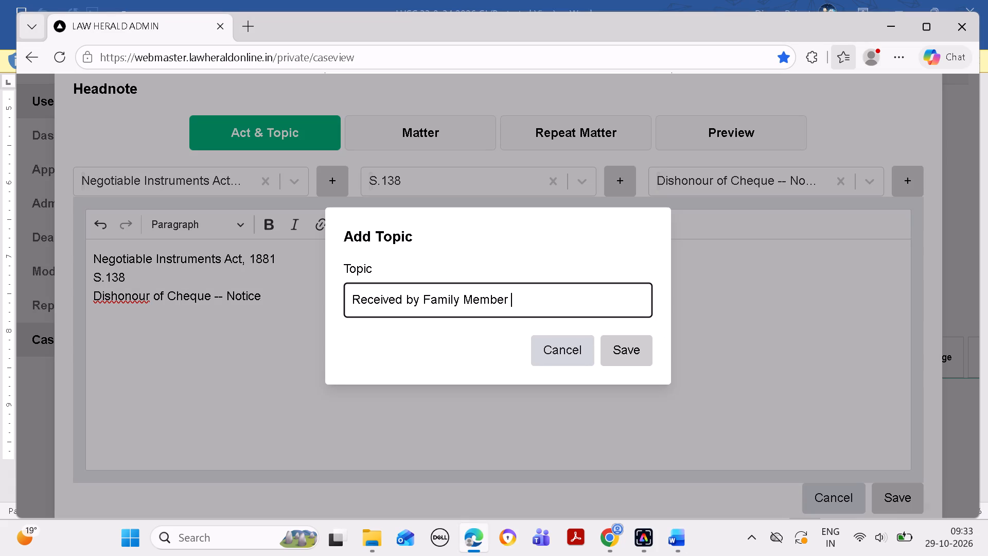
pyautogui.press('BackSpace')
pyautogui.click(616, 352)
# Attach the new topic Received by Family Member to the headnote.
pyautogui.click(636, 158)
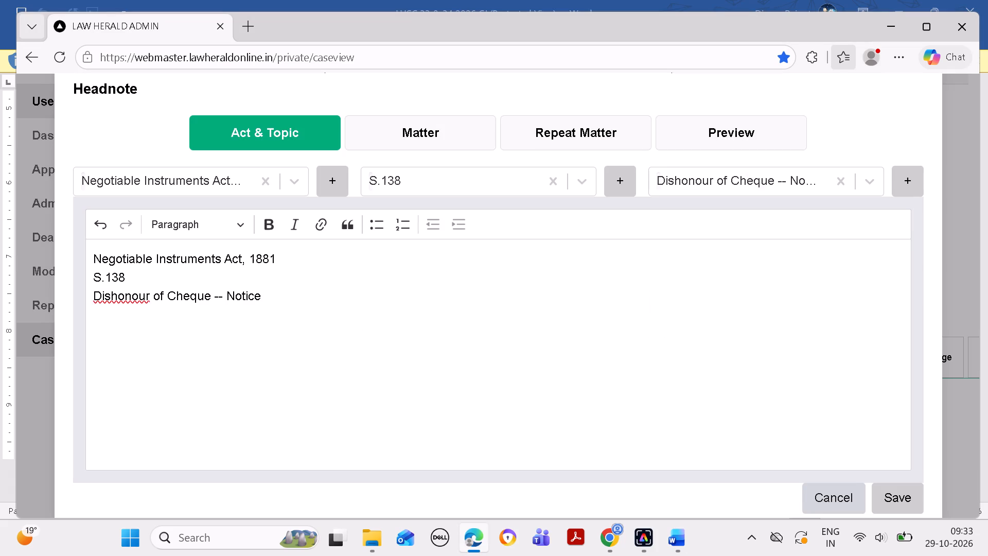
pyautogui.click(704, 173)
pyautogui.hotkey('ctrl', 'v')
pyautogui.press('BackSpace')
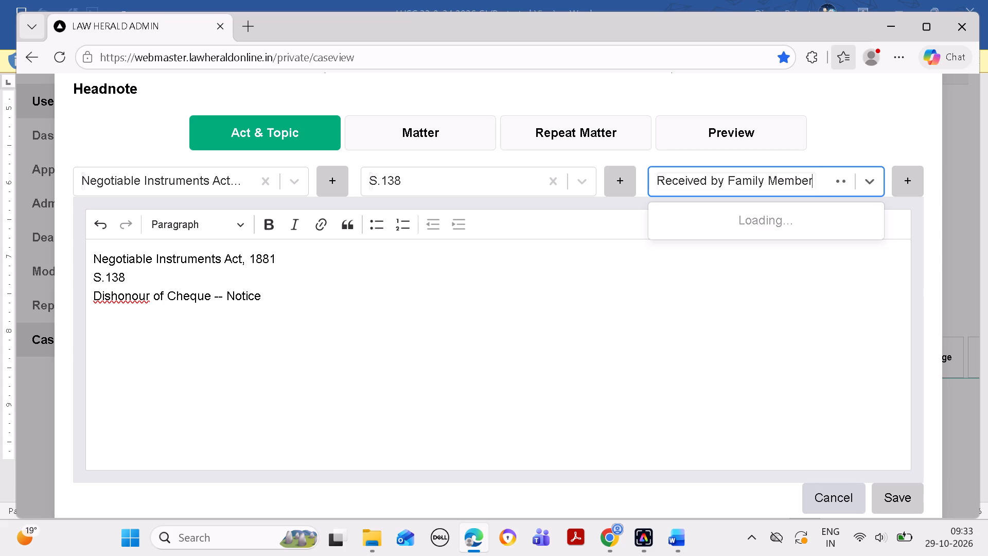
pyautogui.click(848, 225)
pyautogui.click(583, 374)
pyautogui.press('space')
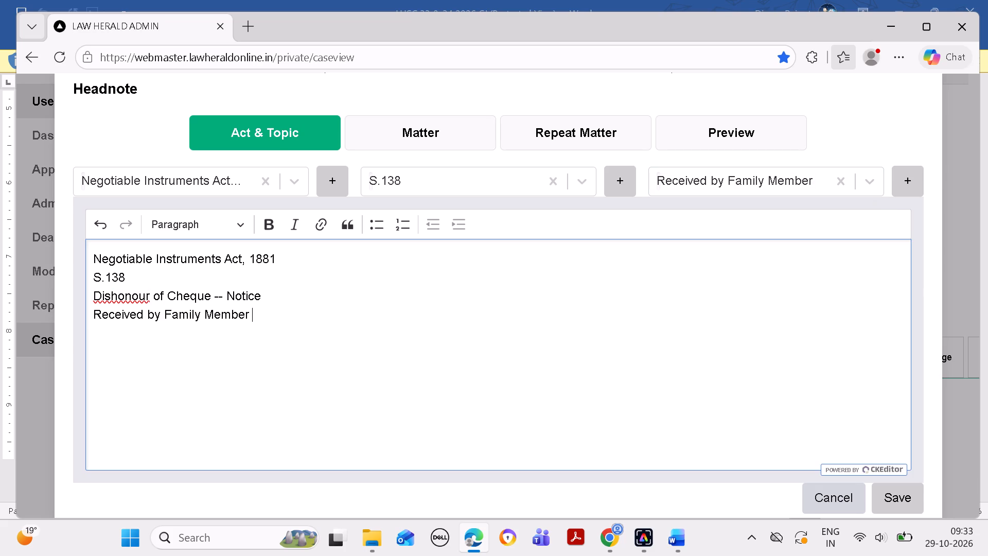
# Copy headnote (B)'s text from Notice under S.138 NI Act through (Para 35) in Word into the headnote's Matter in Edge, without bold.
pyautogui.click(674, 529)
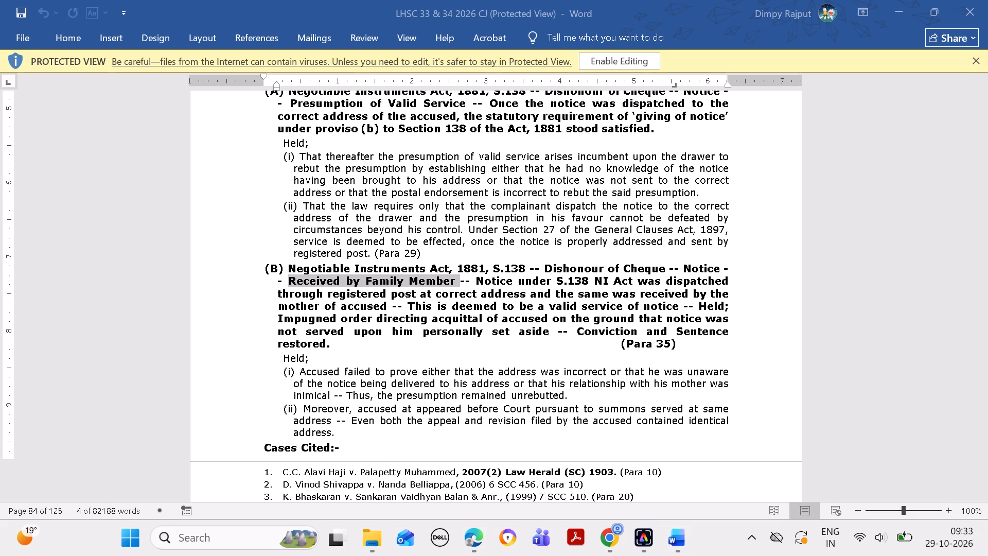
pyautogui.moveTo(476, 278); pyautogui.dragTo(687, 340)
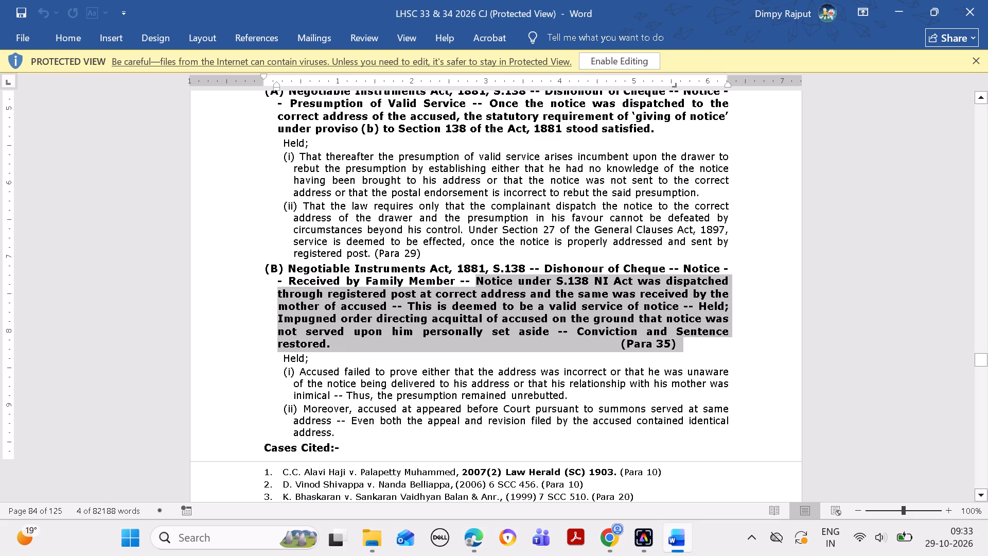
pyautogui.hotkey('ctrl', 'c')
pyautogui.click(486, 533)
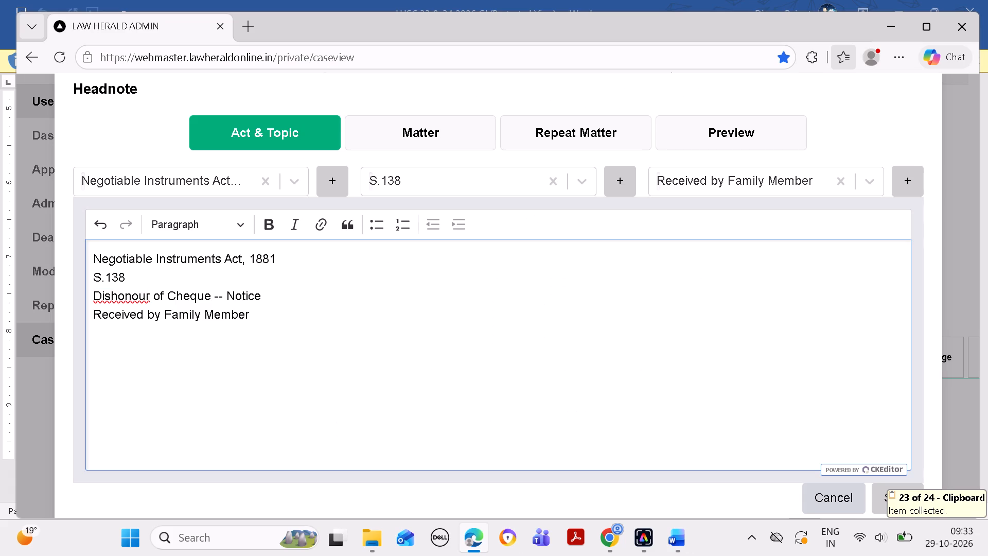
pyautogui.click(444, 132)
pyautogui.click(445, 263)
pyautogui.hotkey('ctrl', 'v')
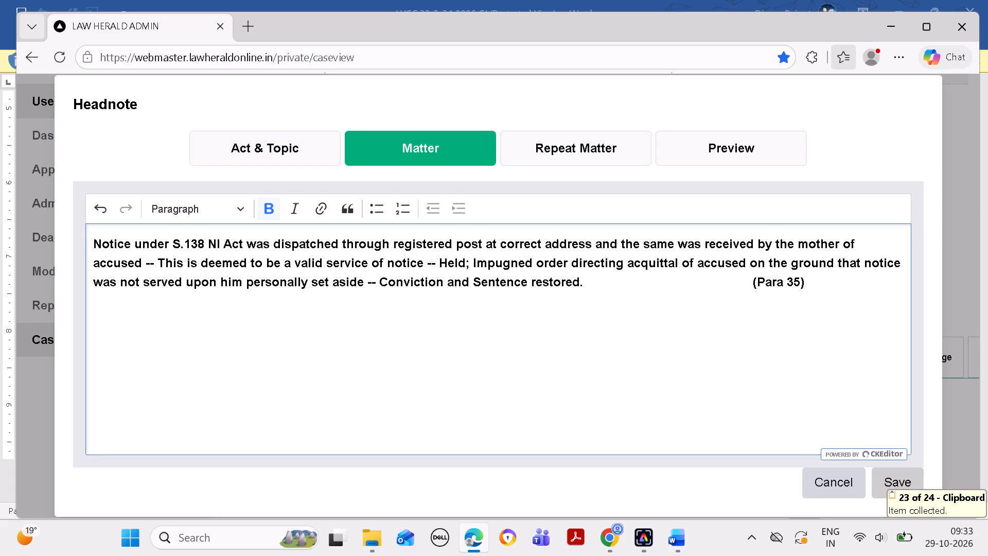
pyautogui.hotkey('ctrl', 'a')
pyautogui.hotkey('ctrl', 'b')
pyautogui.click(617, 394)
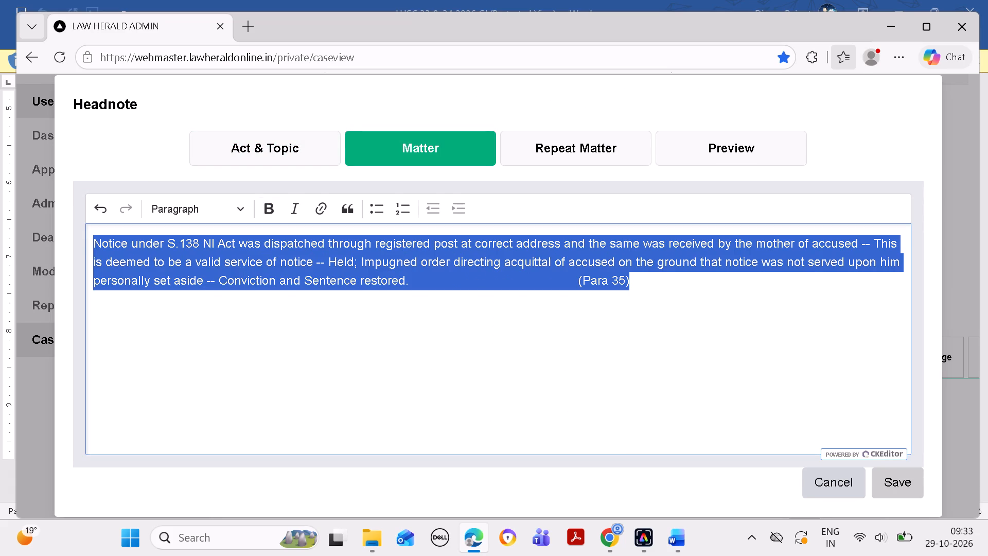
pyautogui.click(619, 390)
# Remove the extra spaces before (Para 35) in the Matter text, leaving a single space.
pyautogui.click(578, 293)
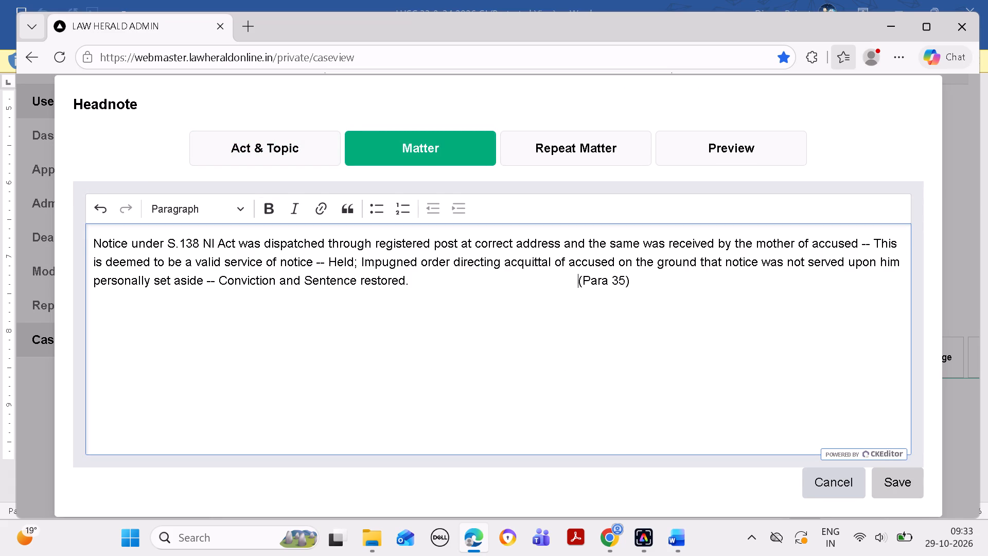
pyautogui.press('BackSpace')
pyautogui.press('BackSpace')
pyautogui.press('BackSpace')
pyautogui.press('BackSpace')
pyautogui.press('BackSpace')
pyautogui.press('BackSpace')
pyautogui.press('BackSpace')
pyautogui.press('BackSpace')
pyautogui.press('BackSpace')
pyautogui.press('BackSpace')
pyautogui.press('BackSpace')
pyautogui.press('BackSpace')
pyautogui.press('BackSpace')
pyautogui.press('BackSpace')
pyautogui.press('BackSpace')
pyautogui.press('BackSpace')
pyautogui.press('BackSpace')
pyautogui.press('BackSpace')
pyautogui.press('BackSpace')
pyautogui.press('BackSpace')
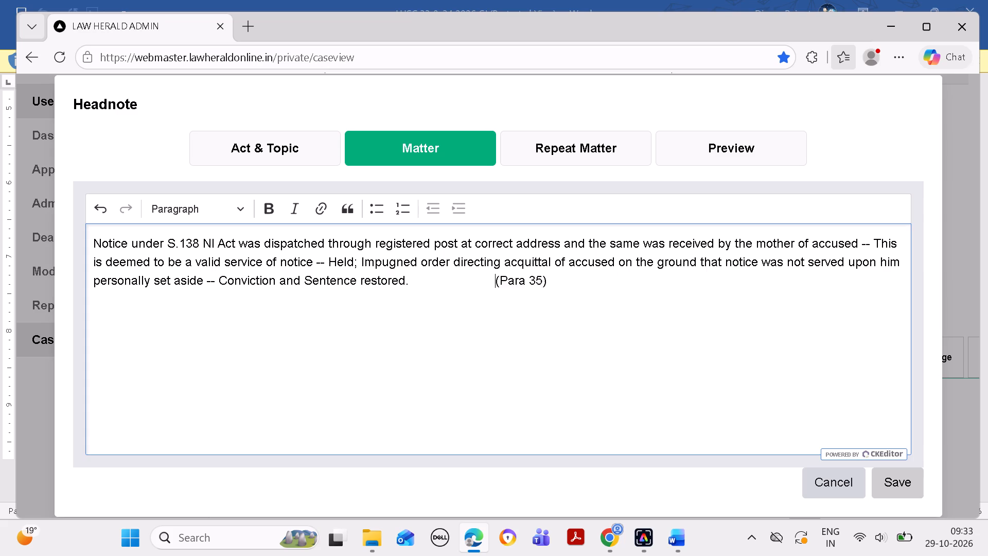
pyautogui.press('BackSpace')
pyautogui.press('BackSpace')
pyautogui.press('BackSpace')
pyautogui.press('BackSpace')
pyautogui.press('BackSpace')
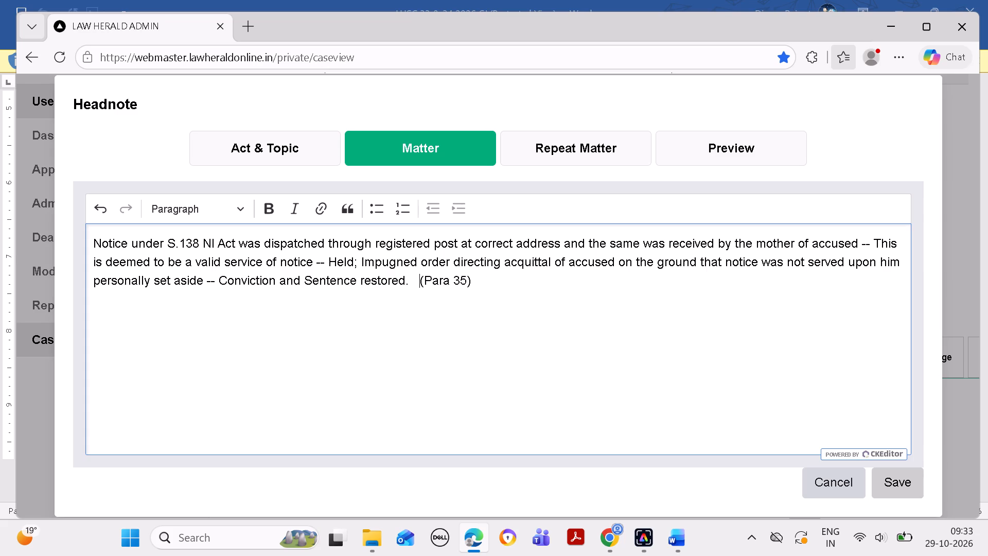
pyautogui.press('BackSpace')
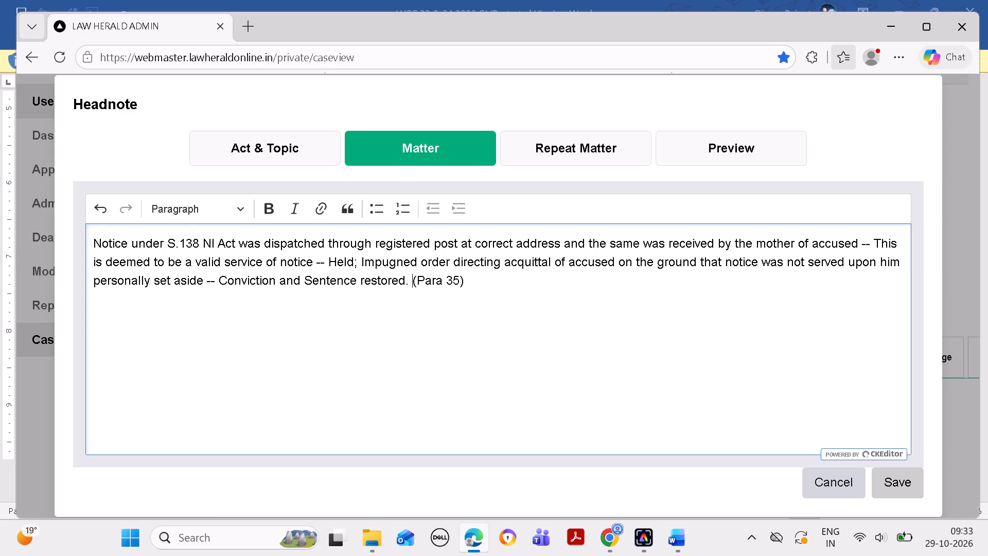
# Join the headnote's act, section and topic lines into one line, with -- before Dishonour of Cheque and before Received by Family Member.
pyautogui.click(289, 143)
pyautogui.click(89, 280)
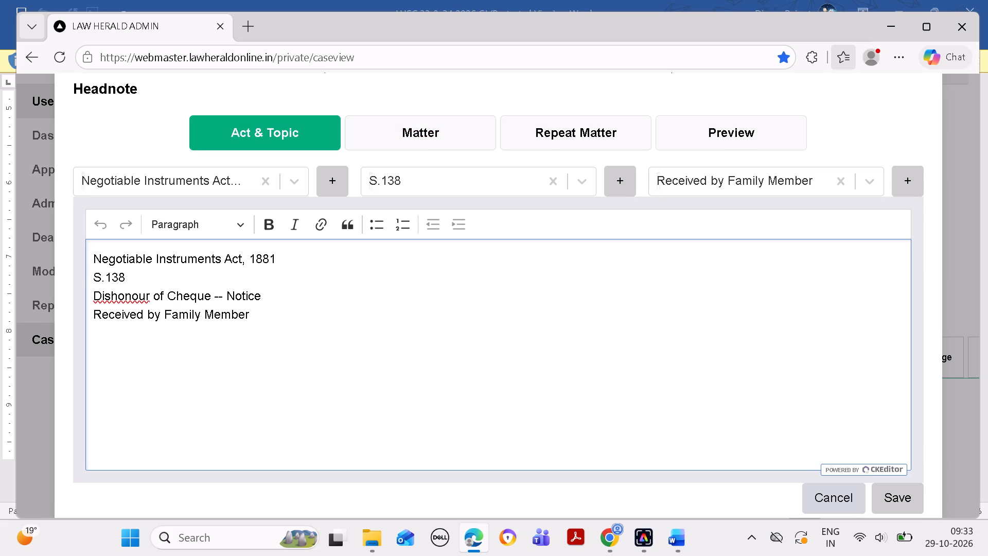
pyautogui.press('BackSpace')
pyautogui.click(92, 274)
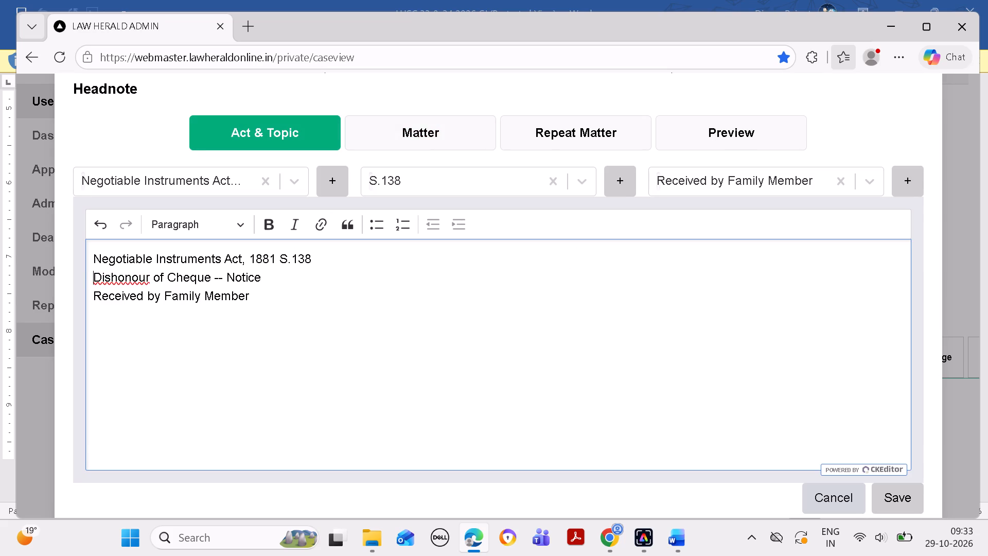
pyautogui.press('BackSpace')
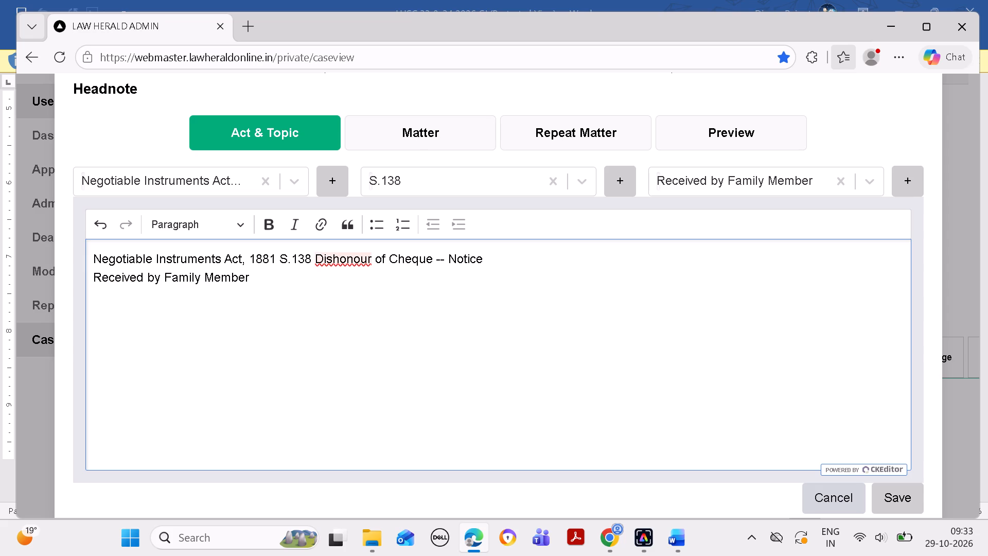
pyautogui.write('--')
pyautogui.press('space')
pyautogui.press('BackSpace')
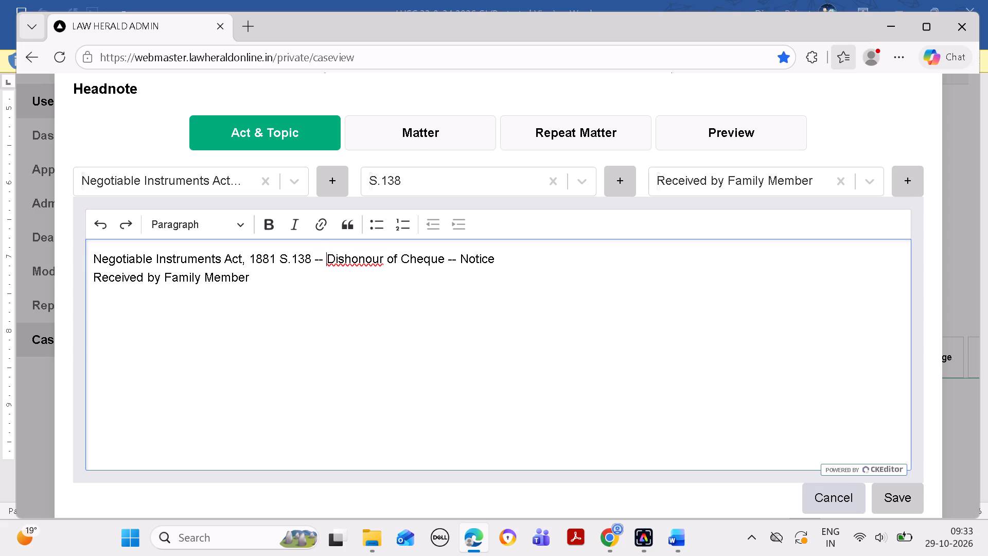
pyautogui.click(96, 281)
pyautogui.press('BackSpace')
pyautogui.write('--')
pyautogui.press('space')
pyautogui.press('BackSpace')
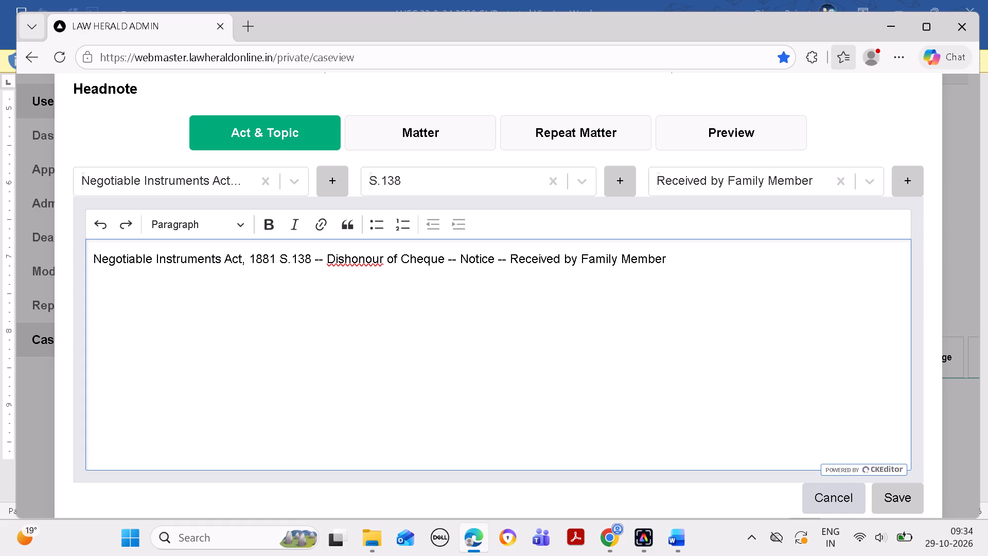
# Copy headnote (B)'s Held; points (i) and (ii) from Word into the headnote's Repeat Matter in Edge and save the headnote.
pyautogui.click(428, 129)
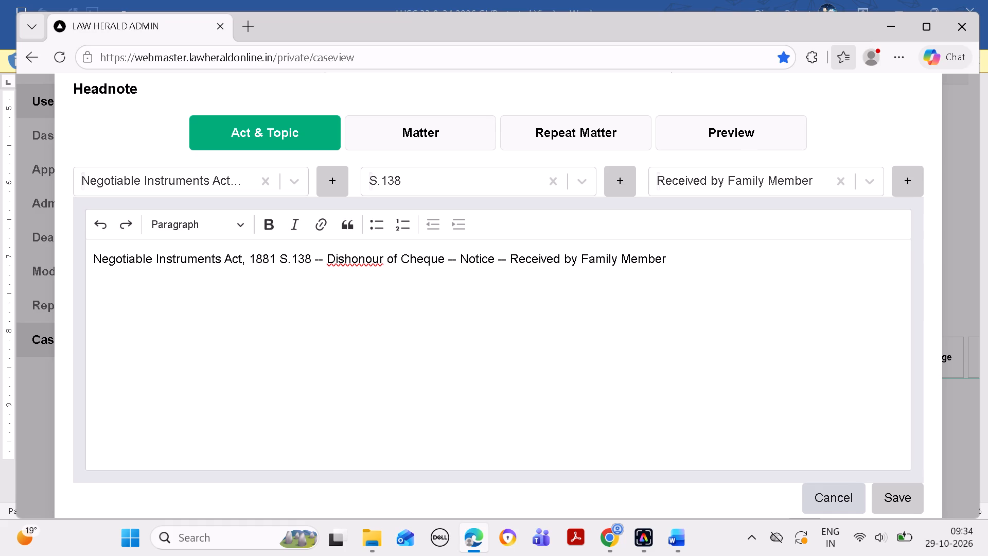
pyautogui.scroll(-1, 441, 143)
pyautogui.click(534, 143)
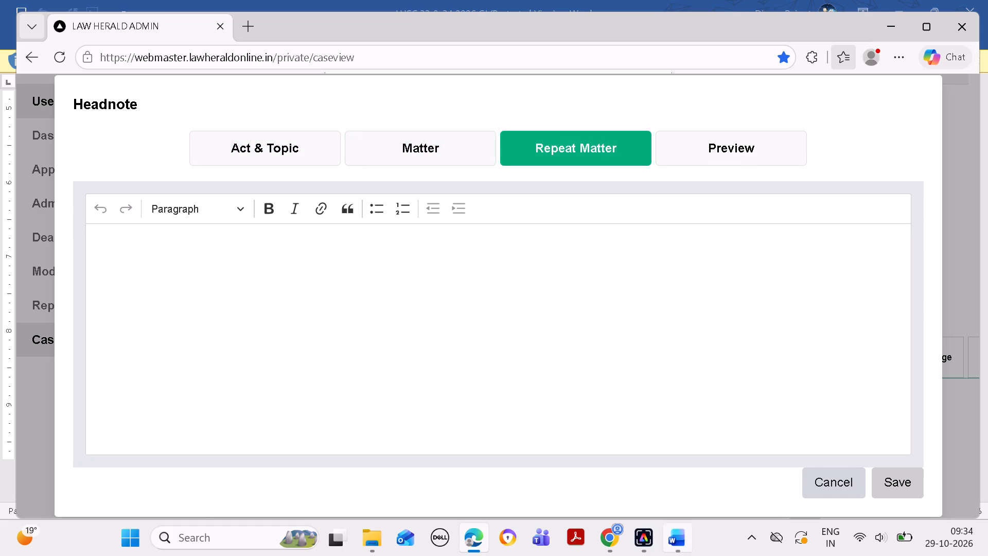
pyautogui.moveTo(683, 528); pyautogui.dragTo(683, 524)
pyautogui.click(681, 530)
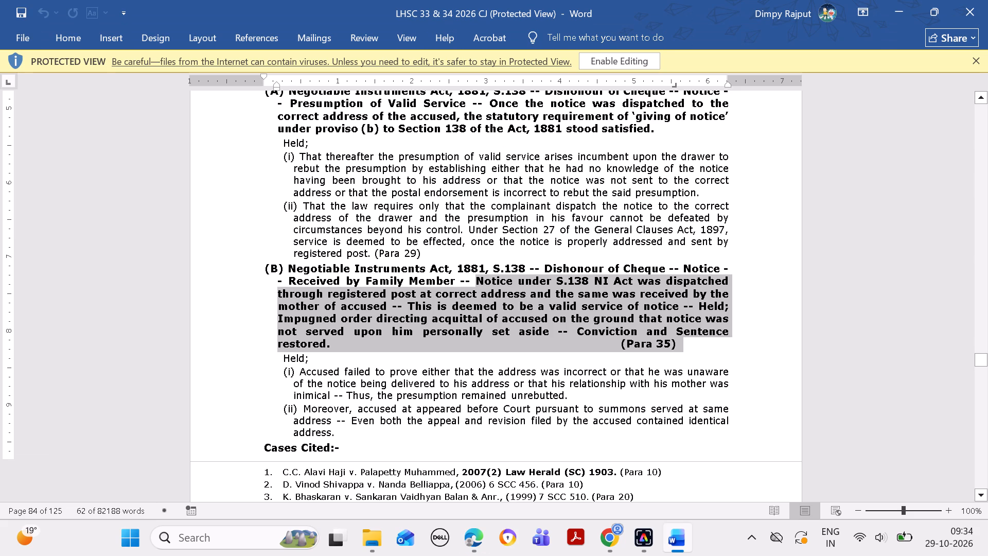
pyautogui.moveTo(286, 351); pyautogui.dragTo(308, 363)
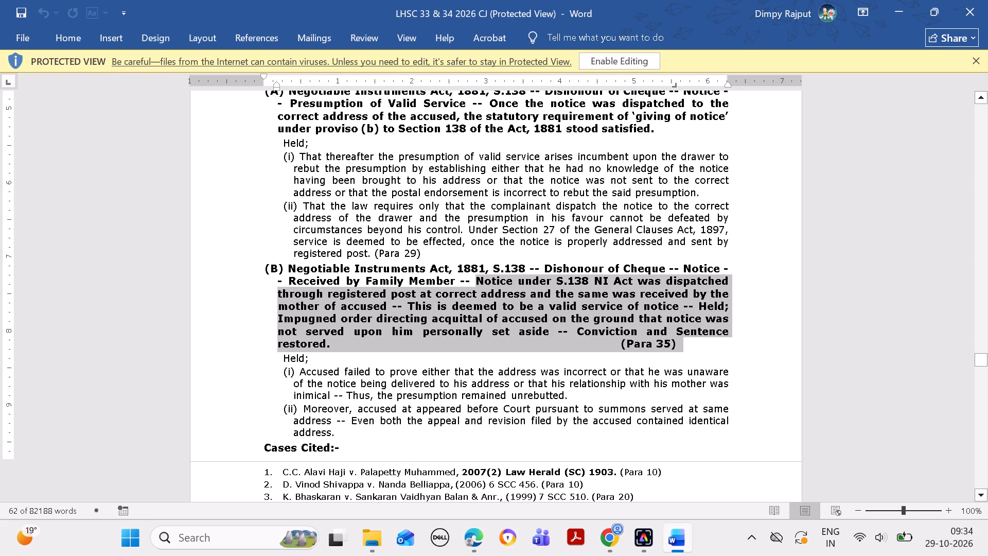
pyautogui.moveTo(284, 356); pyautogui.dragTo(349, 434)
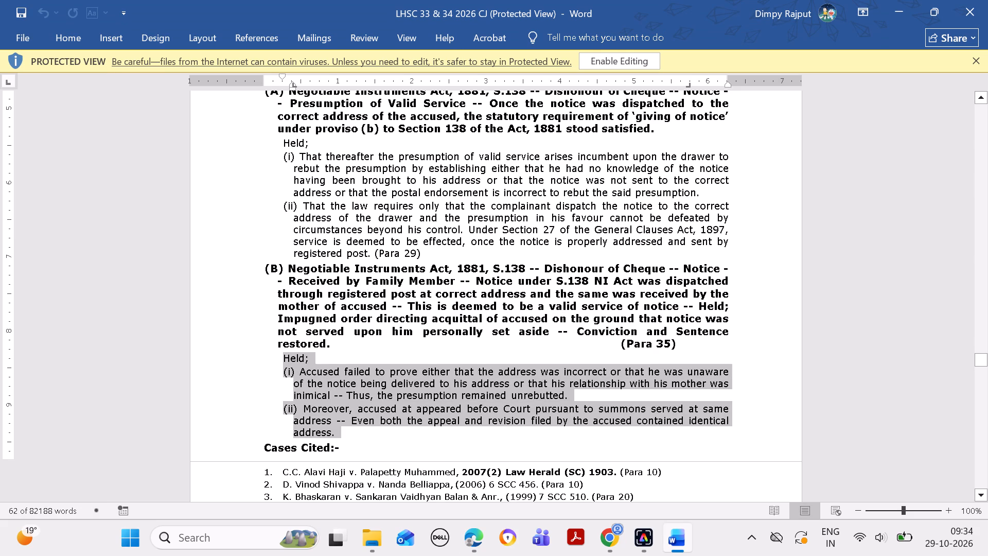
pyautogui.hotkey('ctrl', 'c')
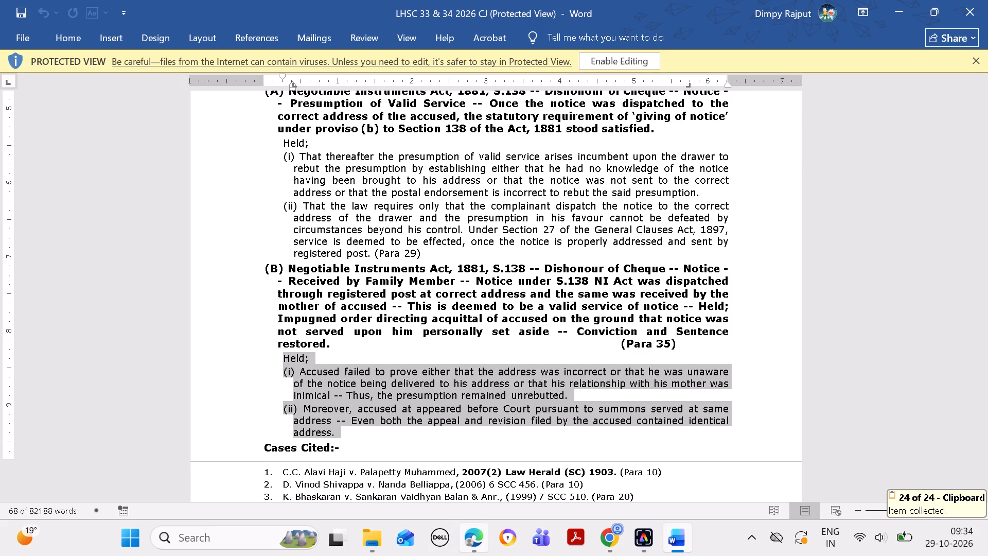
pyautogui.click(472, 543)
pyautogui.click(497, 302)
pyautogui.hotkey('ctrl', 'v')
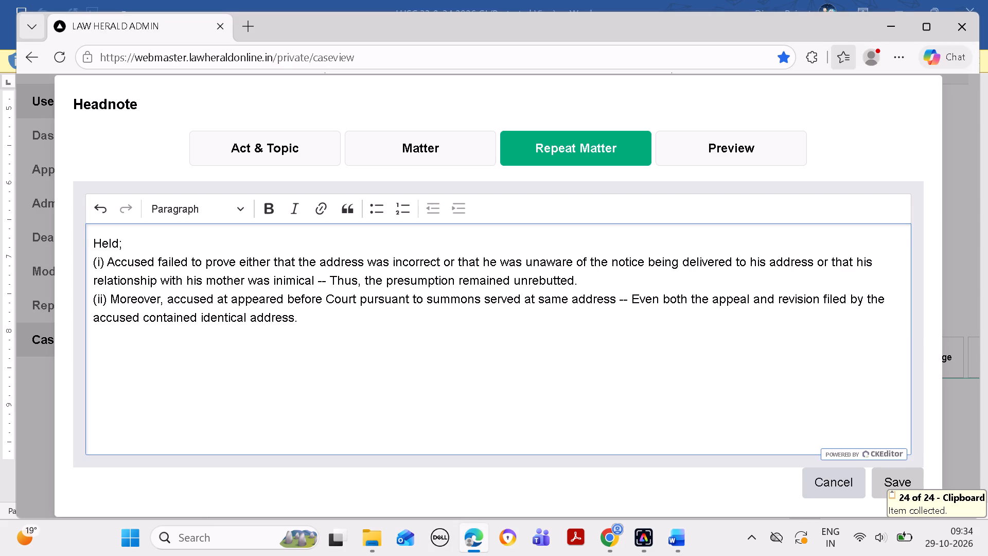
pyautogui.click(890, 484)
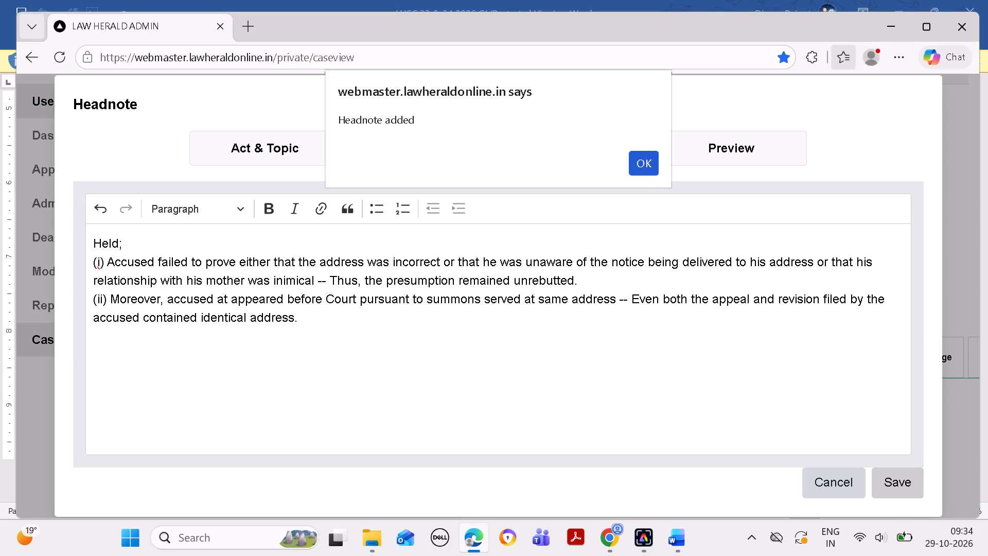
pyautogui.click(650, 165)
# Attach the first case from Word's Cases Cited list, 2007(2) Law Herald (SC) 1903, to the record's Cases Cited, searching by its copied petitioner name.
pyautogui.scroll(-6, 633, 252)
pyautogui.click(682, 541)
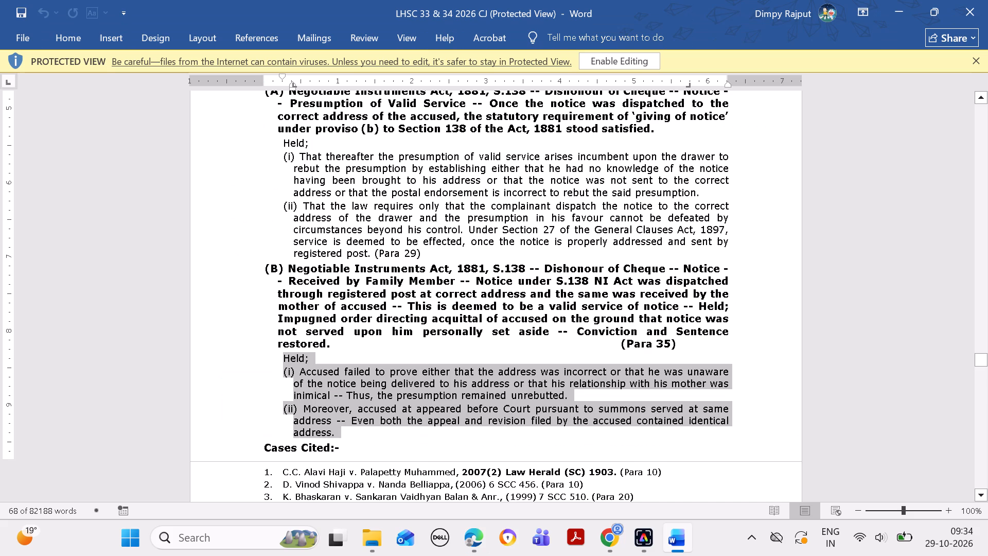
pyautogui.press('Down')
pyautogui.press('Down')
pyautogui.press('Down')
pyautogui.press('Down')
pyautogui.press('Down')
pyautogui.press('Down')
pyautogui.press('Down')
pyautogui.press('Down')
pyautogui.press('Down')
pyautogui.press('Down')
pyautogui.press('Down')
pyautogui.press('Down')
pyautogui.press('Down')
pyautogui.press('Down')
pyautogui.press('Down')
pyautogui.press('Down')
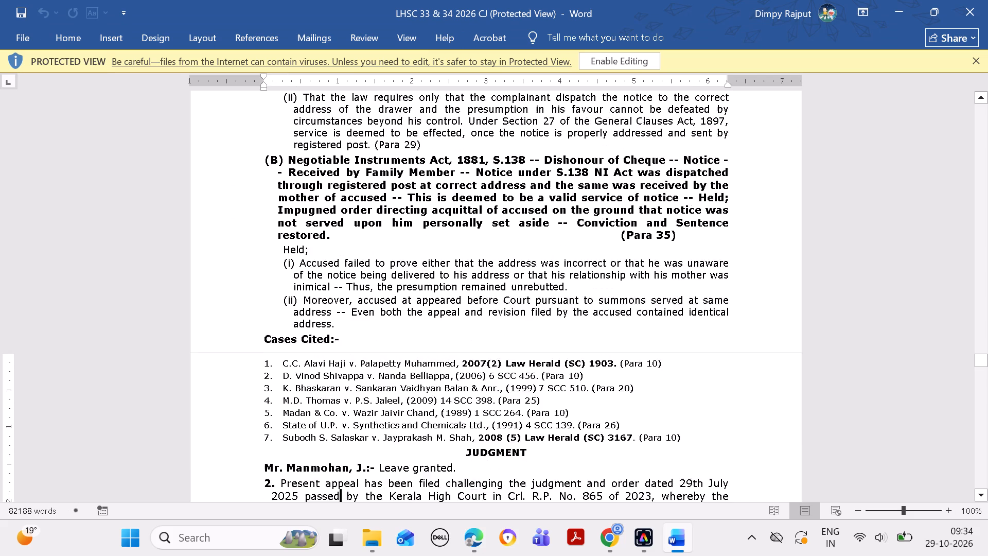
pyautogui.moveTo(283, 309); pyautogui.dragTo(287, 308)
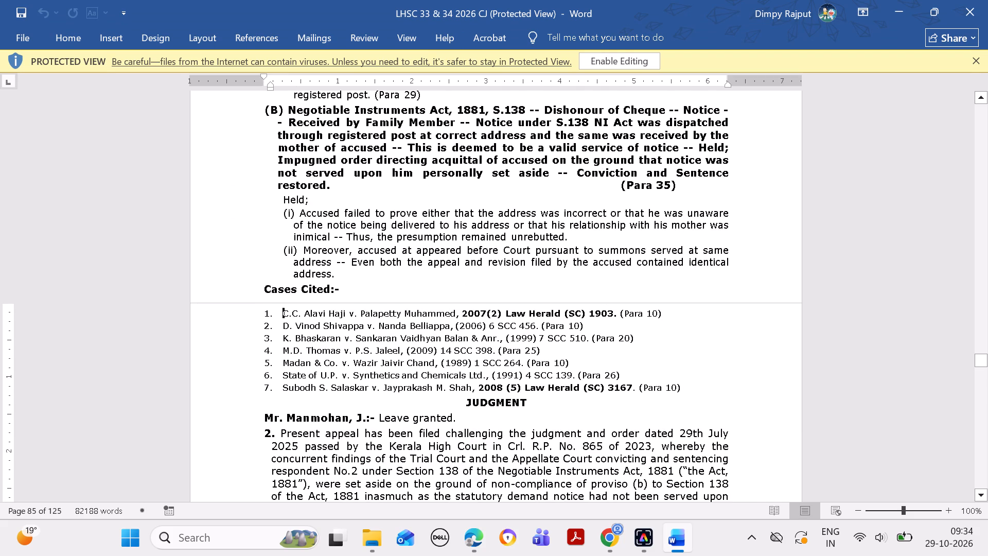
pyautogui.moveTo(287, 308); pyautogui.dragTo(340, 309)
pyautogui.hotkey('ctrl', 'c')
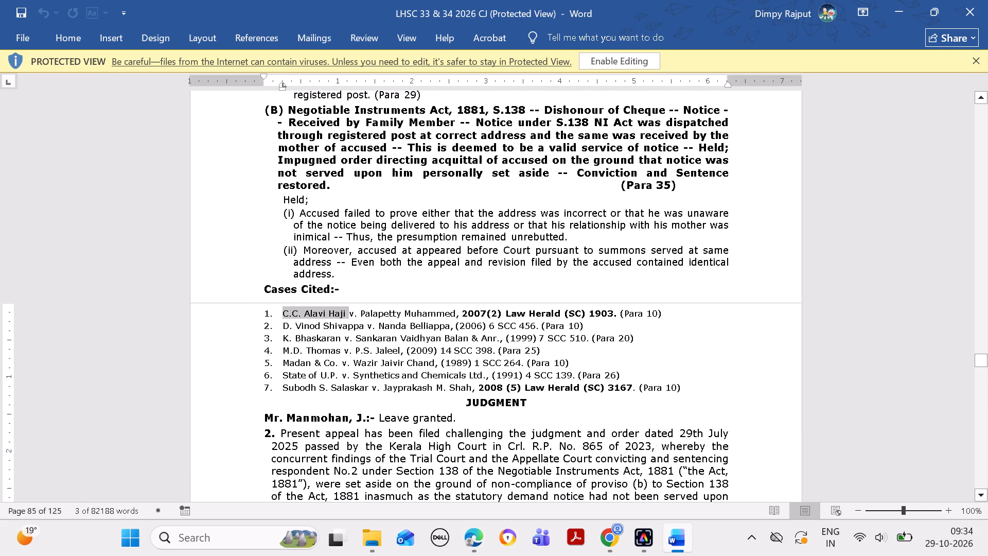
pyautogui.click(472, 536)
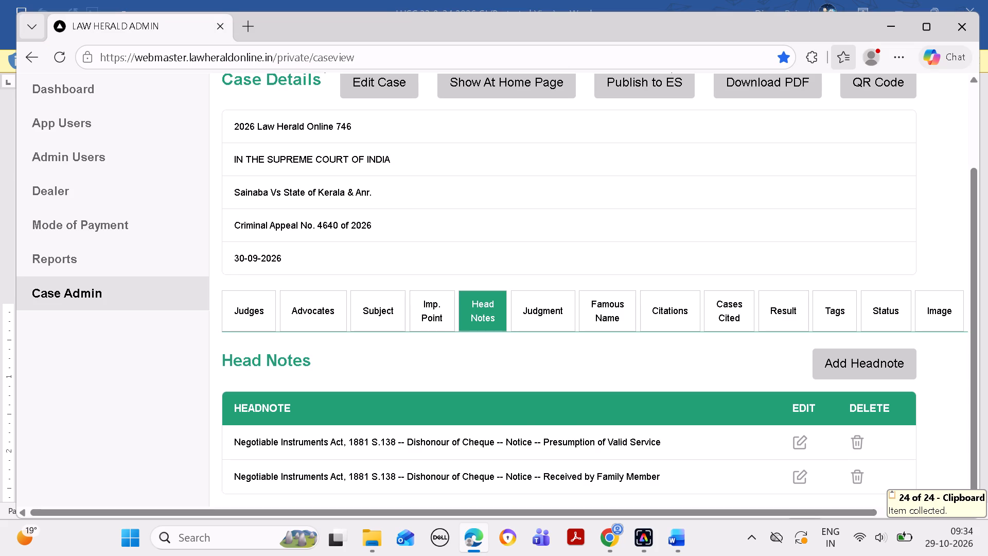
pyautogui.click(667, 310)
pyautogui.scroll(-4, 667, 309)
pyautogui.click(737, 362)
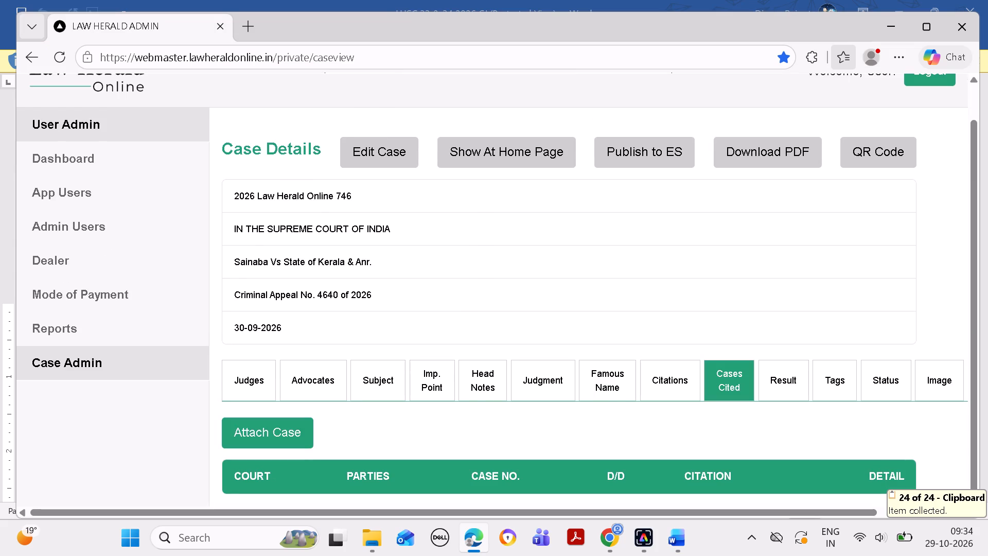
pyautogui.click(298, 438)
pyautogui.click(480, 162)
pyautogui.hotkey('ctrl', 'v')
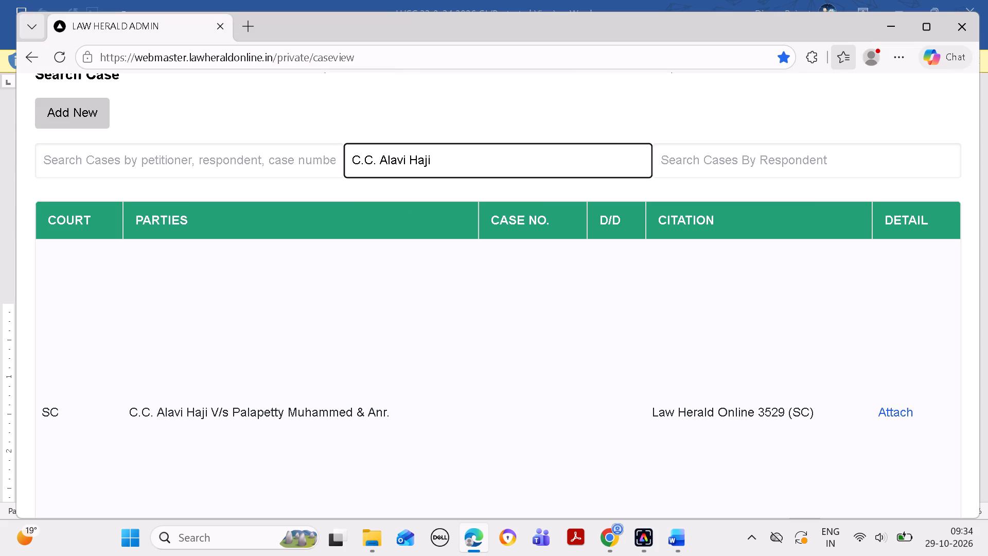
pyautogui.click(672, 546)
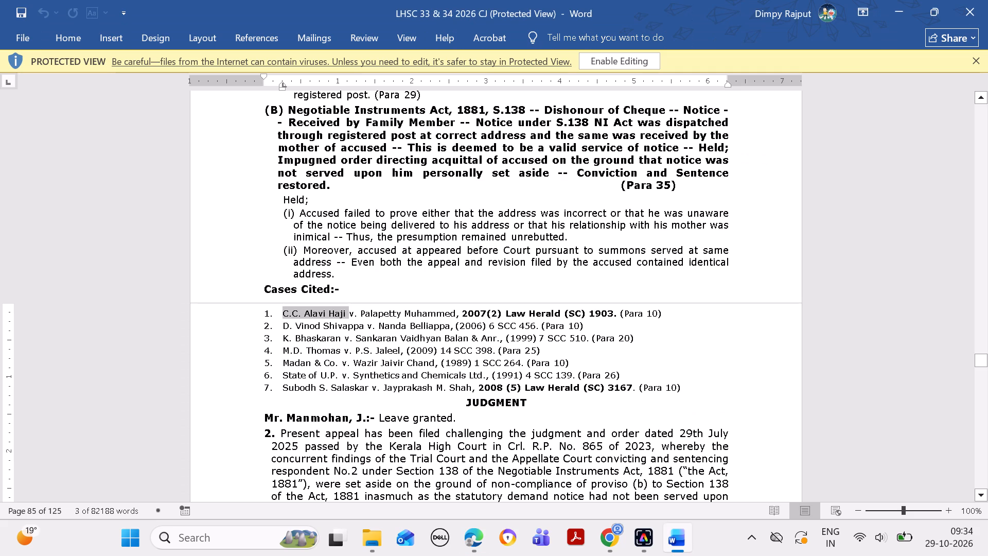
pyautogui.click(469, 537)
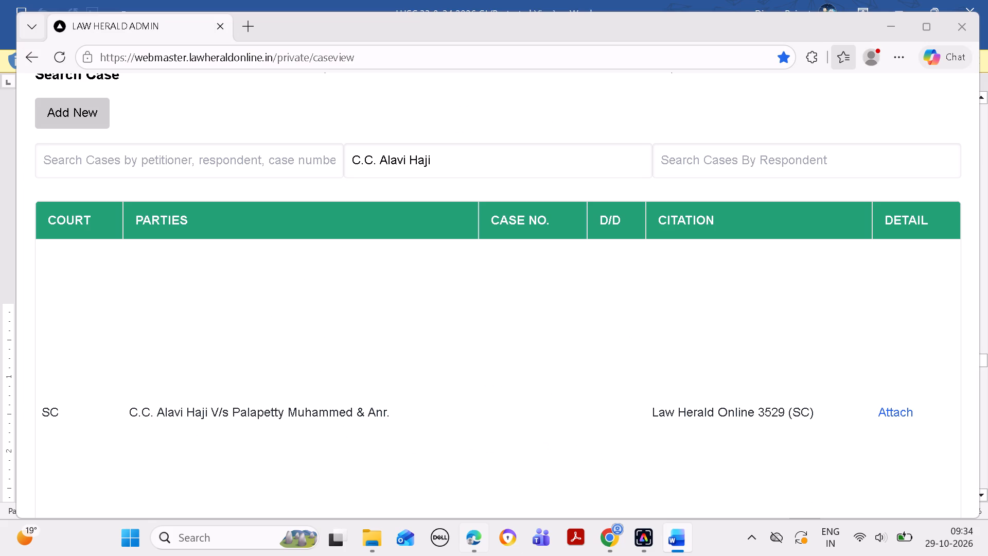
pyautogui.click(901, 409)
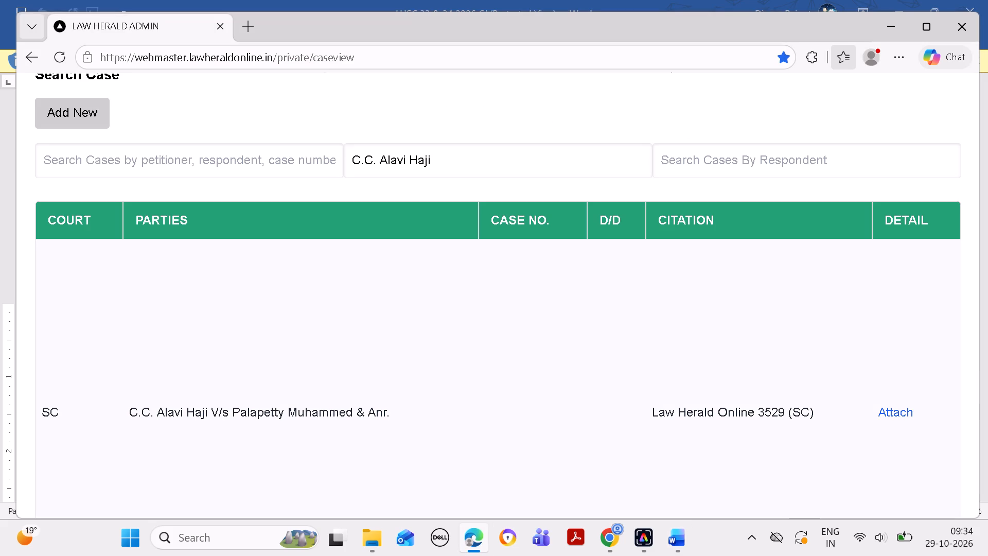
pyautogui.click(652, 167)
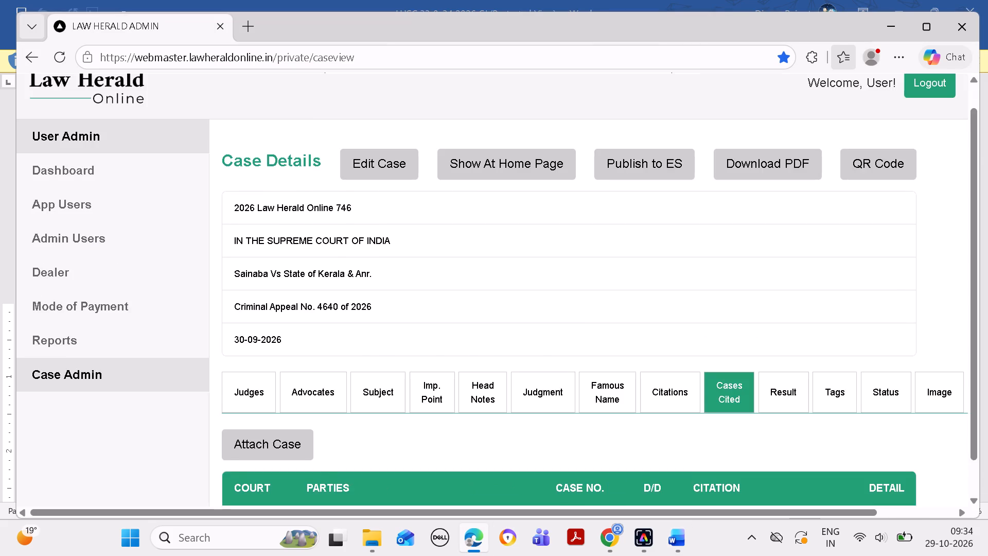
pyautogui.scroll(-10, 644, 258)
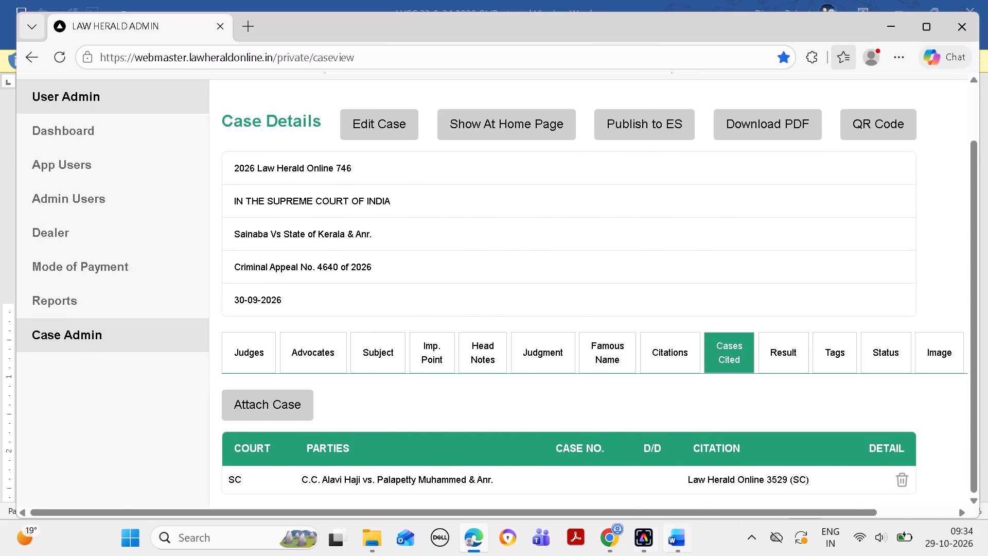
# Search the cases to attach by petitioner, using the second cited case's petitioner name copied from Word at 140% zoom.
pyautogui.click(673, 540)
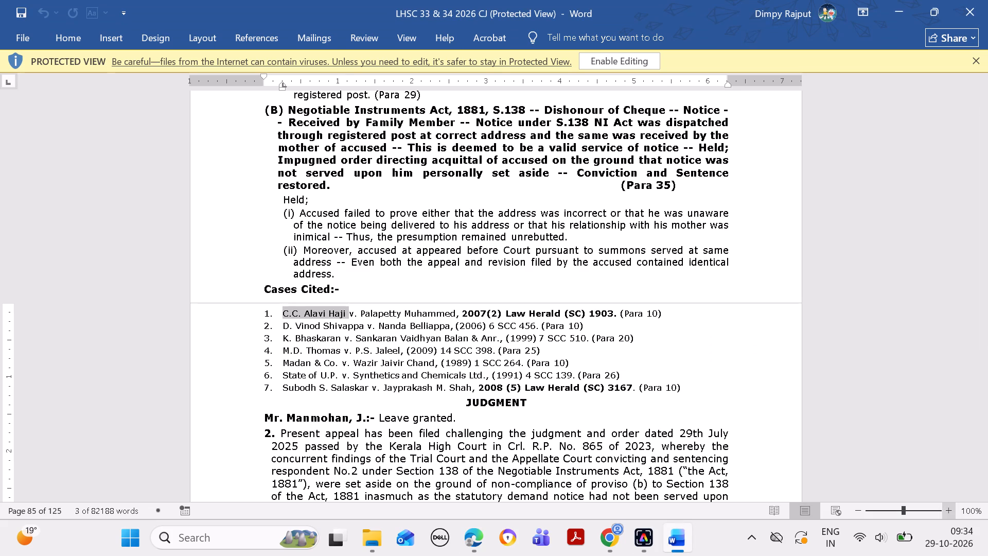
pyautogui.tripleClick(948, 510)
pyautogui.click(951, 507)
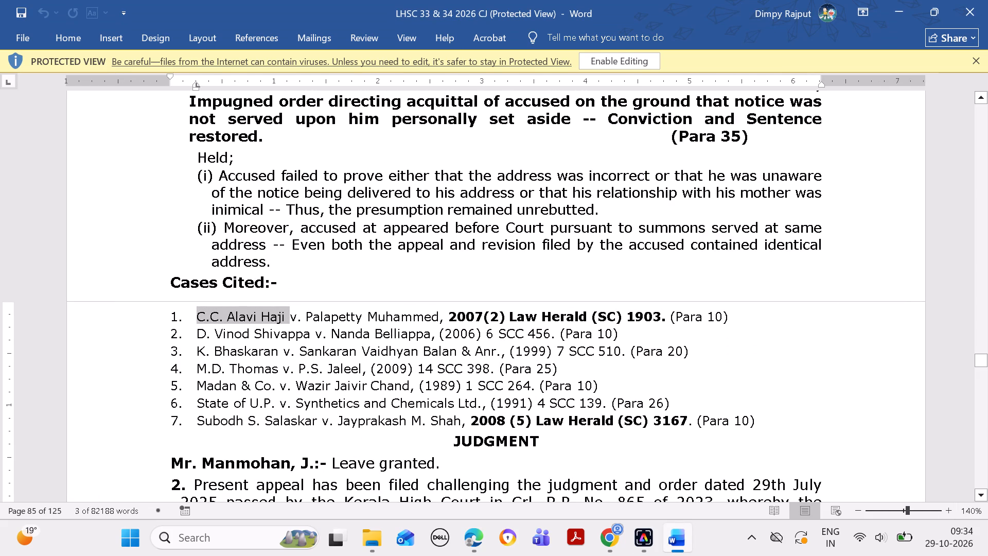
pyautogui.moveTo(196, 332); pyautogui.dragTo(273, 330)
pyautogui.hotkey('ctrl', 'c')
pyautogui.click(470, 531)
pyautogui.click(266, 406)
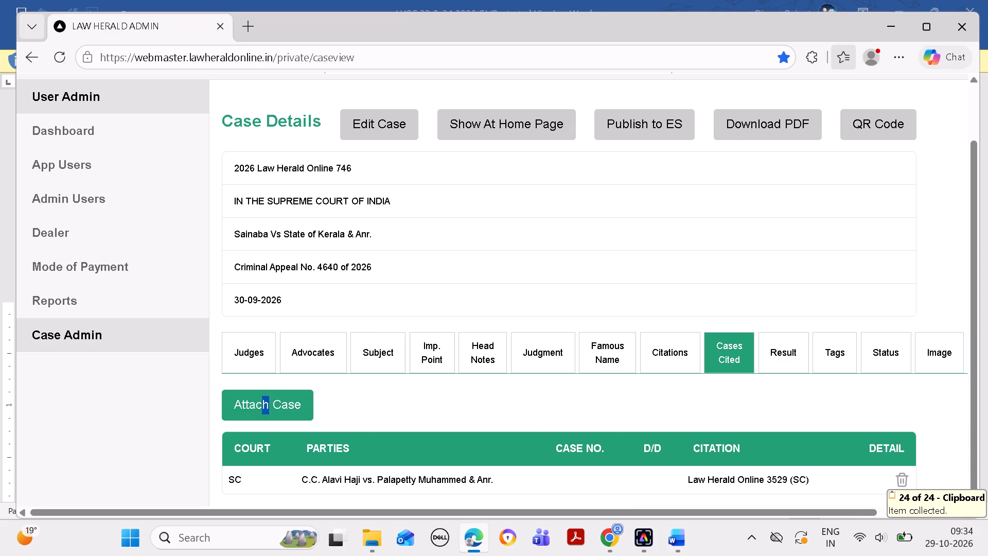
pyautogui.moveTo(442, 162); pyautogui.dragTo(343, 158)
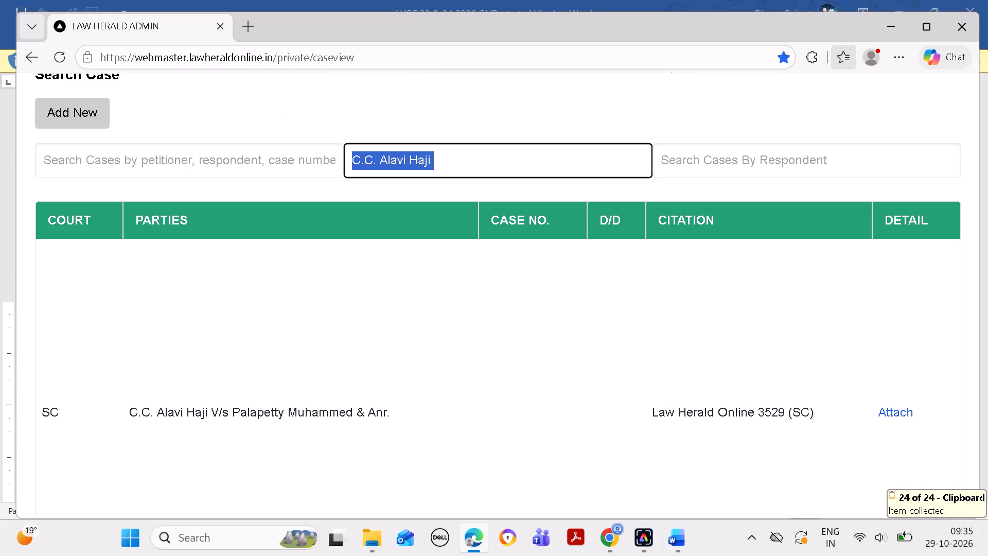
pyautogui.press('BackSpace')
pyautogui.hotkey('ctrl', 'v')
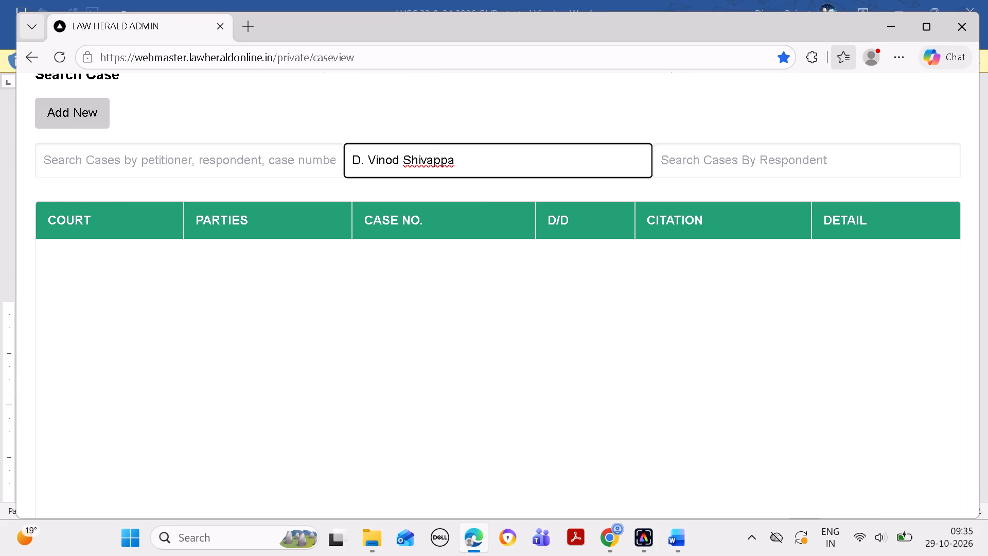
pyautogui.press('BackSpace')
# Start a new case entry for the second cited case and fill in its petitioner and respondent names from Word.
pyautogui.click(59, 113)
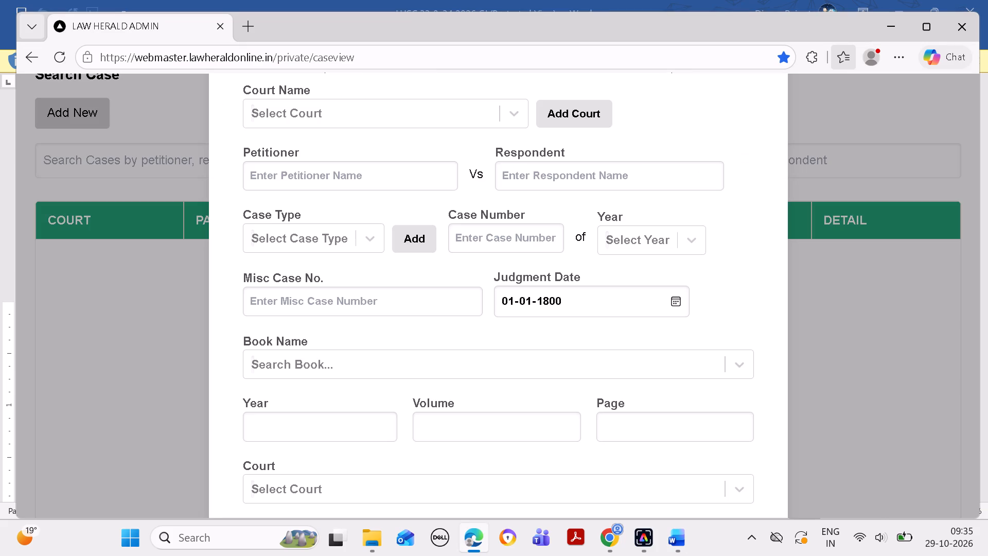
pyautogui.click(310, 178)
pyautogui.hotkey('ctrl', 'v')
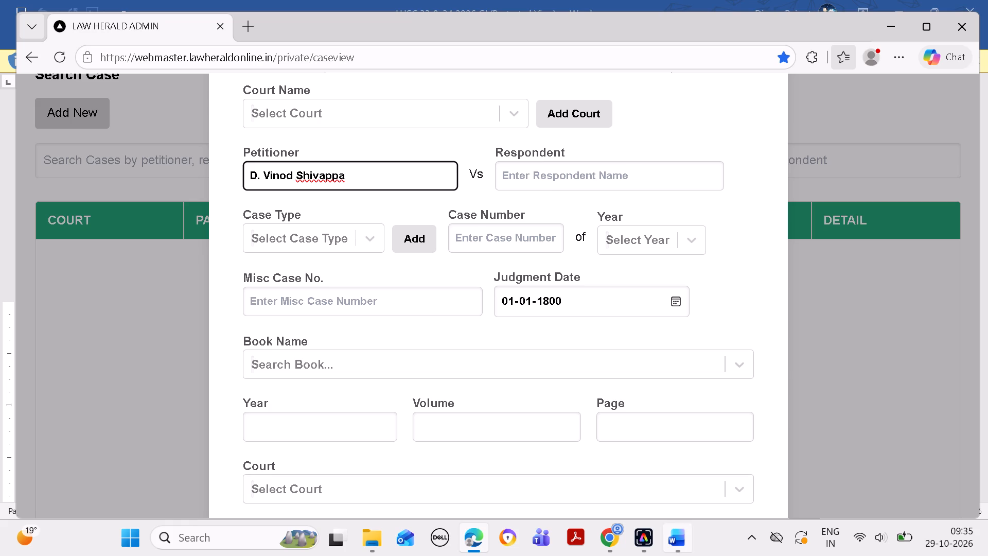
pyautogui.click(683, 534)
pyautogui.click(683, 531)
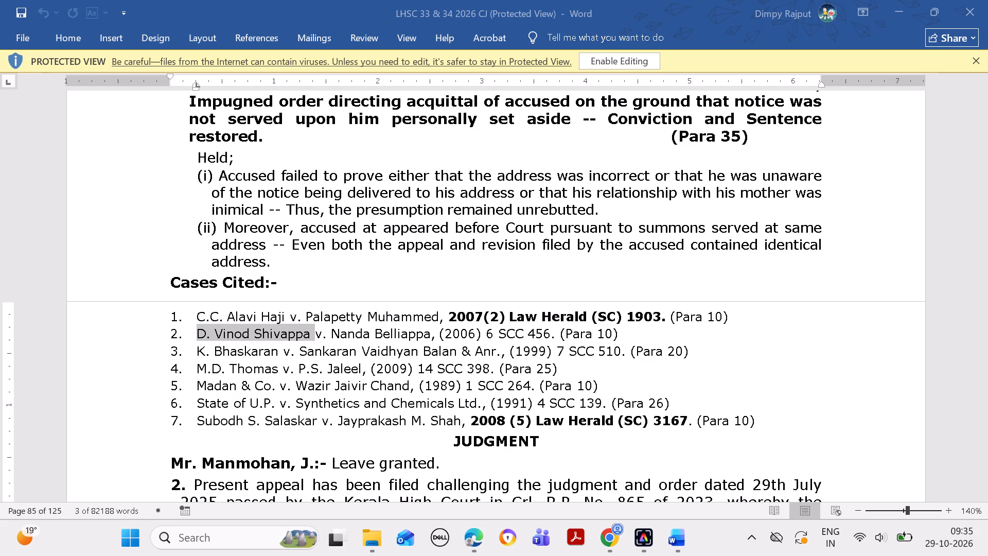
pyautogui.moveTo(330, 329); pyautogui.dragTo(401, 333)
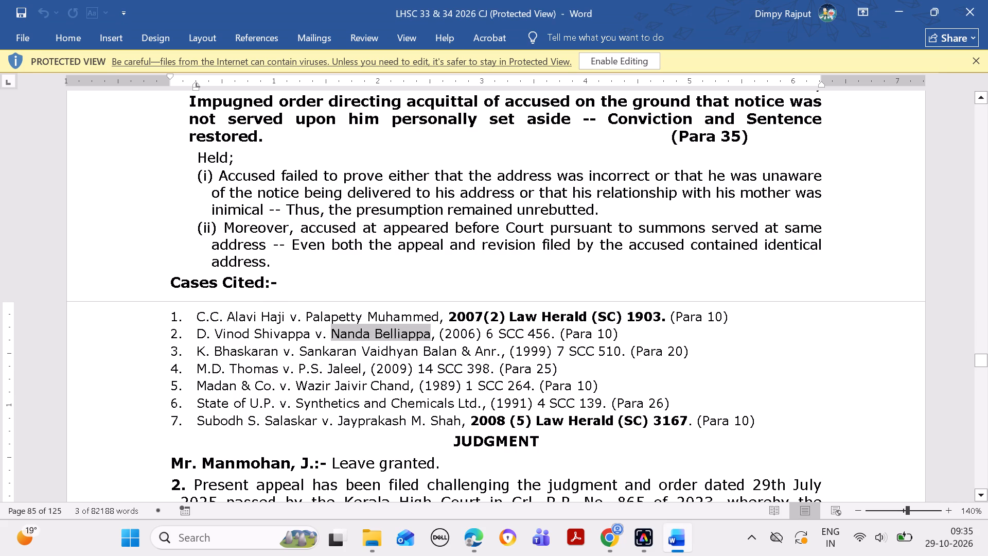
pyautogui.hotkey('ctrl', 'c')
pyautogui.click(481, 541)
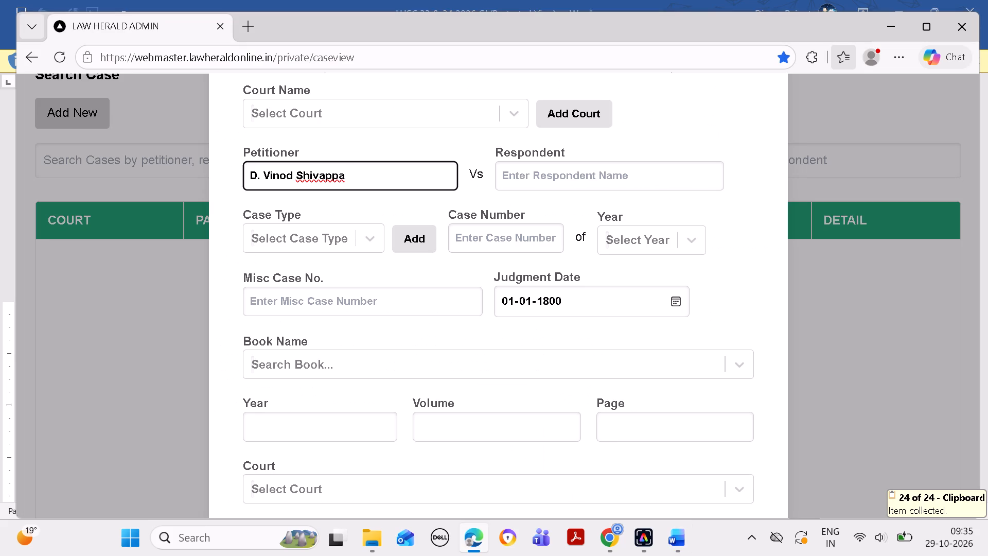
pyautogui.click(559, 177)
pyautogui.hotkey('ctrl', 'v')
# Fill in the second cited case's citation from Word in the new case entry: year 2006, volume 6 and page 456.
pyautogui.click(679, 530)
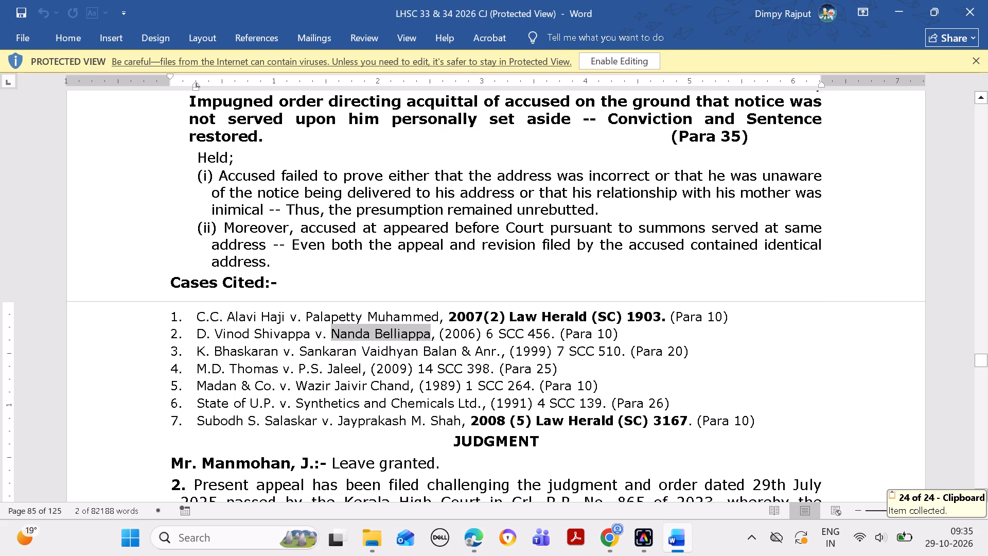
pyautogui.moveTo(445, 335); pyautogui.dragTo(470, 335)
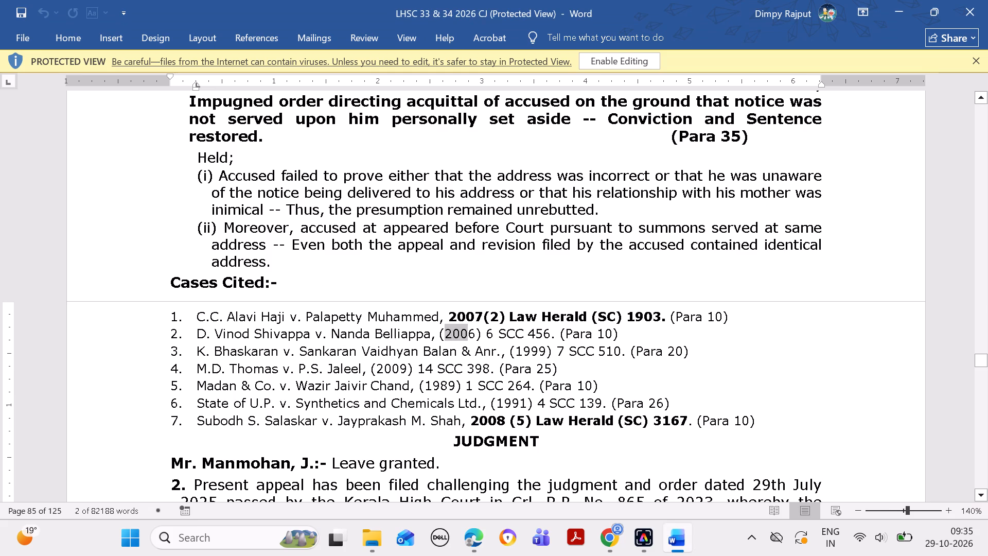
pyautogui.moveTo(470, 335); pyautogui.dragTo(473, 335)
pyautogui.hotkey('ctrl', 'c')
pyautogui.click(477, 533)
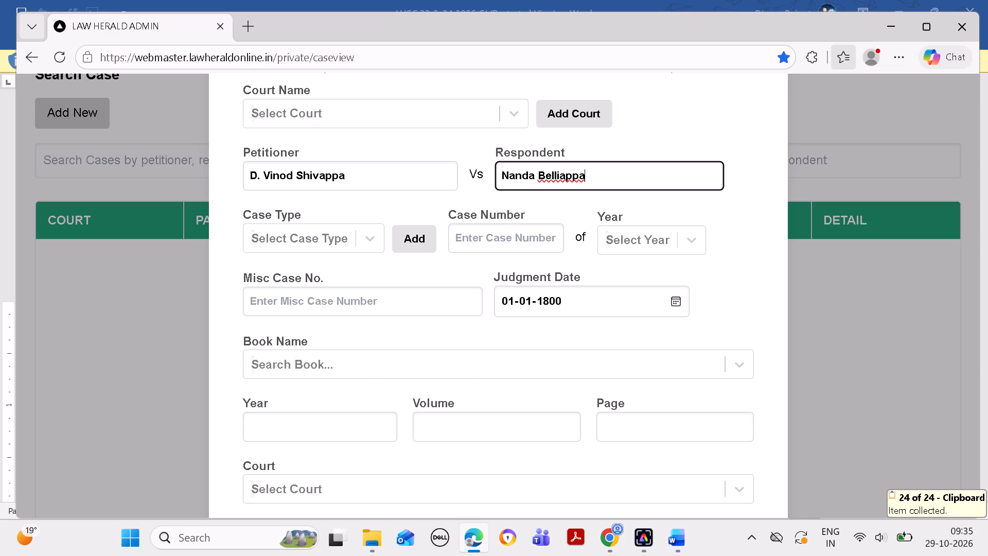
pyautogui.click(373, 422)
pyautogui.hotkey('ctrl', 'v')
pyautogui.click(464, 432)
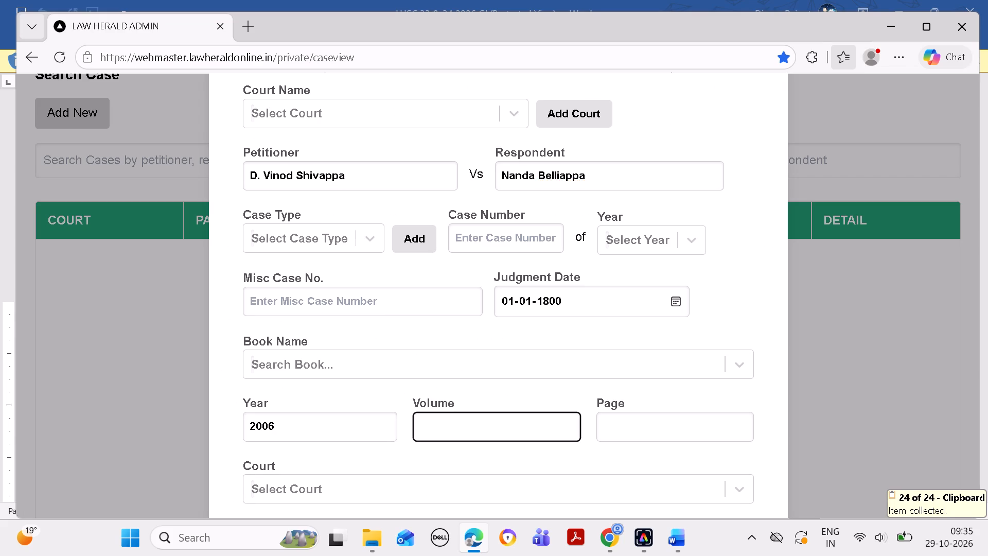
pyautogui.press('6')
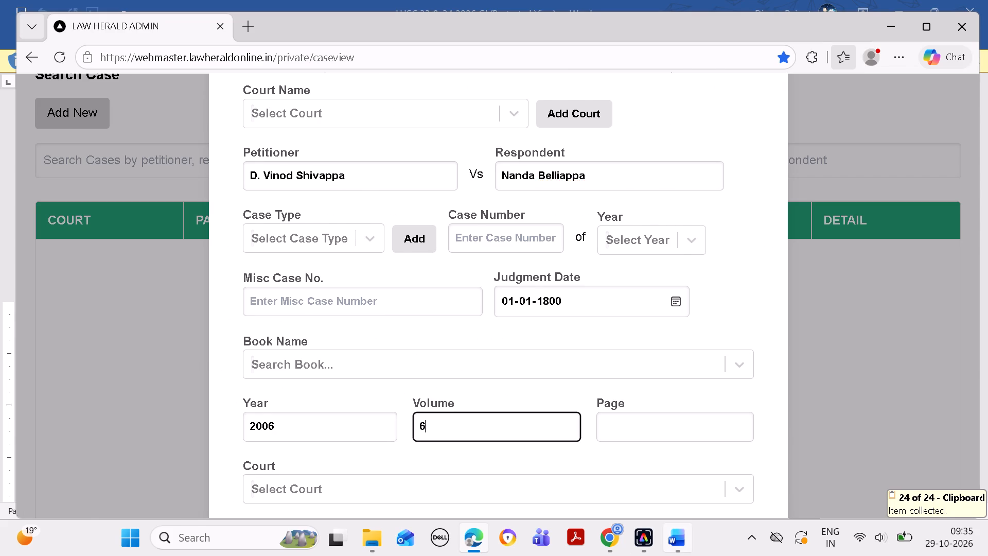
pyautogui.click(679, 542)
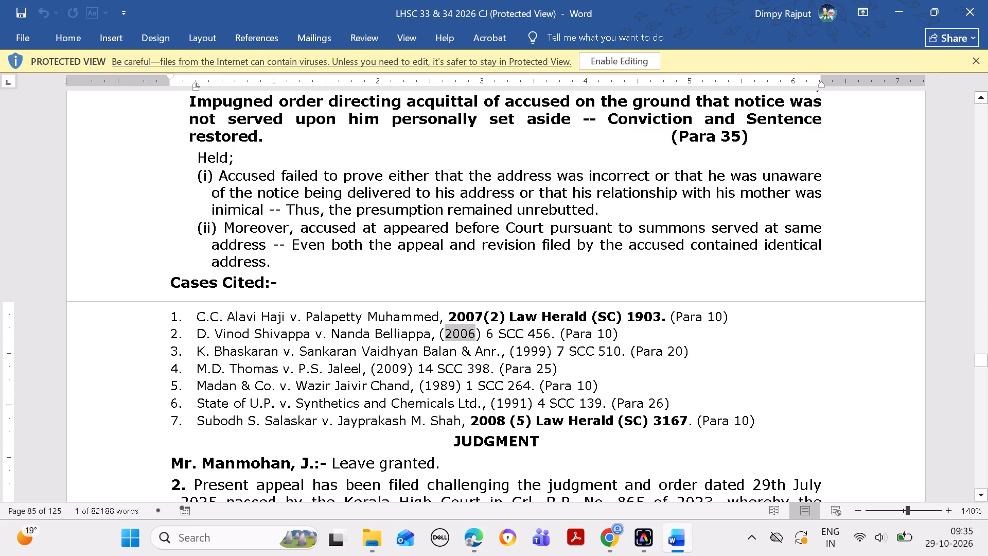
pyautogui.moveTo(530, 329); pyautogui.dragTo(547, 329)
pyautogui.hotkey('ctrl', 'c')
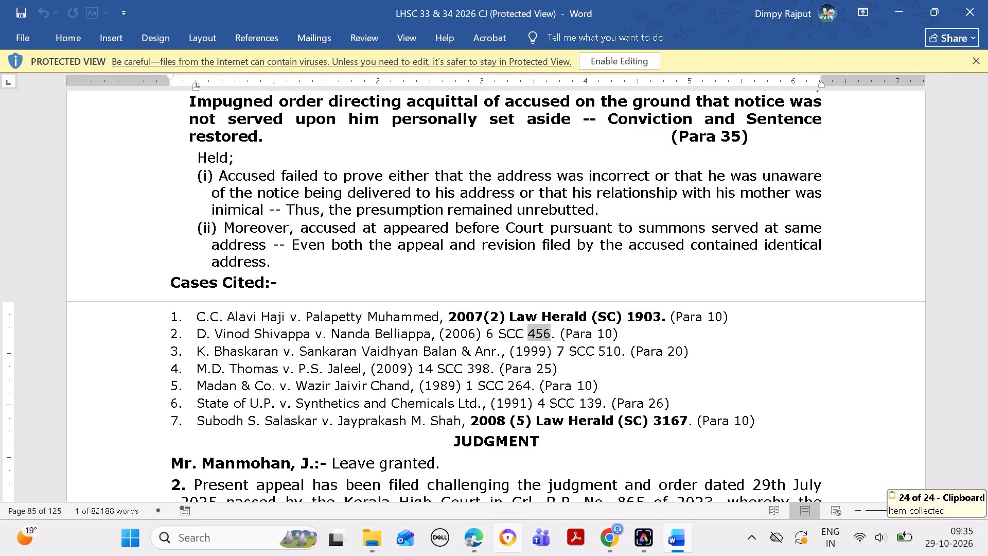
pyautogui.click(473, 536)
pyautogui.click(650, 428)
pyautogui.hotkey('ctrl', 'v')
# Set the citation's court to the blank ( ) option and its book name to SCC.
pyautogui.click(575, 474)
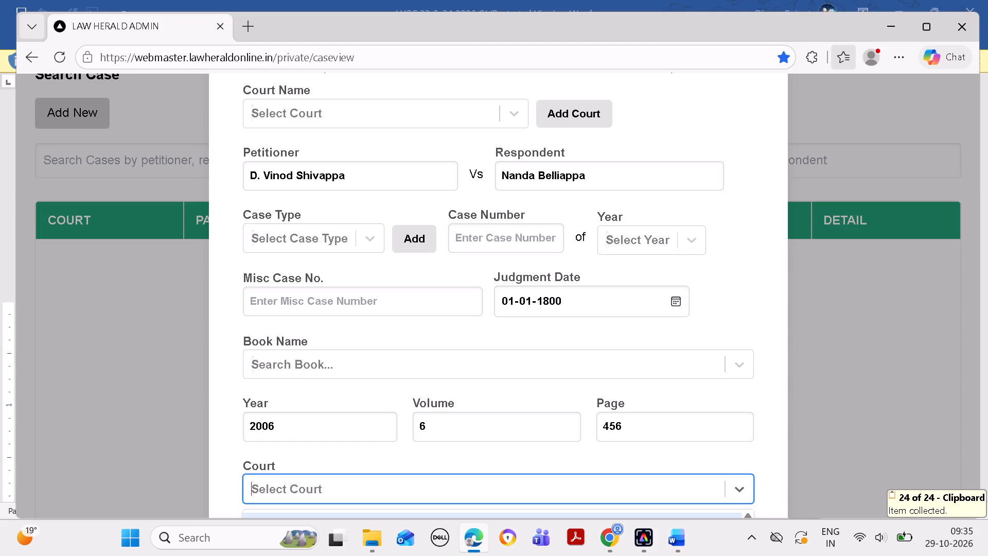
pyautogui.click(541, 511)
pyautogui.click(544, 514)
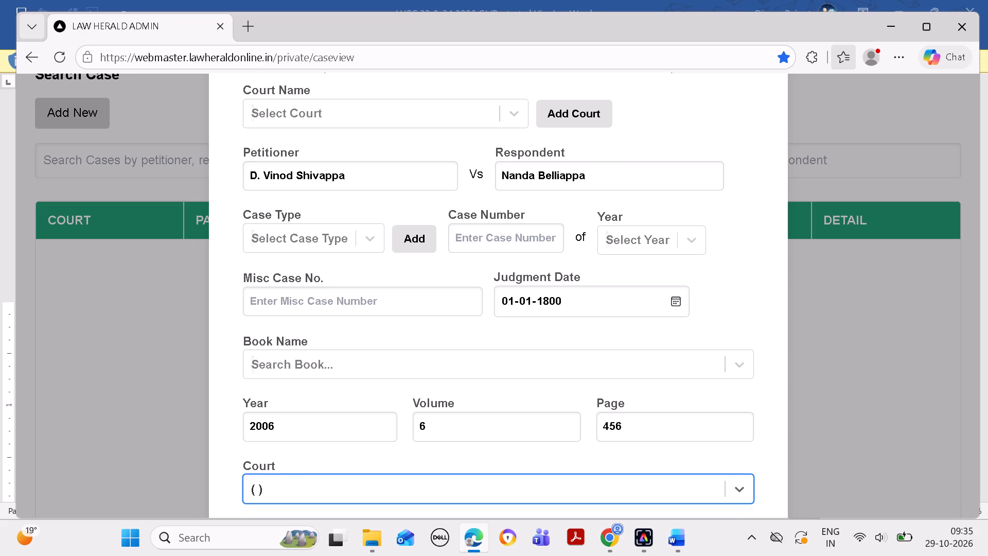
pyautogui.click(510, 362)
pyautogui.press('s')
pyautogui.write('cc')
pyautogui.press('Down')
pyautogui.press('Down')
pyautogui.press('Down')
pyautogui.press('Down')
pyautogui.press('Down')
pyautogui.press('Down')
pyautogui.press('Down')
pyautogui.press('Down')
pyautogui.press('Down')
pyautogui.press('Down')
pyautogui.press('Down')
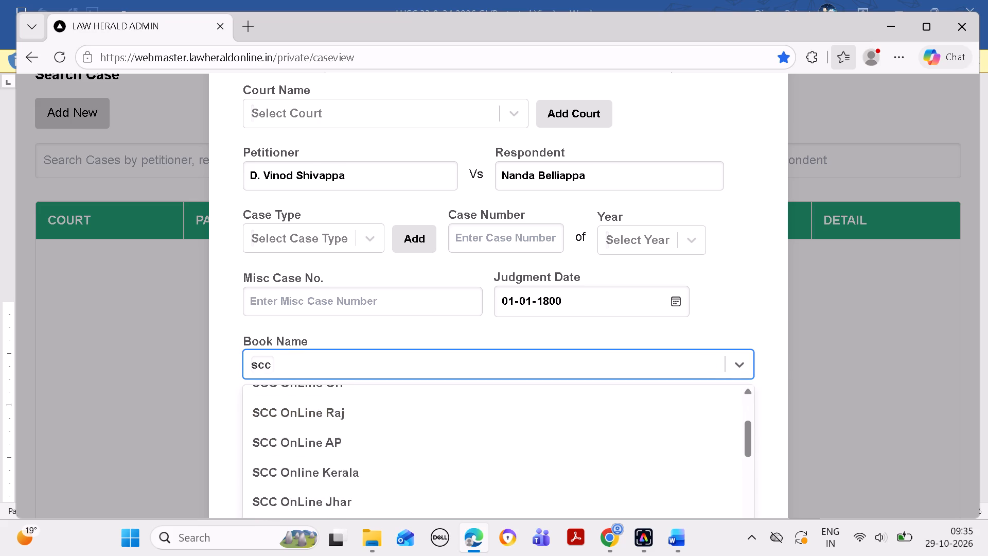
pyautogui.press('Down')
pyautogui.press('Down')
pyautogui.press('Down')
pyautogui.press('Down')
pyautogui.press('Down')
pyautogui.press('Down')
pyautogui.press('Down')
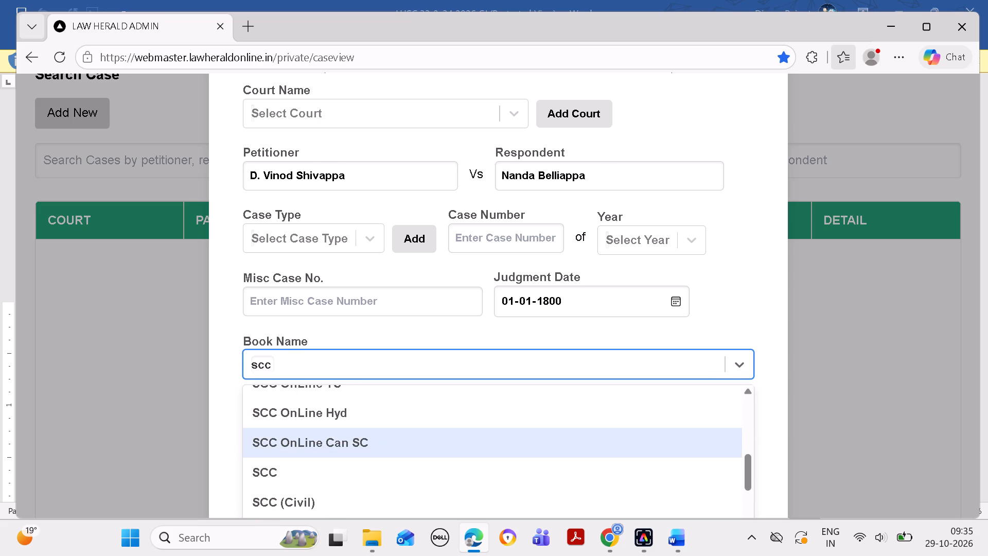
pyautogui.click(489, 468)
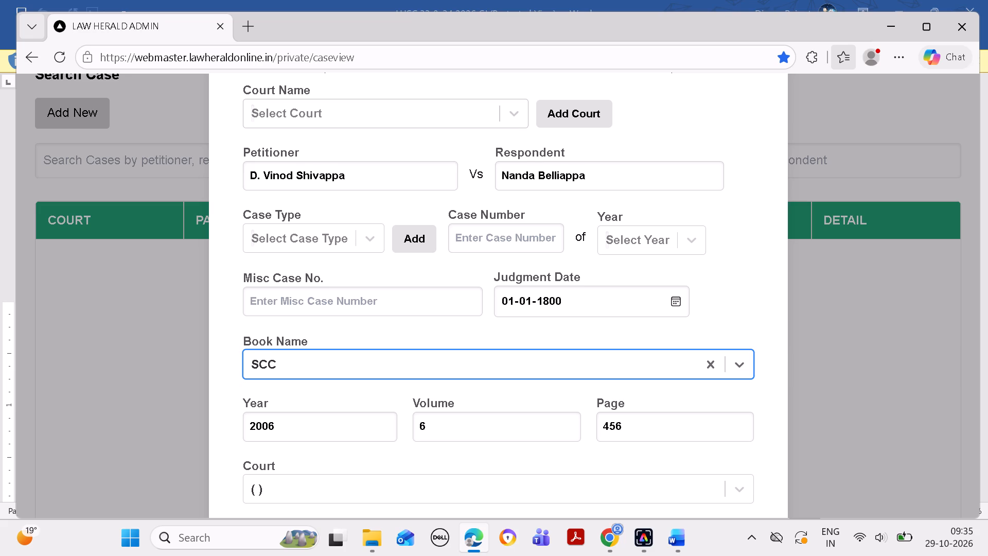
# Set the court name to IN THE SUPREME COURT OF INDIA (SC) and submit the new entry to attach the second cited case.
pyautogui.click(459, 107)
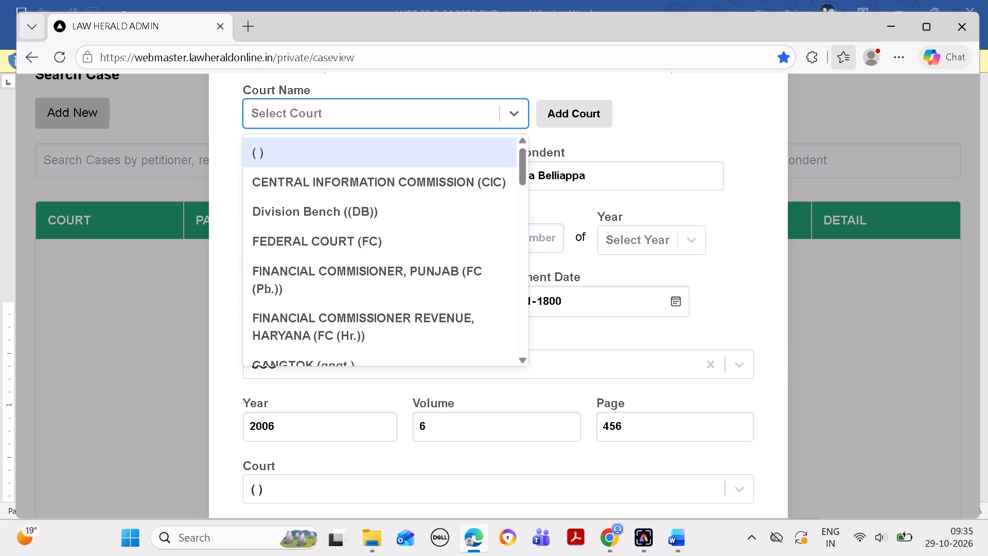
pyautogui.write('in the')
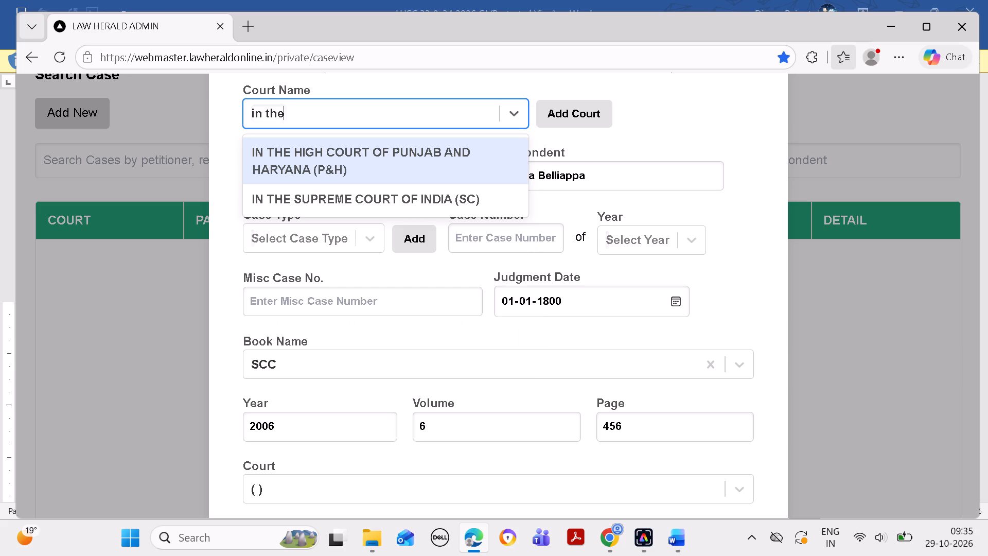
pyautogui.press('space')
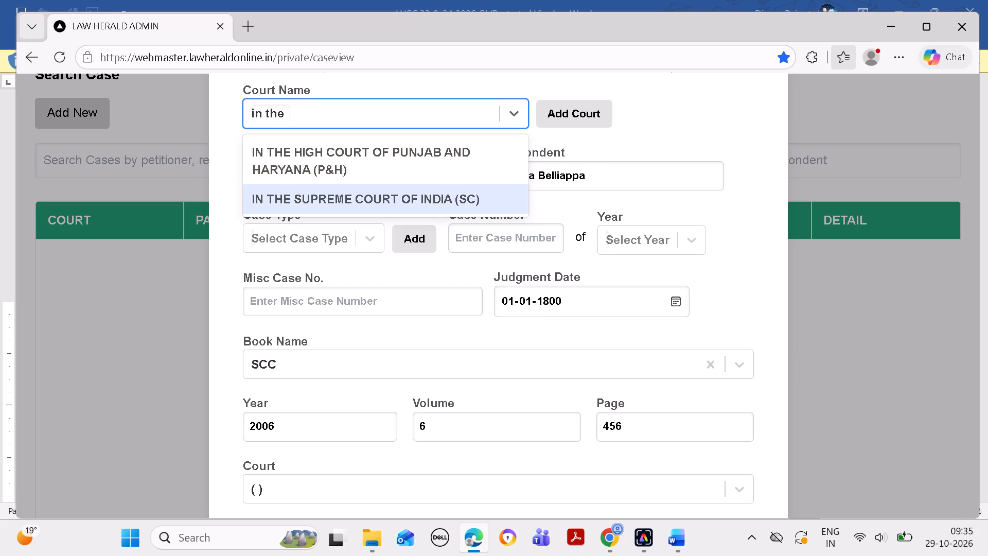
pyautogui.click(451, 193)
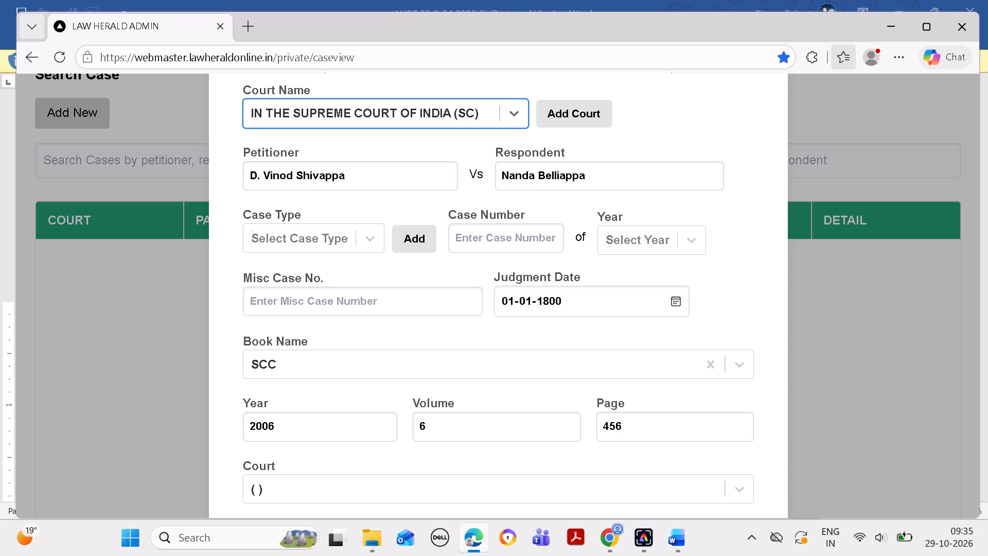
pyautogui.press('Return')
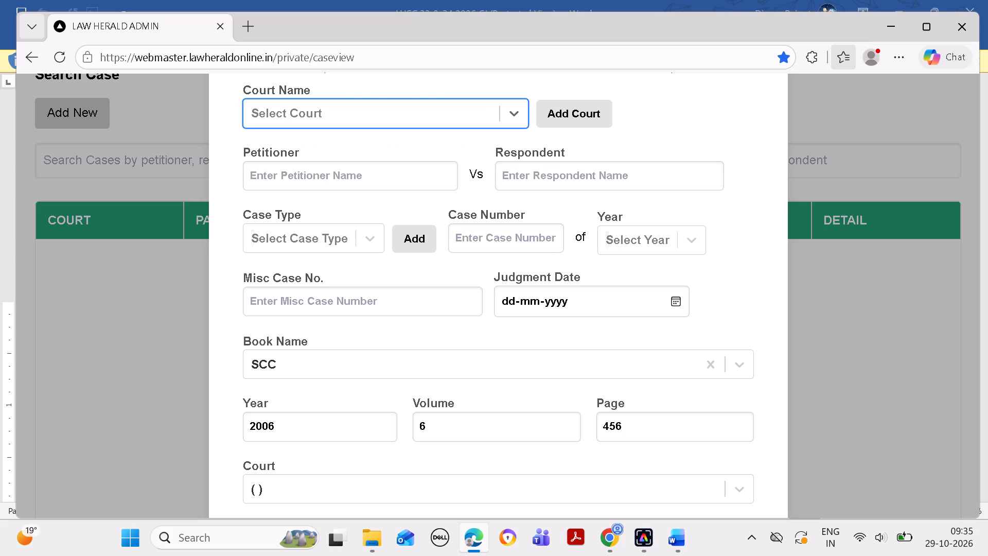
pyautogui.click(636, 160)
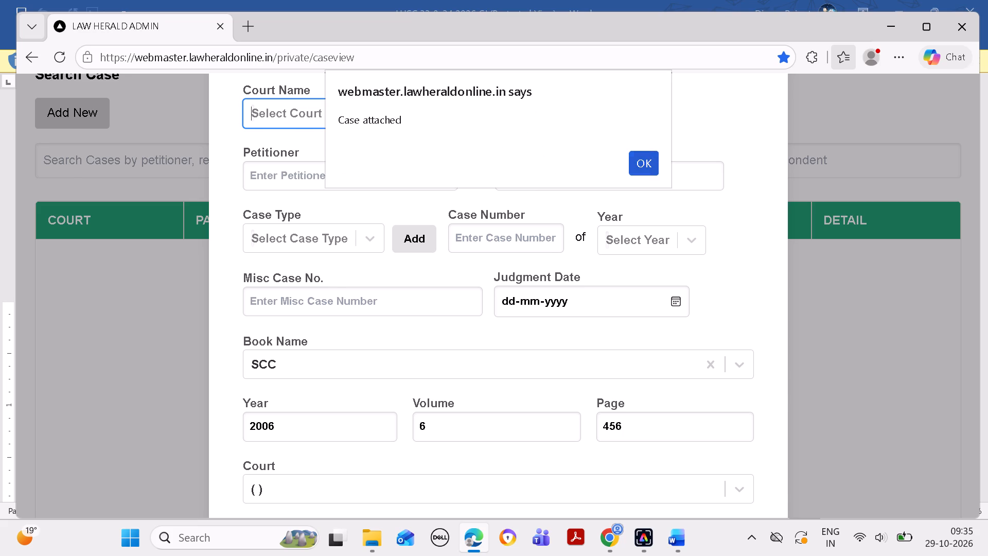
pyautogui.click(650, 166)
# Attach the third case from Word's Cases Cited list, (1999) 7 SCC 510, to the record, searching by its copied petitioner name.
pyautogui.scroll(-6, 629, 266)
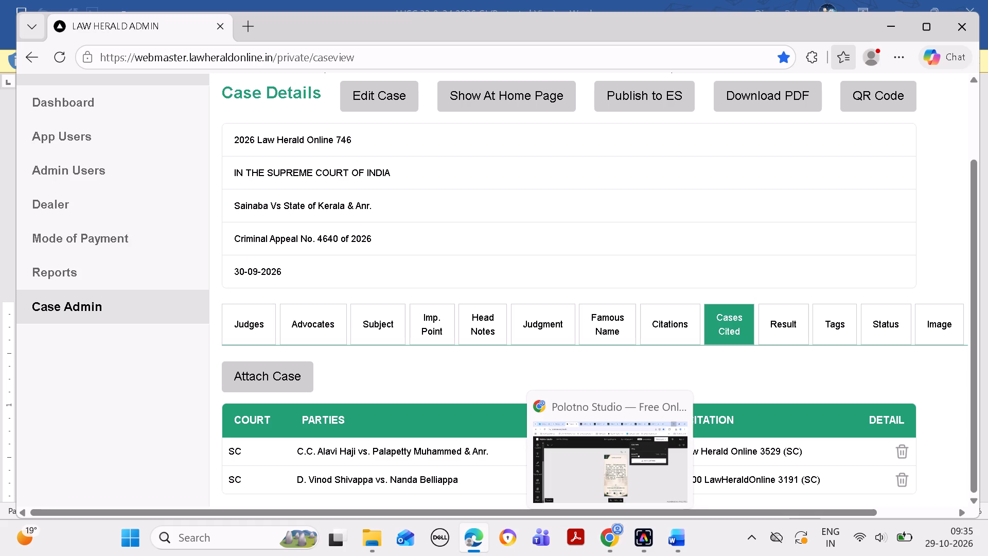
pyautogui.click(669, 540)
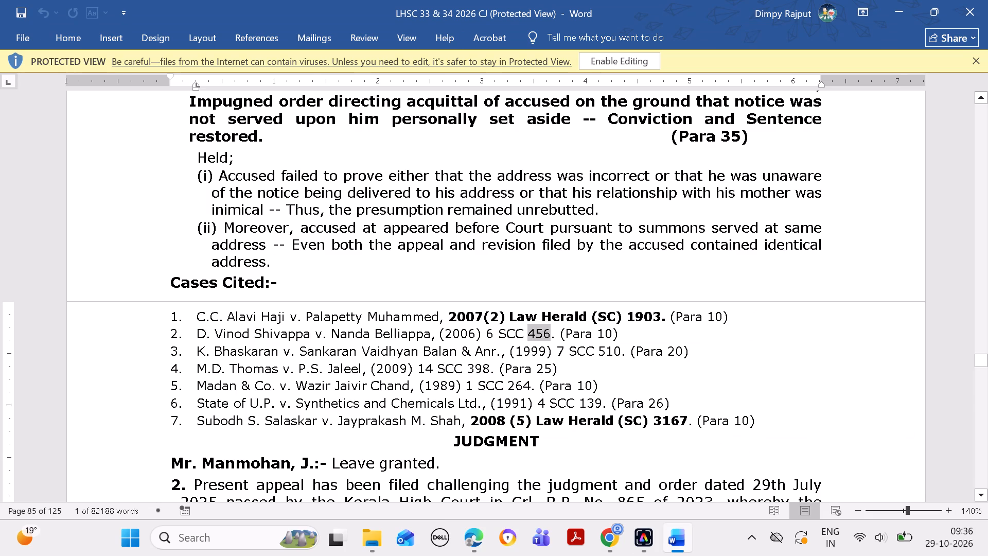
pyautogui.moveTo(198, 353); pyautogui.dragTo(259, 353)
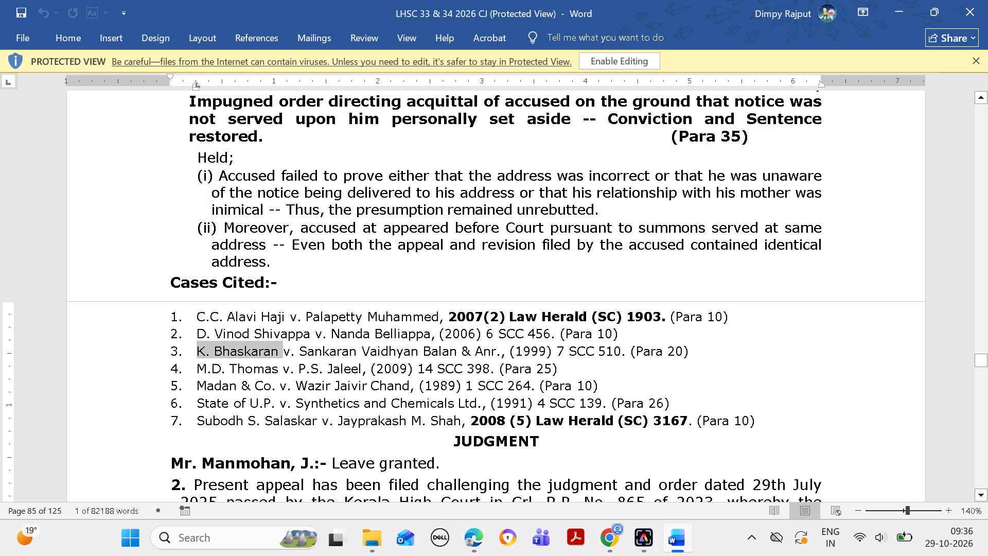
pyautogui.hotkey('ctrl', 'd')
pyautogui.hotkey('ctrl', 'c')
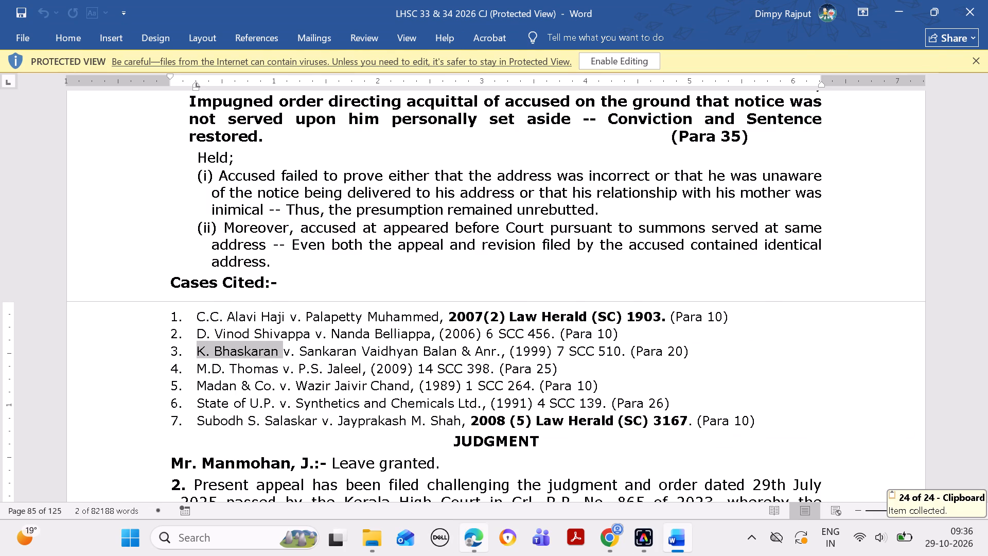
pyautogui.click(477, 533)
pyautogui.click(276, 376)
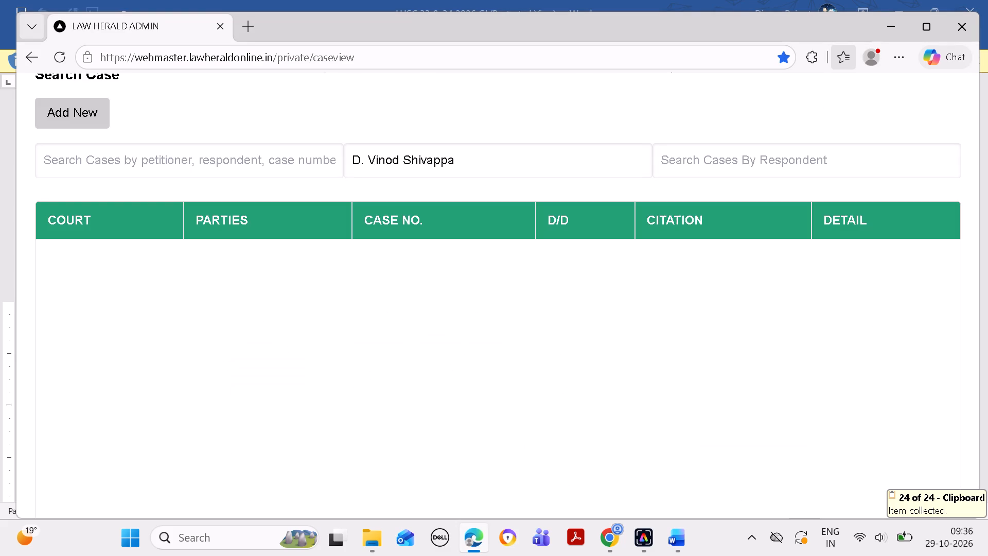
pyautogui.moveTo(469, 155); pyautogui.dragTo(333, 161)
pyautogui.press('BackSpace')
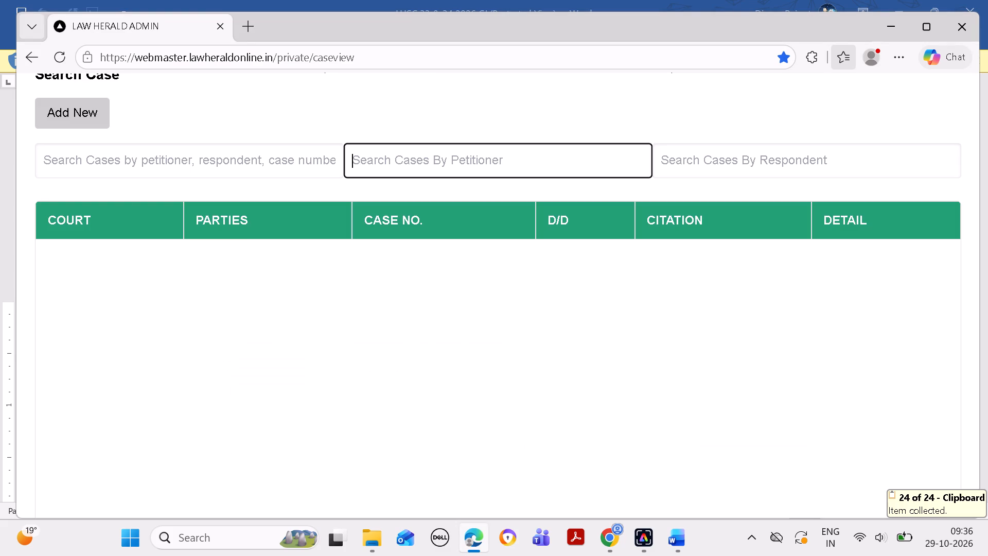
pyautogui.hotkey('ctrl', 'c')
pyautogui.hotkey('ctrl', 'v')
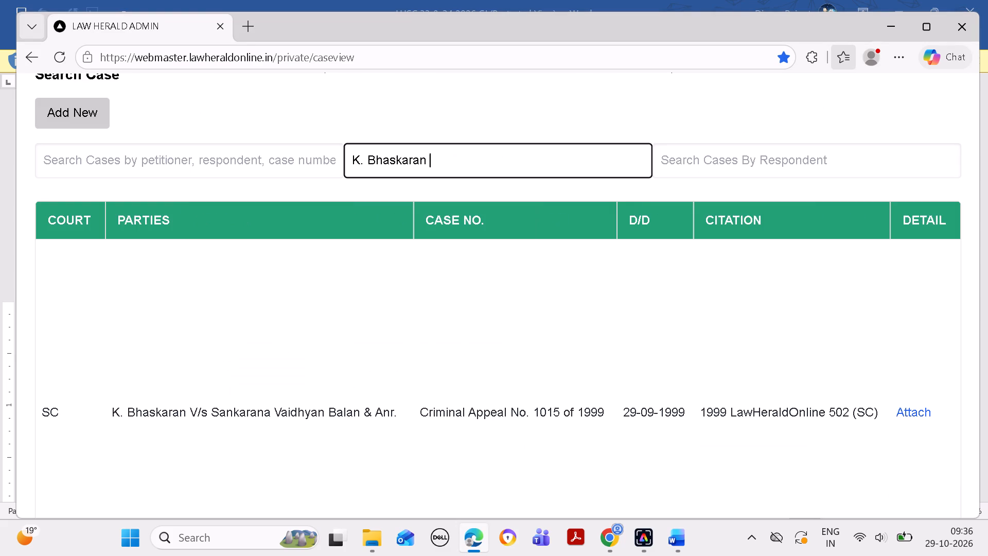
pyautogui.click(681, 541)
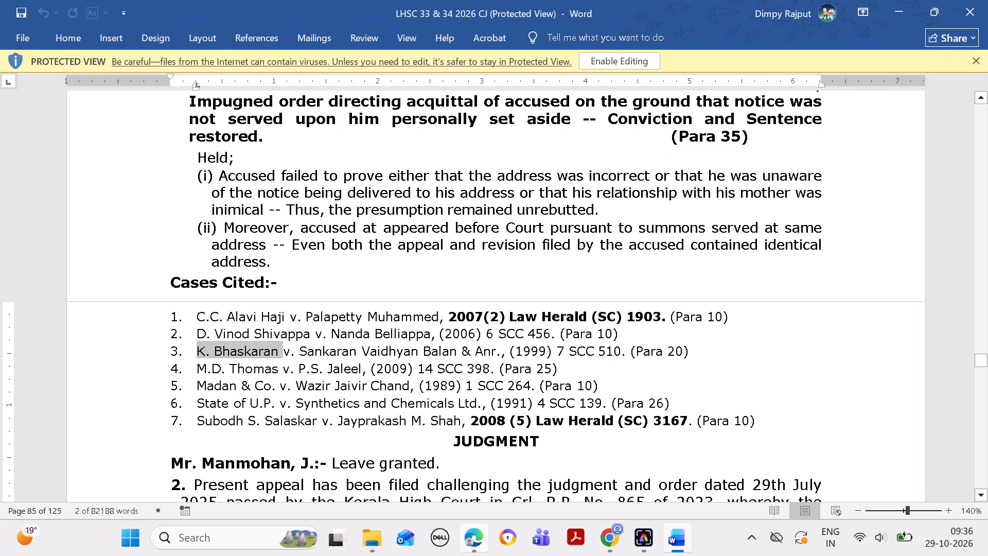
pyautogui.click(481, 540)
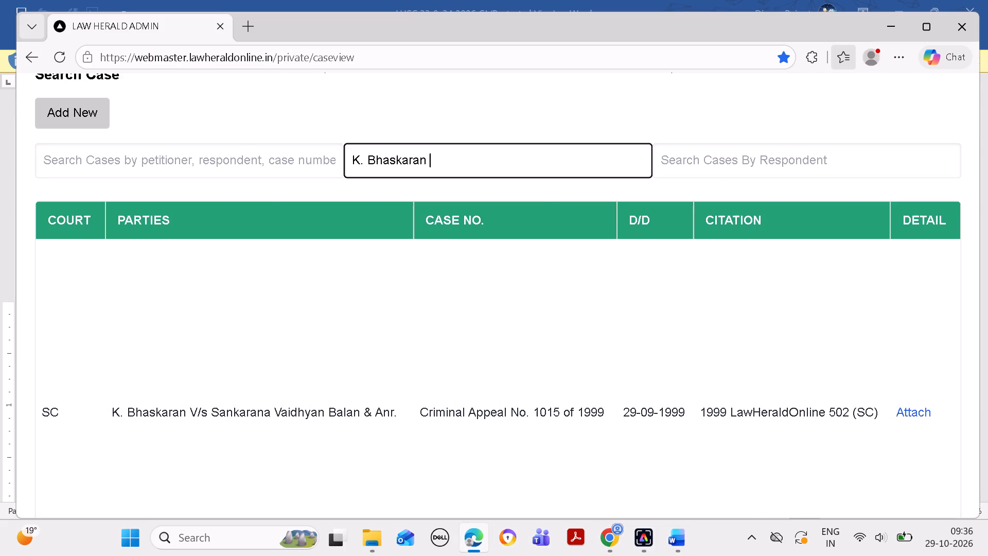
pyautogui.click(682, 535)
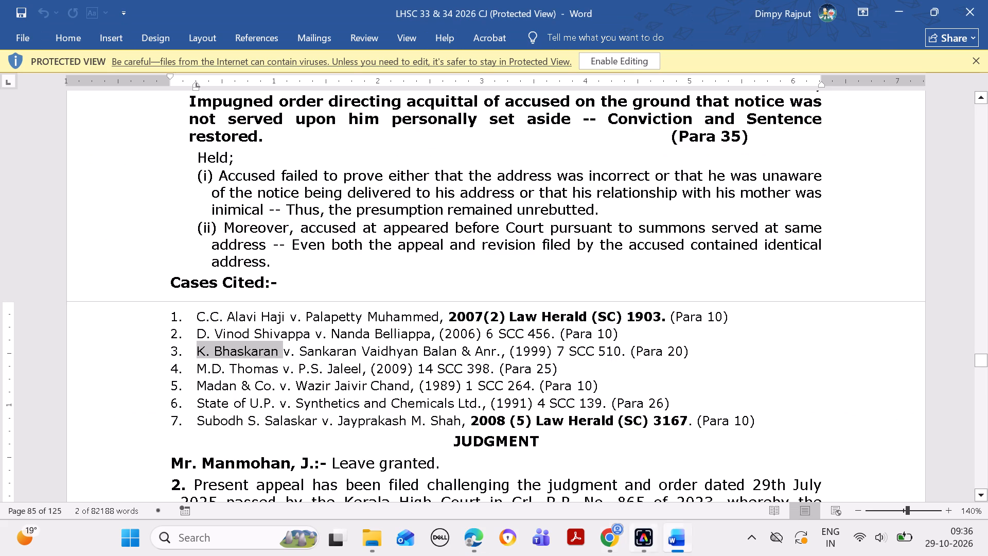
pyautogui.click(474, 532)
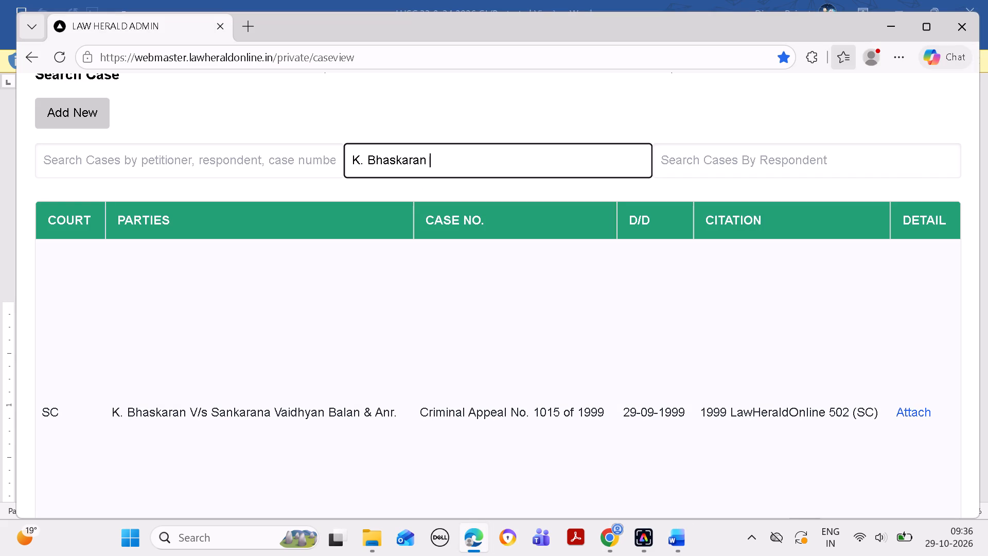
pyautogui.click(909, 414)
pyautogui.click(645, 165)
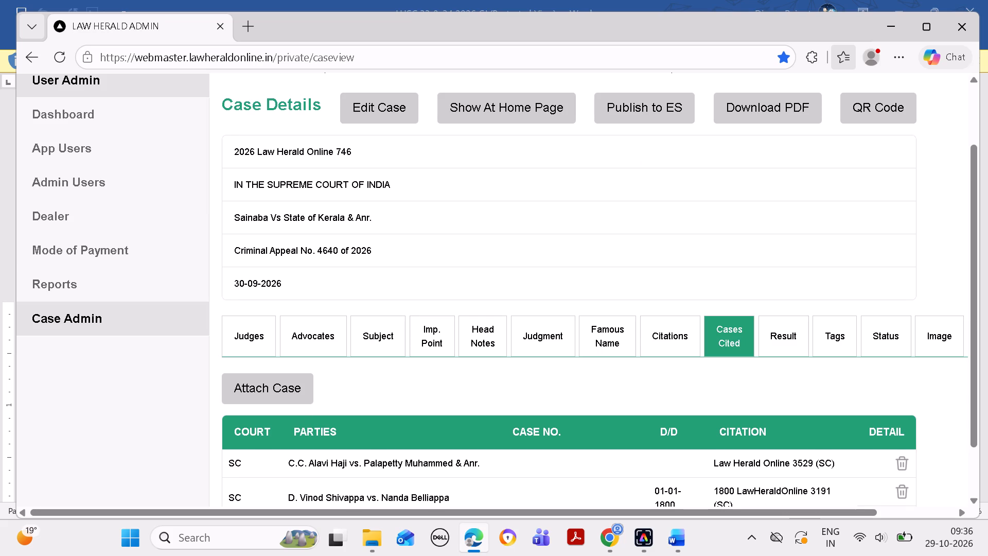
# Search the cases to attach by petitioner, using the fourth cited case's petitioner name copied from Word.
pyautogui.scroll(-5, 651, 260)
pyautogui.click(672, 542)
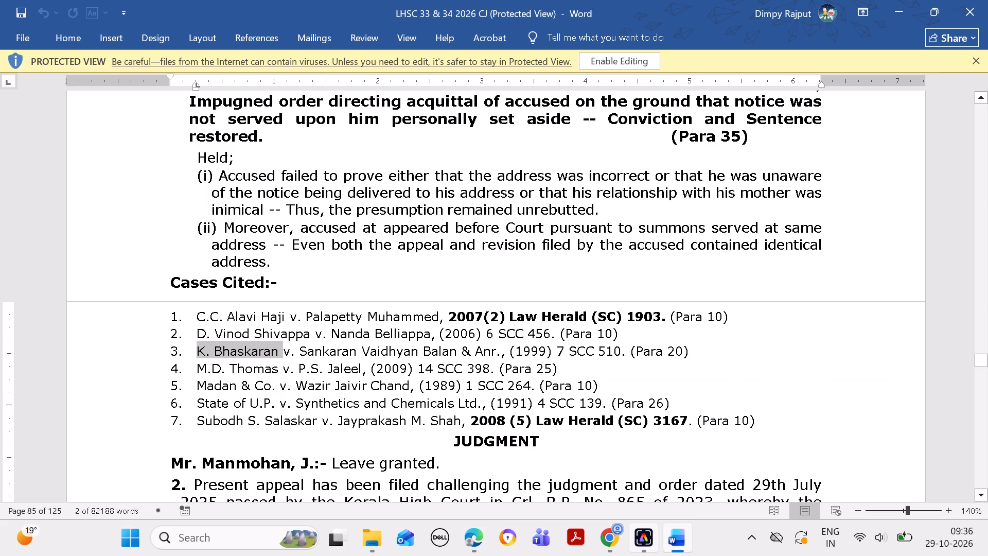
pyautogui.moveTo(197, 368); pyautogui.dragTo(248, 364)
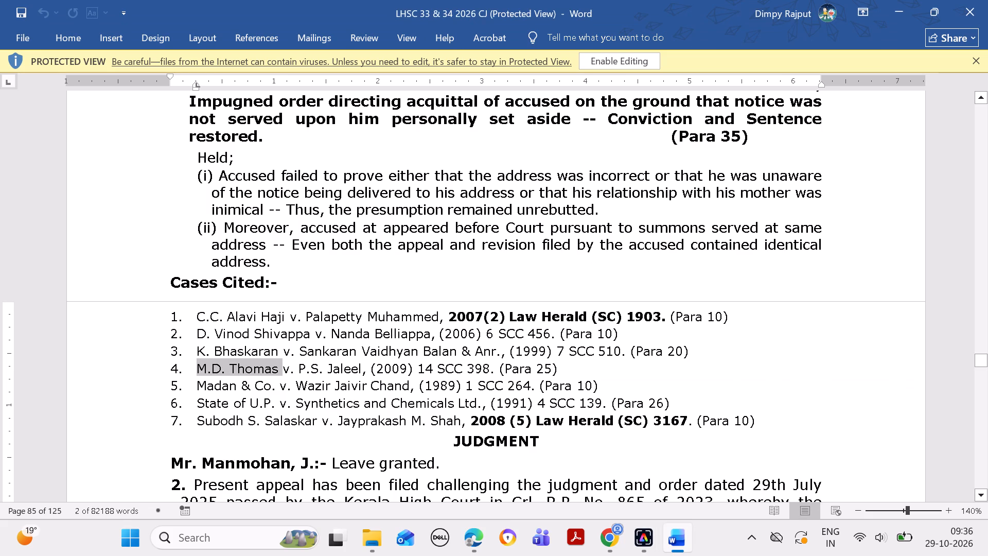
pyautogui.hotkey('ctrl', 'c')
pyautogui.click(475, 540)
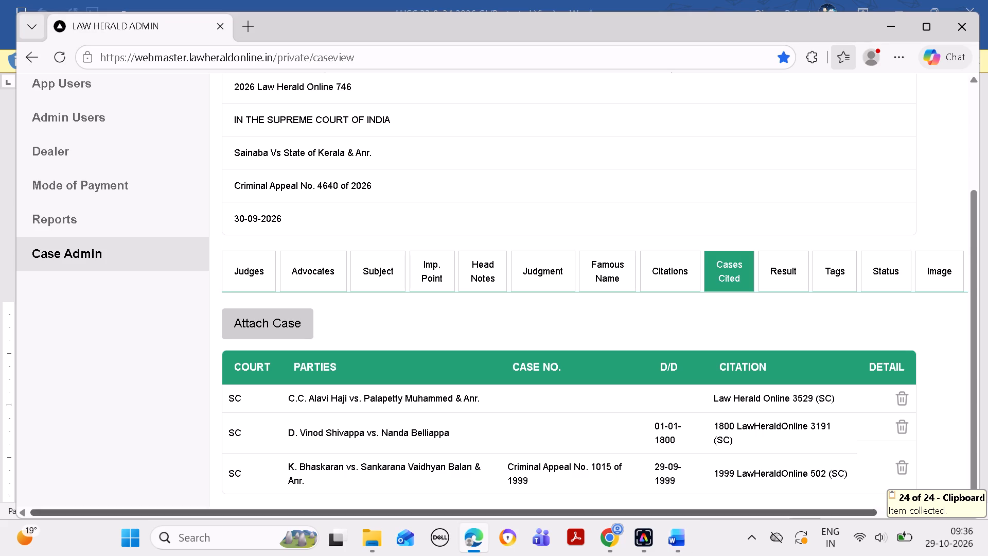
pyautogui.click(287, 321)
pyautogui.moveTo(460, 166); pyautogui.dragTo(338, 175)
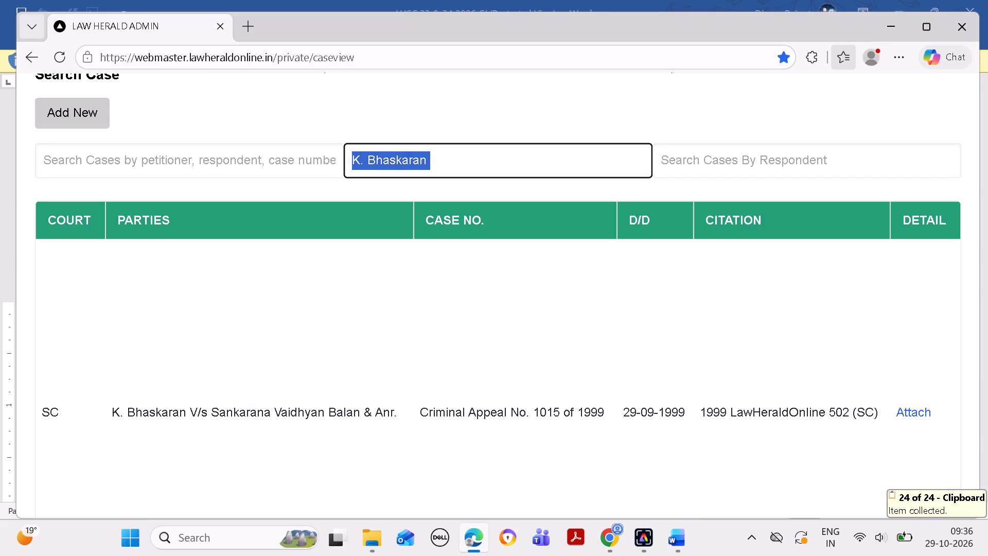
pyautogui.moveTo(338, 175); pyautogui.dragTo(338, 177)
pyautogui.press('BackSpace')
pyautogui.hotkey('ctrl', 'v')
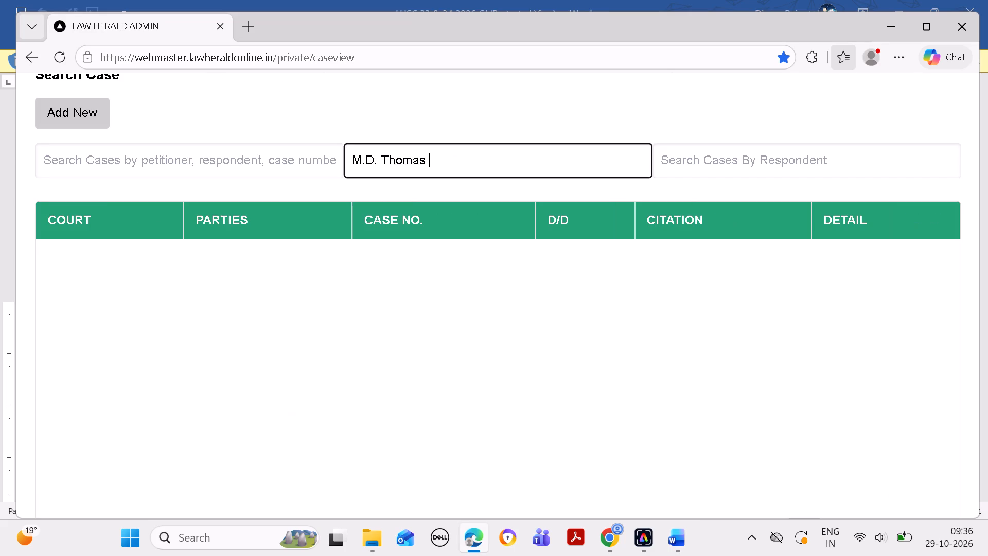
# Start a new case entry and fill in the petitioner and respondent with the fourth cited case's party names copied from Word.
pyautogui.press('BackSpace')
pyautogui.click(100, 108)
pyautogui.moveTo(302, 175); pyautogui.dragTo(302, 170)
pyautogui.hotkey('ctrl', 'c')
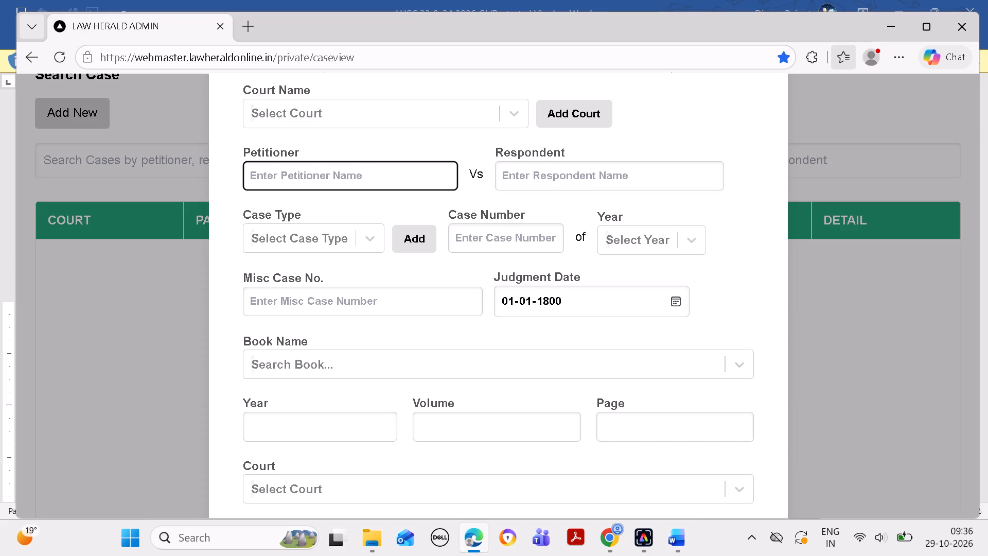
pyautogui.moveTo(347, 178); pyautogui.dragTo(346, 173)
pyautogui.hotkey('ctrl', 'v')
pyautogui.click(678, 534)
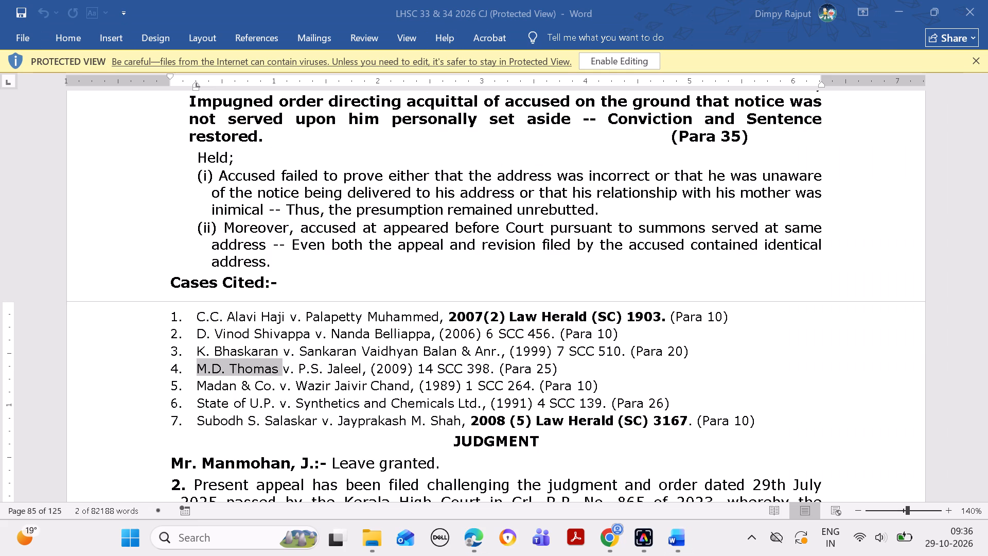
pyautogui.moveTo(298, 364); pyautogui.dragTo(340, 370)
pyautogui.hotkey('ctrl', 'c')
pyautogui.click(475, 529)
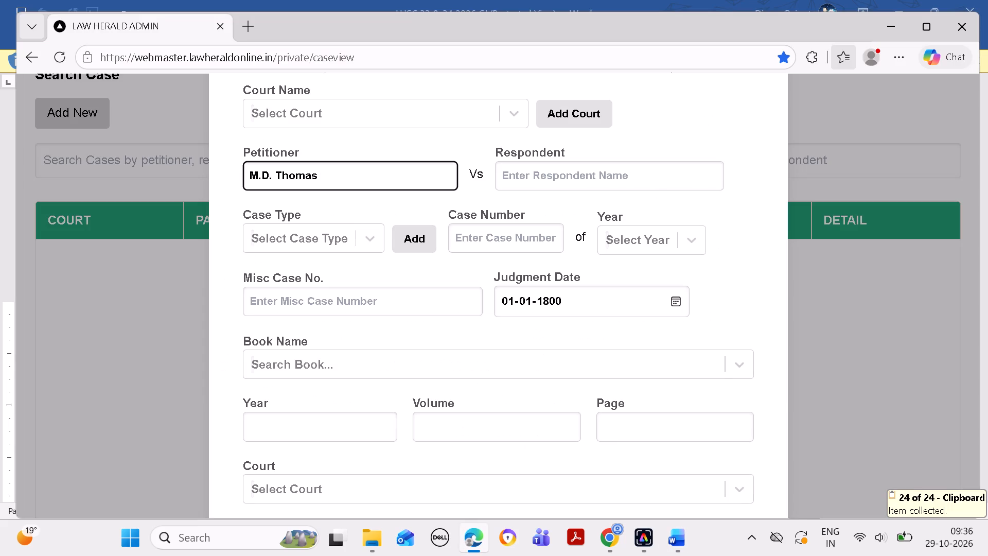
pyautogui.click(574, 173)
pyautogui.hotkey('ctrl', 'v')
# Set the new case's citation year to 2009 and volume to 14, copying both from the fourth cited case in Word.
pyautogui.click(662, 537)
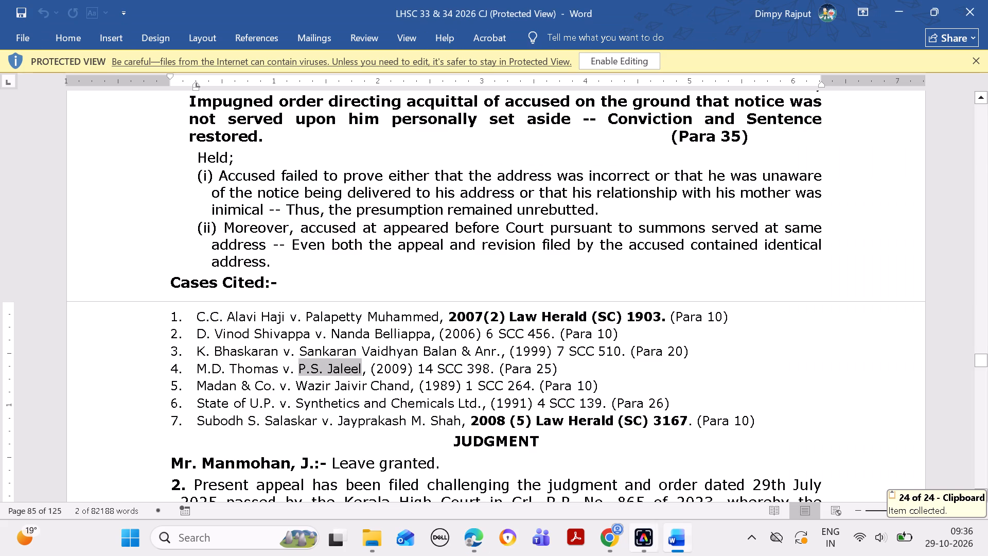
pyautogui.moveTo(378, 364); pyautogui.dragTo(397, 364)
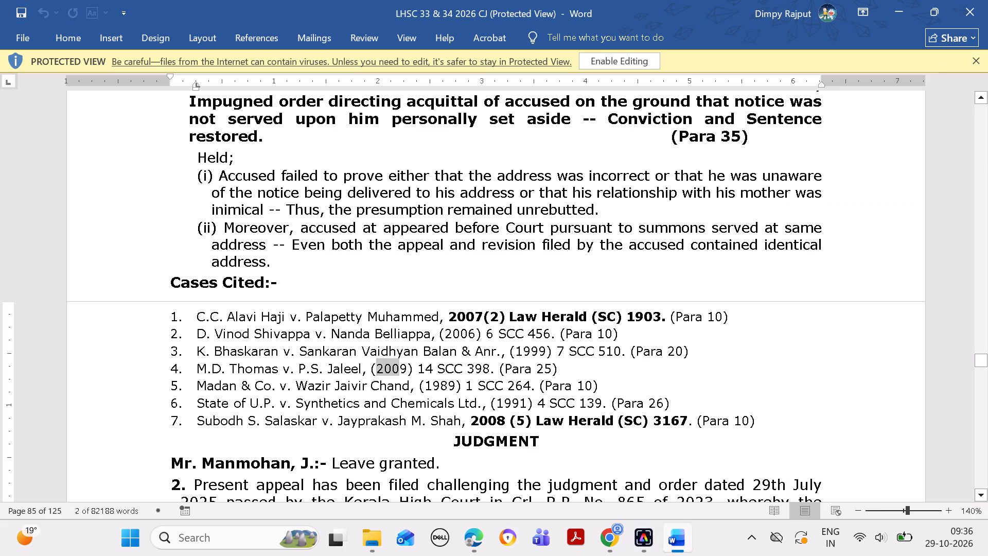
pyautogui.moveTo(397, 364); pyautogui.dragTo(403, 369)
pyautogui.hotkey('ctrl', 'c')
pyautogui.click(472, 534)
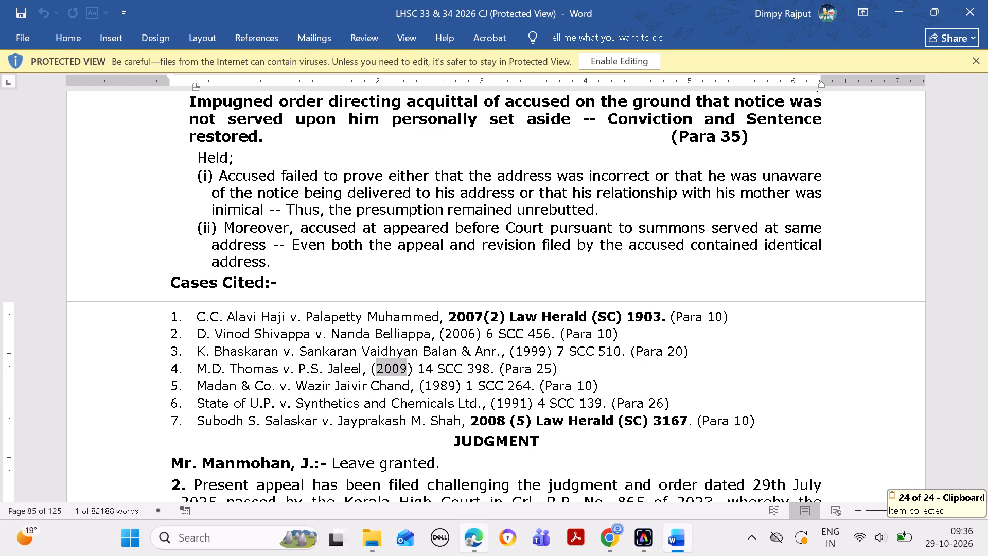
pyautogui.click(349, 422)
pyautogui.hotkey('ctrl', 'v')
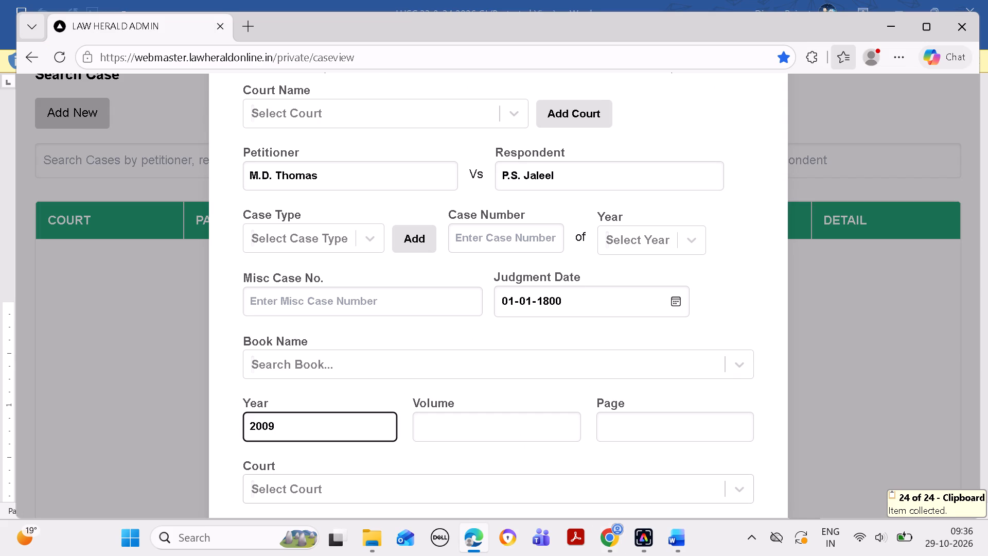
pyautogui.click(674, 543)
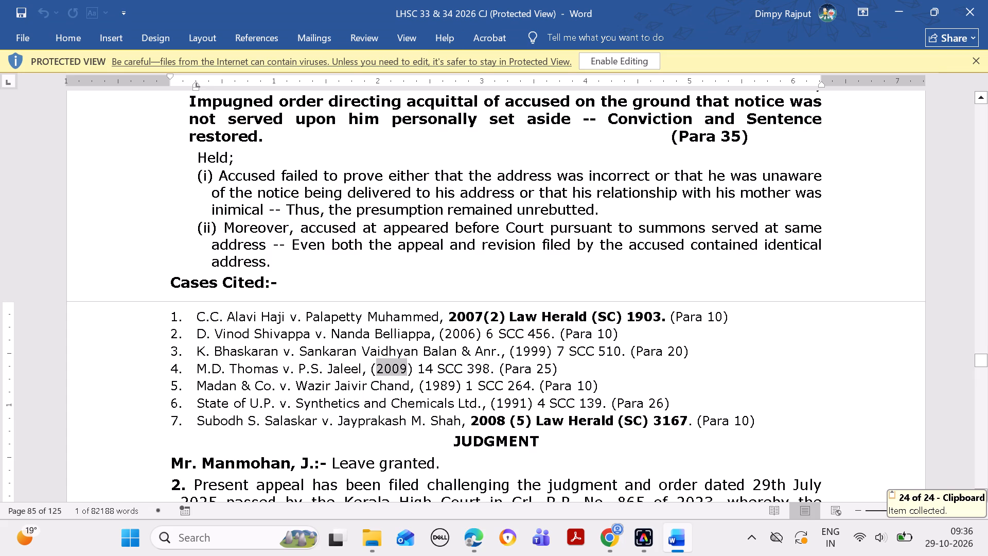
pyautogui.moveTo(420, 368); pyautogui.dragTo(434, 369)
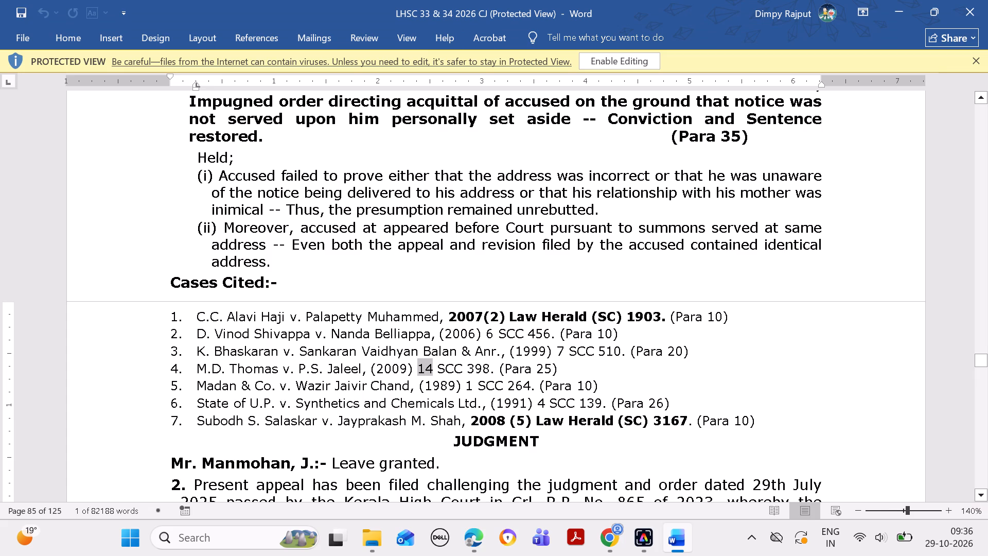
pyautogui.hotkey('ctrl', 'c')
pyautogui.click(443, 532)
pyautogui.click(464, 539)
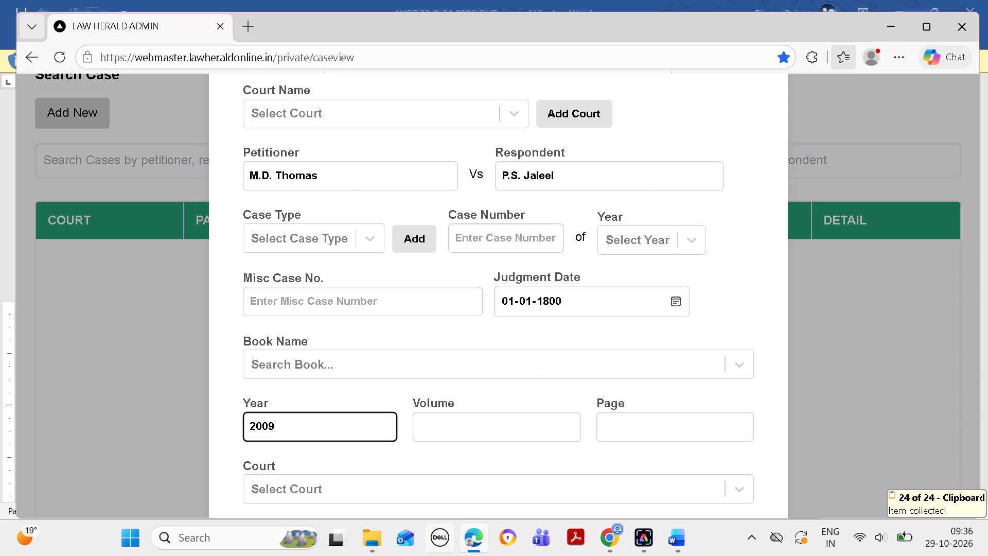
pyautogui.click(454, 440)
pyautogui.hotkey('ctrl', 'v')
# Set the citation page to 398, copied from Word, and the citation's court to the blank ( ) option.
pyautogui.click(678, 533)
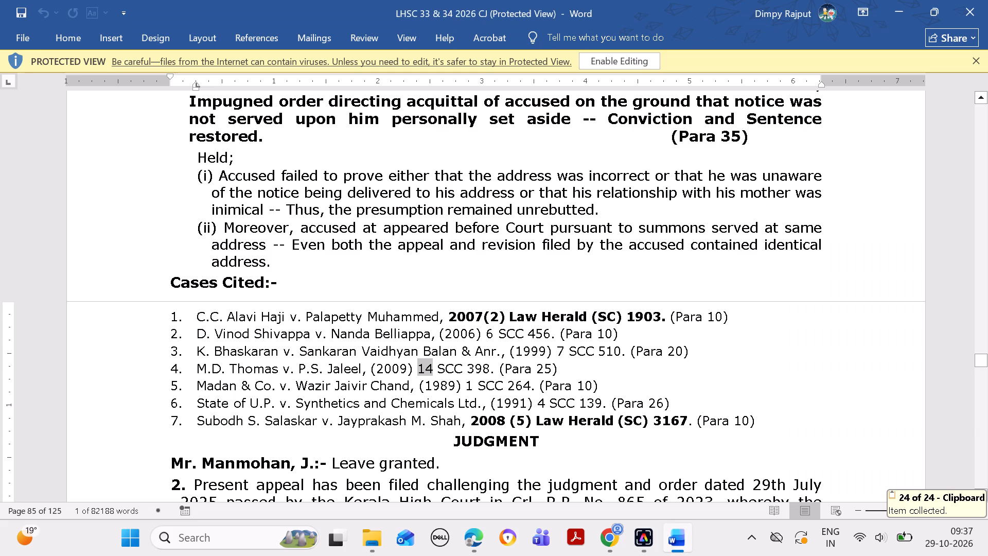
pyautogui.moveTo(467, 366); pyautogui.dragTo(485, 370)
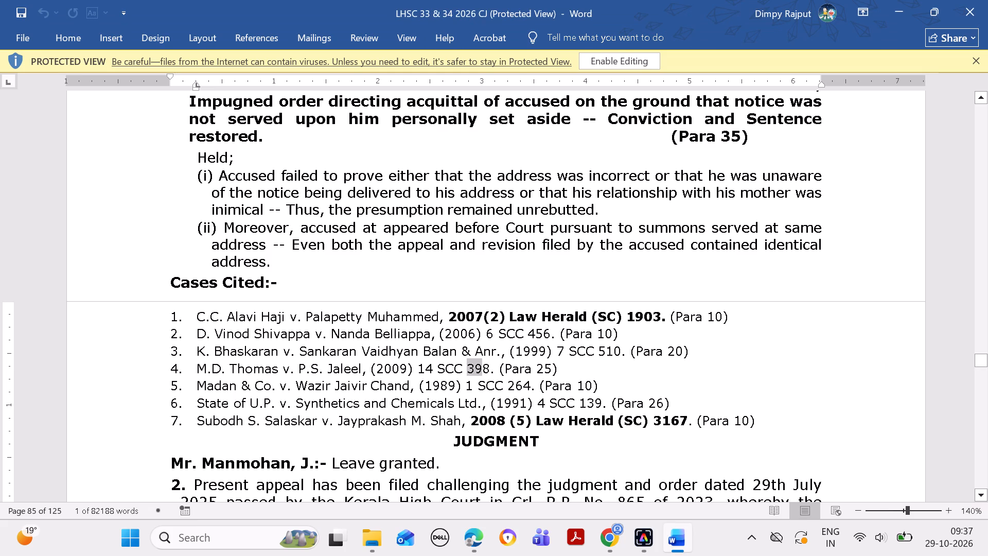
pyautogui.moveTo(485, 370); pyautogui.dragTo(488, 370)
pyautogui.hotkey('ctrl', 'c')
pyautogui.hotkey('ctrl', 'v')
pyautogui.click(474, 537)
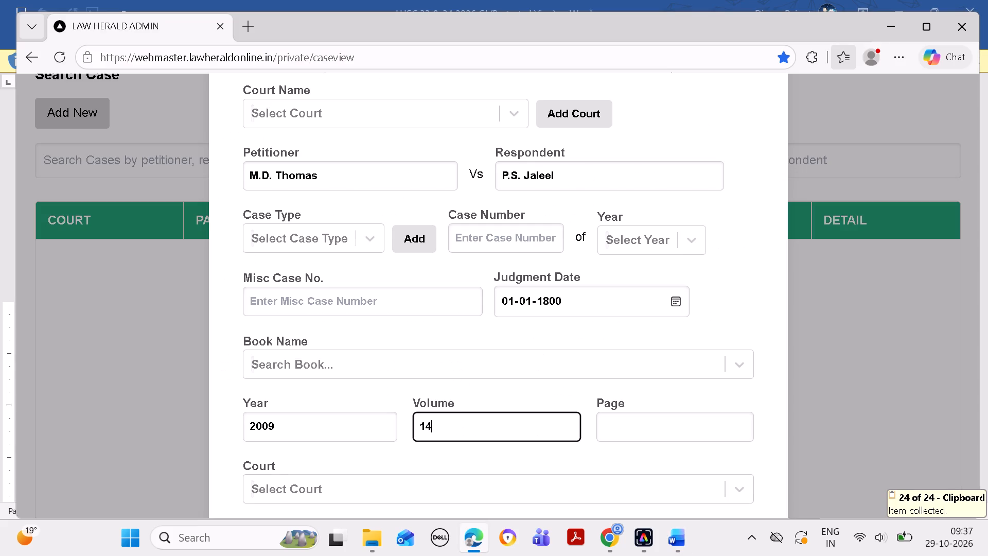
pyautogui.click(645, 431)
pyautogui.hotkey('ctrl', 'v')
pyautogui.click(569, 472)
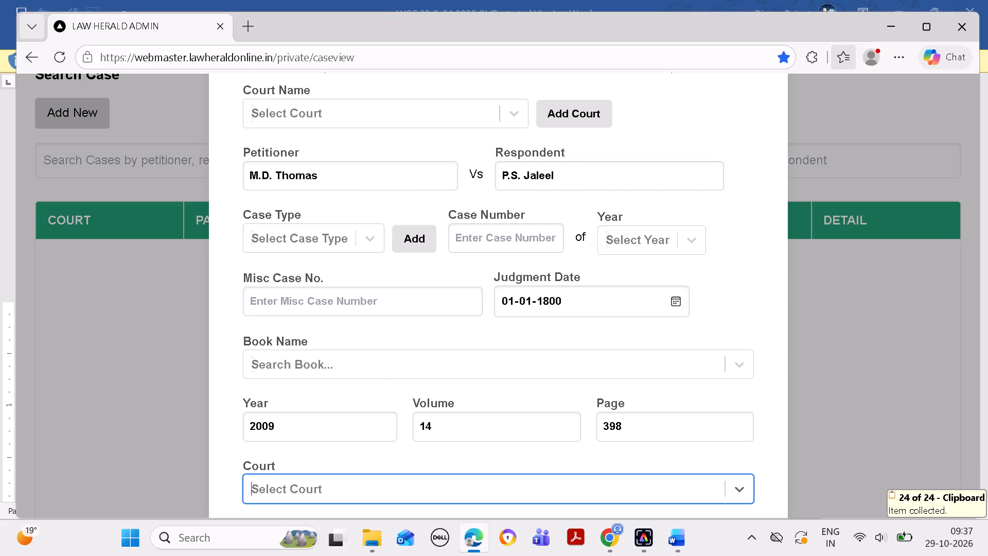
pyautogui.click(572, 479)
pyautogui.click(568, 513)
# Set the citation's book name to SCC, using the abbreviation copied from the fourth cited case in Word.
pyautogui.click(673, 539)
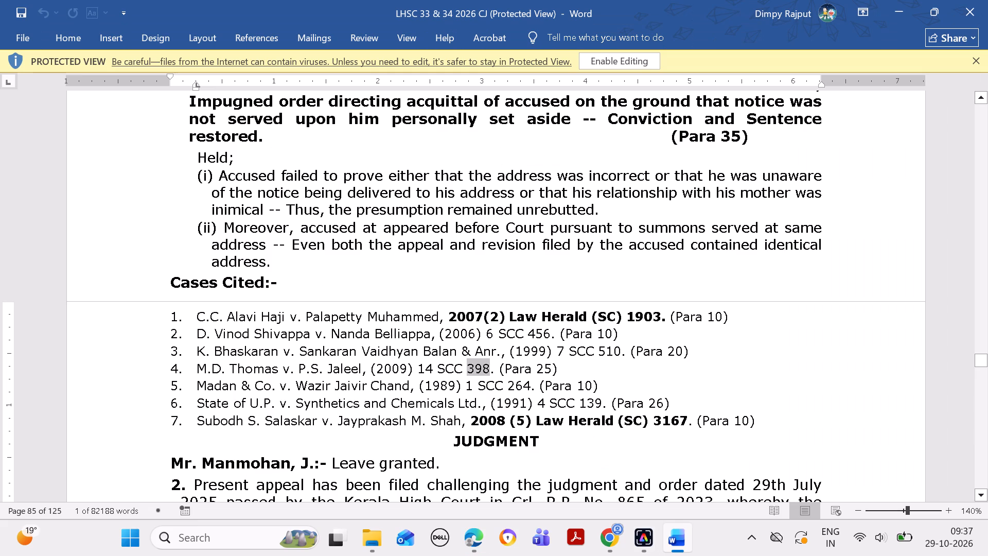
pyautogui.moveTo(438, 364); pyautogui.dragTo(465, 368)
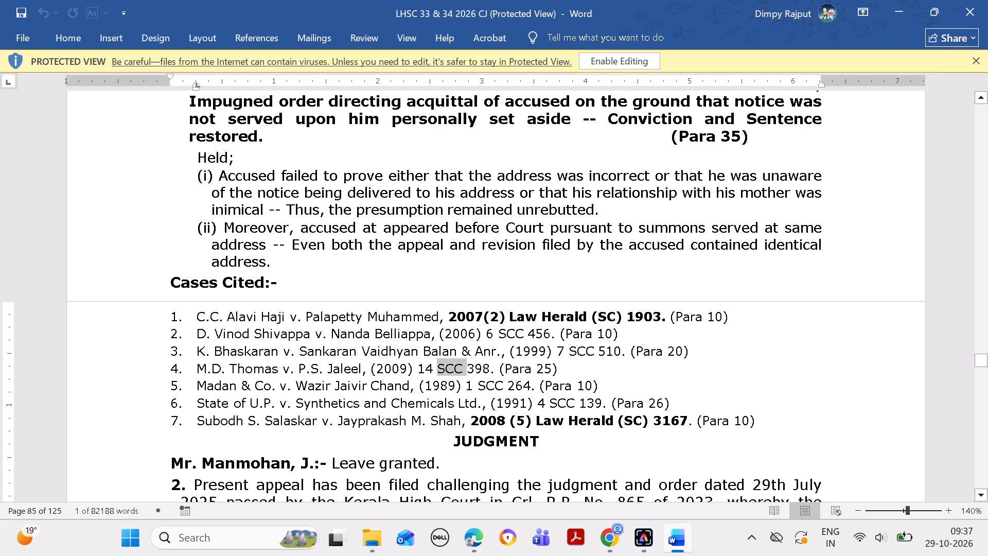
pyautogui.hotkey('ctrl', 'c')
pyautogui.click(478, 536)
pyautogui.click(477, 360)
pyautogui.hotkey('ctrl', 'v')
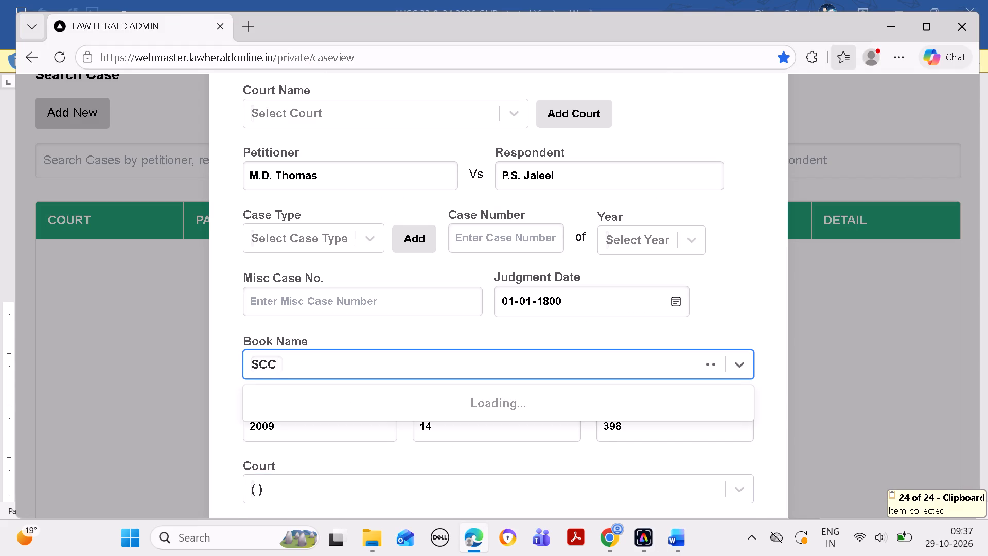
pyautogui.press('Down')
pyautogui.press('Down')
pyautogui.press('Down')
pyautogui.press('Down')
pyautogui.press('Down')
pyautogui.press('Down')
pyautogui.press('Down')
pyautogui.press('Down')
pyautogui.press('Down')
pyautogui.press('Down')
pyautogui.press('Down')
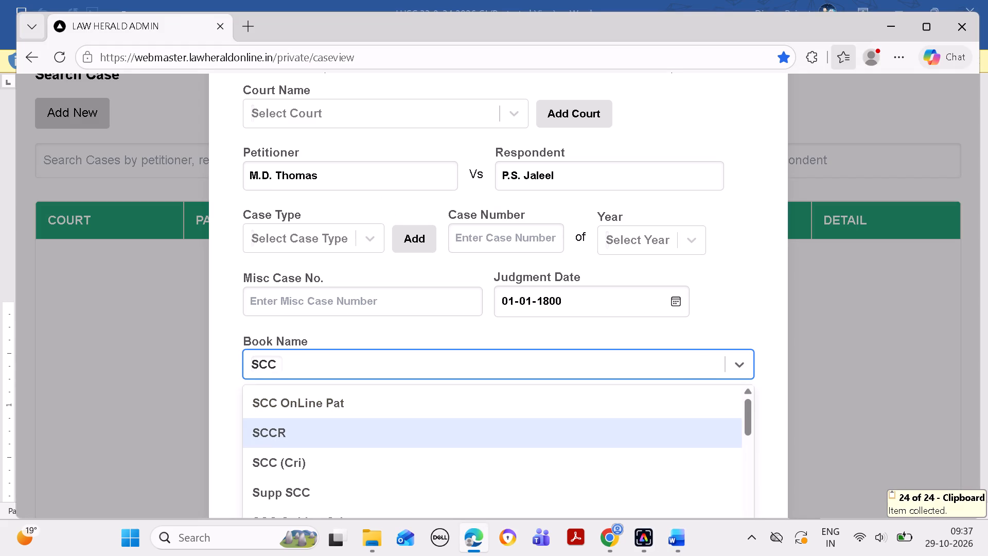
pyautogui.press('Down')
pyautogui.press('Down')
pyautogui.press('Down')
pyautogui.press('Down')
pyautogui.press('Down')
pyautogui.press('Down')
pyautogui.press('Down')
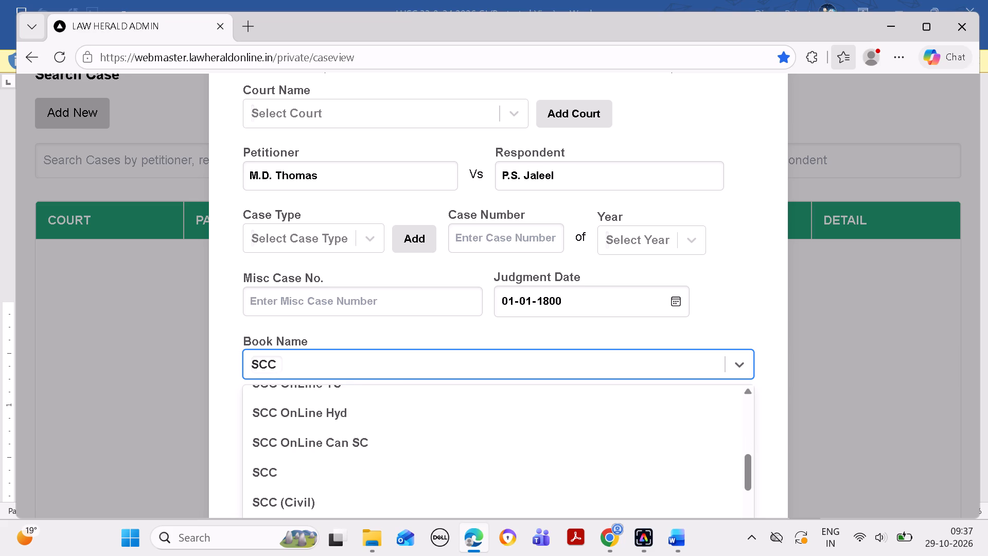
pyautogui.click(444, 474)
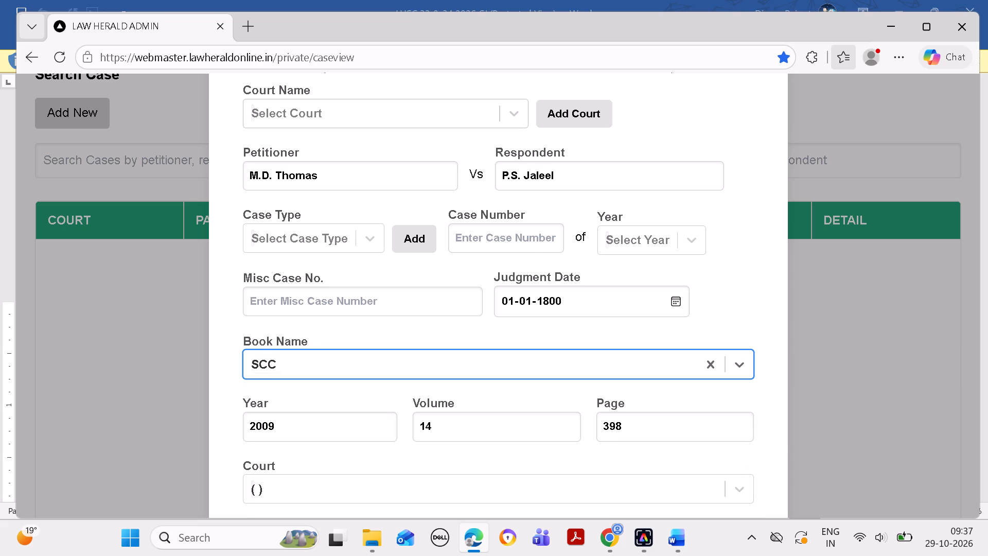
# Set the court name to IN THE SUPREME COURT OF INDIA (SC) and submit the new entry to attach the fourth cited case.
pyautogui.click(446, 107)
pyautogui.write('in the')
pyautogui.press('space')
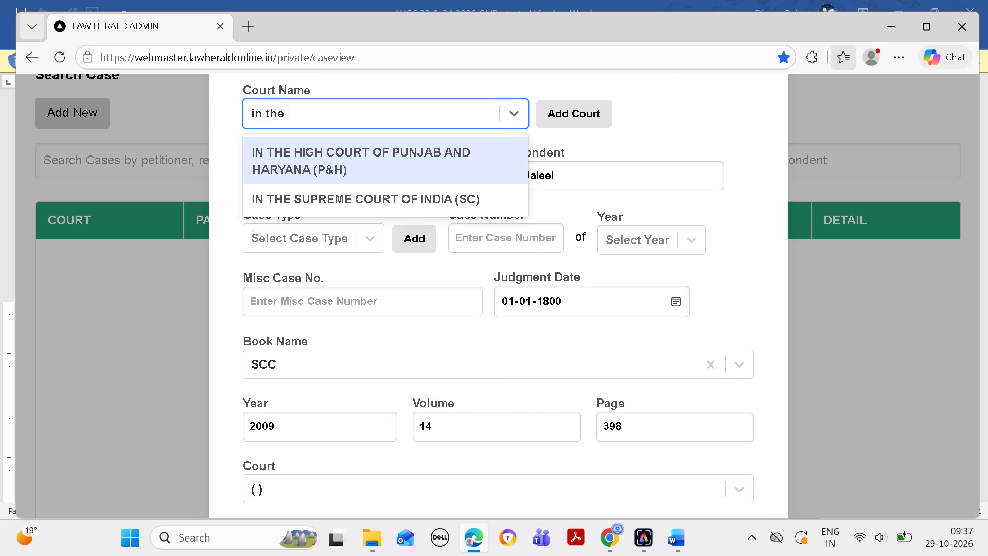
pyautogui.click(458, 189)
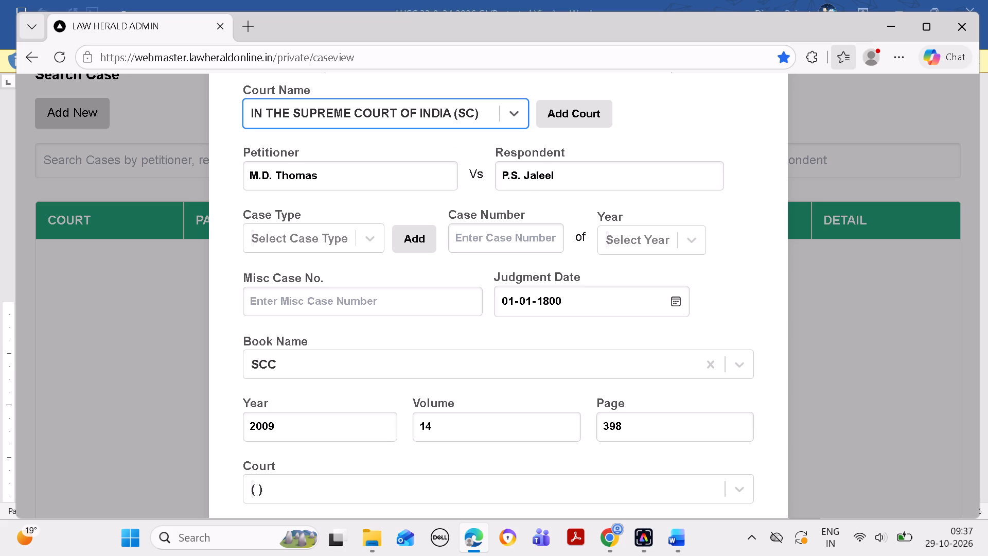
pyautogui.press('Return')
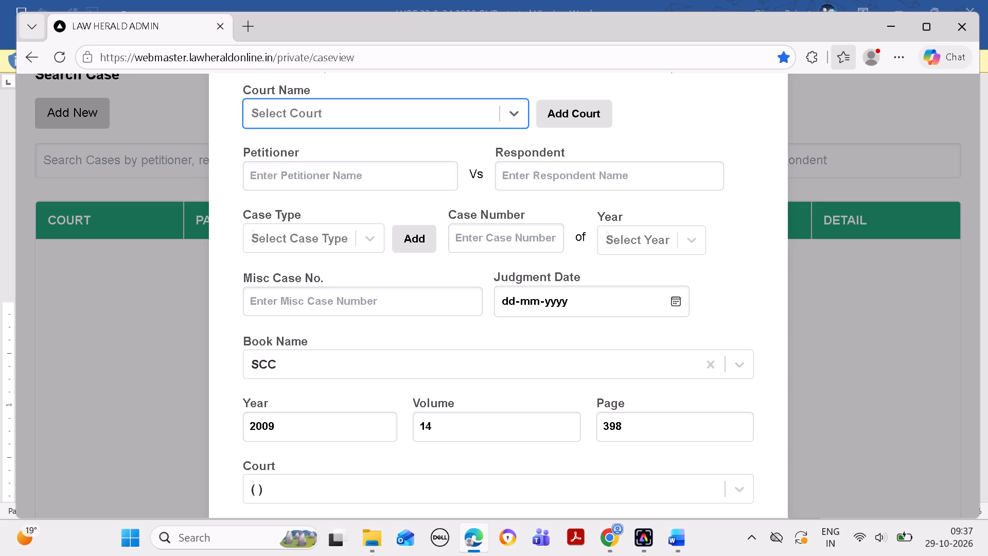
pyautogui.click(641, 161)
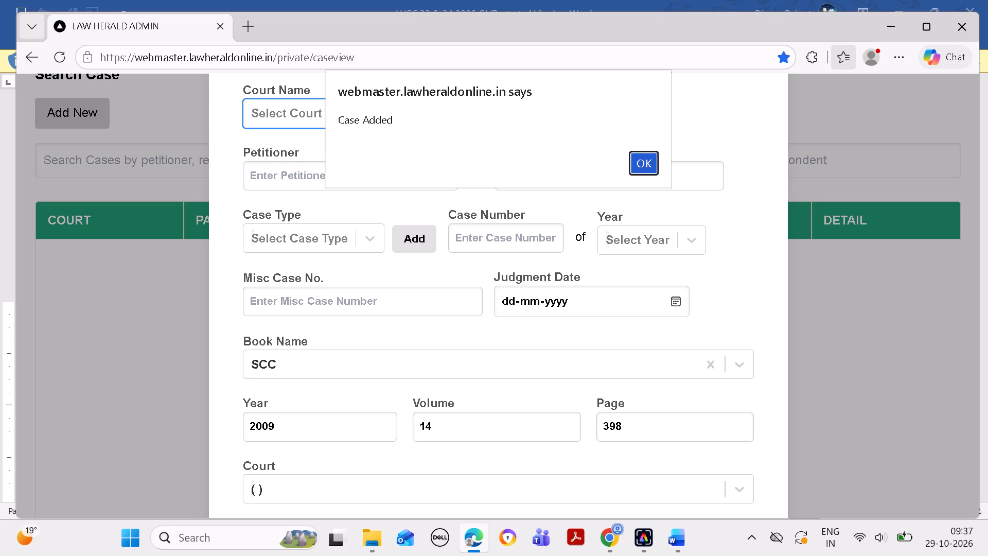
pyautogui.click(644, 157)
pyautogui.click(642, 164)
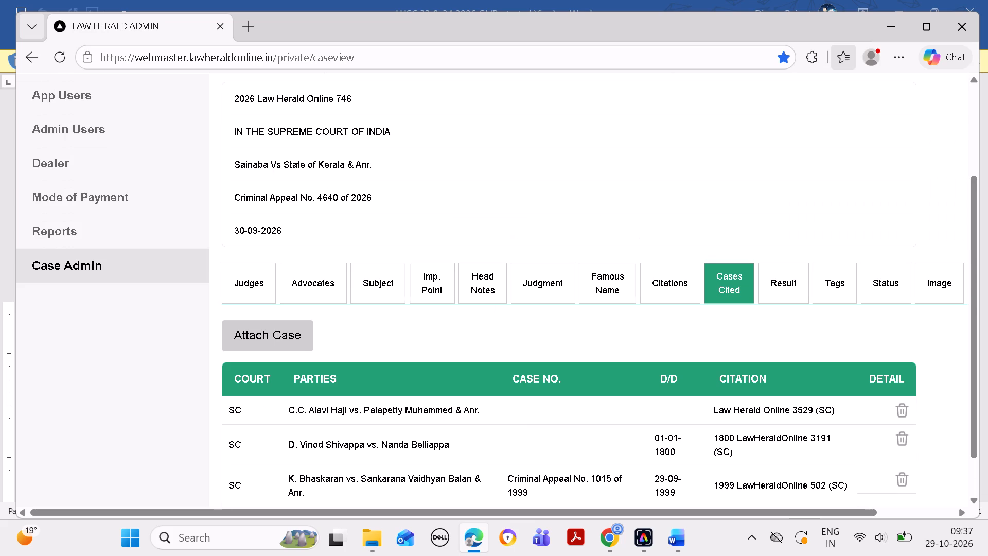
# Search the cases to attach by petitioner for the fifth cited case, Madan & Co., copied from Word, shortening the search term to Madan.
pyautogui.scroll(-5, 629, 262)
pyautogui.click(677, 538)
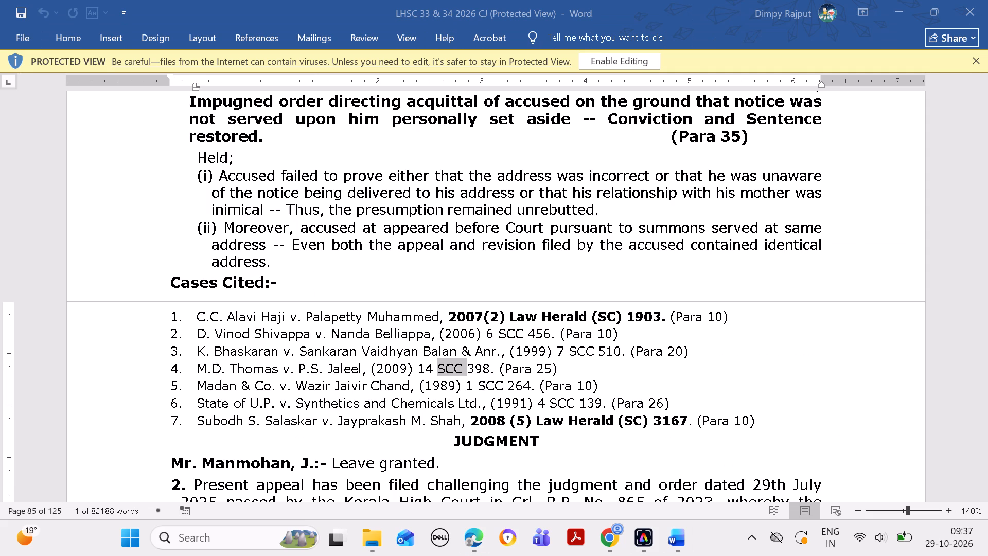
pyautogui.moveTo(197, 378); pyautogui.dragTo(275, 386)
pyautogui.hotkey('ctrl', 'c')
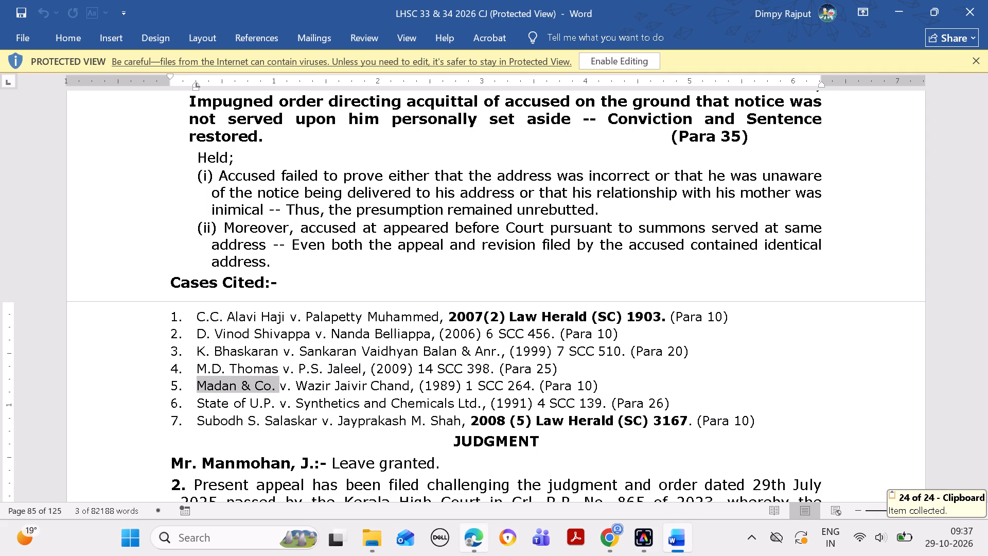
pyautogui.click(479, 533)
pyautogui.click(473, 541)
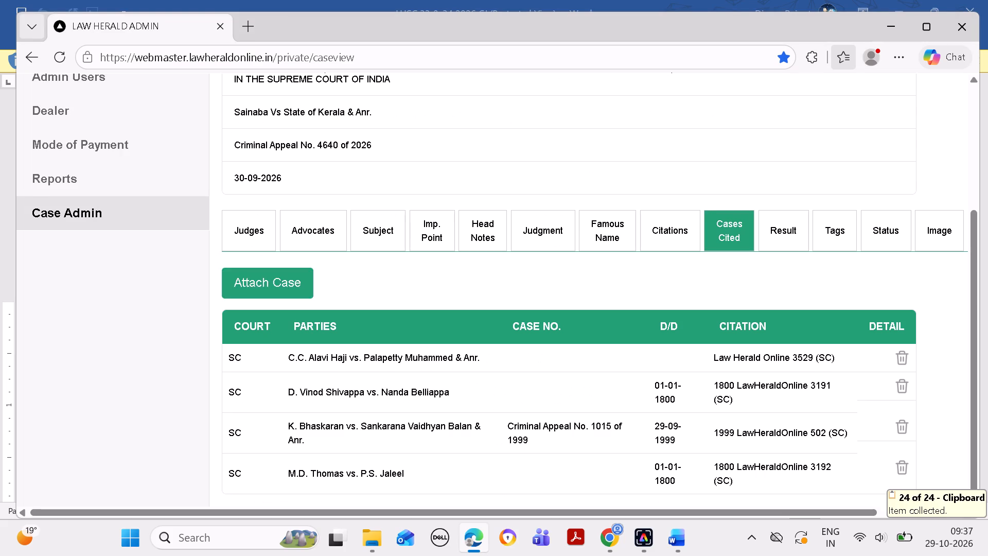
pyautogui.click(291, 277)
pyautogui.moveTo(446, 160); pyautogui.dragTo(285, 180)
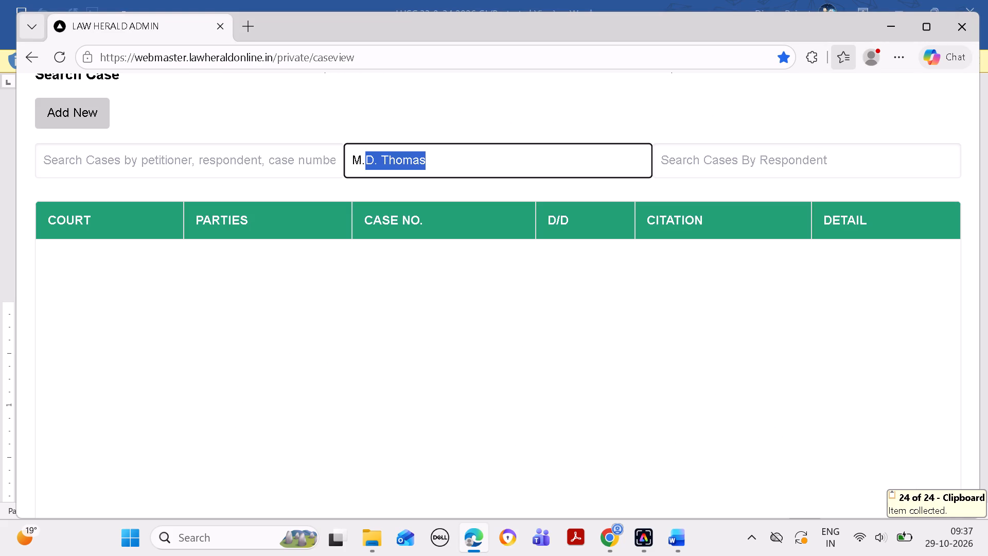
pyautogui.press('BackSpace')
pyautogui.hotkey('ctrl', 'c')
pyautogui.hotkey('ctrl', 'v')
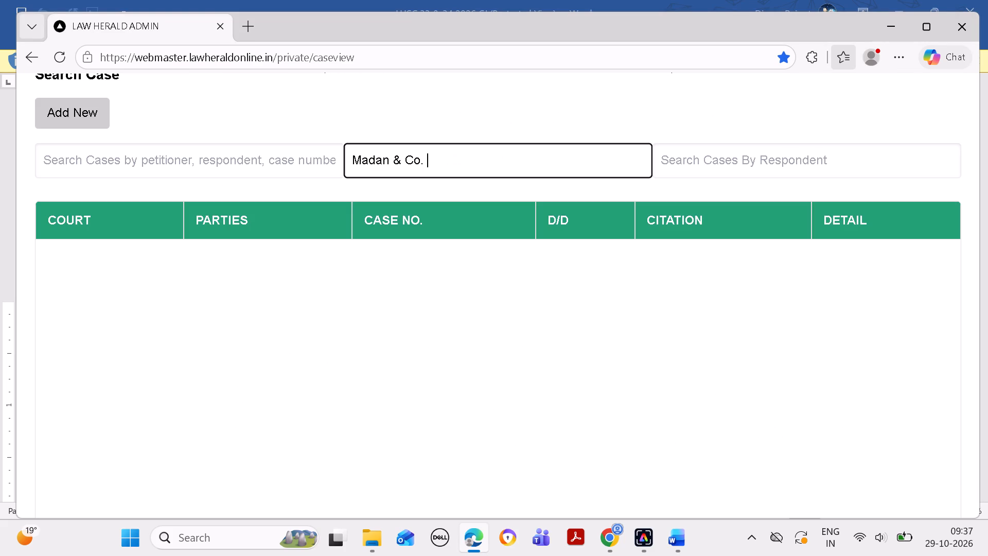
pyautogui.press('BackSpace')
pyautogui.press('BackSpace')
pyautogui.press('BackSpace')
pyautogui.press('BackSpace')
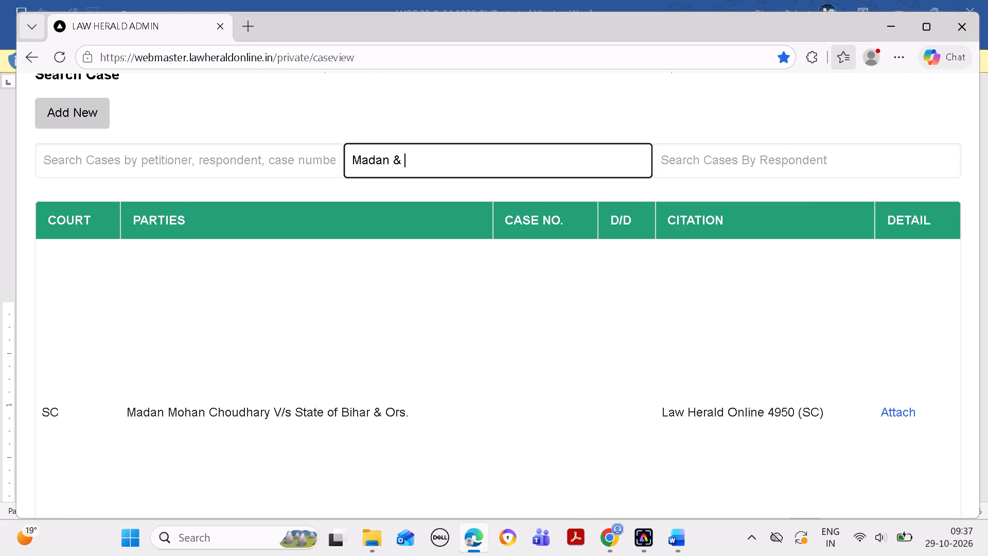
pyautogui.press('BackSpace')
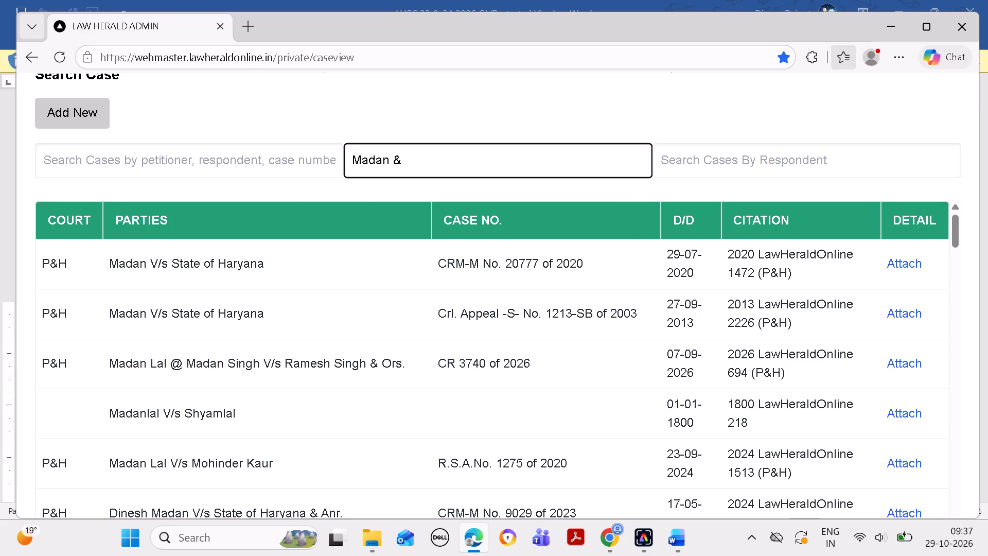
pyautogui.press('BackSpace')
pyautogui.press('BackSpace')
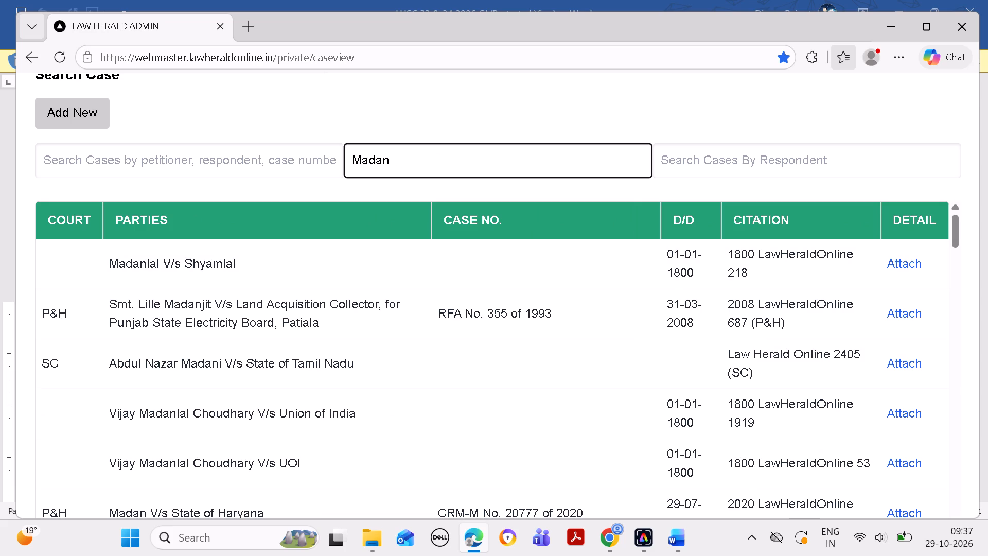
# Refine the petitioner search for the fifth cited case to Madan & C and compare with the Cases Cited list in Word.
pyautogui.hotkey('ctrl', 'z')
pyautogui.hotkey('ctrl', 'z')
pyautogui.press('BackSpace')
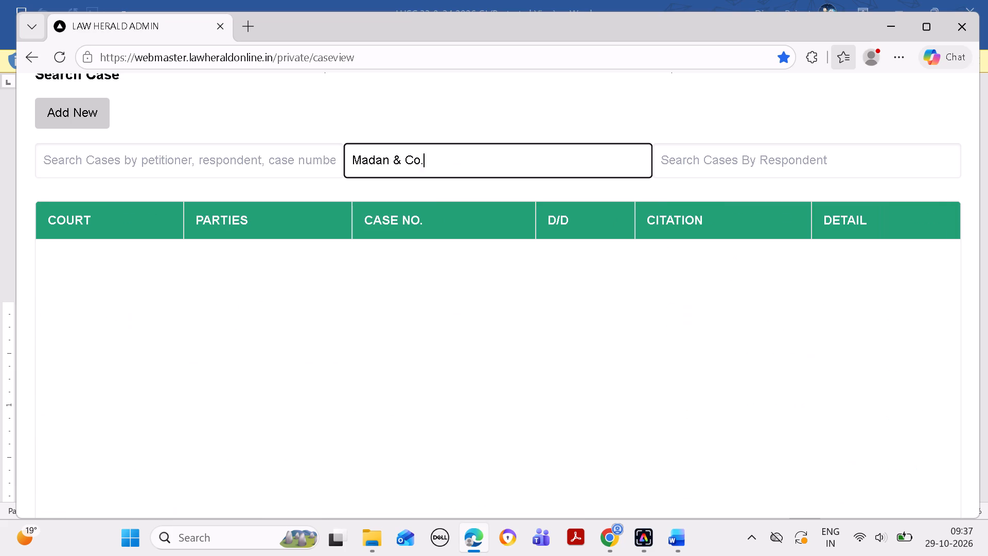
pyautogui.press('BackSpace')
pyautogui.press('BackSpace')
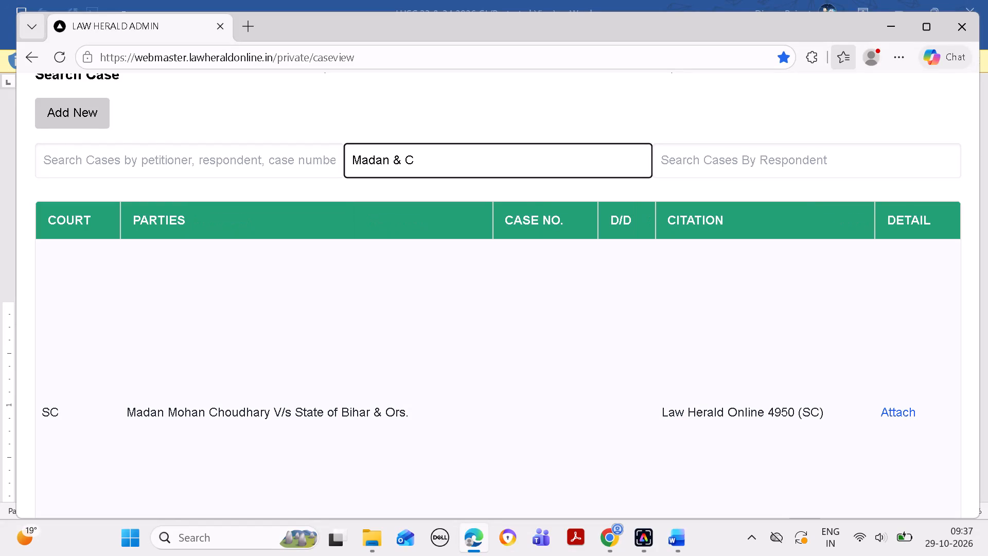
pyautogui.click(666, 535)
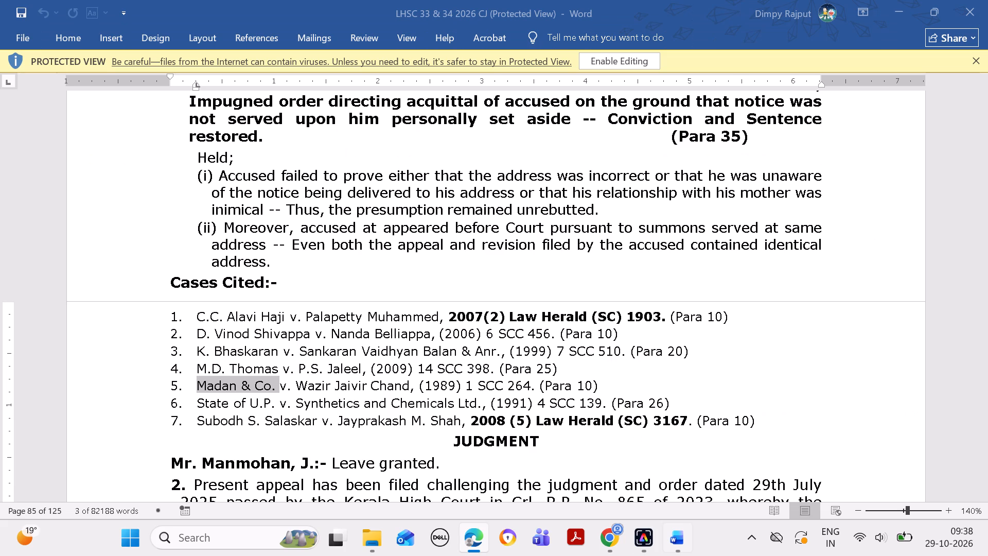
pyautogui.click(477, 531)
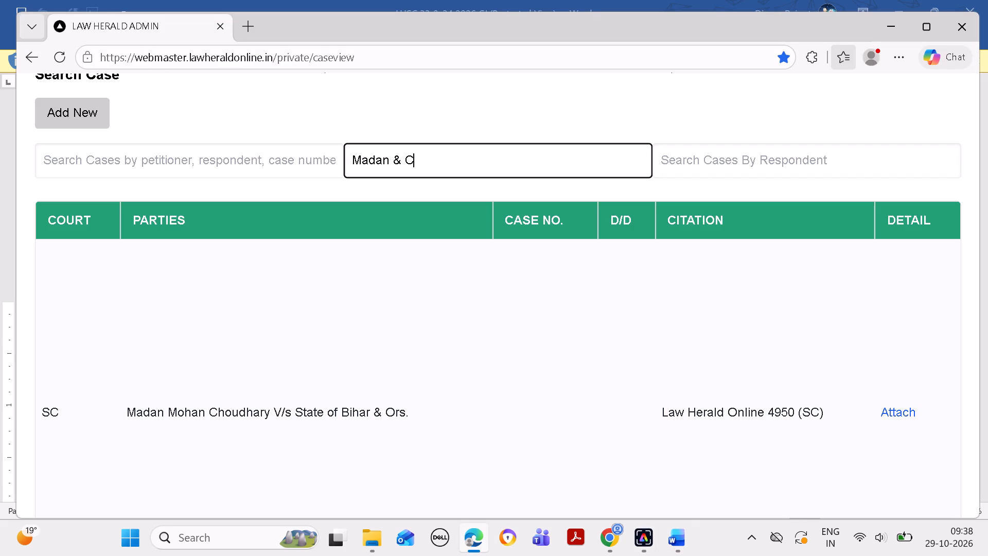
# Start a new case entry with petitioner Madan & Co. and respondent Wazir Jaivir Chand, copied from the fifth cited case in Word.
pyautogui.click(89, 112)
pyautogui.click(366, 169)
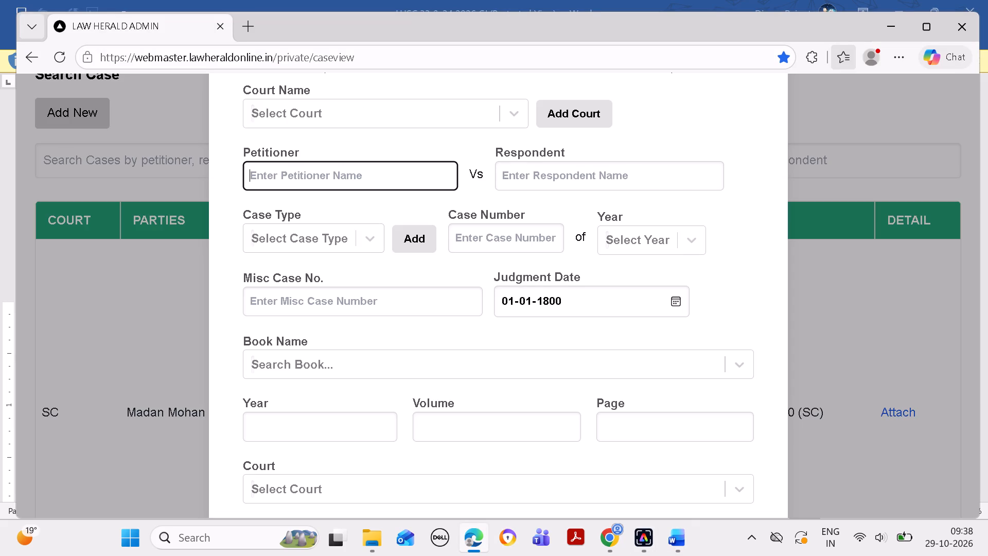
pyautogui.hotkey('ctrl', 'v')
pyautogui.click(685, 540)
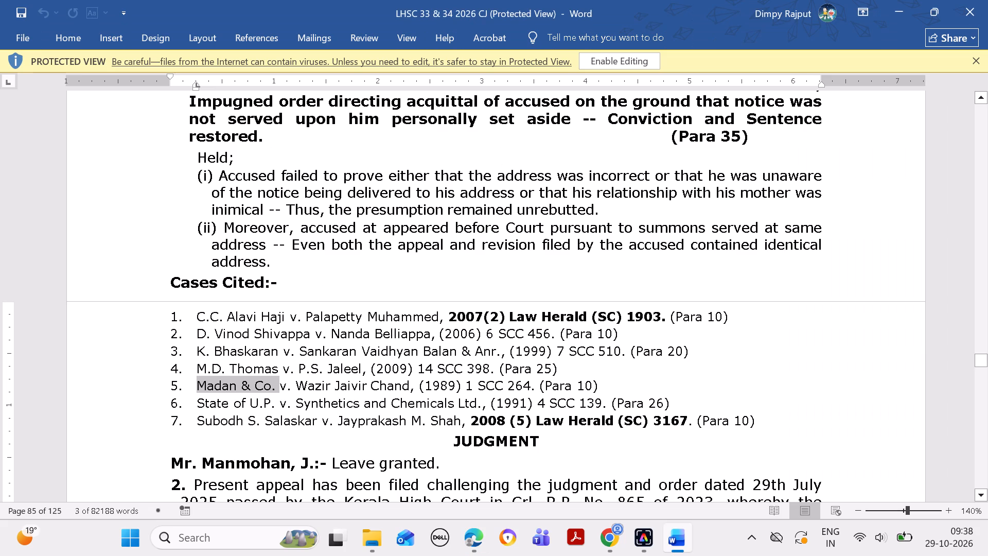
pyautogui.moveTo(296, 381); pyautogui.dragTo(401, 391)
pyautogui.hotkey('ctrl', 'c')
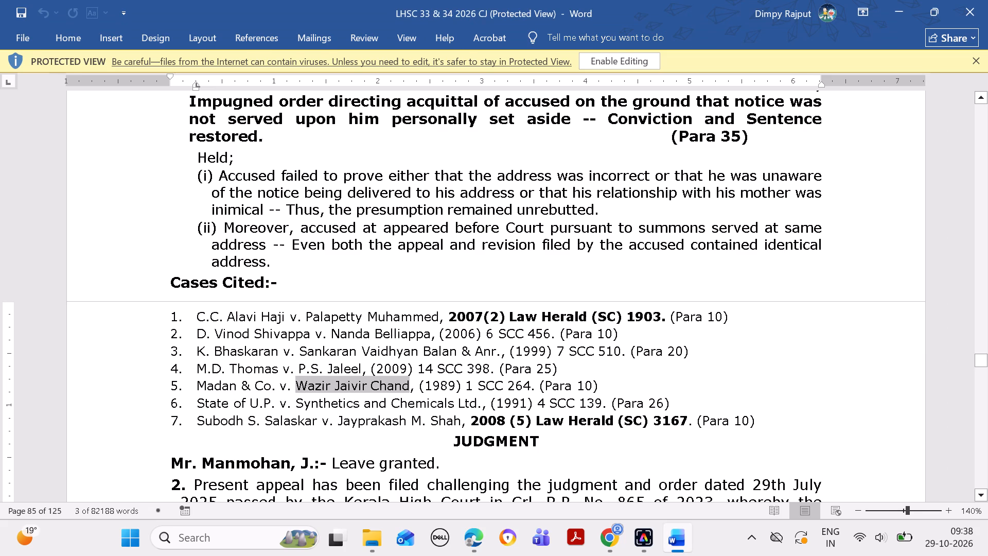
pyautogui.click(477, 540)
pyautogui.click(574, 177)
pyautogui.hotkey('ctrl', 'v')
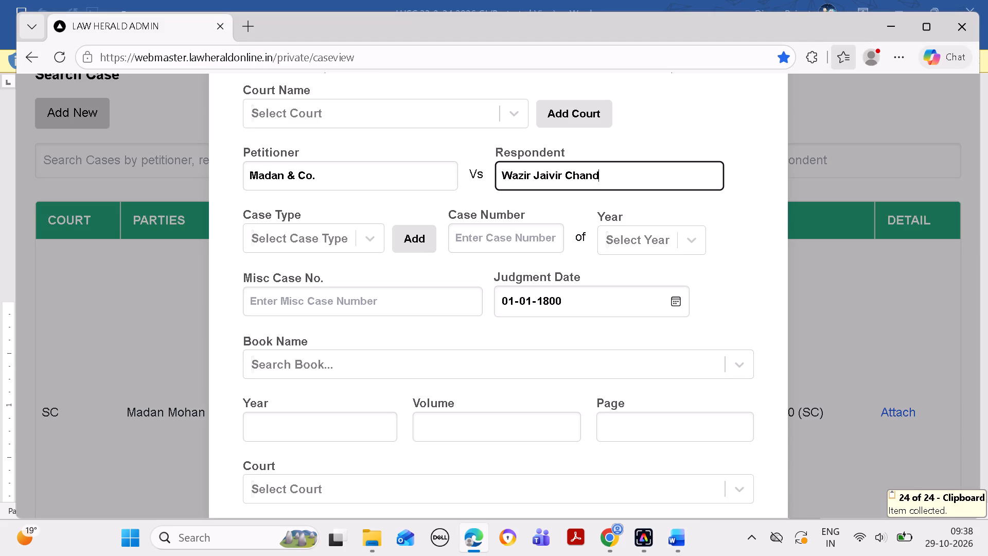
# Set the citation year to 1989 and the volume to 1, each copied from the fifth cited case in Word.
pyautogui.click(681, 544)
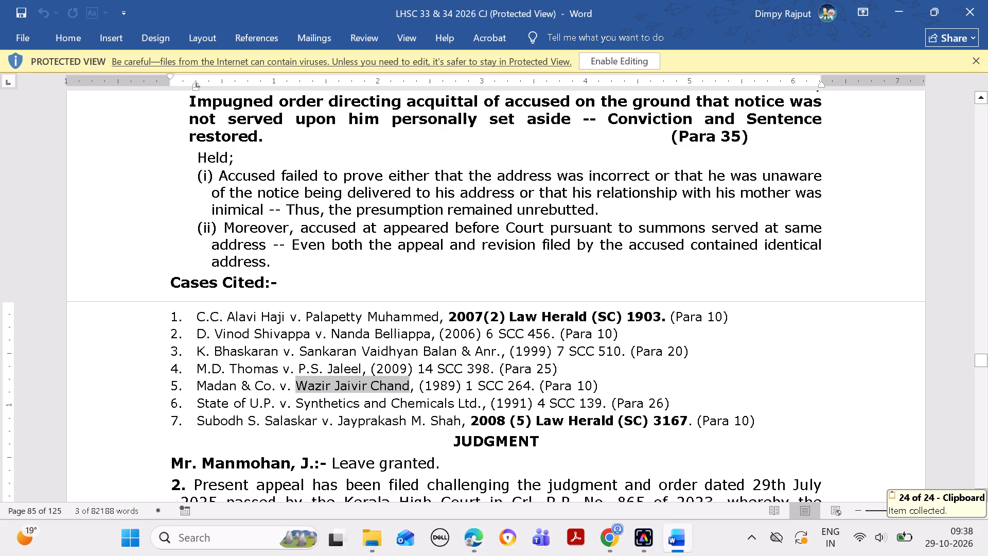
pyautogui.moveTo(428, 383); pyautogui.dragTo(454, 386)
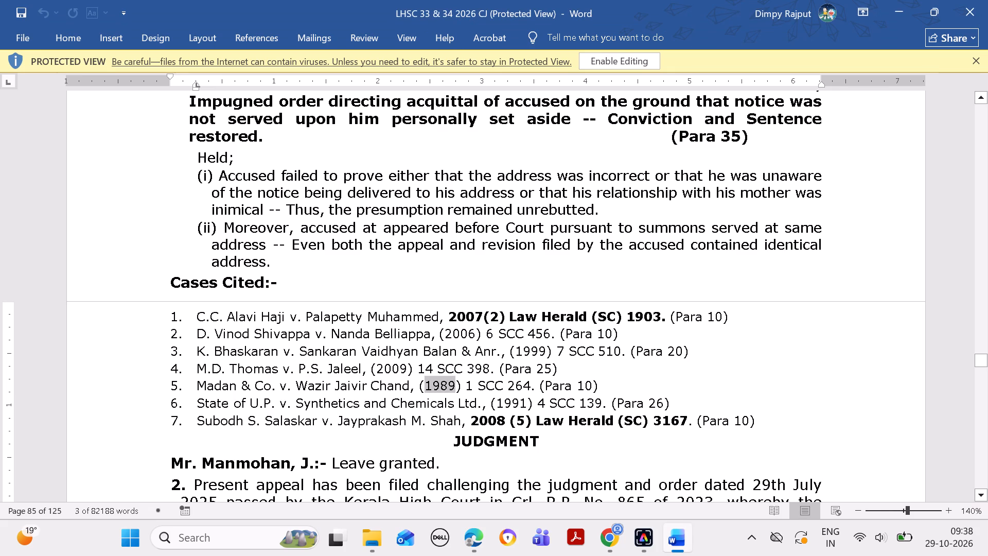
pyautogui.hotkey('ctrl', 'c')
pyautogui.click(475, 534)
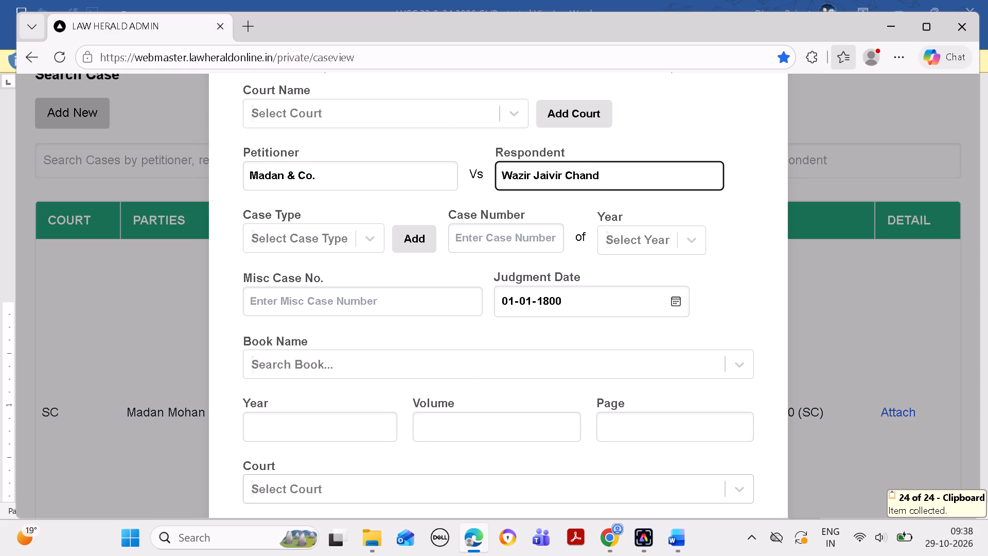
pyautogui.keyDown('ctrl'); pyautogui.click(378, 420); pyautogui.keyUp('ctrl')
pyautogui.hotkey('ctrl', 'v')
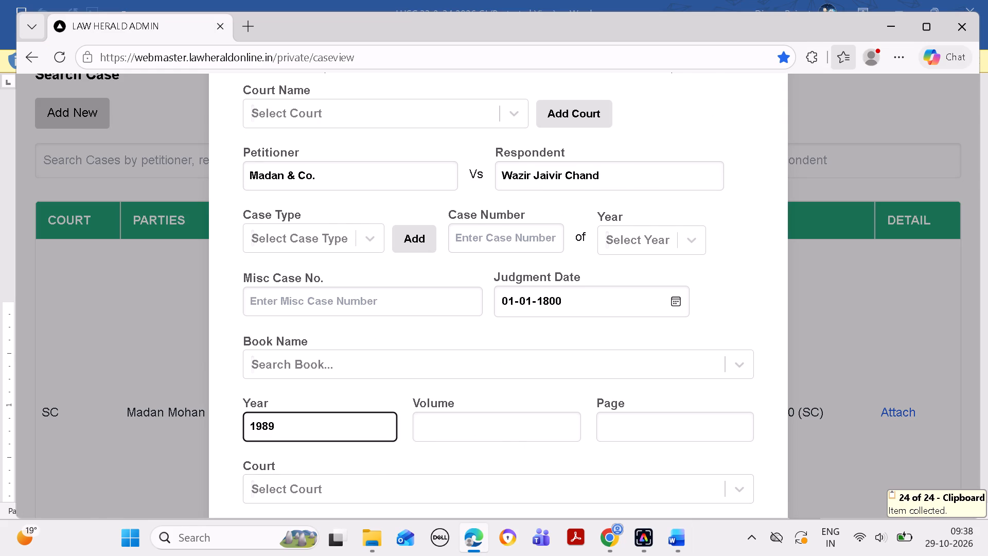
pyautogui.click(686, 539)
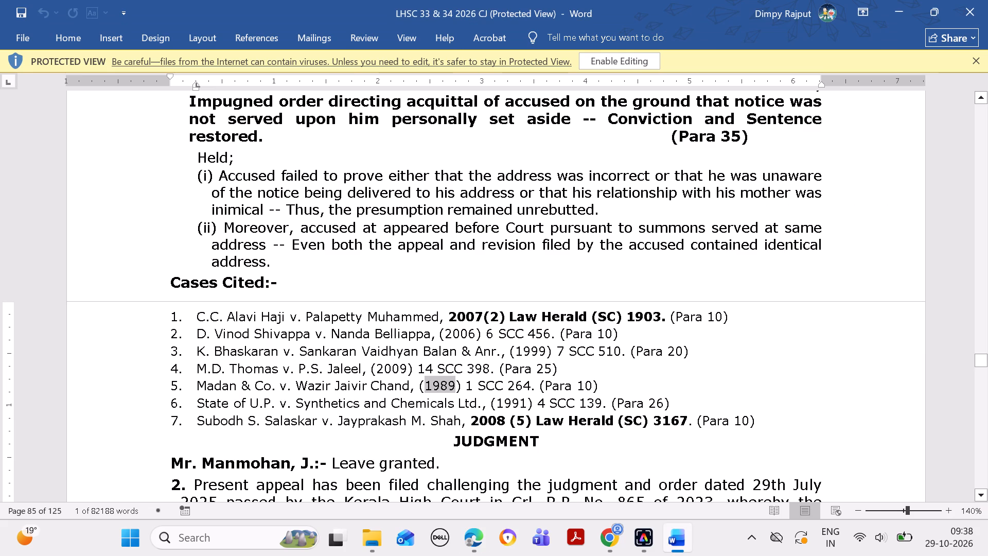
pyautogui.moveTo(465, 383); pyautogui.dragTo(473, 385)
pyautogui.hotkey('ctrl', 'c')
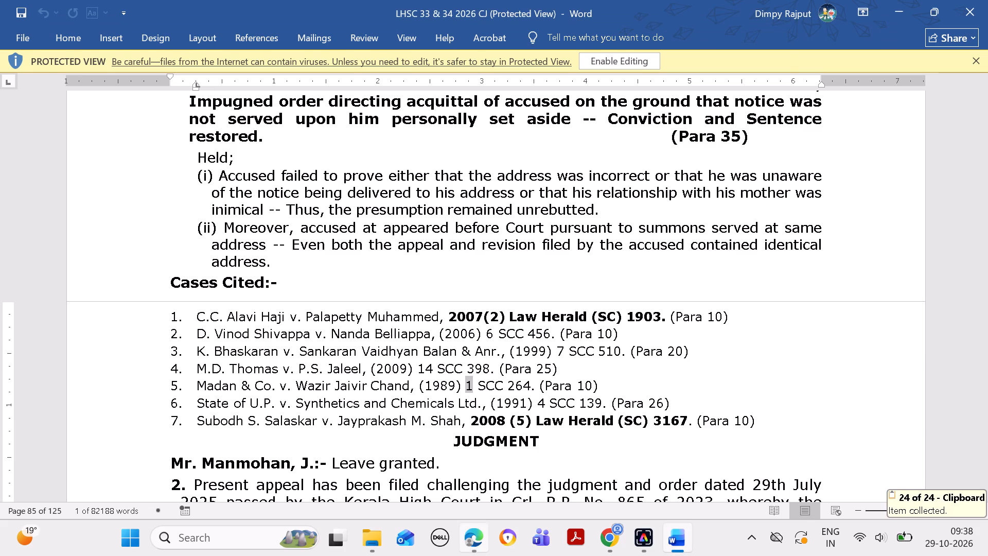
pyautogui.click(475, 529)
pyautogui.click(478, 429)
pyautogui.hotkey('ctrl', 'v')
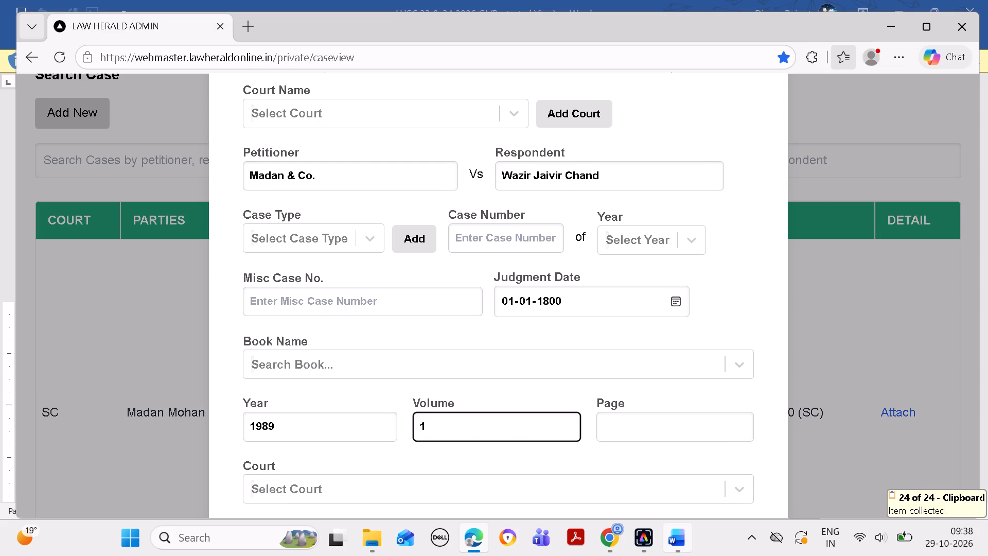
# Set the citation page to 264, copied from Word, and the citation's court to the blank ( ) option.
pyautogui.click(671, 533)
pyautogui.click(671, 533)
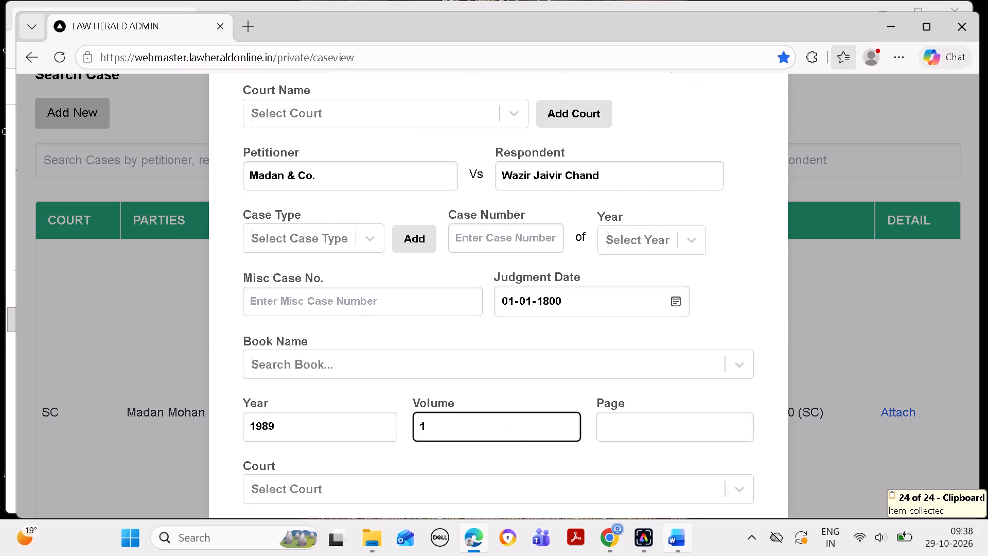
pyautogui.click(672, 541)
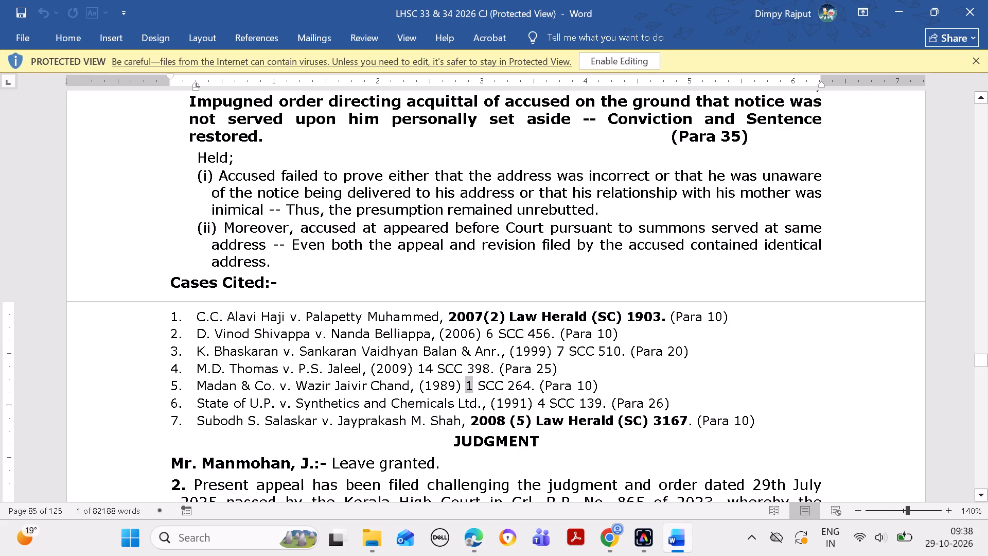
pyautogui.moveTo(510, 387); pyautogui.dragTo(529, 390)
pyautogui.hotkey('ctrl', 'c')
pyautogui.click(477, 540)
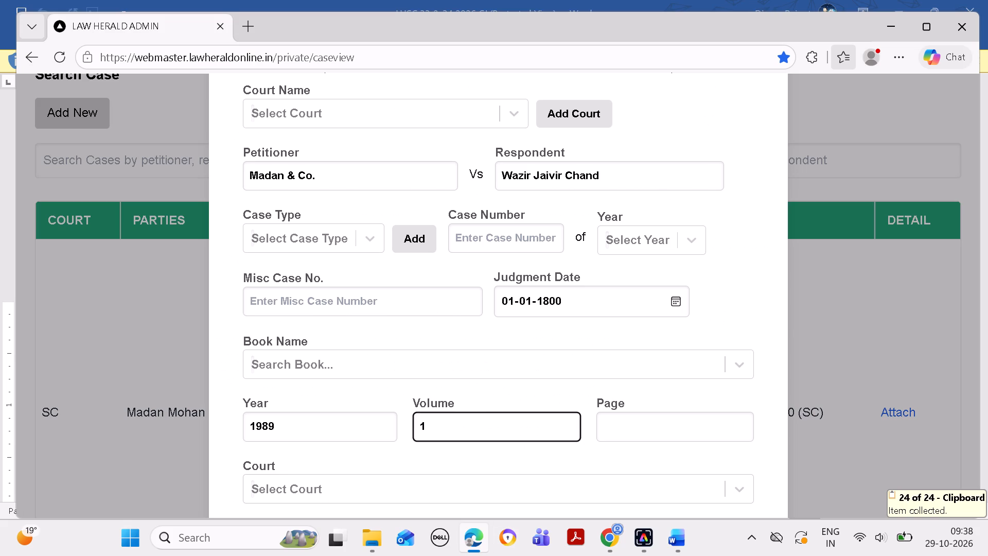
pyautogui.click(646, 430)
pyautogui.hotkey('ctrl', 'v')
pyautogui.click(592, 479)
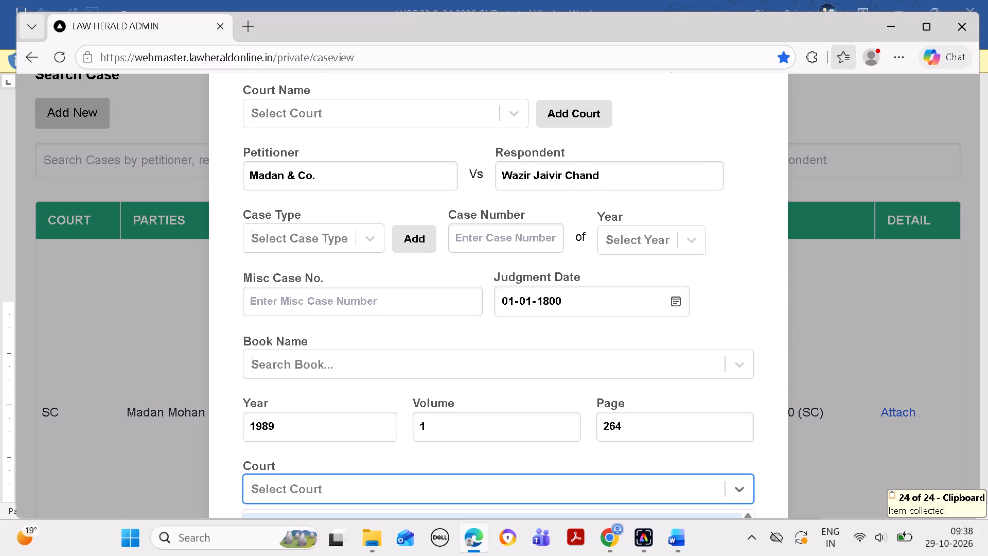
pyautogui.click(578, 515)
# Set the citation's book name to SCC.
pyautogui.click(508, 358)
pyautogui.write('scc')
pyautogui.press('Down')
pyautogui.press('Down')
pyautogui.press('Down')
pyautogui.press('Down')
pyautogui.press('Down')
pyautogui.press('Down')
pyautogui.press('Down')
pyautogui.press('Down')
pyautogui.press('Down')
pyautogui.press('Down')
pyautogui.press('Down')
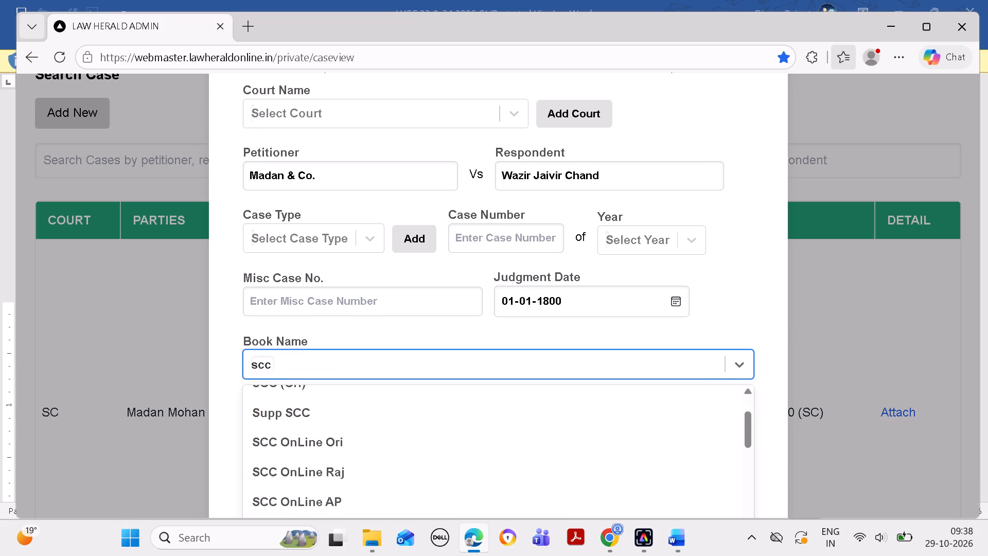
pyautogui.press('Down')
pyautogui.press('Down')
pyautogui.press('Down')
pyautogui.press('Down')
pyautogui.press('Down')
pyautogui.press('Down')
pyautogui.press('Down')
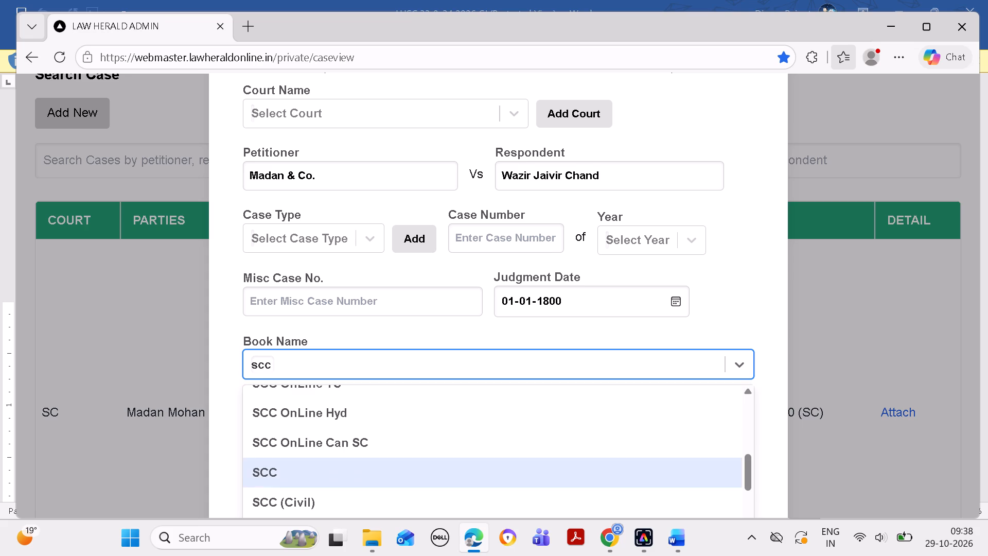
pyautogui.click(446, 472)
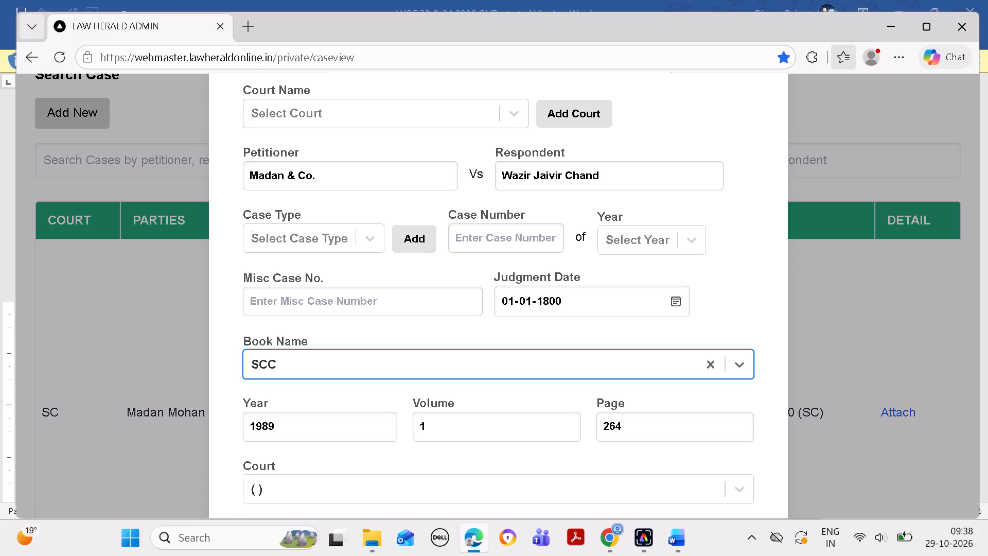
# Set the court name to IN THE SUPREME COURT OF INDIA (SC) and submit the new entry to attach the fifth cited case.
pyautogui.click(453, 107)
pyautogui.write('in the')
pyautogui.press('space')
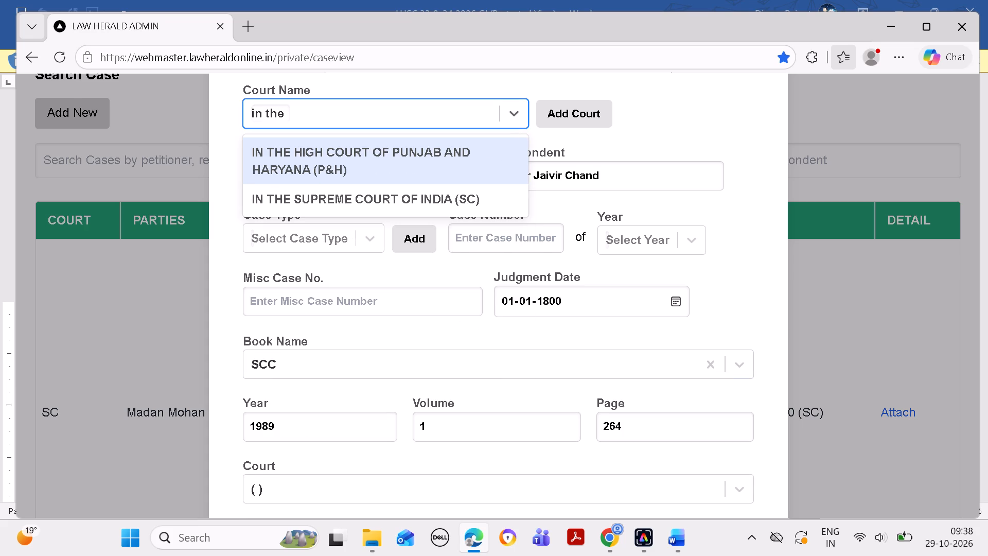
pyautogui.click(469, 184)
pyautogui.click(467, 196)
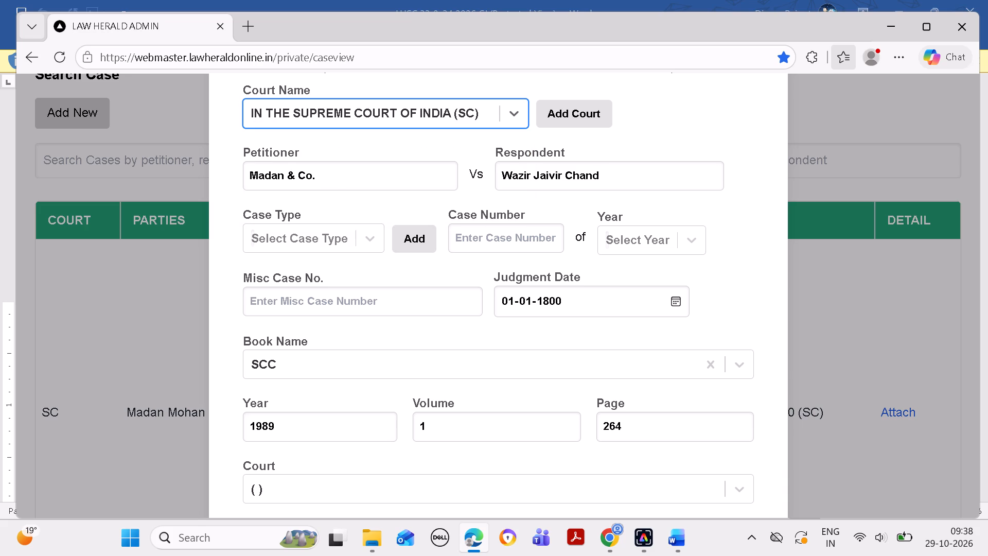
pyautogui.press('Return')
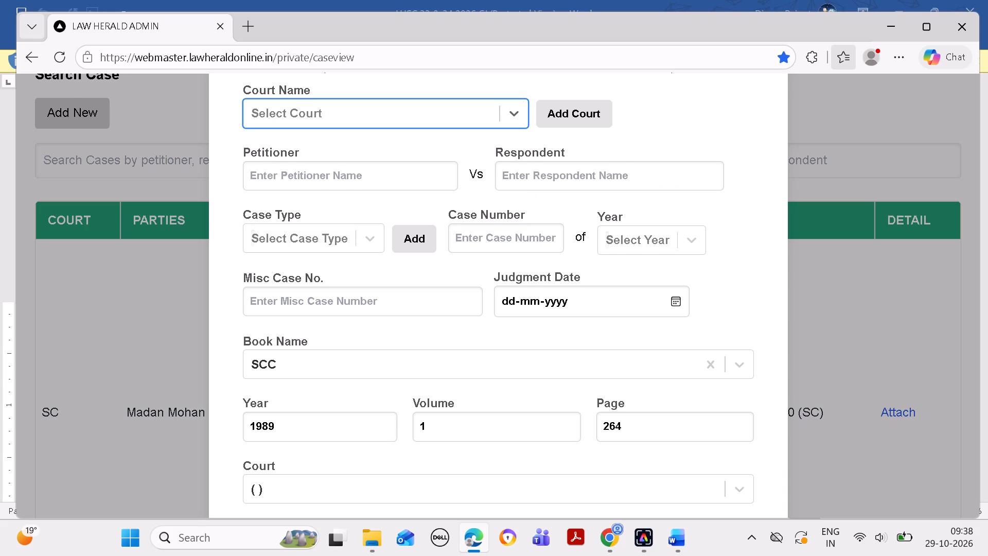
pyautogui.click(639, 167)
pyautogui.click(642, 167)
pyautogui.scroll(-6, 608, 239)
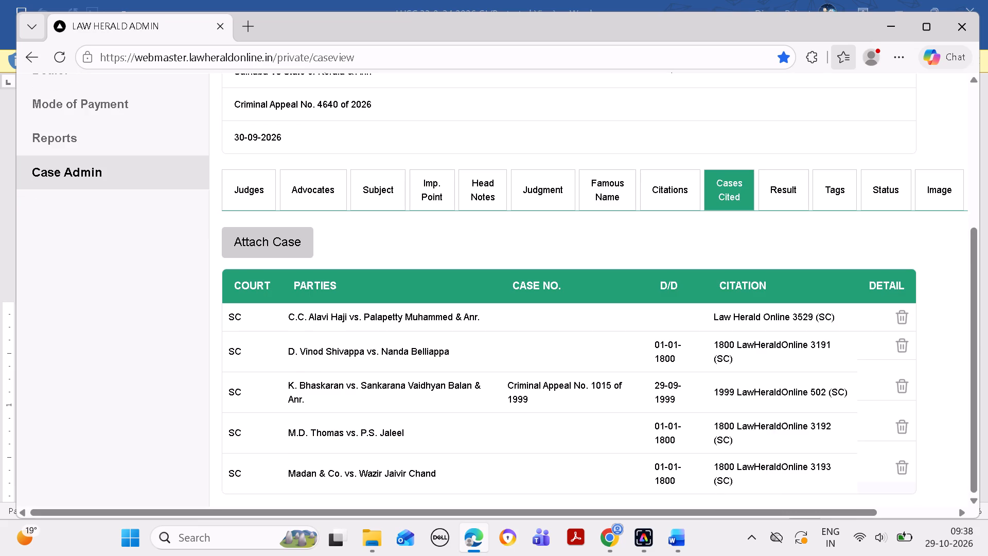
# Search the cases to attach for petitioner State of U.P., copied from the sixth cited case in Word.
pyautogui.click(680, 544)
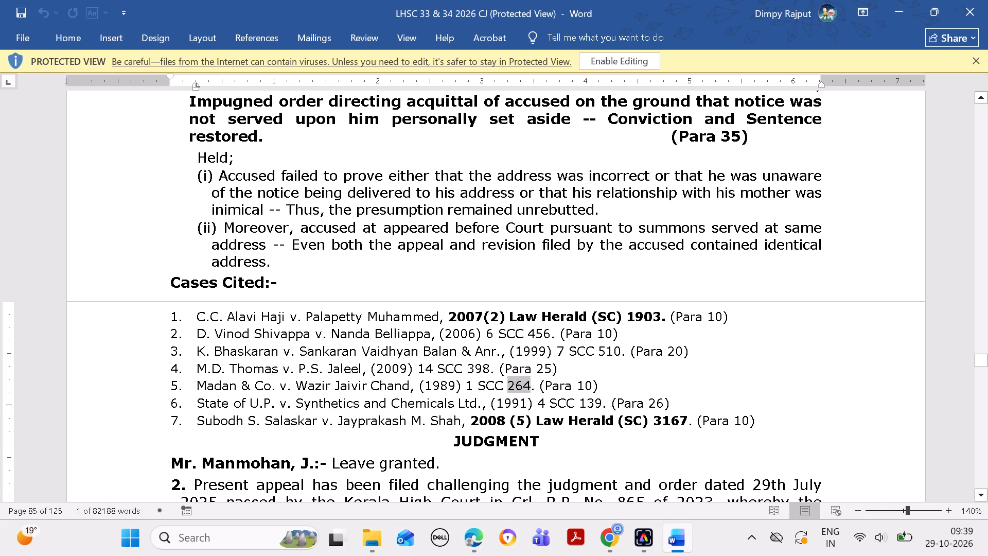
pyautogui.moveTo(199, 402); pyautogui.dragTo(281, 409)
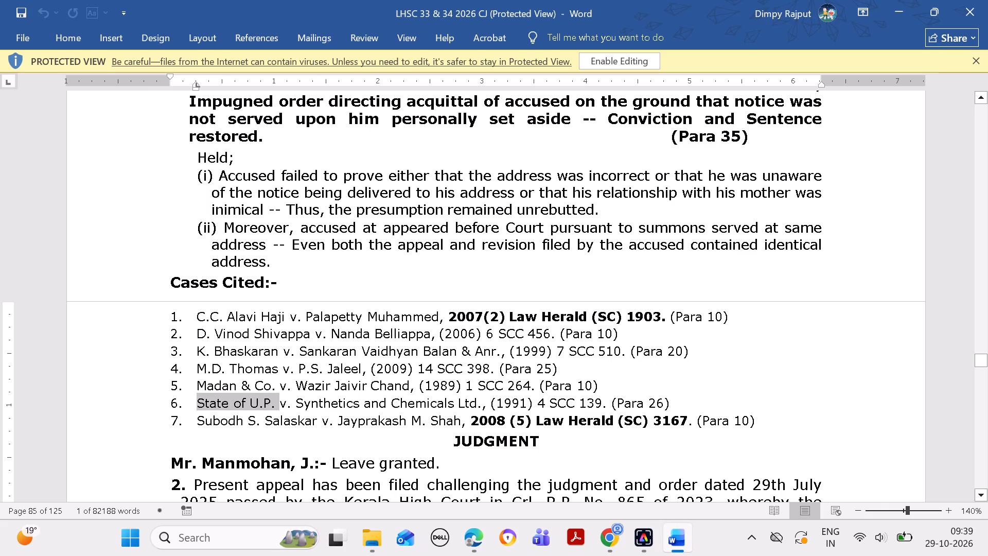
pyautogui.moveTo(281, 409); pyautogui.dragTo(279, 409)
pyautogui.hotkey('ctrl', 'c')
pyautogui.keyDown('ctrl'); pyautogui.click(480, 545); pyautogui.keyUp('ctrl')
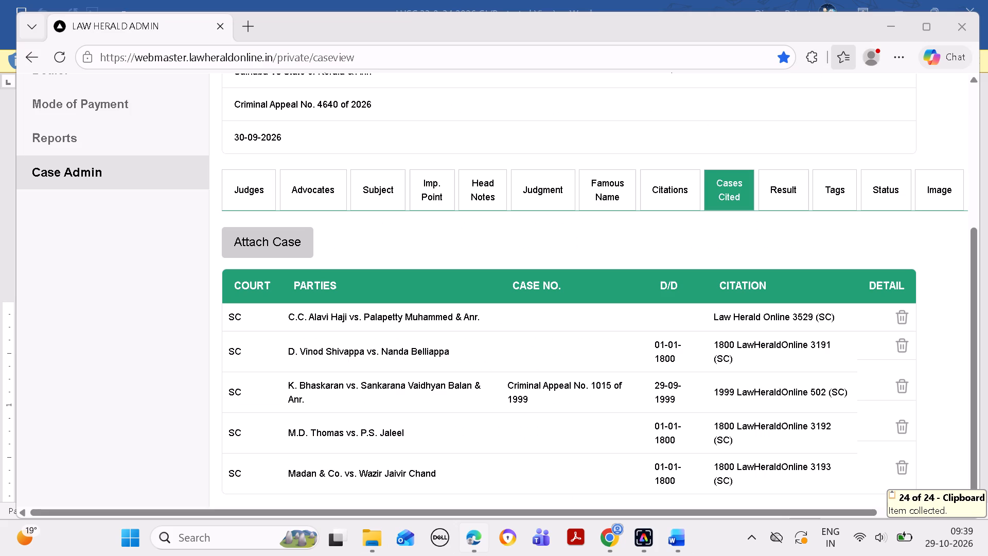
pyautogui.click(296, 239)
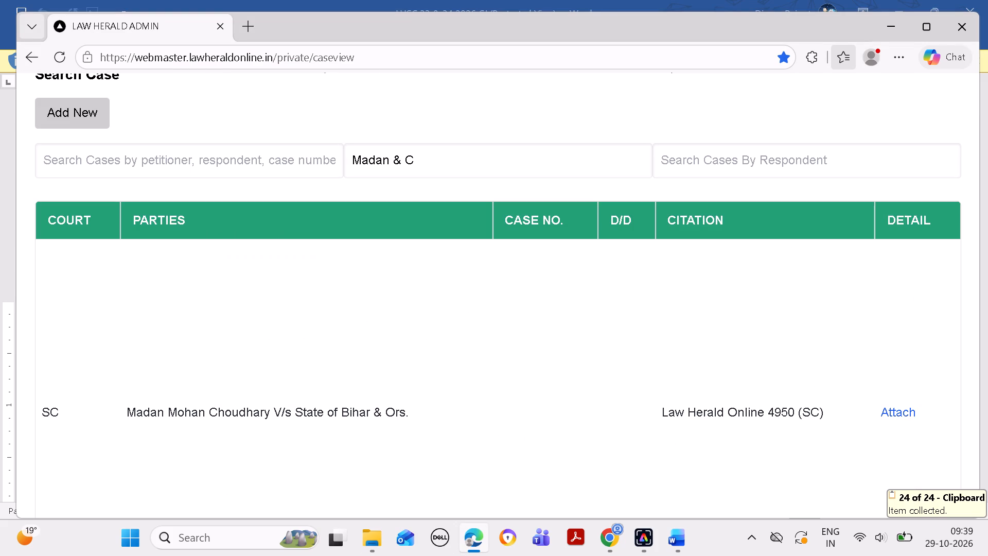
pyautogui.moveTo(421, 158); pyautogui.dragTo(340, 164)
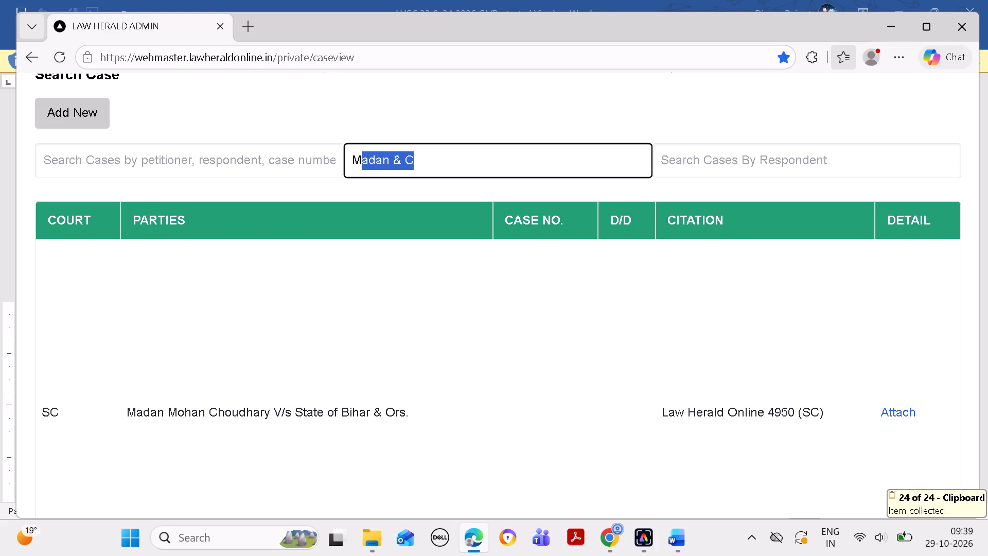
pyautogui.press('BackSpace')
pyautogui.hotkey('ctrl', 'v')
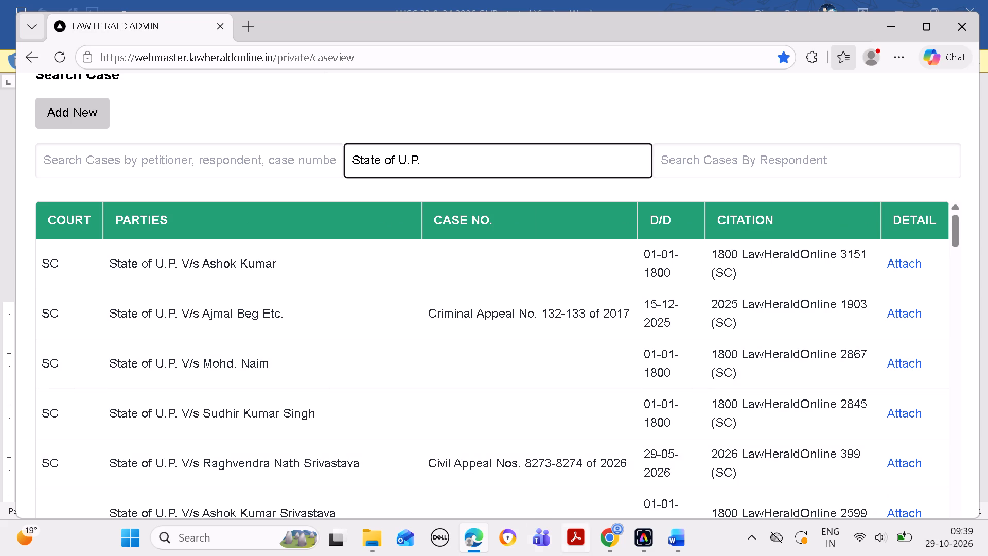
# Filter by respondent Synthetics and Chemicals Ltd., copied from Word, and attach the matching case as the sixth cited case.
pyautogui.click(672, 538)
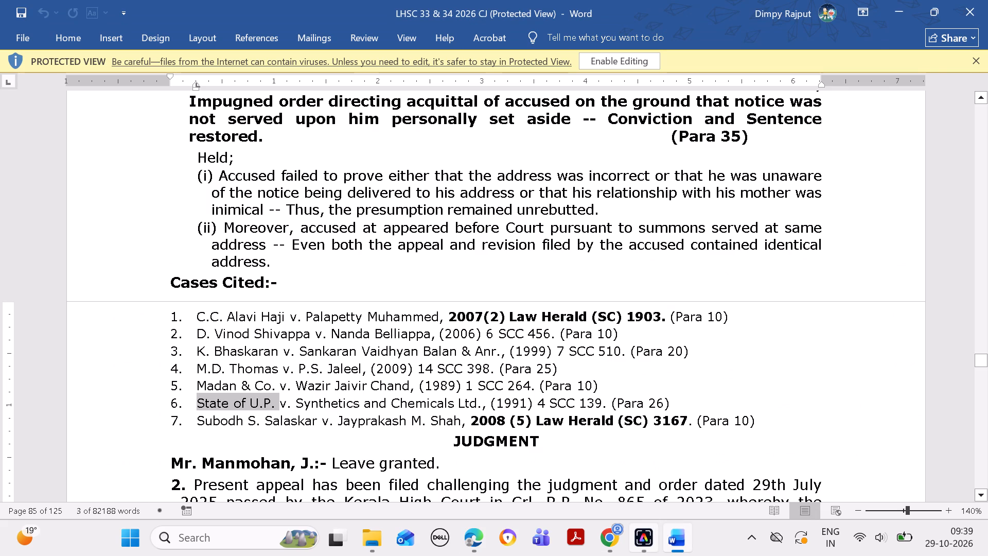
pyautogui.moveTo(297, 401); pyautogui.dragTo(404, 402)
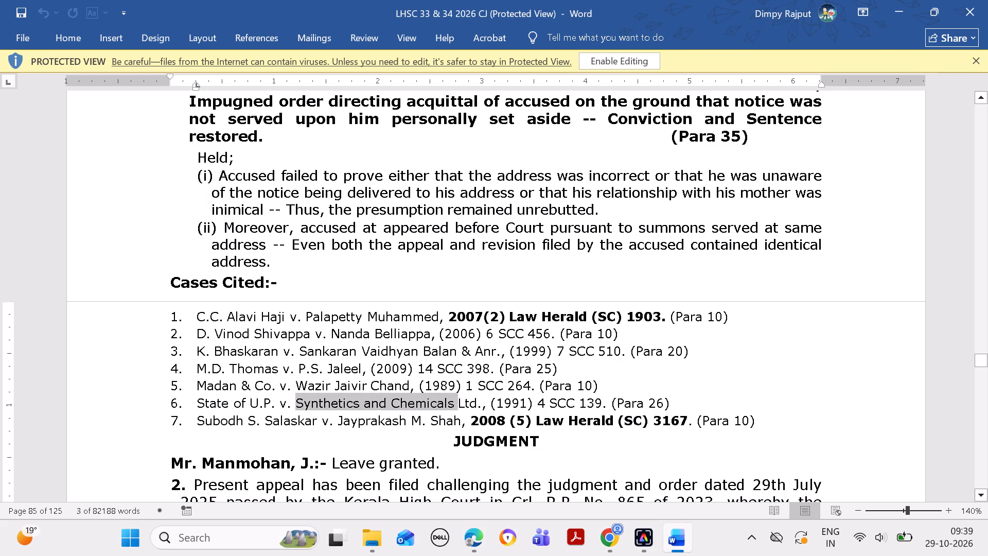
pyautogui.moveTo(404, 402); pyautogui.dragTo(480, 397)
pyautogui.moveTo(480, 397); pyautogui.dragTo(482, 397)
pyautogui.hotkey('ctrl', 'c')
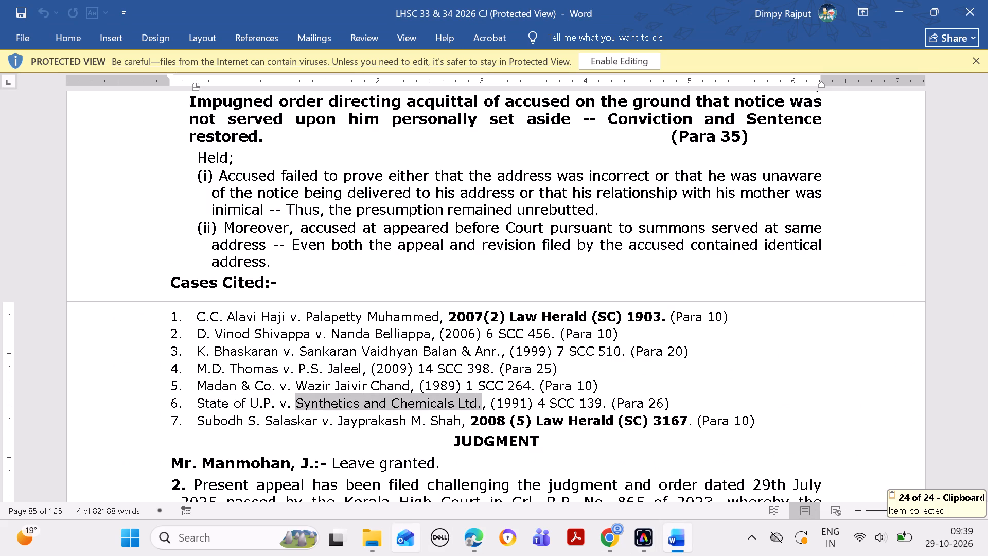
pyautogui.click(483, 545)
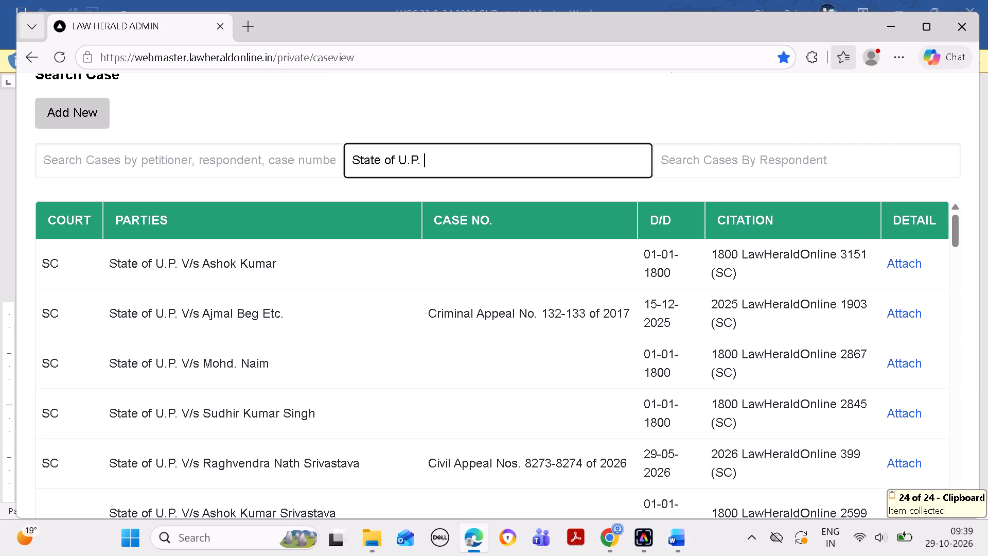
pyautogui.click(693, 165)
pyautogui.hotkey('ctrl', 'v')
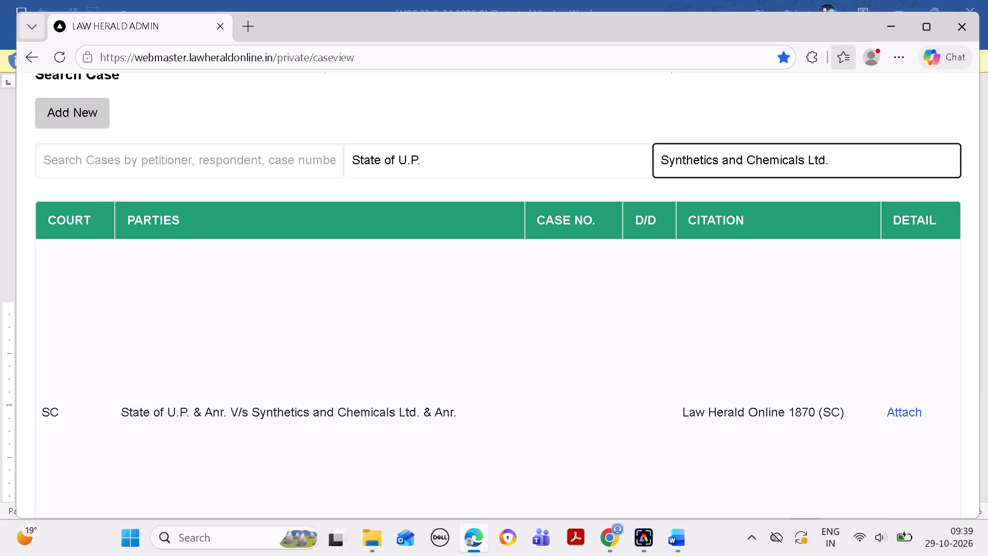
pyautogui.click(908, 412)
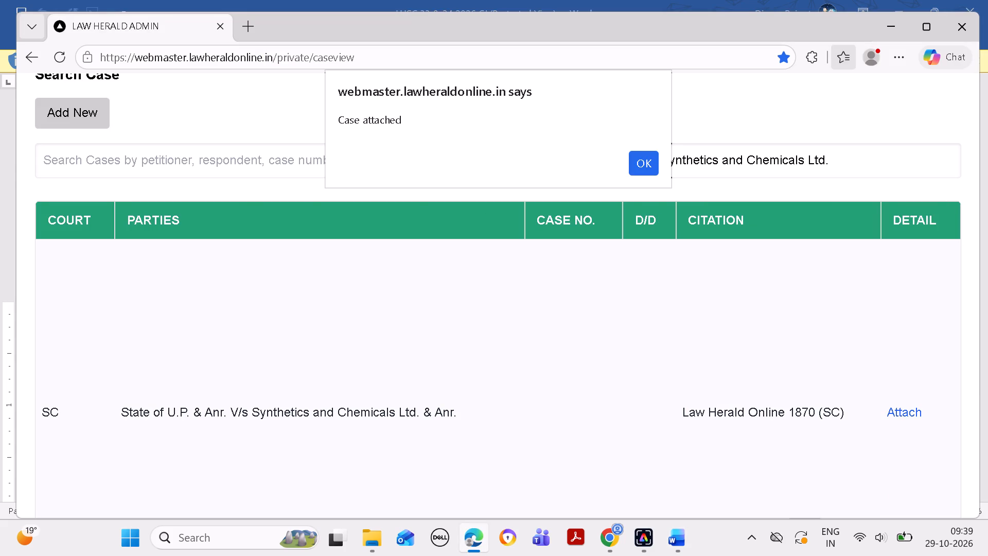
pyautogui.click(655, 160)
pyautogui.scroll(-5, 641, 252)
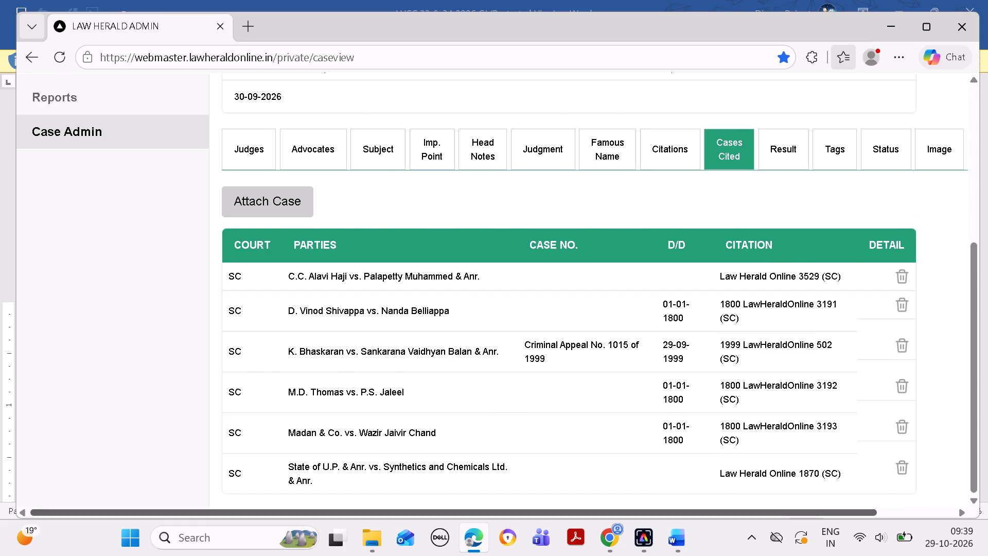
# Search the cases to attach by the seventh cited case's petitioner, copied from Word, with the respondent filter cleared.
pyautogui.click(683, 534)
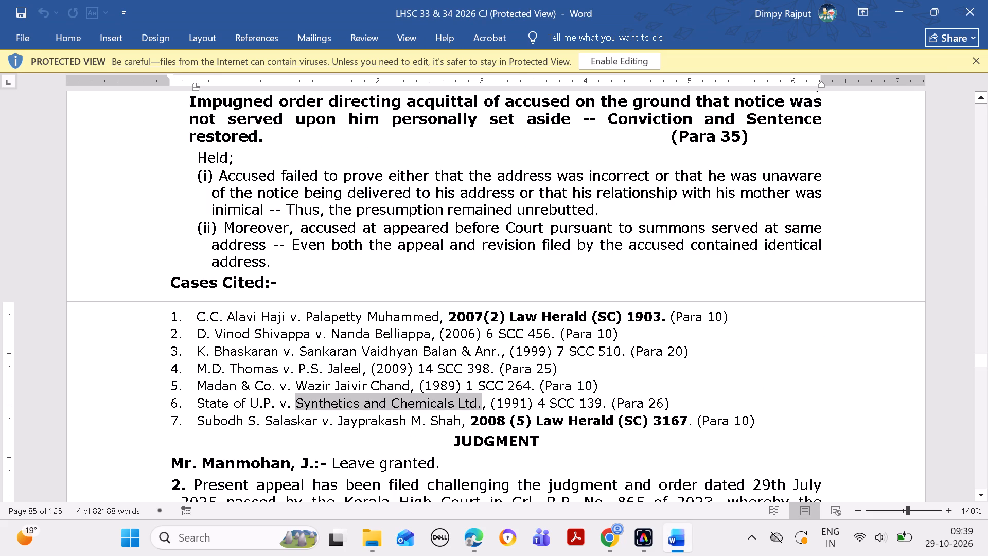
pyautogui.moveTo(201, 420); pyautogui.dragTo(325, 428)
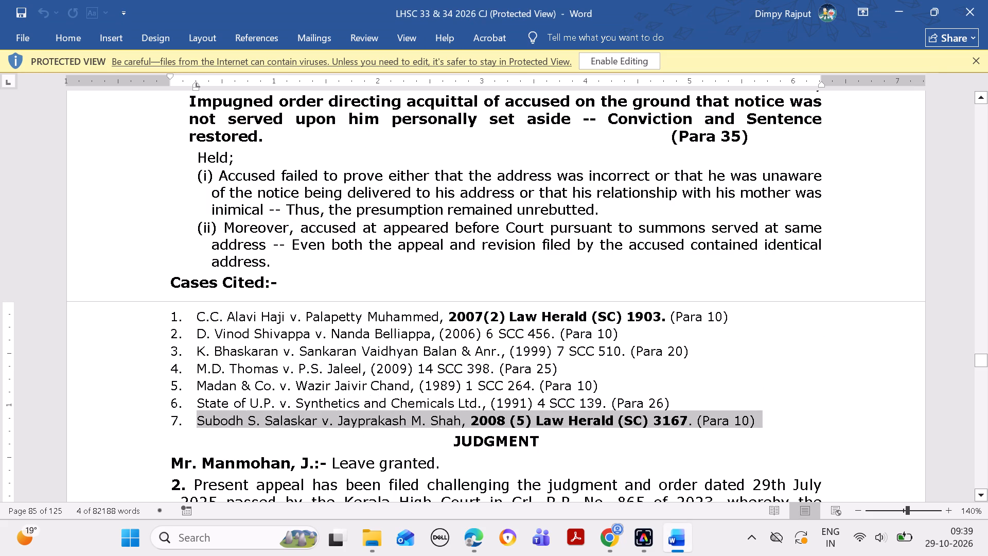
pyautogui.moveTo(325, 428); pyautogui.dragTo(315, 423)
pyautogui.hotkey('ctrl', 'c')
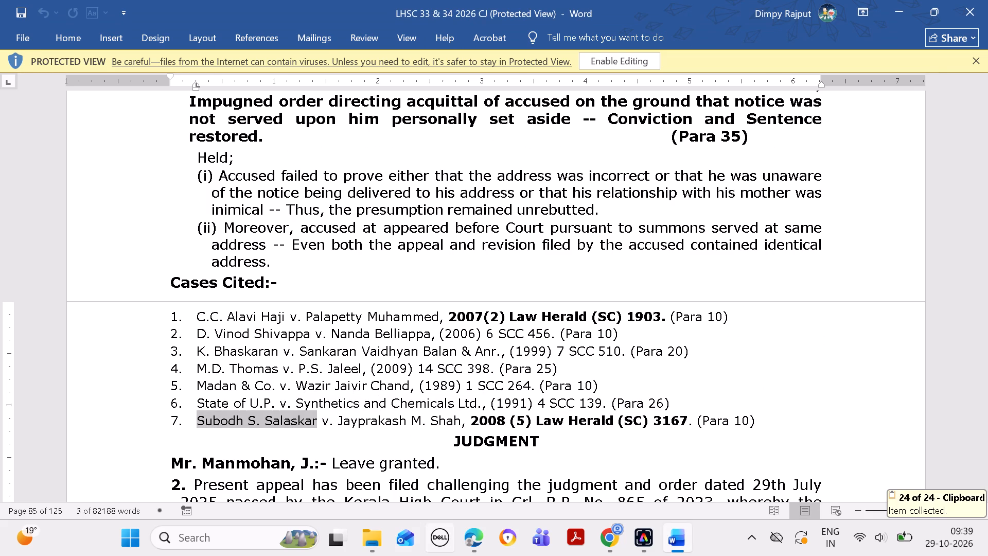
pyautogui.click(480, 540)
pyautogui.click(475, 539)
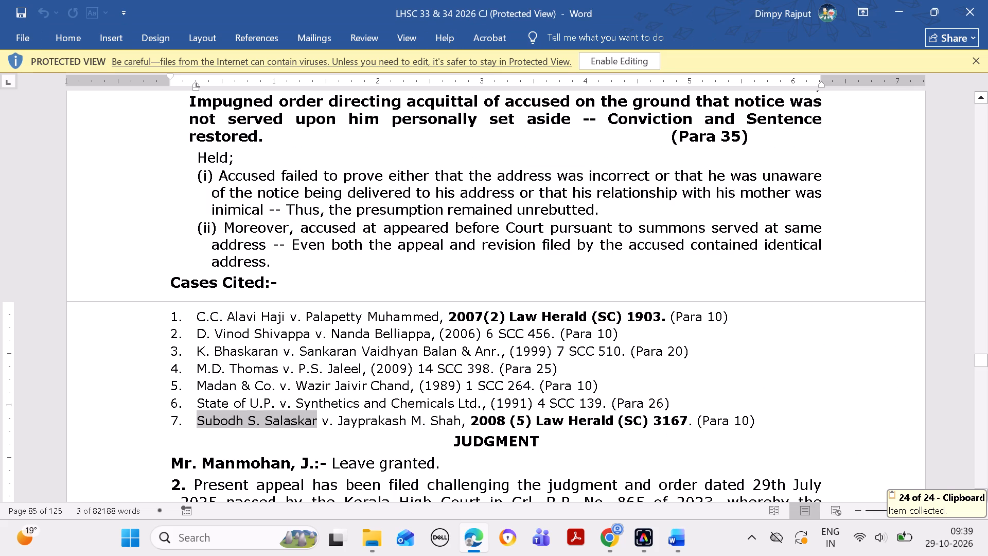
pyautogui.click(471, 540)
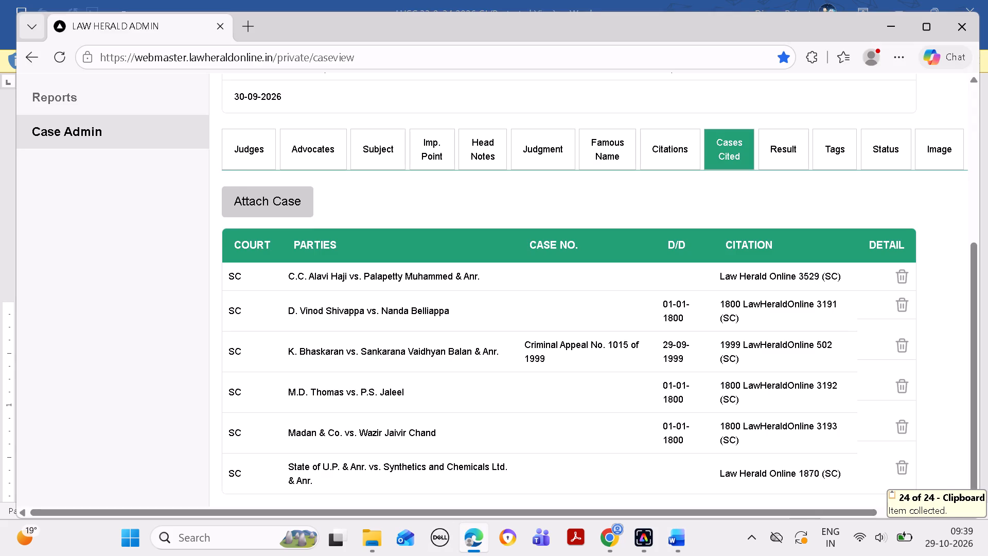
pyautogui.click(279, 202)
pyautogui.moveTo(438, 154); pyautogui.dragTo(322, 159)
pyautogui.press('BackSpace')
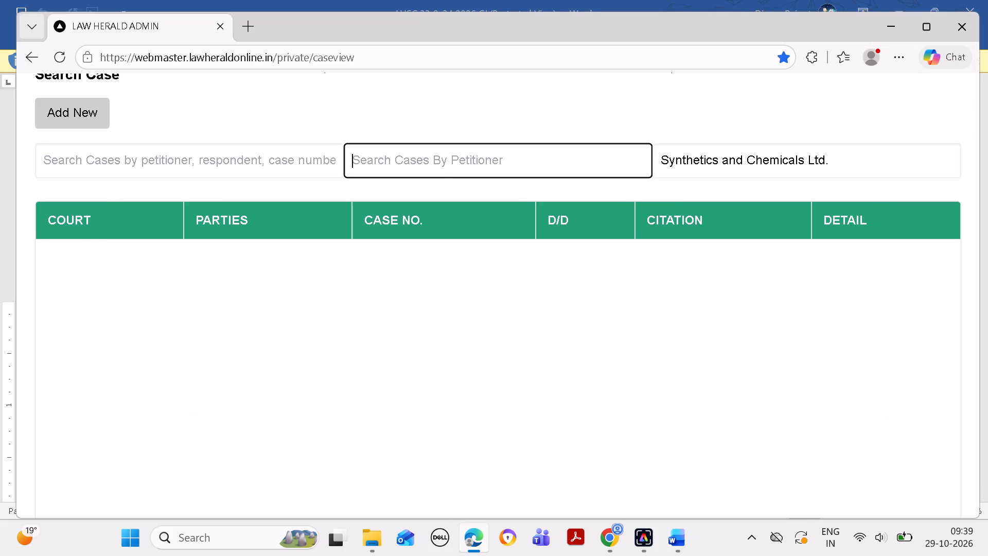
pyautogui.moveTo(830, 157); pyautogui.dragTo(619, 159)
pyautogui.press('BackSpace')
pyautogui.click(436, 158)
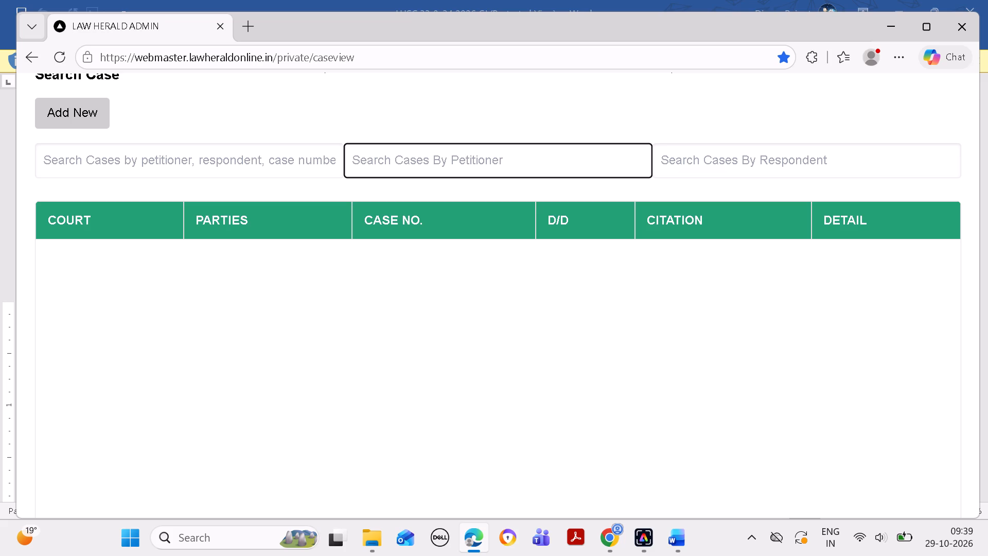
pyautogui.hotkey('ctrl', 'v')
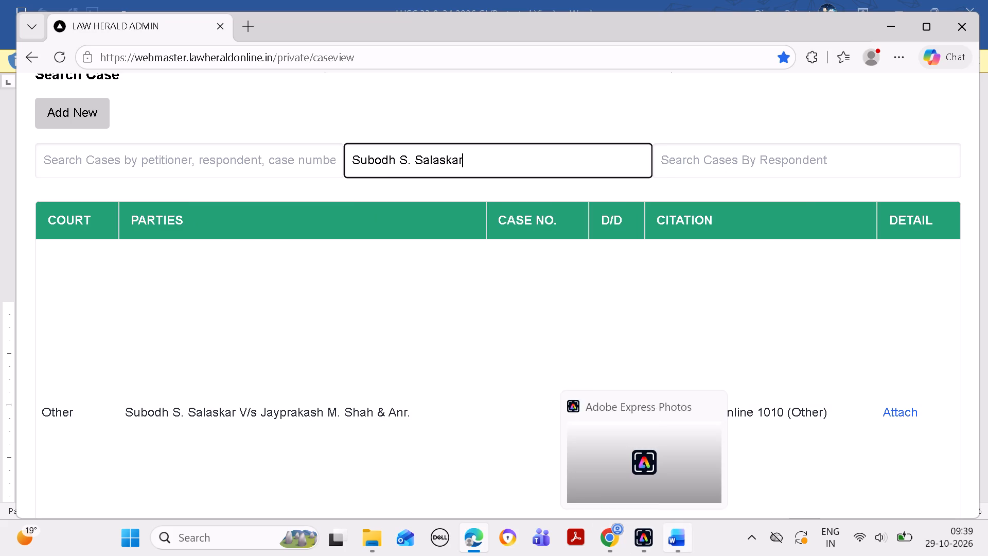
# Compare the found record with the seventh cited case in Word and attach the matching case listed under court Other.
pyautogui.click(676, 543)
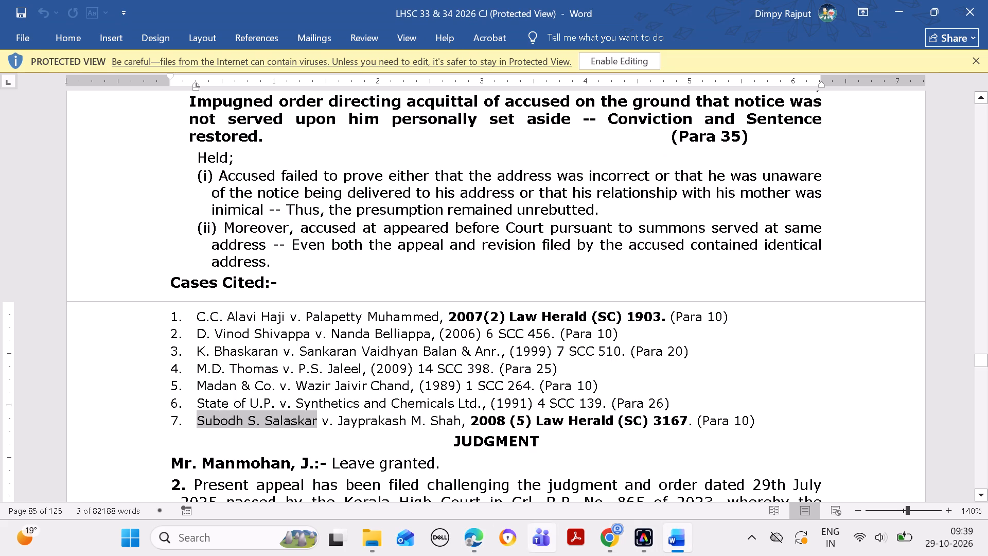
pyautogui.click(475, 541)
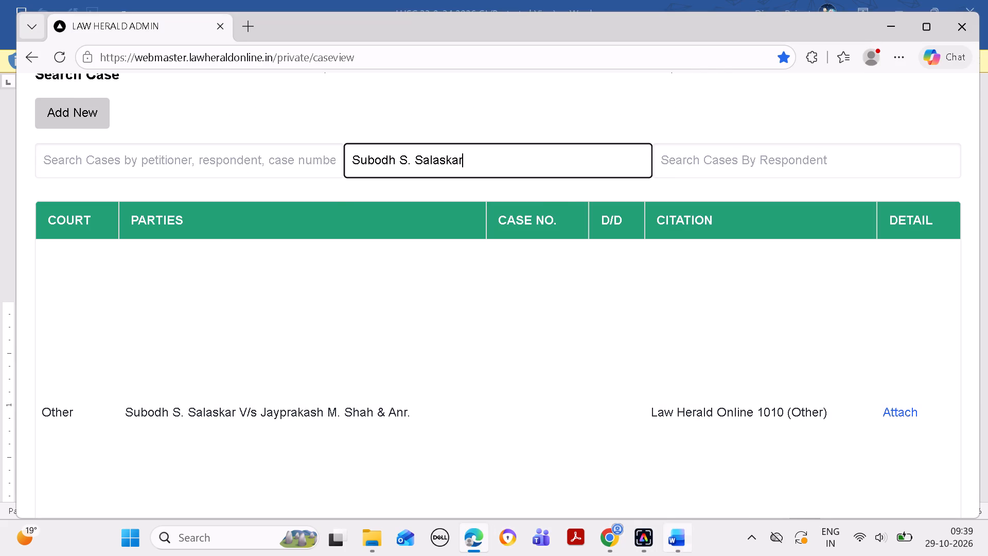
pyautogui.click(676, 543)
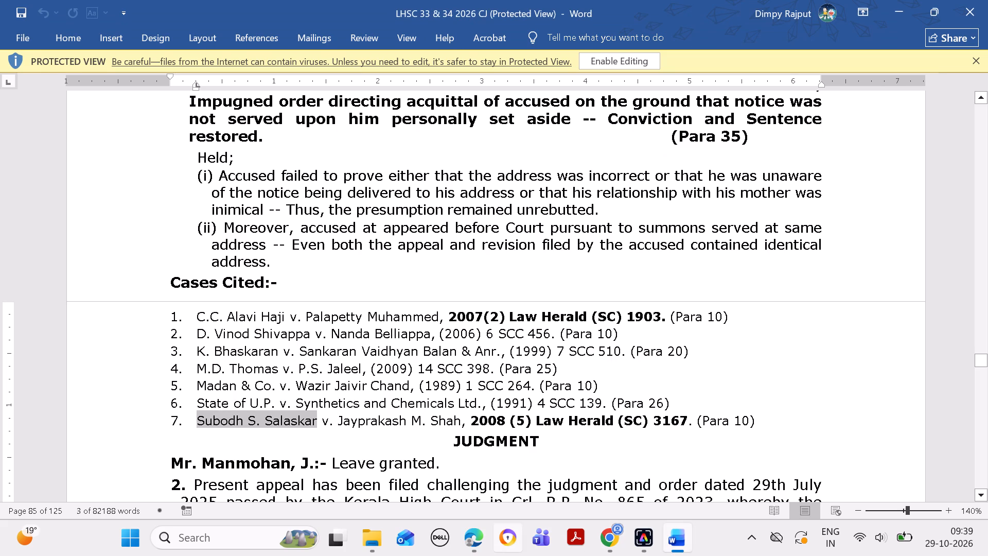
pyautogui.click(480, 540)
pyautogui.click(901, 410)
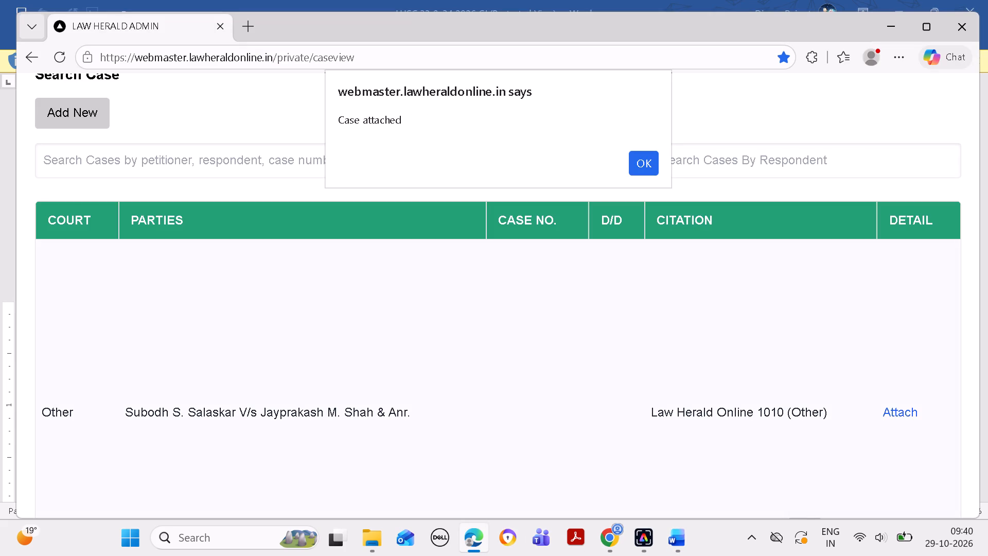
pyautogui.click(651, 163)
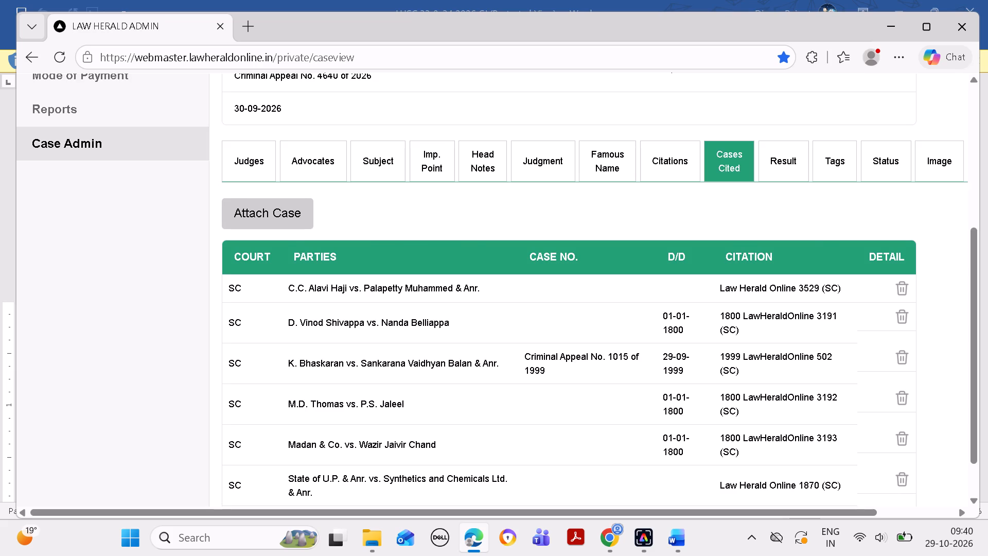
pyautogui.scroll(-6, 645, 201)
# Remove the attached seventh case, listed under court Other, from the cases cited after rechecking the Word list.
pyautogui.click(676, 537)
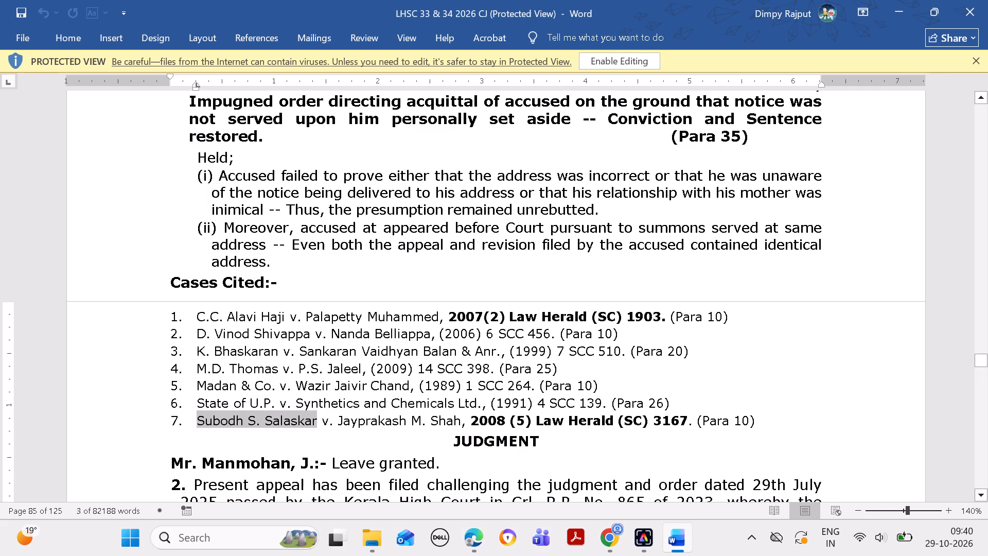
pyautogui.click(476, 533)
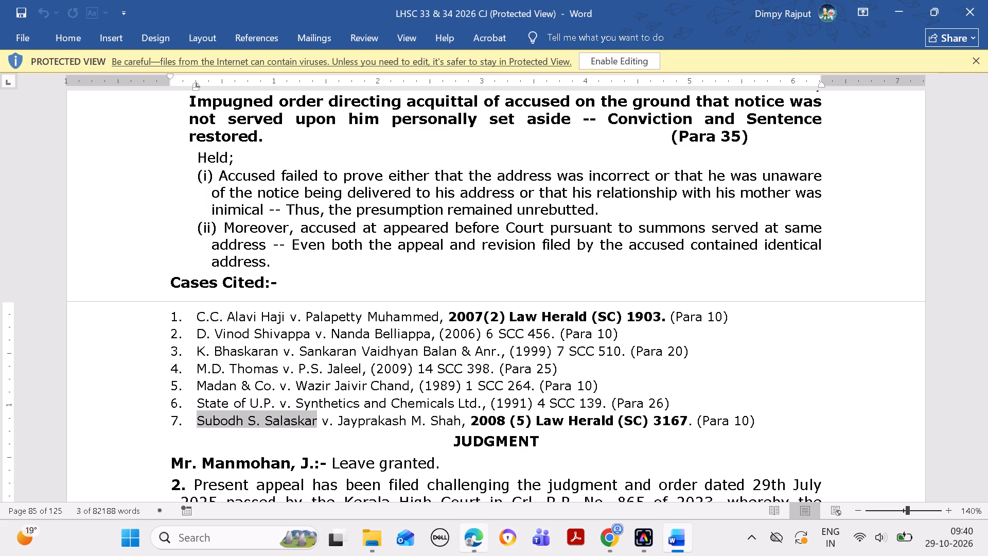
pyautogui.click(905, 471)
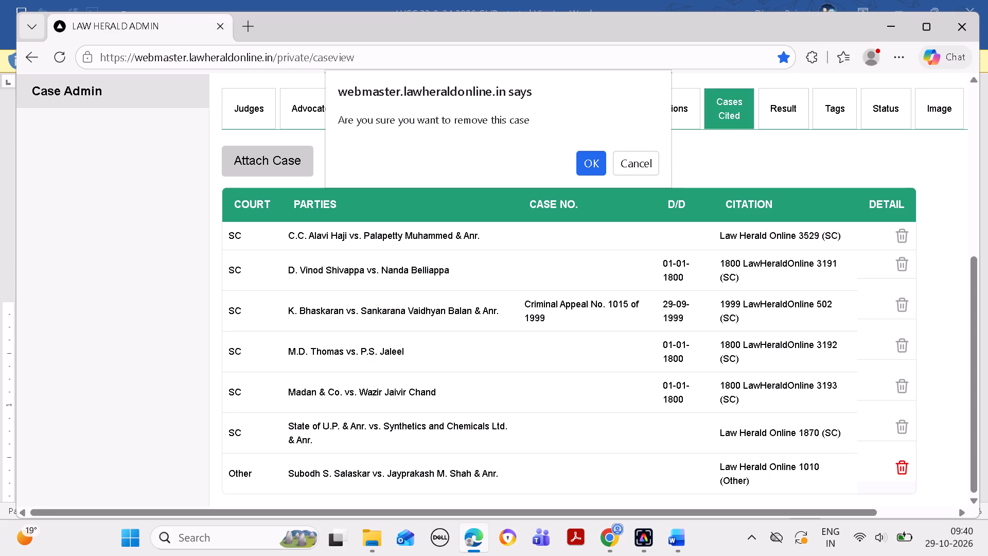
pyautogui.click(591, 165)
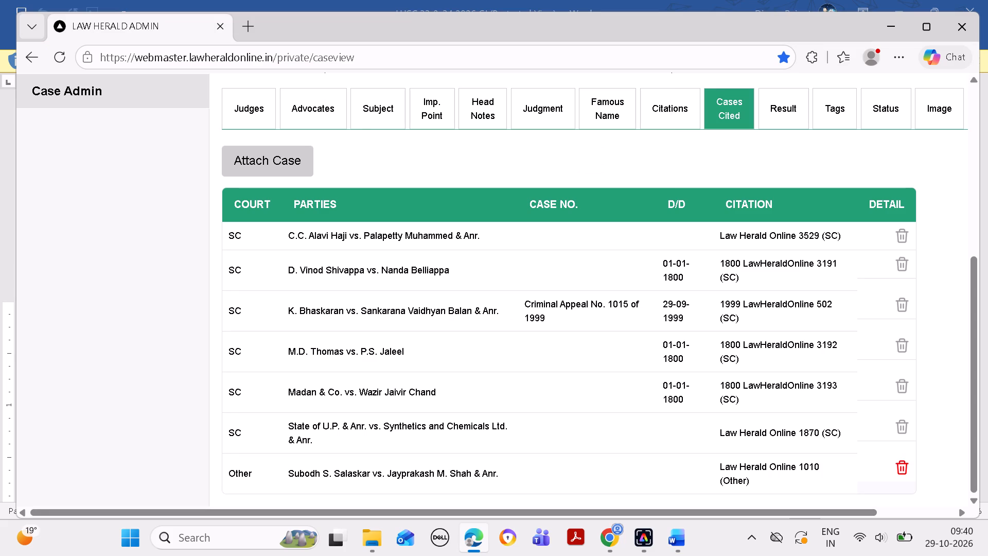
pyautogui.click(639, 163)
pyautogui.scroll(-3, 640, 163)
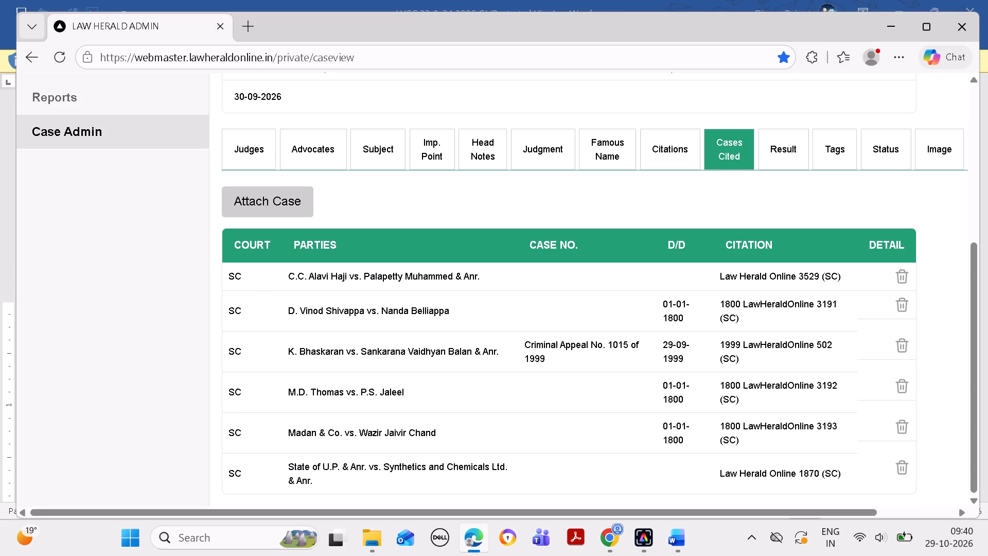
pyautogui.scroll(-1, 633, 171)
# Start a new case record for the seventh cited case and fill in its petitioner, copied from the Word list.
pyautogui.click(307, 200)
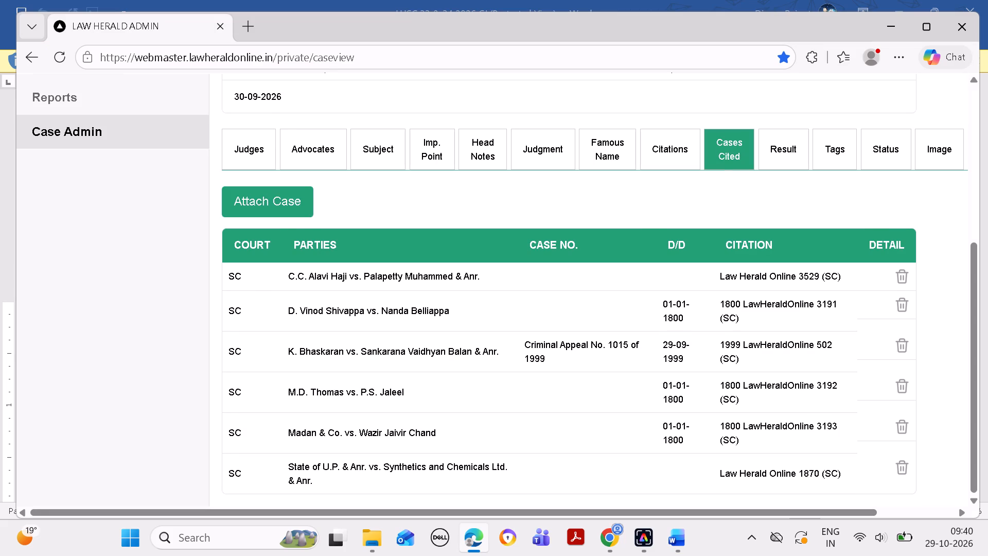
pyautogui.click(672, 545)
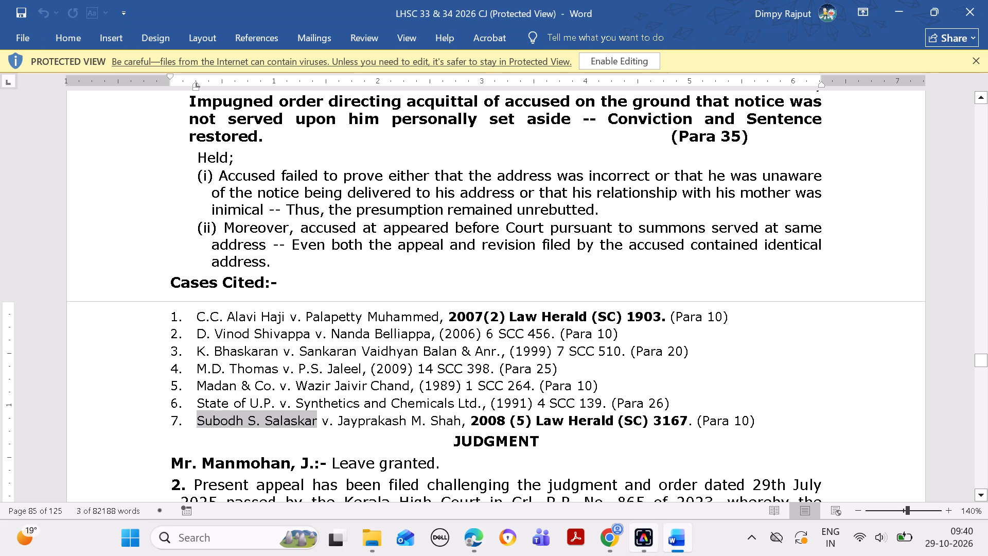
pyautogui.hotkey('ctrl', 'c')
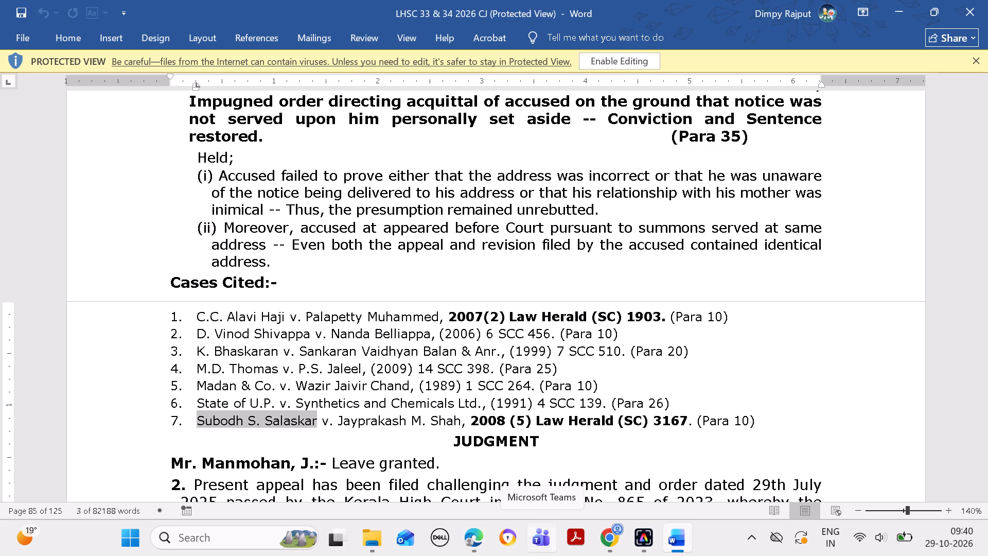
pyautogui.click(470, 543)
pyautogui.scroll(2, 411, 449)
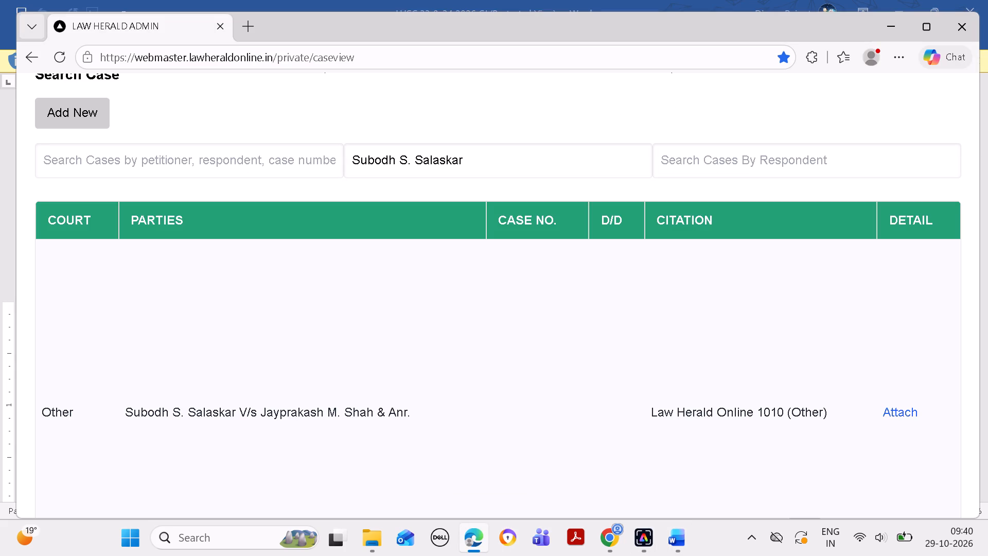
pyautogui.click(77, 111)
pyautogui.click(331, 182)
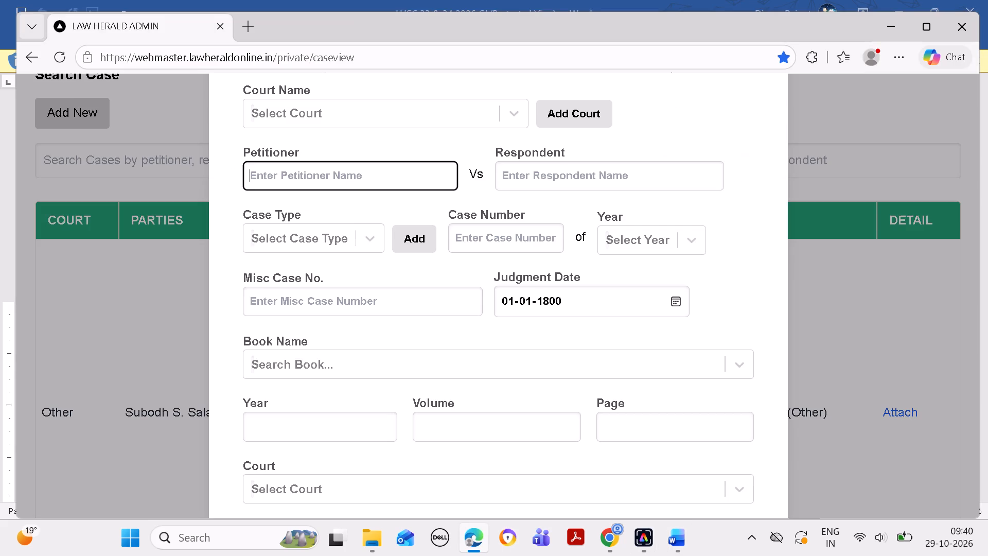
pyautogui.hotkey('ctrl', 'v')
# Fill in the new case's respondent with the seventh cited case's respondent, copied from Word.
pyautogui.click(678, 534)
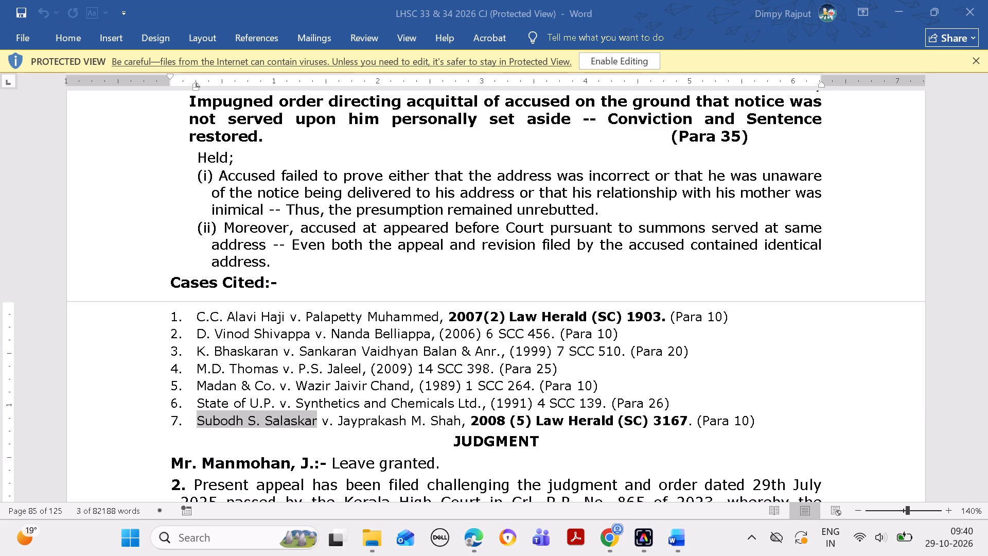
pyautogui.moveTo(338, 417); pyautogui.dragTo(427, 422)
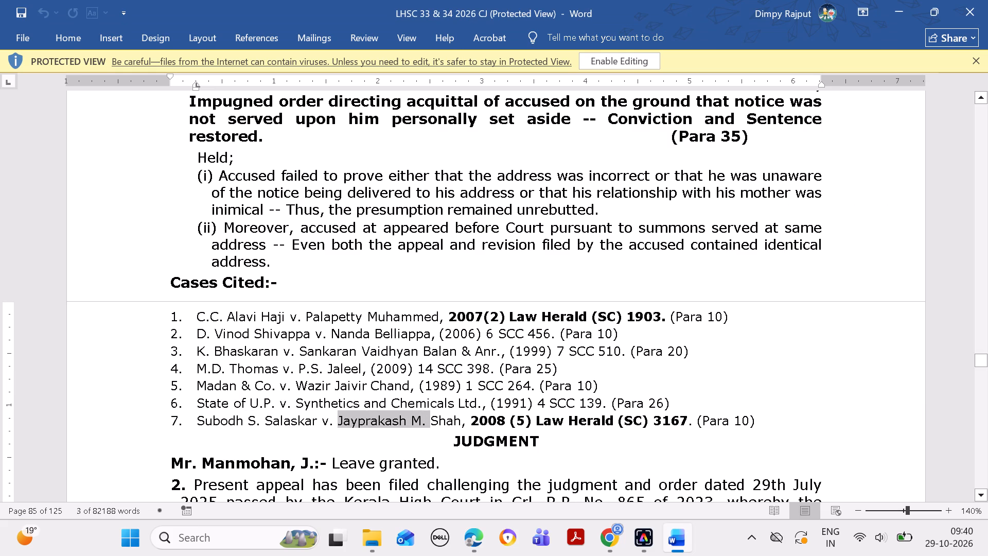
pyautogui.moveTo(427, 422); pyautogui.dragTo(449, 424)
pyautogui.hotkey('ctrl', 'c')
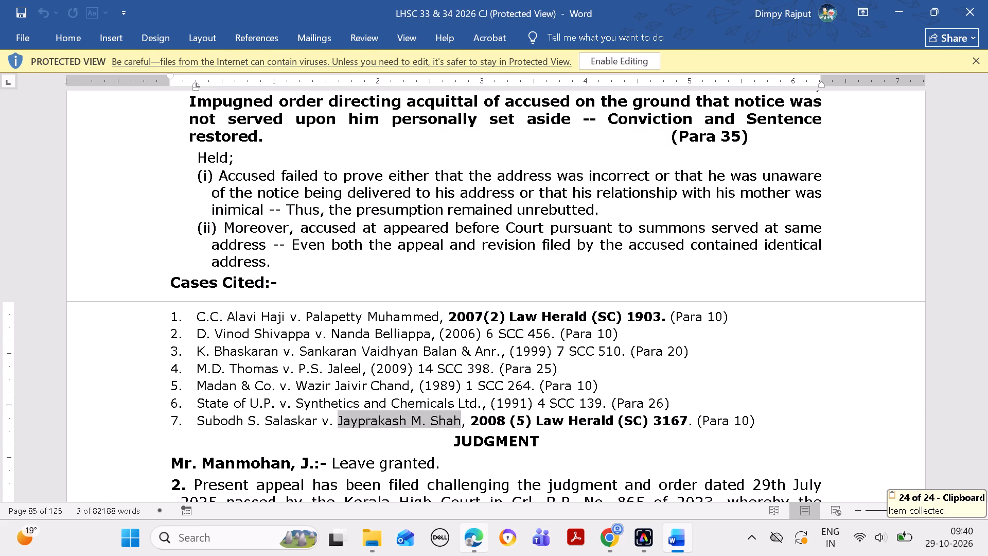
pyautogui.click(483, 538)
pyautogui.click(573, 175)
pyautogui.hotkey('ctrl', 'v')
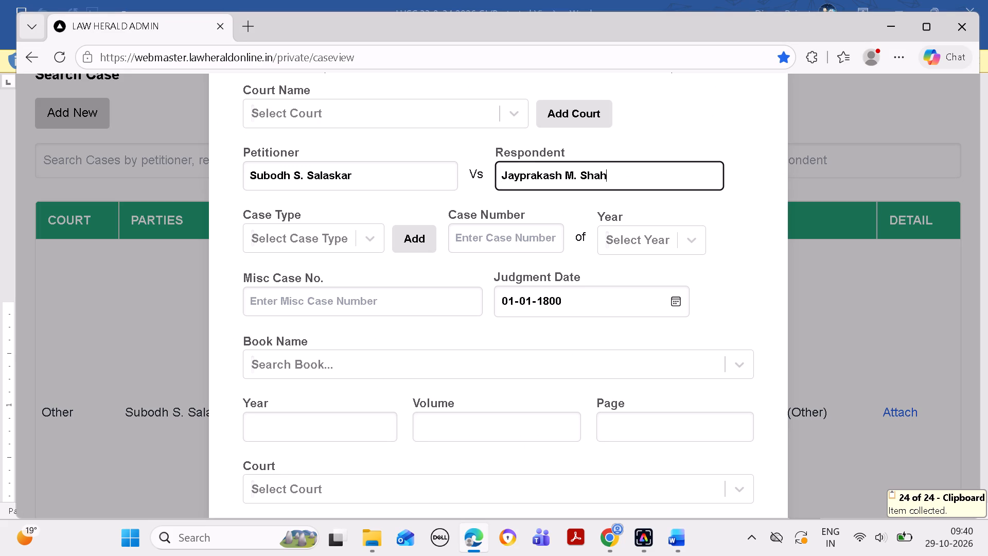
# Set the new case's citation year to 2008 and volume to 5, both copied from the seventh citation in Word.
pyautogui.click(676, 531)
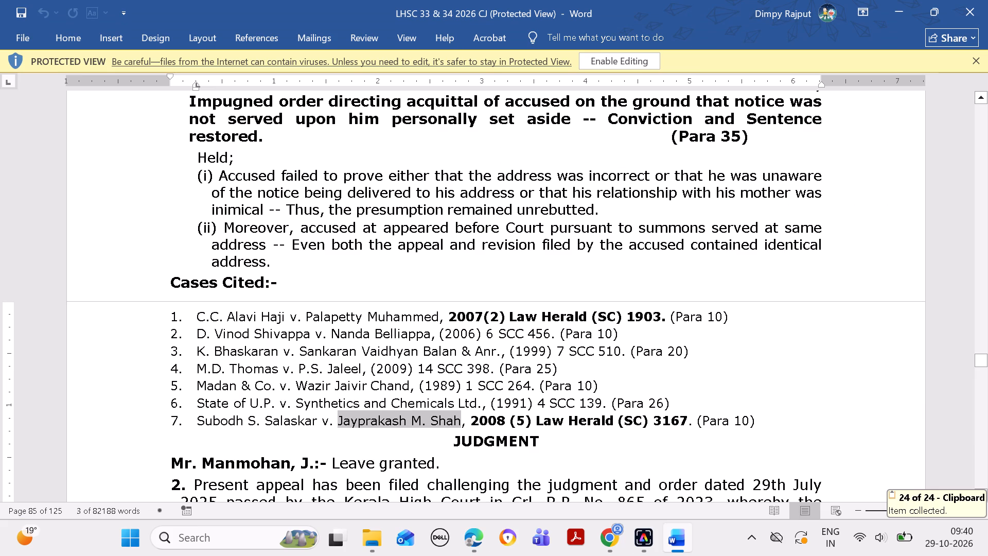
pyautogui.moveTo(471, 415); pyautogui.dragTo(504, 421)
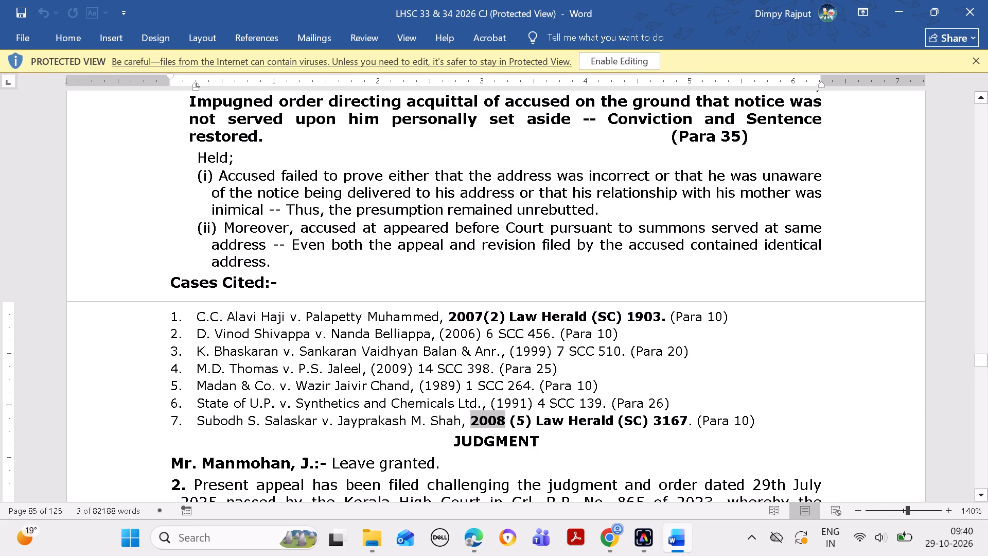
pyautogui.hotkey('ctrl', 'c')
pyautogui.click(472, 532)
pyautogui.click(368, 427)
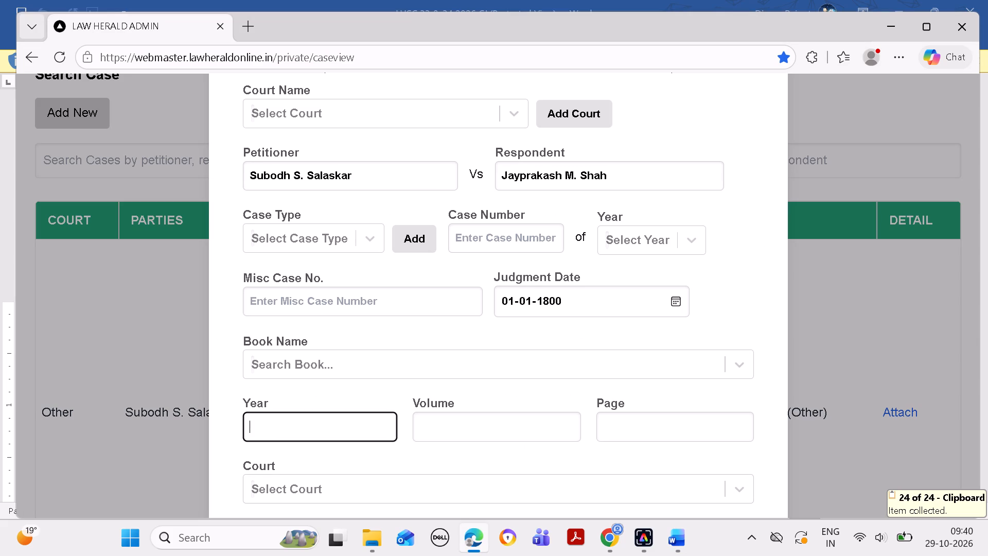
pyautogui.hotkey('ctrl', 'v')
pyautogui.click(683, 546)
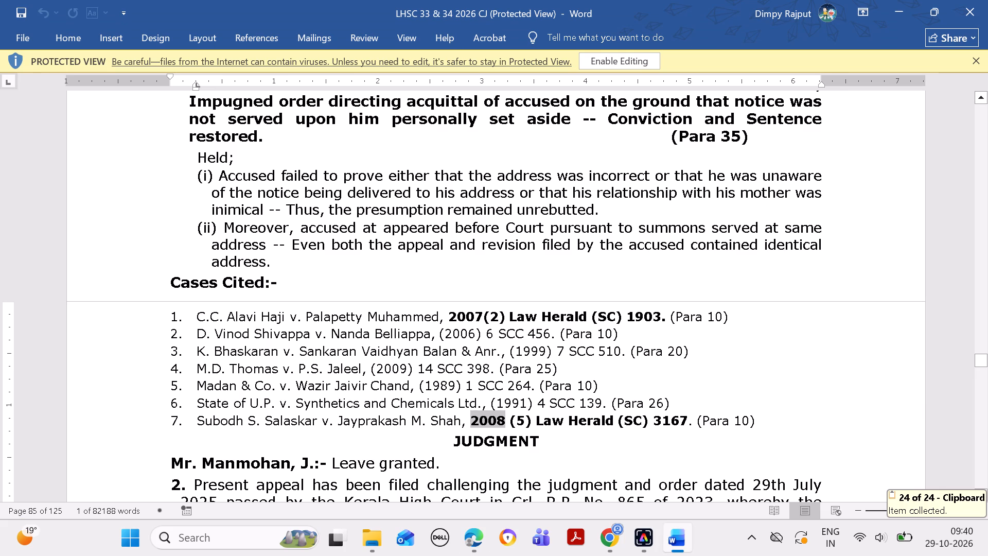
pyautogui.moveTo(515, 422); pyautogui.dragTo(524, 423)
pyautogui.hotkey('ctrl', 'c')
pyautogui.click(473, 543)
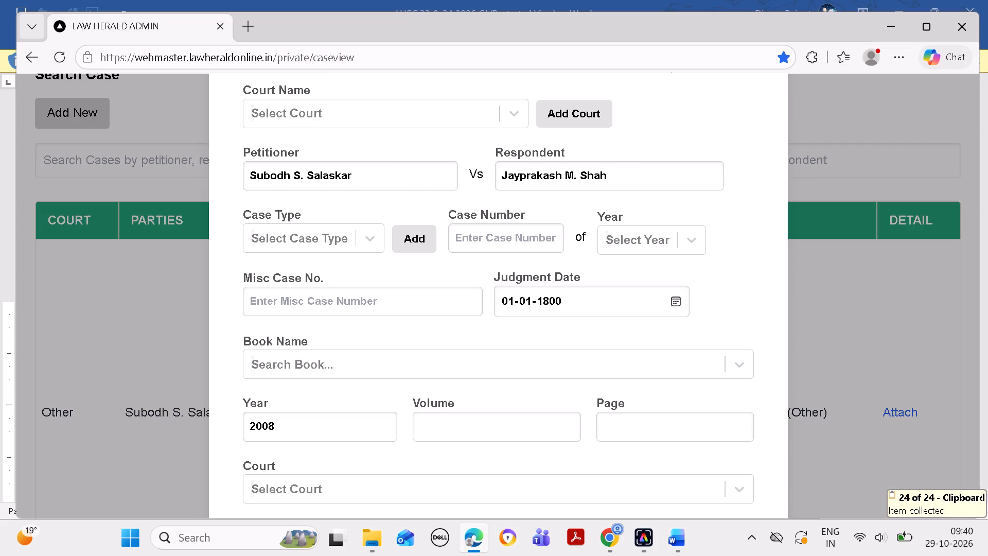
pyautogui.click(477, 432)
pyautogui.hotkey('ctrl', 'v')
# Set the new case's book name to Law Herald (SC), copied from the seventh citation in Word.
pyautogui.click(682, 538)
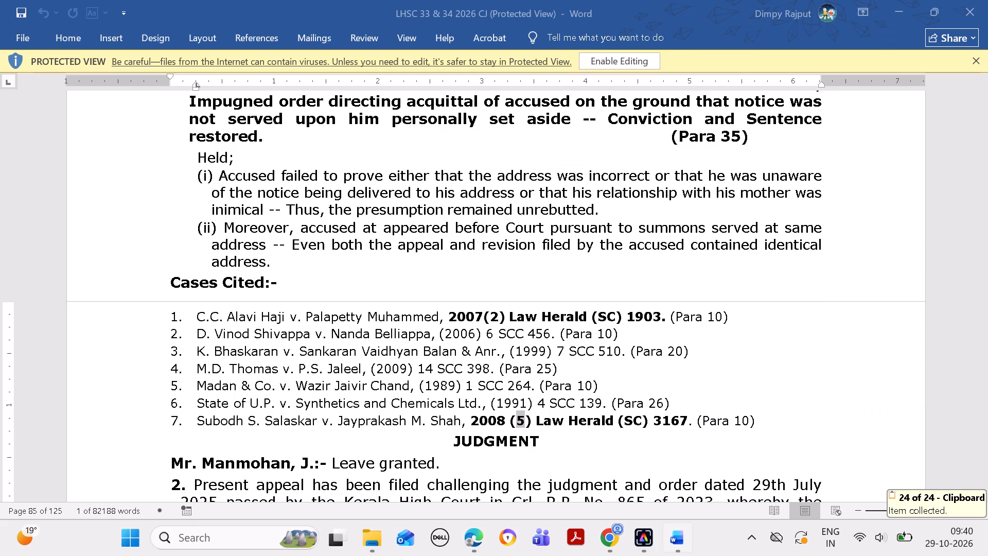
pyautogui.moveTo(537, 418); pyautogui.dragTo(576, 419)
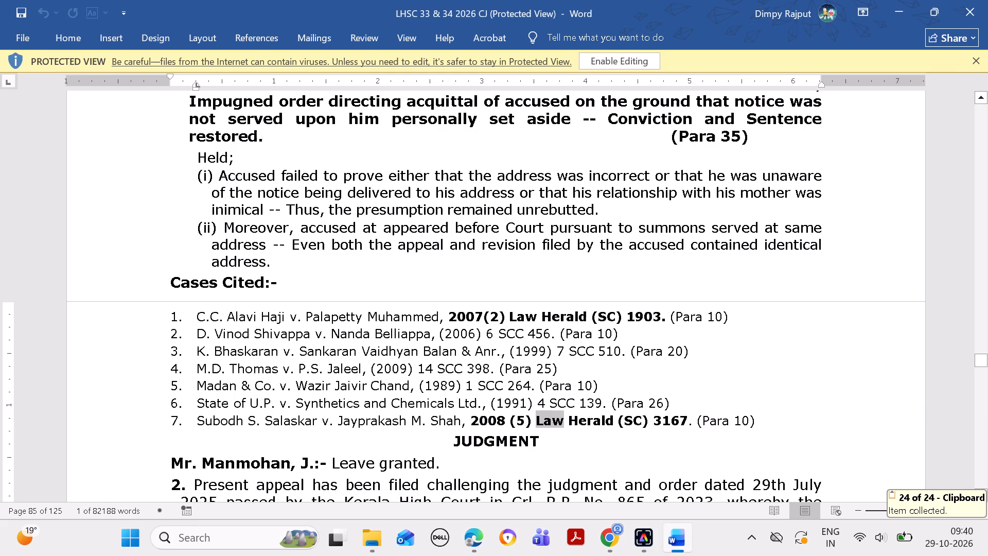
pyautogui.moveTo(576, 419); pyautogui.dragTo(646, 421)
pyautogui.hotkey('ctrl', 'c')
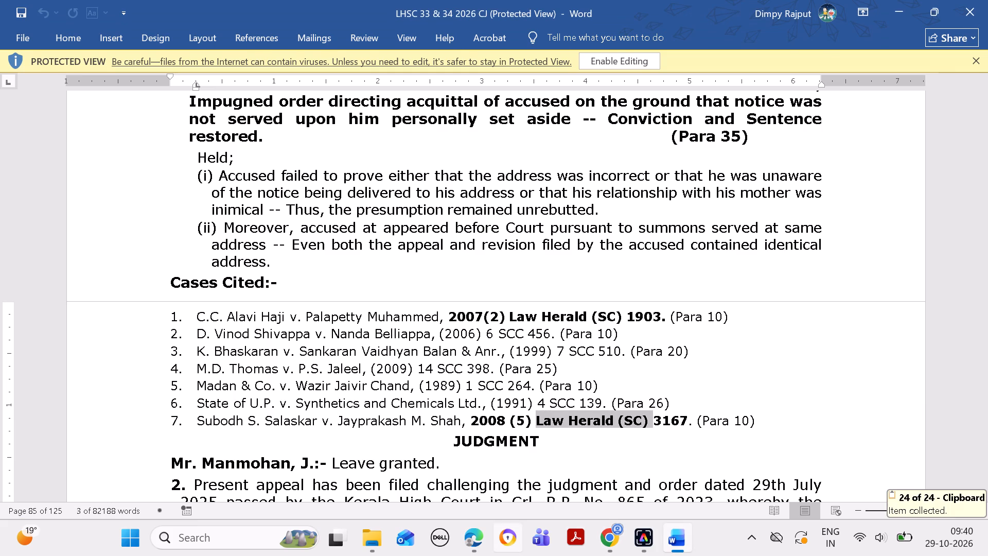
pyautogui.click(474, 535)
pyautogui.click(491, 359)
pyautogui.hotkey('ctrl', 'v')
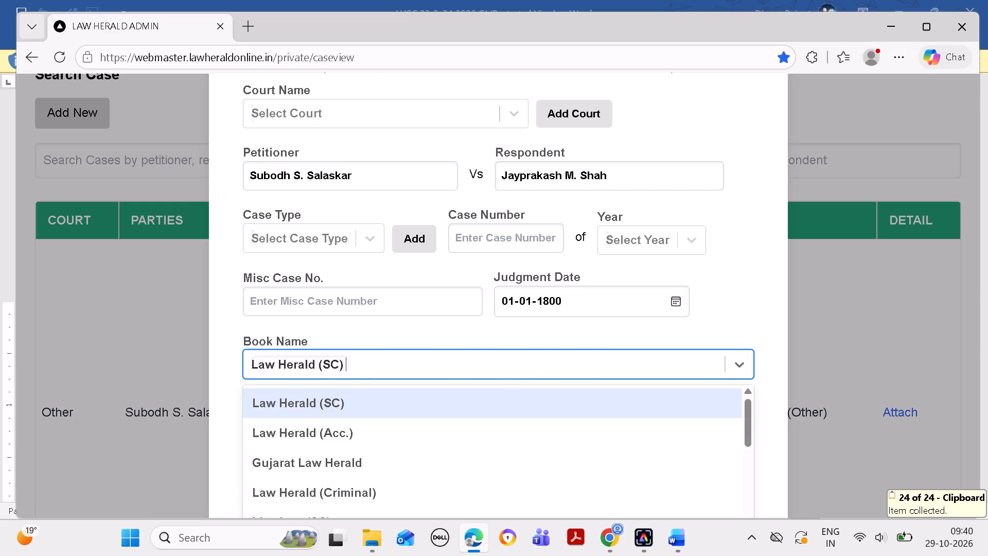
pyautogui.click(474, 394)
# Set the new case's citation page to 3167, copied from the seventh citation in Word.
pyautogui.click(680, 541)
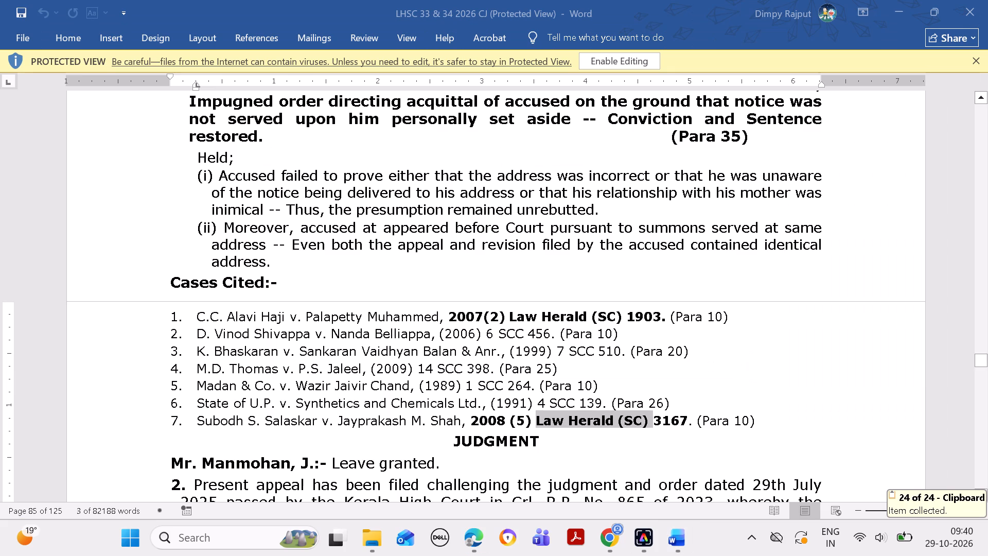
pyautogui.click(652, 418)
pyautogui.moveTo(653, 422); pyautogui.dragTo(665, 421)
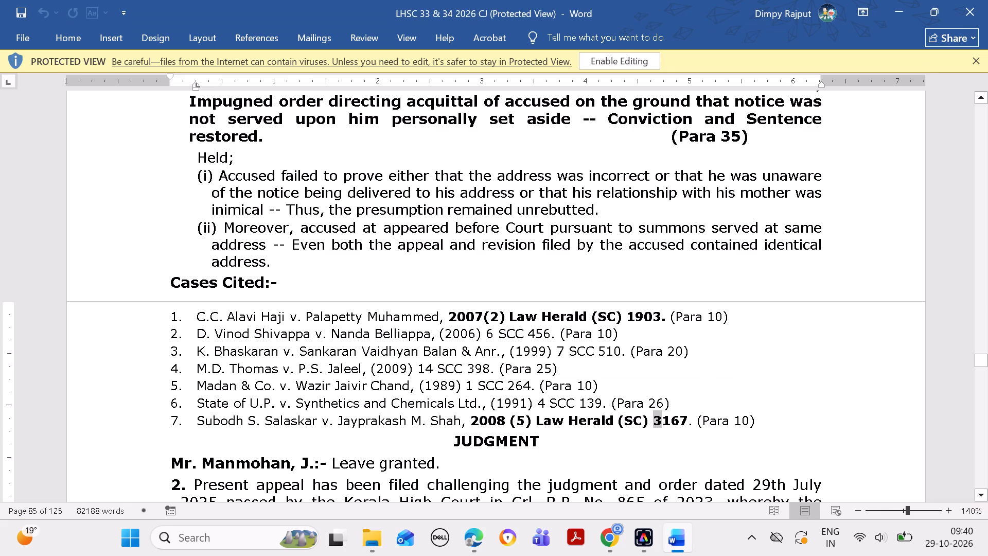
pyautogui.moveTo(665, 421); pyautogui.dragTo(685, 426)
pyautogui.hotkey('ctrl', 'c')
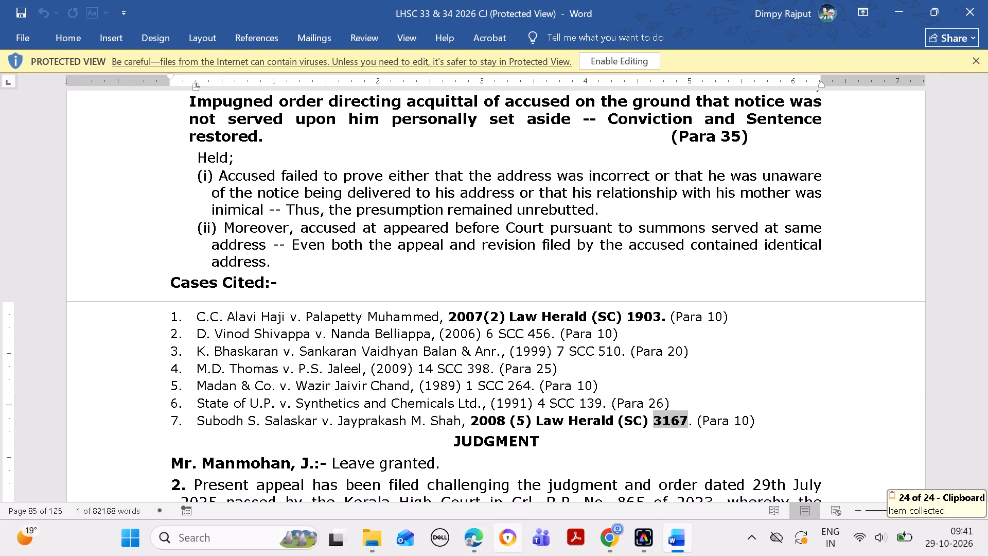
pyautogui.click(481, 536)
pyautogui.click(624, 429)
pyautogui.hotkey('ctrl', 'v')
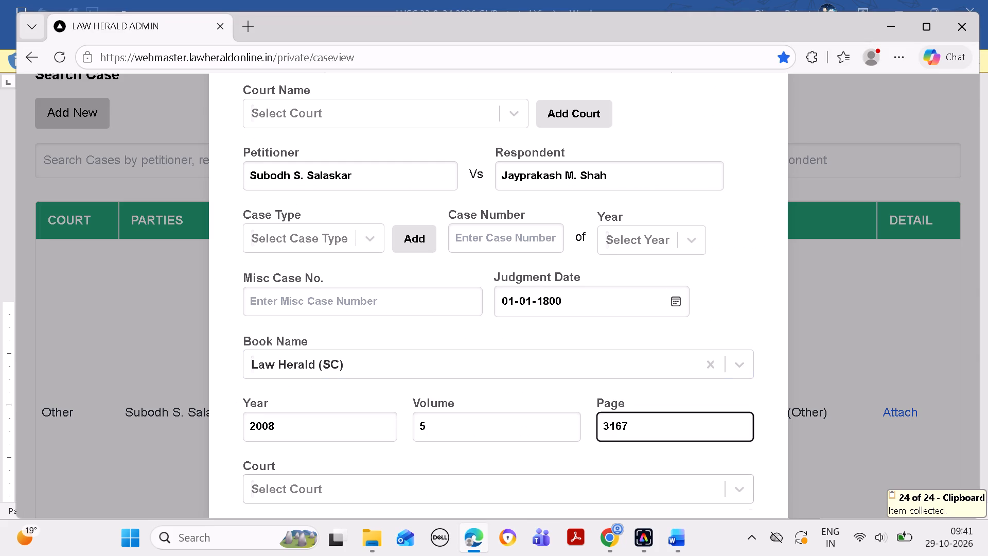
# Set the new case's citation court to the blank "( )" option.
pyautogui.click(564, 480)
pyautogui.click(558, 514)
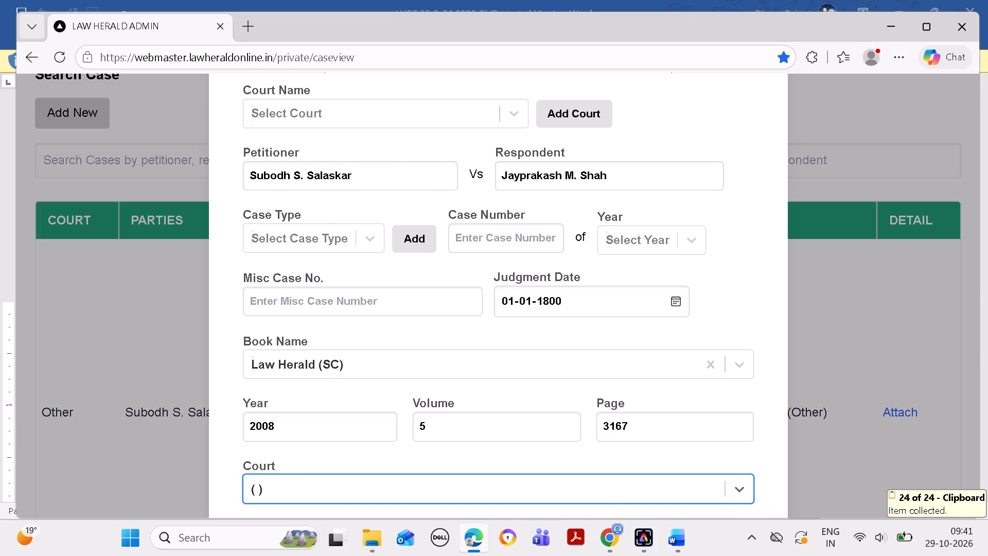
# Set the new case's court name to IN THE SUPREME COURT OF INDIA (SC) and save it as a cited case.
pyautogui.click(451, 105)
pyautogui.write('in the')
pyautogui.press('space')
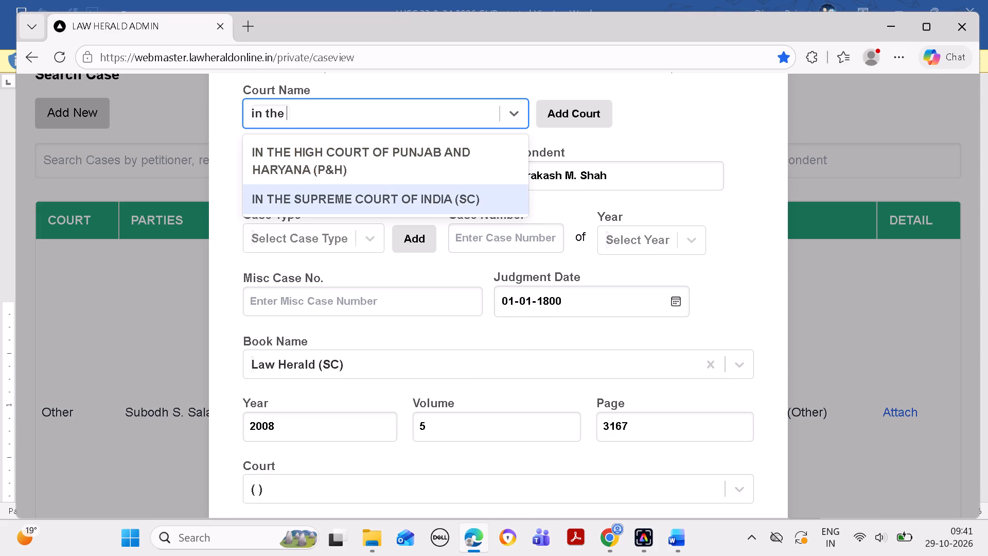
pyautogui.click(456, 200)
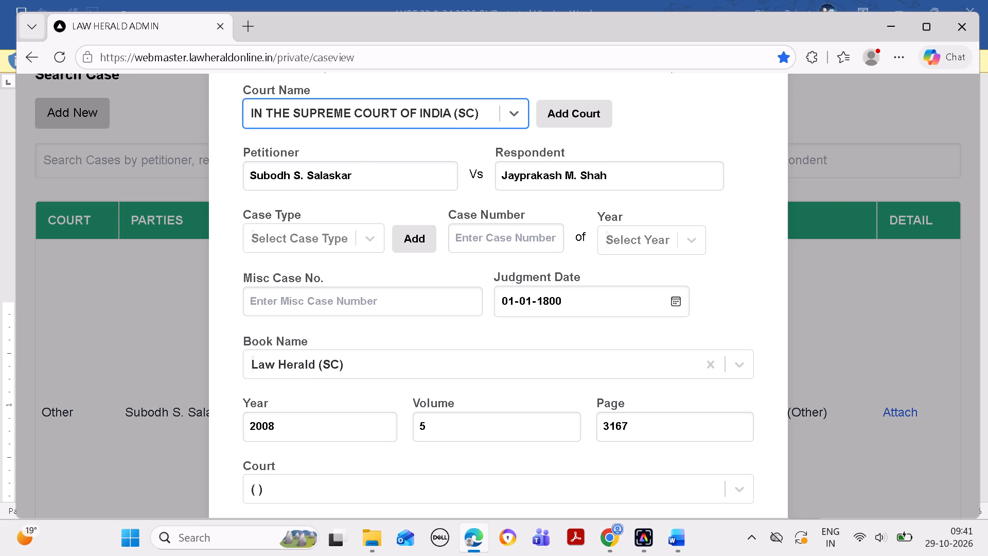
pyautogui.press('Return')
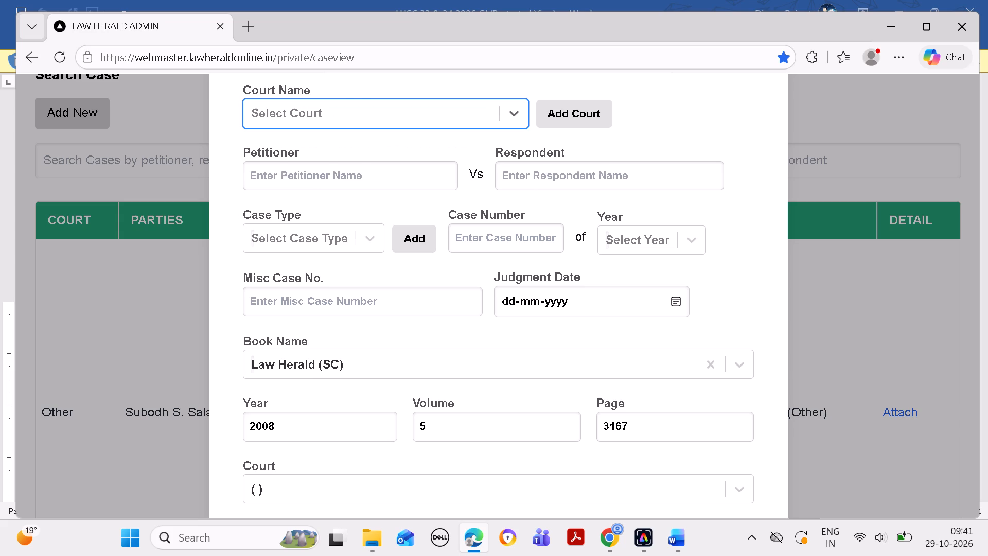
pyautogui.click(646, 157)
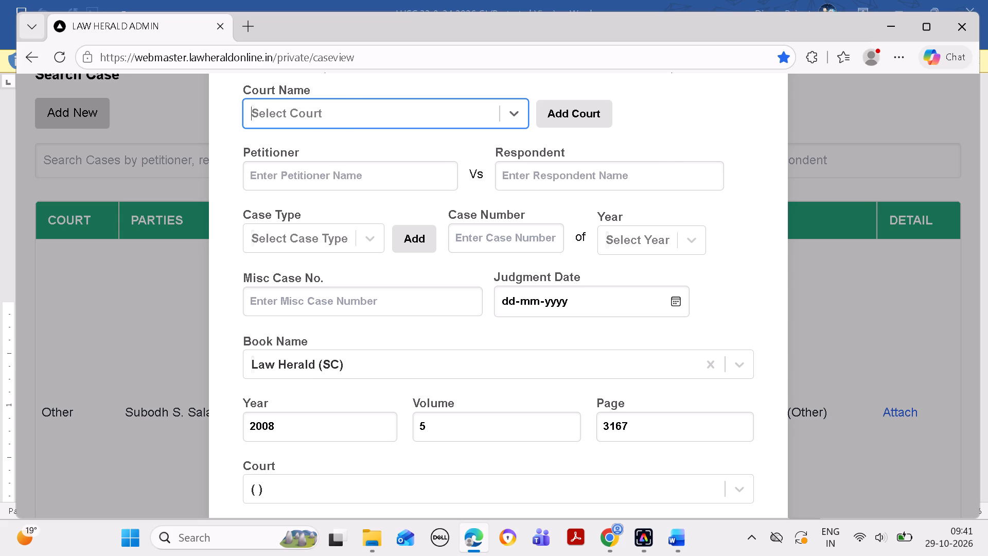
pyautogui.click(642, 164)
pyautogui.scroll(-5, 580, 316)
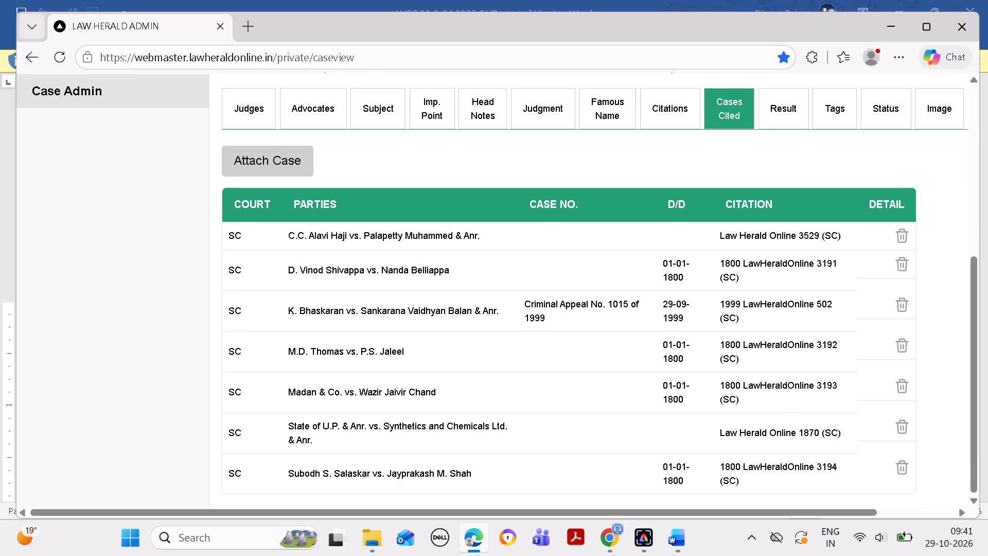
pyautogui.scroll(-4, 579, 310)
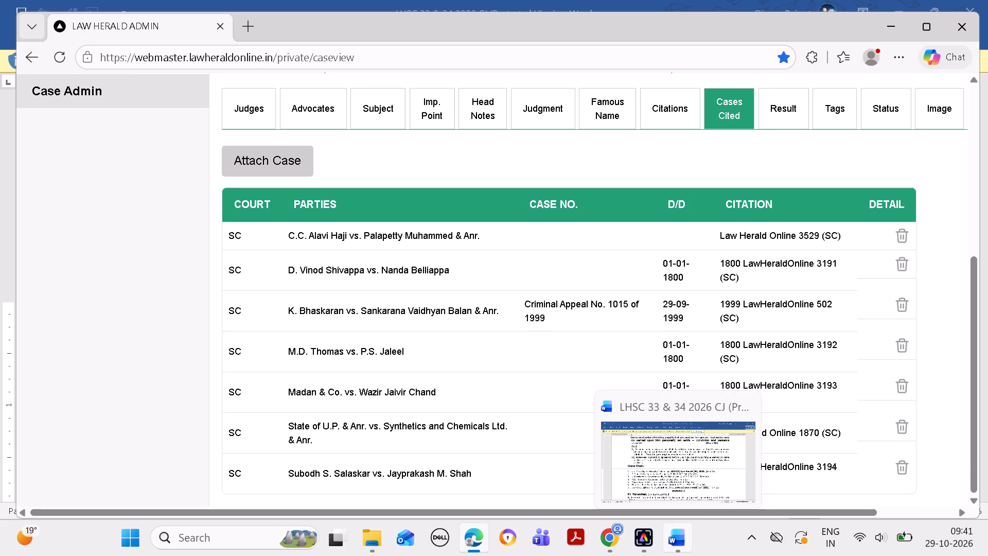
# In Word, copy the full judgment text from the JUDGMENT heading through paragraph 37 and the dashed line below it.
pyautogui.click(678, 531)
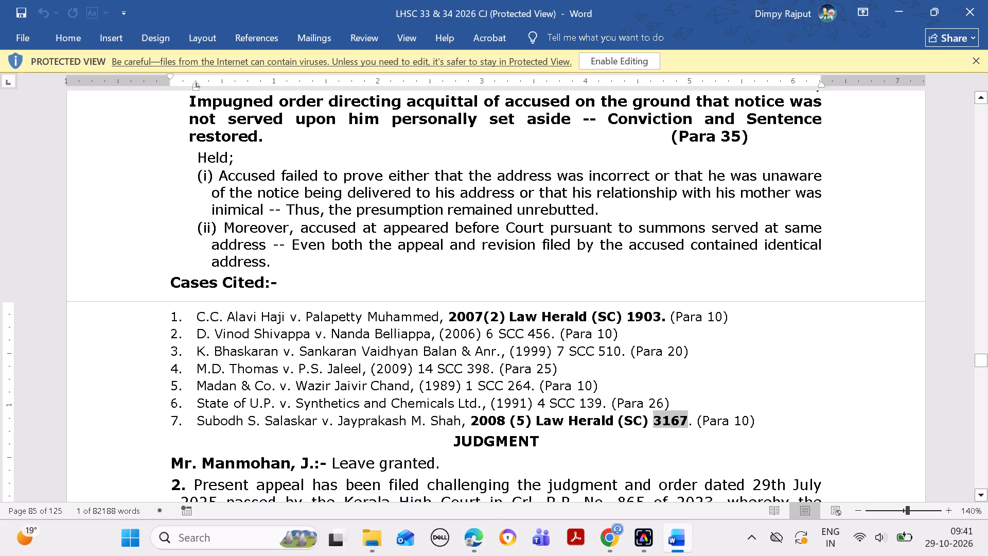
pyautogui.moveTo(455, 439); pyautogui.dragTo(544, 495)
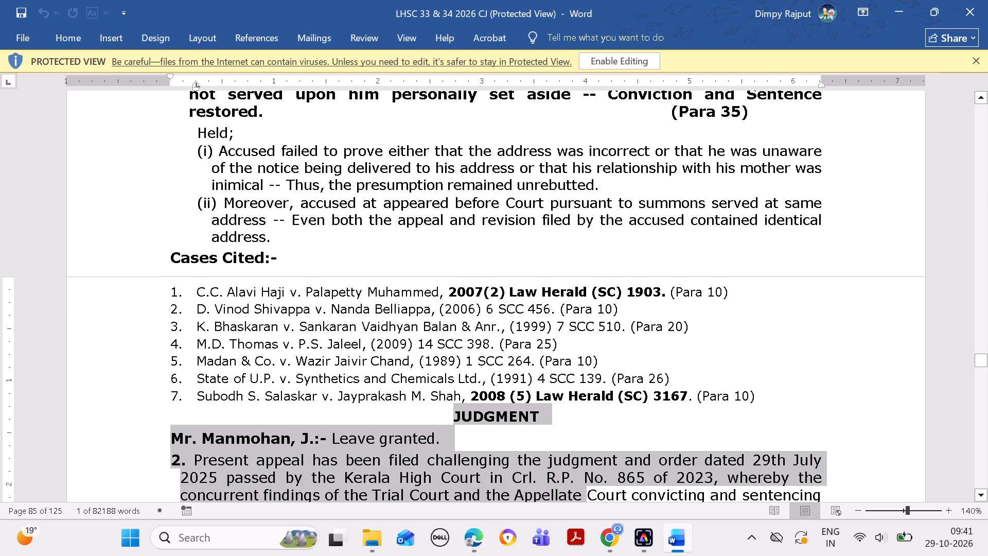
pyautogui.moveTo(544, 495); pyautogui.dragTo(555, 500)
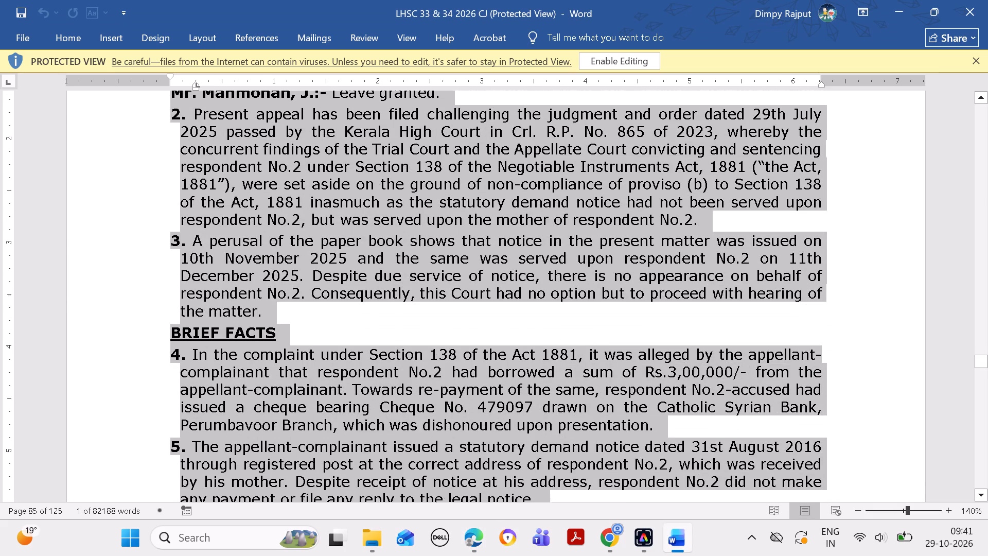
pyautogui.moveTo(555, 500); pyautogui.dragTo(571, 506)
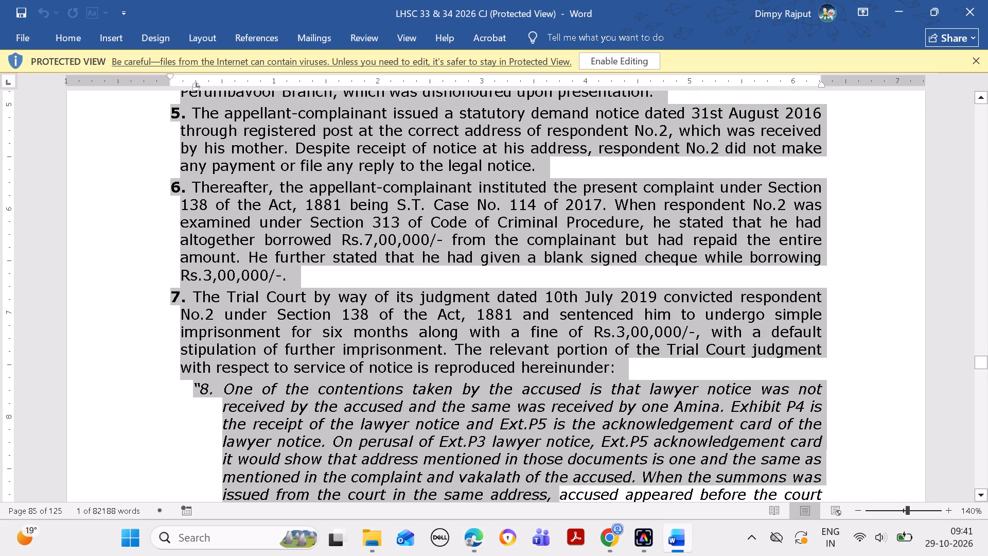
pyautogui.moveTo(571, 506); pyautogui.dragTo(612, 516)
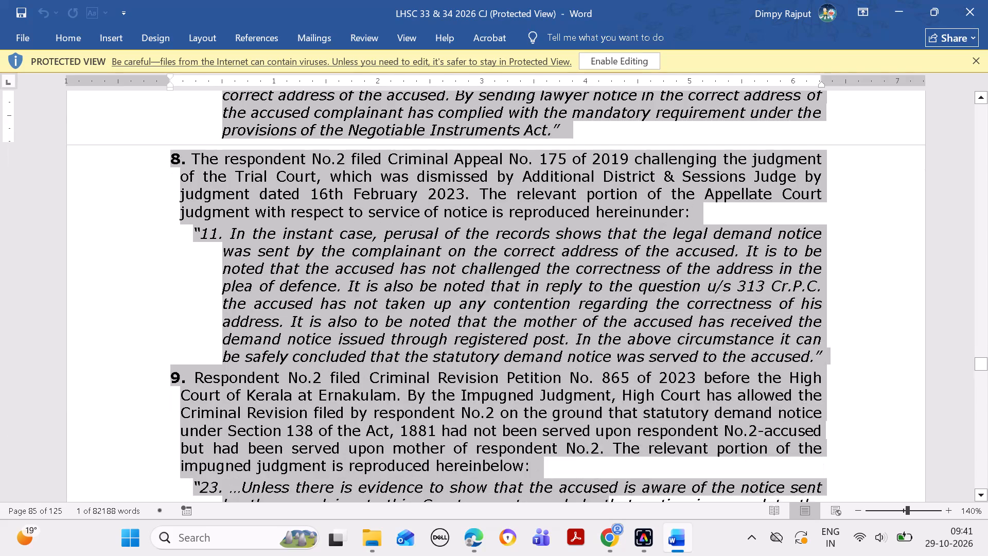
pyautogui.moveTo(612, 516); pyautogui.dragTo(612, 516)
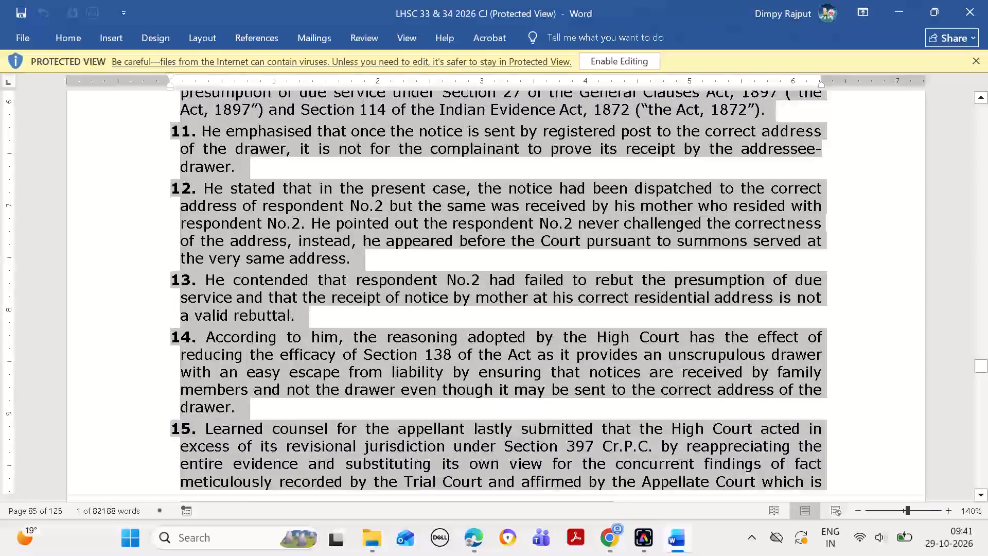
pyautogui.moveTo(612, 516); pyautogui.dragTo(613, 512)
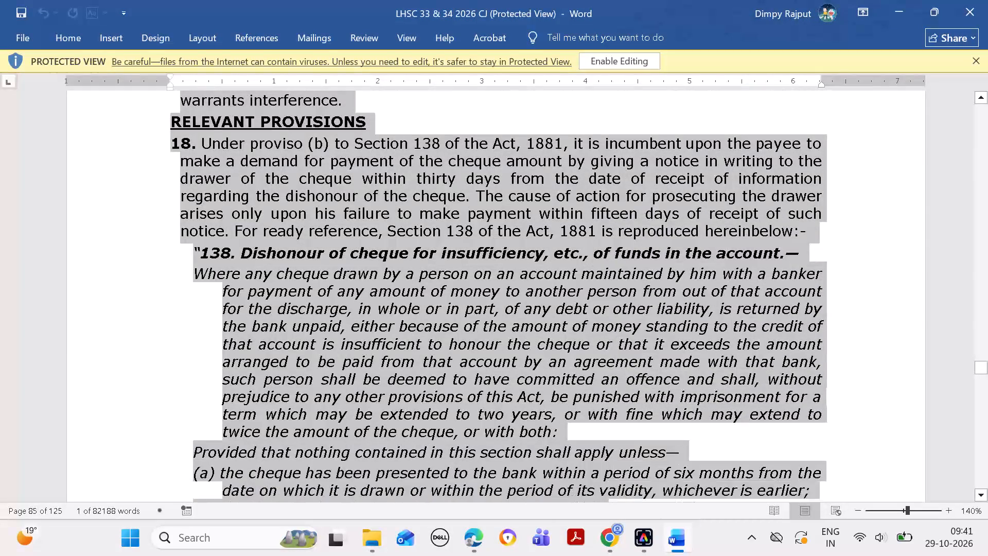
pyautogui.moveTo(613, 512); pyautogui.dragTo(617, 512)
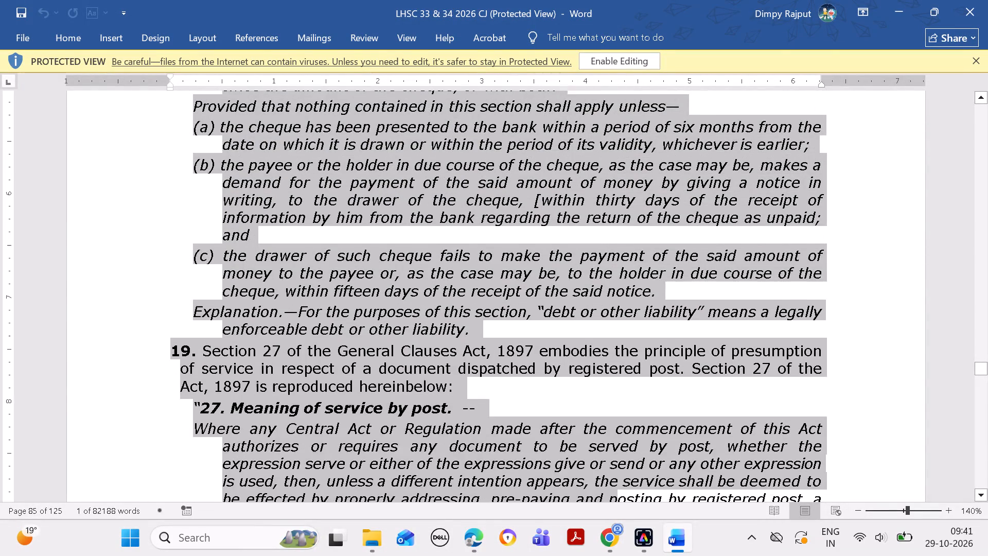
pyautogui.moveTo(617, 512); pyautogui.dragTo(684, 514)
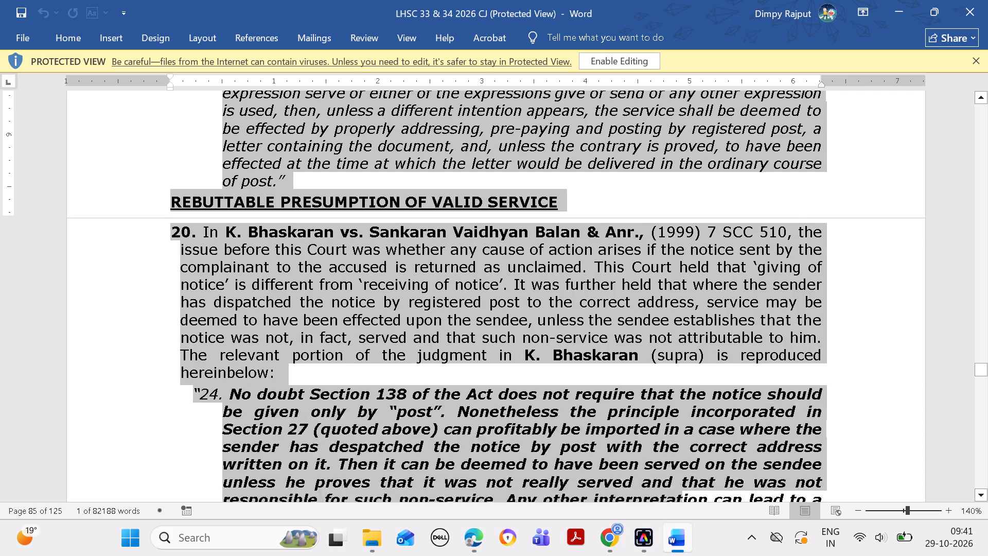
pyautogui.moveTo(684, 514); pyautogui.dragTo(688, 514)
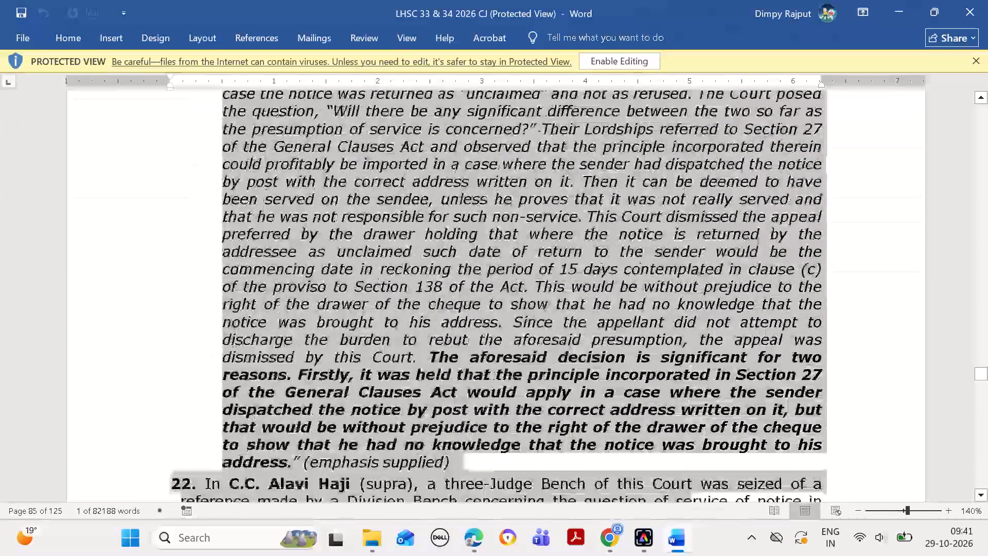
pyautogui.moveTo(688, 514); pyautogui.dragTo(693, 514)
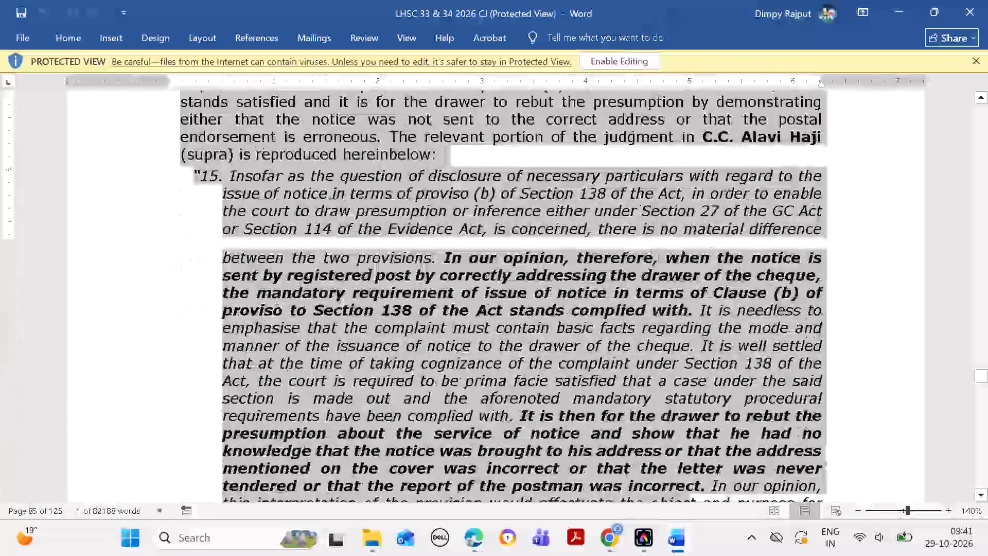
pyautogui.moveTo(693, 514); pyautogui.dragTo(702, 515)
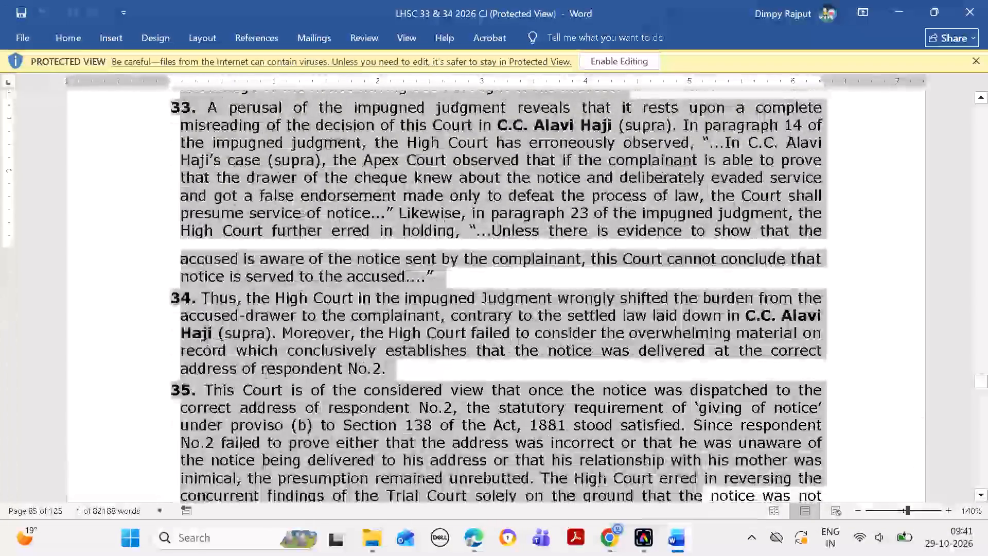
pyautogui.moveTo(702, 515); pyautogui.dragTo(686, 415)
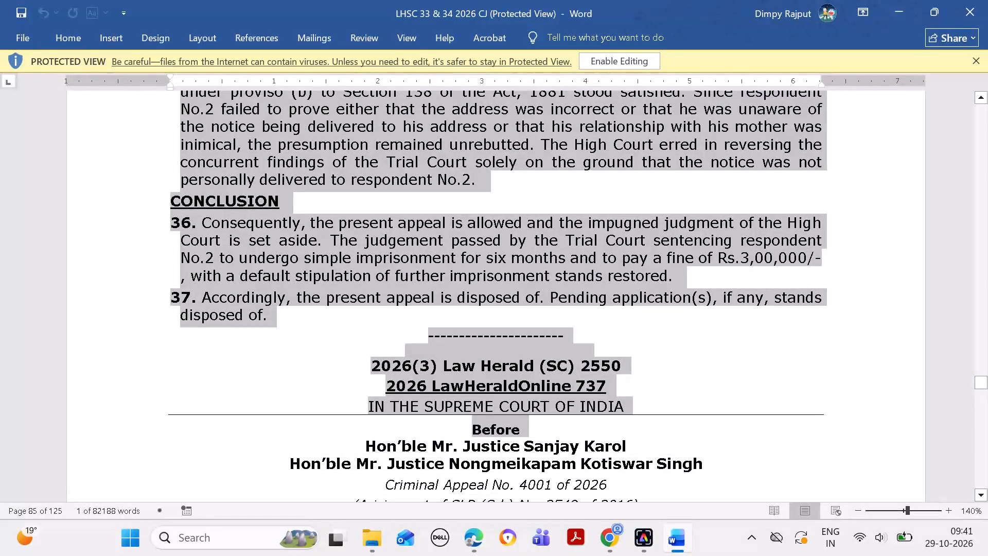
pyautogui.moveTo(686, 415); pyautogui.dragTo(649, 328)
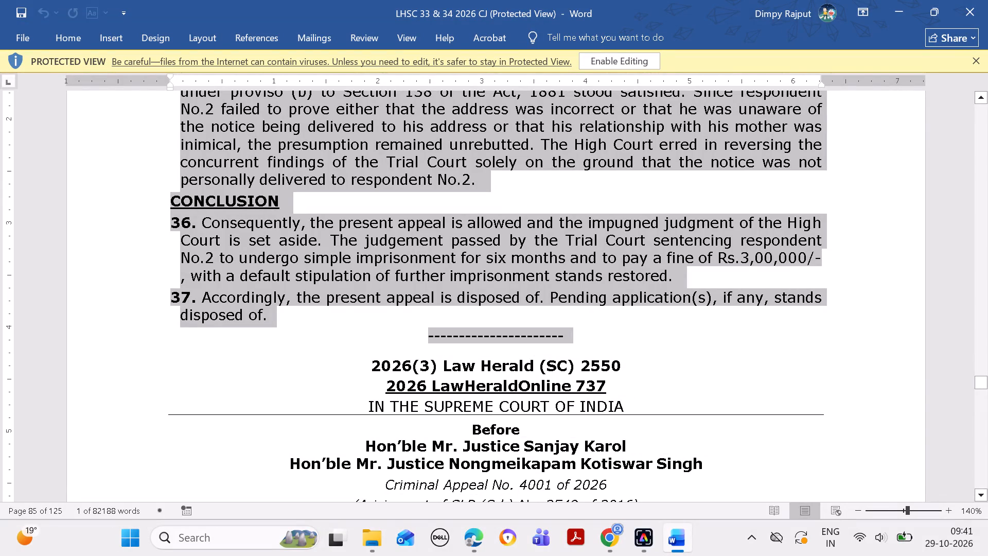
pyautogui.hotkey('ctrl', 'c')
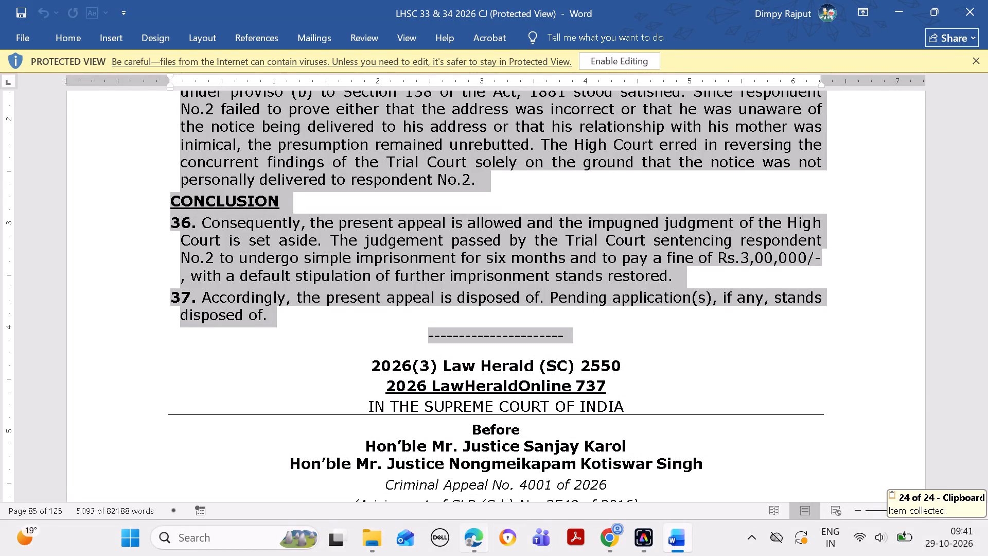
# Switch back to the Law Herald admin site in Edge and open the case's Judgment editor.
pyautogui.click(482, 541)
pyautogui.click(552, 113)
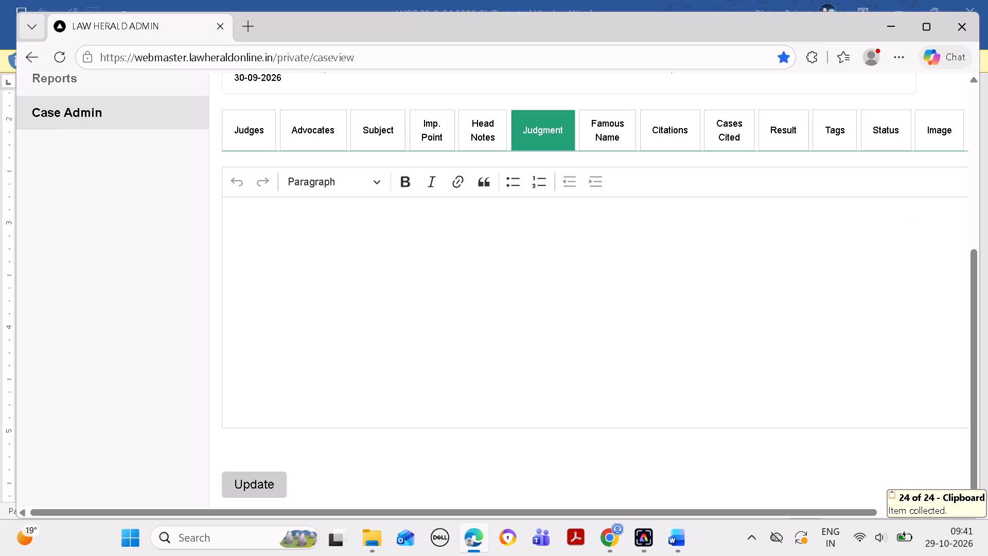
# Paste the judgment text copied from Word into the empty judgment editor of Criminal Appeal No. 4640 of 2026.
pyautogui.click(543, 249)
pyautogui.hotkey('ctrl', 'v')
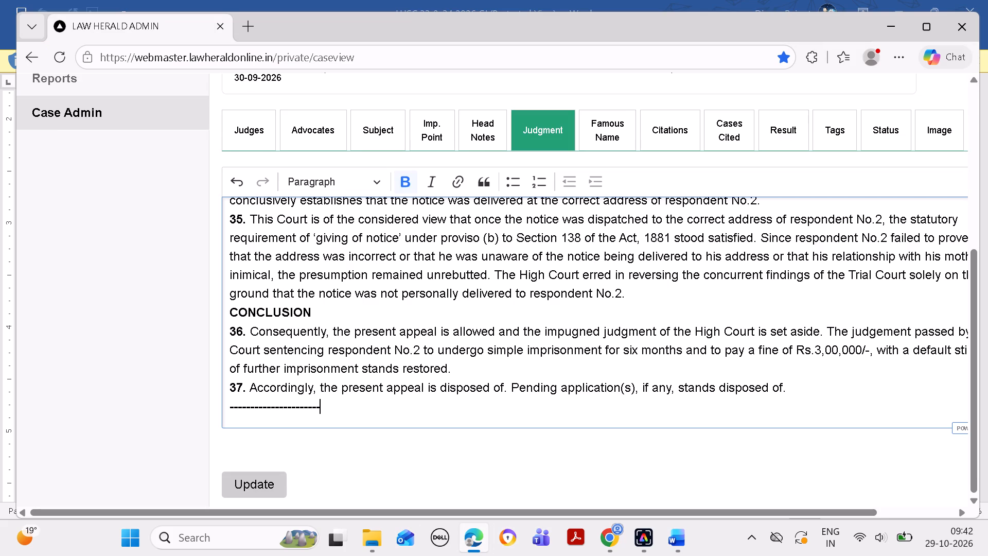
# Extend the dashed line closing the judgment text by four hyphens and remove its bold formatting.
pyautogui.write('--')
pyautogui.press('-')
pyautogui.press('-')
pyautogui.moveTo(369, 408); pyautogui.dragTo(70, 407)
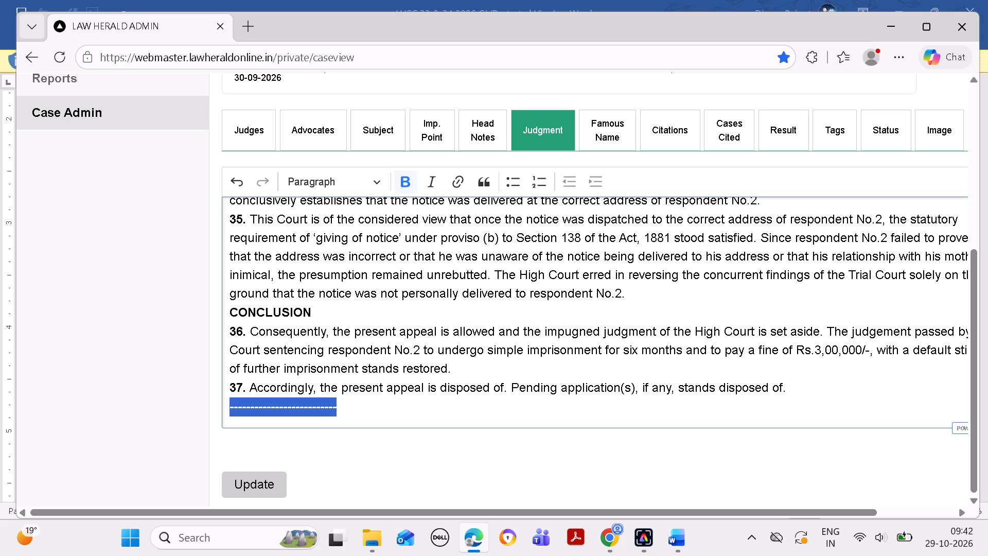
pyautogui.hotkey('ctrl', 'b')
pyautogui.click(387, 419)
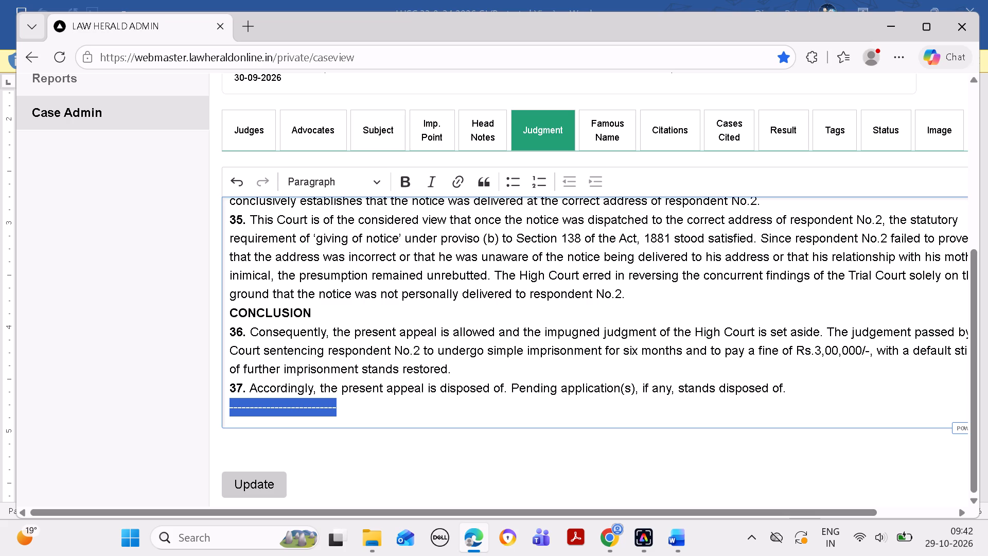
pyautogui.click(387, 410)
pyautogui.click(387, 408)
# Skim the pasted judgment text and save the updated judgment to the case record.
pyautogui.scroll(3, 387, 402)
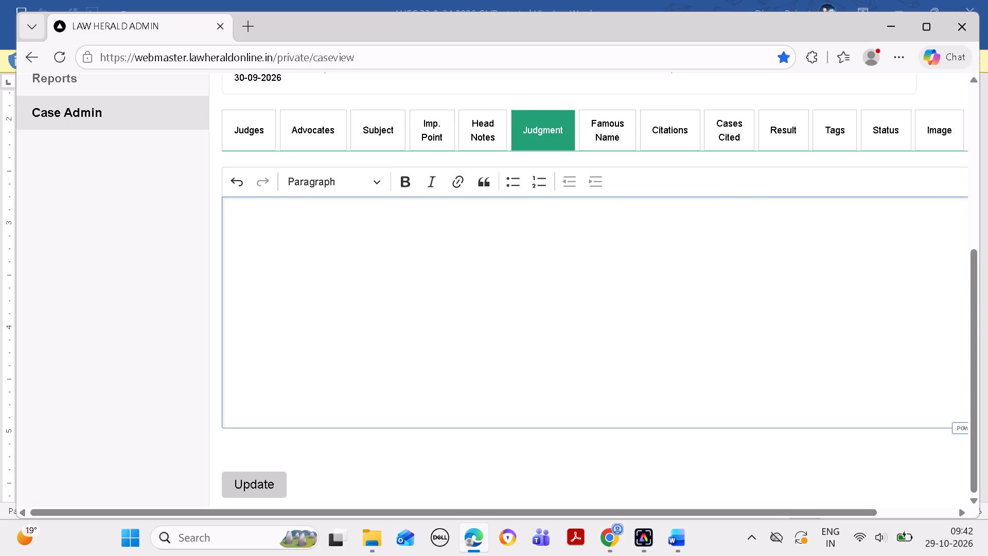
pyautogui.scroll(4, 387, 399)
pyautogui.scroll(-13, 386, 403)
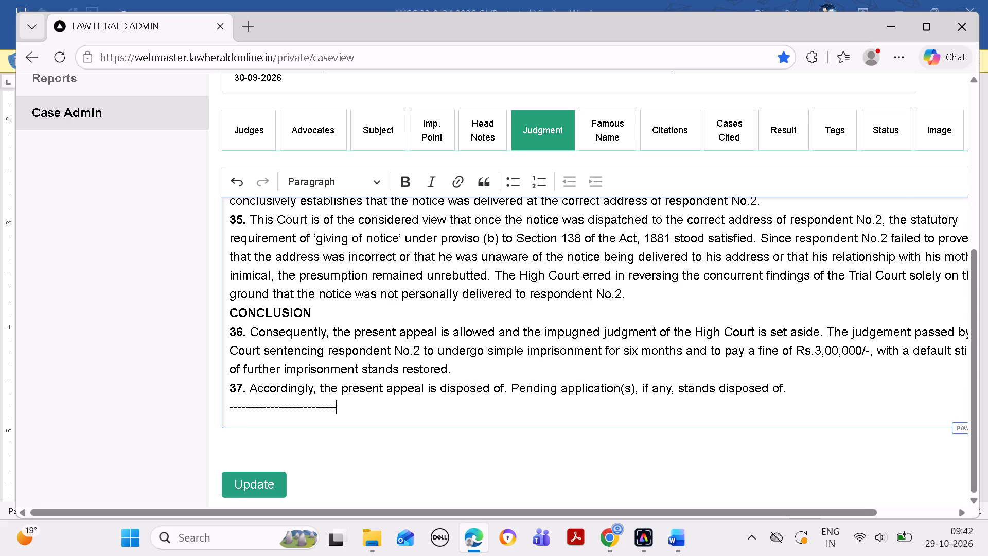
pyautogui.click(268, 483)
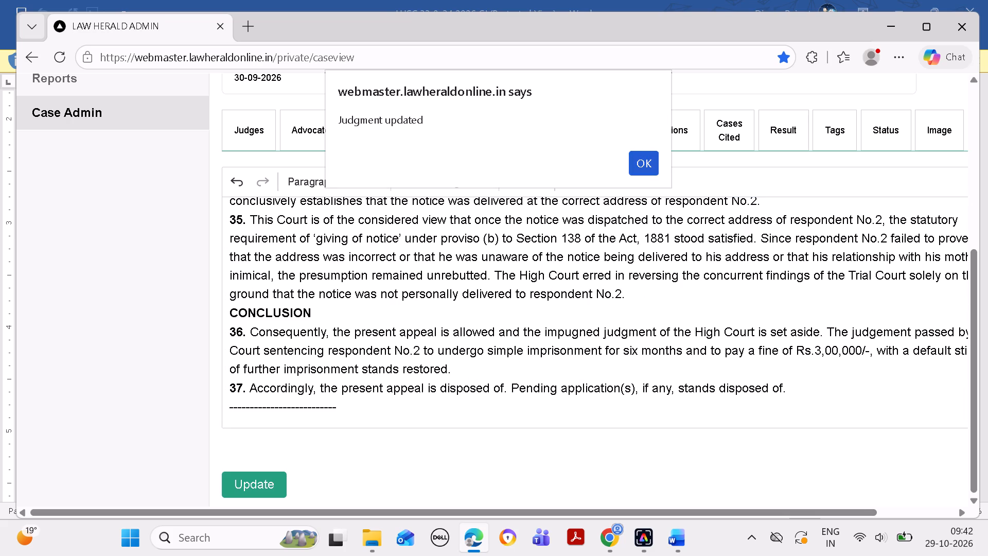
pyautogui.click(639, 165)
# Check the subject and citations of Criminal Appeal No. 4640 of 2026 and publish the case to ES.
pyautogui.scroll(5, 609, 251)
pyautogui.scroll(3, 596, 309)
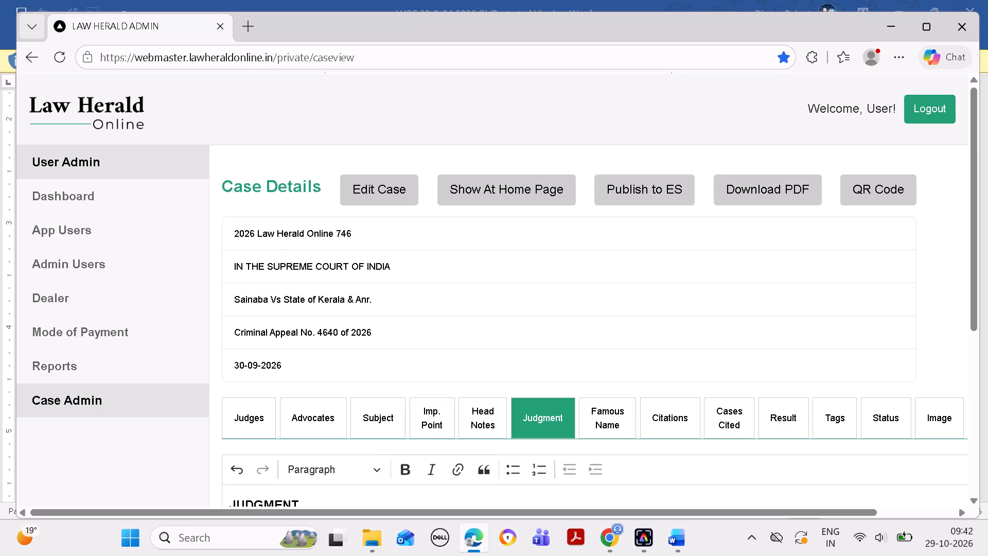
pyautogui.click(378, 420)
pyautogui.scroll(-3, 421, 346)
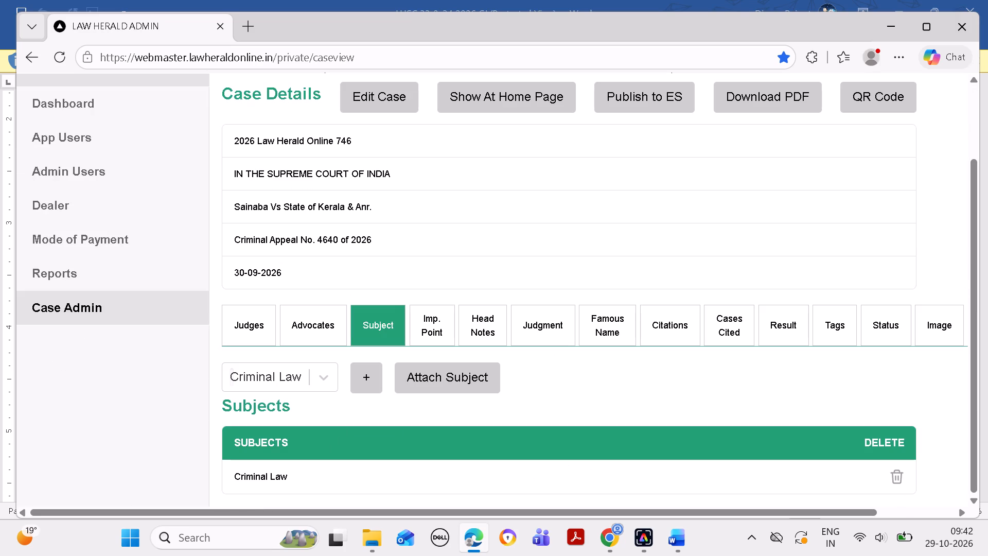
pyautogui.click(669, 333)
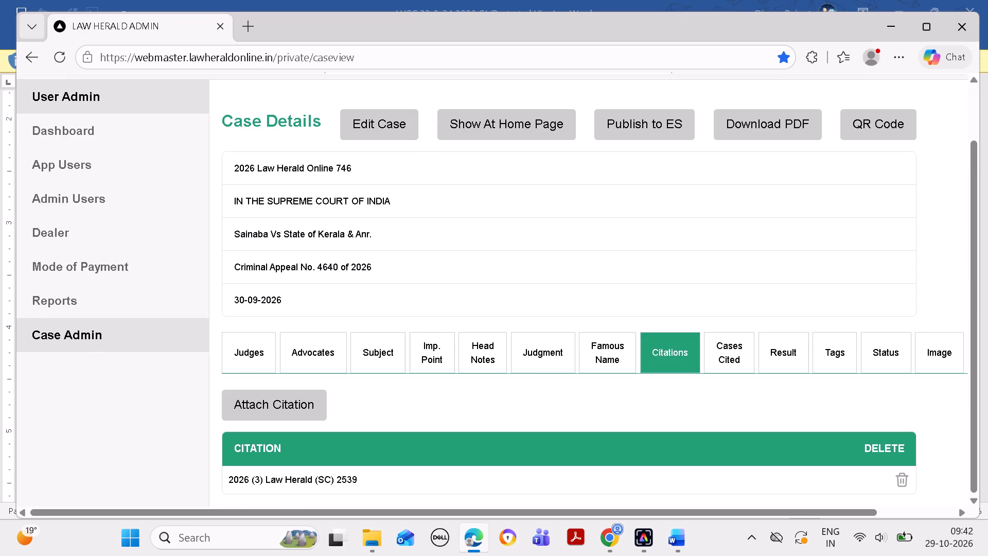
pyautogui.click(637, 122)
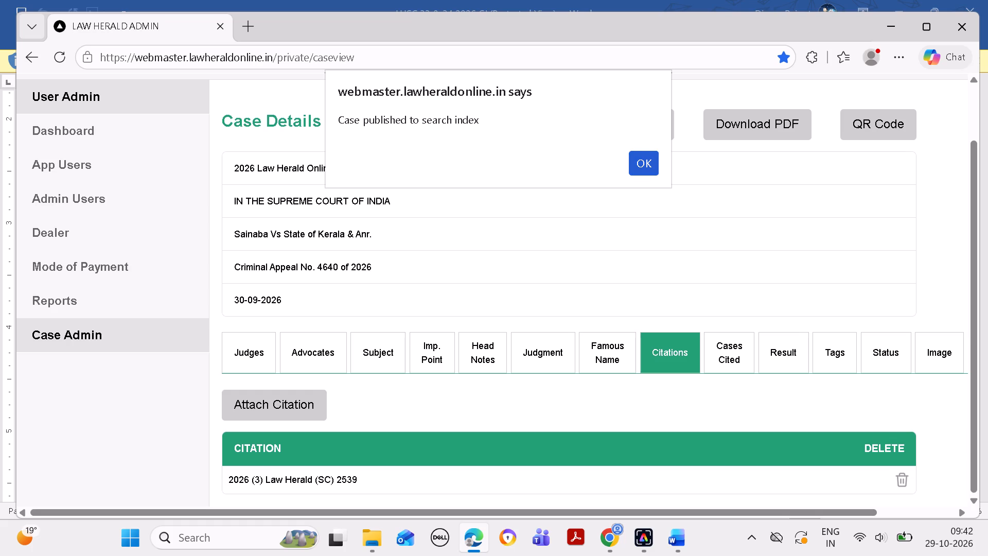
pyautogui.click(642, 172)
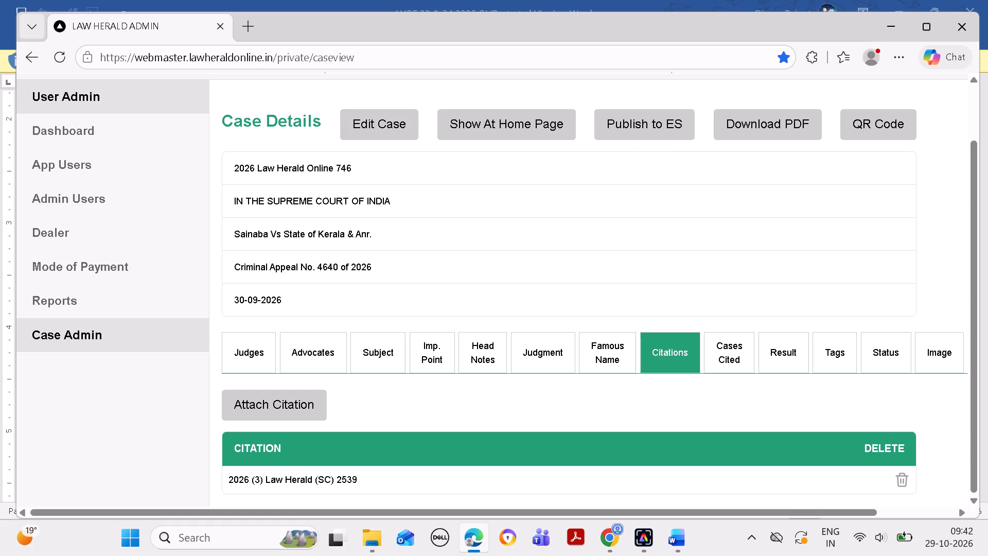
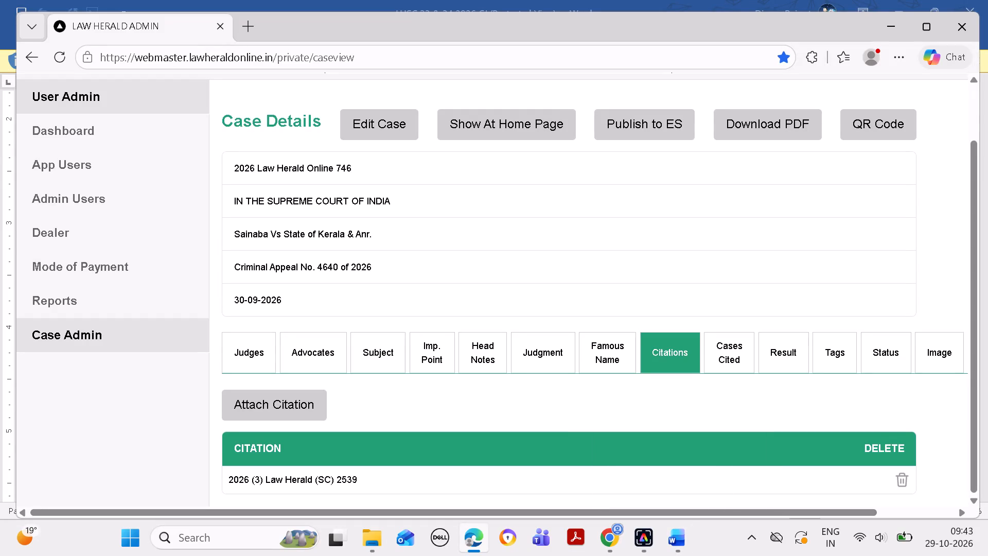
# Switch to the Word journal and look over the heading, counsel list and first headnotes of the case following the selected judgment.
pyautogui.click(664, 541)
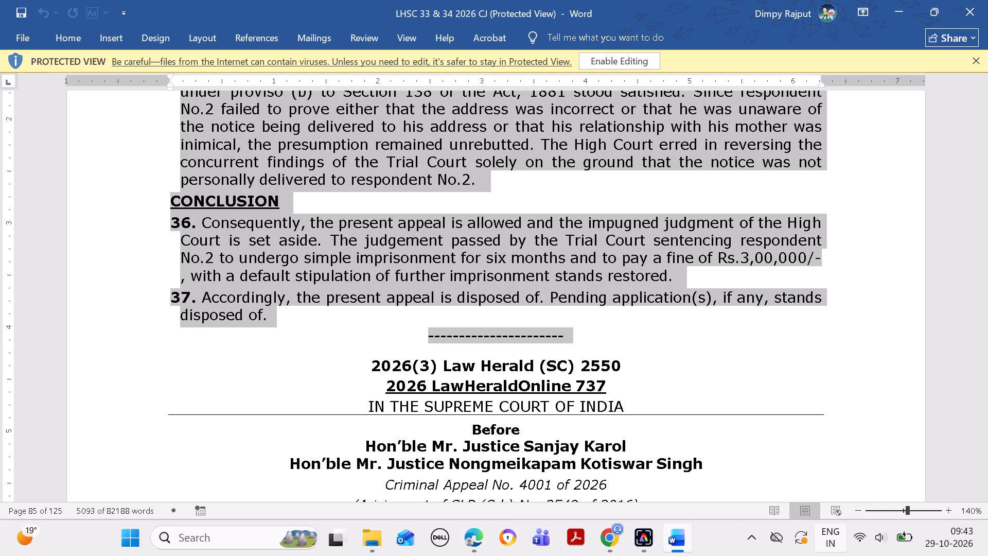
pyautogui.click(749, 421)
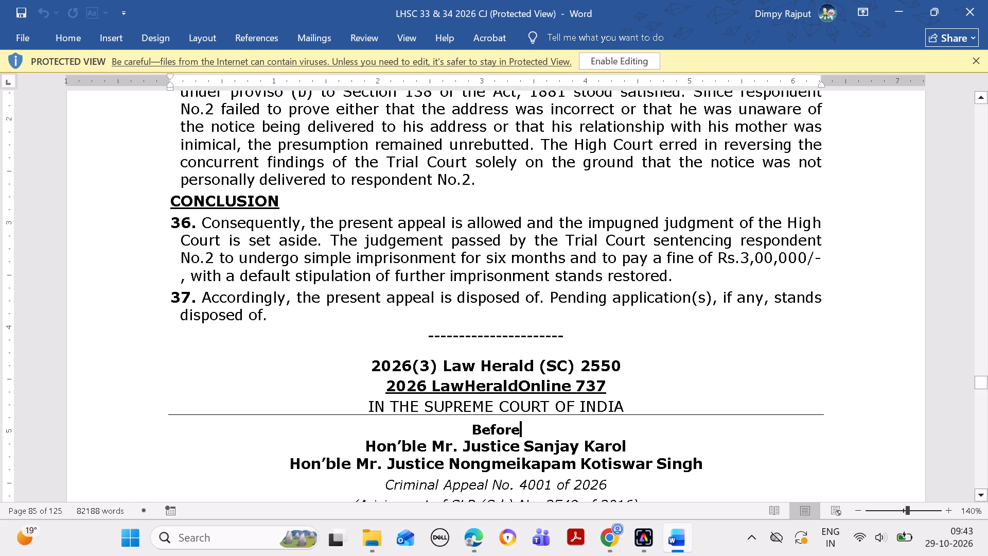
pyautogui.press('Down')
pyautogui.press('Down')
pyautogui.press('Down')
pyautogui.press('Down')
pyautogui.press('Down')
pyautogui.press('Down')
pyautogui.press('Down')
pyautogui.press('Down')
pyautogui.press('Down')
pyautogui.press('Down')
pyautogui.press('Down')
pyautogui.press('Down')
pyautogui.press('Down')
pyautogui.press('Down')
pyautogui.press('Down')
pyautogui.press('Down')
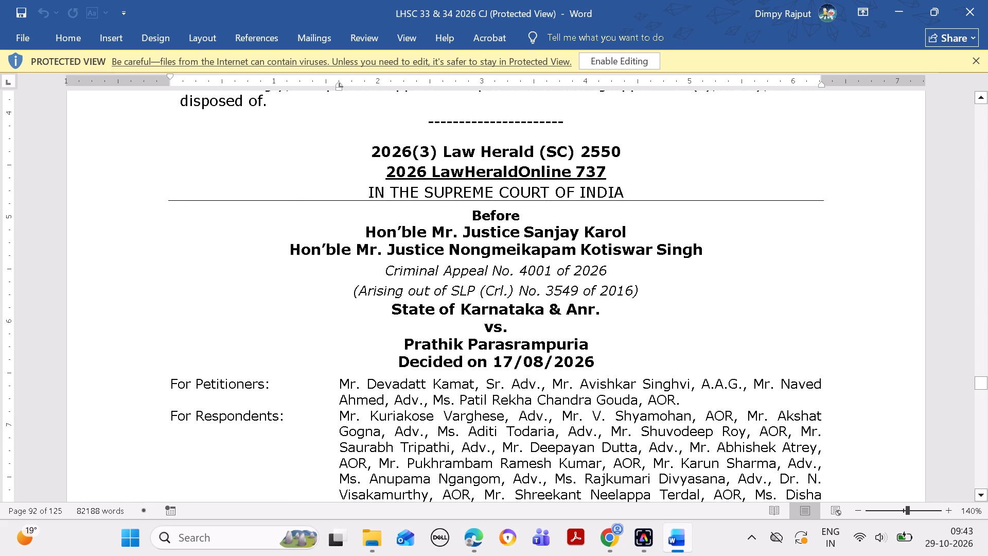
pyautogui.press('Down')
pyautogui.press('Down')
pyautogui.press('Down')
pyautogui.press('Down')
pyautogui.press('Down')
pyautogui.press('Down')
pyautogui.press('Down')
pyautogui.press('Down')
pyautogui.press('Down')
pyautogui.press('Down')
pyautogui.press('Down')
pyautogui.press('Down')
pyautogui.press('Down')
pyautogui.press('Down')
pyautogui.press('Down')
pyautogui.press('Down')
pyautogui.press('Down')
pyautogui.press('Down')
pyautogui.press('Down')
pyautogui.press('Down')
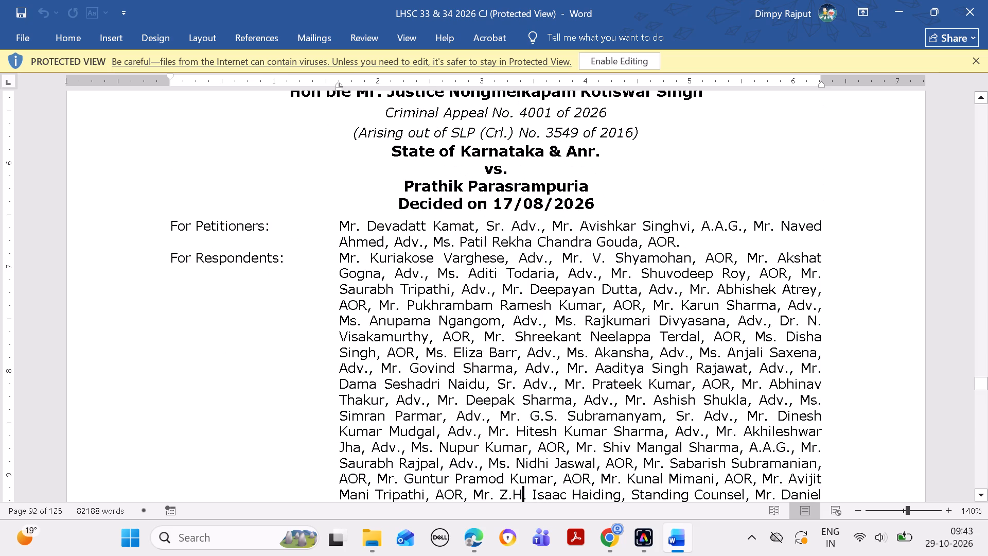
pyautogui.press('Up')
pyautogui.press('Up')
pyautogui.press('Up')
pyautogui.press('Up')
pyautogui.press('Up')
pyautogui.press('Up')
pyautogui.press('Up')
pyautogui.press('Up')
pyautogui.press('Up')
pyautogui.press('Up')
pyautogui.press('Up')
pyautogui.press('Up')
pyautogui.press('Up')
pyautogui.press('Up')
pyautogui.press('Up')
pyautogui.press('Up')
pyautogui.press('Up')
pyautogui.press('Up')
pyautogui.press('Up')
pyautogui.press('Up')
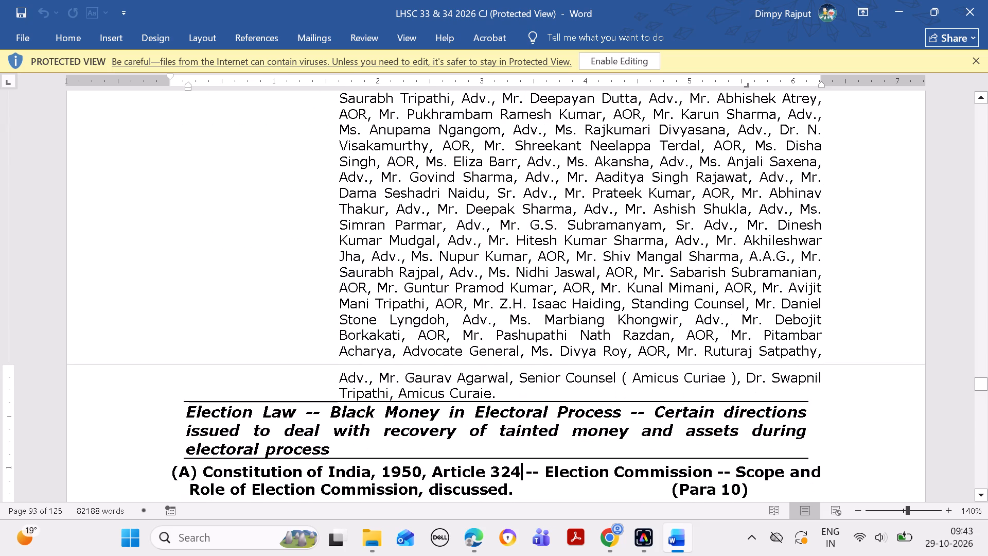
pyautogui.press('Up')
pyautogui.press('Up')
pyautogui.press('Up')
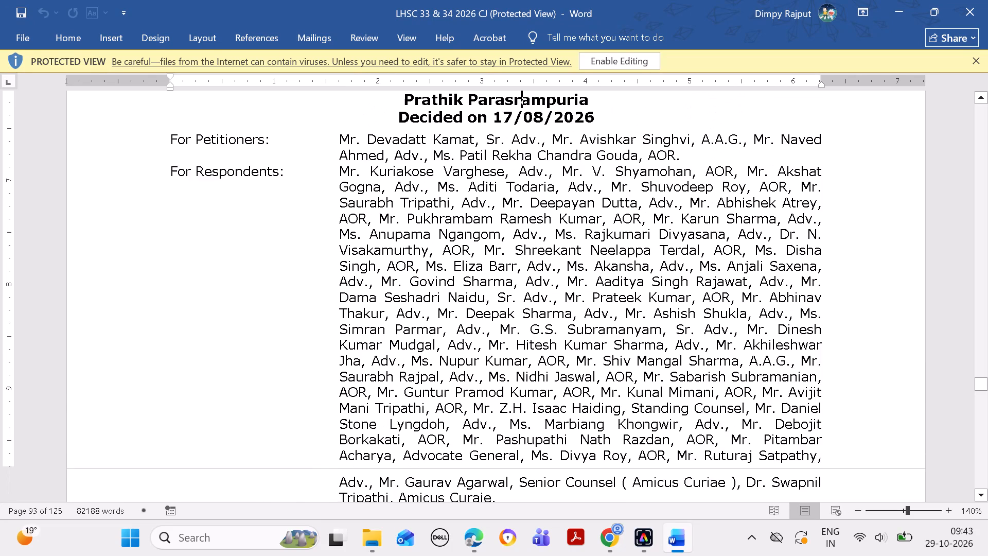
pyautogui.press('Up')
pyautogui.press('Up')
pyautogui.press('Up')
pyautogui.press('Up')
pyautogui.press('Up')
pyautogui.press('Up')
pyautogui.press('Up')
pyautogui.press('Up')
pyautogui.press('Up')
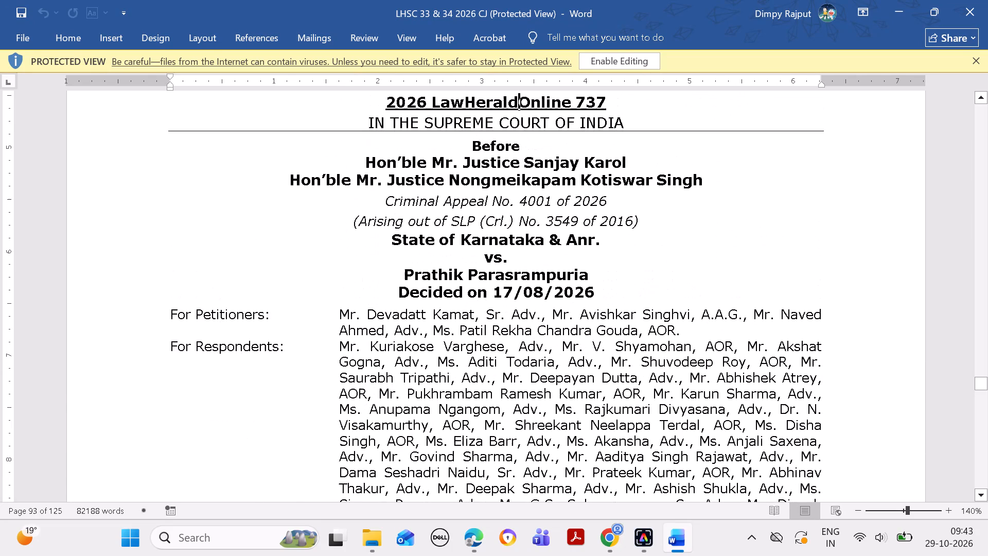
pyautogui.press('Up')
pyautogui.press('Up')
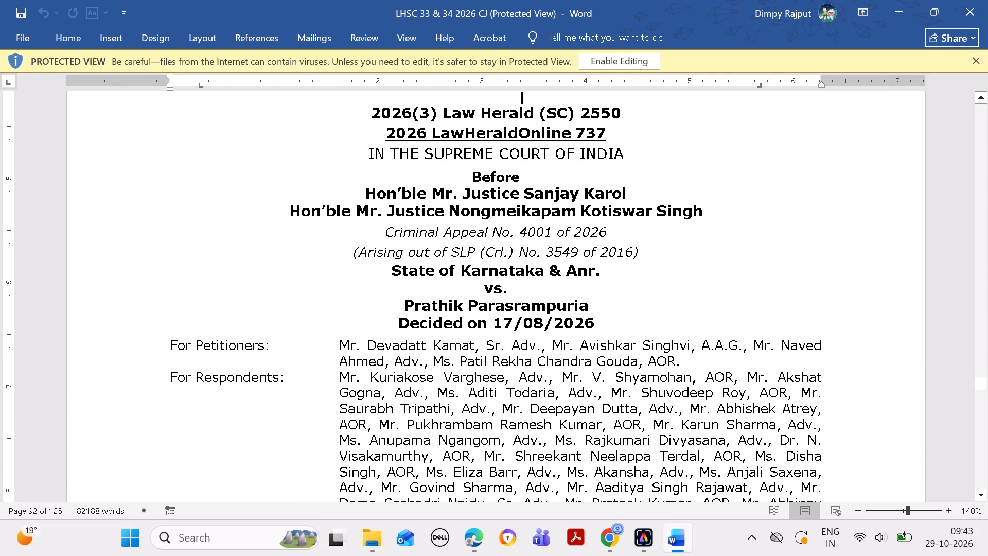
# Copy the case number 4001 of 2026 from the Criminal Appeal line in the Word heading and return to the admin site.
pyautogui.moveTo(522, 230); pyautogui.dragTo(573, 231)
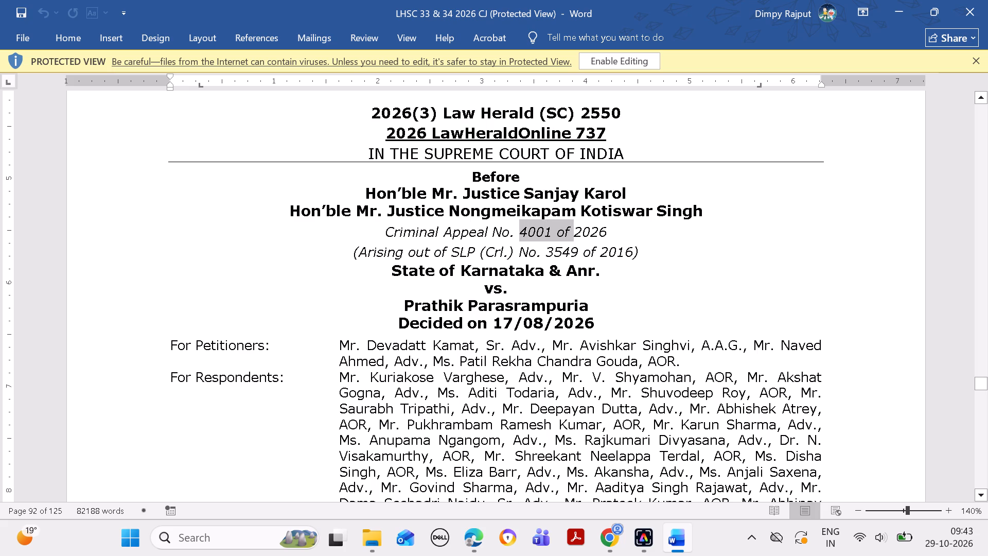
pyautogui.moveTo(573, 231); pyautogui.dragTo(595, 231)
pyautogui.hotkey('ctrl', 'c')
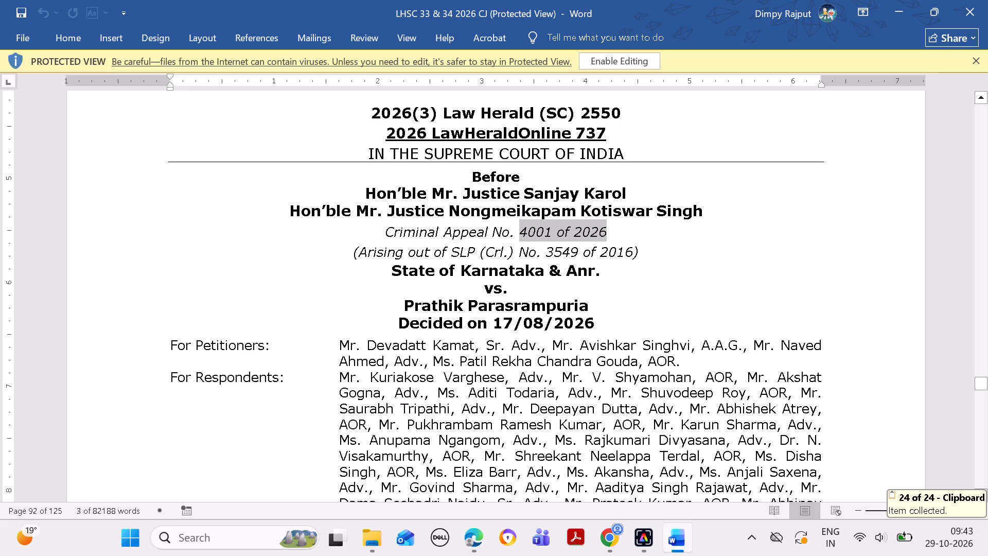
pyautogui.click(474, 535)
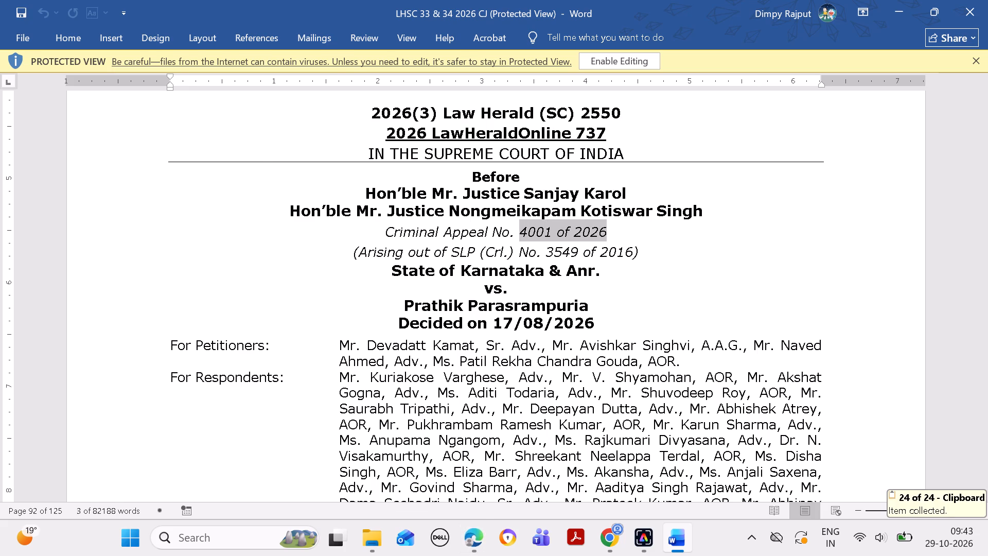
pyautogui.click(474, 532)
# Search the case records for case number 4001 of year 2026 and open the State of Karnataka & Anr. record.
pyautogui.click(65, 341)
pyautogui.click(87, 438)
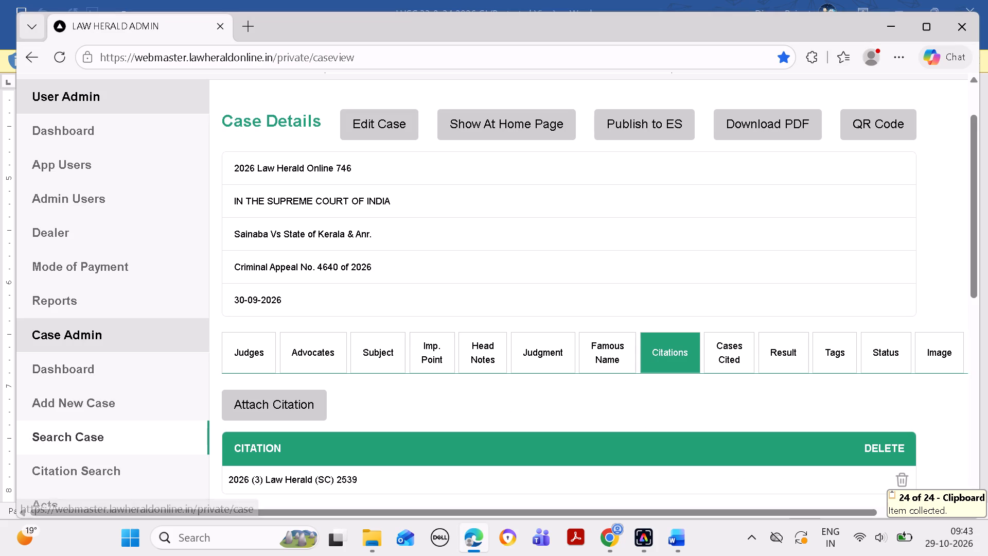
pyautogui.click(298, 206)
pyautogui.hotkey('ctrl', 'c')
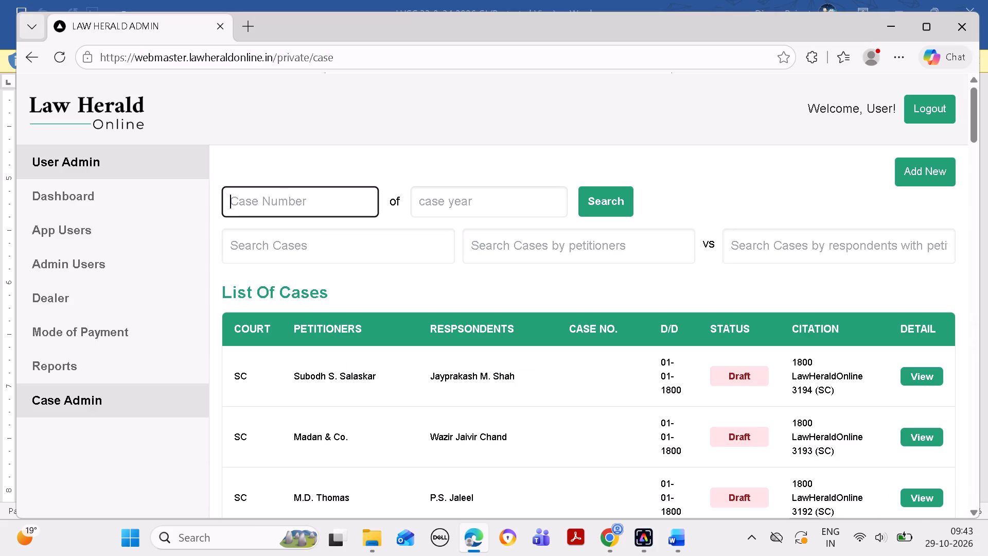
pyautogui.hotkey('ctrl', 'v')
pyautogui.click(455, 204)
pyautogui.hotkey('ctrl', 'v')
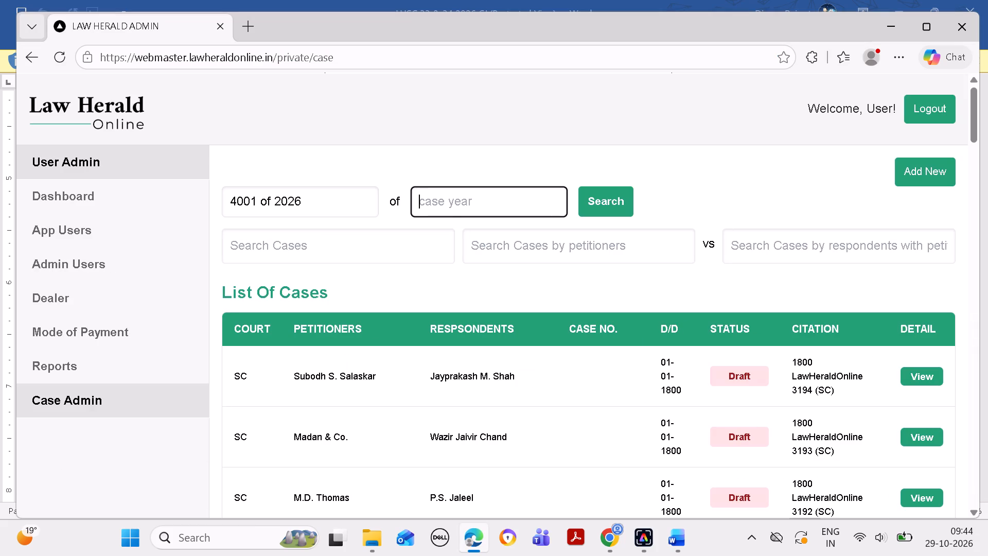
pyautogui.click(464, 206)
pyautogui.press('BackSpace')
pyautogui.press('BackSpace')
pyautogui.press('BackSpace')
pyautogui.press('BackSpace')
pyautogui.press('BackSpace')
pyautogui.press('BackSpace')
pyautogui.press('BackSpace')
pyautogui.press('BackSpace')
pyautogui.press('BackSpace')
pyautogui.press('BackSpace')
pyautogui.press('BackSpace')
pyautogui.press('BackSpace')
pyautogui.press('BackSpace')
pyautogui.press('BackSpace')
pyautogui.press('BackSpace')
pyautogui.press('BackSpace')
pyautogui.click(357, 202)
pyautogui.press('BackSpace')
pyautogui.press('BackSpace')
pyautogui.press('BackSpace')
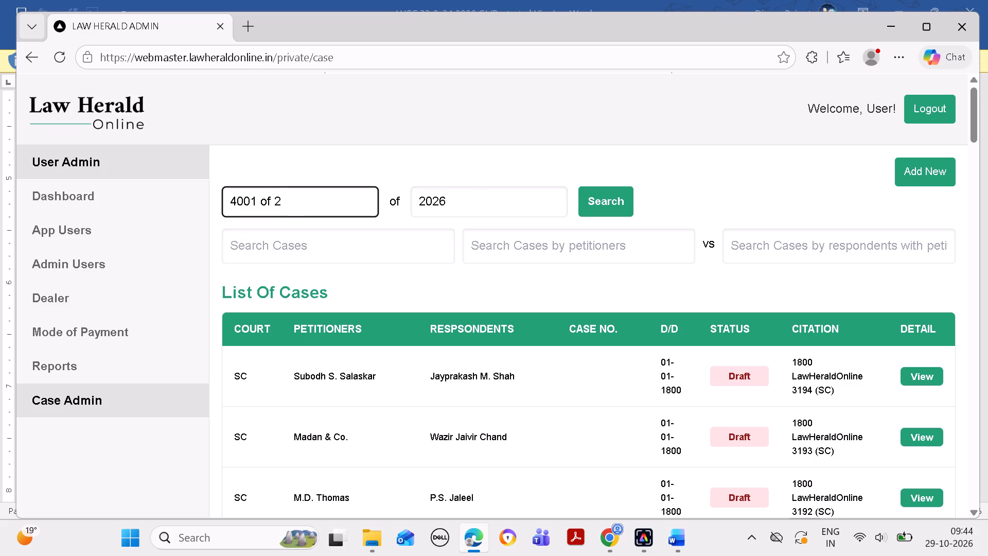
pyautogui.press('BackSpace')
pyautogui.press('BackSpace')
pyautogui.press('BackSpace')
pyautogui.press('BackSpace')
pyautogui.press('BackSpace')
pyautogui.click(610, 204)
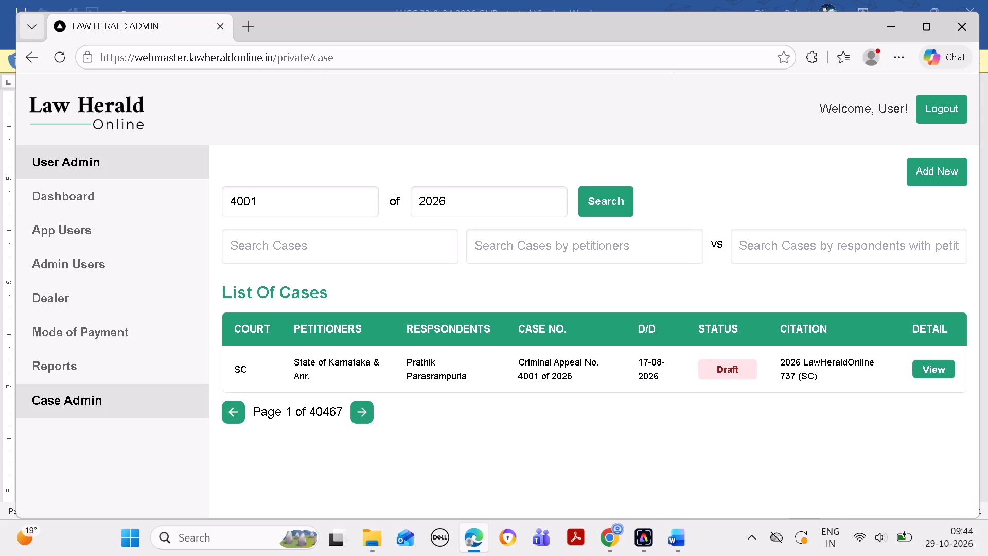
pyautogui.click(932, 361)
pyautogui.scroll(-2, 735, 299)
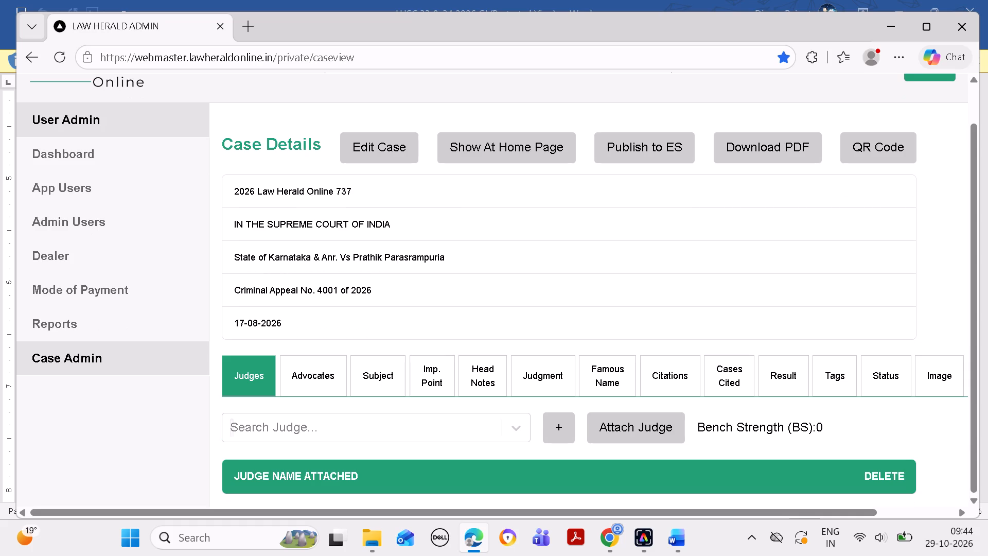
# Copy the page number 2550 from the Law Herald (SC) citation in the Word heading and return to the case record.
pyautogui.click(681, 530)
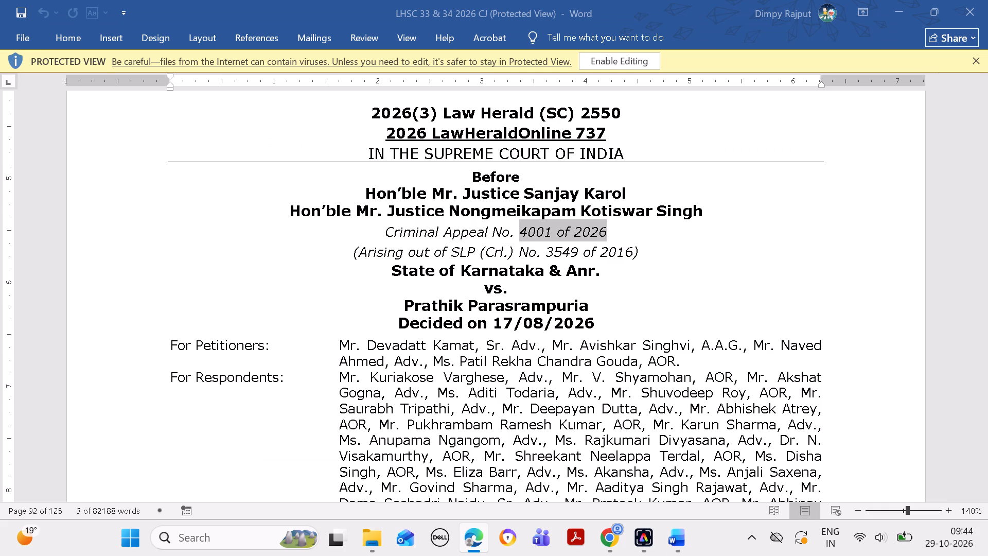
pyautogui.moveTo(585, 111); pyautogui.dragTo(600, 109)
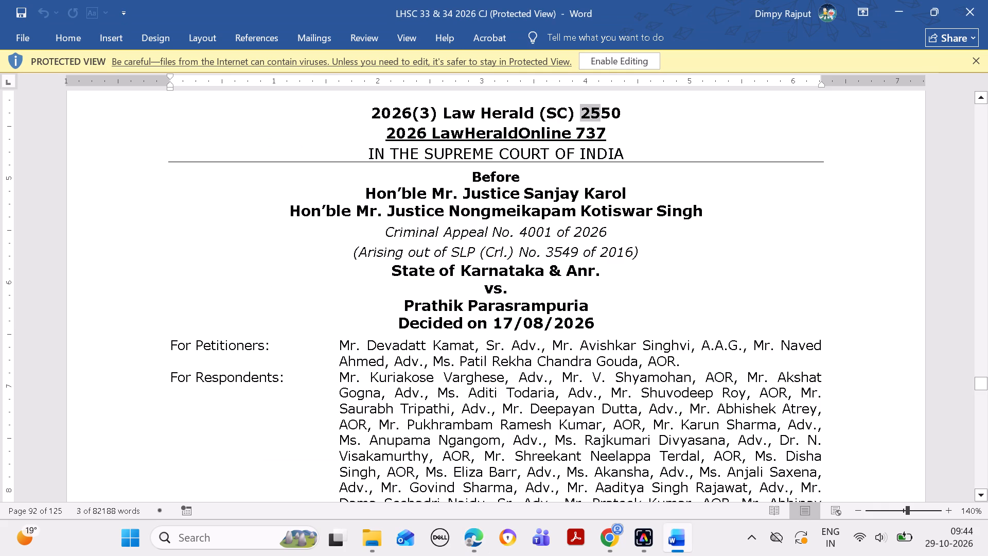
pyautogui.moveTo(600, 109); pyautogui.dragTo(621, 111)
pyautogui.hotkey('ctrl', 'c')
pyautogui.click(481, 527)
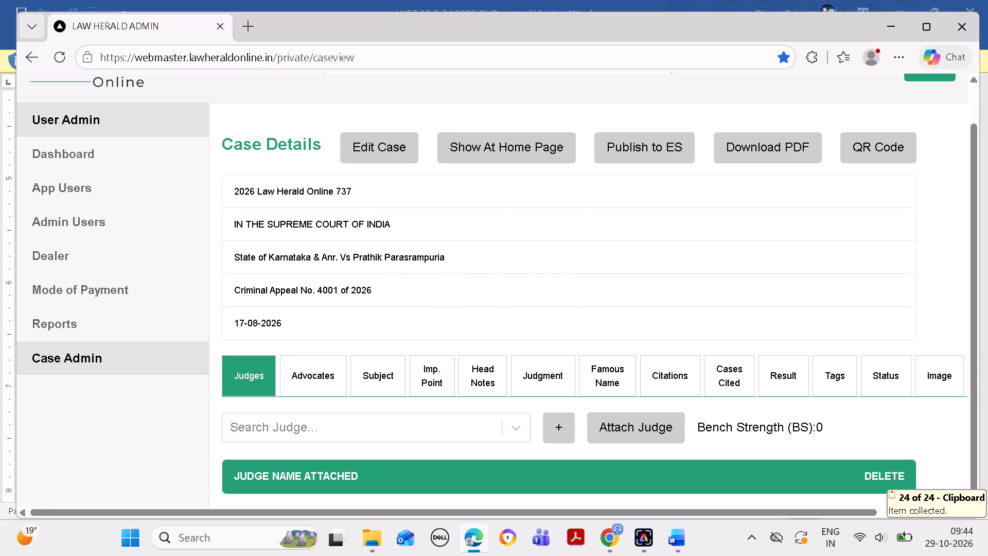
# Attach the citation 2026 (3) Law Herald (SC) 2550 to the case with the blank court option, and publish the case to ES.
pyautogui.click(665, 378)
pyautogui.scroll(-6, 663, 377)
pyautogui.click(311, 432)
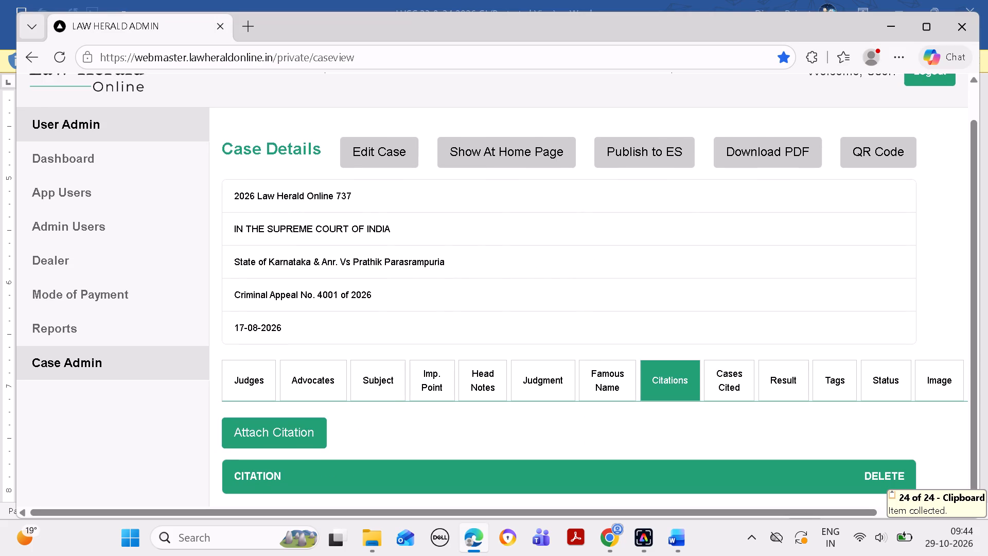
pyautogui.click(668, 304)
pyautogui.hotkey('ctrl', 'v')
pyautogui.click(521, 312)
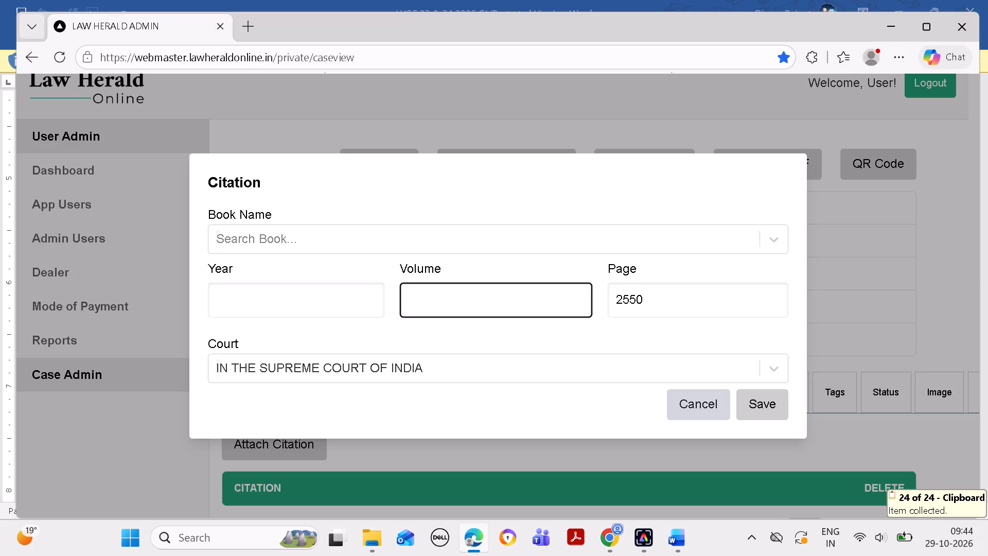
pyautogui.press('3')
pyautogui.click(312, 305)
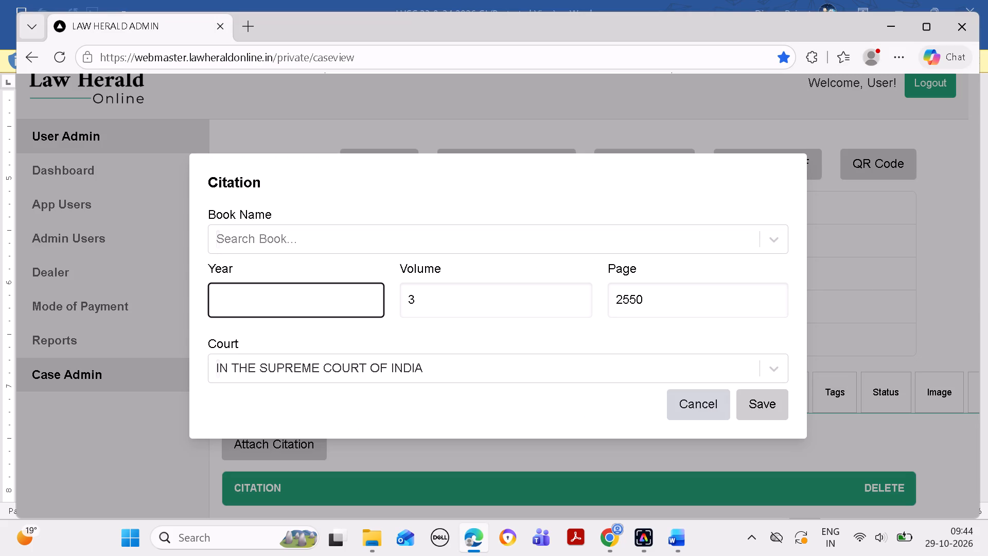
pyautogui.write('2026')
pyautogui.click(342, 234)
pyautogui.write('law her')
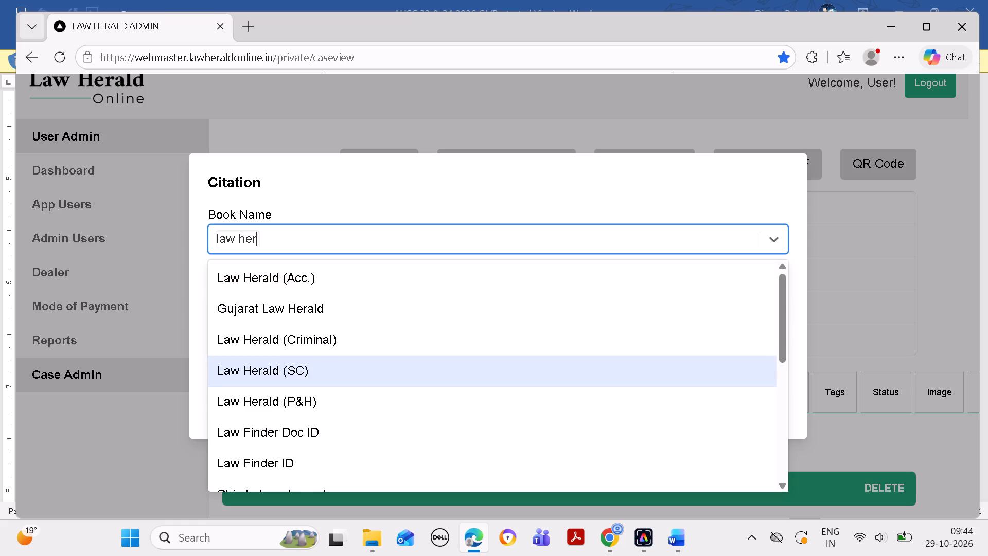
pyautogui.click(319, 377)
pyautogui.click(414, 363)
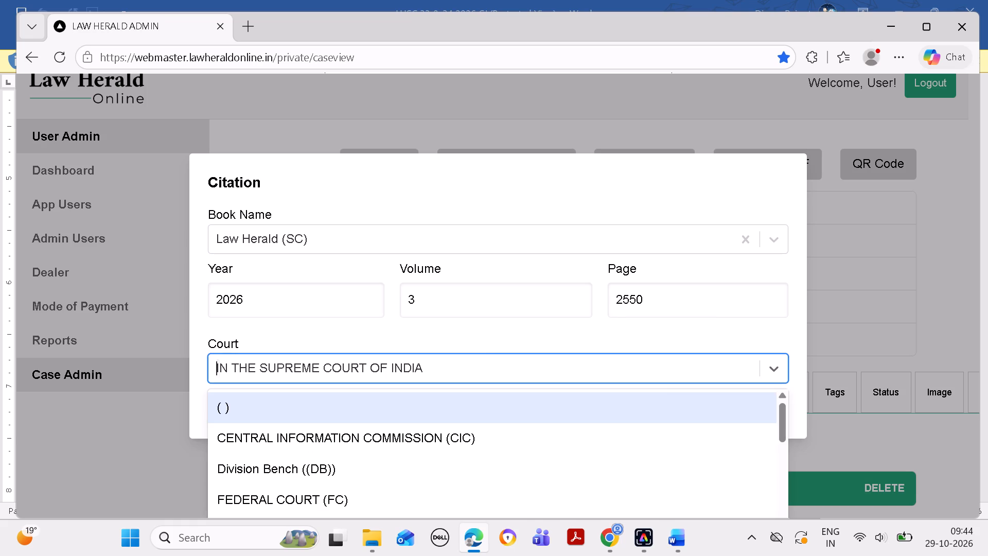
pyautogui.click(414, 401)
pyautogui.click(769, 405)
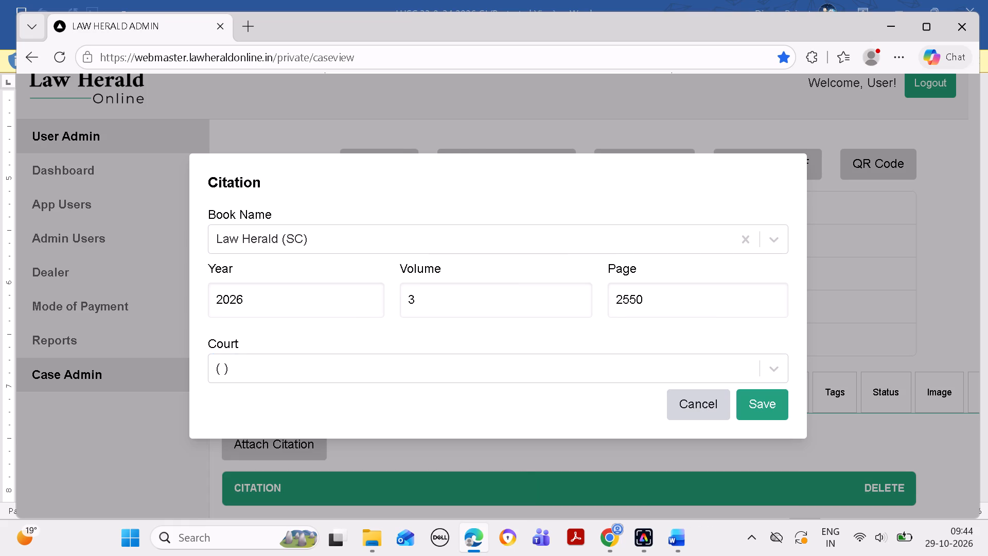
pyautogui.click(652, 170)
pyautogui.scroll(-6, 620, 279)
pyautogui.scroll(-4, 570, 285)
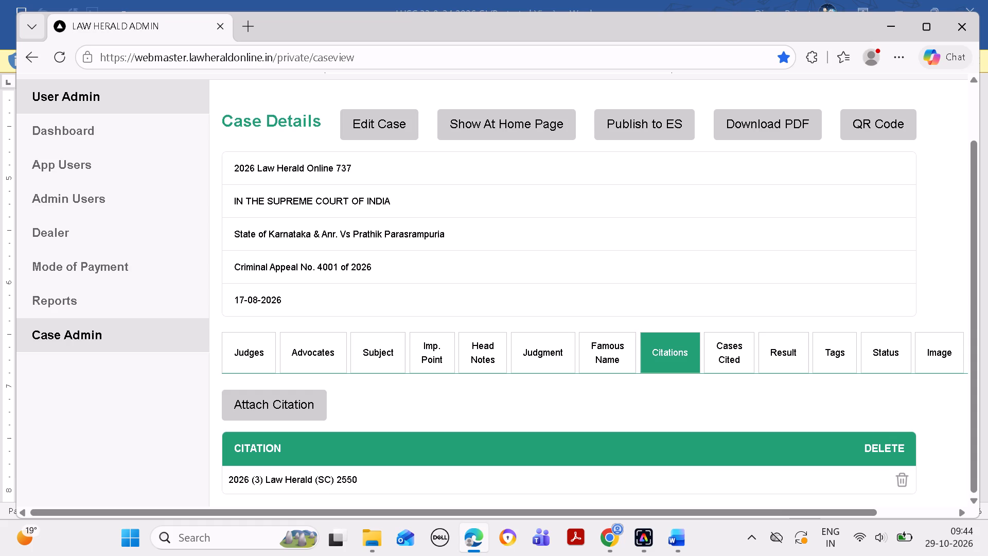
# Attach Justice Sanjay Karol to the case's judges, copying the name from the Before section of the Word heading.
pyautogui.click(259, 349)
pyautogui.scroll(-6, 270, 343)
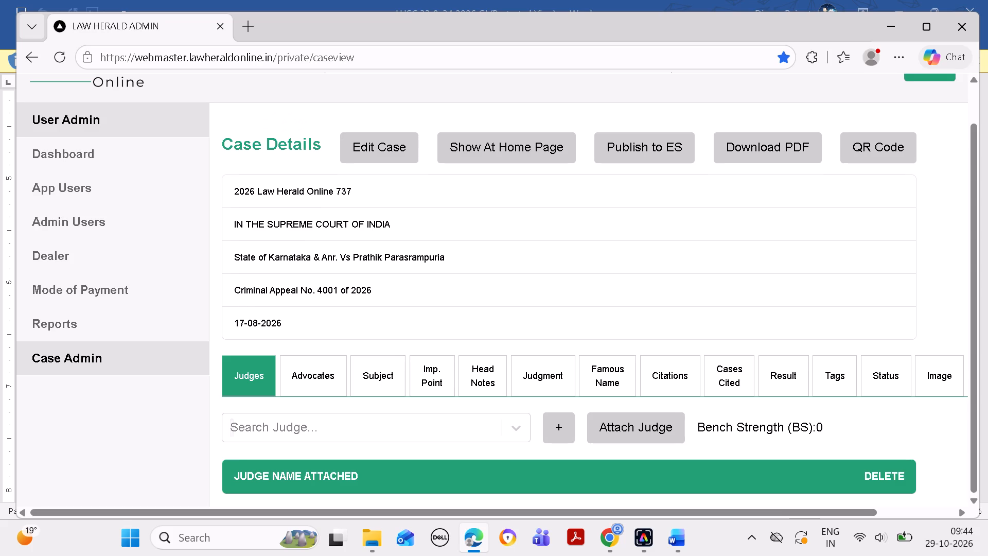
pyautogui.click(673, 541)
pyautogui.click(675, 551)
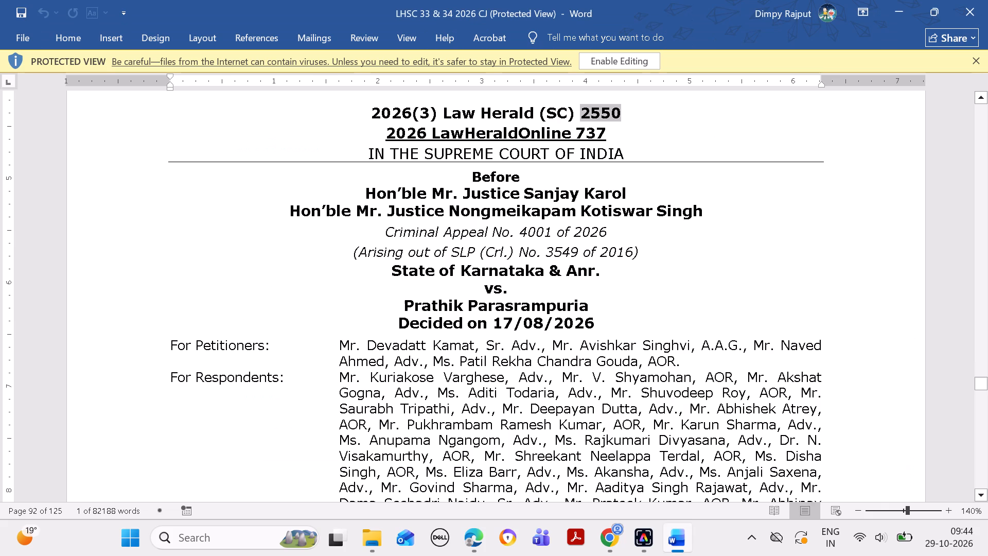
pyautogui.moveTo(523, 193); pyautogui.dragTo(584, 192)
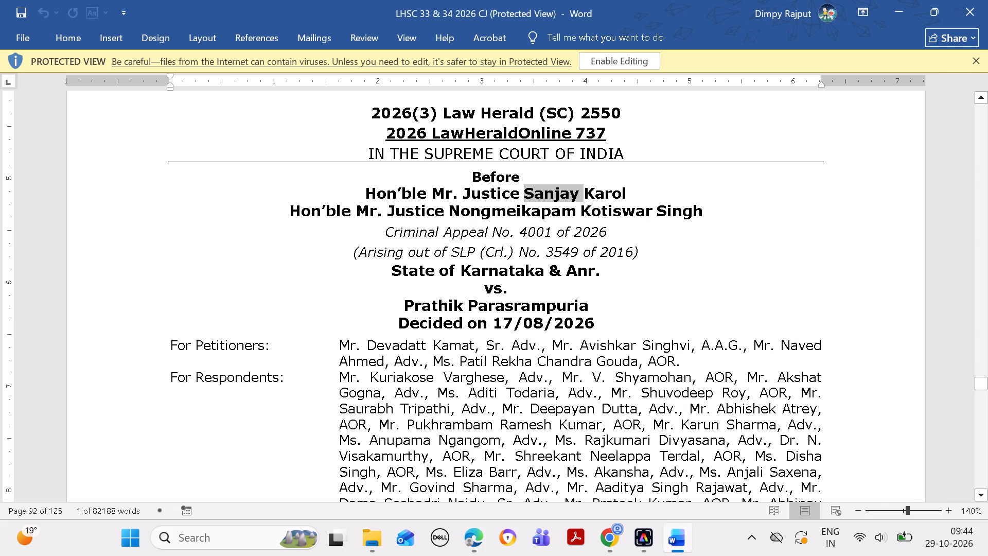
pyautogui.moveTo(584, 192); pyautogui.dragTo(622, 186)
pyautogui.hotkey('ctrl', 'c')
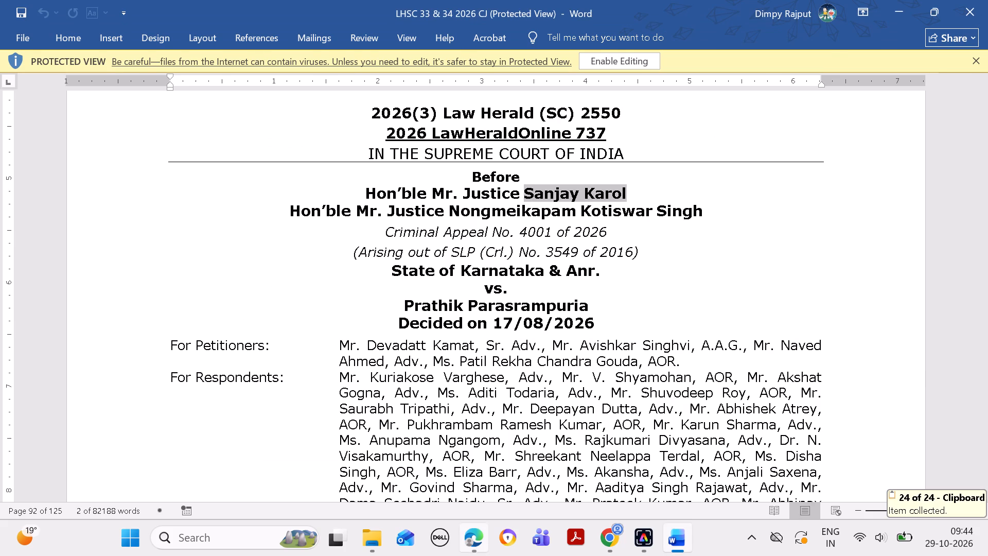
pyautogui.click(474, 531)
pyautogui.click(440, 427)
pyautogui.hotkey('ctrl', 'c')
pyautogui.hotkey('ctrl', 'v')
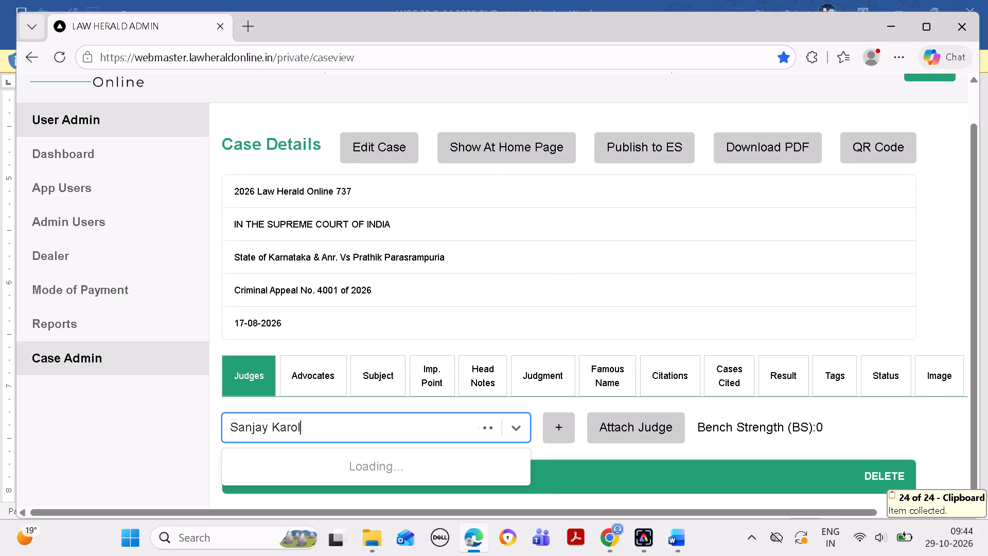
pyautogui.click(434, 470)
pyautogui.click(619, 433)
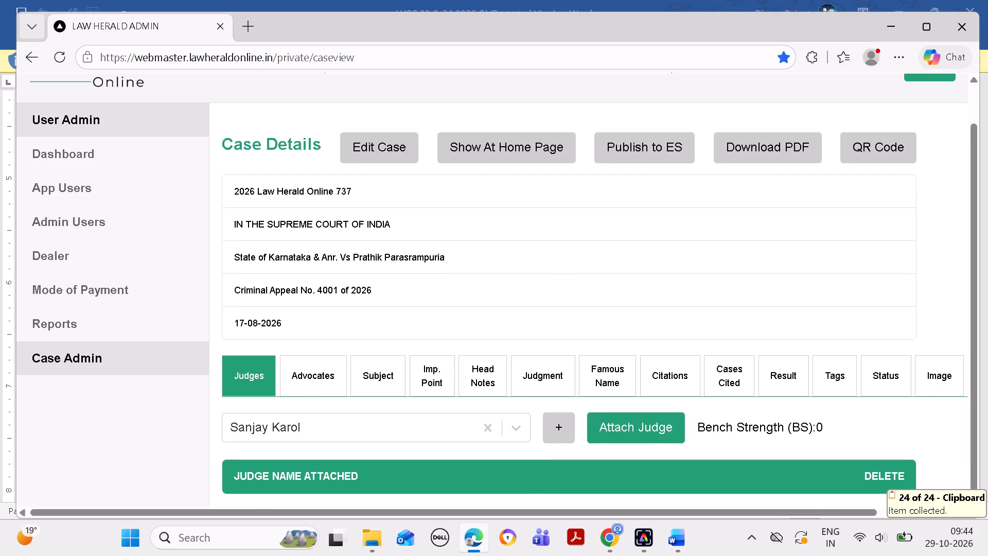
pyautogui.click(644, 172)
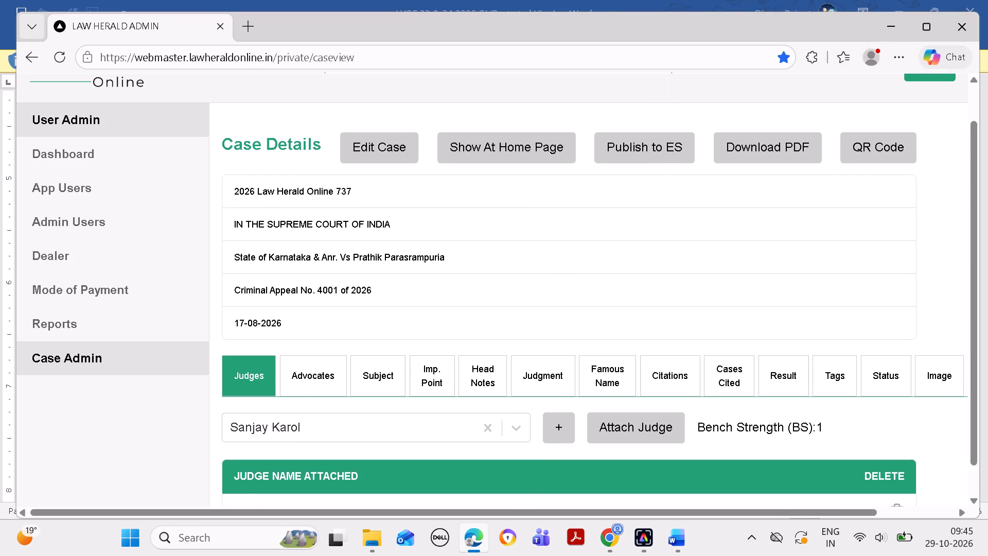
# Copy the second judge's name, Nongmeikapam Kotiswar Singh, from the Word heading and attach that judge to the case.
pyautogui.scroll(-6, 604, 301)
pyautogui.click(672, 542)
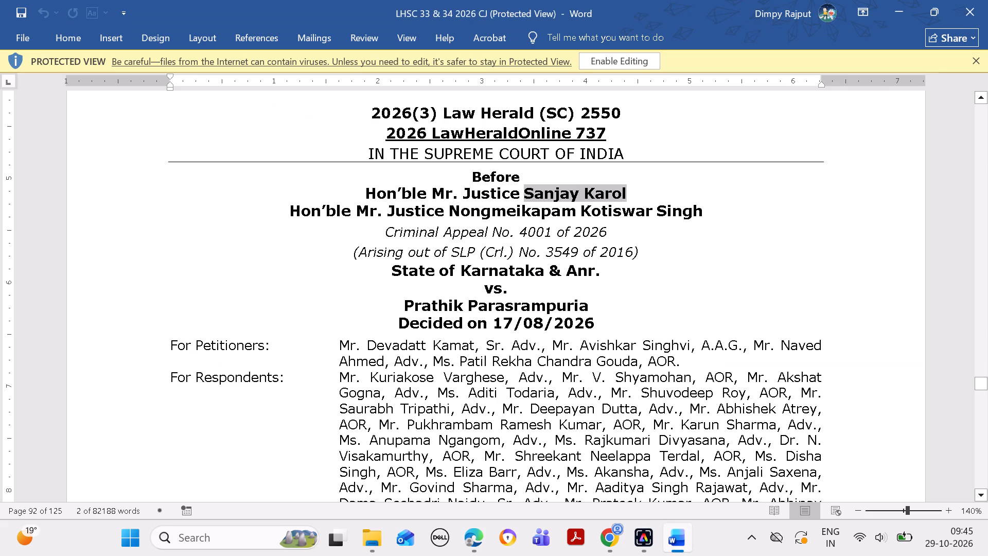
pyautogui.moveTo(449, 209); pyautogui.dragTo(656, 205)
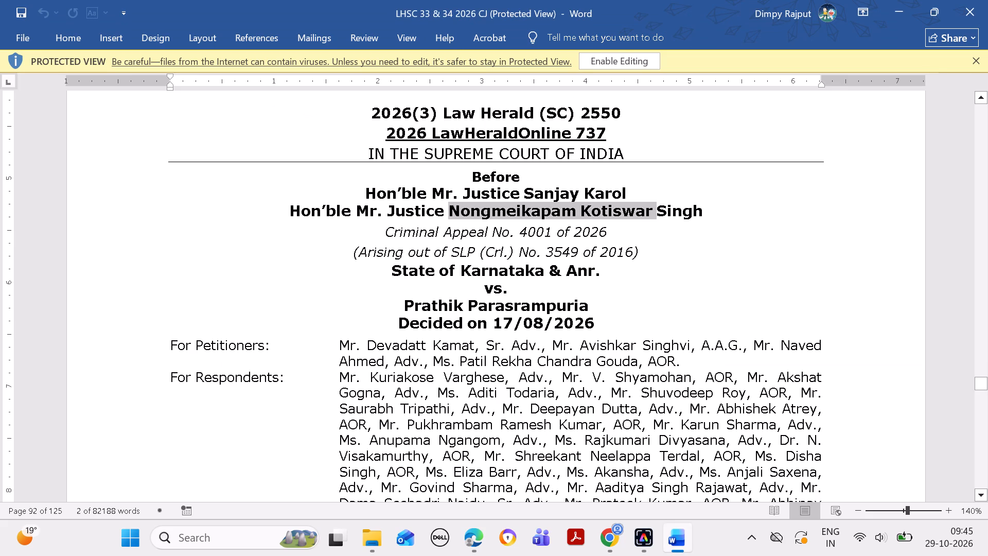
pyautogui.moveTo(656, 205); pyautogui.dragTo(672, 207)
pyautogui.hotkey('ctrl', 'c')
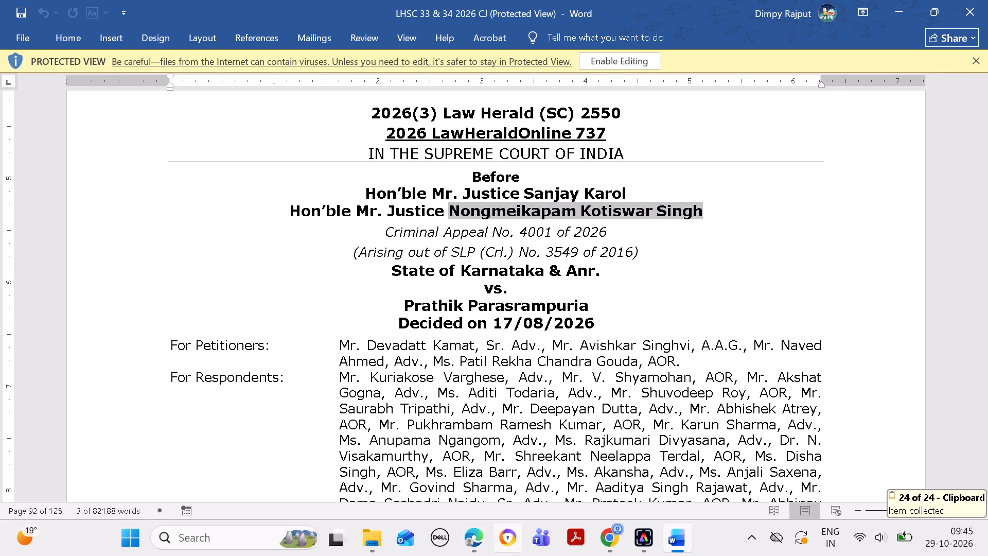
pyautogui.click(479, 542)
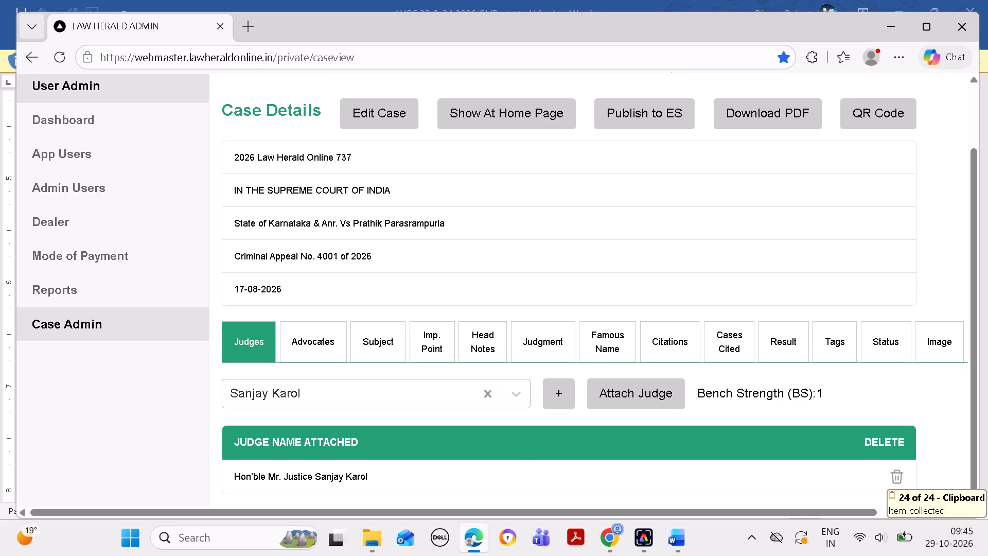
pyautogui.click(469, 390)
pyautogui.hotkey('ctrl', 'v')
pyautogui.click(437, 423)
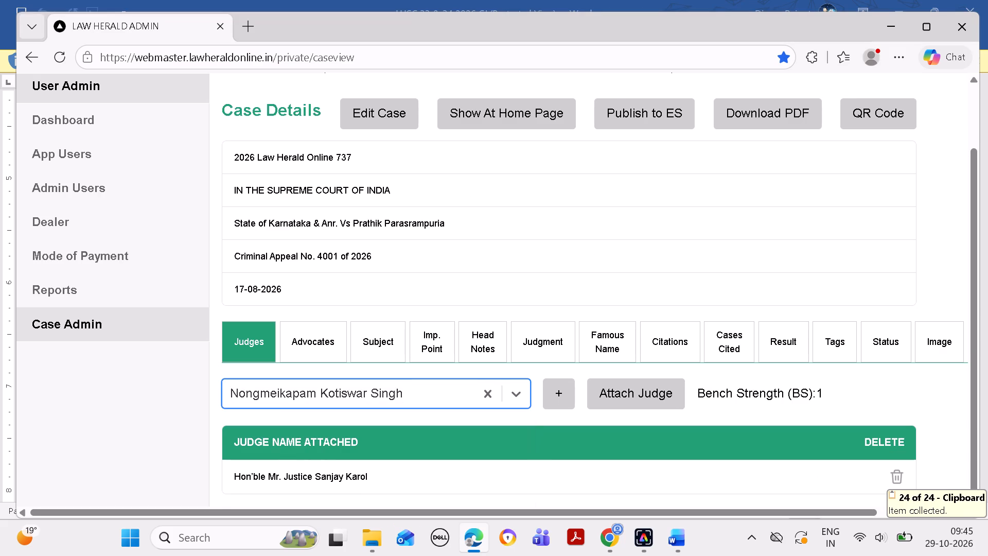
pyautogui.click(646, 382)
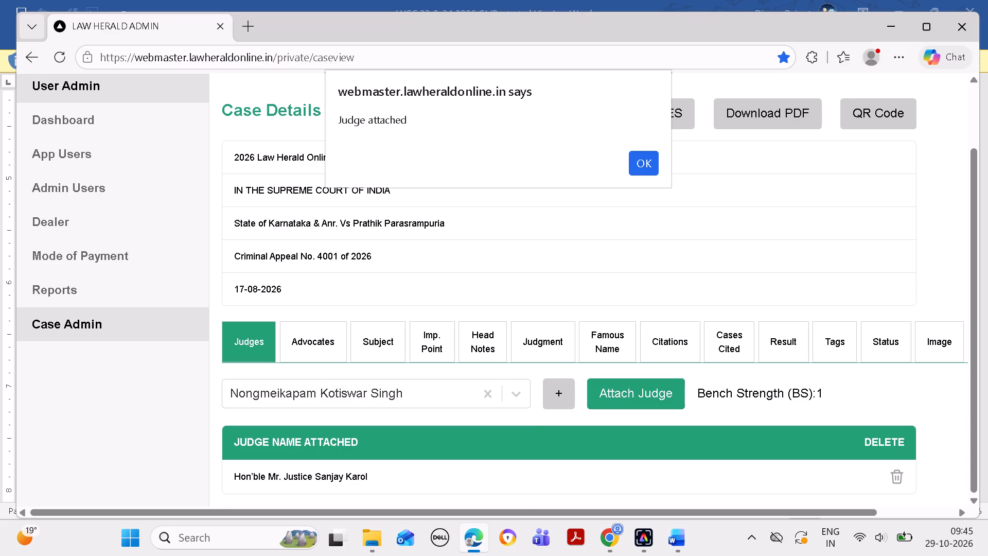
pyautogui.click(644, 171)
pyautogui.scroll(-7, 543, 261)
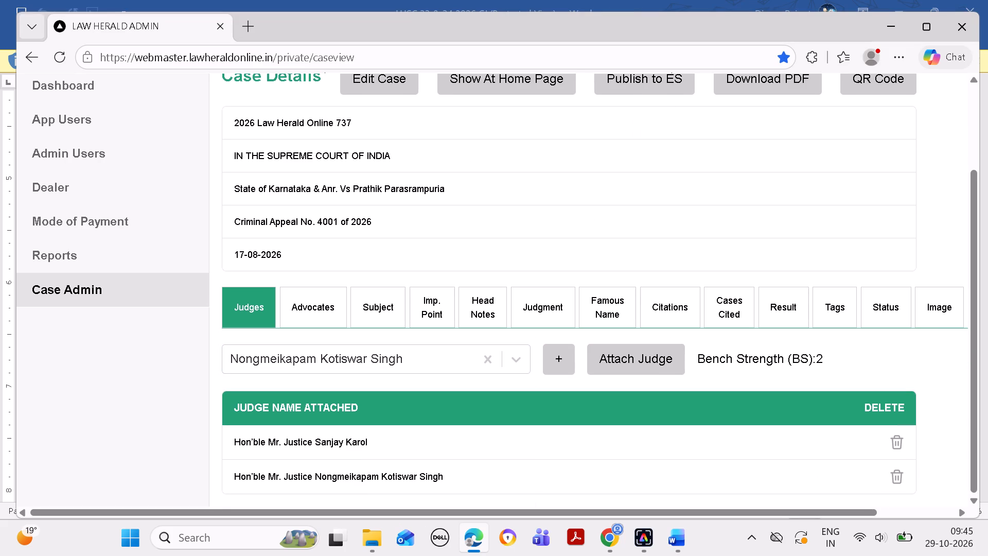
# Open the case's advocates section and switch to the Word journal for the petitioners' advocates.
pyautogui.click(317, 314)
pyautogui.scroll(-5, 317, 311)
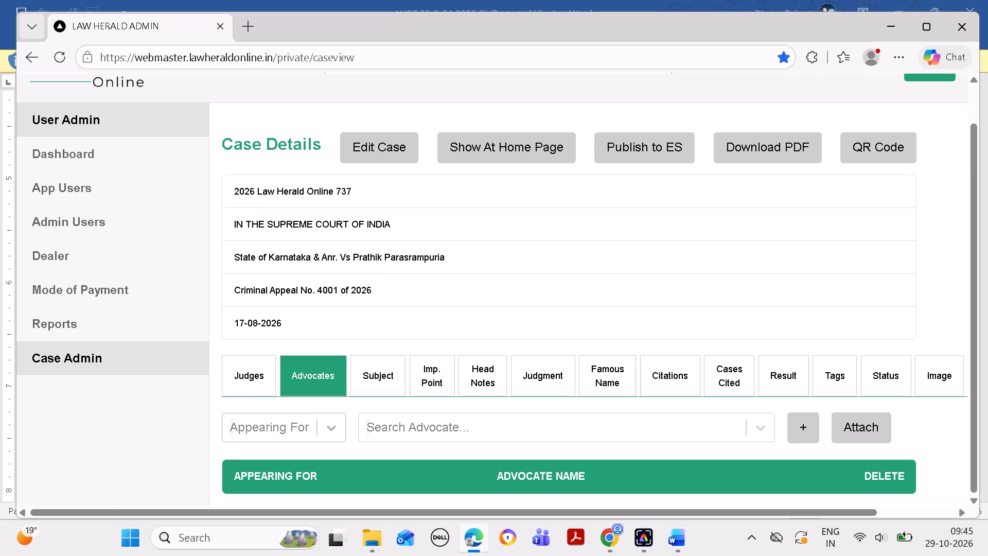
pyautogui.click(676, 533)
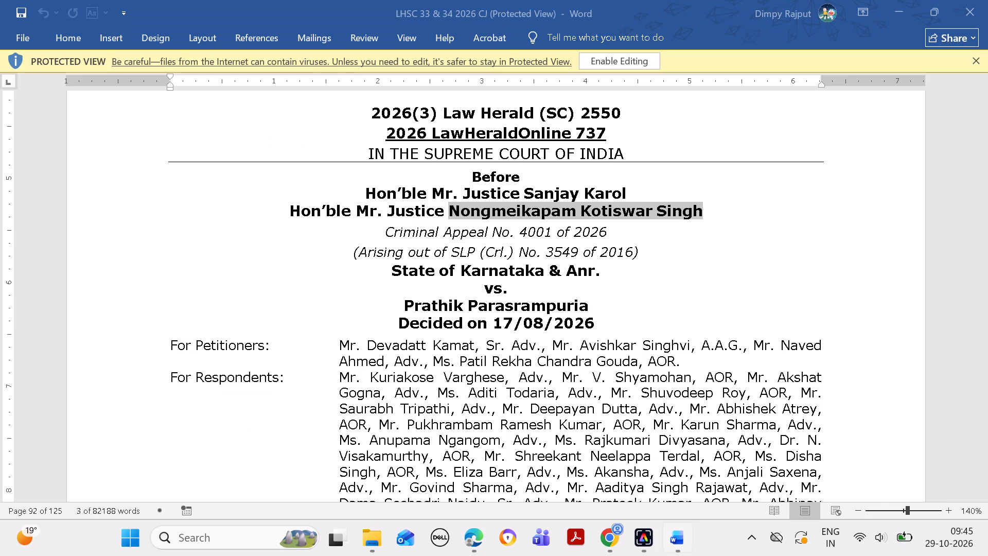
# Attach the first-listed petitioners' advocate under For Petitioners, copying the name from Word and choosing the Senior Advocate entry.
pyautogui.click(476, 541)
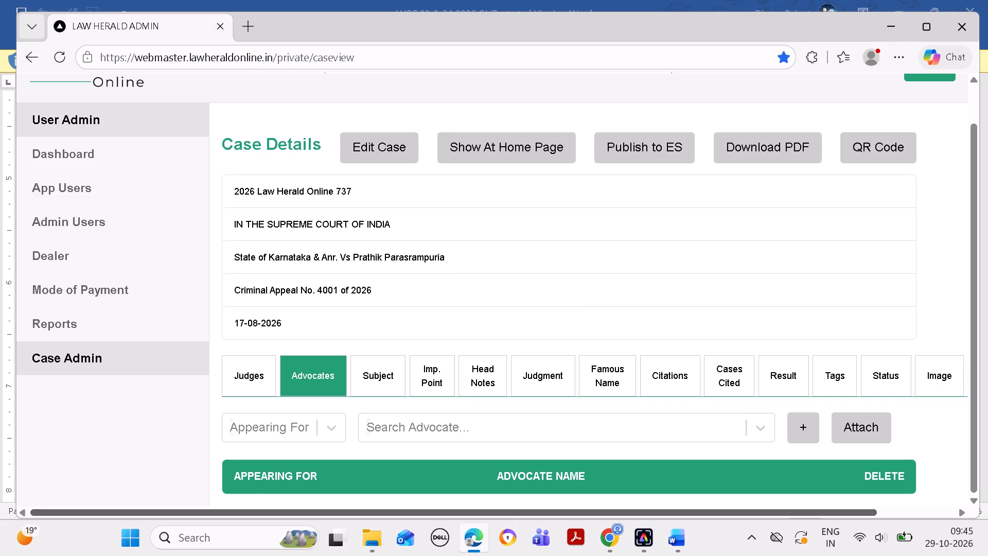
pyautogui.click(336, 433)
pyautogui.click(303, 485)
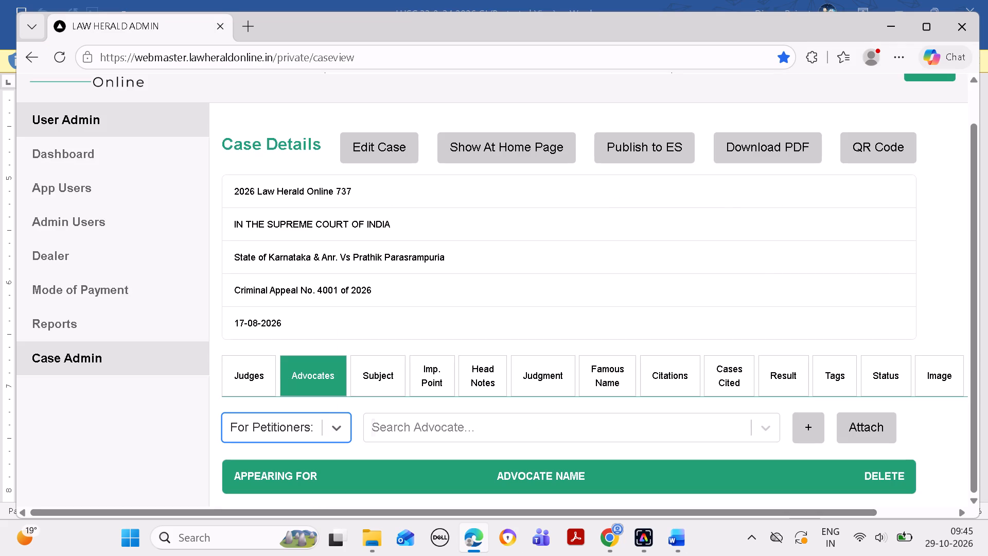
pyautogui.click(687, 542)
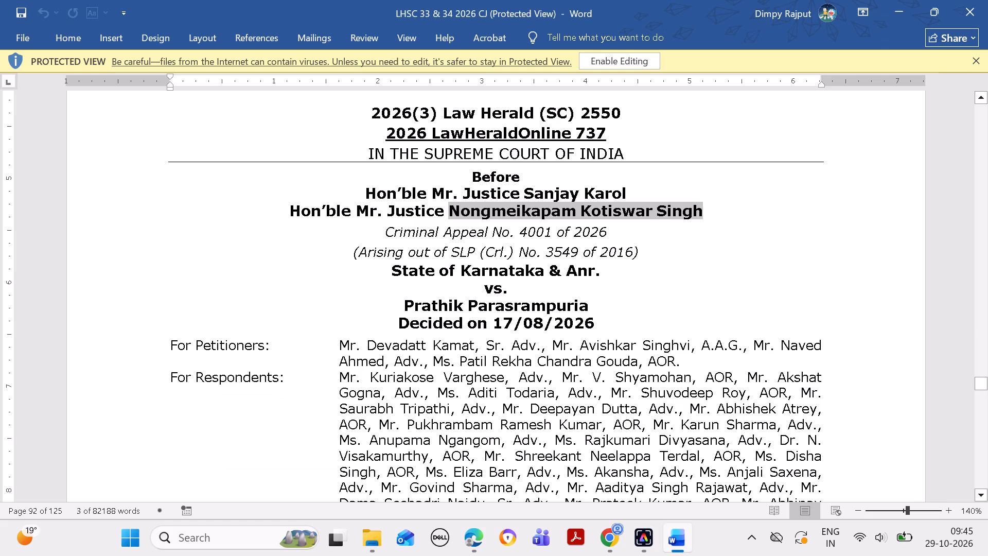
pyautogui.moveTo(366, 344); pyautogui.dragTo(407, 340)
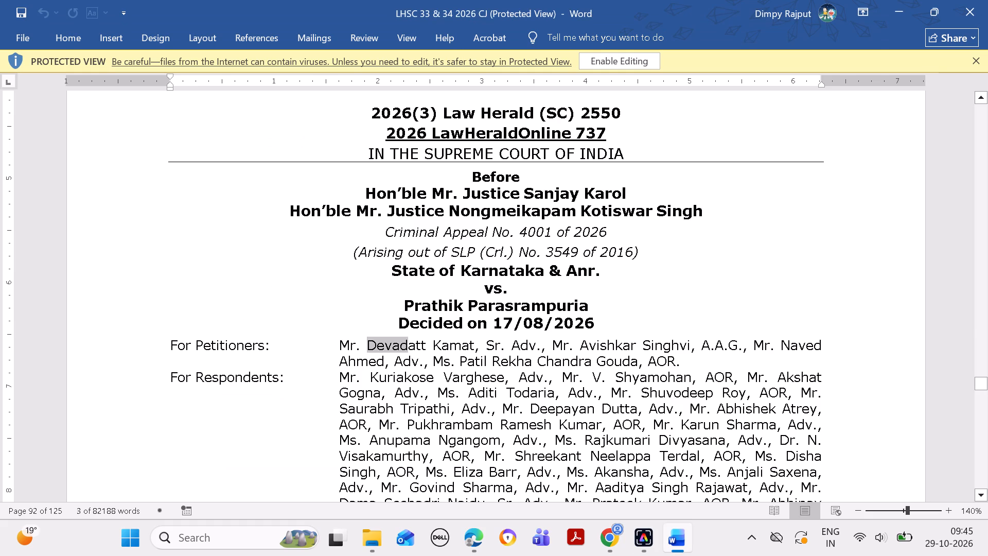
pyautogui.moveTo(407, 340); pyautogui.dragTo(456, 341)
pyautogui.hotkey('ctrl', 'c')
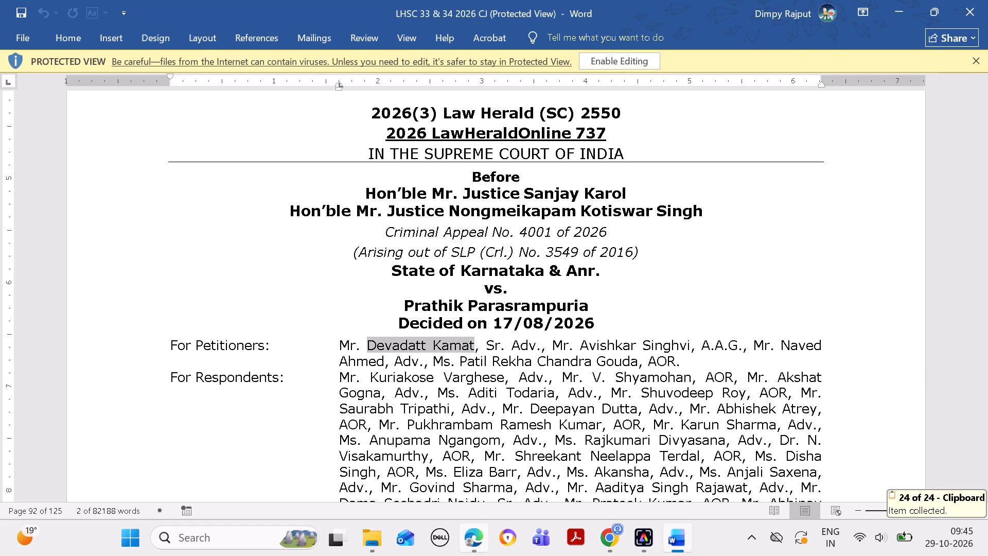
pyautogui.click(477, 530)
pyautogui.click(484, 426)
pyautogui.hotkey('ctrl', 'v')
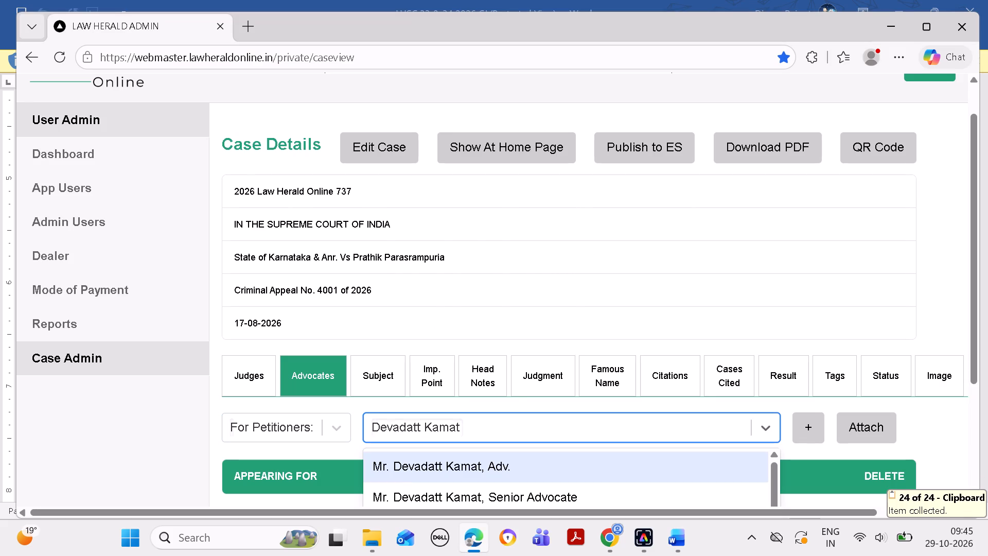
pyautogui.click(562, 497)
pyautogui.click(858, 424)
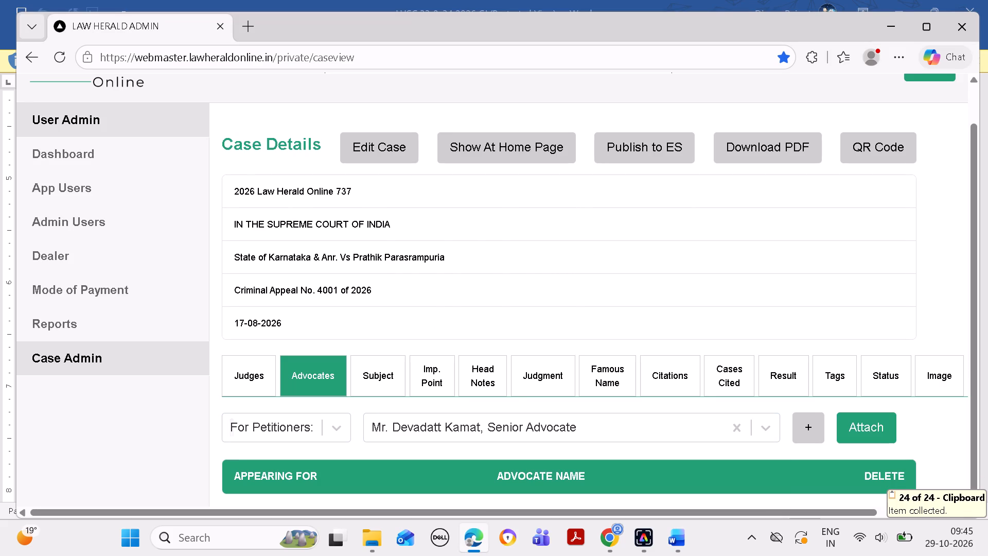
pyautogui.click(641, 173)
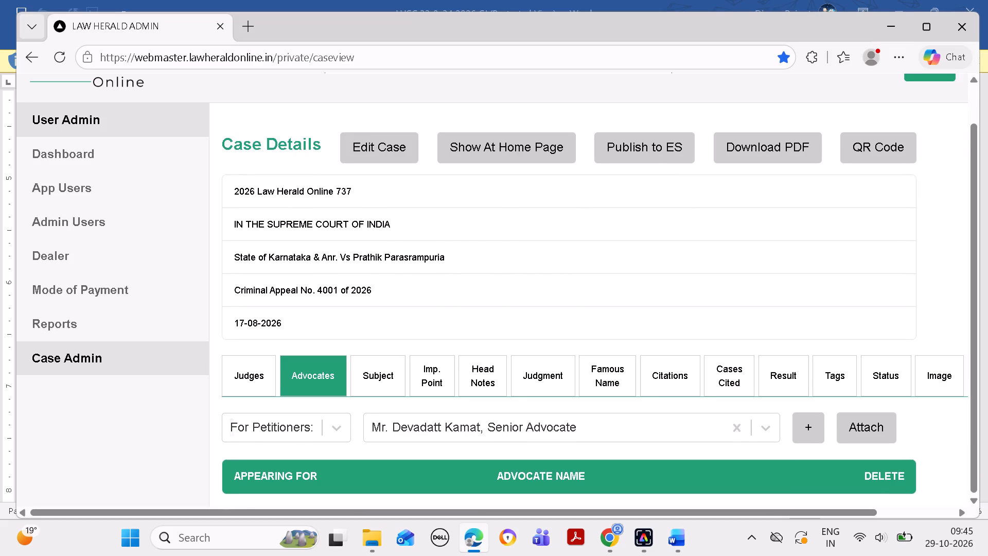
# Copy the second petitioners' advocate's name from Word and attach that advocate under For Petitioners with the AAG designation.
pyautogui.scroll(-6, 630, 267)
pyautogui.click(672, 546)
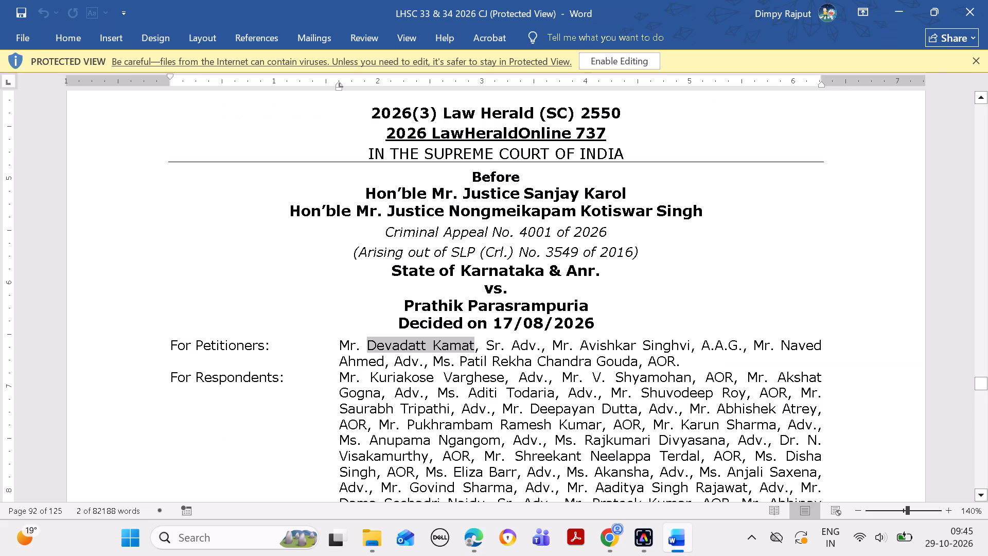
pyautogui.moveTo(584, 346); pyautogui.dragTo(671, 342)
pyautogui.hotkey('ctrl', 'c')
pyautogui.click(484, 542)
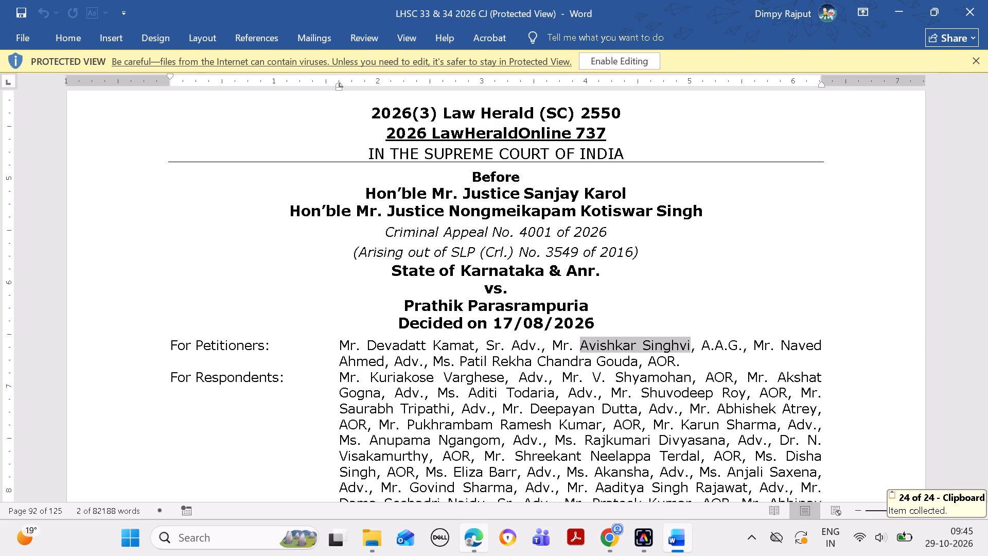
pyautogui.click(732, 387)
pyautogui.hotkey('ctrl', 'v')
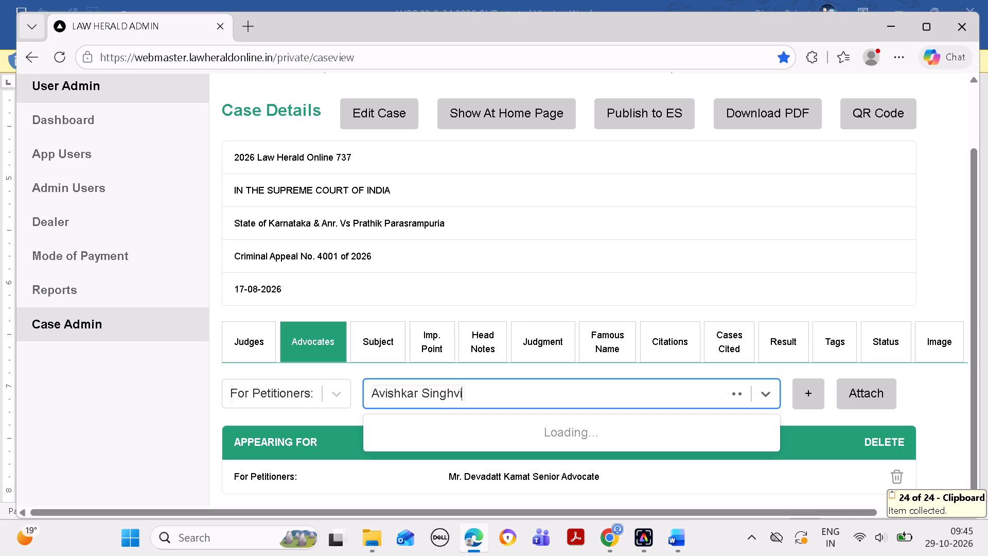
pyautogui.click(601, 432)
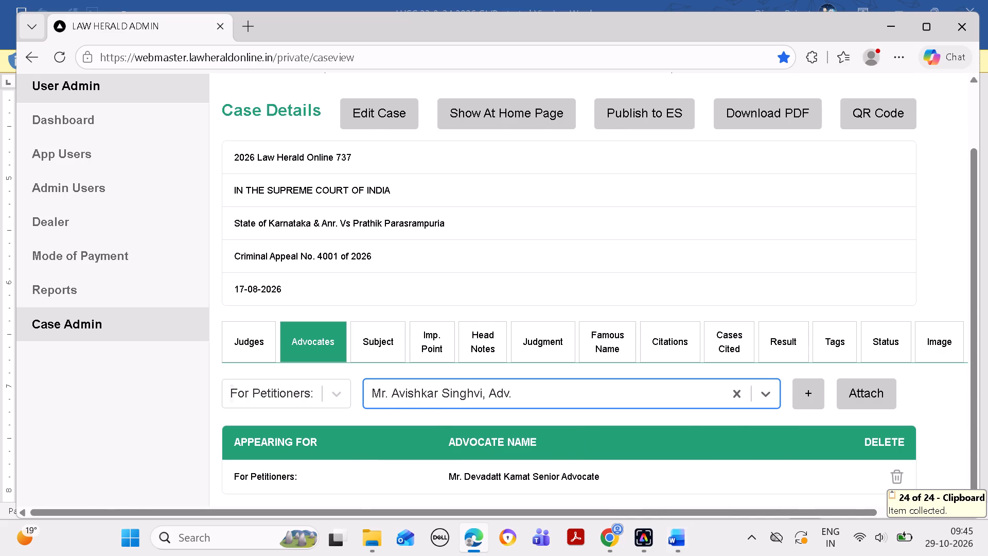
pyautogui.click(681, 538)
pyautogui.click(485, 541)
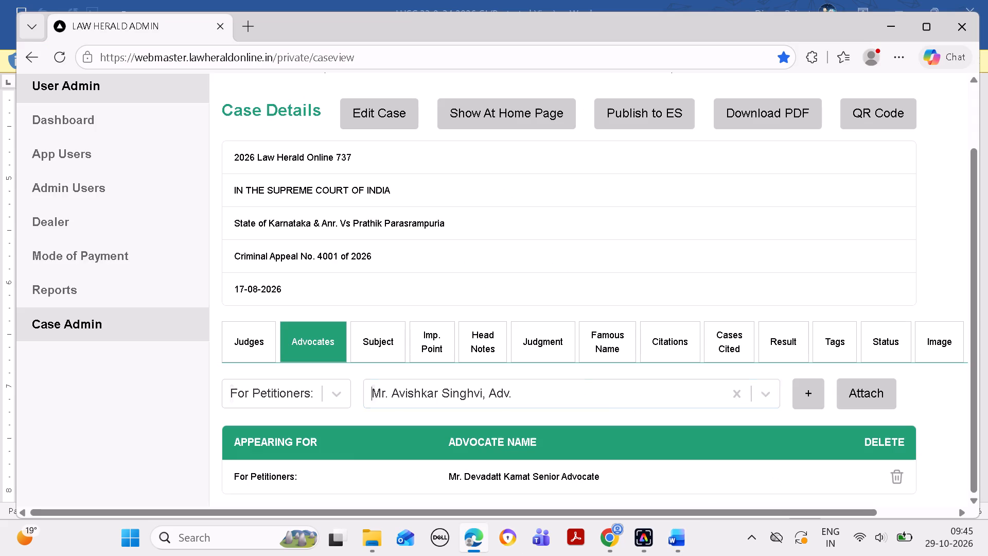
pyautogui.click(692, 388)
pyautogui.hotkey('ctrl', 'v')
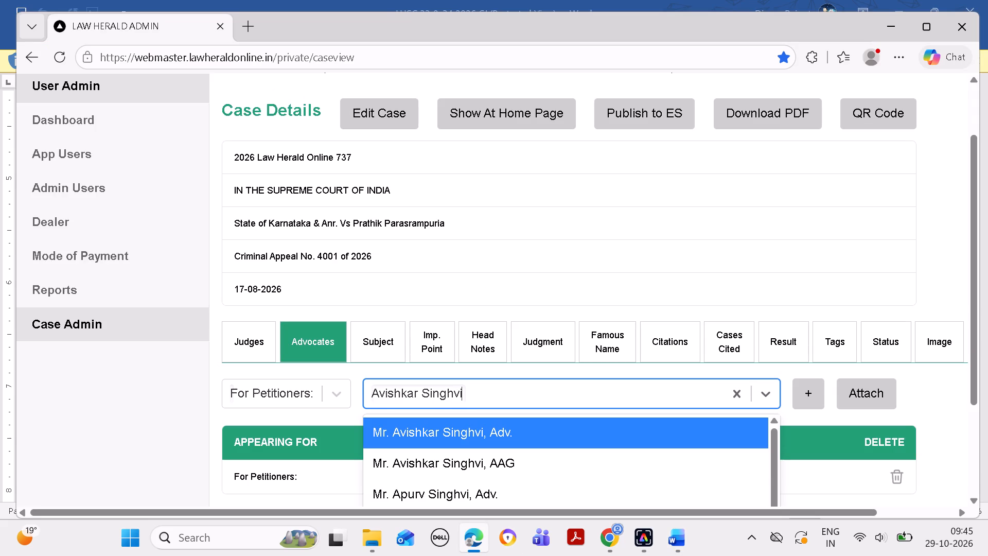
pyautogui.click(606, 466)
pyautogui.click(868, 389)
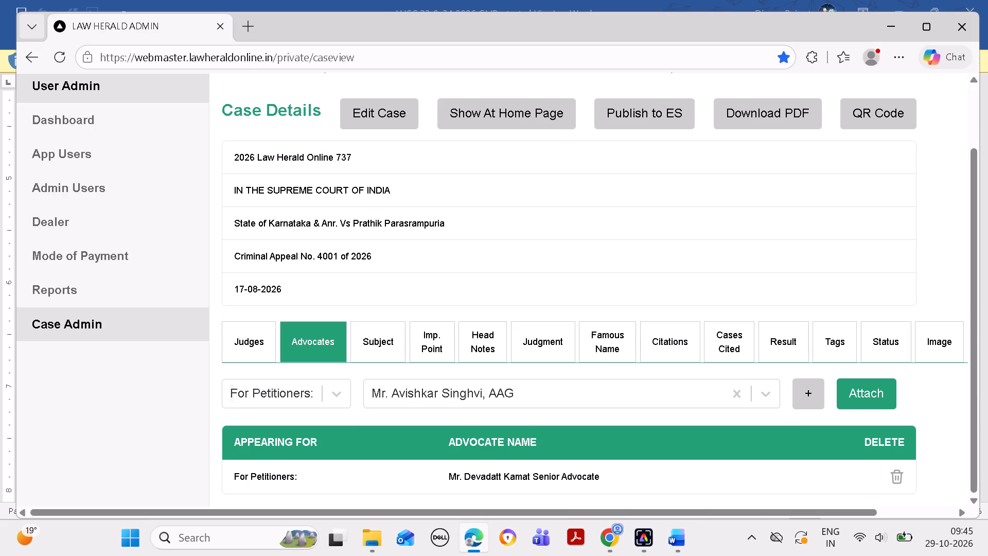
pyautogui.click(650, 171)
# Copy the third petitioners' advocate's name from Word and attach the exactly matching Adv. entry under For Petitioners.
pyautogui.scroll(-2, 615, 246)
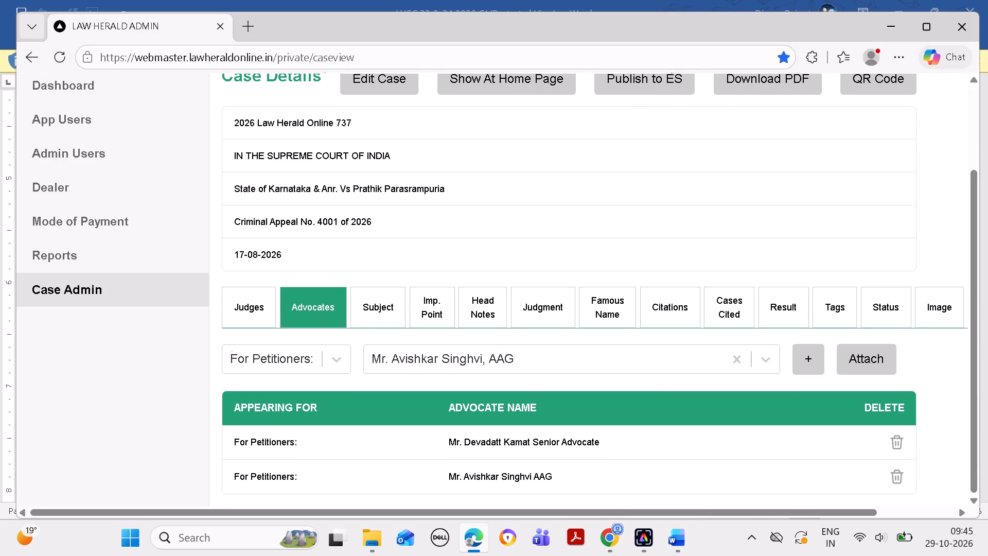
pyautogui.scroll(-4, 615, 249)
pyautogui.click(676, 542)
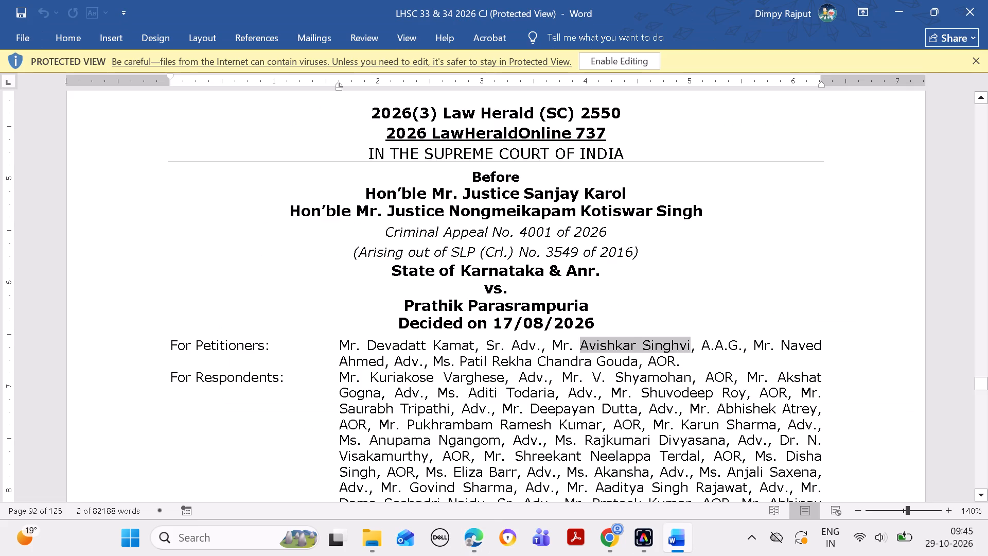
pyautogui.moveTo(780, 341); pyautogui.dragTo(594, 367)
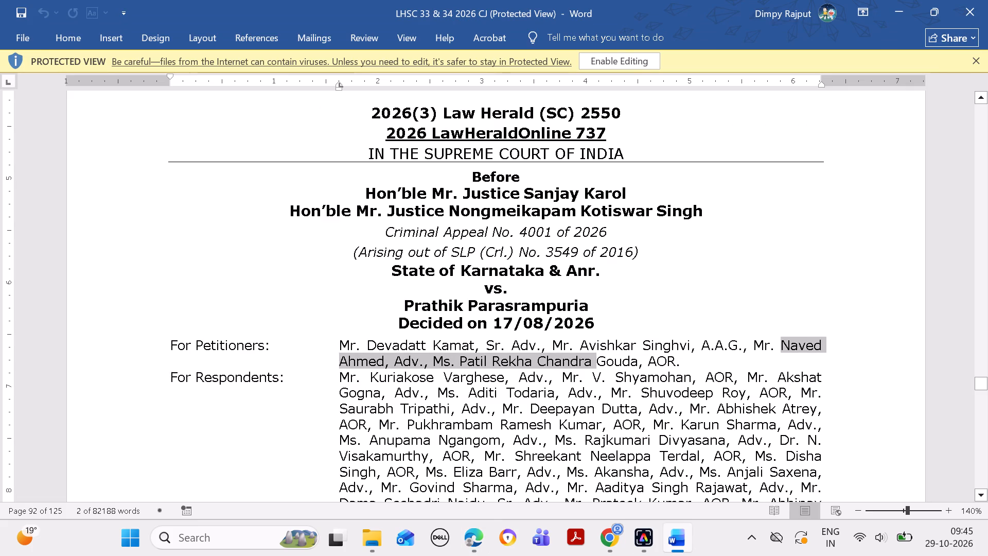
pyautogui.moveTo(594, 367); pyautogui.dragTo(385, 363)
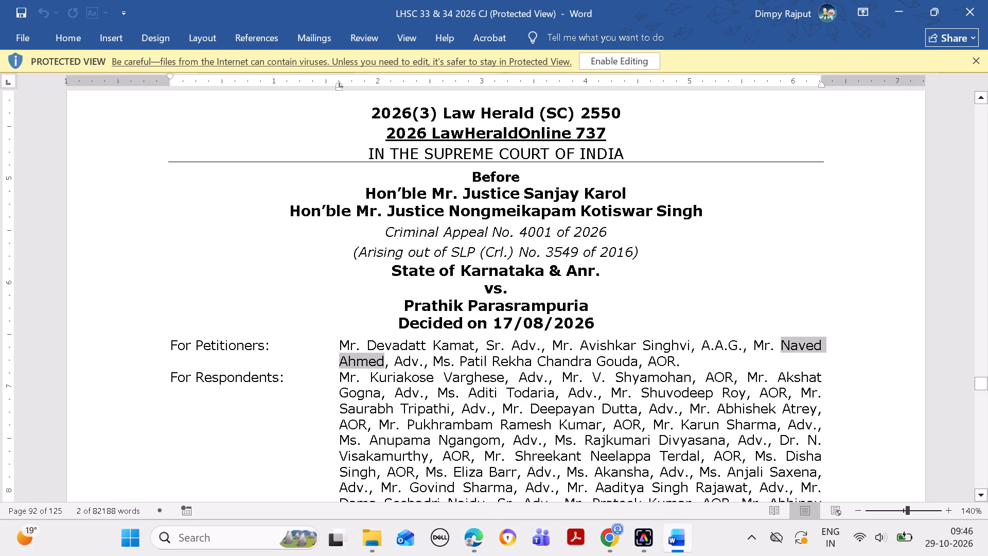
pyautogui.moveTo(385, 363); pyautogui.dragTo(382, 362)
pyautogui.hotkey('ctrl', 'c')
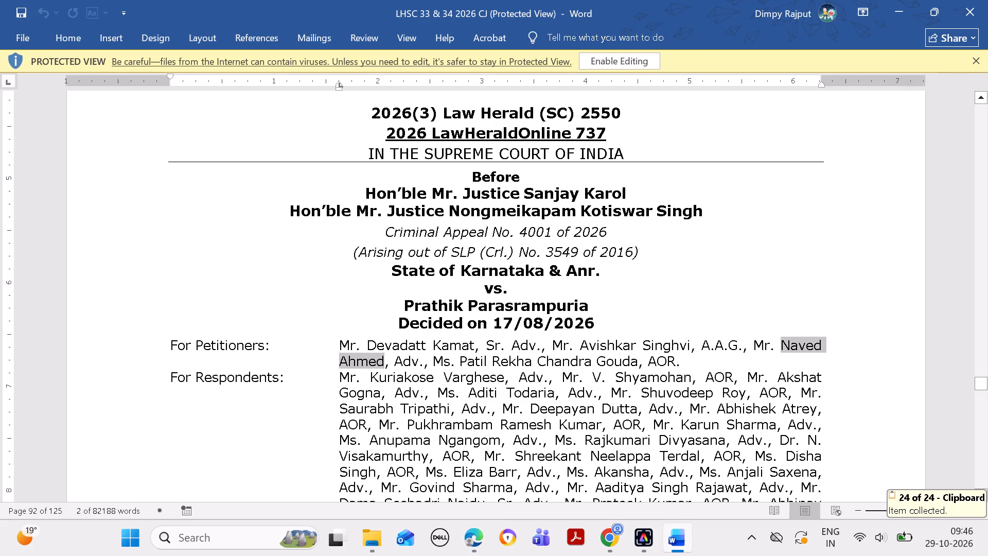
pyautogui.click(468, 532)
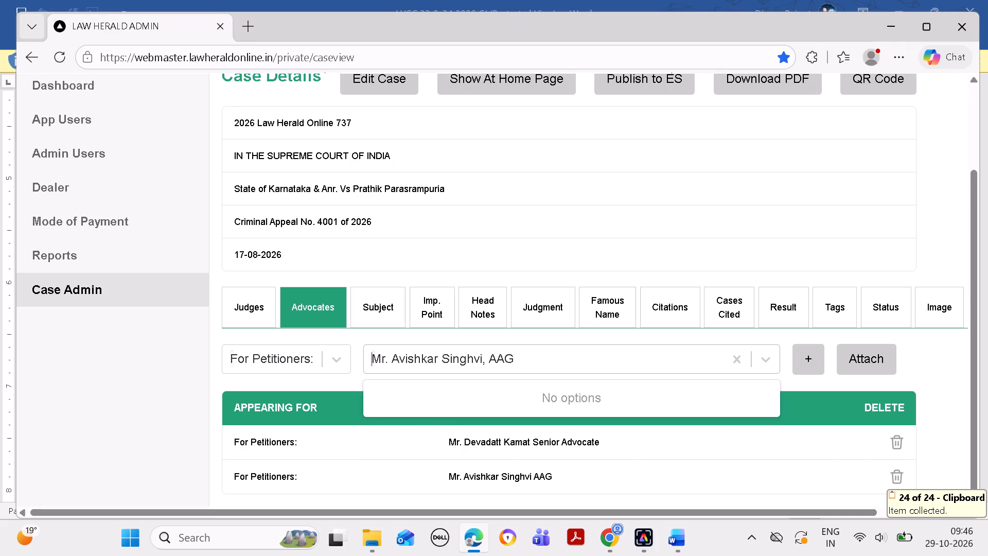
pyautogui.click(719, 351)
pyautogui.hotkey('ctrl', 'v')
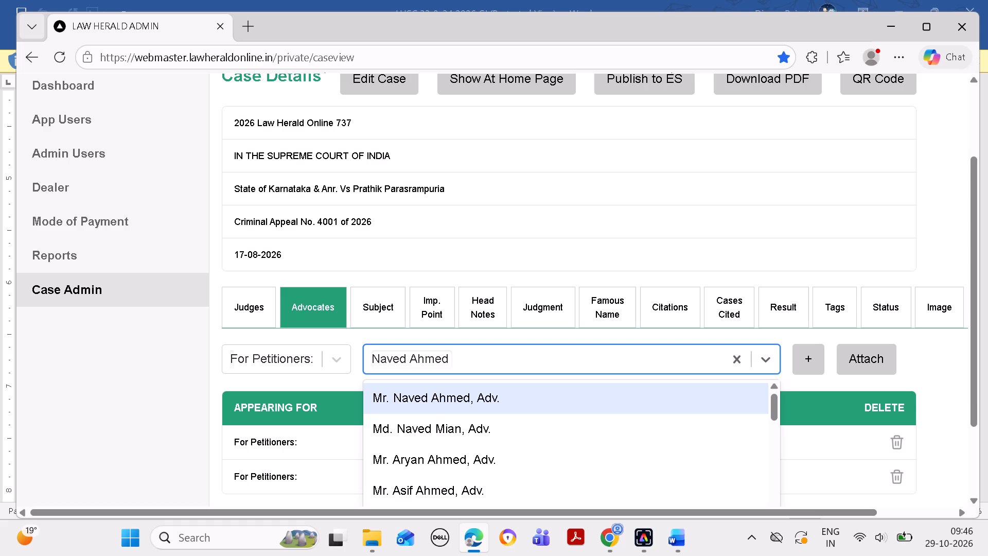
pyautogui.click(626, 389)
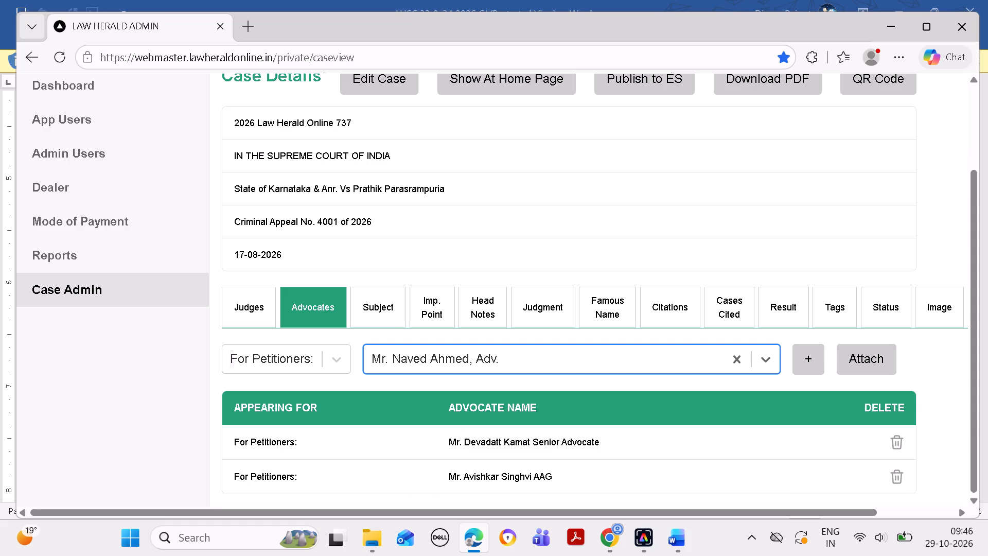
pyautogui.click(671, 530)
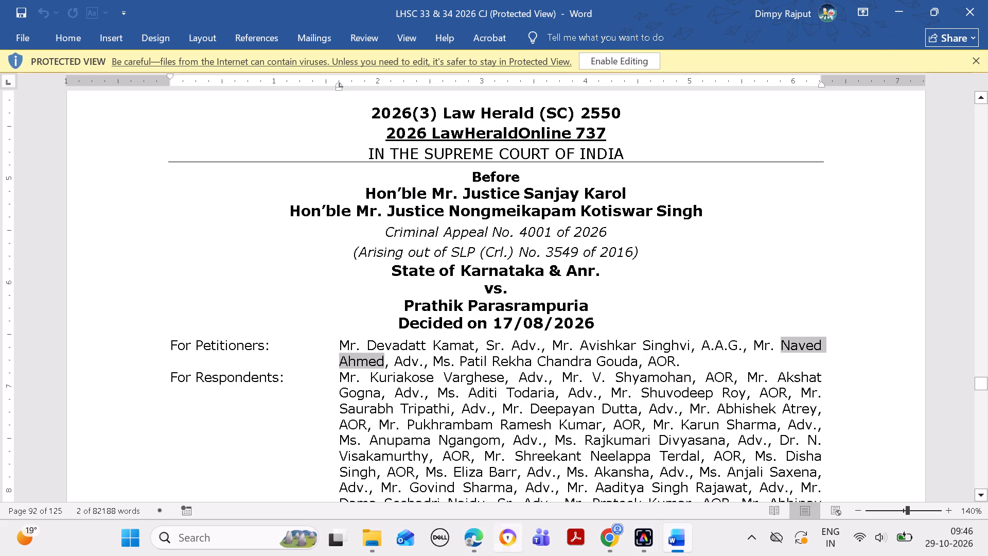
pyautogui.click(480, 540)
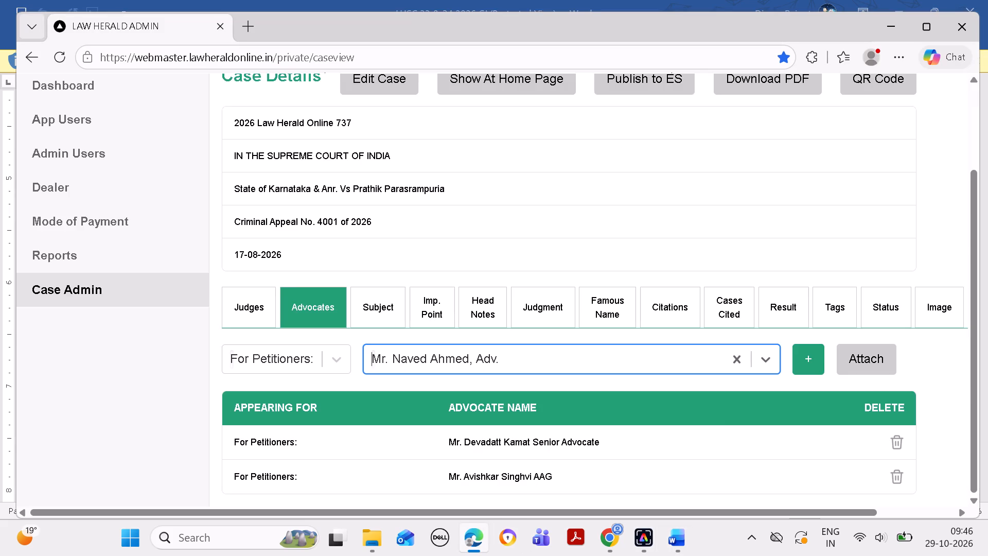
pyautogui.click(841, 357)
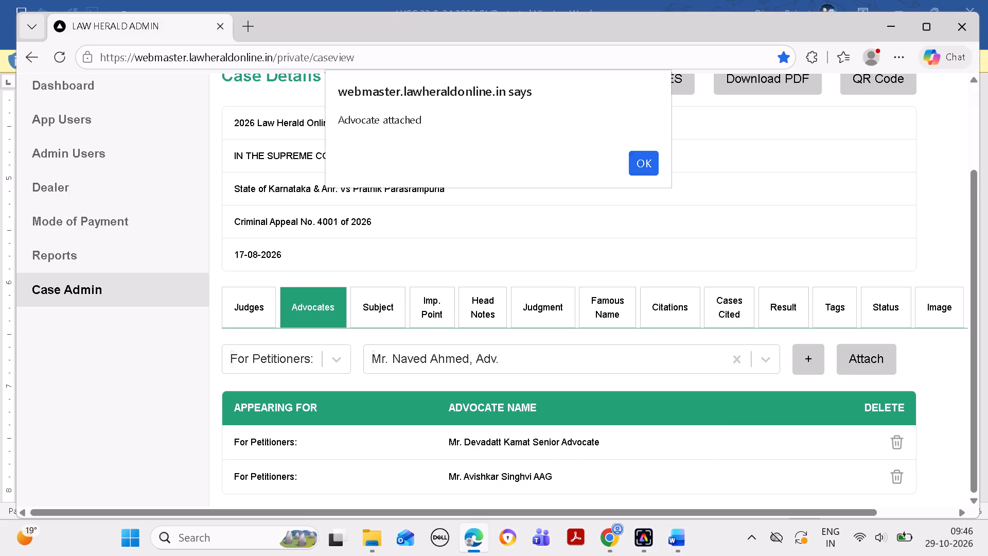
pyautogui.click(646, 160)
# Copy the last petitioners' advocate's name from Word and attach the matching AOR entry under For Petitioners.
pyautogui.scroll(-5, 647, 168)
pyautogui.click(675, 539)
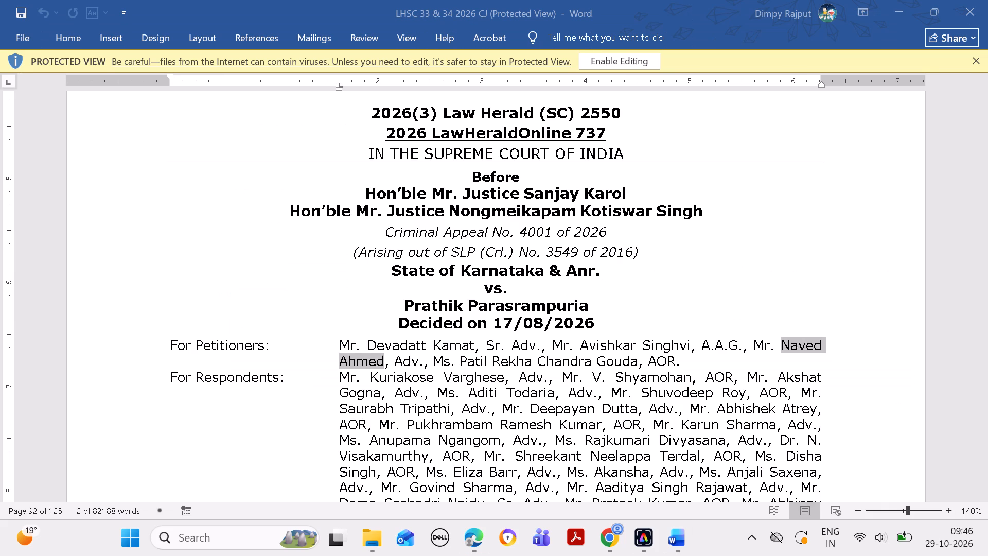
pyautogui.moveTo(460, 358); pyautogui.dragTo(580, 360)
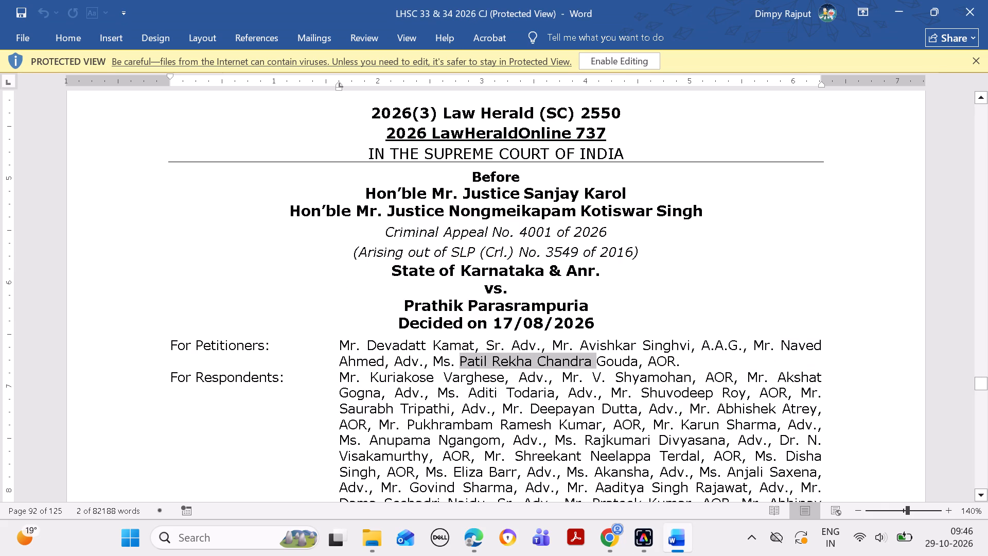
pyautogui.moveTo(580, 360); pyautogui.dragTo(617, 360)
pyautogui.hotkey('ctrl', 'c')
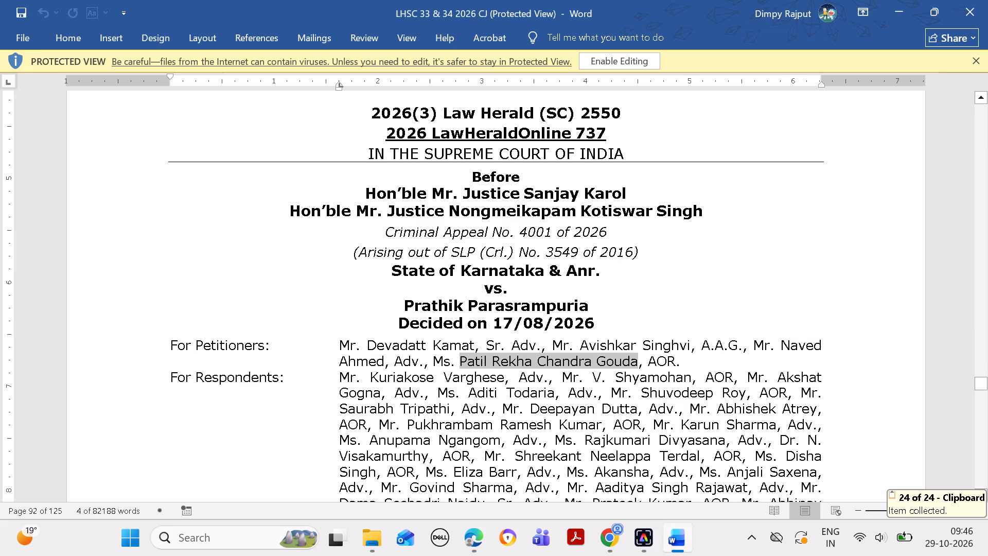
pyautogui.click(468, 544)
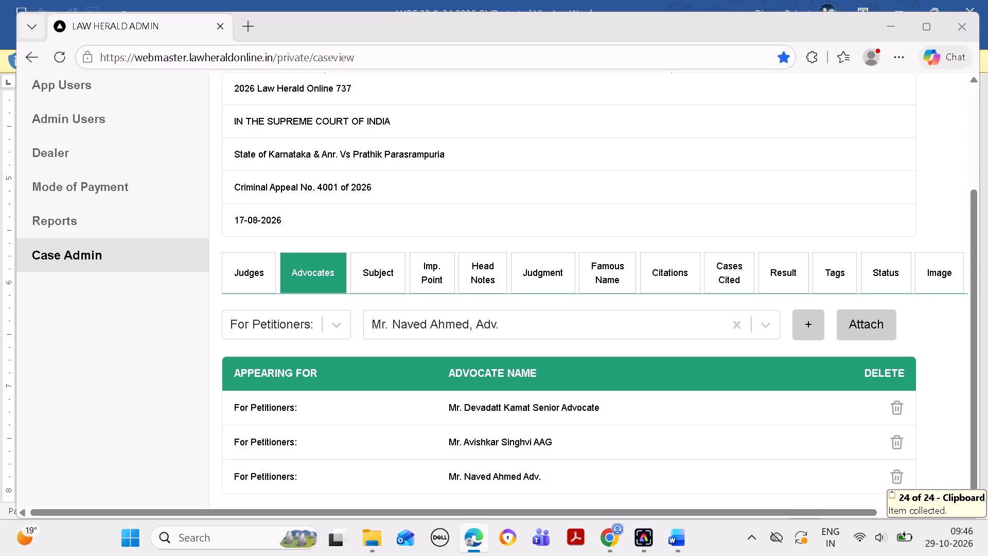
pyautogui.click(727, 323)
pyautogui.hotkey('ctrl', 'v')
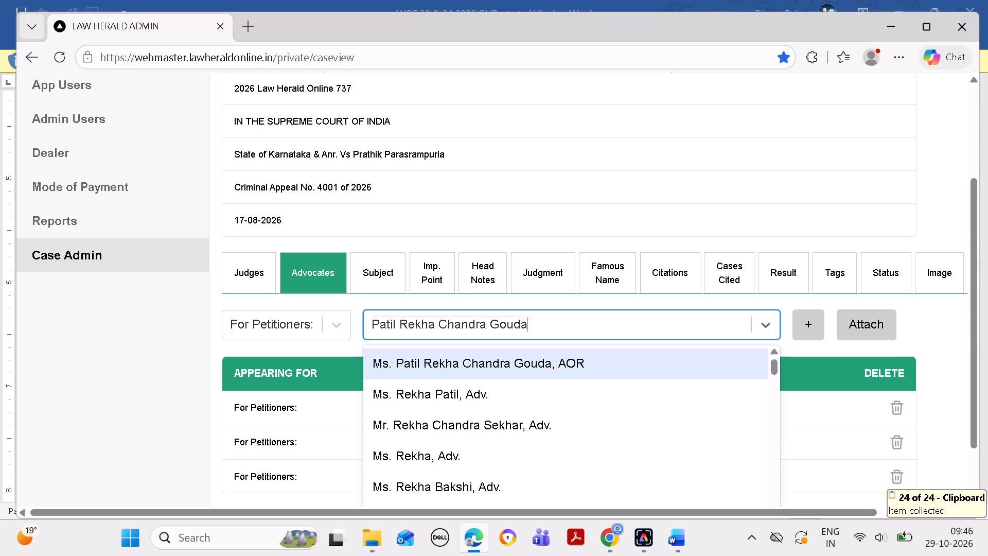
pyautogui.click(661, 361)
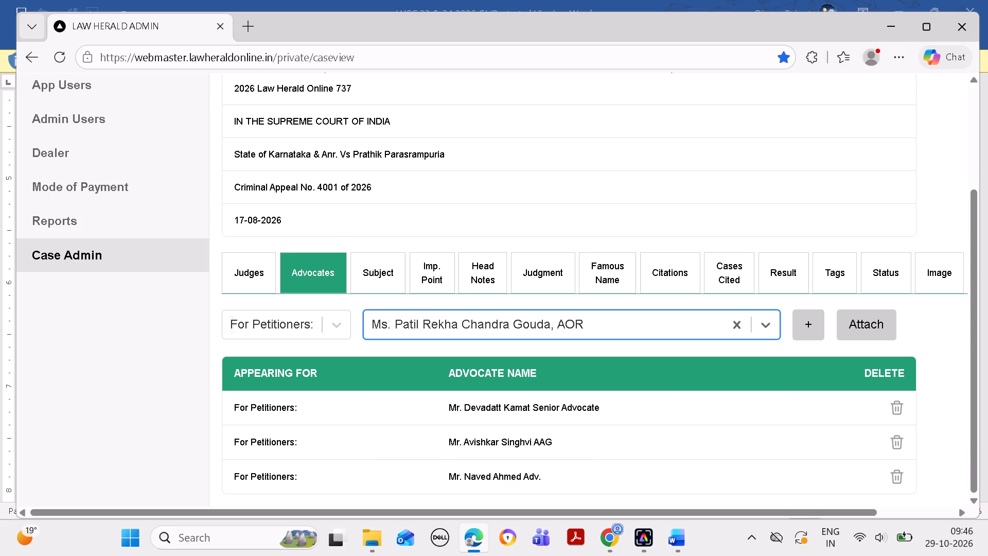
pyautogui.click(860, 323)
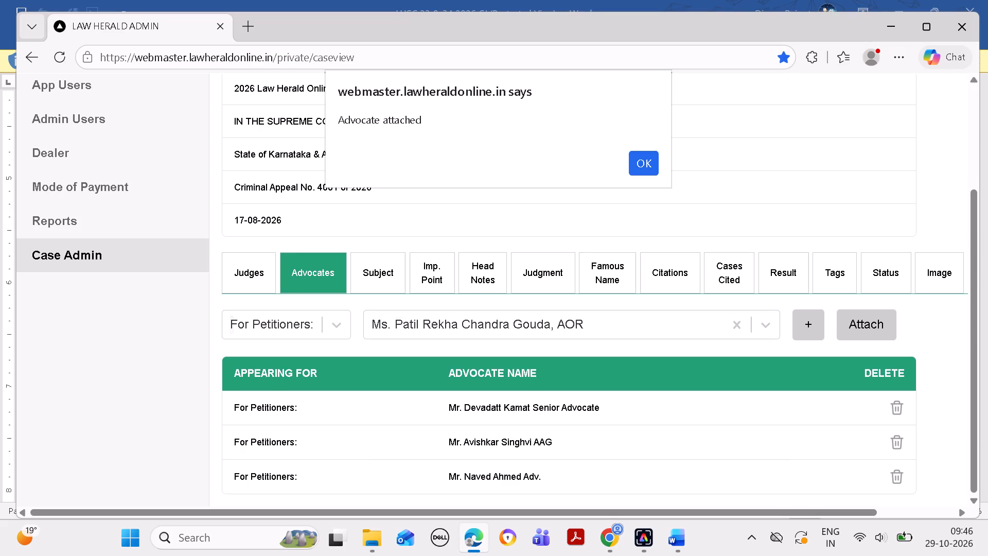
pyautogui.click(638, 167)
# Check the advocates' list in the Word journal and return to the case's advocates section for the respondents' side.
pyautogui.scroll(-9, 641, 181)
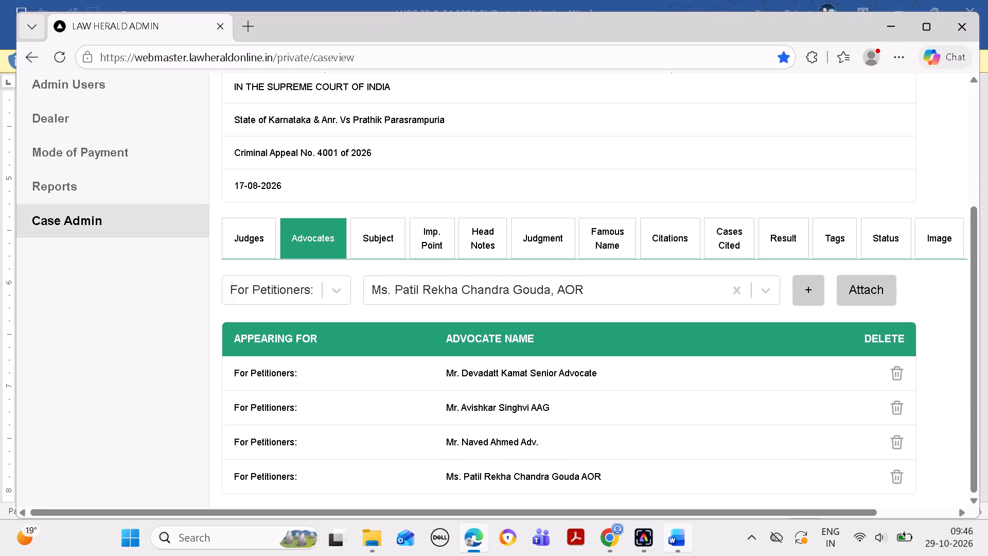
pyautogui.click(673, 530)
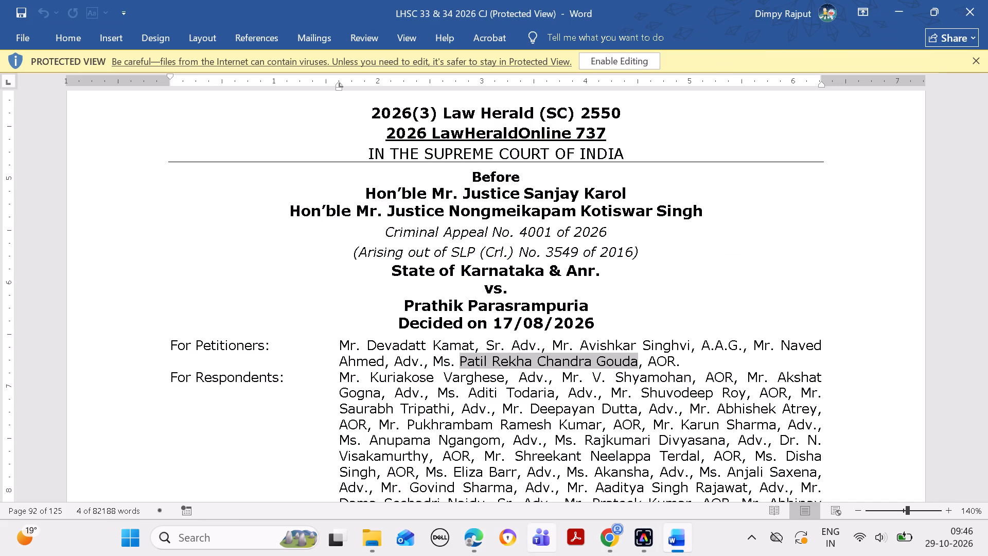
pyautogui.click(473, 539)
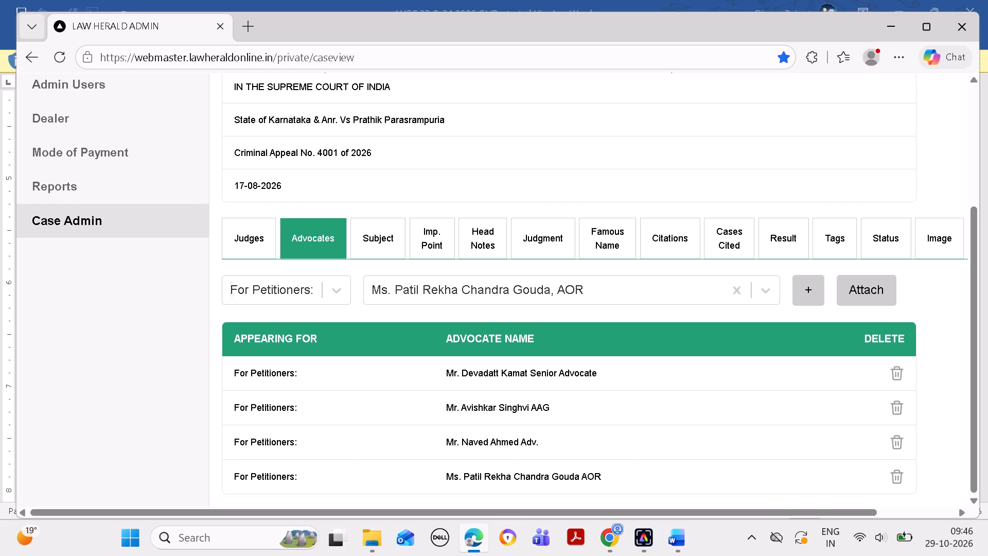
# Check the petitioners' advocates against the Word heading, set the appearing-for option to For Respondents, and switch to Word for the first respondents' advocate.
pyautogui.scroll(-4, 488, 481)
pyautogui.click(679, 538)
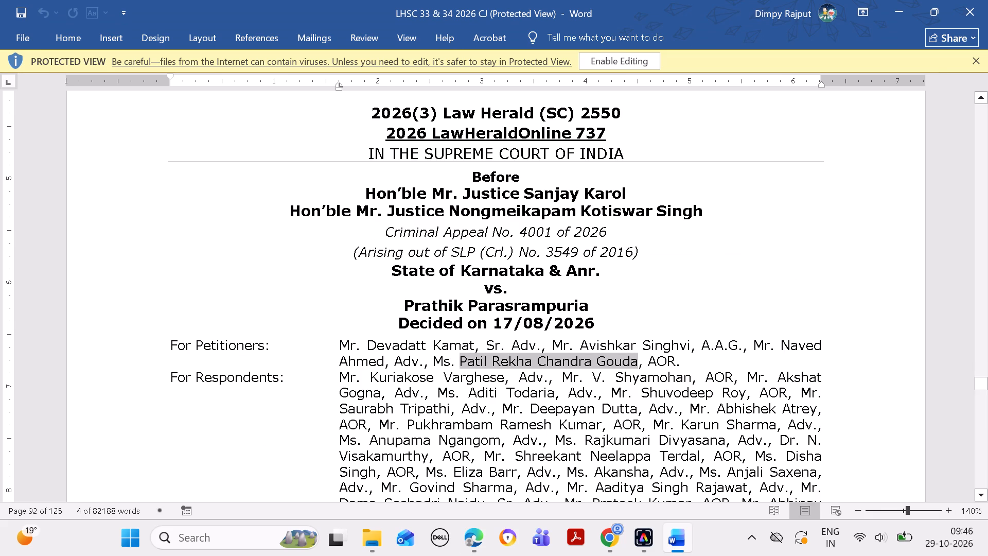
pyautogui.click(485, 549)
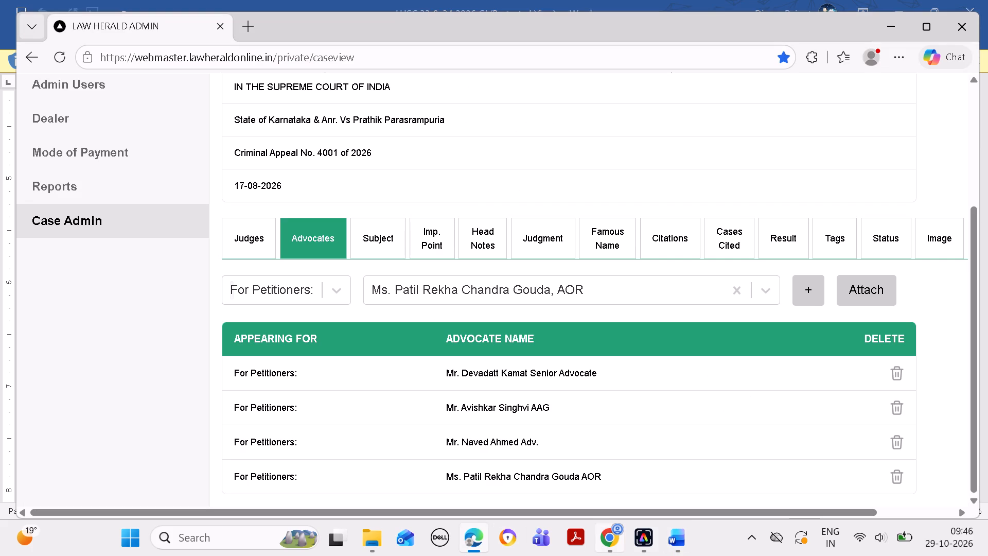
pyautogui.click(675, 548)
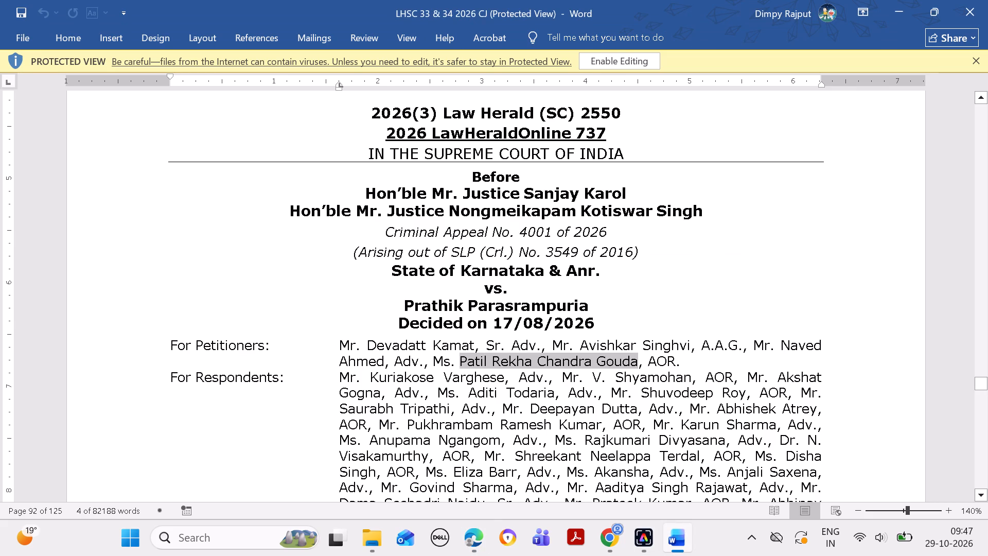
pyautogui.click(474, 543)
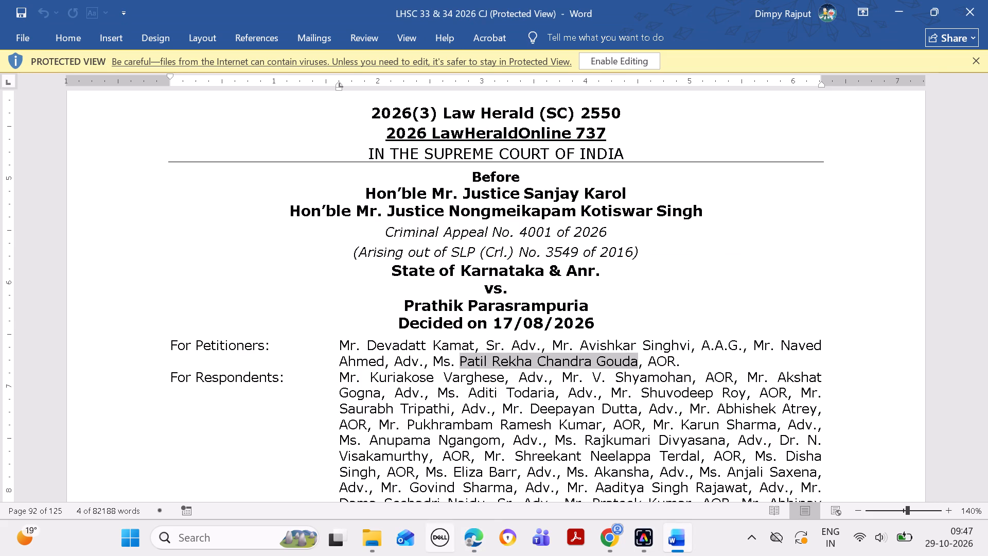
pyautogui.click(483, 536)
pyautogui.click(327, 293)
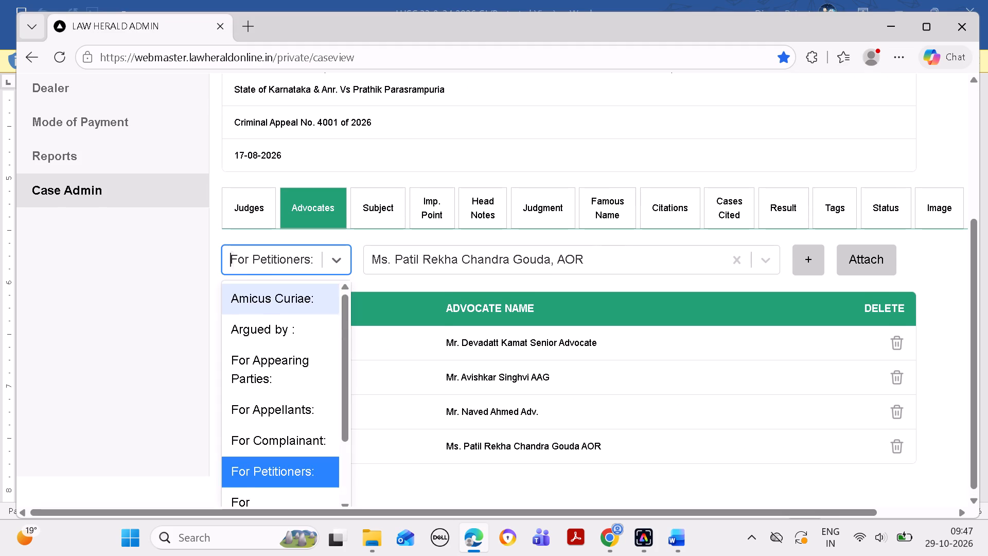
pyautogui.scroll(-4, 323, 357)
pyautogui.click(297, 427)
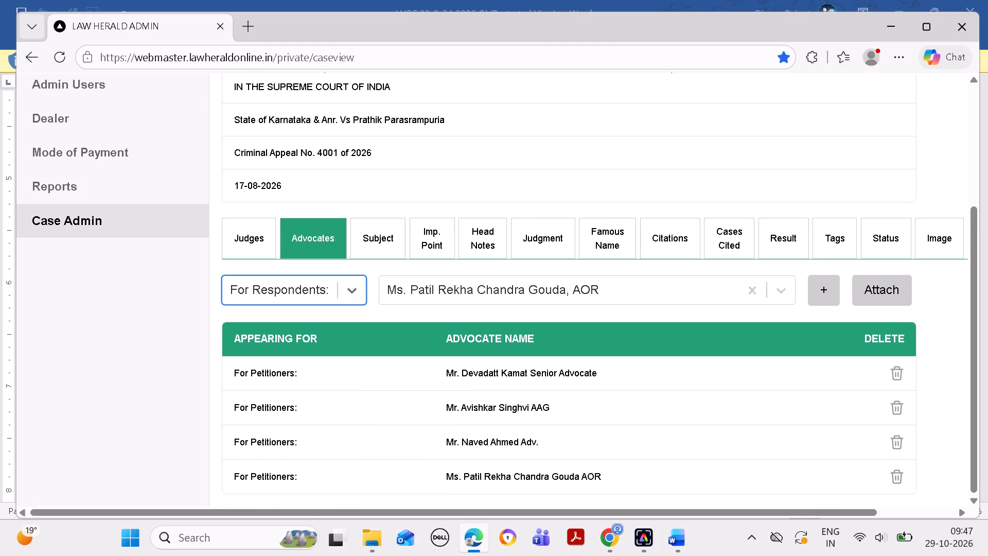
pyautogui.click(740, 285)
pyautogui.click(671, 537)
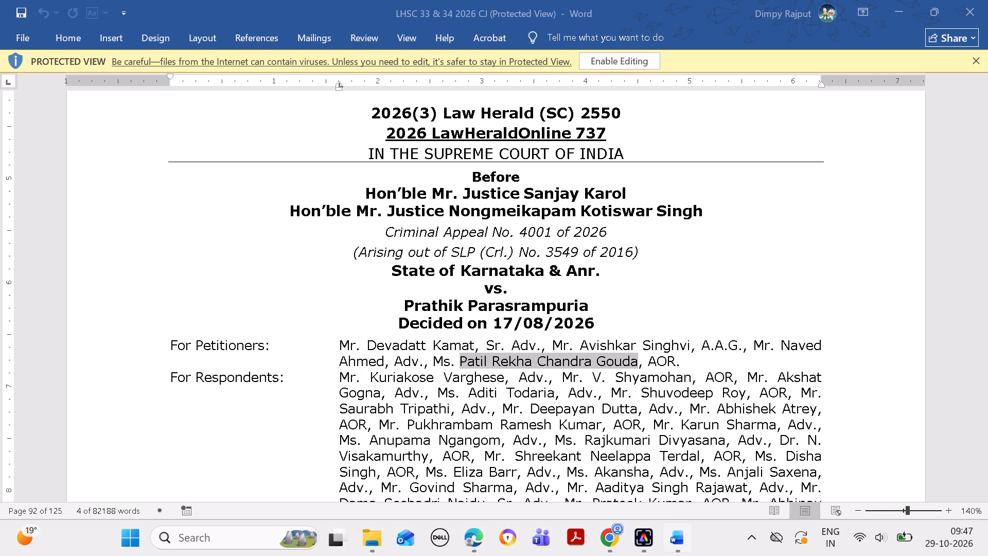
# Copy the first respondents' advocate's name from the Word heading and attach the matching Adv. entry to the case under For Respondents.
pyautogui.moveTo(370, 375); pyautogui.dragTo(458, 374)
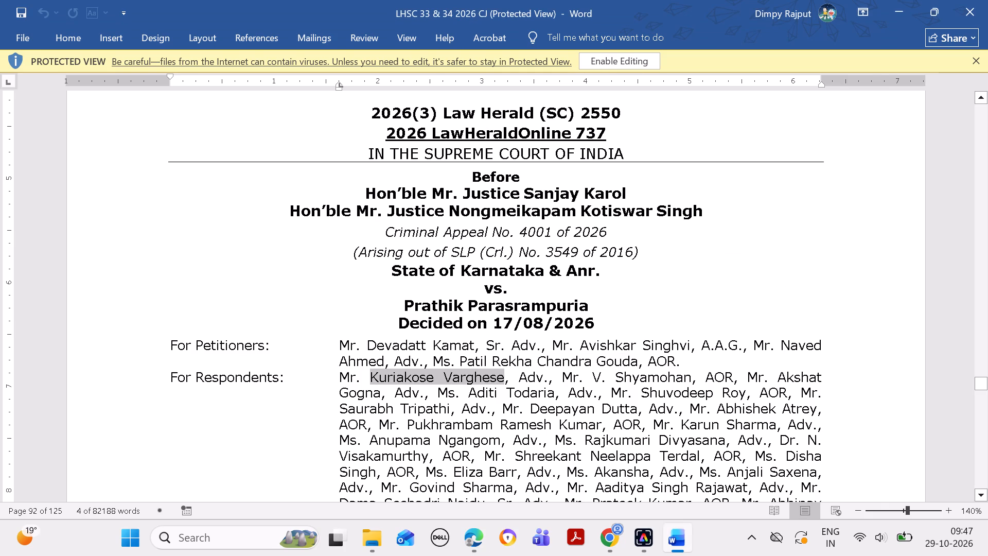
pyautogui.hotkey('ctrl', 'c')
pyautogui.click(473, 533)
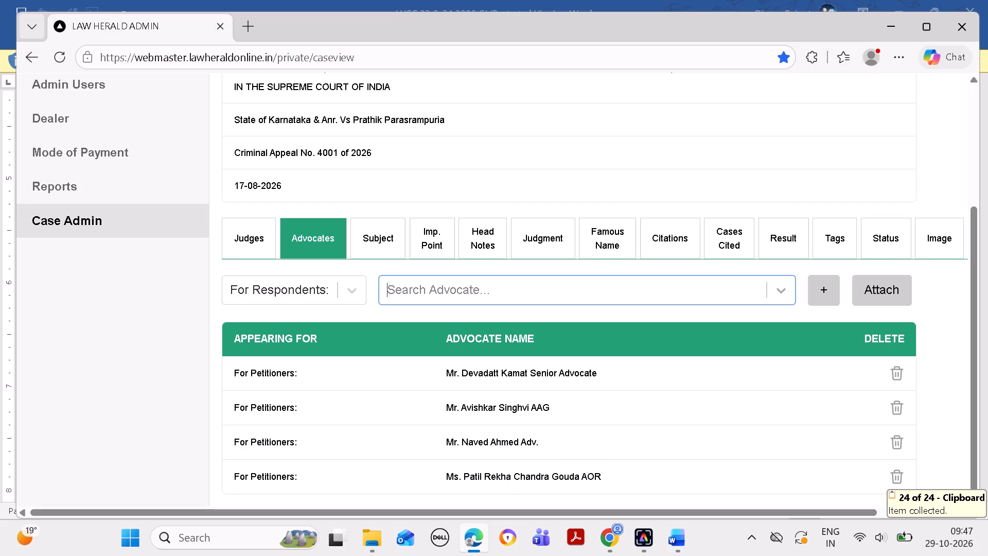
pyautogui.click(674, 283)
pyautogui.hotkey('ctrl', 'v')
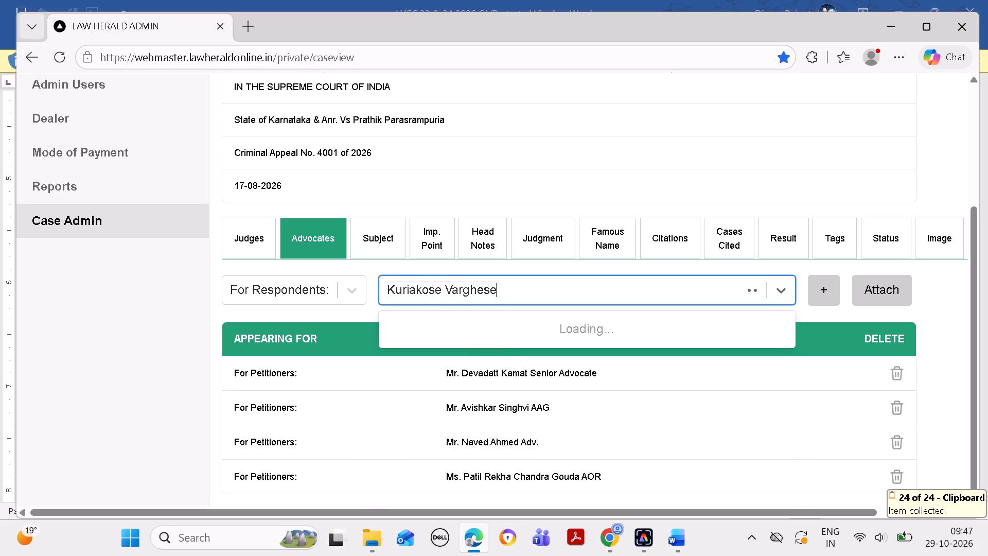
pyautogui.click(644, 317)
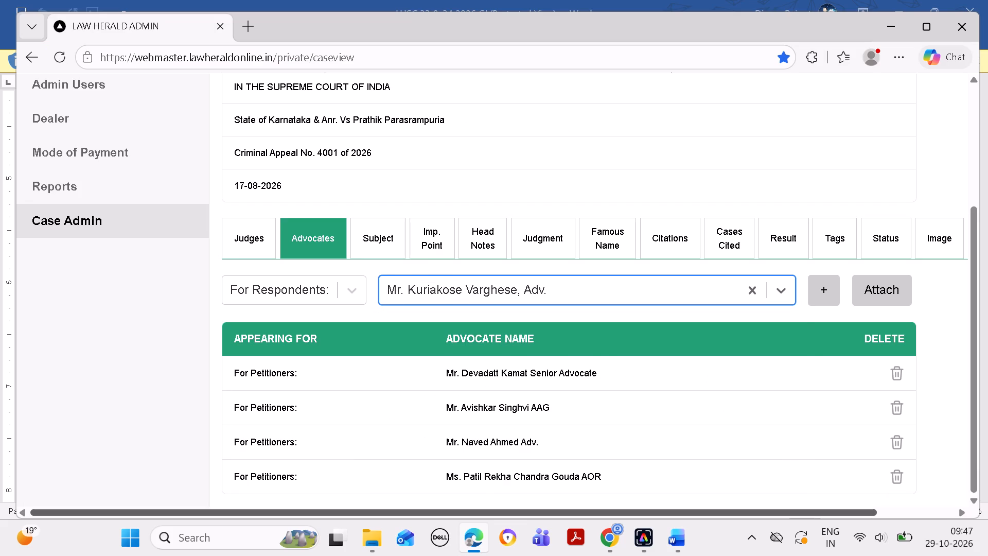
pyautogui.click(680, 529)
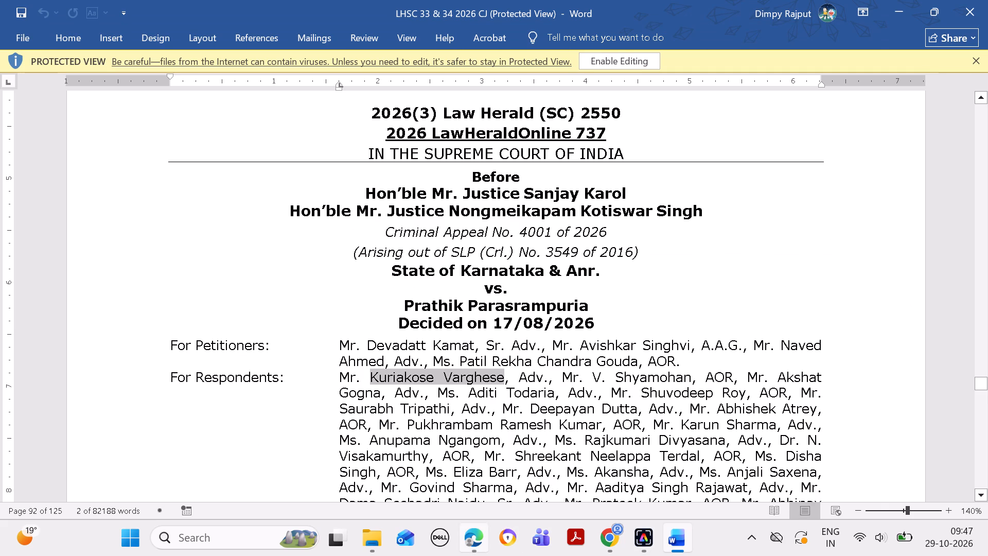
pyautogui.click(467, 536)
pyautogui.click(870, 282)
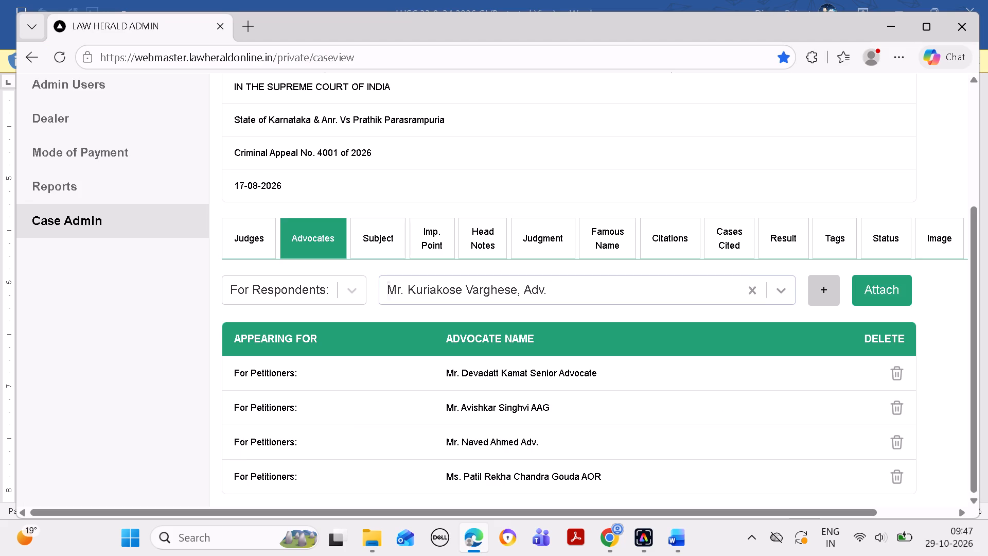
pyautogui.click(644, 162)
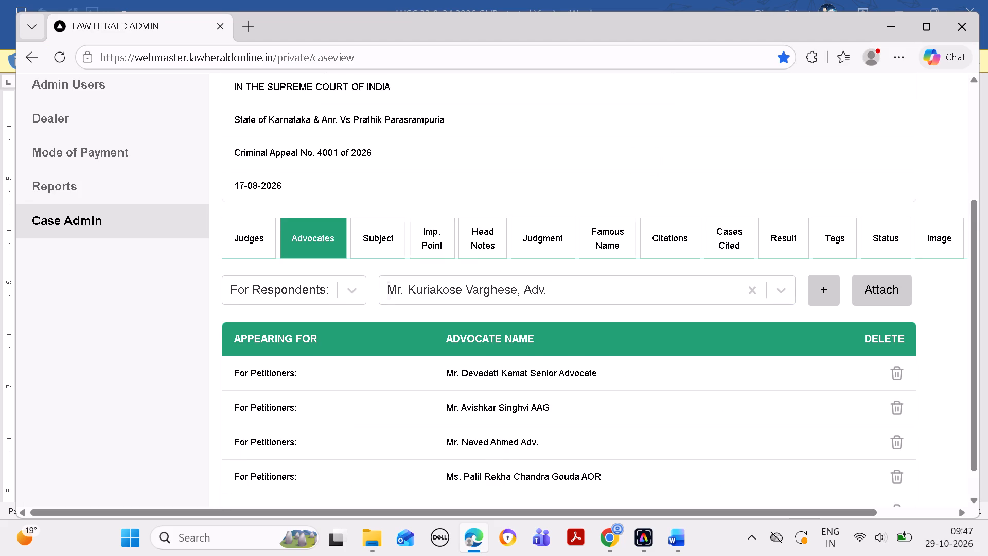
pyautogui.scroll(-6, 640, 205)
pyautogui.scroll(-2, 655, 406)
# Copy the name of the second respondents' advocate, marked AOR, from the Word heading and return to the case's advocates section in Edge.
pyautogui.click(673, 539)
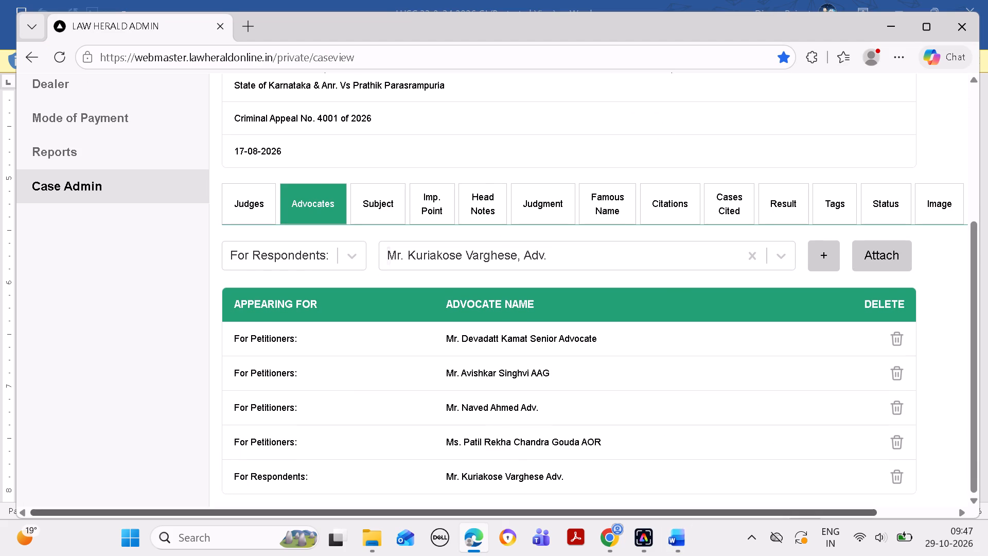
pyautogui.click(674, 531)
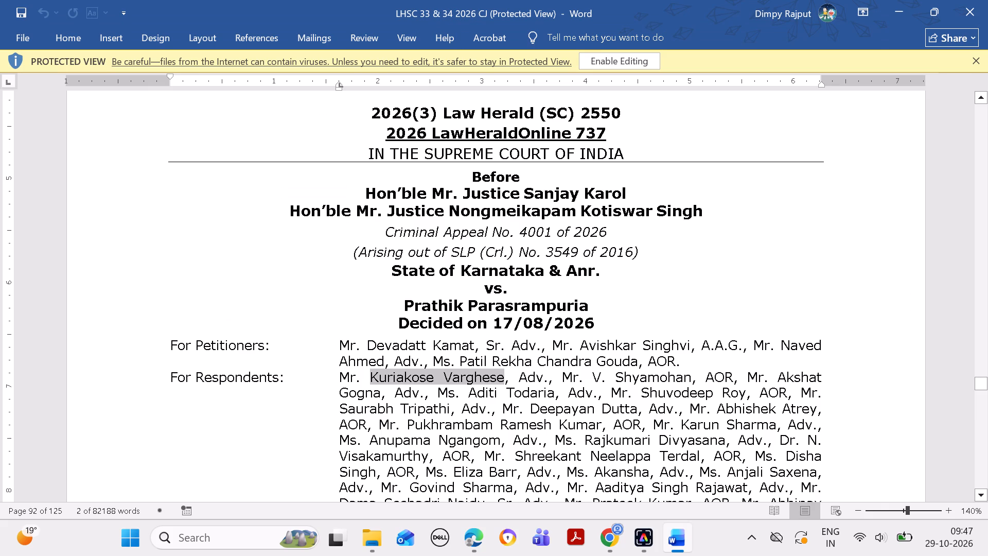
pyautogui.moveTo(593, 375); pyautogui.dragTo(651, 375)
pyautogui.hotkey('ctrl', 'c')
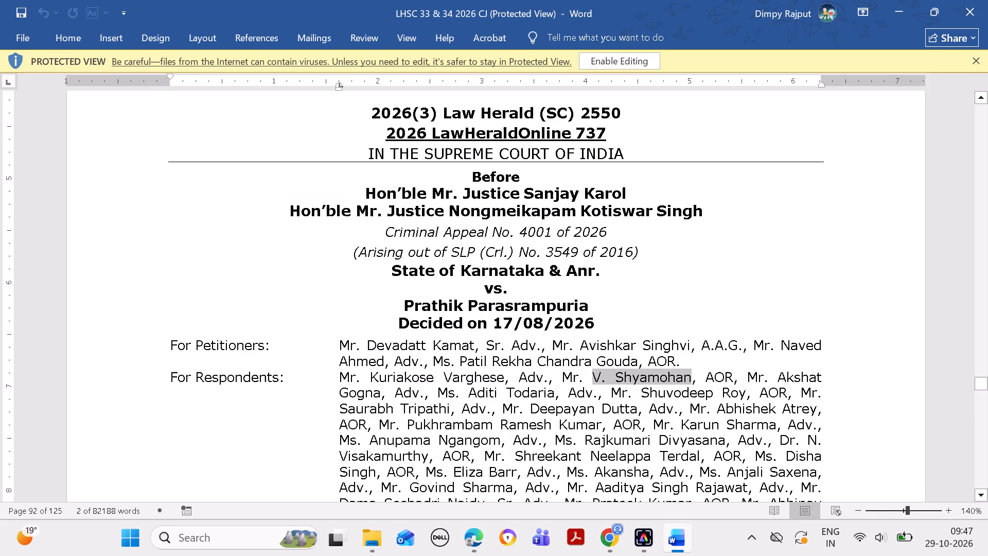
pyautogui.click(483, 535)
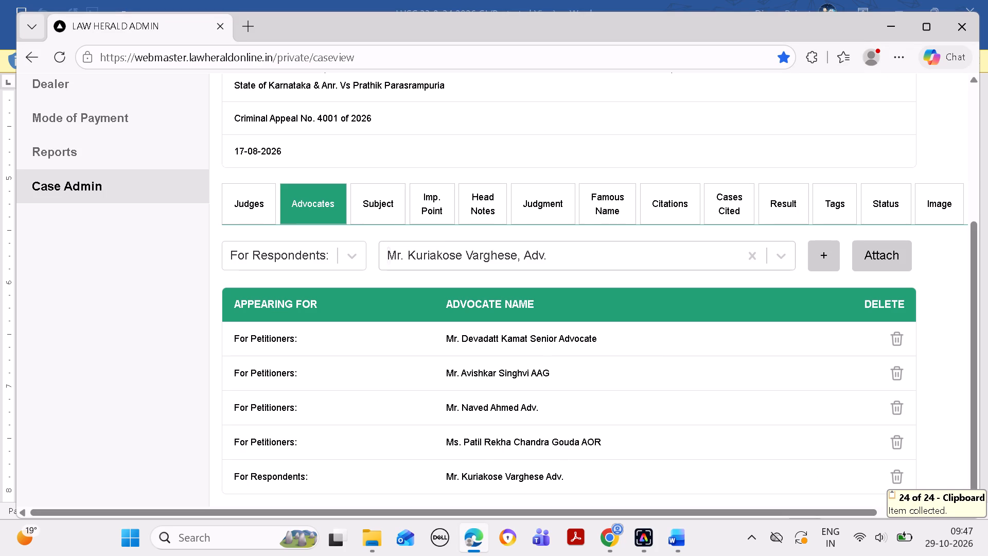
# Add the second advocate listed for the respondents as a new advocate with designation AOR, and attach the entry to the case under For Respondents.
pyautogui.click(739, 252)
pyautogui.hotkey('ctrl', 'v')
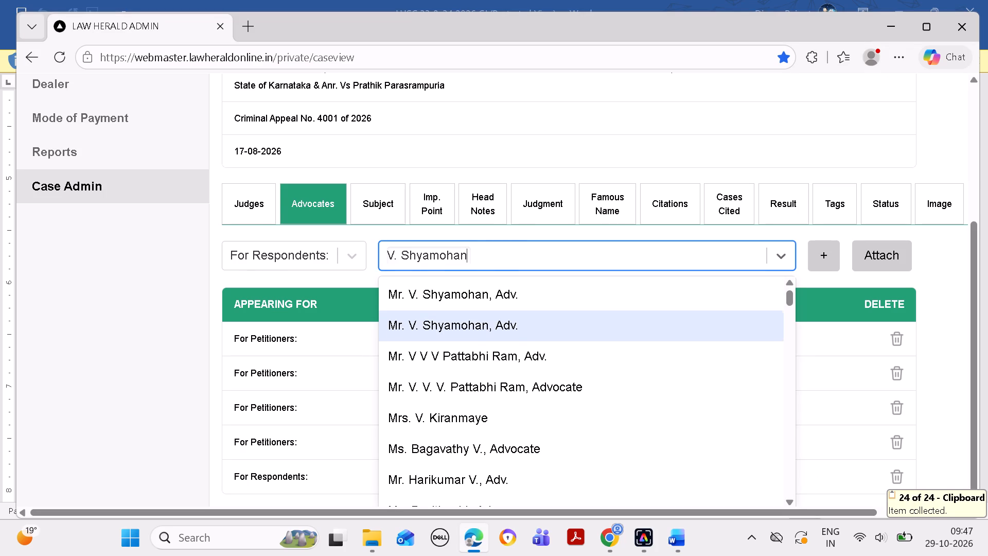
pyautogui.click(820, 252)
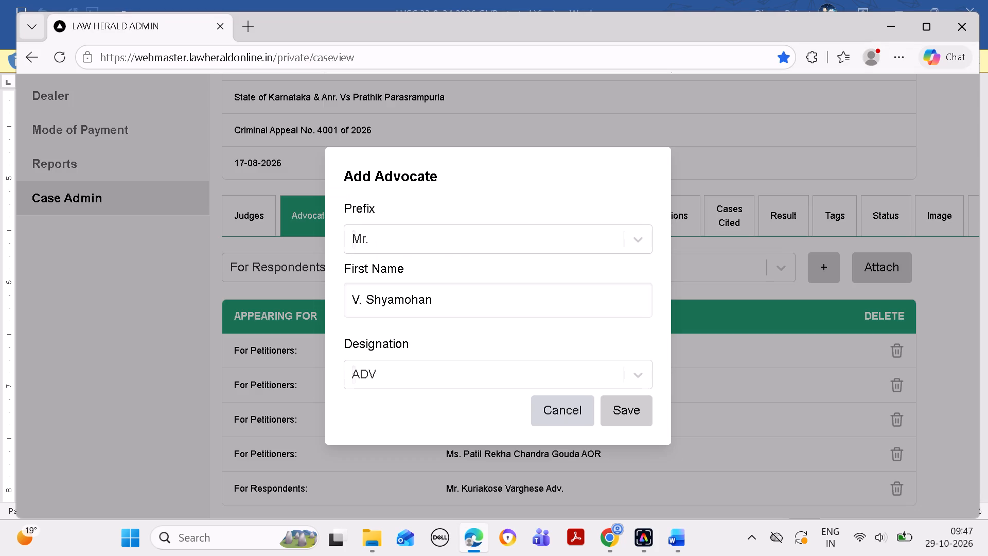
pyautogui.click(525, 363)
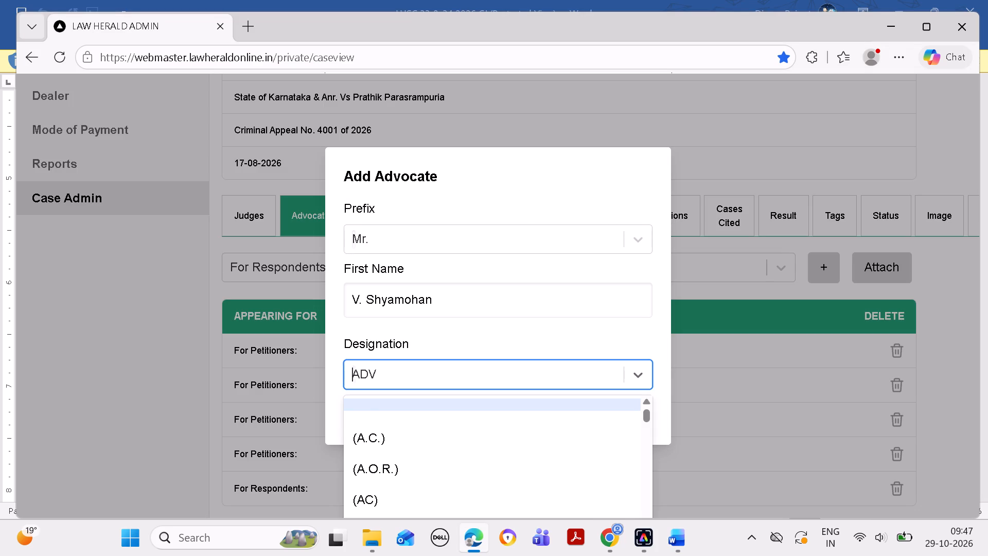
pyautogui.write('aor')
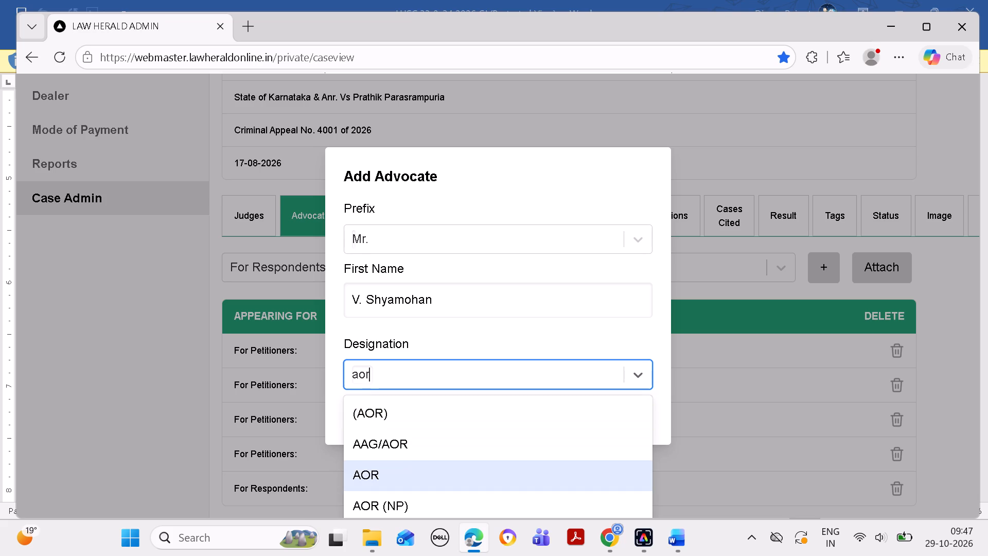
pyautogui.click(427, 468)
pyautogui.click(679, 537)
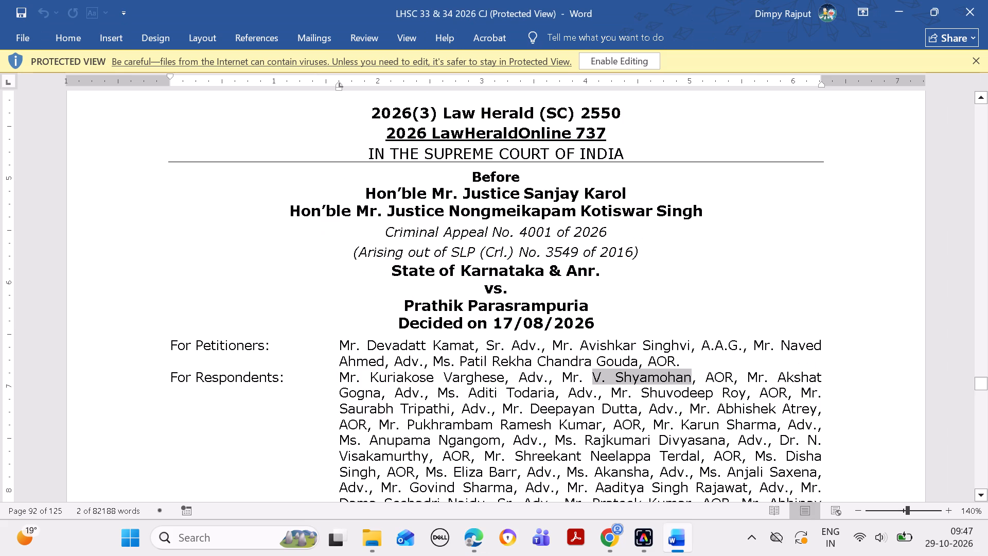
pyautogui.click(461, 542)
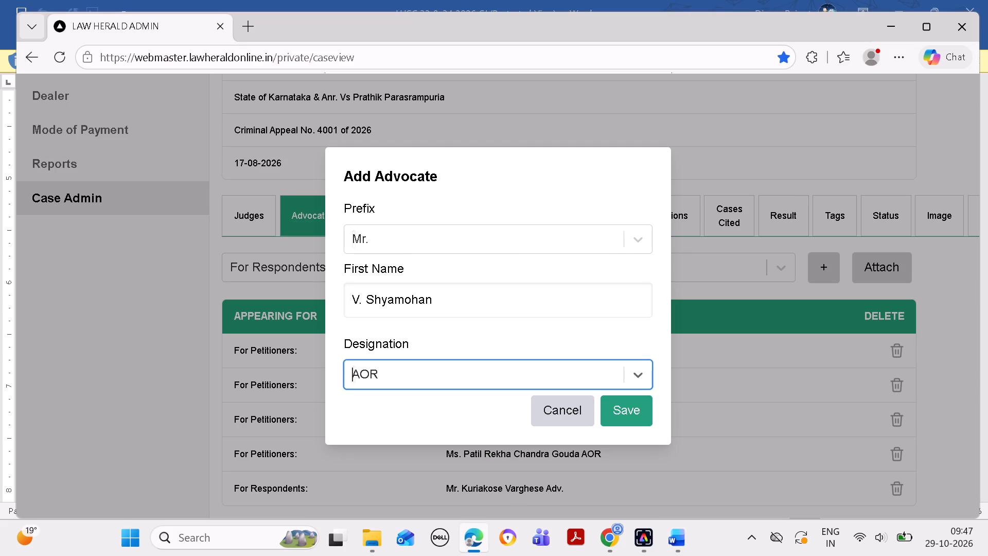
pyautogui.click(626, 411)
pyautogui.click(644, 167)
pyautogui.scroll(-3, 602, 295)
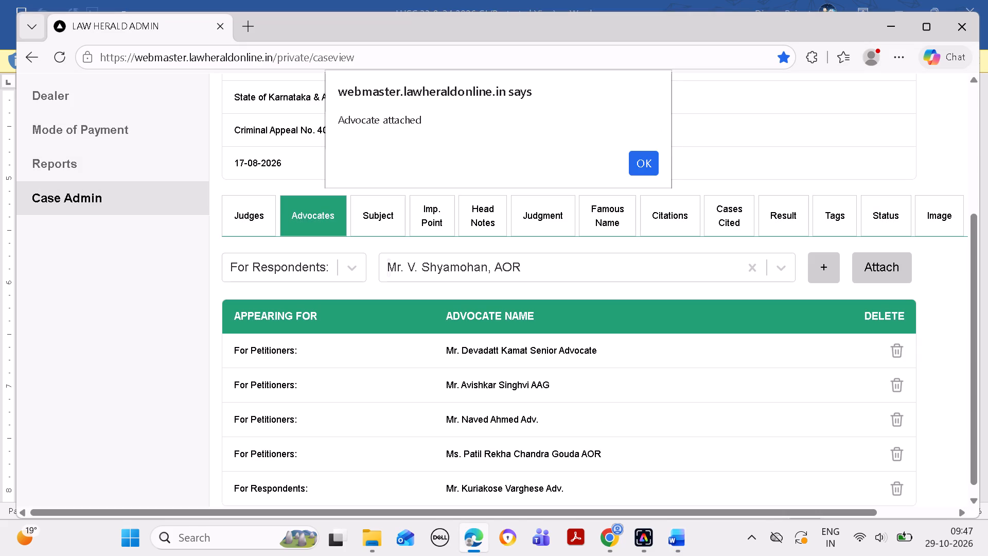
pyautogui.scroll(-3, 598, 303)
pyautogui.click(643, 163)
pyautogui.scroll(-6, 627, 203)
pyautogui.scroll(-6, 602, 384)
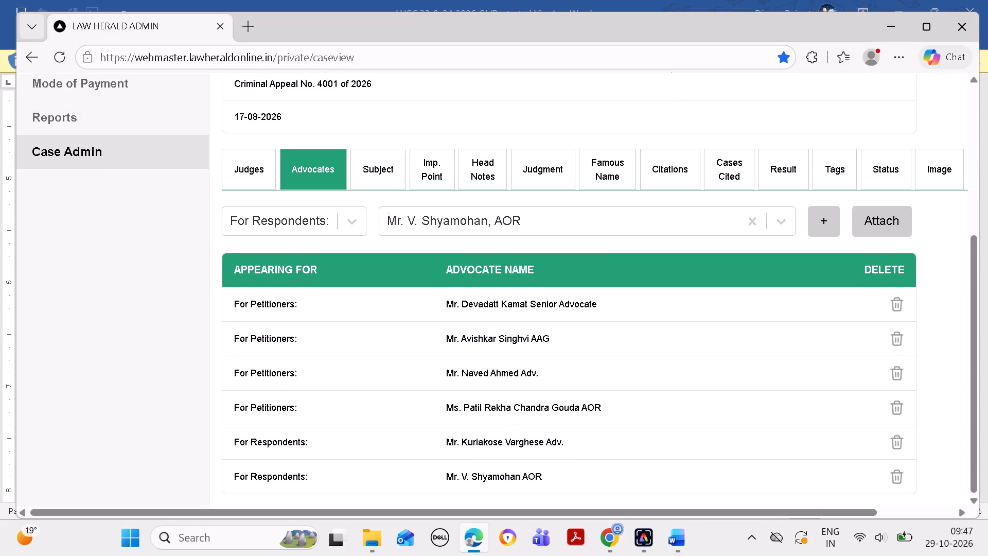
pyautogui.scroll(-5, 599, 390)
# Copy the third respondents' advocate's name, without prefix or designation, from the Word heading and return to the case record.
pyautogui.click(678, 538)
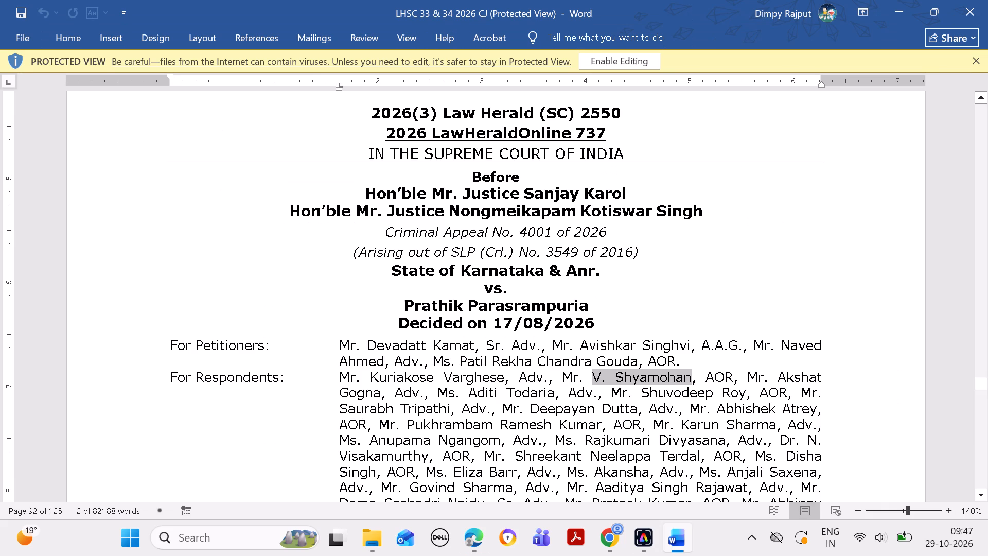
pyautogui.moveTo(778, 376); pyautogui.dragTo(637, 415)
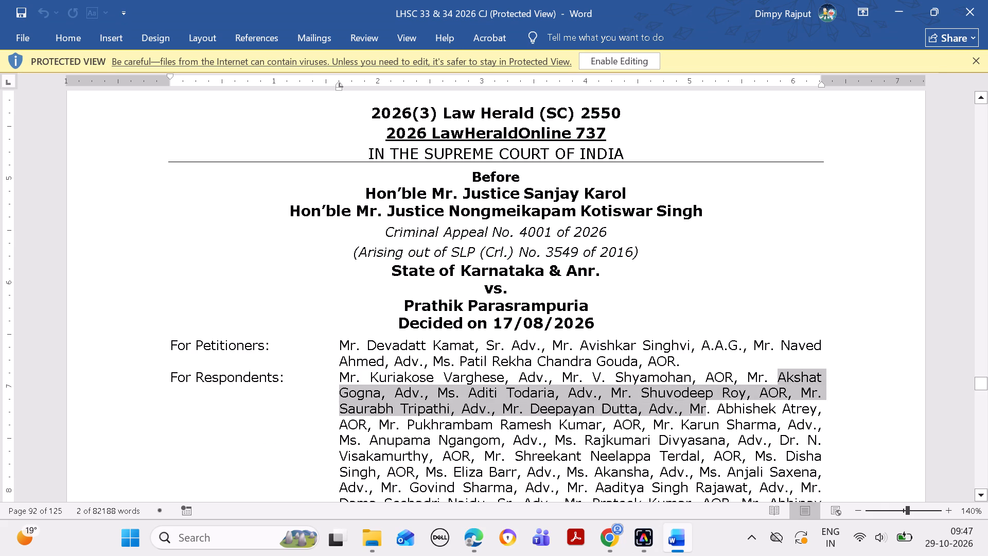
pyautogui.moveTo(637, 415); pyautogui.dragTo(381, 389)
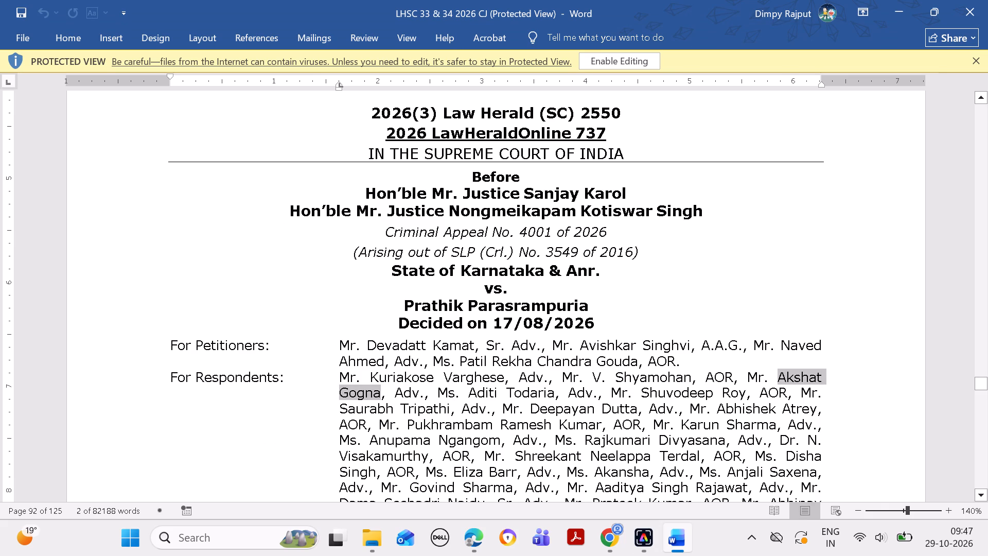
pyautogui.hotkey('ctrl', 'c')
pyautogui.click(473, 535)
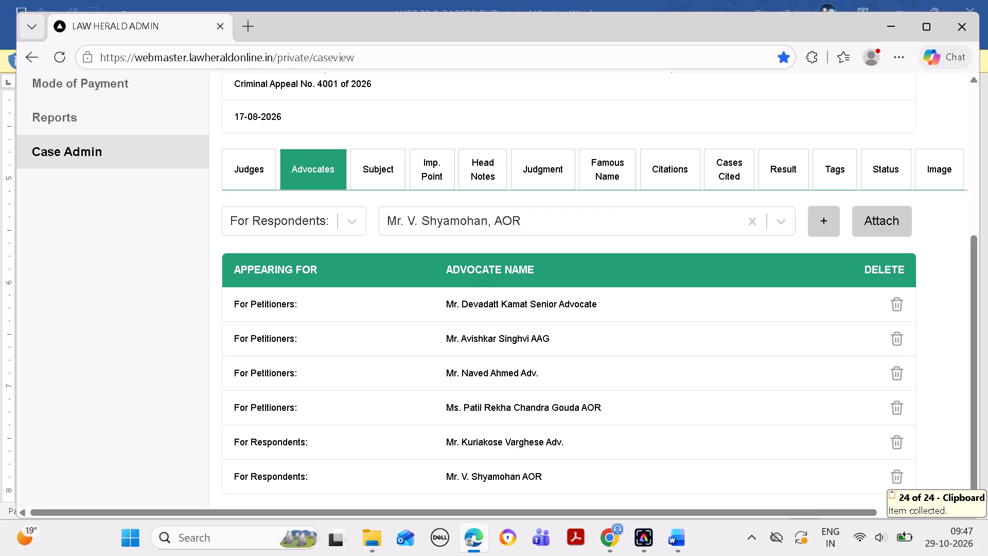
# Look up the third respondents' advocate by the copied name and attach the matching Adv. entry under For Respondents.
pyautogui.click(745, 214)
pyautogui.hotkey('ctrl', 'v')
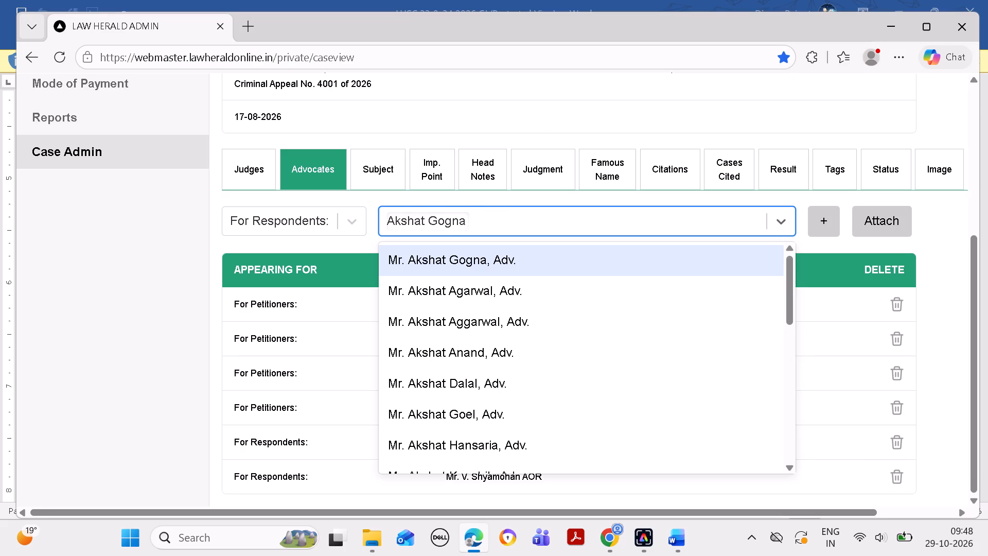
pyautogui.click(639, 246)
pyautogui.click(686, 544)
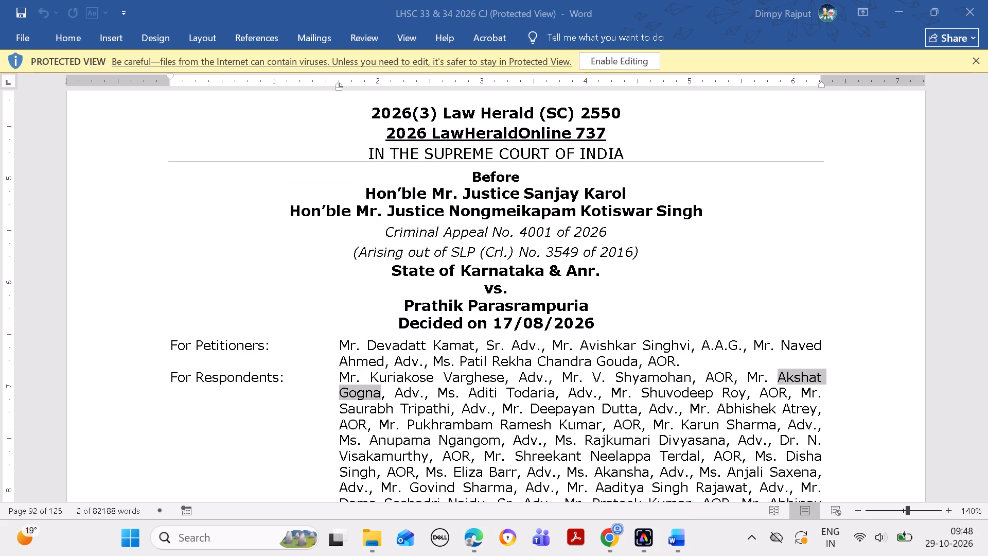
pyautogui.click(474, 540)
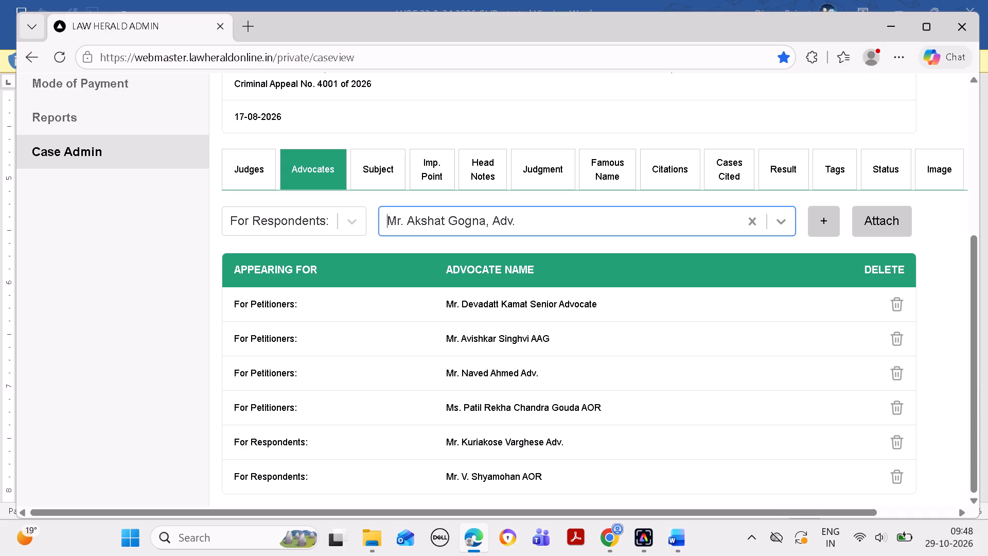
pyautogui.click(859, 224)
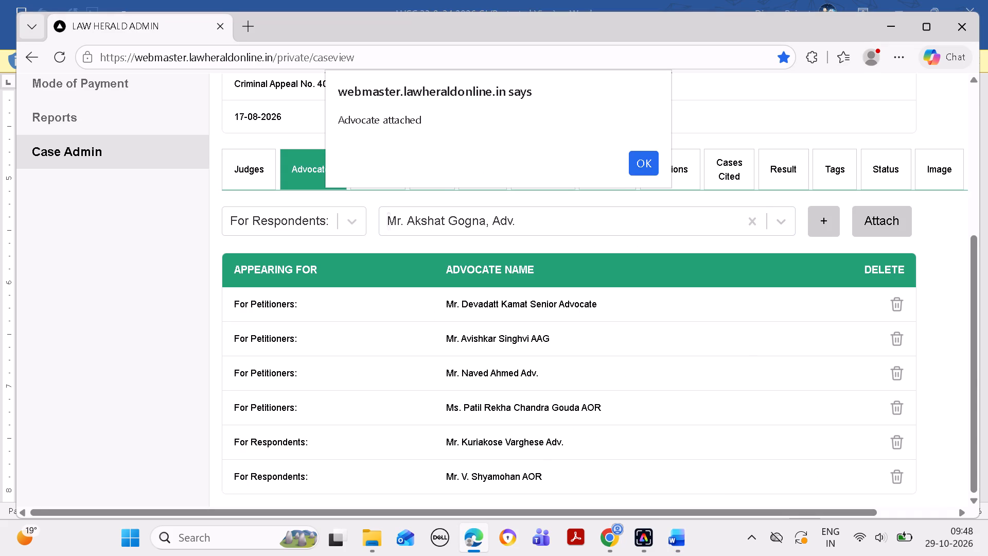
pyautogui.click(653, 159)
pyautogui.scroll(-6, 651, 200)
# Copy the fourth respondents' advocate's name from the Word heading and search for it in the case's advocate list.
pyautogui.click(683, 536)
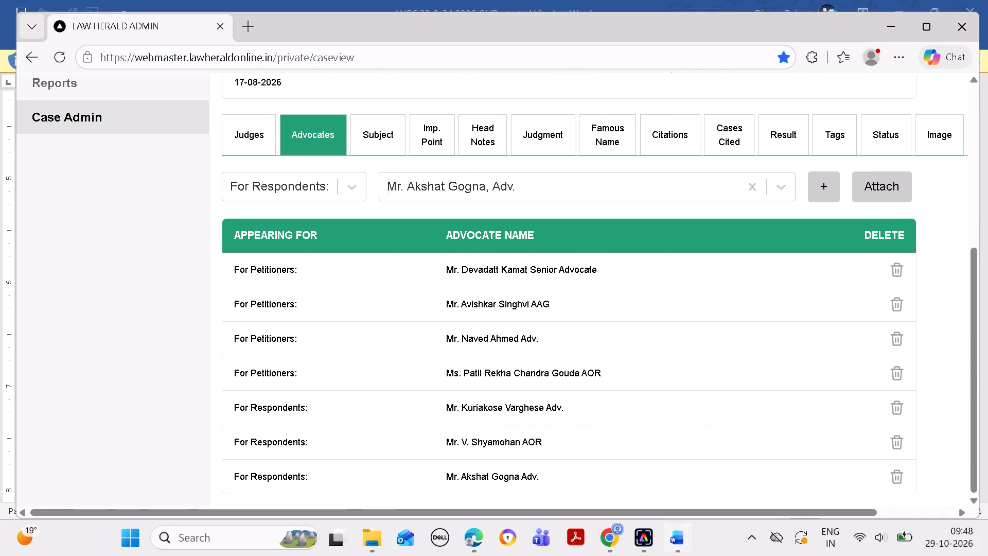
pyautogui.moveTo(468, 390); pyautogui.dragTo(499, 387)
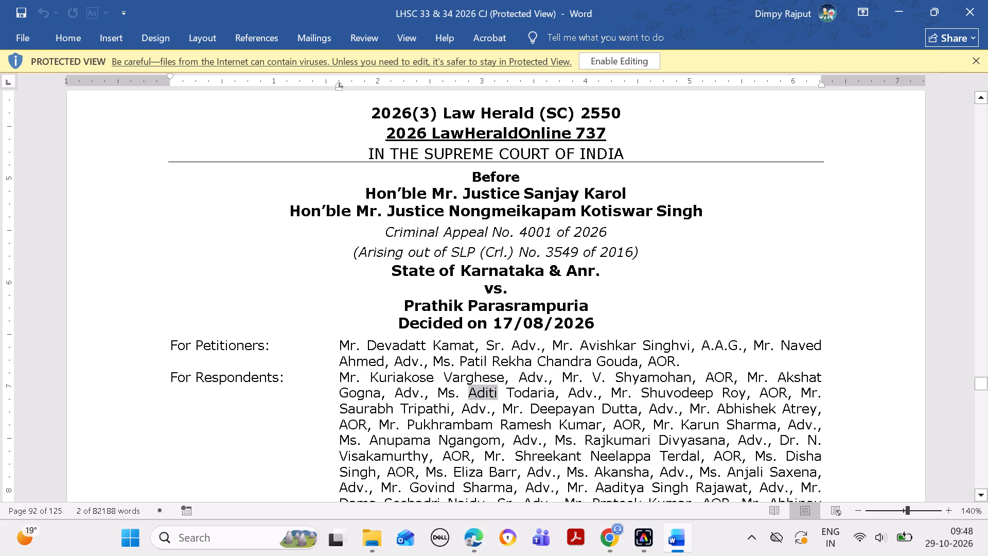
pyautogui.moveTo(499, 387); pyautogui.dragTo(527, 387)
pyautogui.hotkey('ctrl', 'c')
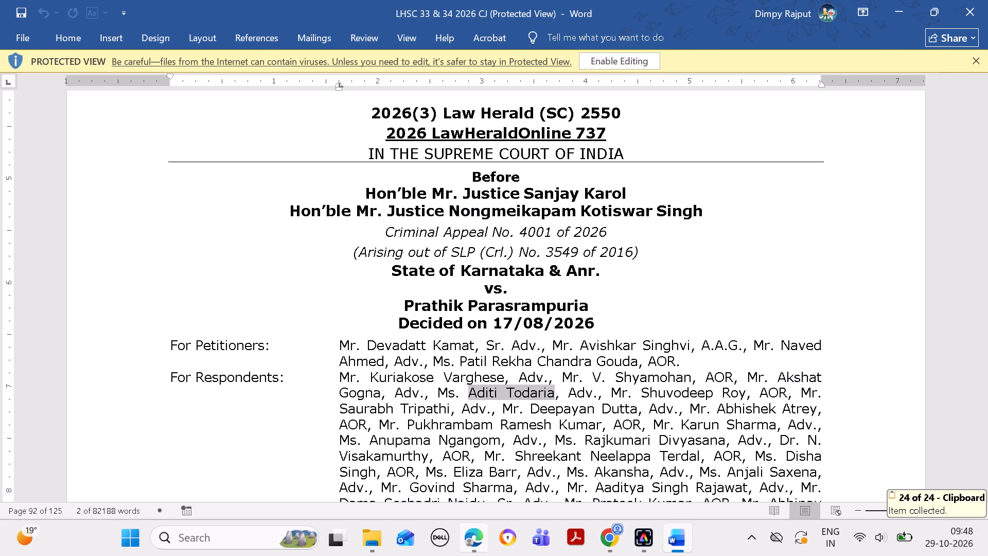
pyautogui.click(477, 538)
pyautogui.click(747, 188)
pyautogui.hotkey('ctrl', 'v')
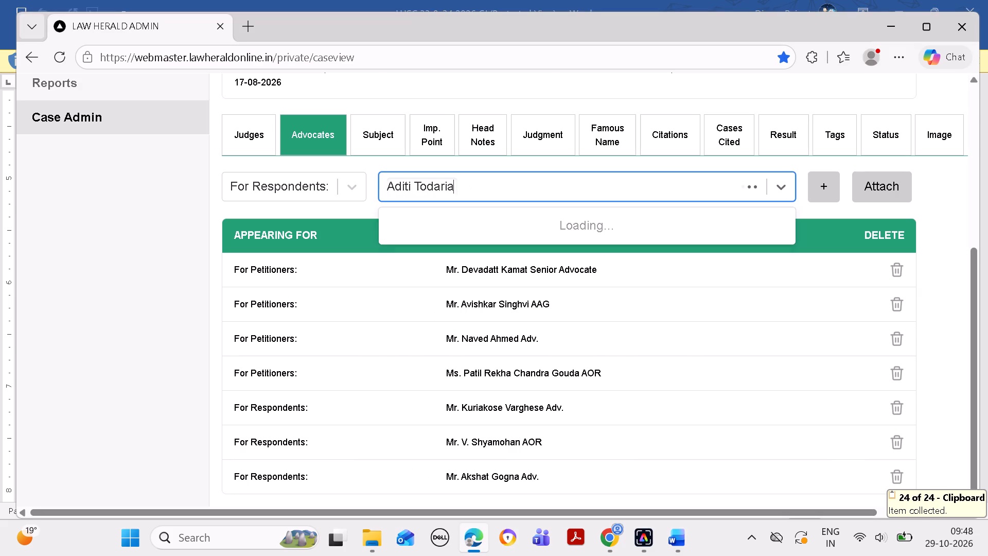
# Add the fourth respondents' advocate as a new advocate with prefix Ms. and designation ADV, and attach the entry under For Respondents.
pyautogui.click(679, 538)
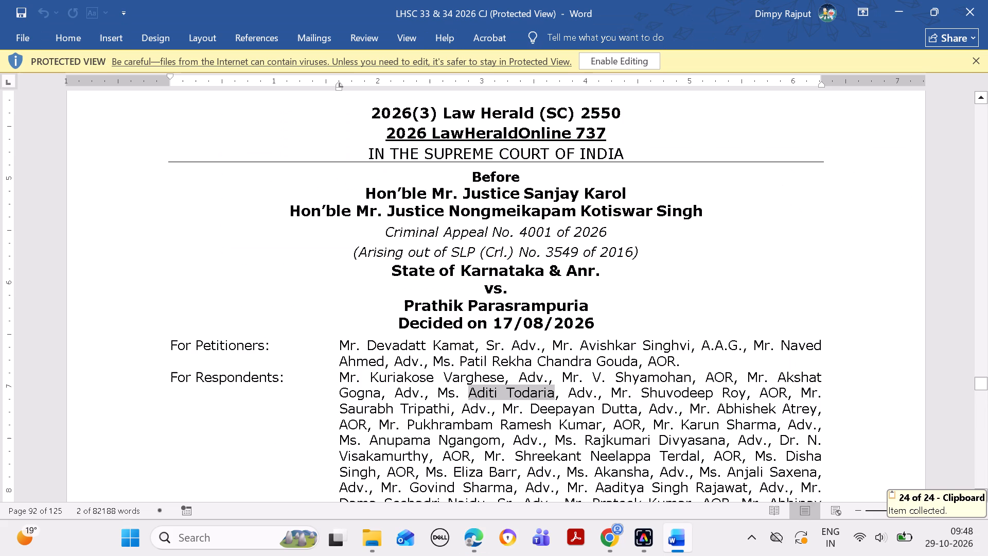
pyautogui.click(475, 534)
pyautogui.click(813, 187)
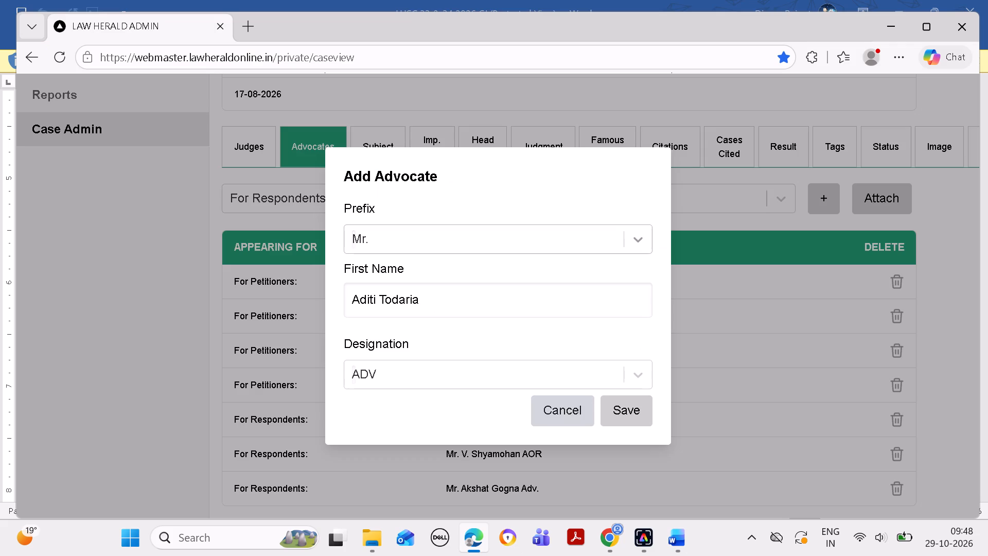
pyautogui.click(639, 240)
pyautogui.scroll(-3, 611, 286)
pyautogui.click(563, 341)
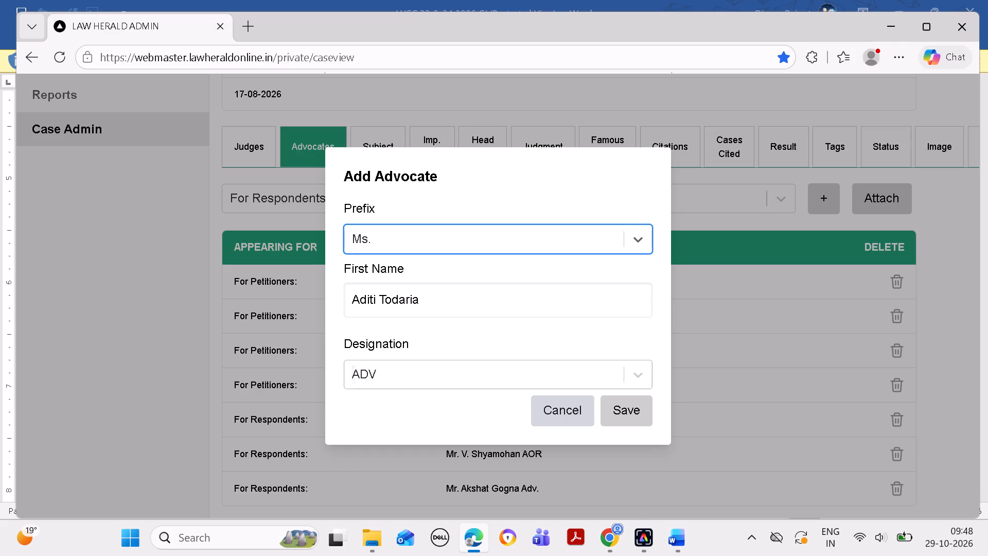
pyautogui.click(623, 409)
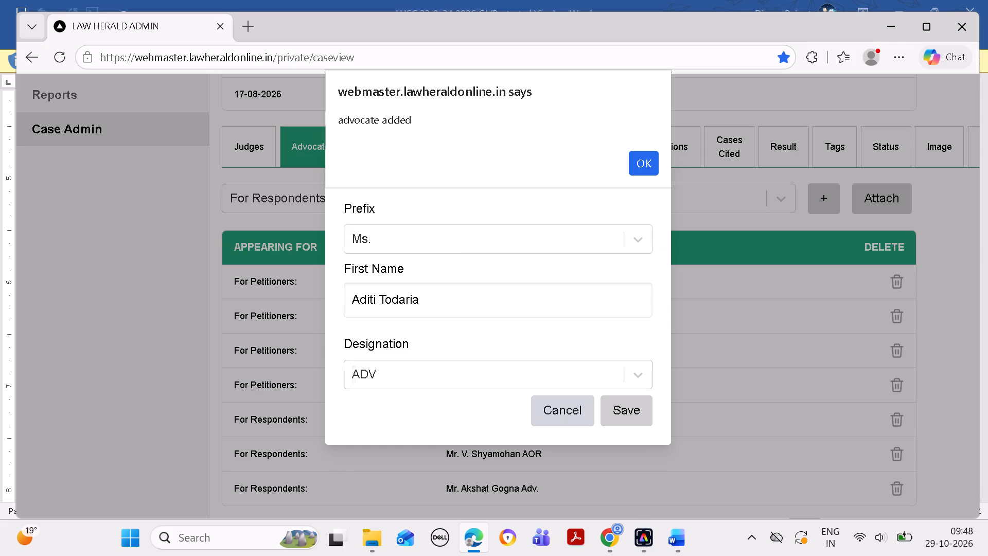
pyautogui.click(646, 160)
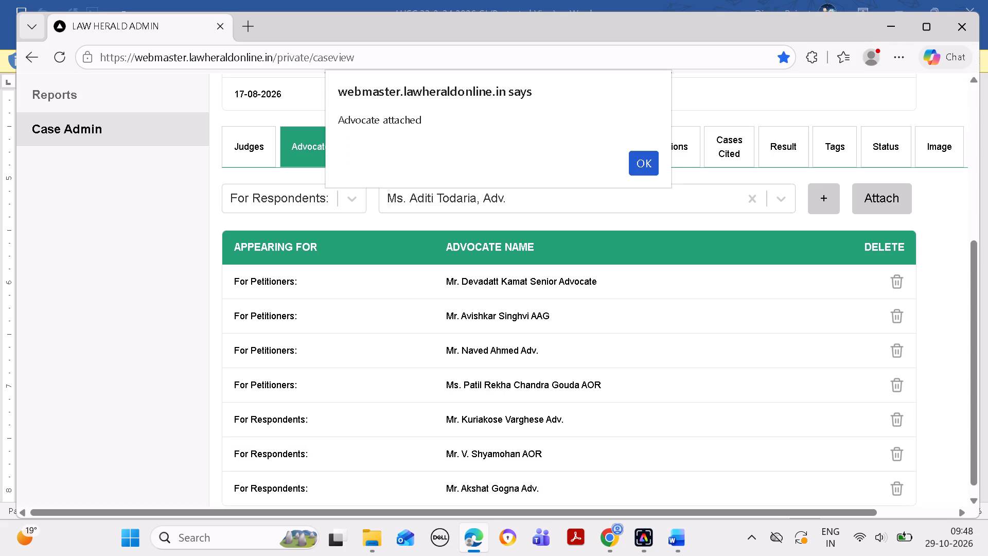
pyautogui.click(644, 160)
pyautogui.click(638, 171)
pyautogui.scroll(-6, 640, 211)
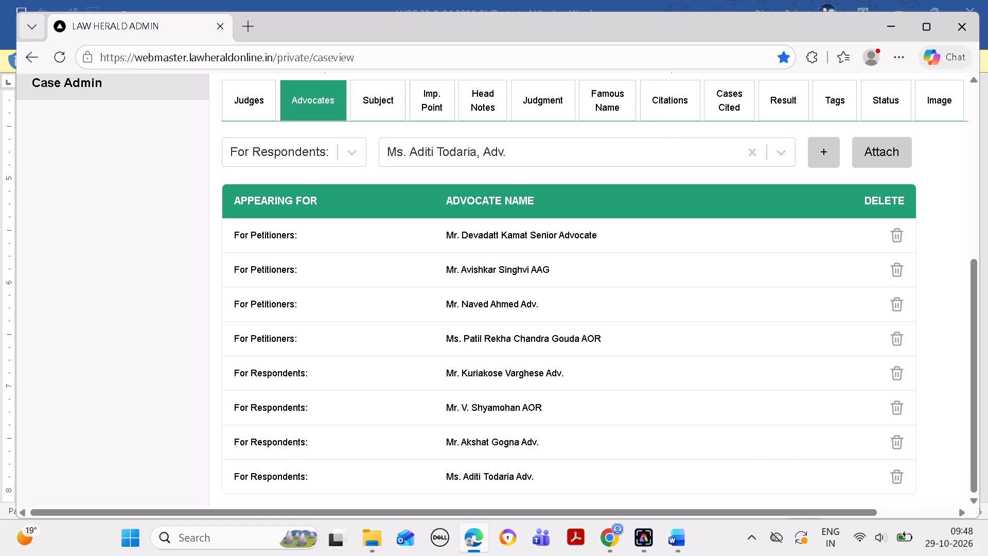
# Copy the fifth respondents' advocate's name from the Word heading and attach the matching AOR entry to the case under For Respondents.
pyautogui.click(674, 531)
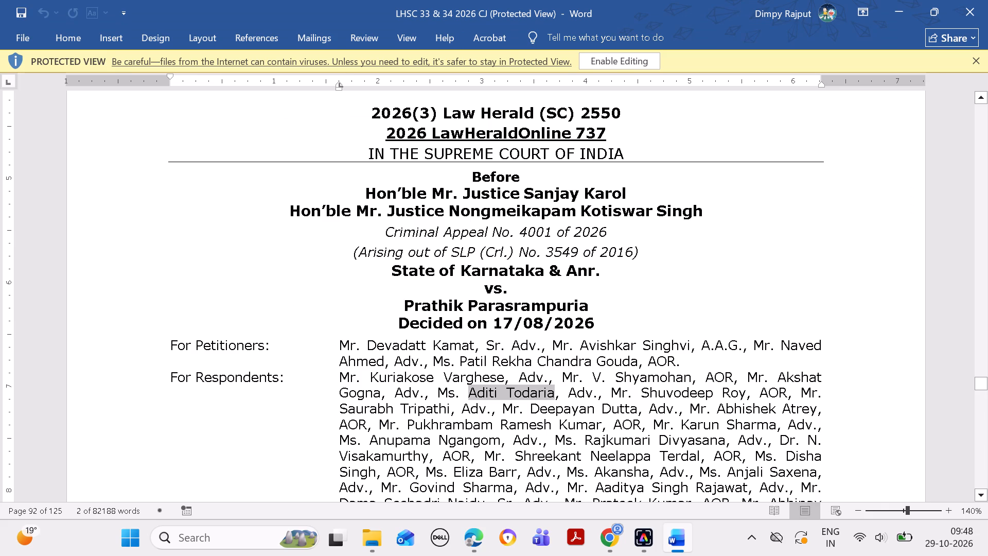
pyautogui.moveTo(641, 391); pyautogui.dragTo(743, 391)
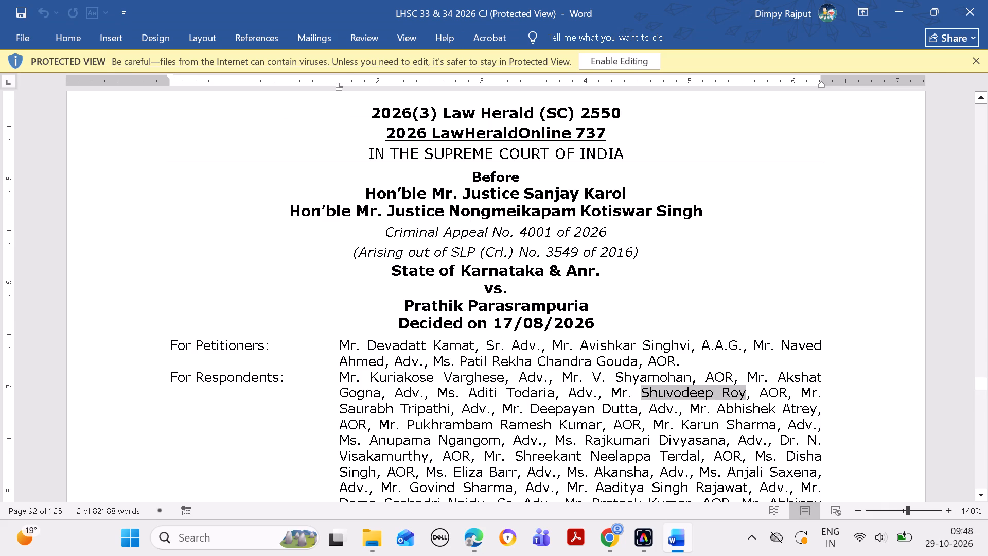
pyautogui.hotkey('ctrl', 'c')
pyautogui.click(480, 538)
pyautogui.scroll(1, 622, 412)
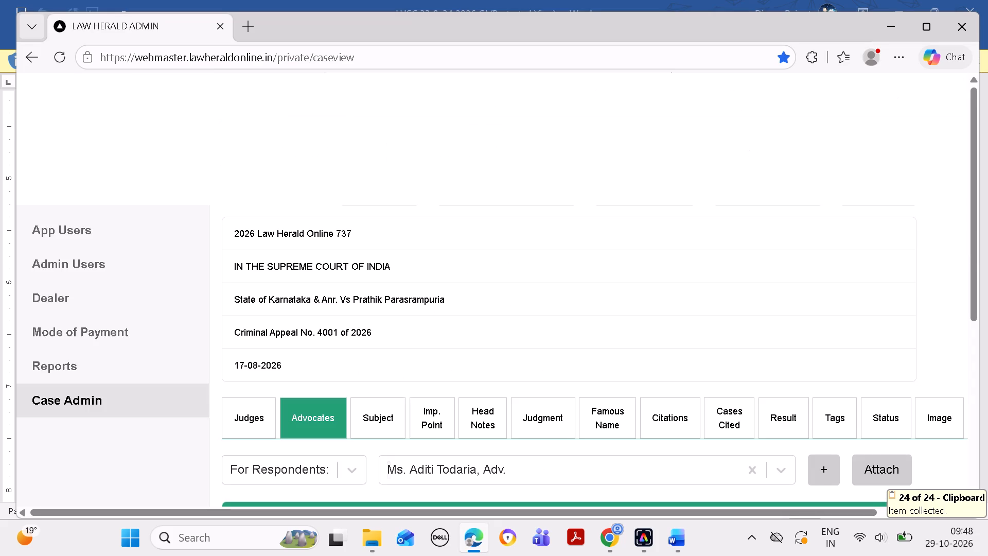
pyautogui.click(742, 467)
pyautogui.hotkey('ctrl', 'v')
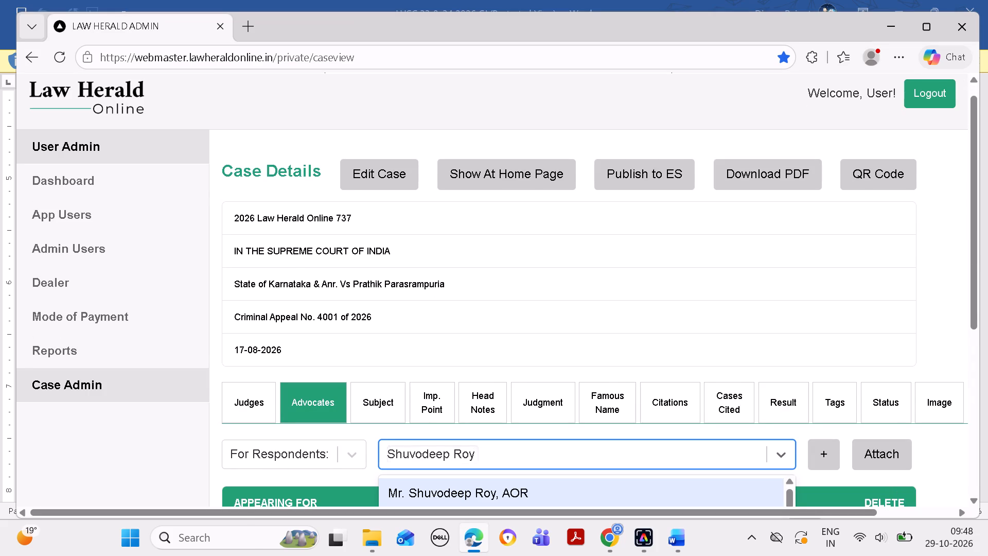
pyautogui.click(629, 489)
pyautogui.click(867, 454)
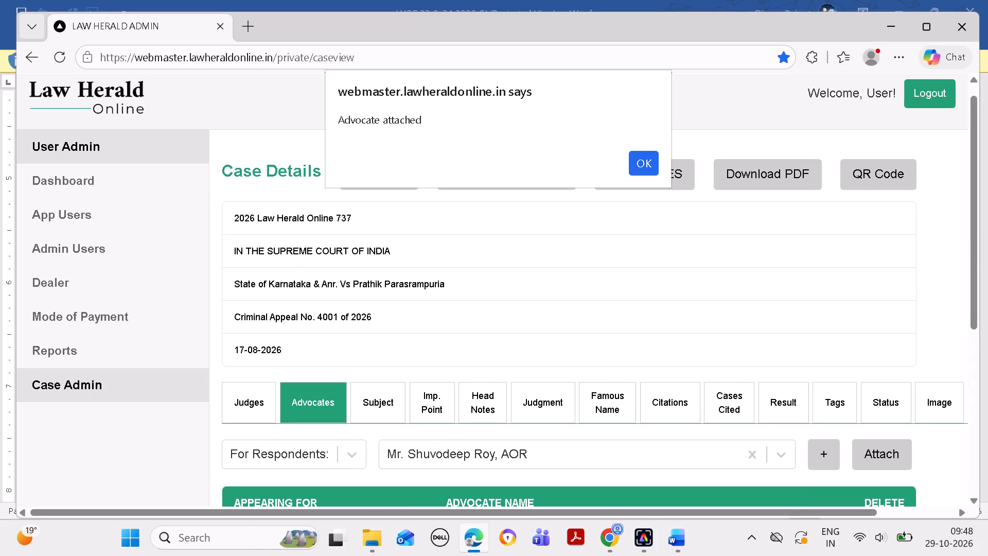
pyautogui.click(646, 170)
pyautogui.scroll(-9, 640, 355)
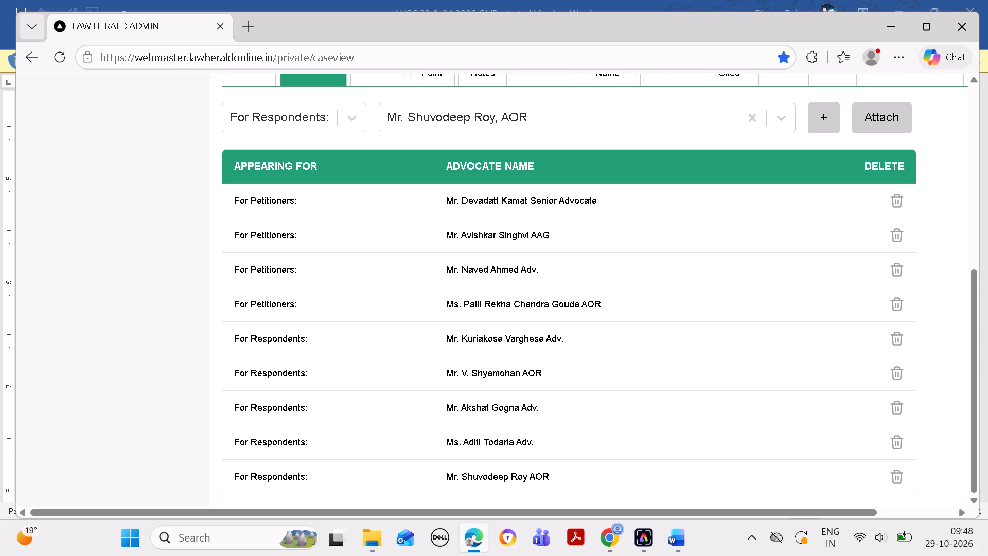
# Copy the sixth respondents' advocate's name from the Word heading and attach the matching Adv. entry to the case under For Respondents.
pyautogui.click(686, 535)
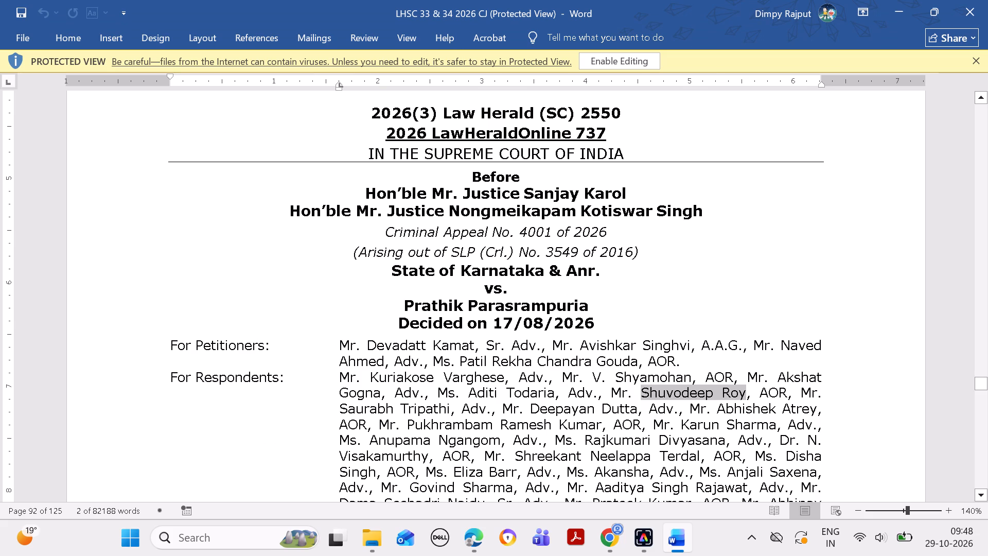
pyautogui.moveTo(341, 406); pyautogui.dragTo(427, 405)
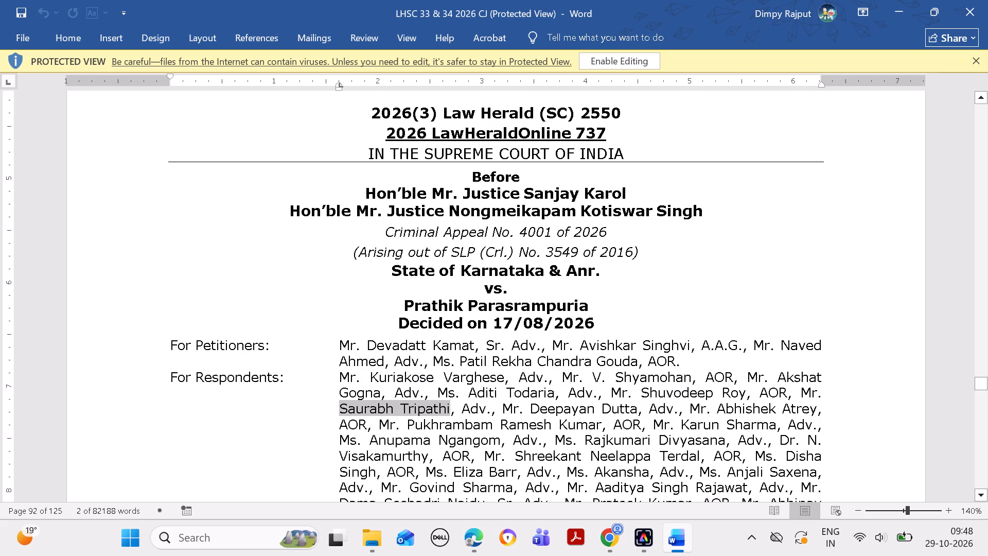
pyautogui.hotkey('ctrl', 'c')
pyautogui.click(474, 527)
pyautogui.scroll(2, 610, 430)
pyautogui.click(748, 460)
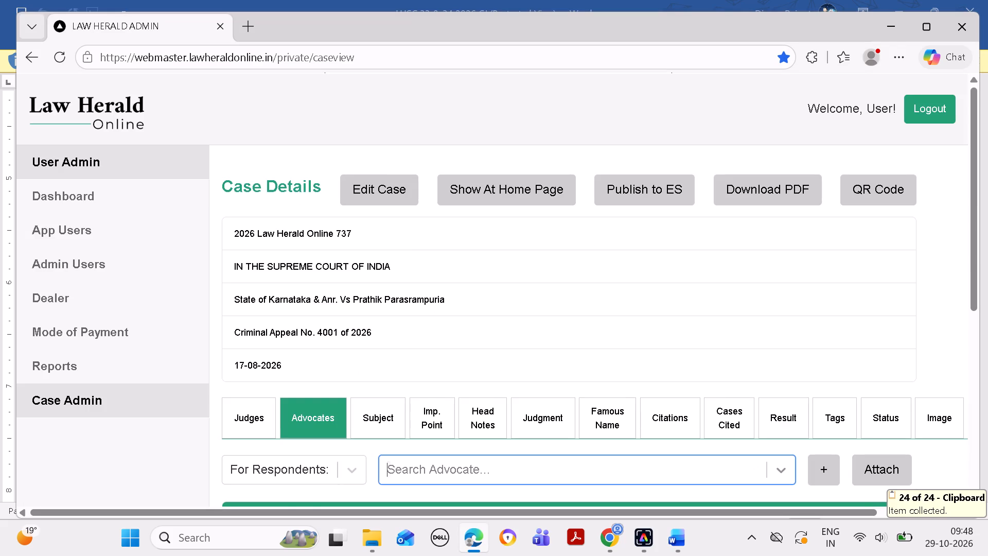
pyautogui.hotkey('ctrl', 'v')
pyautogui.click(609, 488)
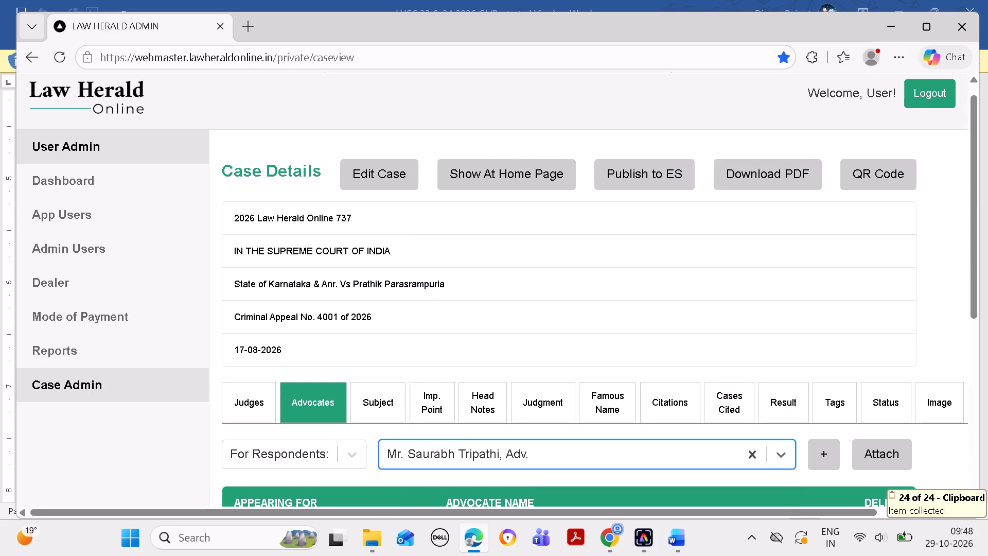
pyautogui.click(869, 445)
pyautogui.click(644, 170)
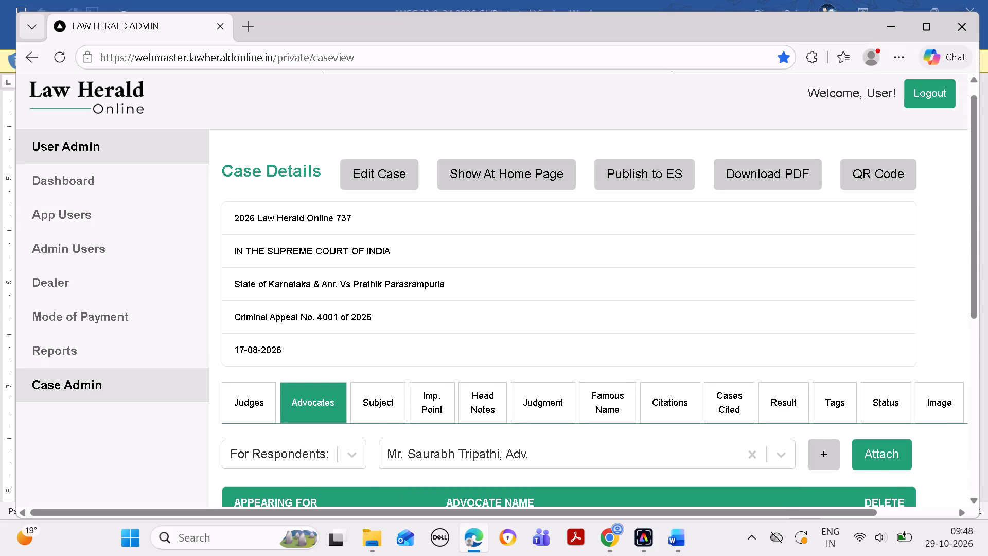
pyautogui.scroll(-8, 650, 341)
# Copy the seventh respondents' advocate's name from the Word heading and attach the matching Adv. entry to the case under For Respondents.
pyautogui.click(686, 536)
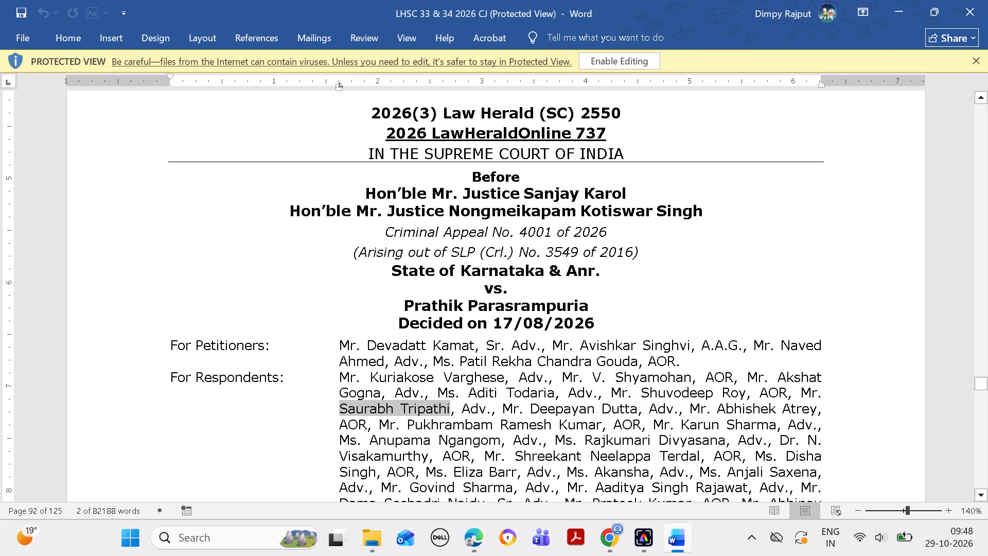
pyautogui.moveTo(527, 407); pyautogui.dragTo(612, 409)
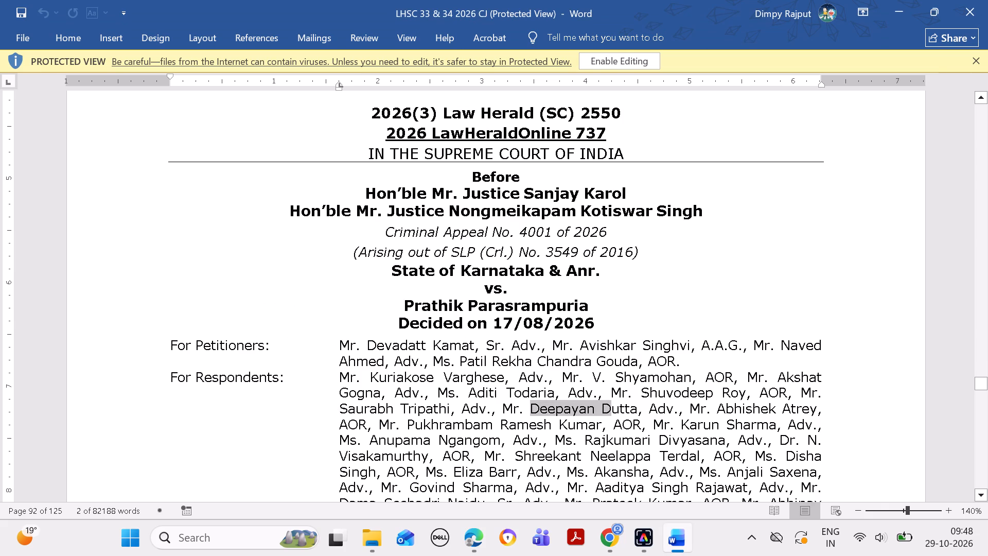
pyautogui.moveTo(612, 409); pyautogui.dragTo(622, 409)
pyautogui.hotkey('ctrl', 'c')
pyautogui.click(479, 535)
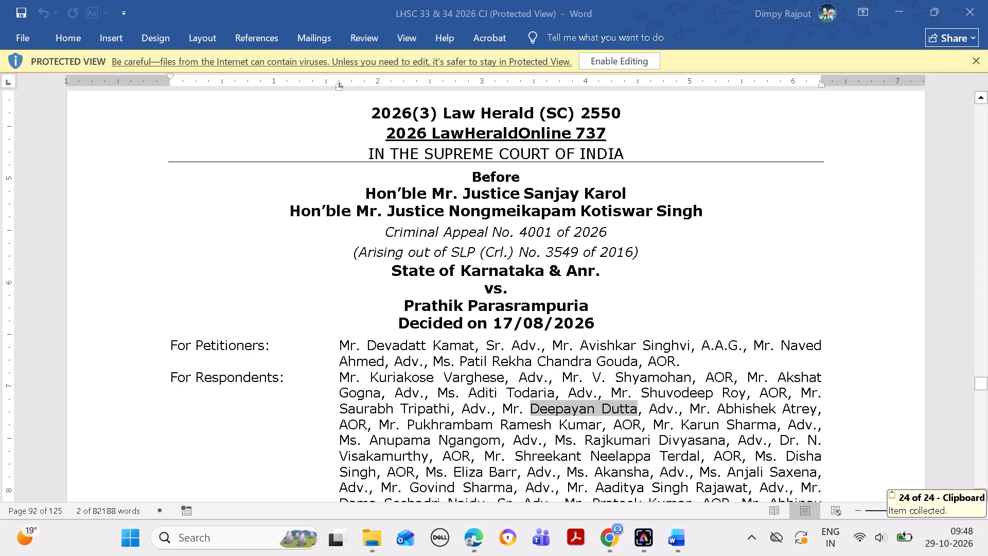
pyautogui.click(482, 535)
pyautogui.scroll(1, 637, 374)
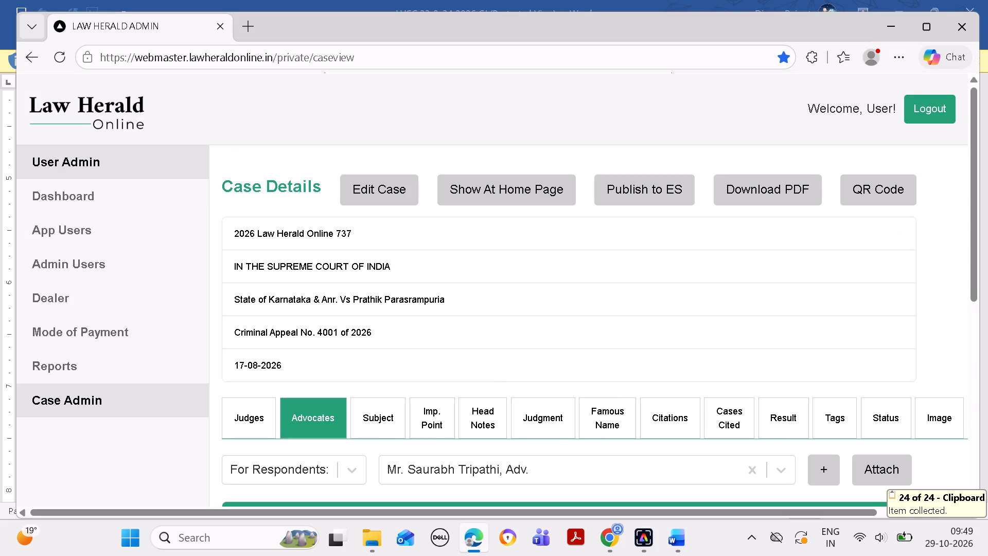
pyautogui.click(757, 471)
pyautogui.hotkey('ctrl', 'v')
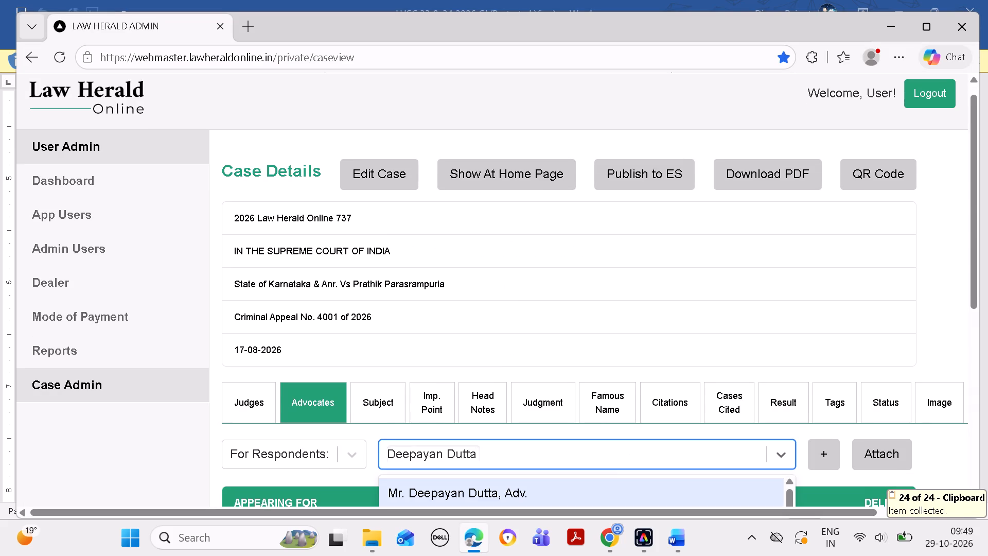
pyautogui.click(651, 483)
pyautogui.click(876, 450)
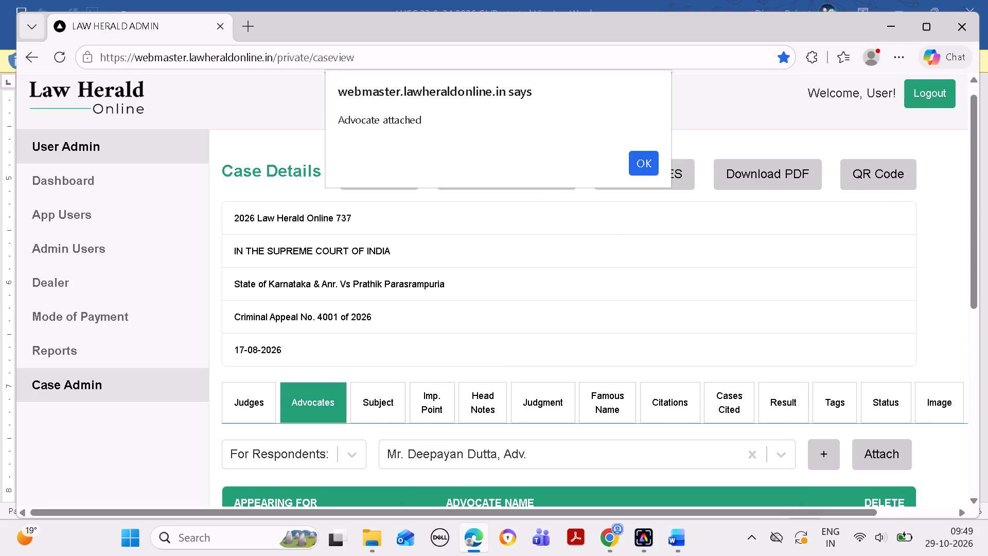
pyautogui.click(647, 170)
pyautogui.scroll(-8, 664, 312)
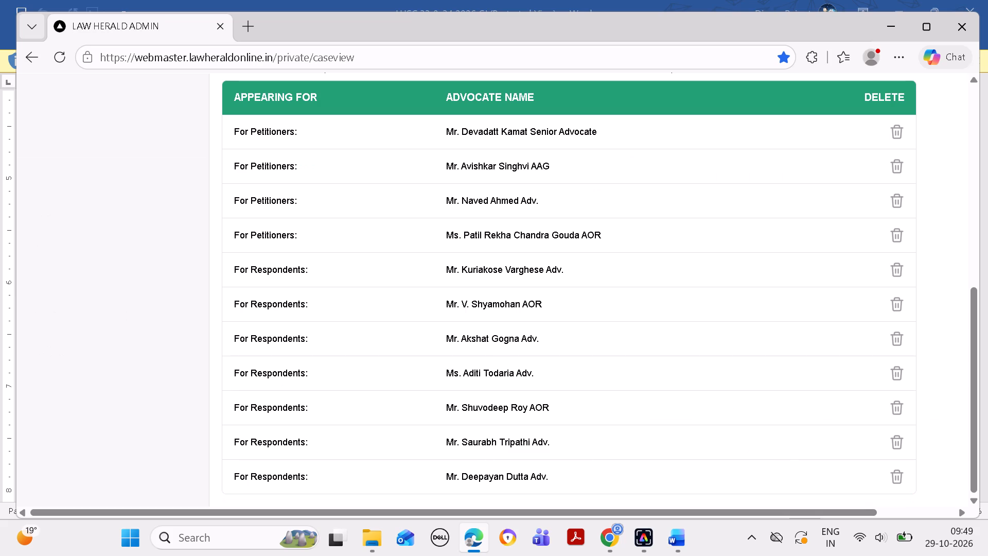
# Copy the eighth respondents' advocate's name from the Word heading and search for it in the case's advocate list in Edge.
pyautogui.click(681, 534)
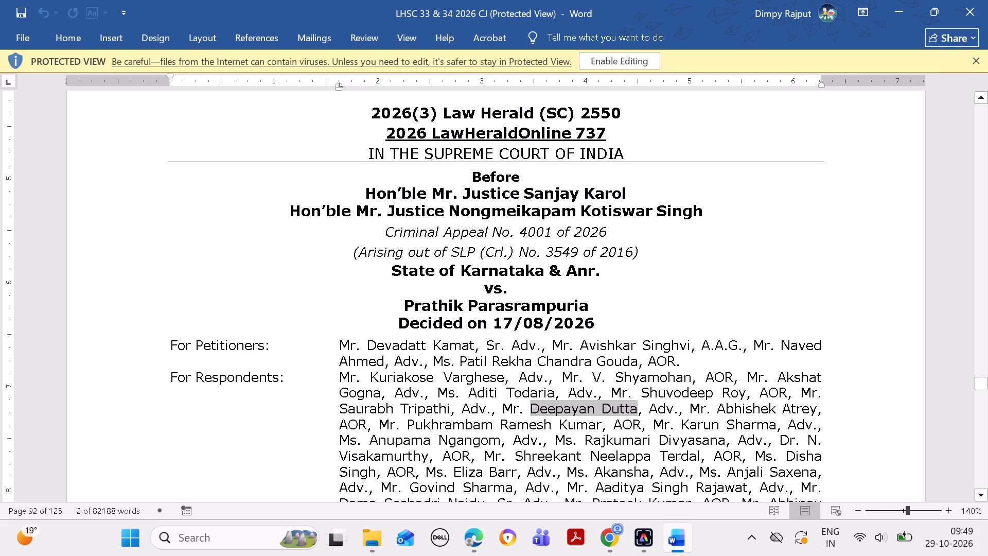
pyautogui.moveTo(718, 407); pyautogui.dragTo(814, 403)
pyautogui.hotkey('ctrl', 'c')
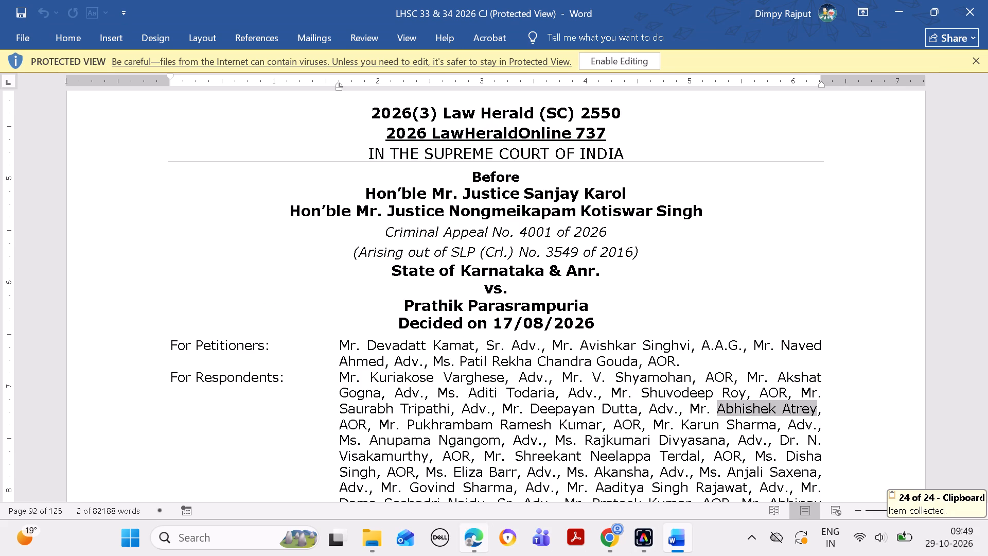
pyautogui.click(479, 538)
pyautogui.click(470, 537)
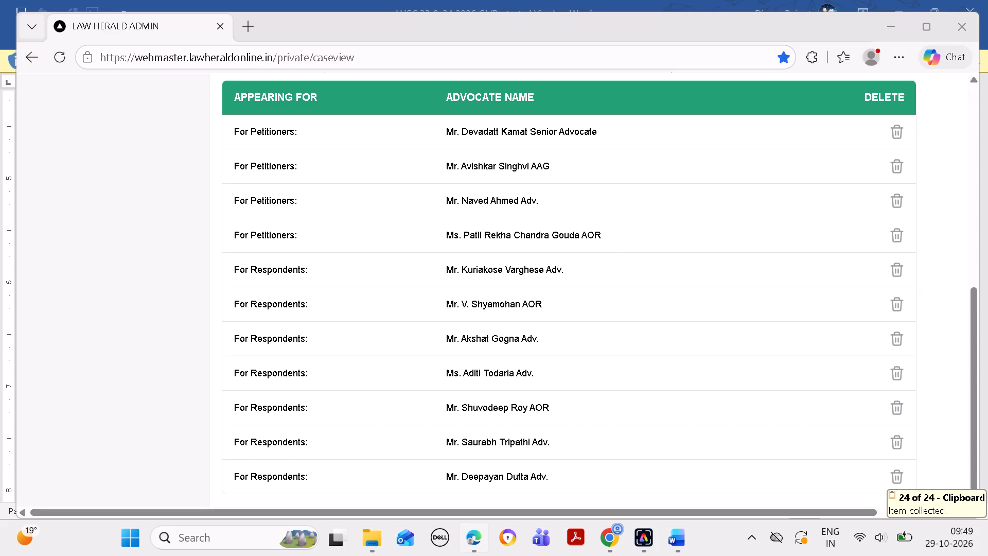
pyautogui.scroll(1, 517, 490)
pyautogui.click(753, 466)
pyautogui.hotkey('ctrl', 'v')
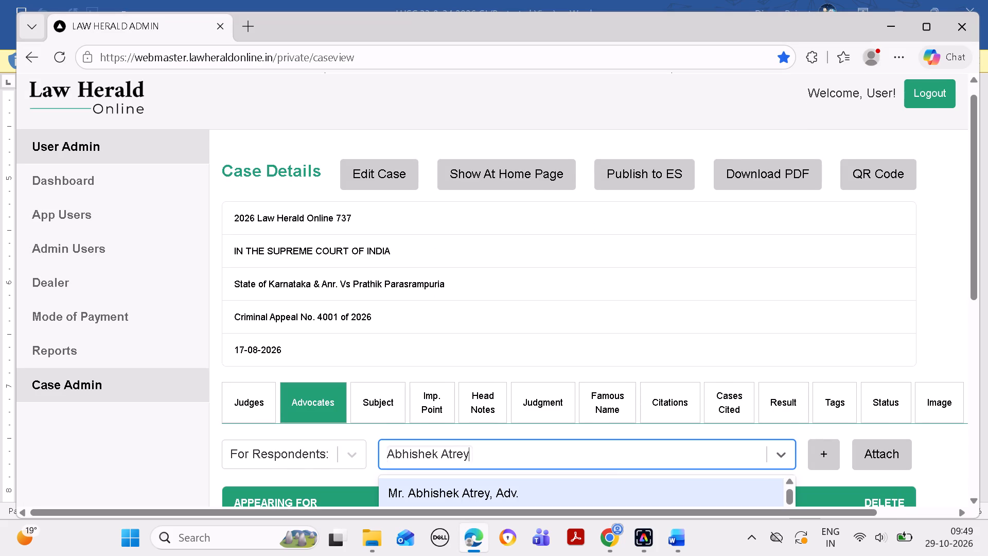
pyautogui.press('Down')
pyautogui.press('Down')
pyautogui.press('Down')
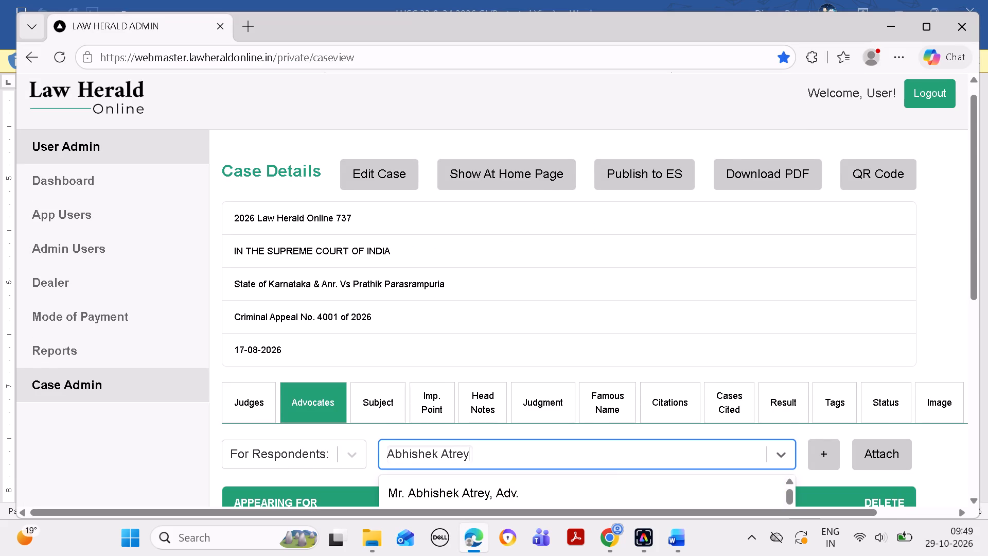
pyautogui.moveTo(974, 280); pyautogui.dragTo(984, 359)
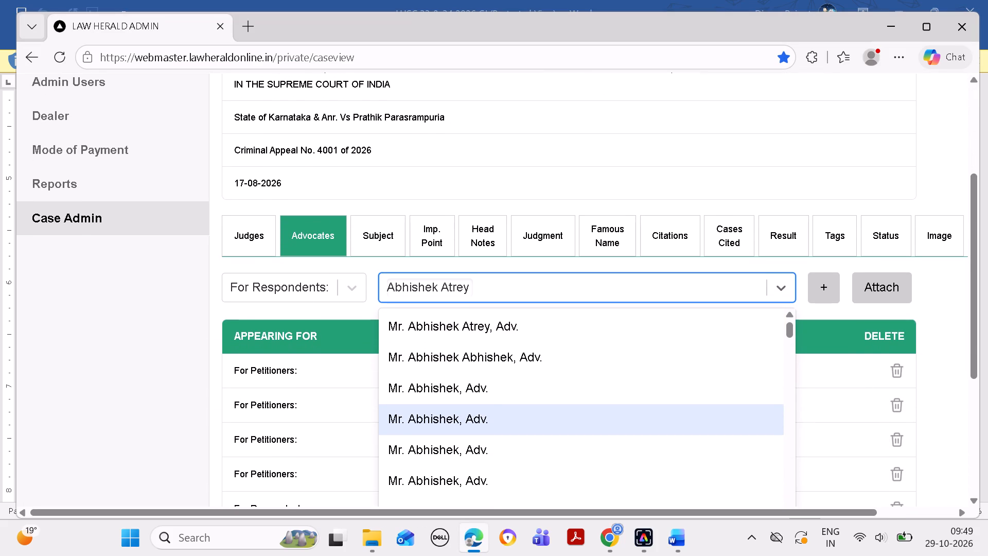
# Add the eighth respondents' advocate as a new advocate with prefix Mr. and designation AOR, and attach the entry under For Respondents.
pyautogui.click(825, 288)
pyautogui.click(568, 368)
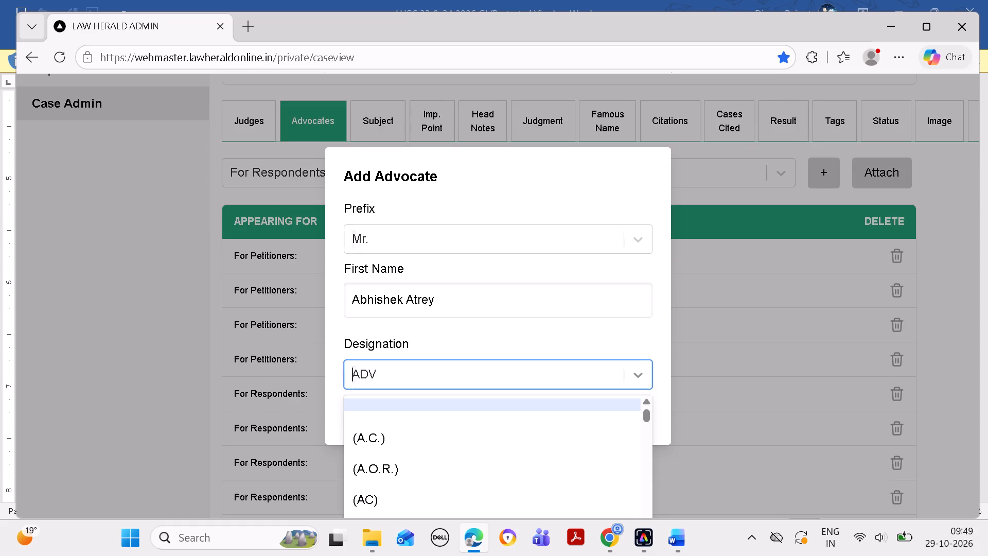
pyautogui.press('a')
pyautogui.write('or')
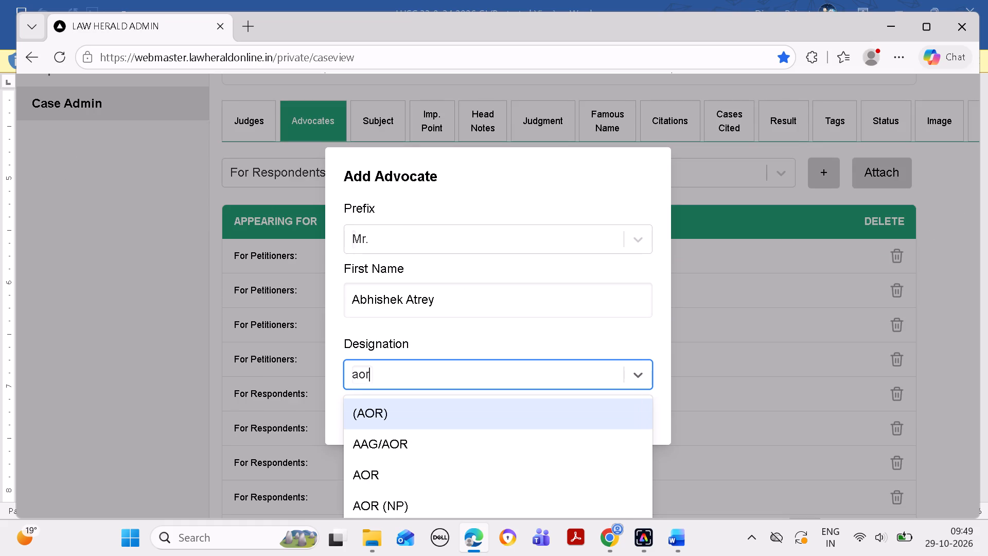
pyautogui.click(520, 472)
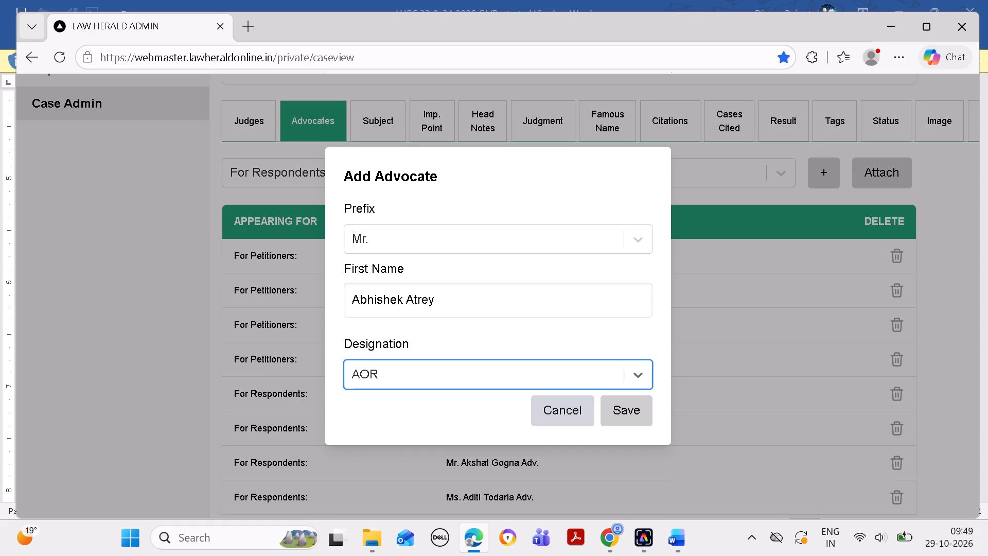
pyautogui.click(633, 415)
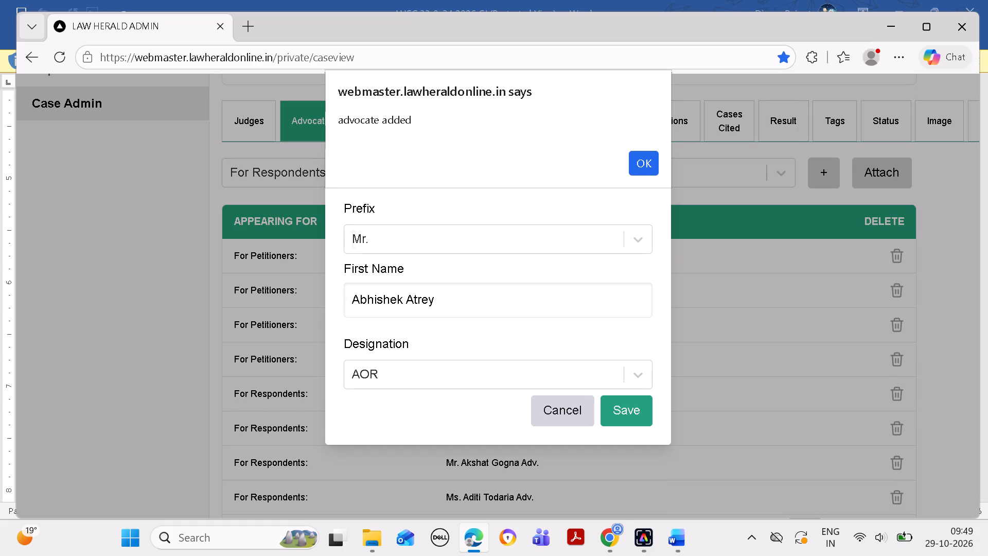
pyautogui.click(646, 167)
pyautogui.click(654, 163)
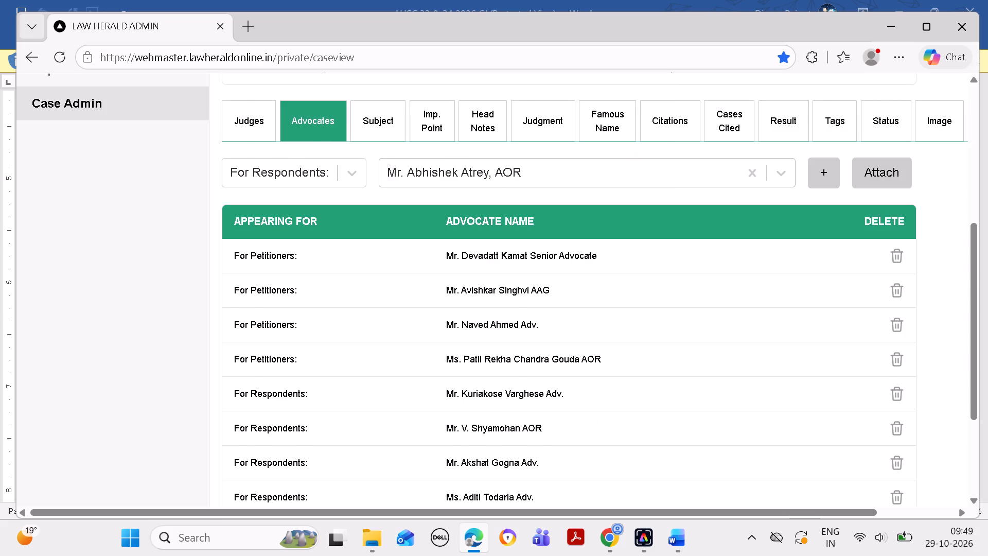
pyautogui.scroll(-5, 664, 292)
# Copy the ninth respondents' advocate's full name from the Word heading and search for it in the case's advocate list in Edge.
pyautogui.click(675, 529)
pyautogui.click(676, 525)
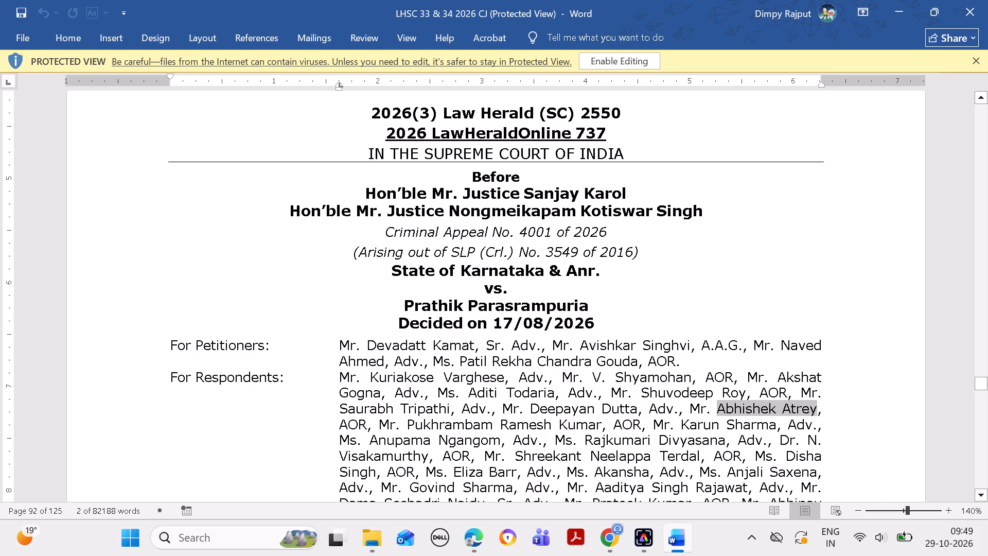
pyautogui.moveTo(410, 422); pyautogui.dragTo(561, 426)
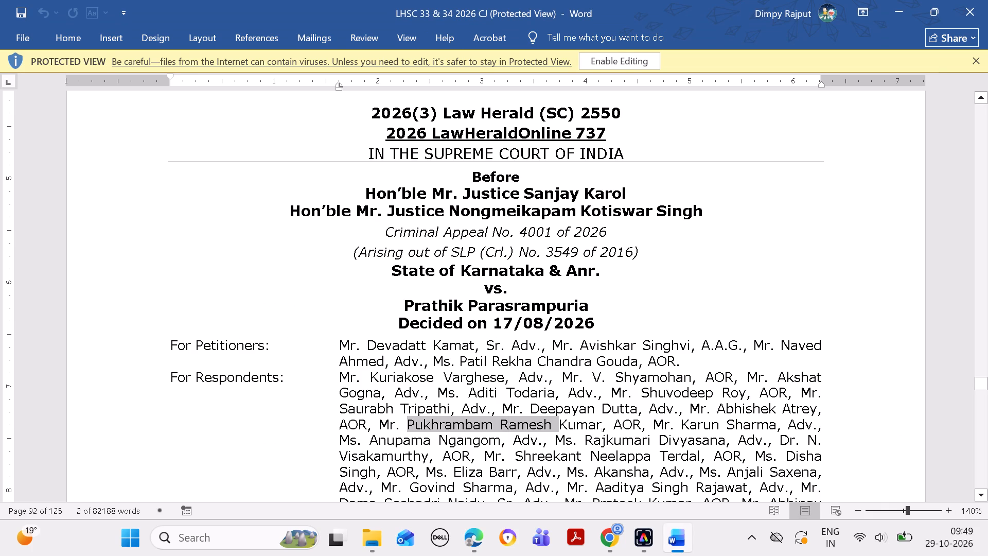
pyautogui.moveTo(561, 426); pyautogui.dragTo(573, 421)
pyautogui.hotkey('ctrl', 'c')
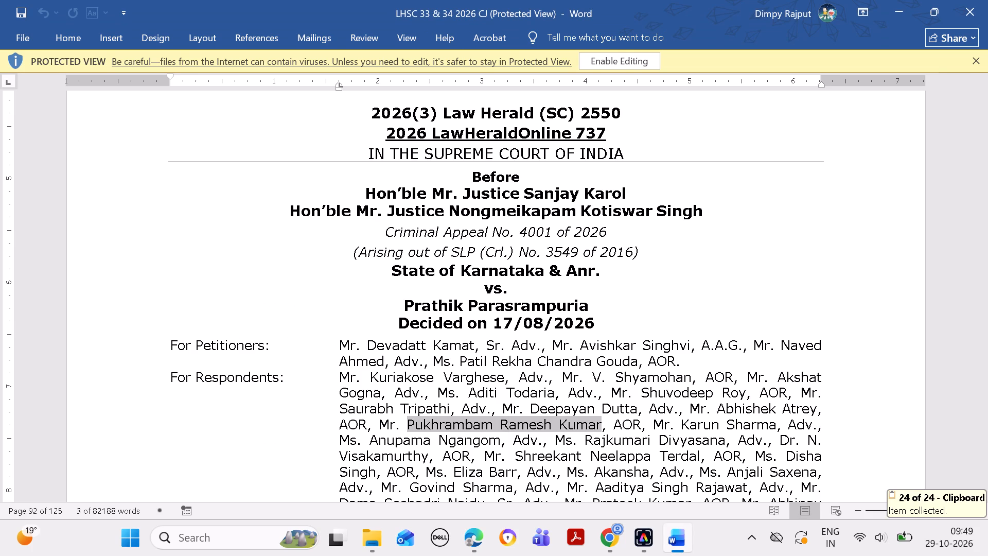
pyautogui.click(478, 530)
pyautogui.click(474, 536)
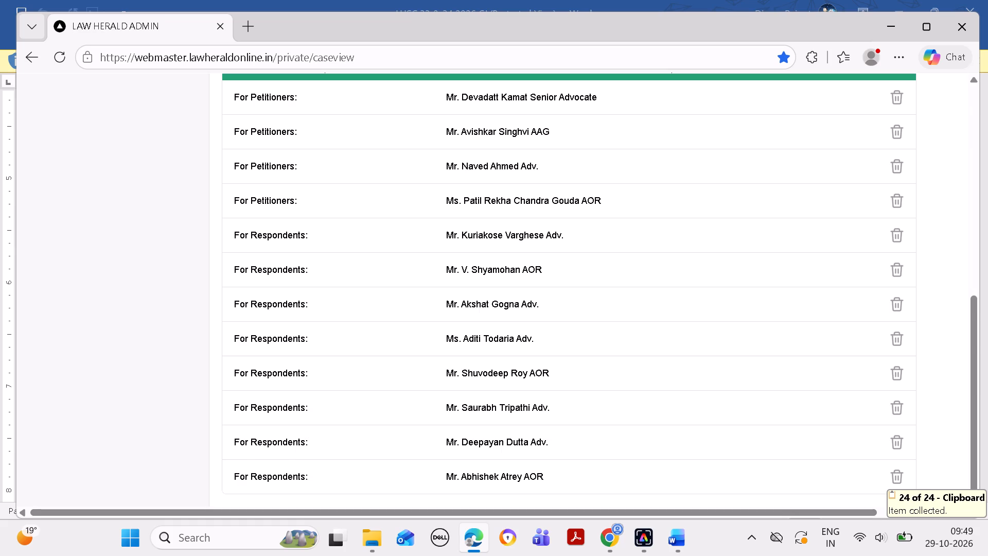
pyautogui.scroll(1, 585, 426)
pyautogui.click(750, 468)
pyautogui.hotkey('ctrl', 'v')
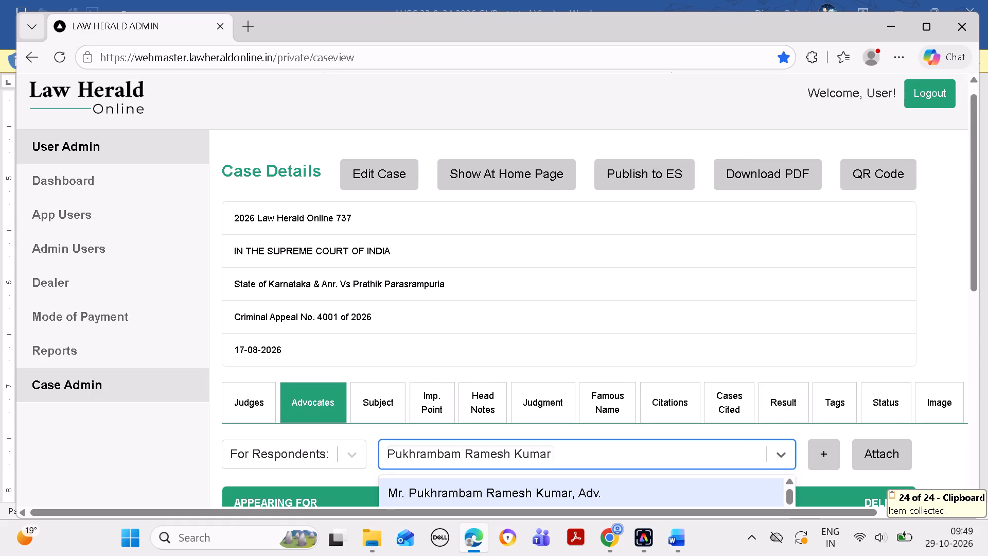
pyautogui.moveTo(975, 248); pyautogui.dragTo(987, 329)
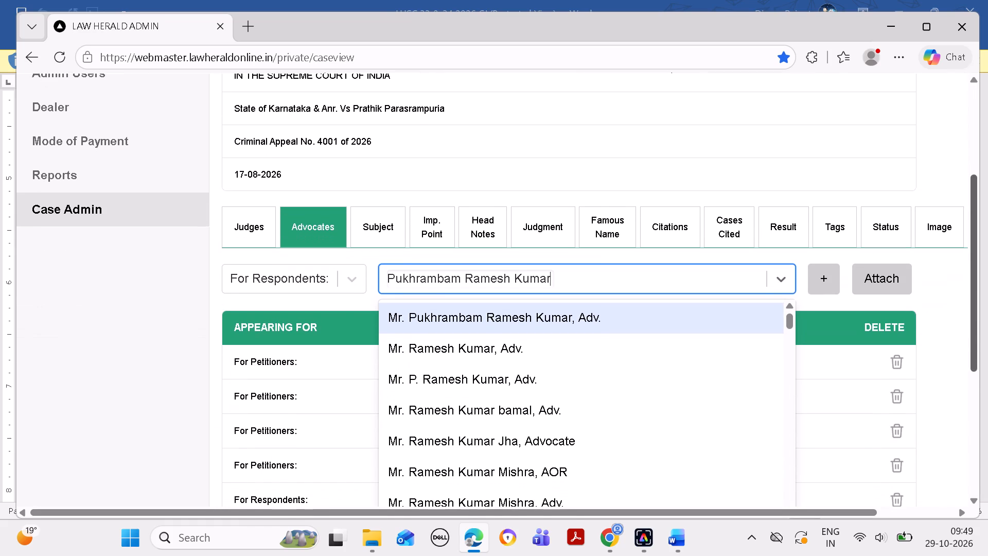
pyautogui.moveTo(987, 329); pyautogui.dragTo(987, 329)
# Add the ninth respondents' advocate as a new advocate with prefix Mr. and designation AOR, and attach the entry under For Respondents.
pyautogui.click(818, 277)
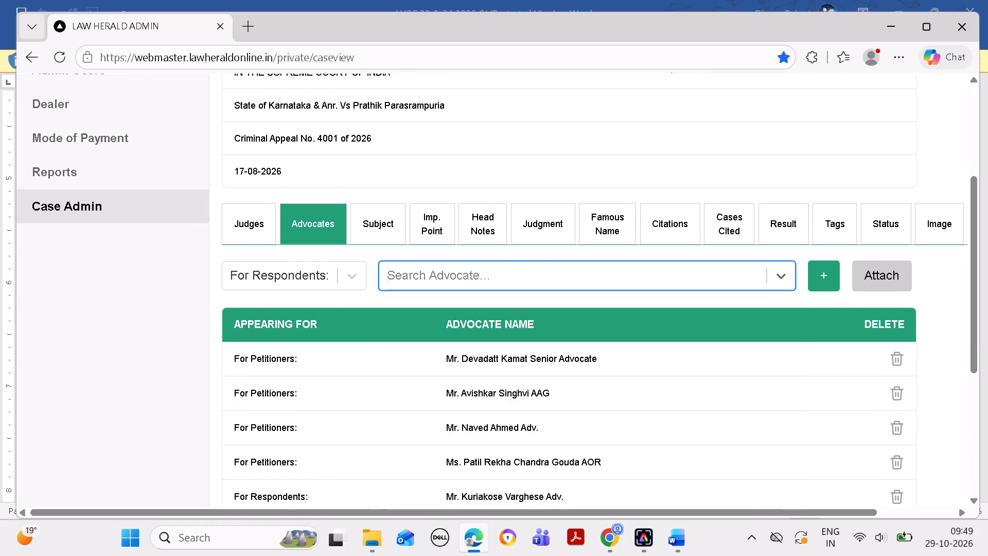
pyautogui.click(552, 363)
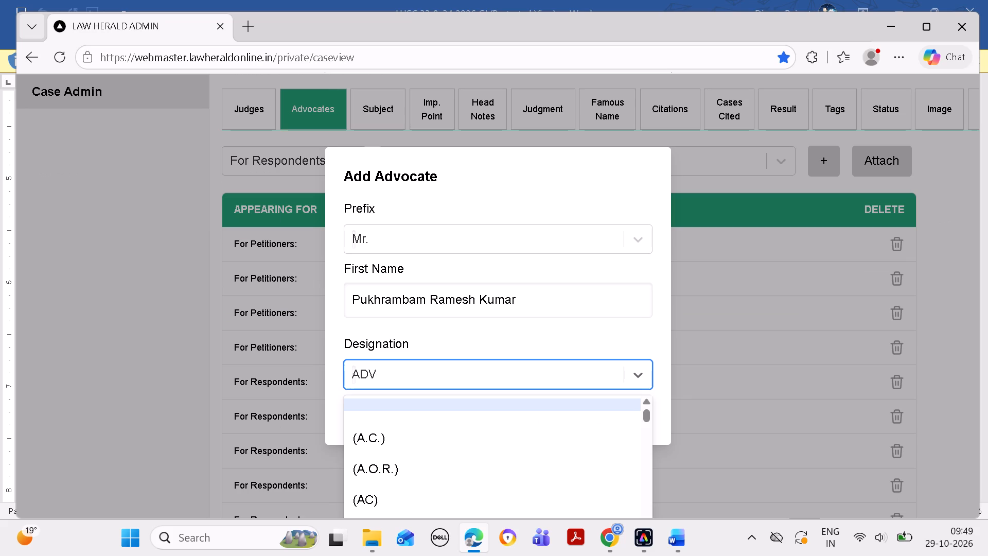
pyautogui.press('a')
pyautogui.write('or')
pyautogui.click(507, 458)
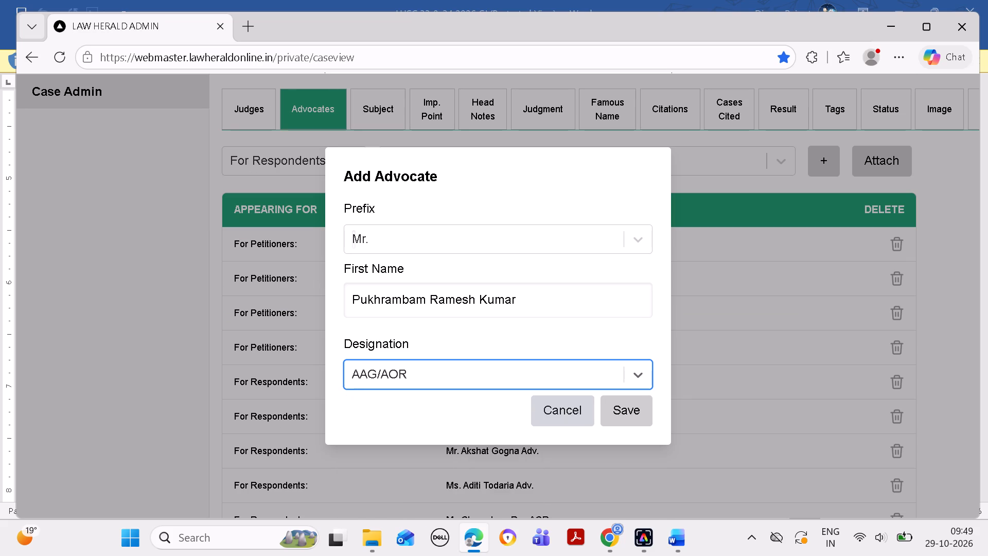
pyautogui.click(527, 369)
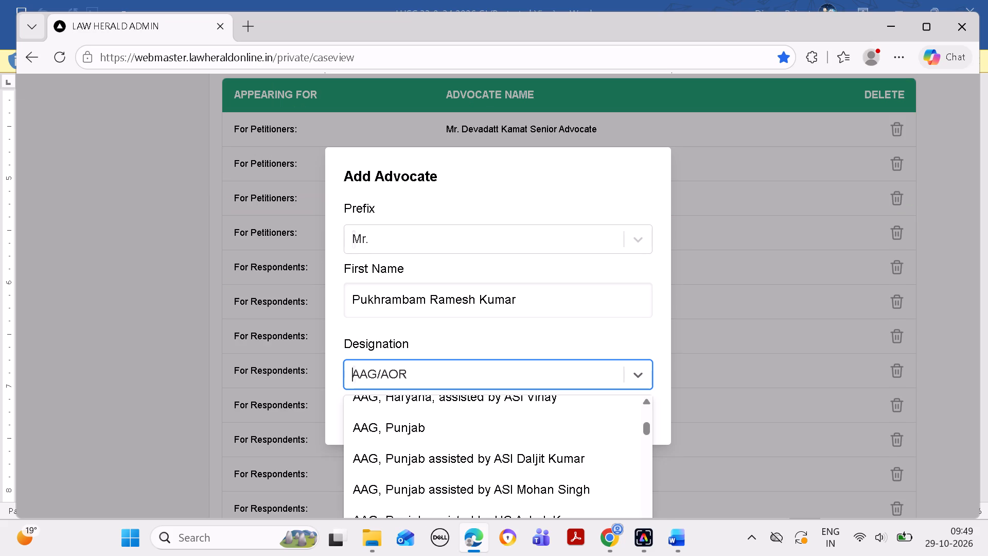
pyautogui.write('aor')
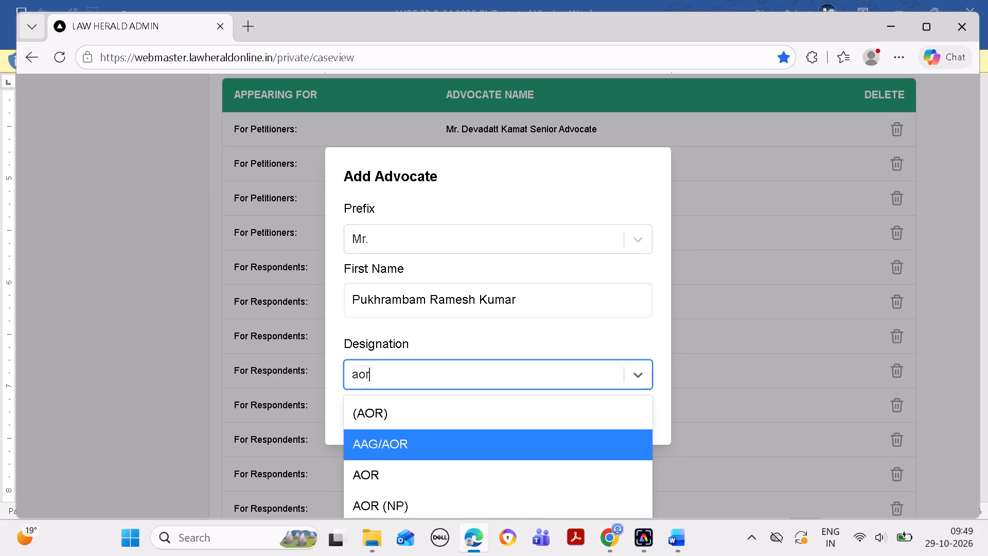
pyautogui.click(449, 472)
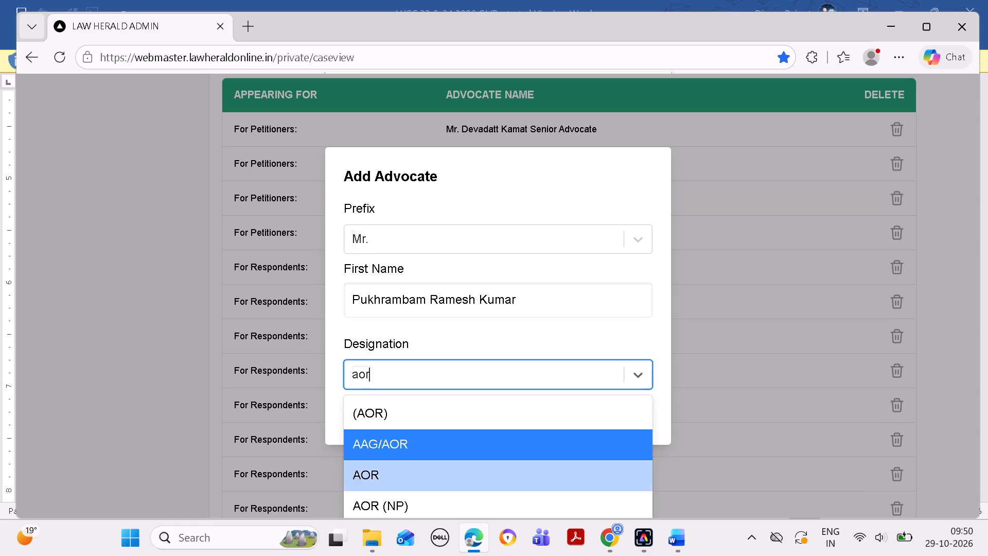
pyautogui.click(625, 411)
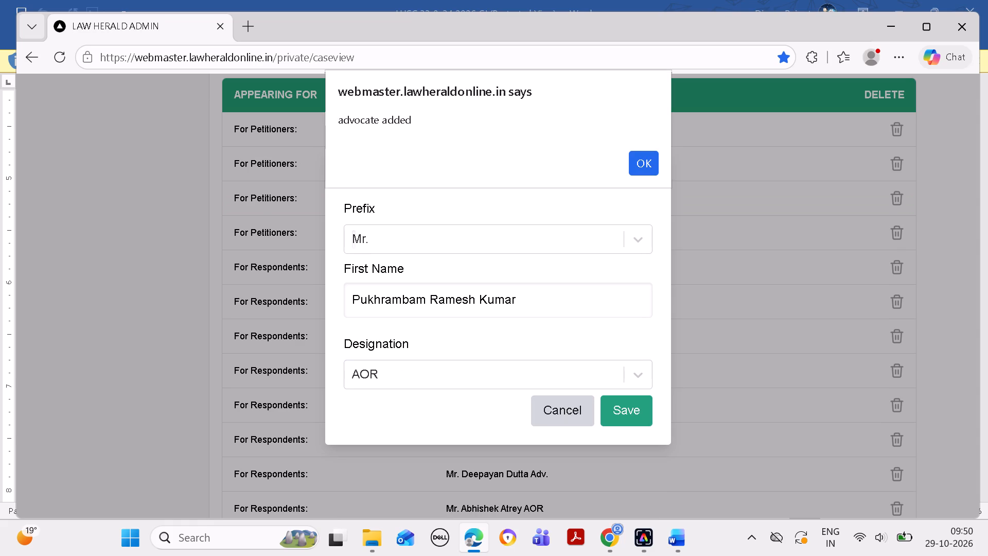
pyautogui.click(643, 158)
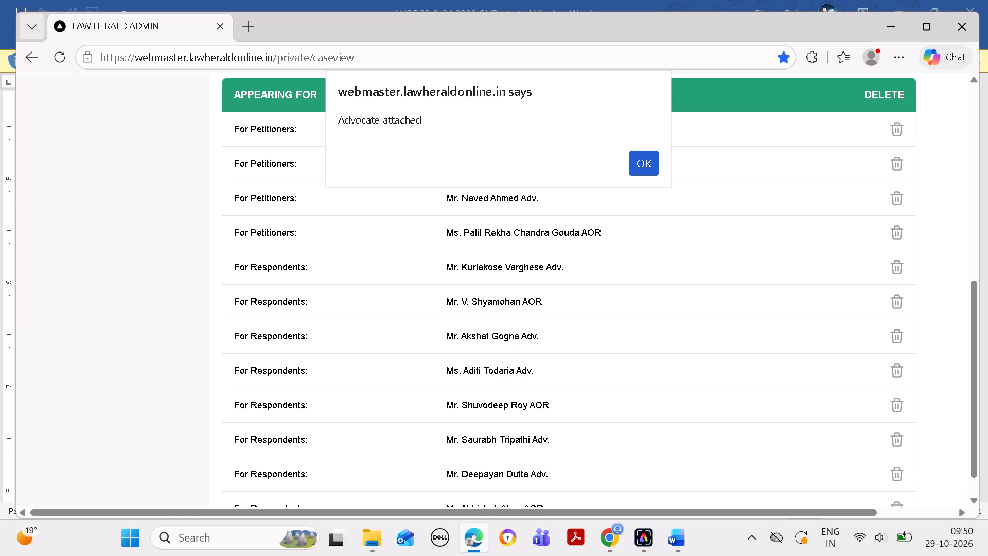
pyautogui.click(656, 163)
pyautogui.scroll(-12, 646, 169)
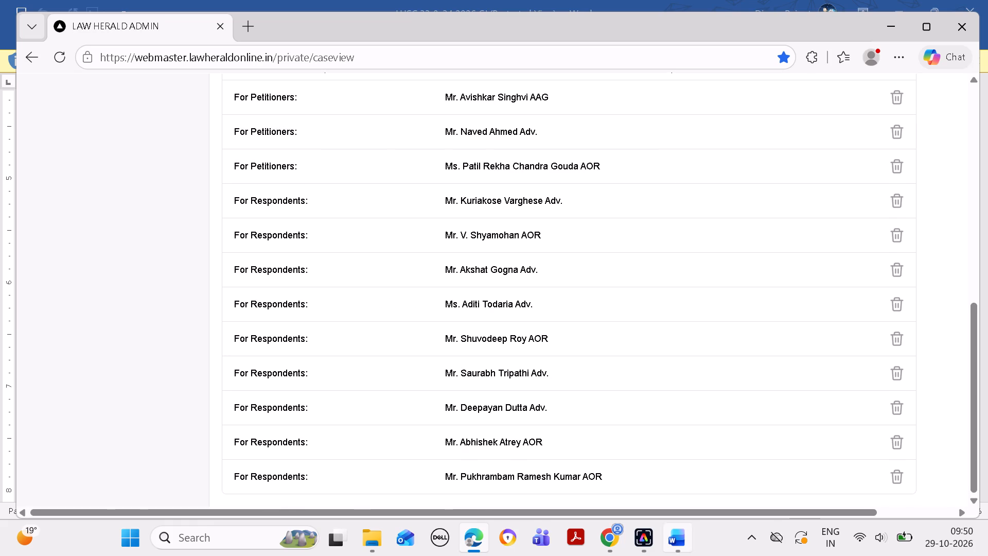
# Copy the tenth respondents' advocate's name from the Word heading and attach the matching Adv. entry to the case under For Respondents.
pyautogui.click(675, 536)
pyautogui.moveTo(682, 422); pyautogui.dragTo(693, 422)
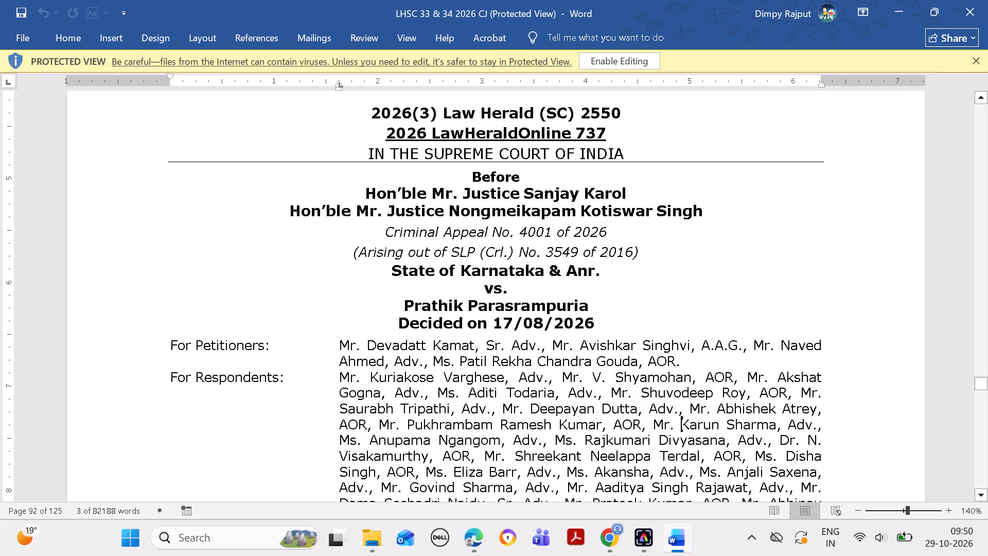
pyautogui.moveTo(693, 422); pyautogui.dragTo(762, 422)
pyautogui.hotkey('ctrl', 'c')
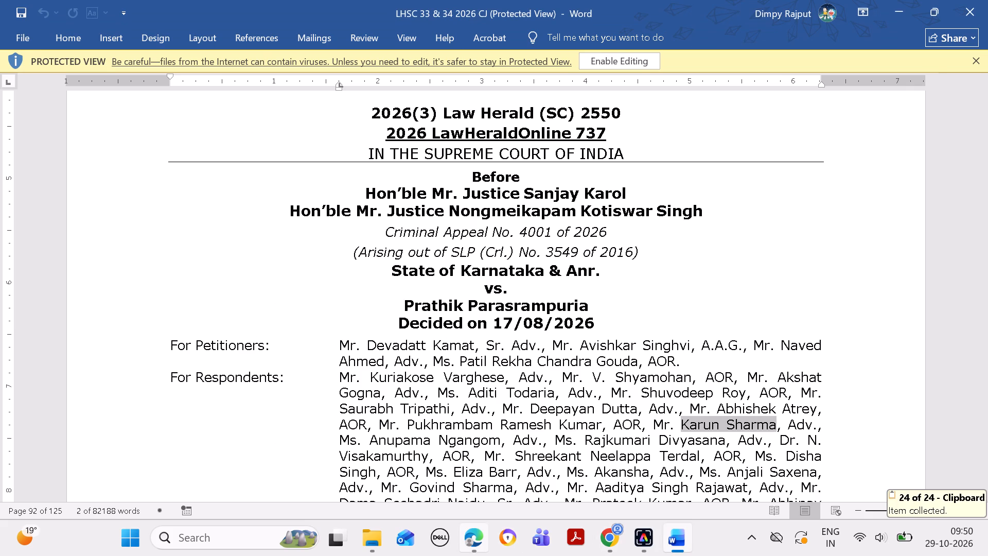
pyautogui.click(480, 540)
pyautogui.scroll(2, 638, 415)
pyautogui.click(748, 467)
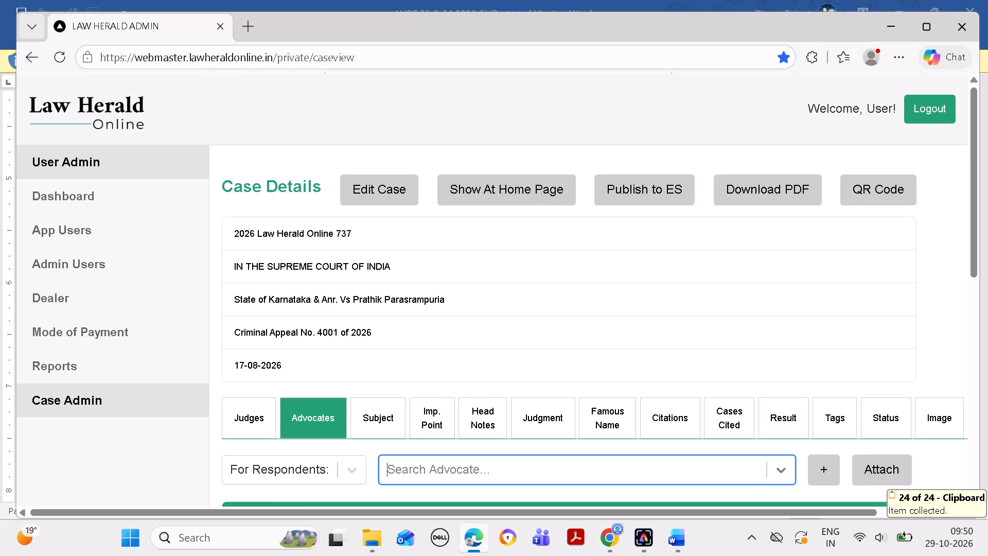
pyautogui.hotkey('ctrl', 'v')
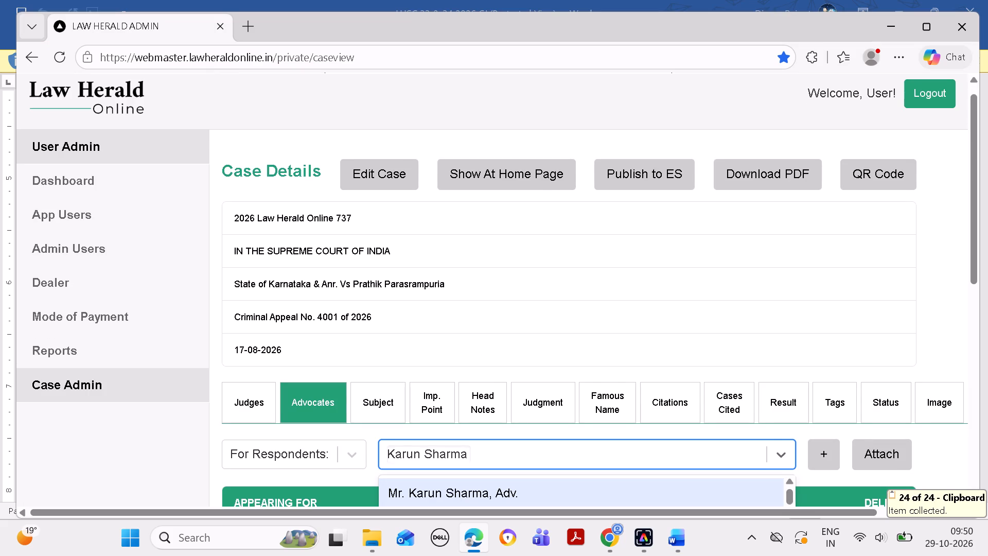
pyautogui.click(691, 477)
pyautogui.click(697, 489)
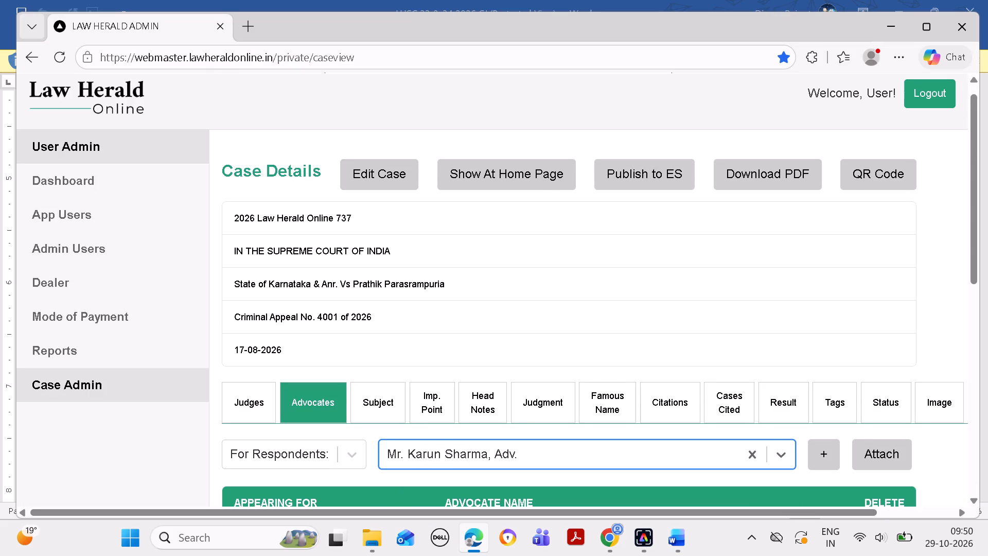
pyautogui.click(881, 449)
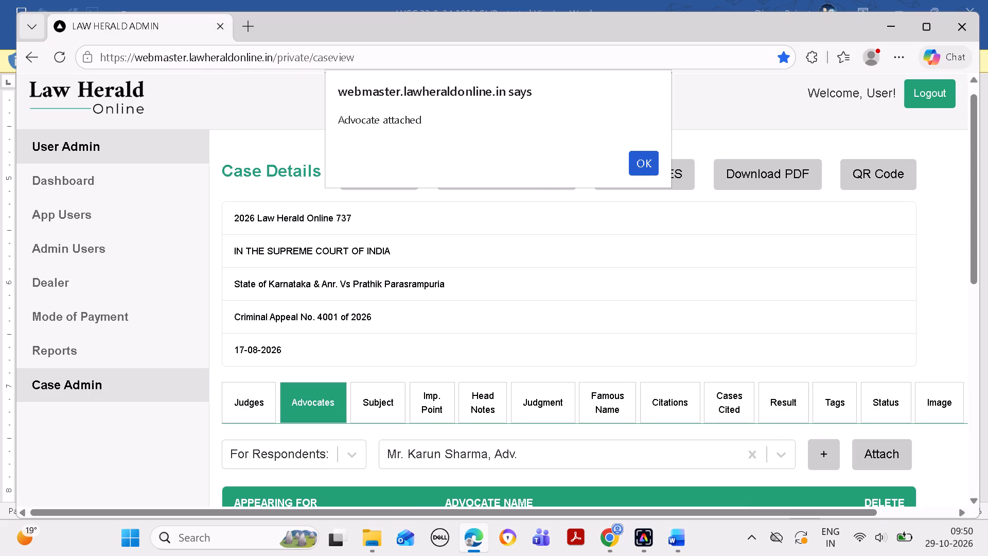
pyautogui.click(639, 169)
pyautogui.scroll(-9, 614, 409)
# Copy the eleventh respondents' advocate's name from the Word heading and attach the matching Ms. entry with designation Adv. under For Respondents in Edge.
pyautogui.click(678, 547)
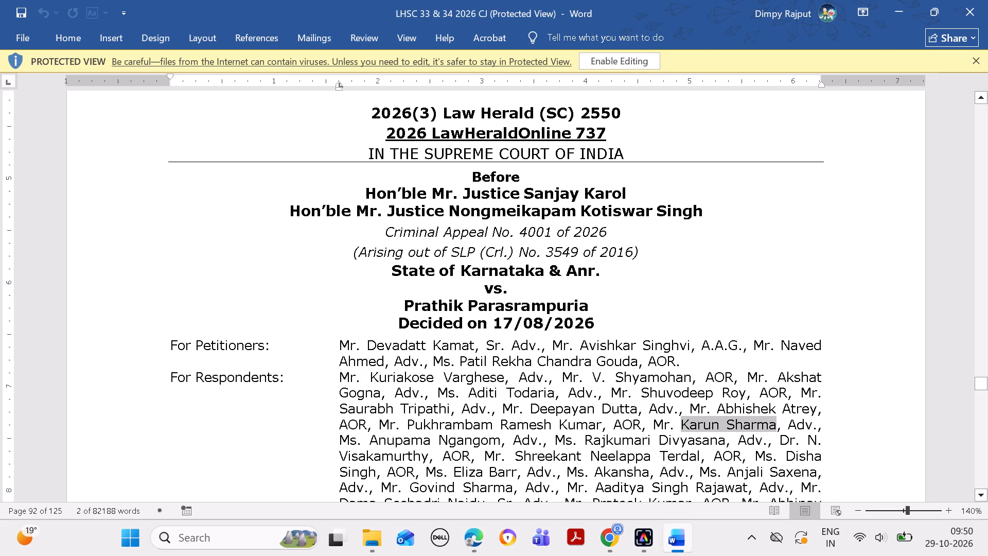
pyautogui.moveTo(376, 435); pyautogui.dragTo(463, 436)
pyautogui.hotkey('ctrl', 'c')
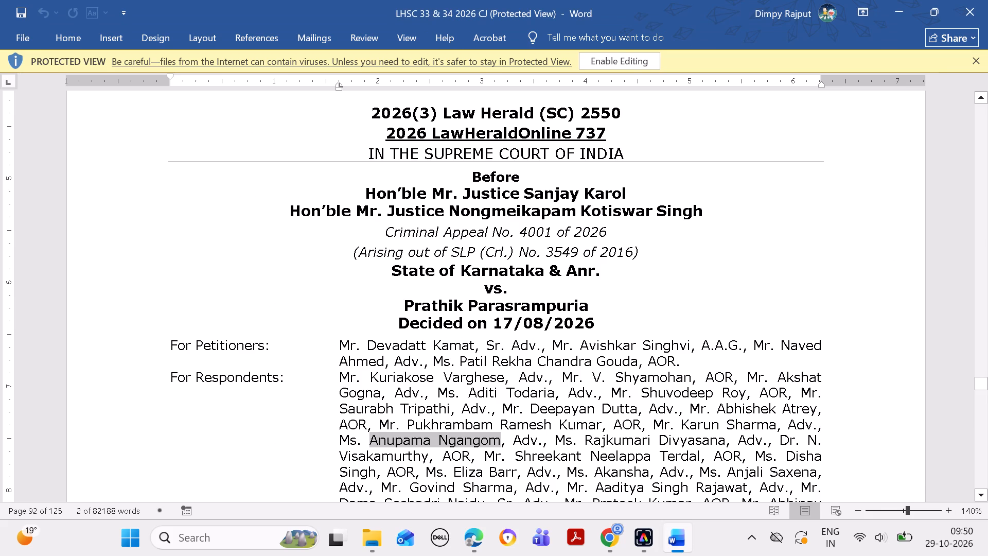
pyautogui.click(471, 541)
pyautogui.scroll(1, 485, 516)
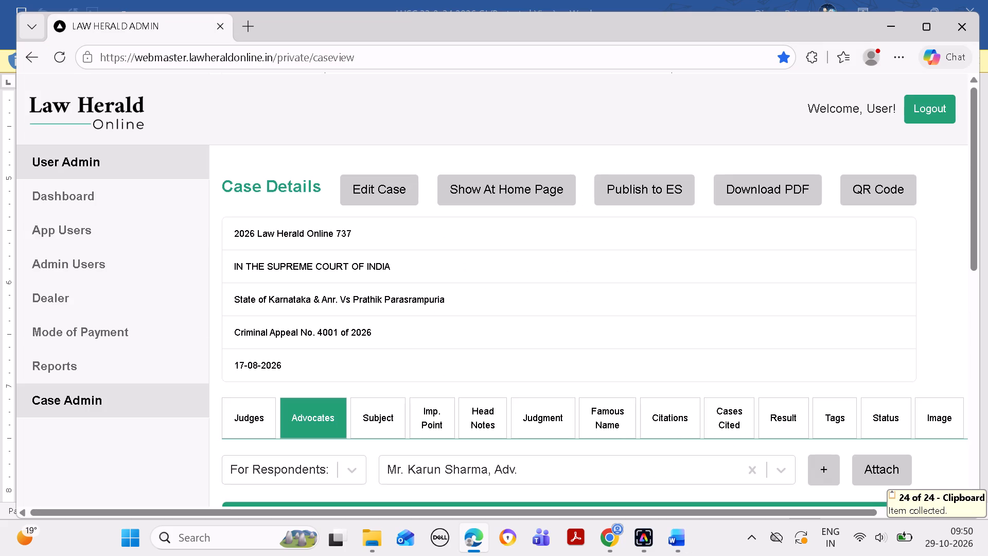
pyautogui.click(747, 462)
pyautogui.hotkey('ctrl', 'v')
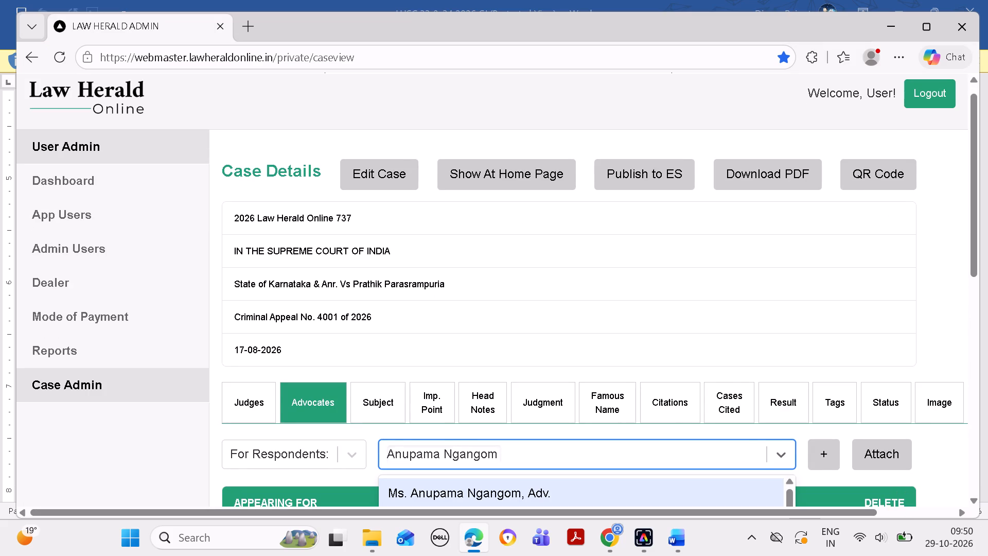
pyautogui.click(622, 485)
pyautogui.click(871, 447)
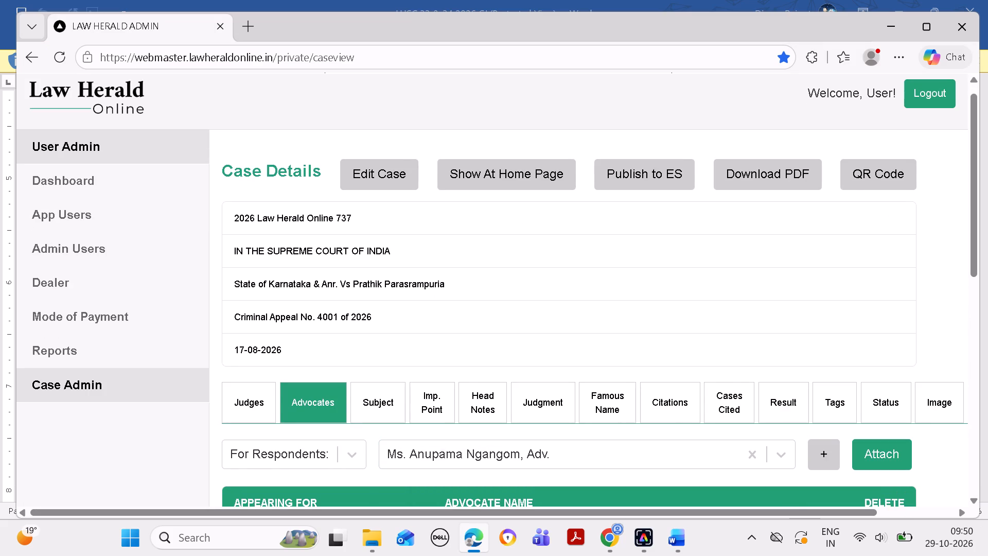
pyautogui.click(639, 165)
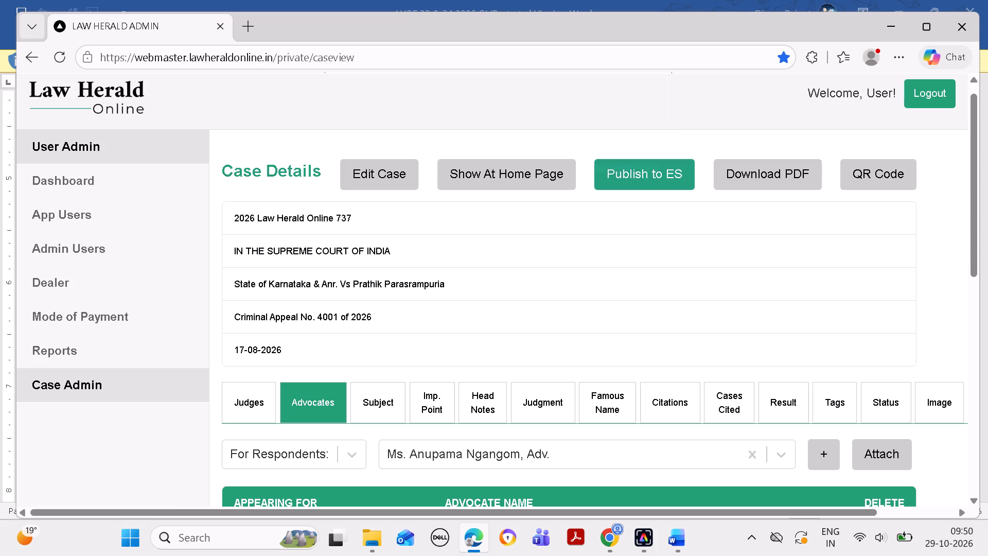
pyautogui.scroll(-8, 680, 368)
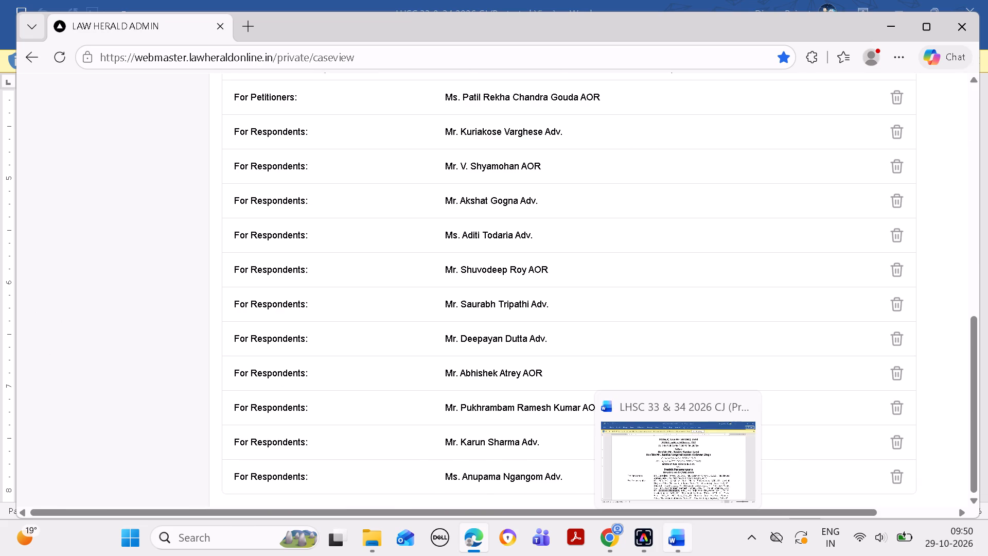
# Copy the twelfth respondents' advocate's full name from the Word heading and search for it in the case's advocate list in Edge.
pyautogui.click(675, 543)
pyautogui.moveTo(587, 437); pyautogui.dragTo(647, 437)
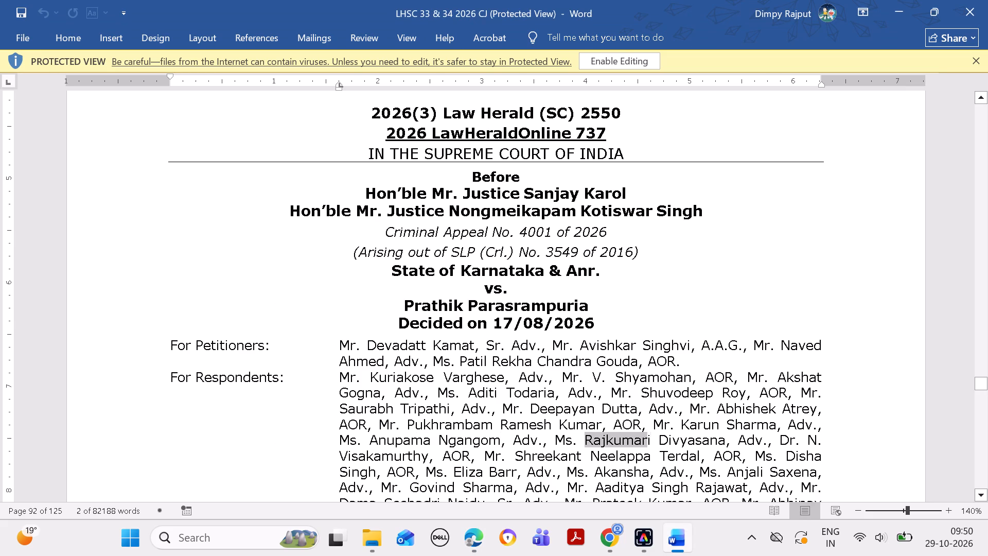
pyautogui.moveTo(647, 437); pyautogui.dragTo(697, 440)
pyautogui.hotkey('ctrl', 'c')
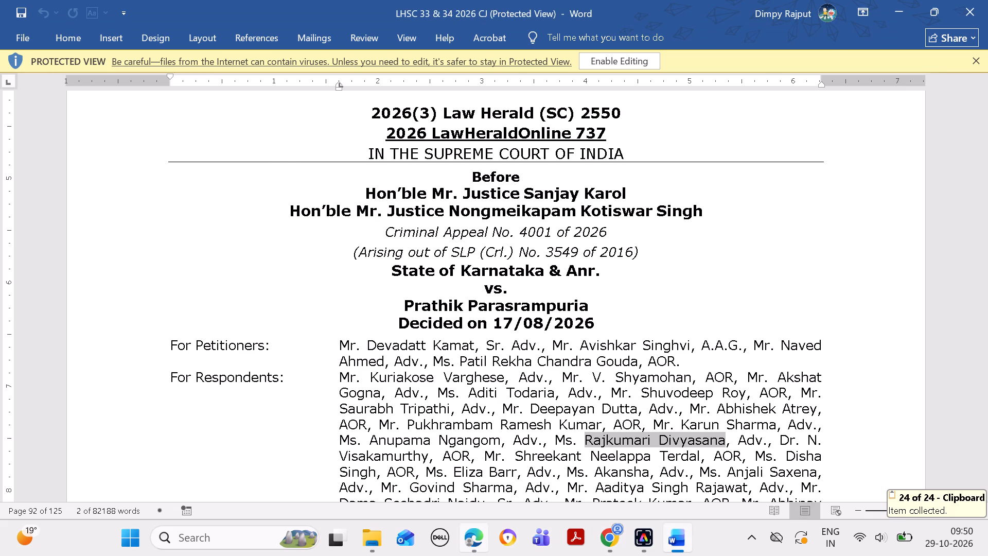
pyautogui.click(470, 540)
pyautogui.scroll(2, 473, 528)
pyautogui.scroll(2, 527, 441)
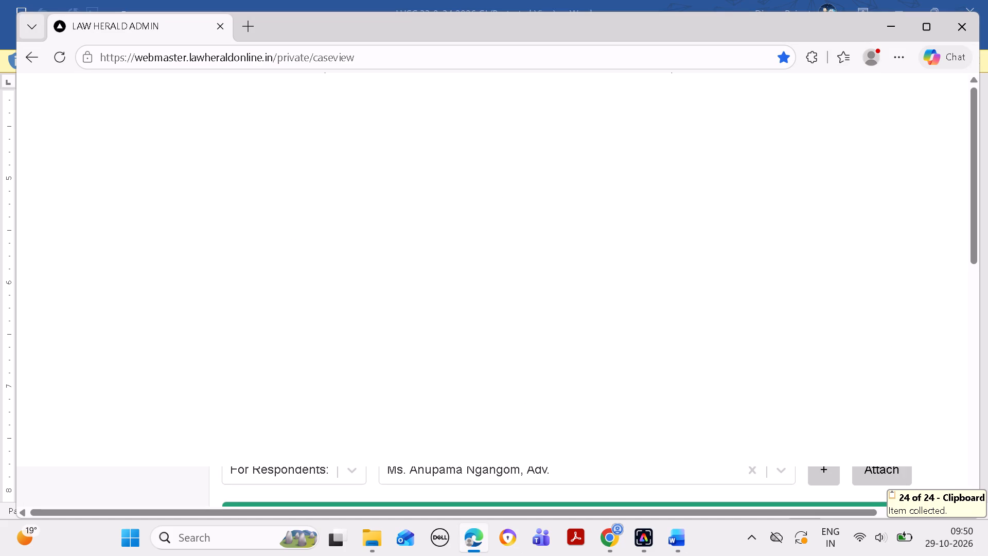
pyautogui.click(752, 468)
pyautogui.hotkey('ctrl', 'v')
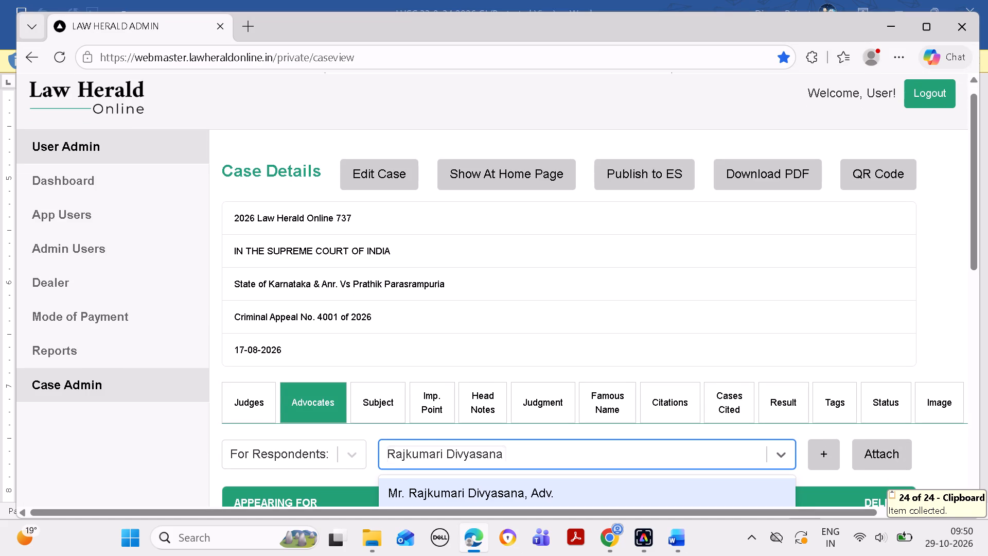
# Add the twelfth respondents' advocate as a new advocate with prefix Ms. and designation Advocate, and attach the entry under For Respondents.
pyautogui.click(828, 446)
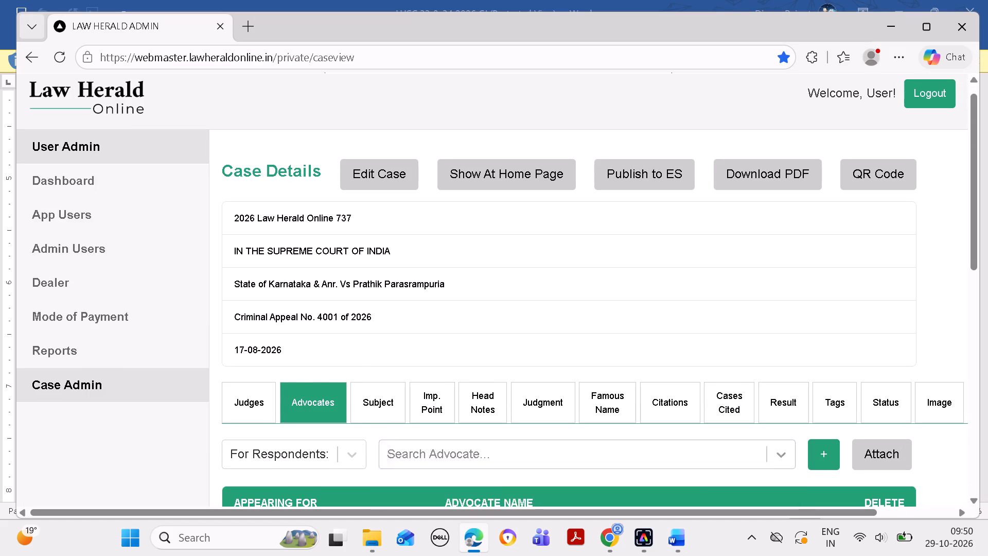
pyautogui.click(639, 231)
pyautogui.scroll(-1, 633, 265)
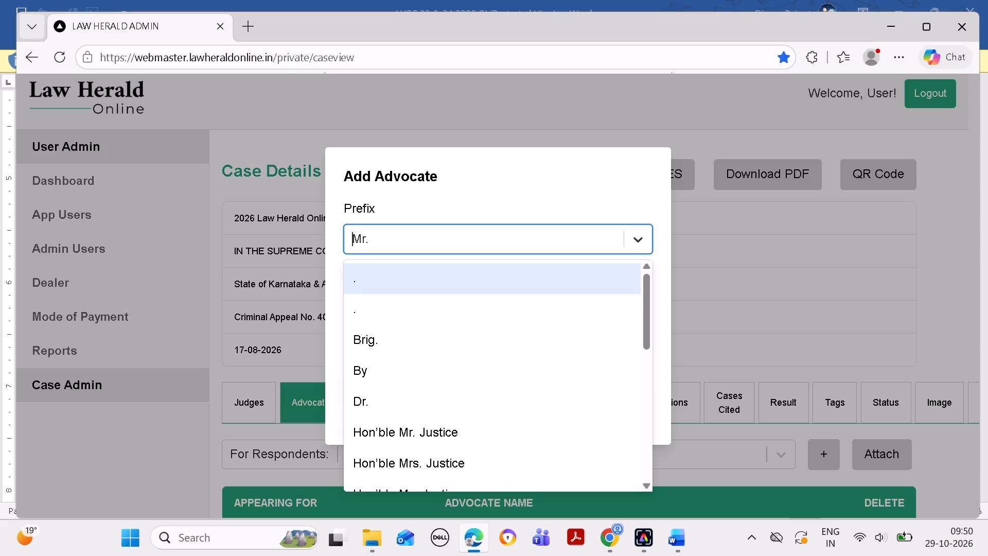
pyautogui.scroll(-1, 619, 293)
pyautogui.click(598, 346)
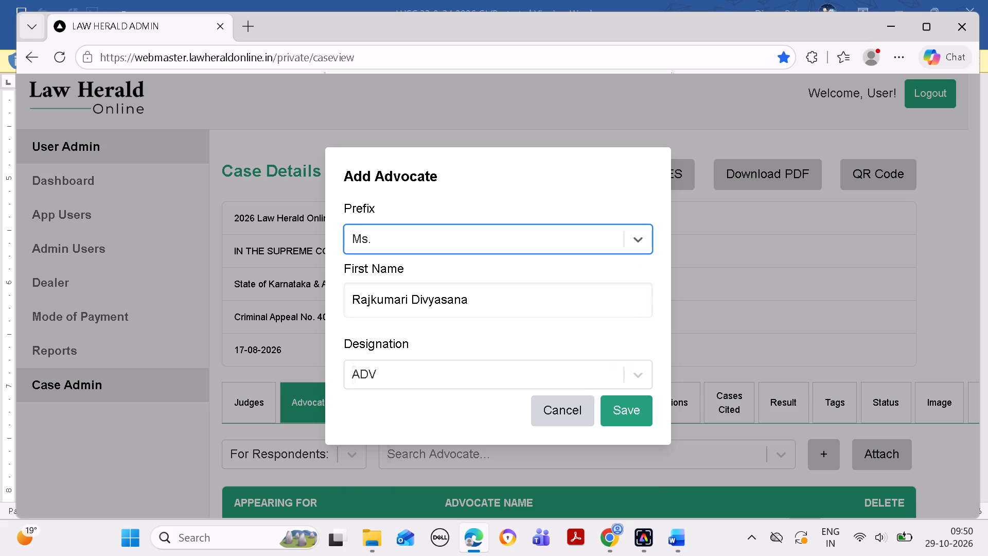
pyautogui.click(451, 361)
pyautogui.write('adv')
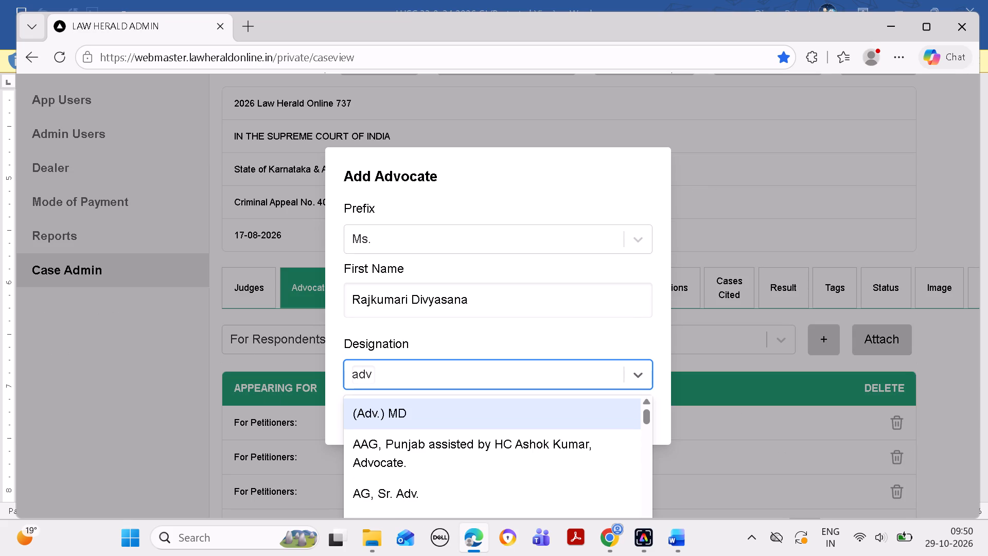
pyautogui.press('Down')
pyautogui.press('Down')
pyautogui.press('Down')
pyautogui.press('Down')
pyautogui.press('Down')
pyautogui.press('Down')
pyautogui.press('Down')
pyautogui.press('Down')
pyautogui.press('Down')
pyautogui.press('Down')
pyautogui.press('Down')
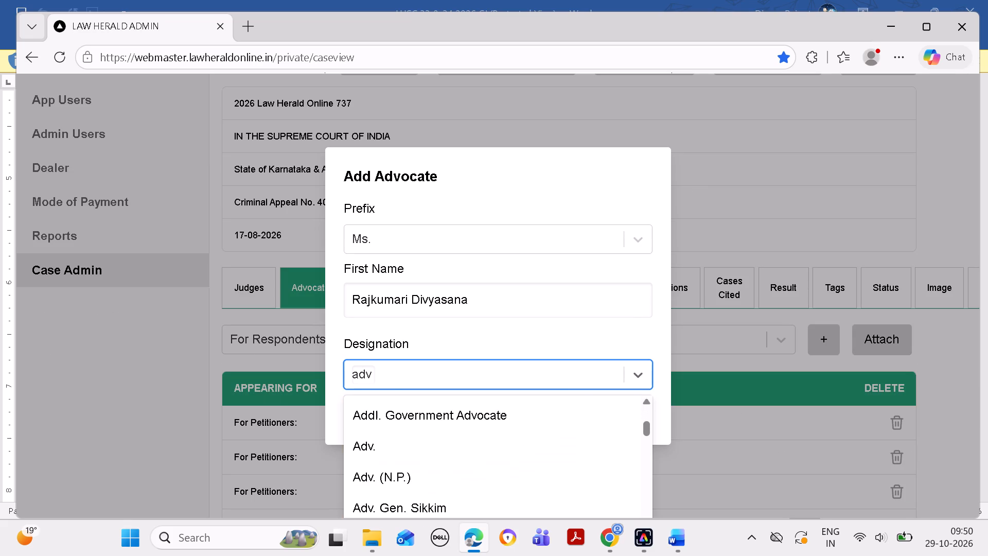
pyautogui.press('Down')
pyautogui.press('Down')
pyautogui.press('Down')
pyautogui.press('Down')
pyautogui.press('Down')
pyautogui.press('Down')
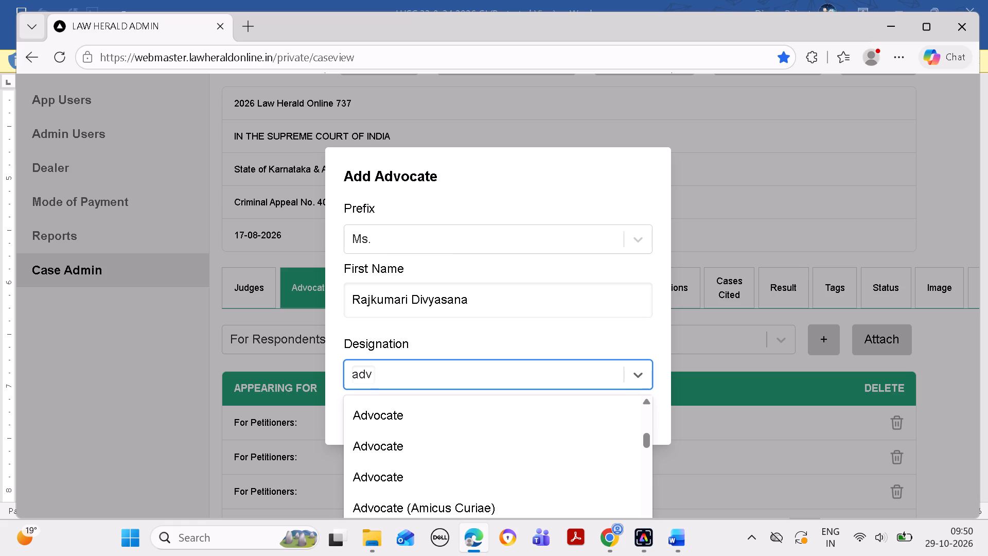
pyautogui.click(395, 447)
pyautogui.click(638, 415)
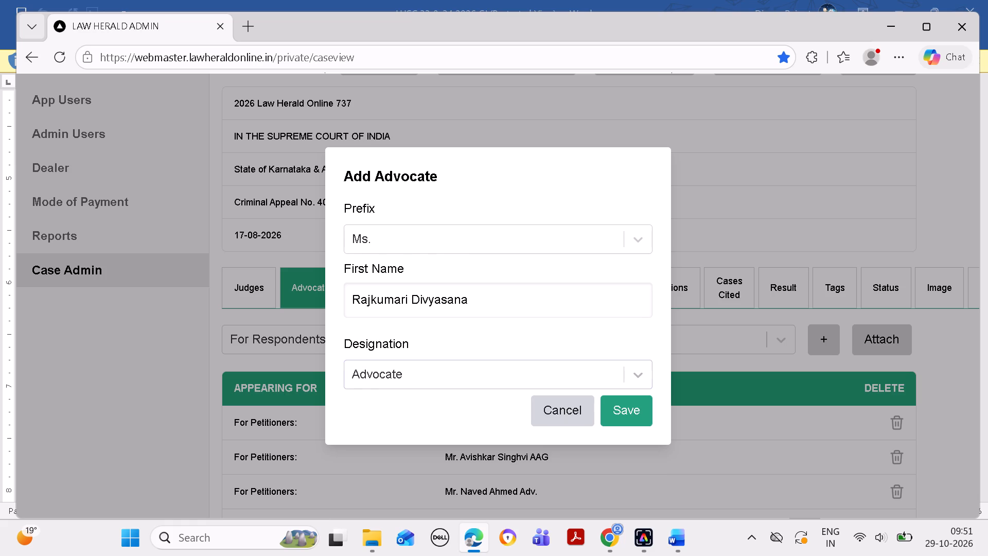
pyautogui.click(637, 165)
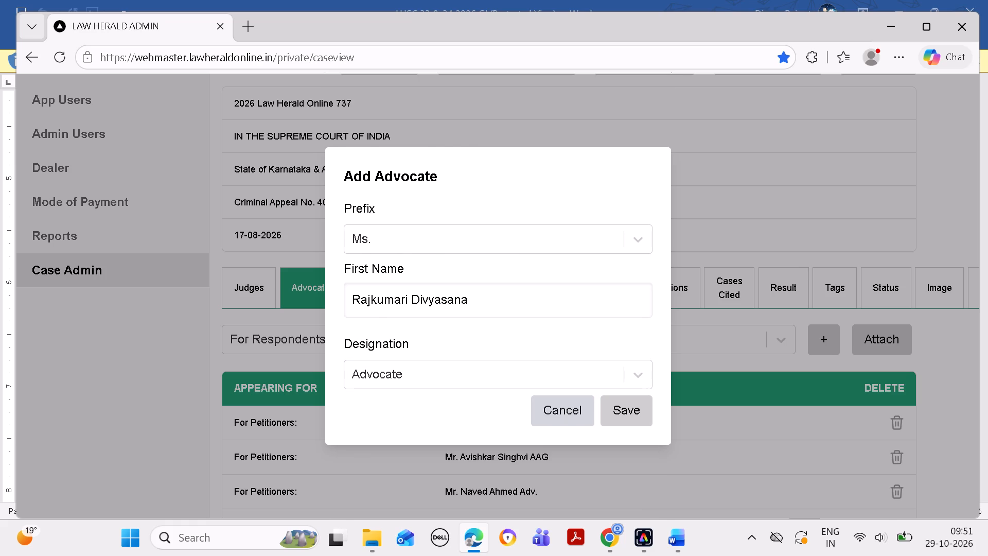
pyautogui.click(642, 163)
pyautogui.scroll(-5, 638, 223)
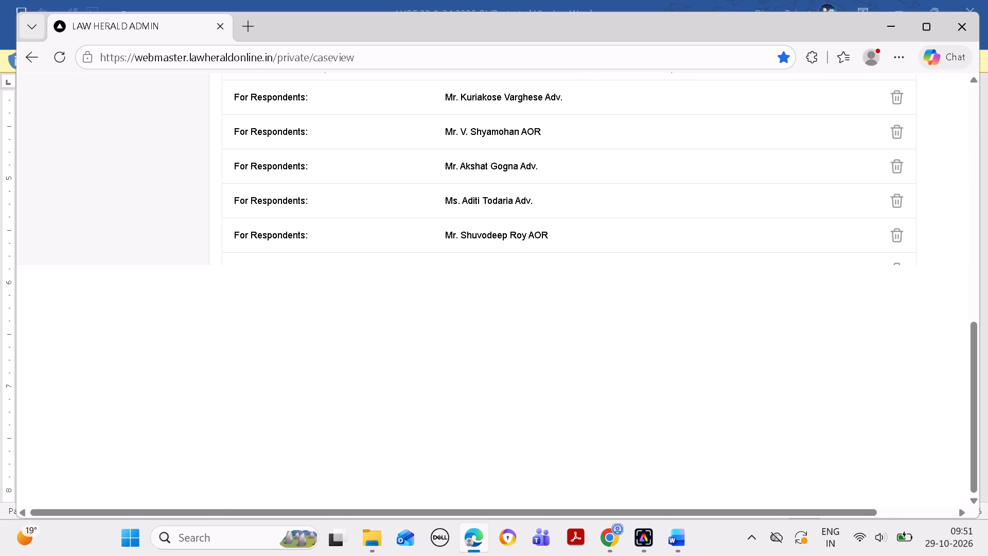
pyautogui.scroll(3, 636, 240)
# Copy the thirteenth respondents' advocate's name, without the Dr. prefix, from the Word heading and return to the case's advocate section in Edge.
pyautogui.click(684, 544)
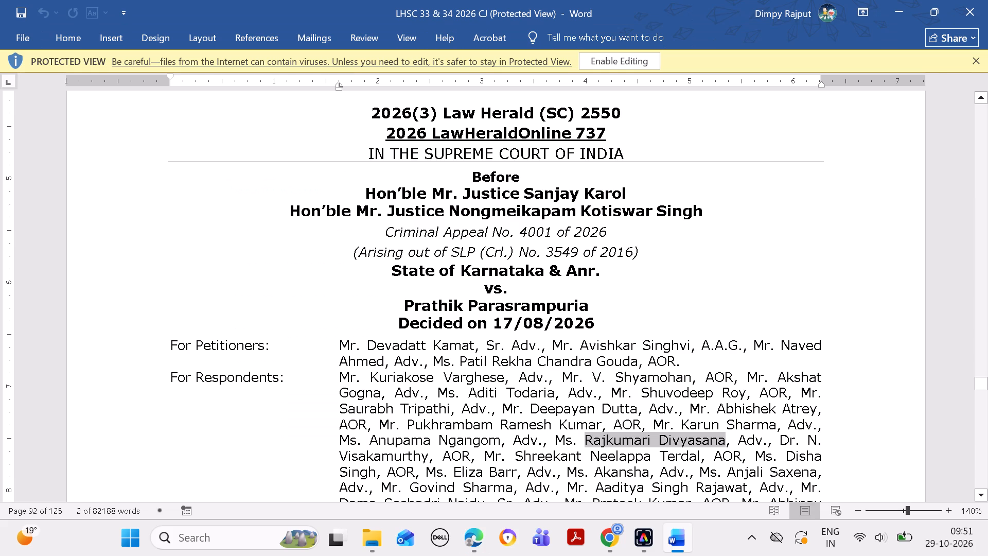
pyautogui.moveTo(808, 438); pyautogui.dragTo(830, 438)
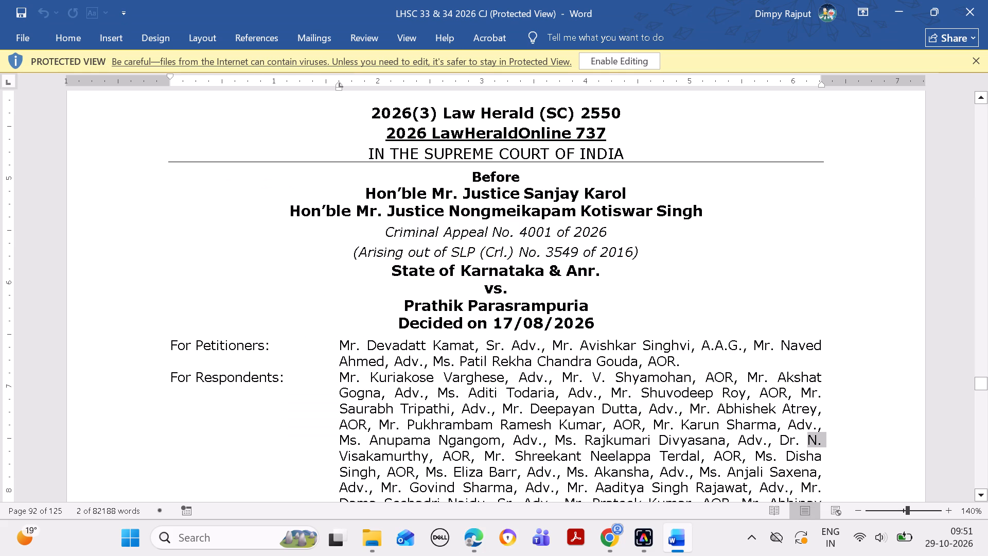
pyautogui.moveTo(830, 438); pyautogui.dragTo(432, 449)
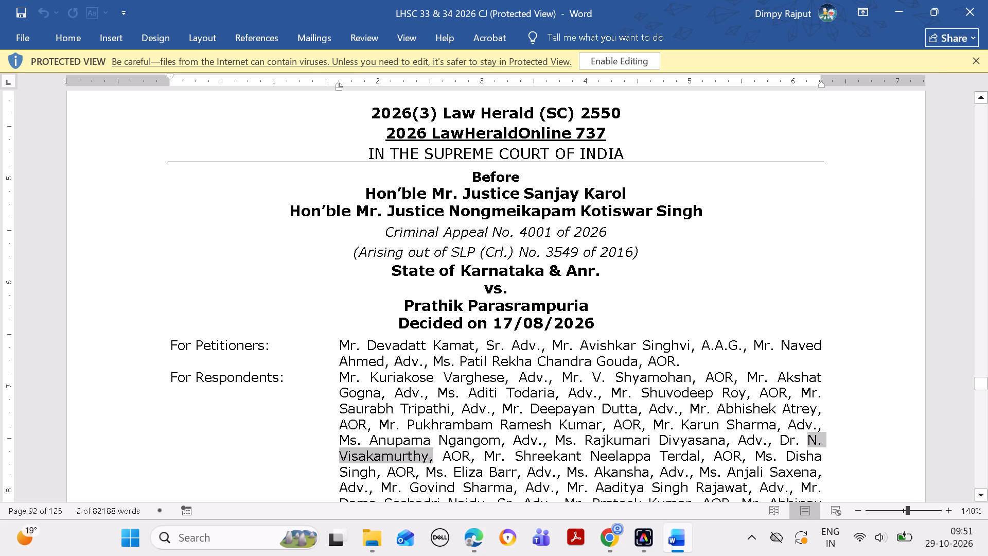
pyautogui.moveTo(432, 449); pyautogui.dragTo(430, 449)
pyautogui.hotkey('ctrl', 'c')
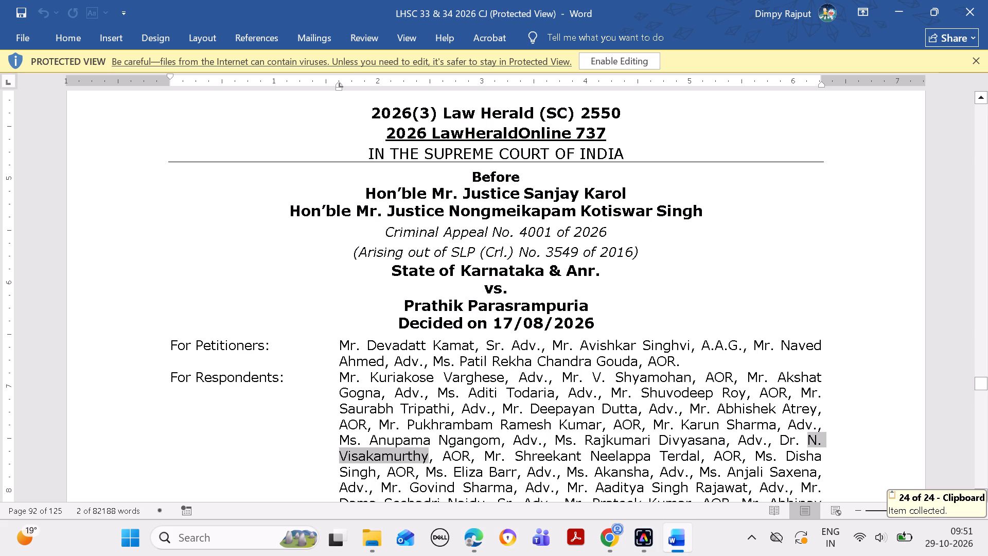
pyautogui.click(467, 541)
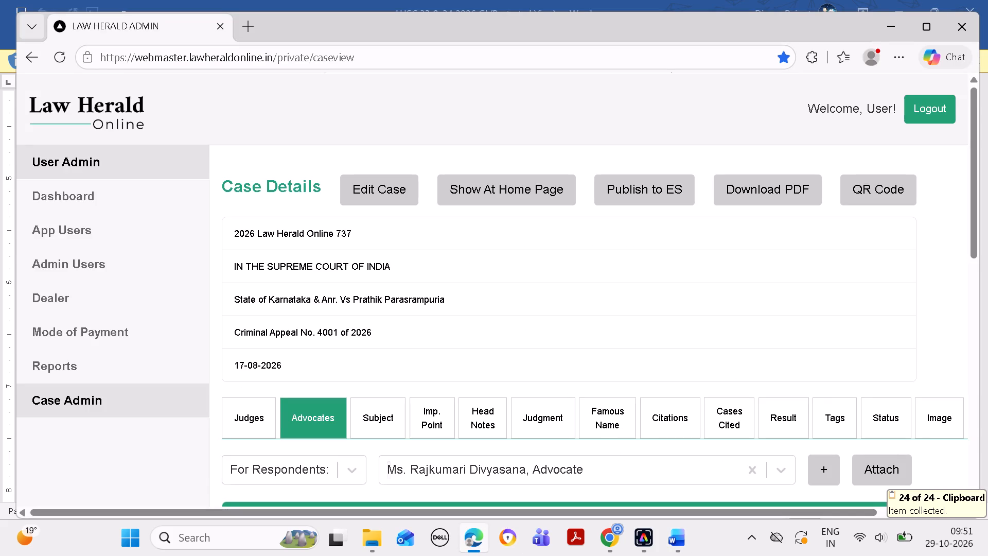
# Find the copied thirteenth respondents' advocate, pick the entry with prefix Mr. and designation AOR, and attach it under For Respondents.
pyautogui.click(753, 466)
pyautogui.hotkey('ctrl', 'v')
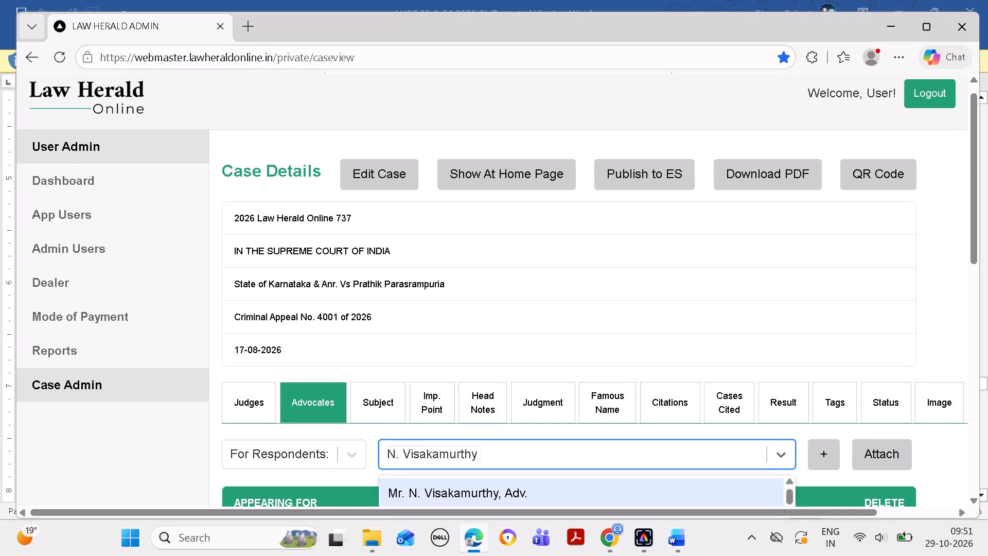
pyautogui.moveTo(972, 237); pyautogui.dragTo(974, 274)
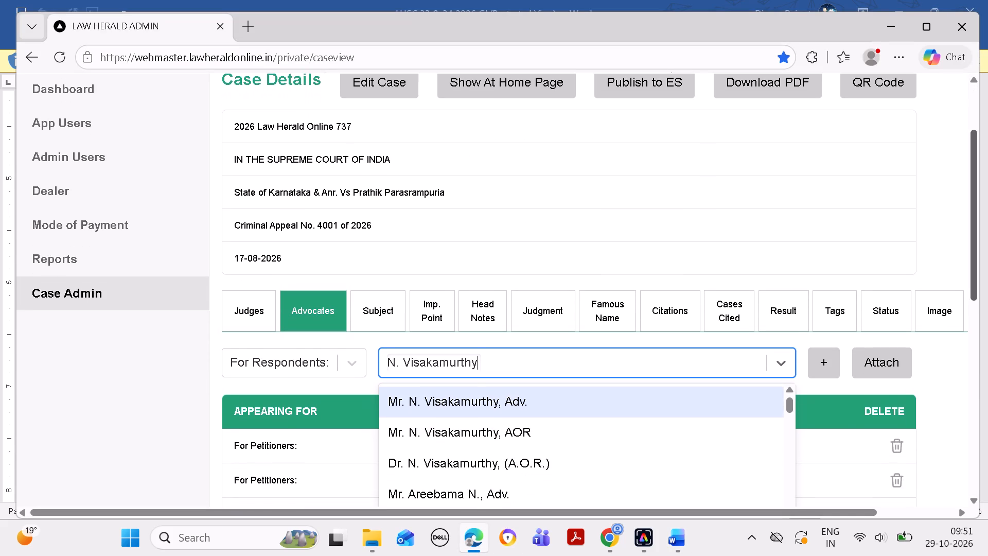
pyautogui.click(554, 422)
pyautogui.click(878, 360)
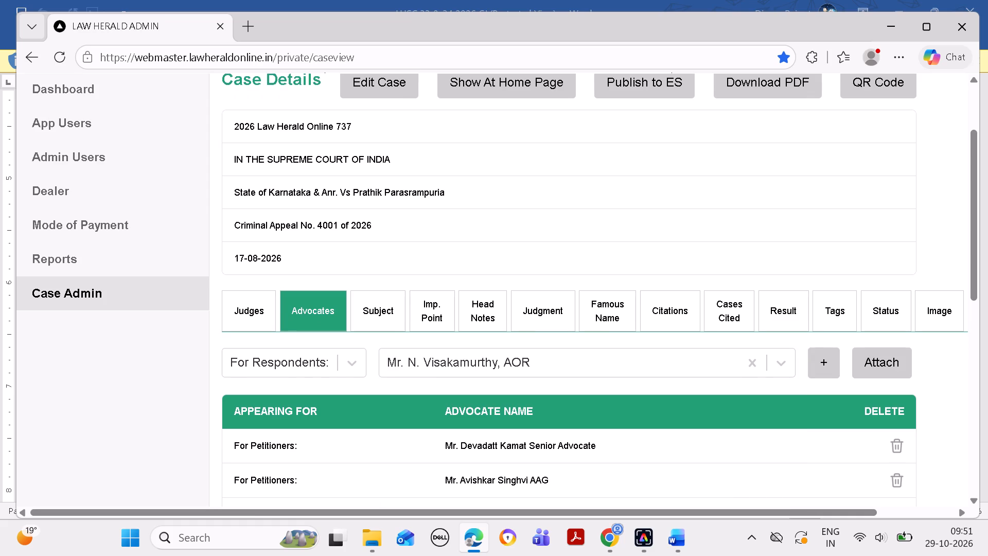
pyautogui.click(636, 161)
pyautogui.scroll(-8, 655, 200)
# Copy the fourteenth respondents' advocate's name, without prefix or designation, from the Word heading and return to the case record.
pyautogui.click(679, 528)
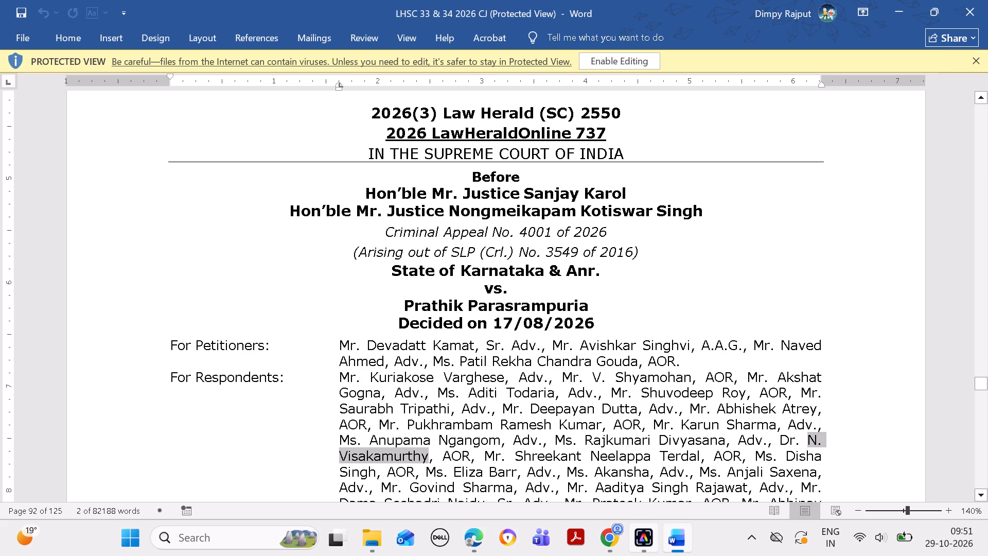
pyautogui.moveTo(519, 454); pyautogui.dragTo(661, 448)
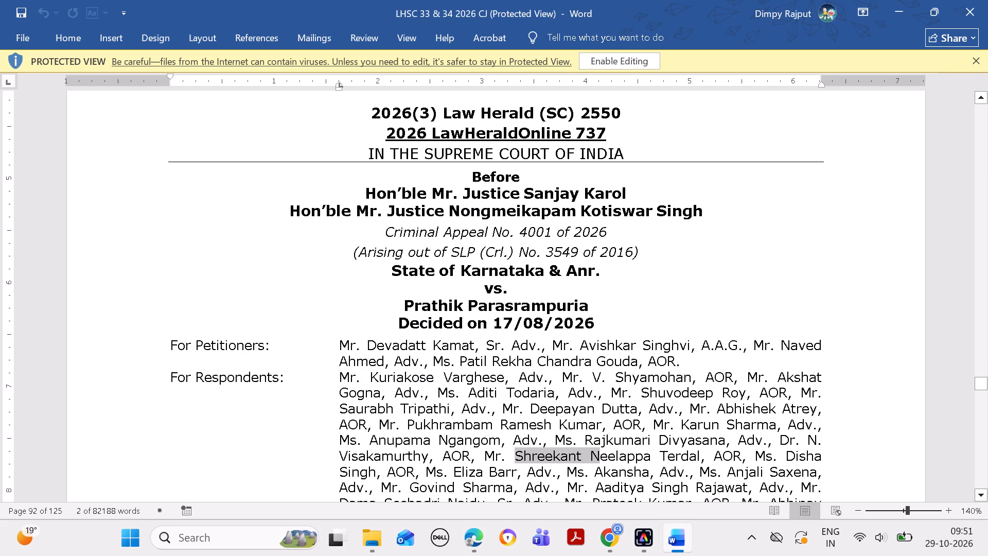
pyautogui.moveTo(661, 448); pyautogui.dragTo(678, 449)
pyautogui.hotkey('ctrl', 'c')
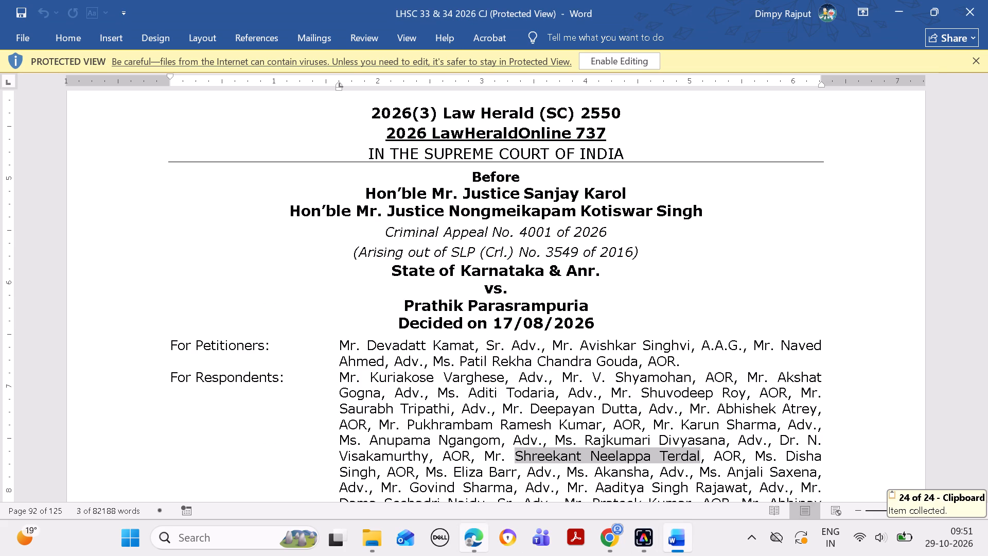
pyautogui.click(476, 541)
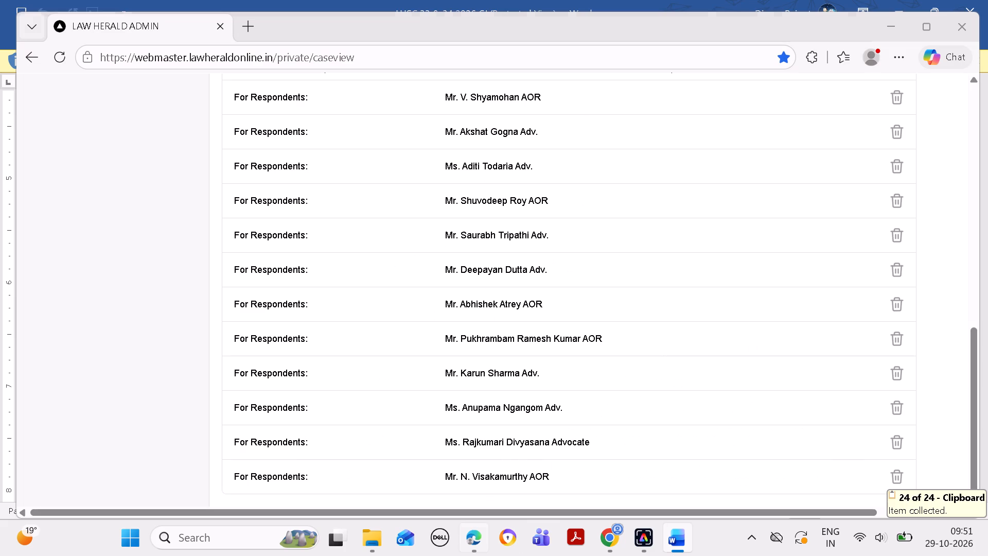
# Find the copied advocate, pick the entry with prefix Mr. and designation AOR, attach it under For Respondents, and check the list.
pyautogui.scroll(3, 491, 465)
pyautogui.click(752, 467)
pyautogui.hotkey('ctrl', 'v')
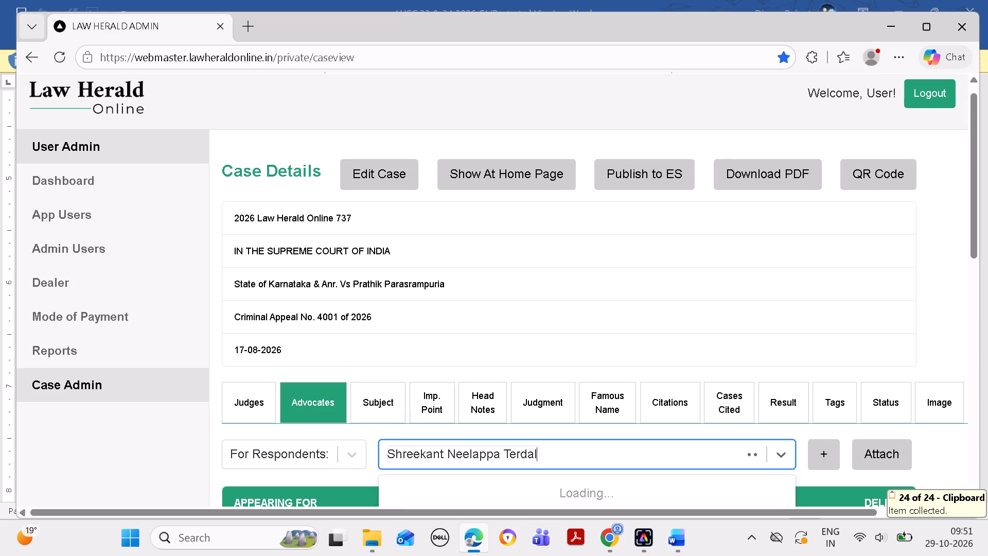
pyautogui.moveTo(974, 236); pyautogui.dragTo(976, 253)
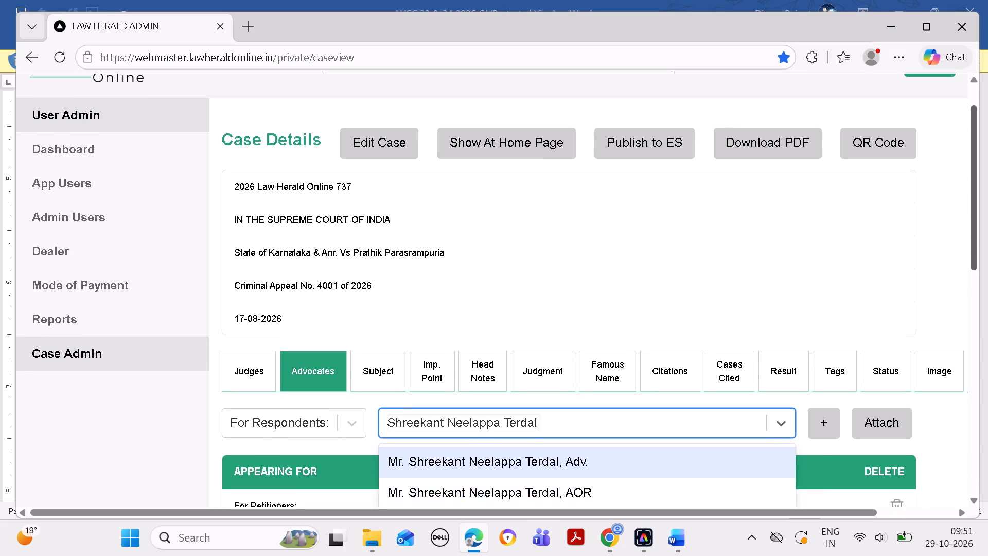
pyautogui.moveTo(976, 253); pyautogui.dragTo(980, 277)
pyautogui.click(609, 415)
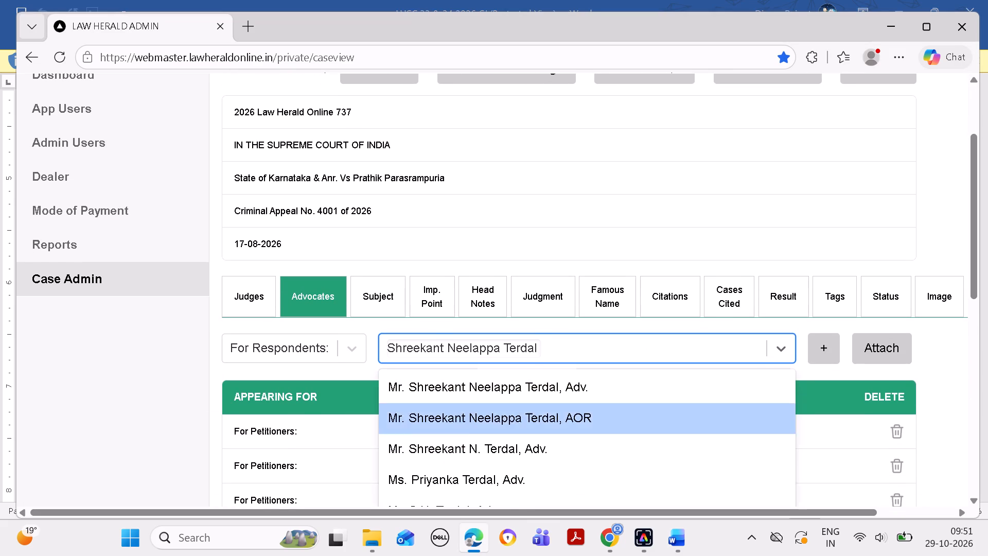
pyautogui.click(870, 349)
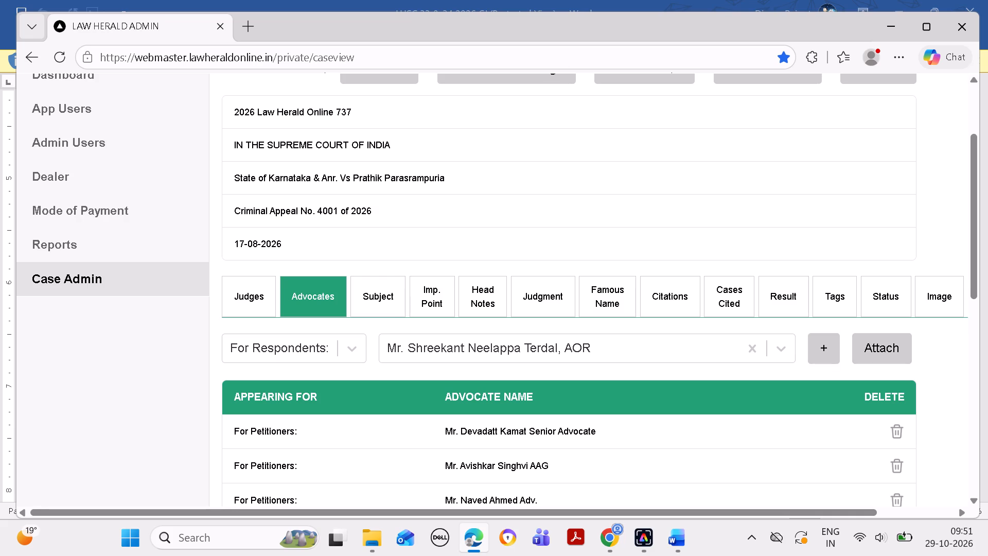
pyautogui.click(647, 168)
pyautogui.scroll(-6, 650, 189)
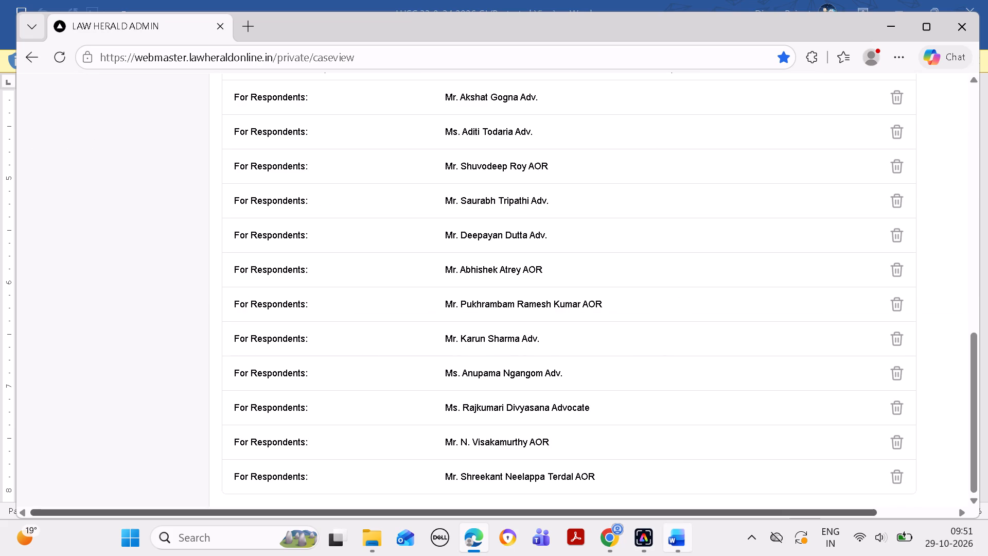
# Copy the fifteenth respondents' advocate's name, without prefix or designation, from the Word heading and return to the case record.
pyautogui.click(670, 544)
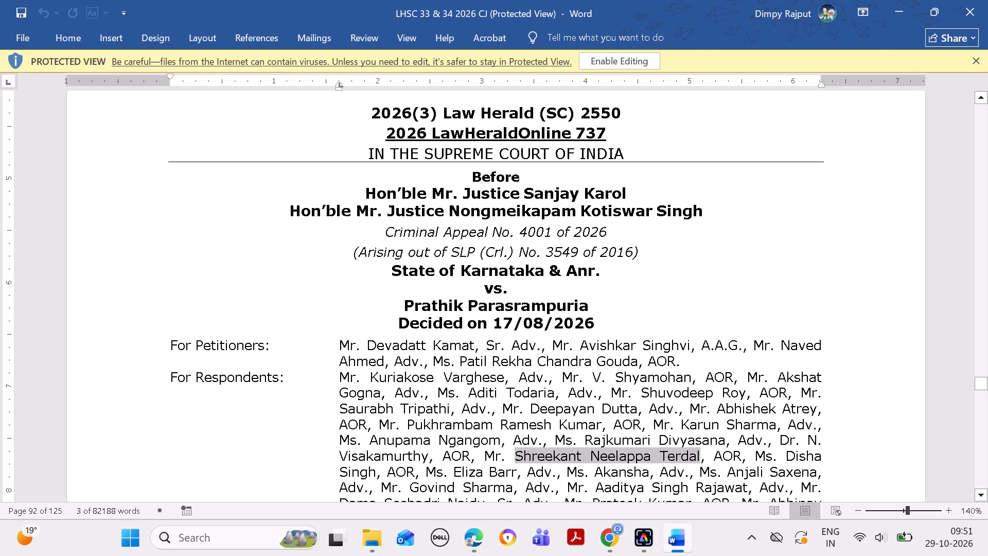
pyautogui.moveTo(785, 455); pyautogui.dragTo(409, 477)
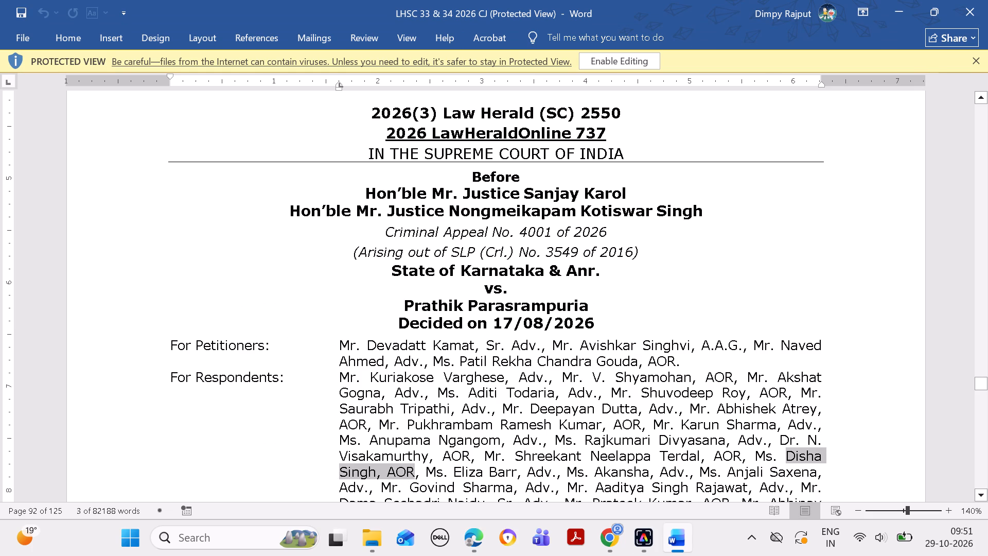
pyautogui.moveTo(409, 477); pyautogui.dragTo(379, 472)
pyautogui.moveTo(379, 472); pyautogui.dragTo(378, 472)
pyautogui.hotkey('ctrl', 'c')
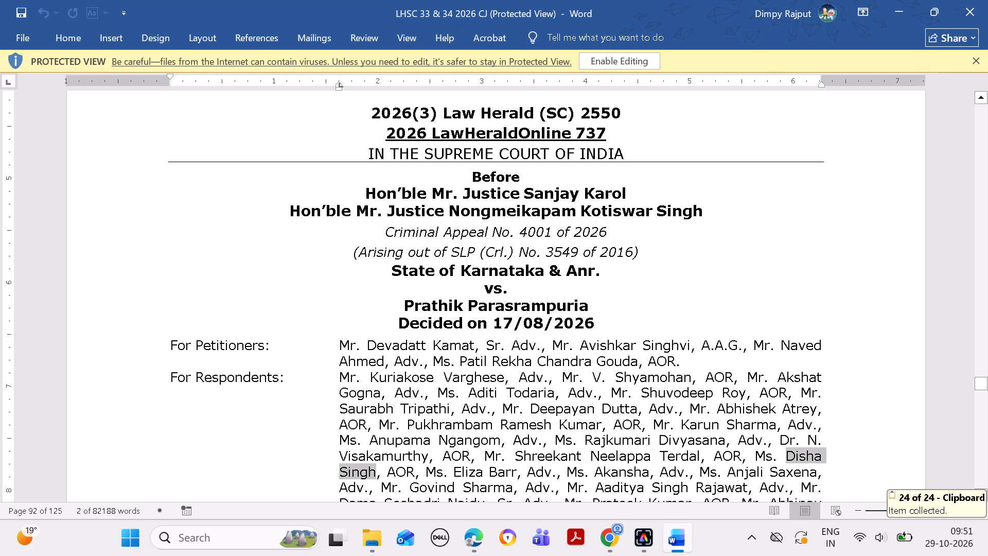
pyautogui.click(475, 548)
# Replace the previous advocate selection with the copied name and look for a matching entry with prefix Ms. and designation AOR.
pyautogui.scroll(2, 491, 461)
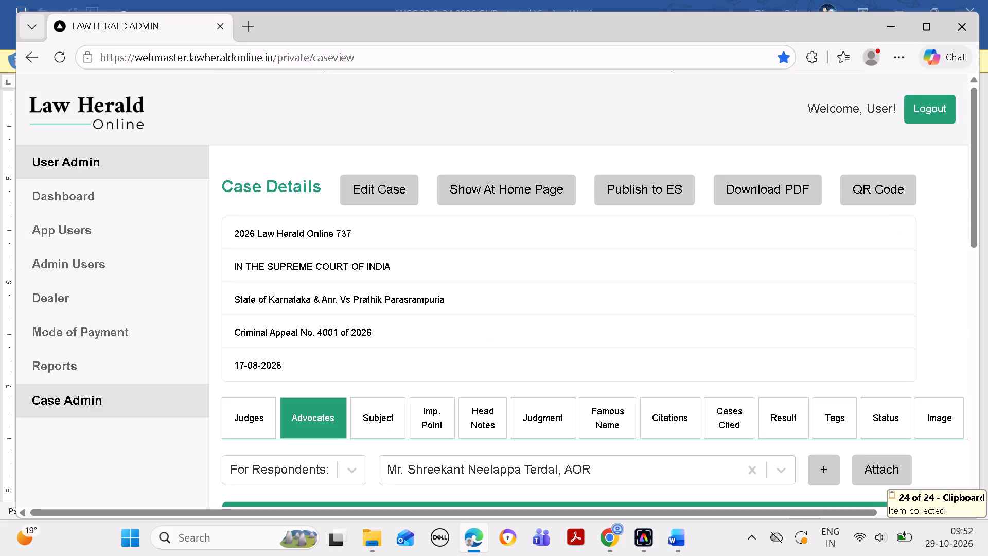
pyautogui.click(749, 466)
pyautogui.hotkey('ctrl', 'v')
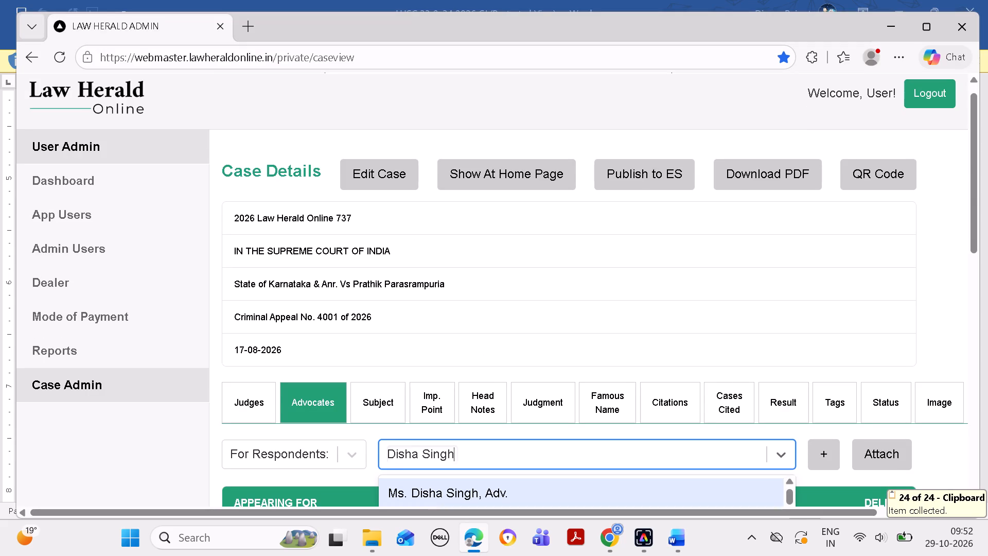
pyautogui.moveTo(972, 232); pyautogui.dragTo(978, 274)
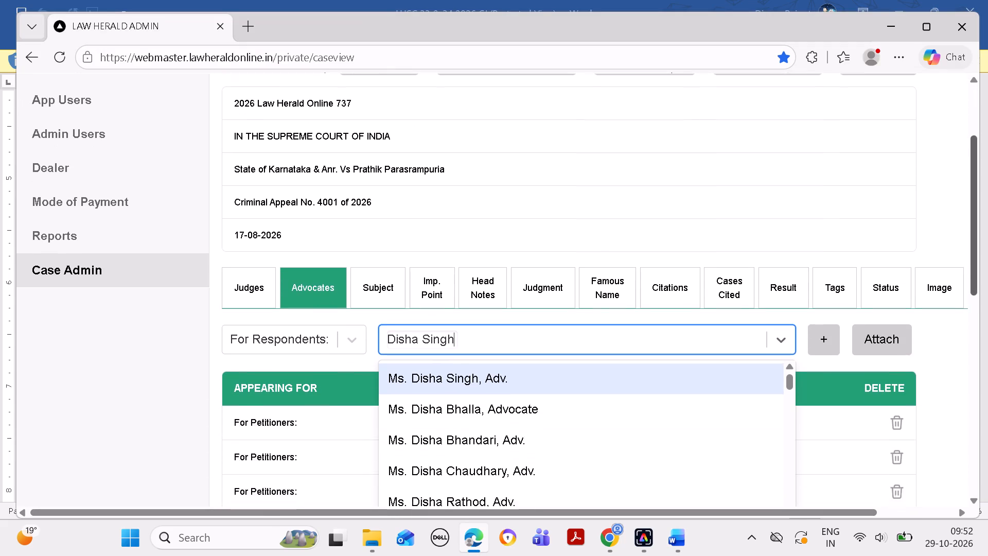
pyautogui.moveTo(978, 274); pyautogui.dragTo(981, 284)
# Add the searched name as a new advocate with prefix Ms. and designation AOR, save it under For Respondents, and check the list.
pyautogui.click(836, 317)
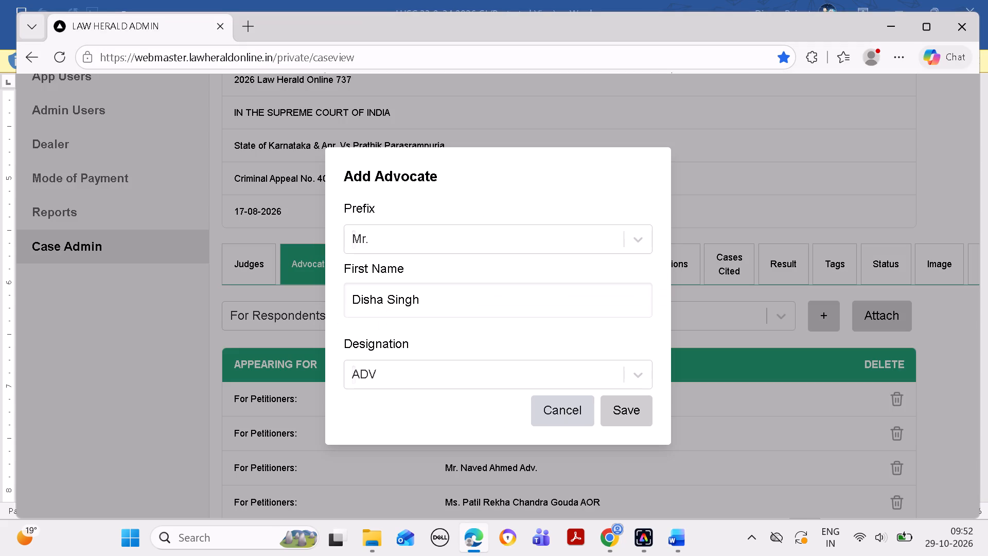
pyautogui.click(638, 232)
pyautogui.scroll(-2, 557, 304)
pyautogui.click(528, 343)
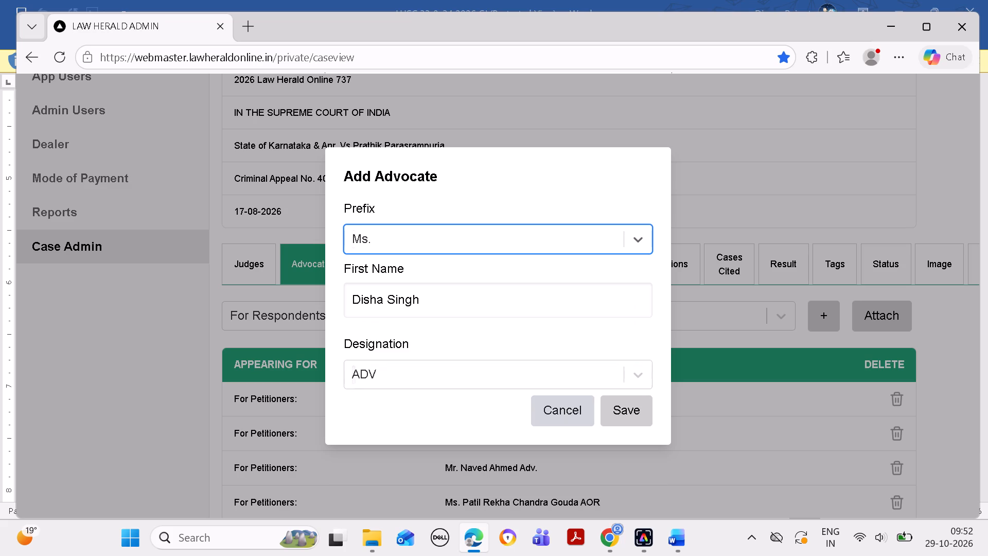
pyautogui.click(668, 538)
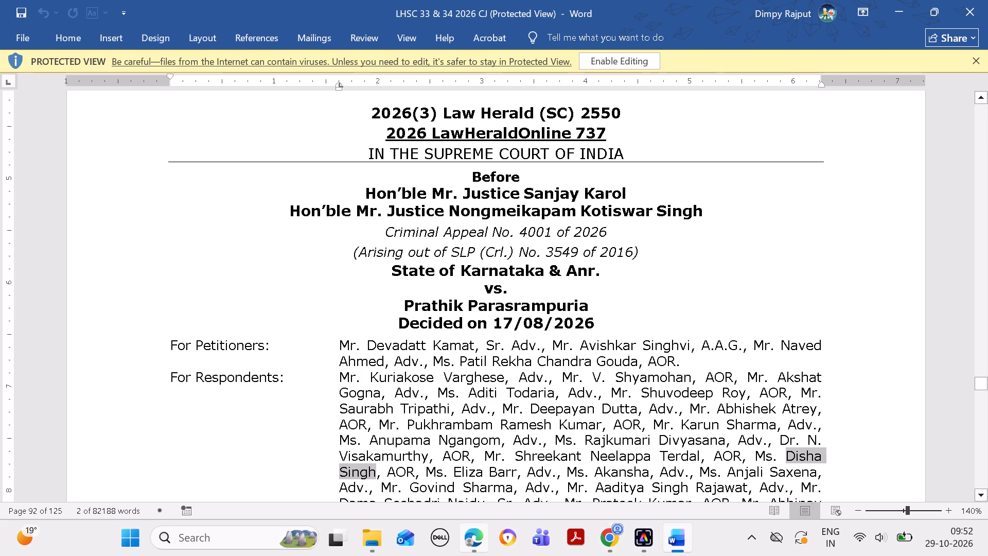
pyautogui.click(465, 540)
pyautogui.click(479, 373)
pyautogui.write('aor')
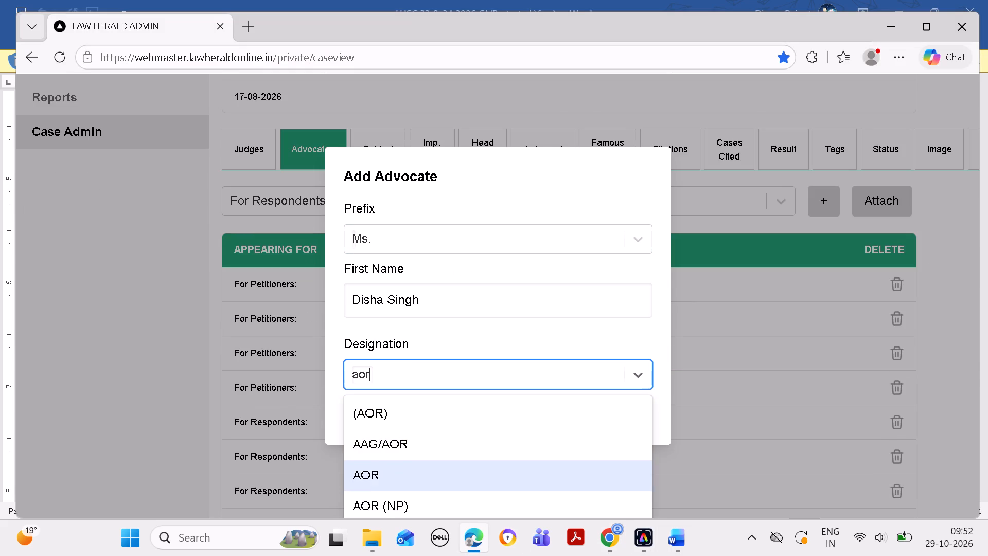
pyautogui.click(408, 472)
pyautogui.click(614, 415)
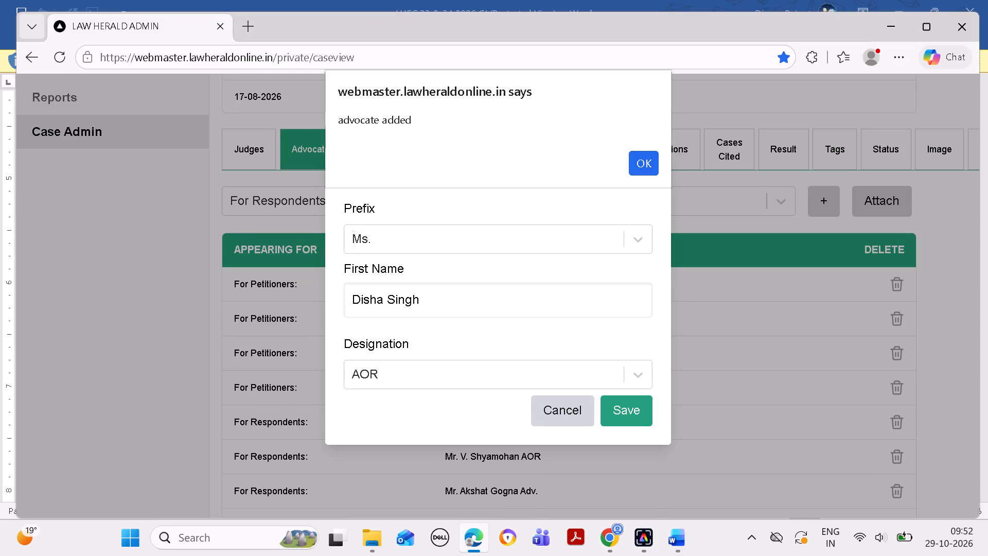
pyautogui.click(632, 152)
pyautogui.click(634, 169)
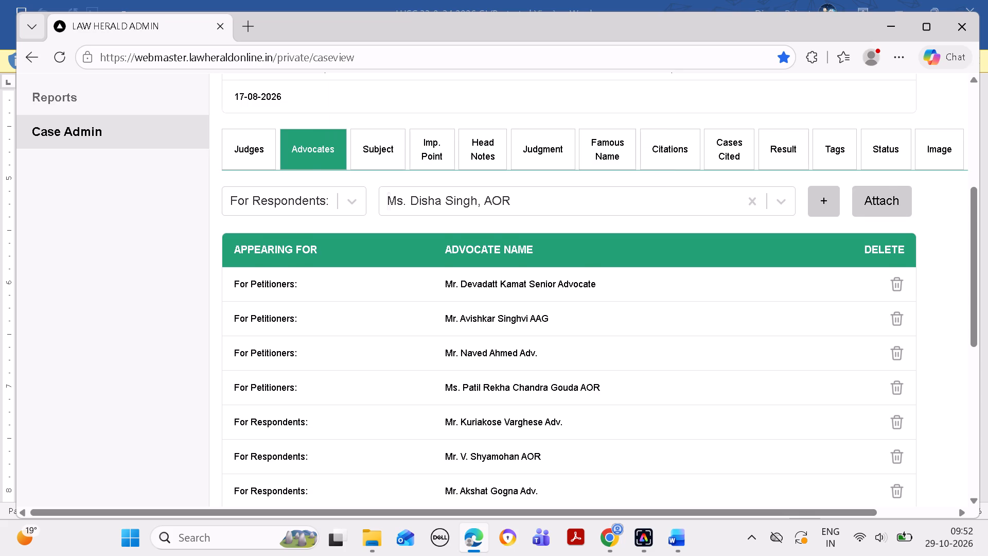
pyautogui.scroll(-10, 618, 209)
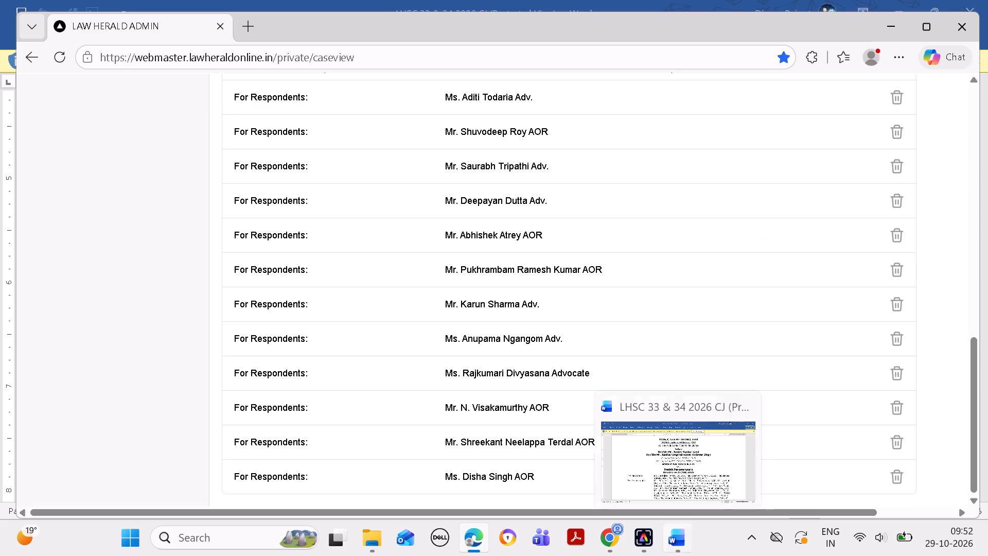
pyautogui.scroll(2, 678, 406)
pyautogui.scroll(3, 668, 296)
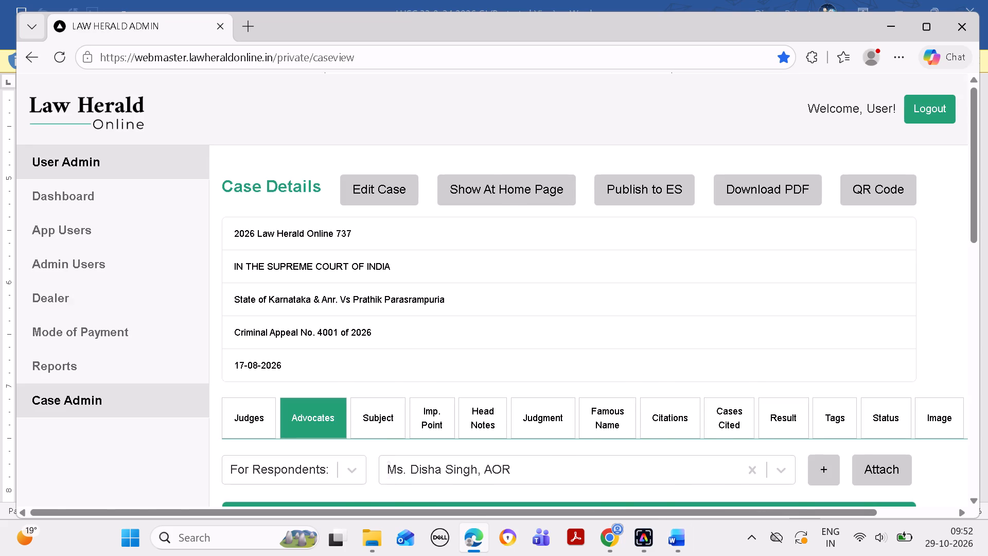
# Copy the sixteenth respondents' advocate's name, without prefix or designation, from the Word heading and return to the case record.
pyautogui.click(680, 541)
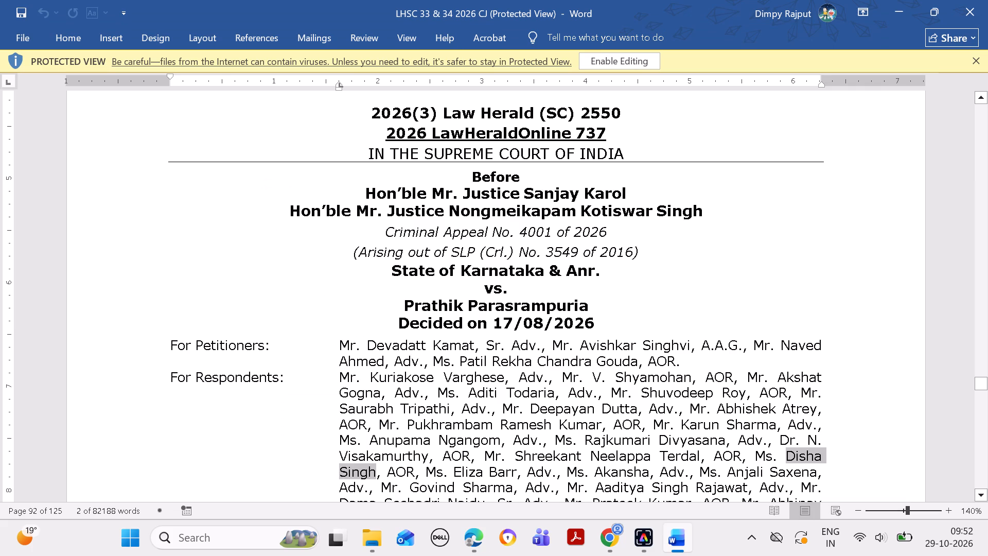
pyautogui.moveTo(454, 467); pyautogui.dragTo(505, 465)
pyautogui.hotkey('ctrl', 'c')
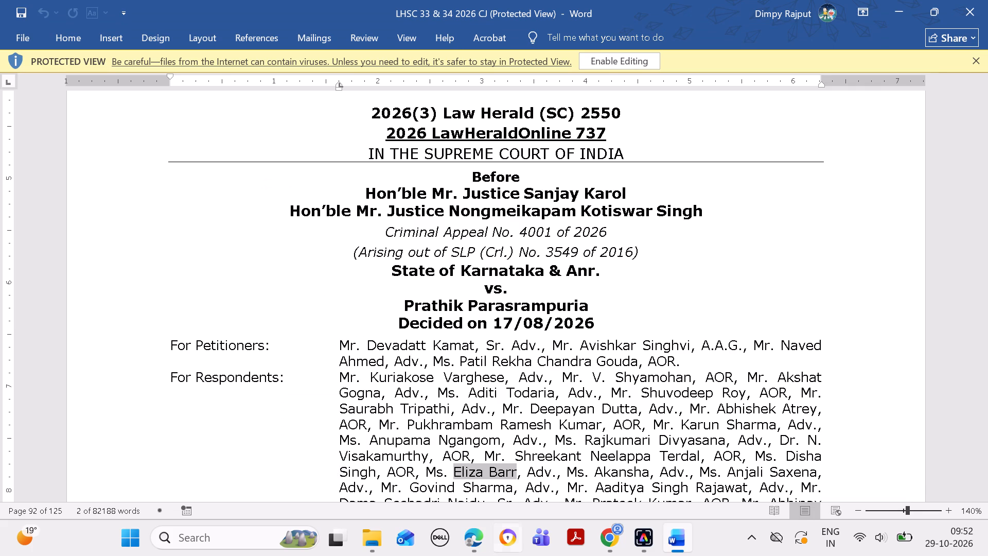
pyautogui.click(477, 537)
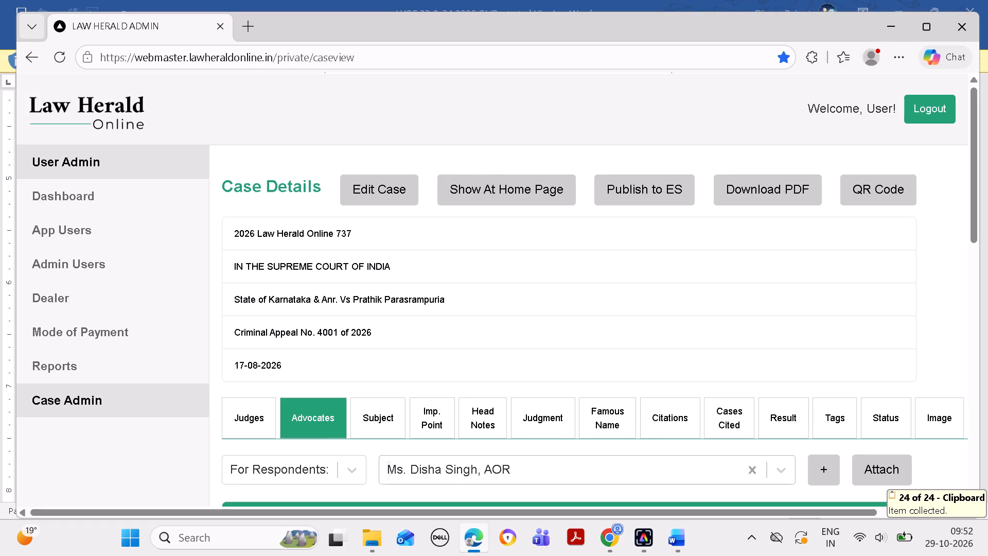
# Add the copied name as a new advocate with prefix Ms. and designation ADV, and attach the entry under For Respondents.
pyautogui.click(746, 461)
pyautogui.hotkey('ctrl', 'v')
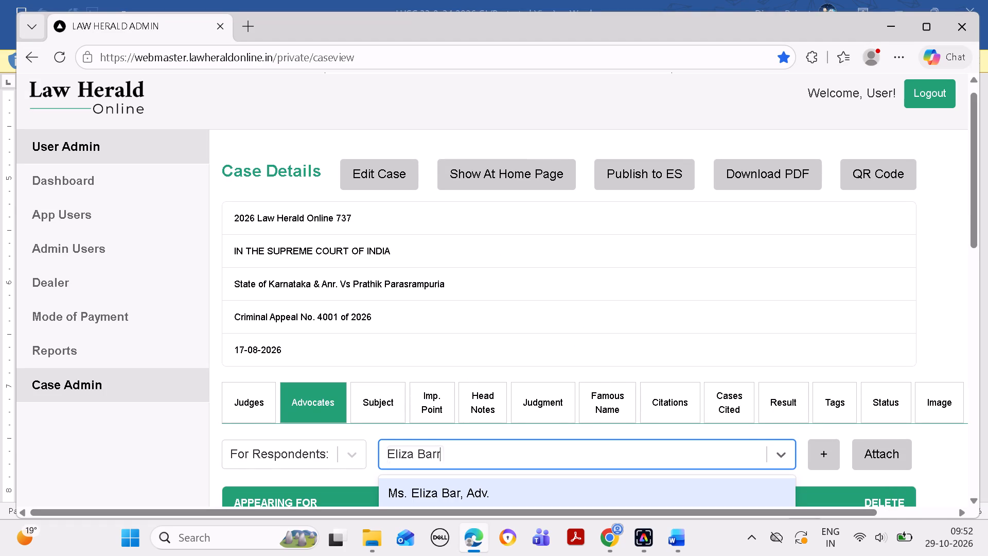
pyautogui.click(811, 451)
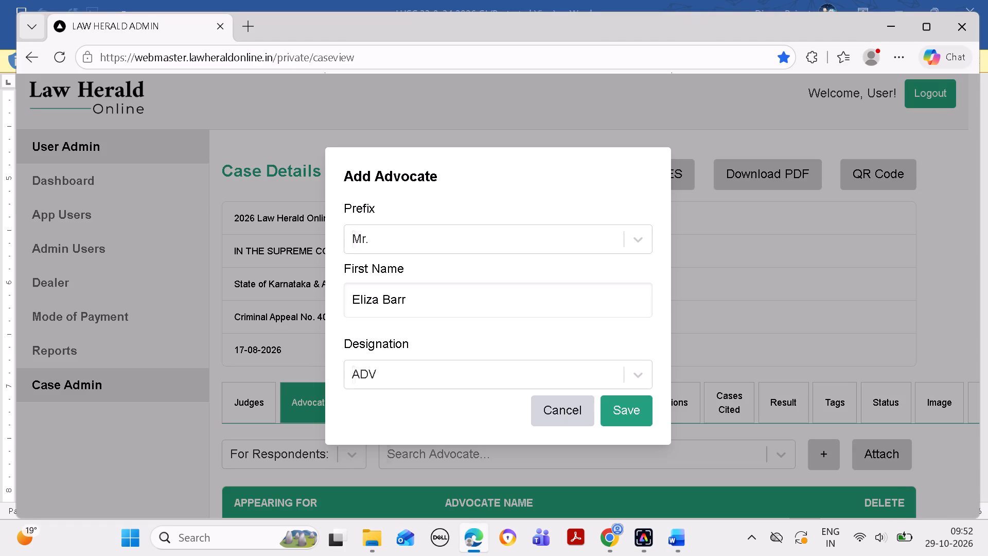
pyautogui.click(633, 231)
pyautogui.scroll(-3, 594, 297)
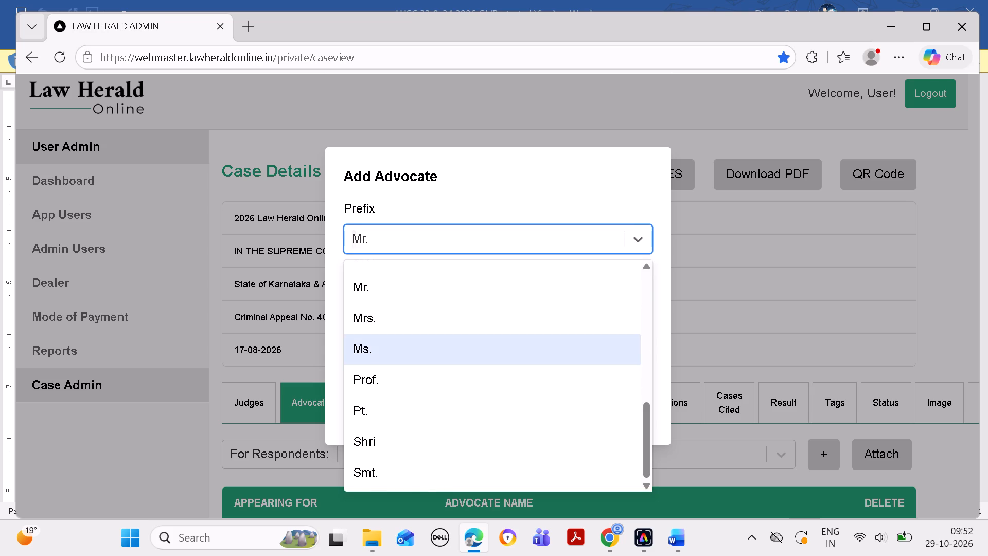
pyautogui.click(547, 342)
pyautogui.click(627, 412)
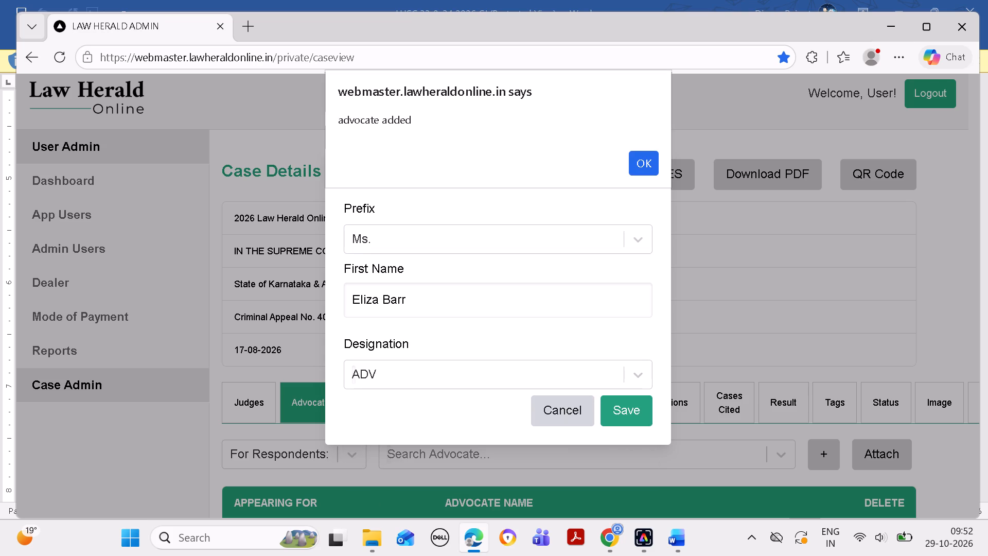
pyautogui.click(650, 166)
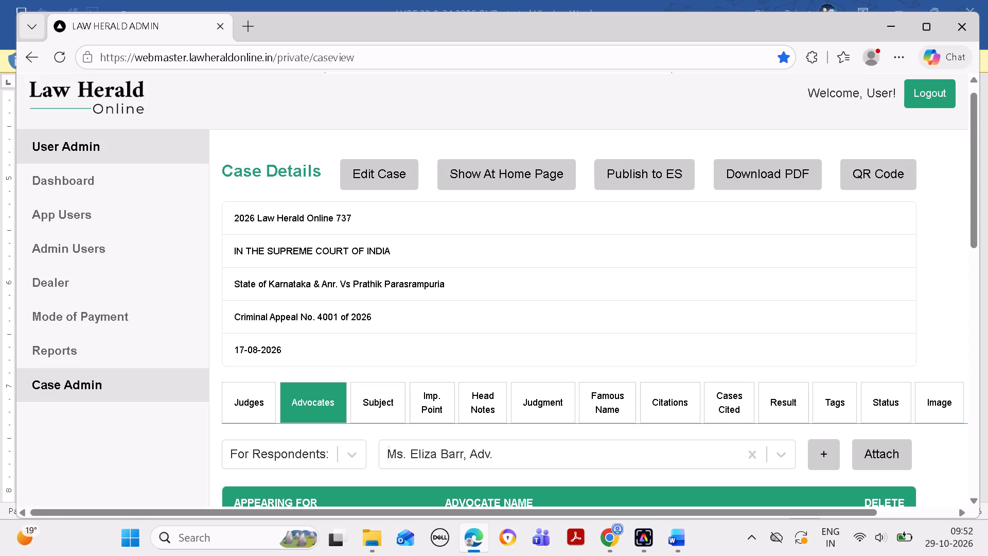
pyautogui.click(639, 160)
# Copy the seventeenth respondents' advocate's name, without prefix or designation, from the Word heading and return to the case record.
pyautogui.scroll(-9, 616, 291)
pyautogui.click(671, 540)
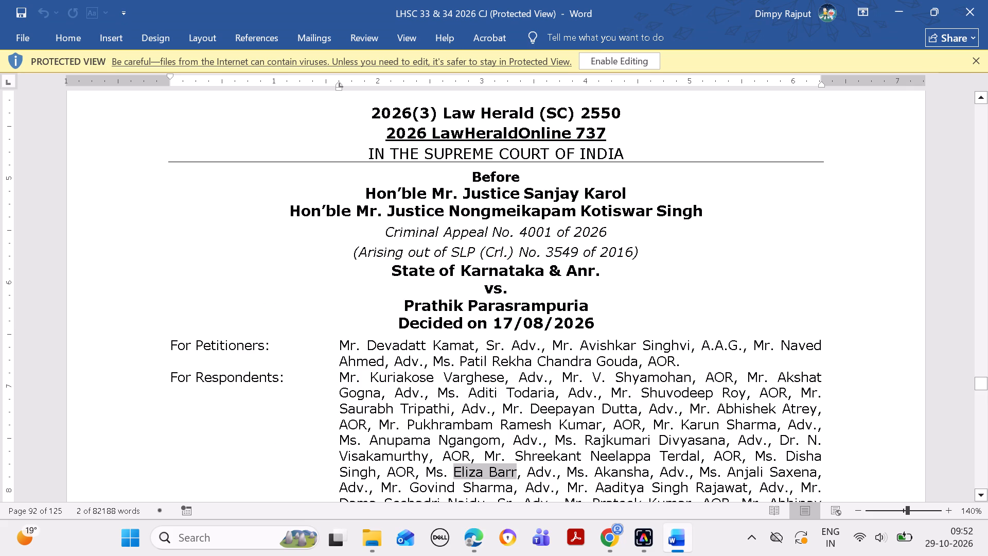
pyautogui.moveTo(596, 467); pyautogui.dragTo(634, 467)
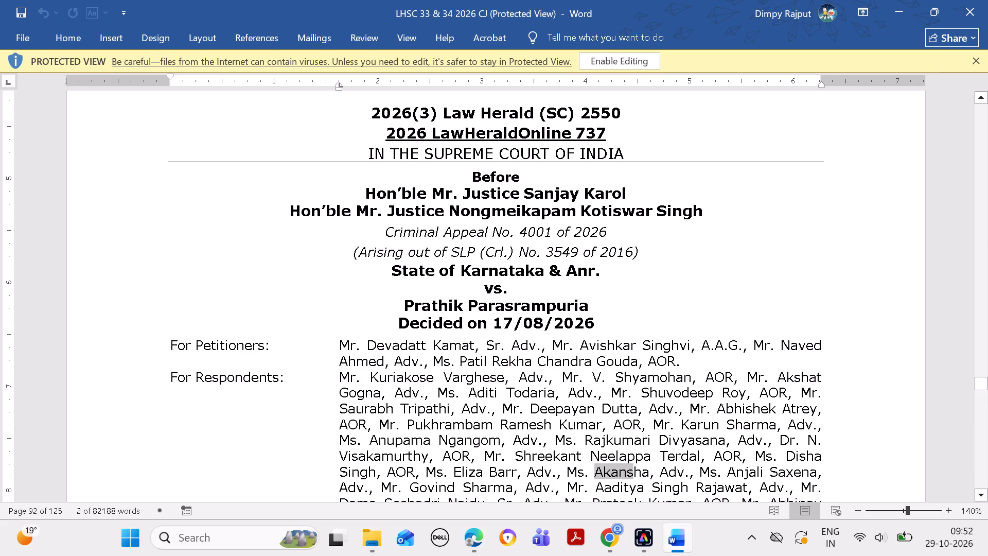
pyautogui.moveTo(634, 467); pyautogui.dragTo(649, 468)
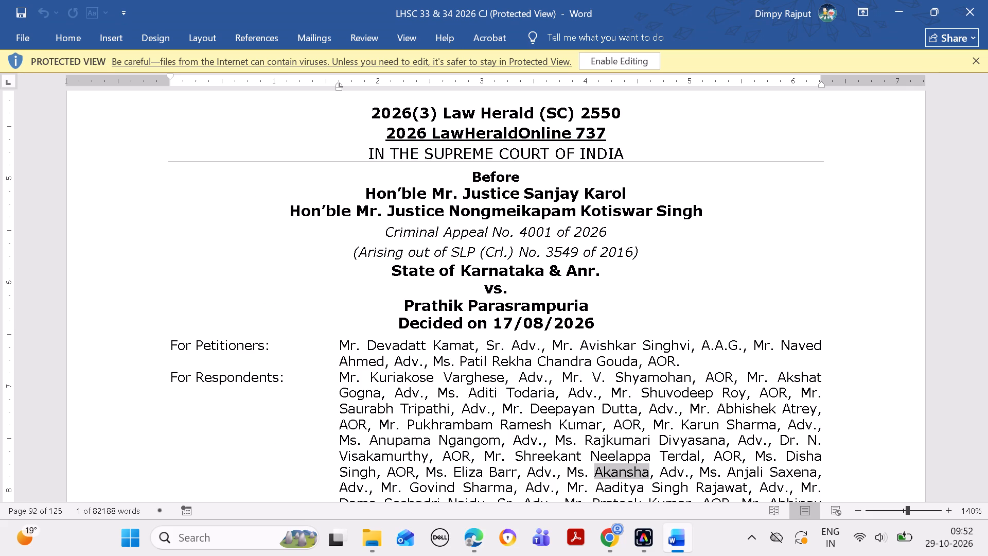
pyautogui.hotkey('ctrl', 'c')
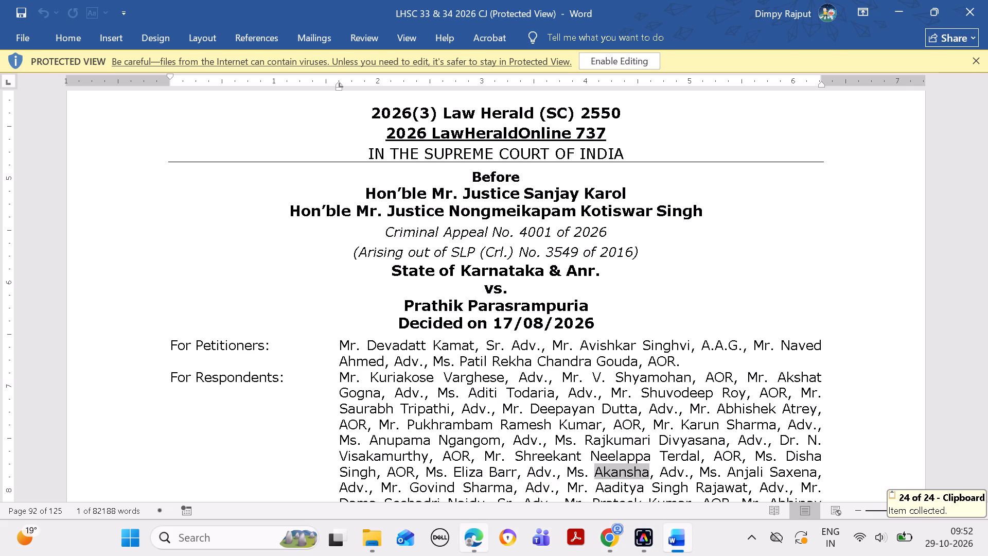
pyautogui.keyDown('ctrl'); pyautogui.click(476, 534); pyautogui.keyUp('ctrl')
# Find the copied advocate, pick the single-name entry with prefix Ms. and designation Adv., and attach it under For Respondents.
pyautogui.keyDown('ctrl'); pyautogui.scroll(2, 578, 438); pyautogui.keyUp('ctrl')
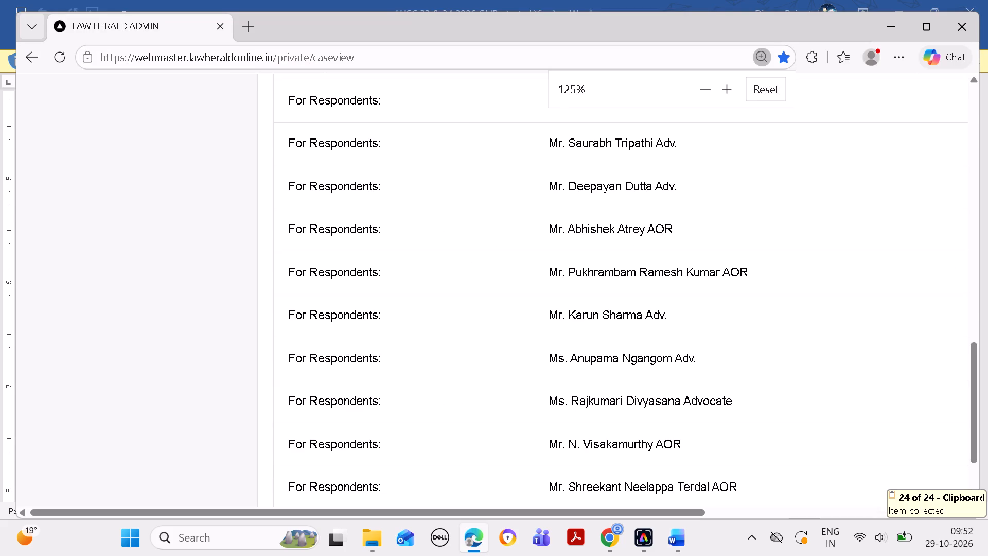
pyautogui.hotkey('ctrl', '-')
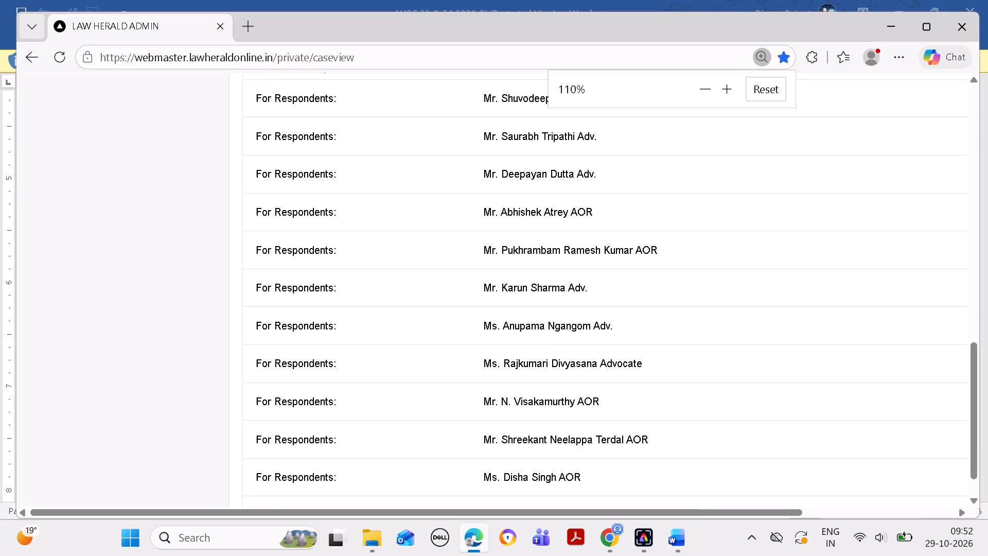
pyautogui.scroll(3, 680, 423)
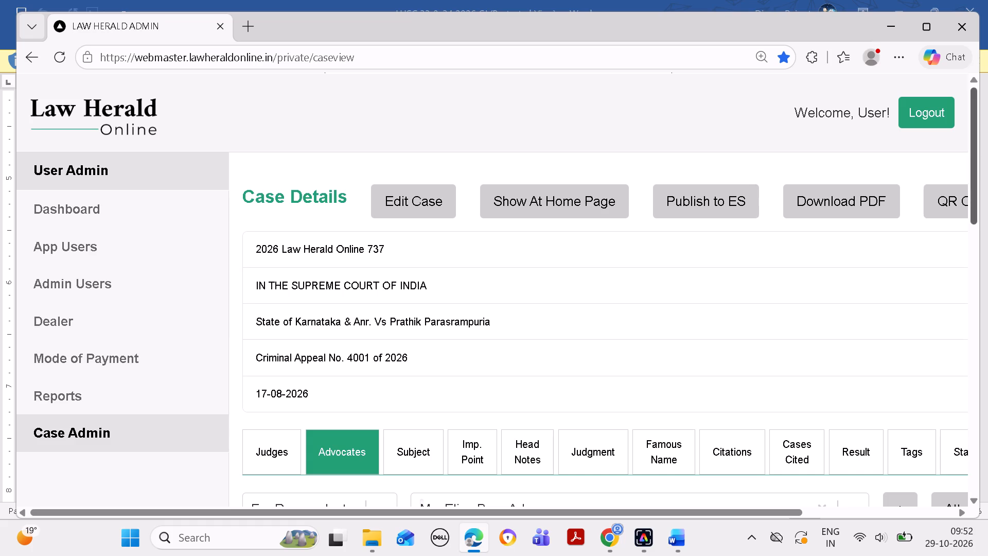
pyautogui.moveTo(972, 187); pyautogui.dragTo(978, 265)
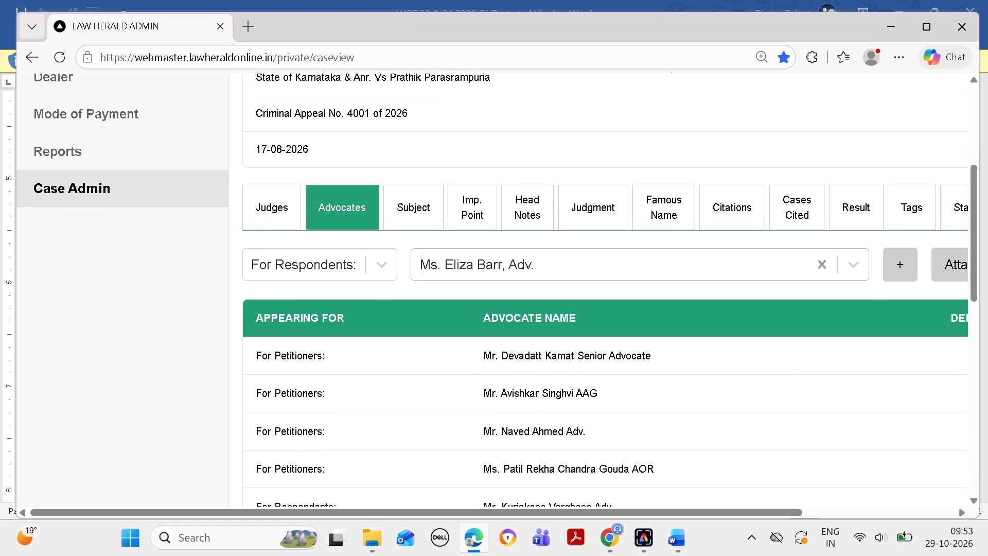
pyautogui.click(819, 260)
pyautogui.hotkey('ctrl', 'c')
pyautogui.hotkey('ctrl', 'v')
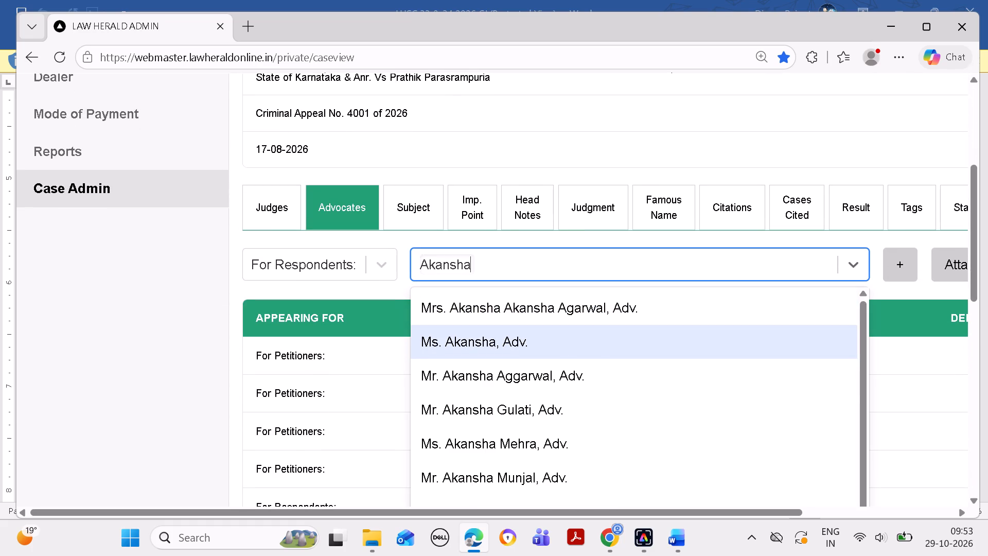
pyautogui.click(581, 339)
pyautogui.click(677, 534)
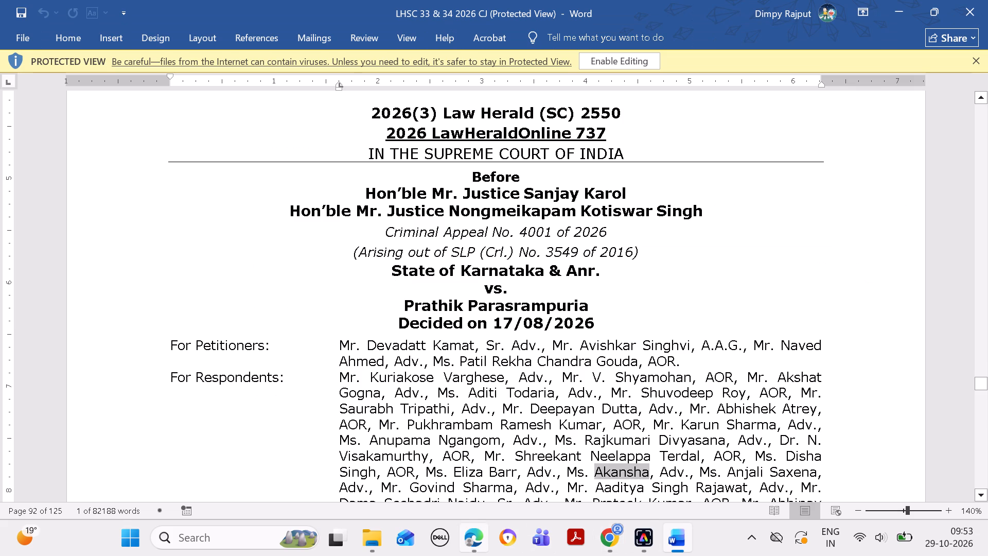
pyautogui.click(467, 540)
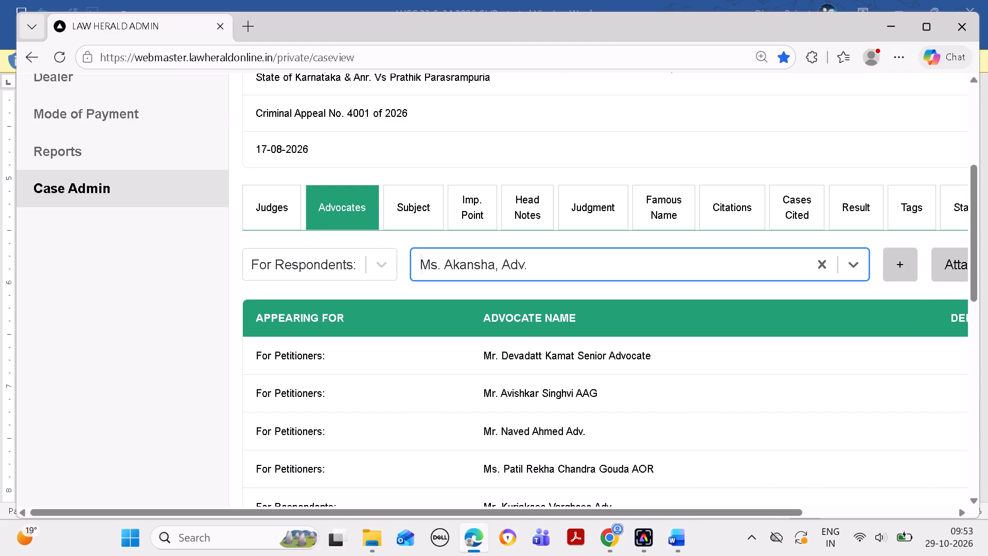
pyautogui.click(938, 268)
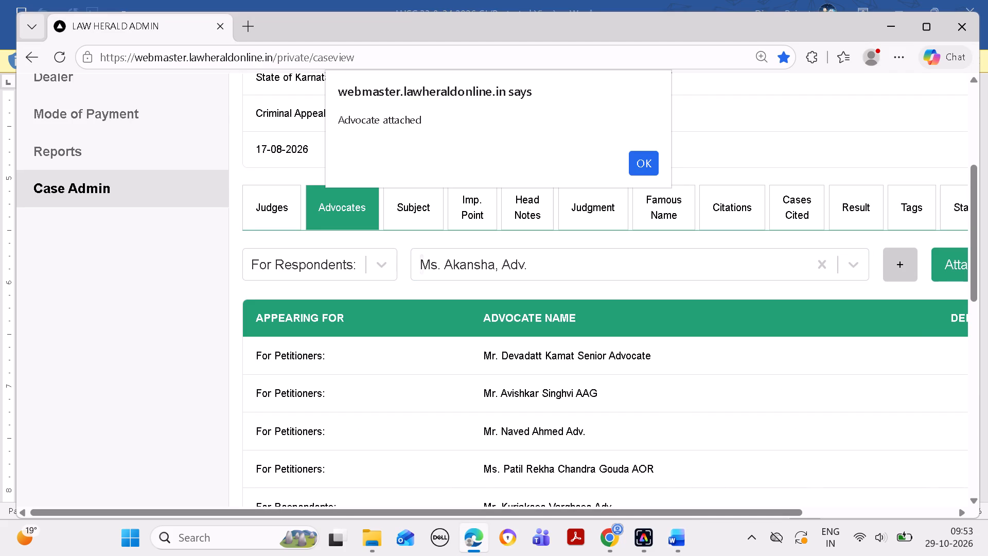
pyautogui.click(651, 163)
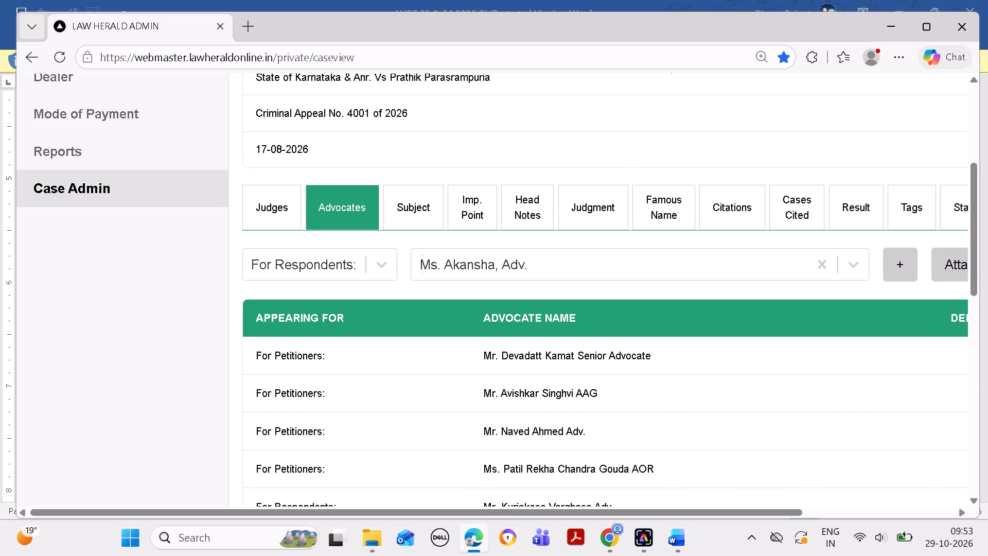
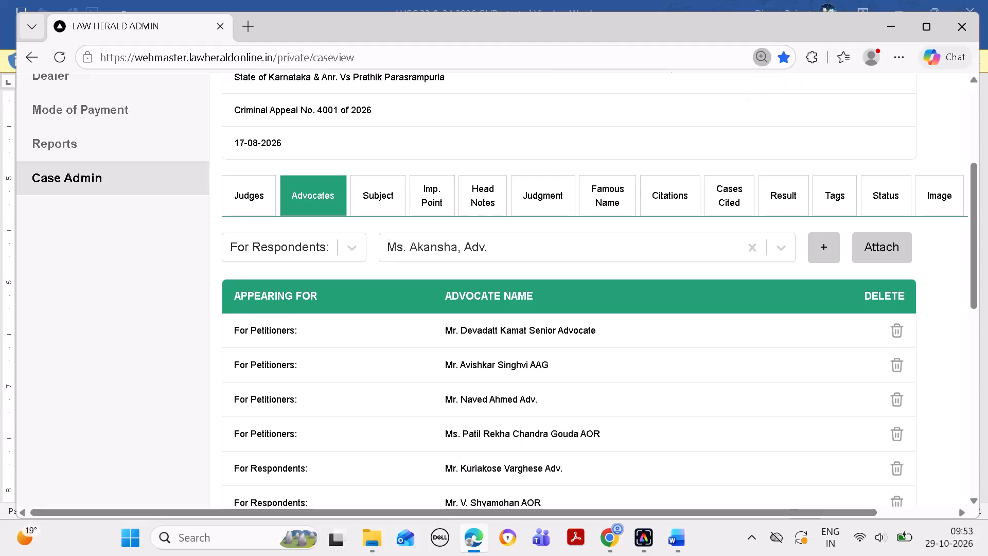
# Copy the eighteenth respondents' advocate's name, without prefix or designation, from the Word heading and return to the case record.
pyautogui.scroll(-6, 630, 325)
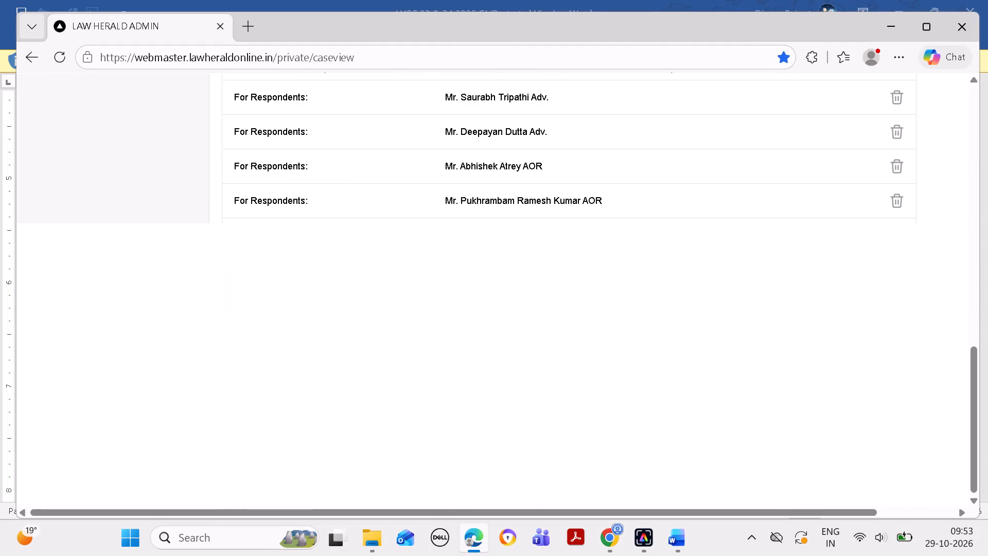
pyautogui.scroll(-1, 629, 333)
pyautogui.click(667, 542)
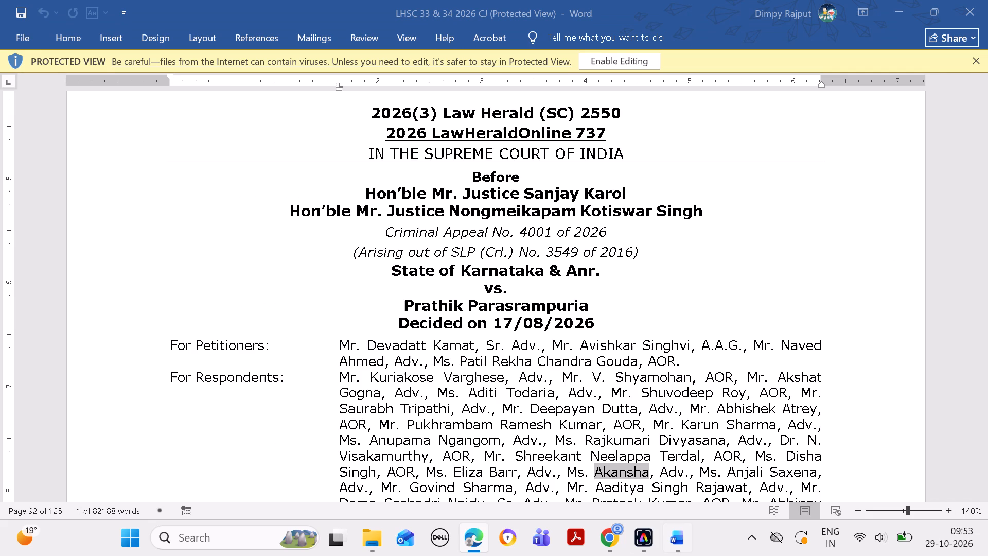
pyautogui.moveTo(725, 473); pyautogui.dragTo(796, 462)
pyautogui.click(797, 463)
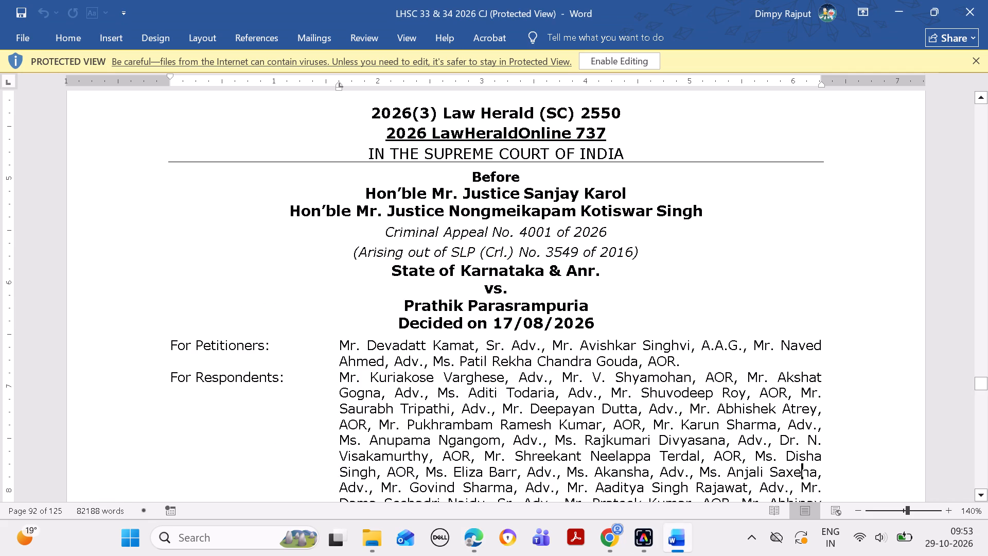
pyautogui.moveTo(731, 470); pyautogui.dragTo(790, 471)
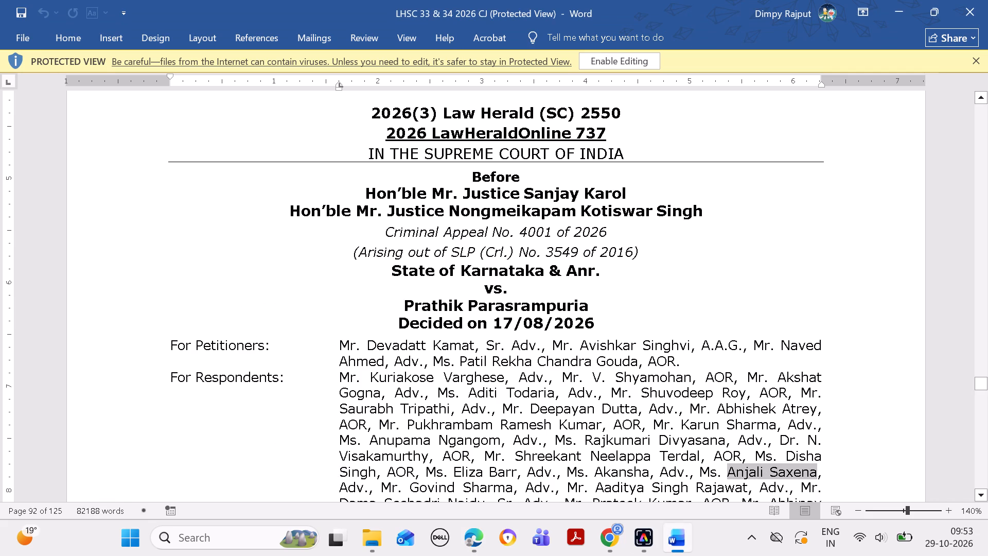
pyautogui.moveTo(790, 471); pyautogui.dragTo(793, 471)
pyautogui.hotkey('ctrl', 'c')
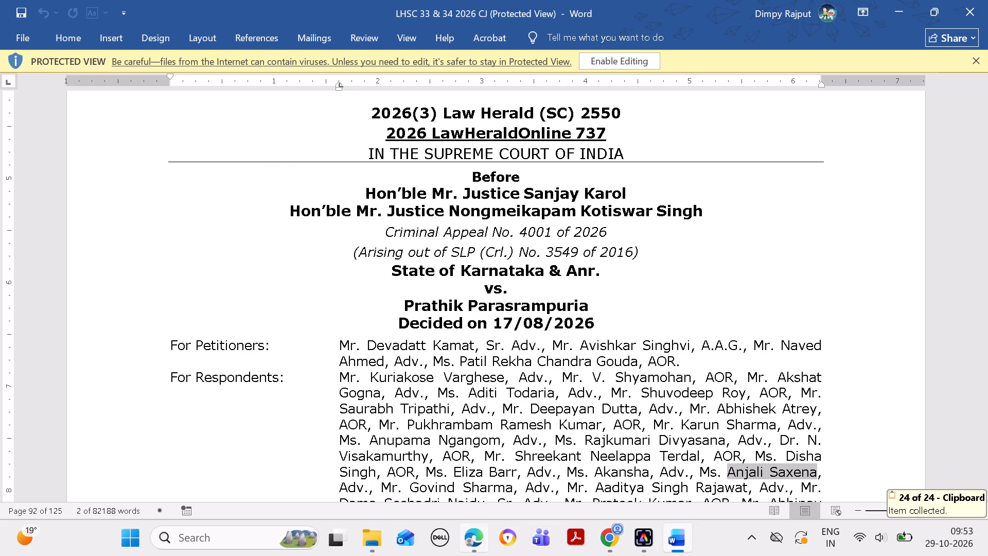
pyautogui.click(475, 540)
# Find the copied advocate, pick the entry with prefix Ms. and designation Adv., attach it under For Respondents, and check the list.
pyautogui.scroll(2, 514, 407)
pyautogui.click(742, 463)
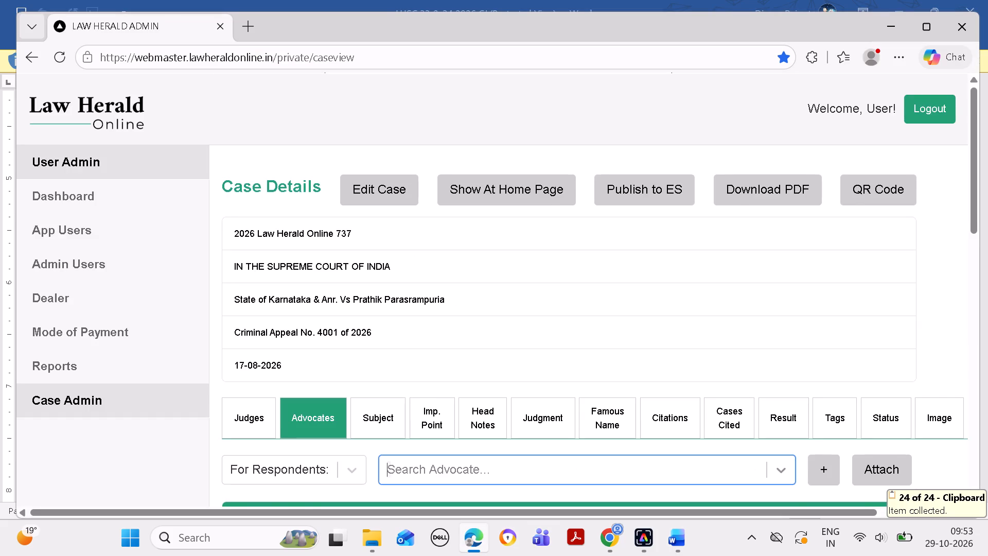
pyautogui.hotkey('ctrl', 'v')
pyautogui.click(626, 478)
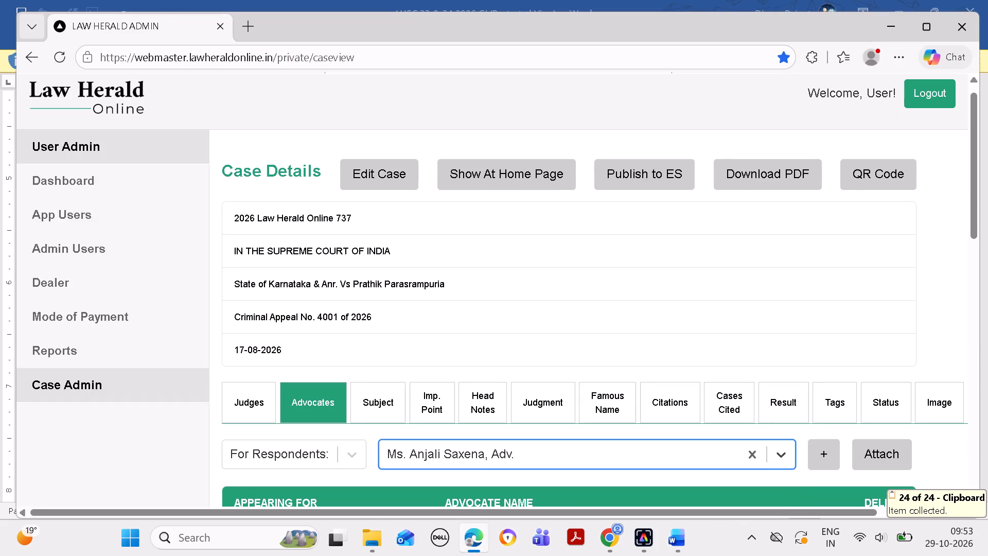
pyautogui.click(859, 453)
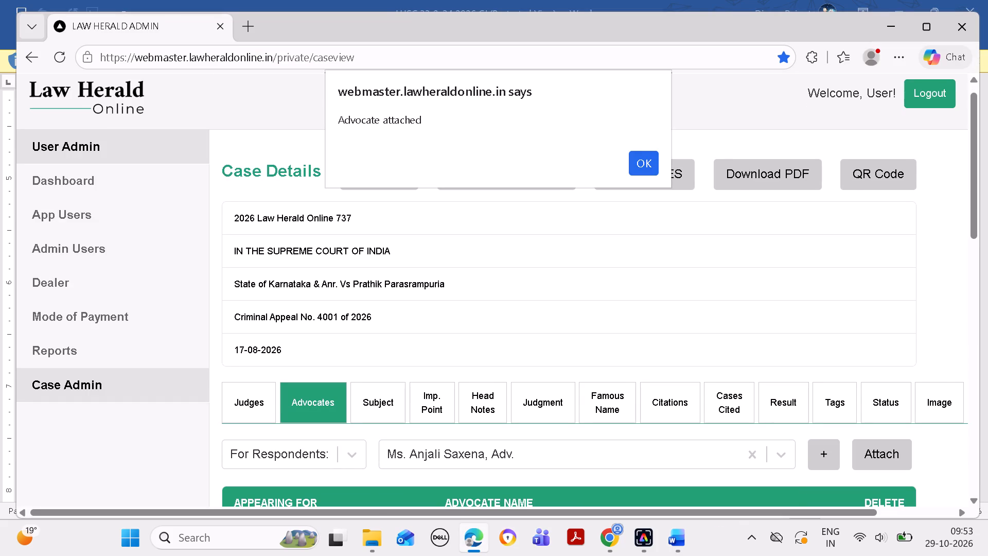
pyautogui.click(638, 164)
pyautogui.scroll(-9, 611, 283)
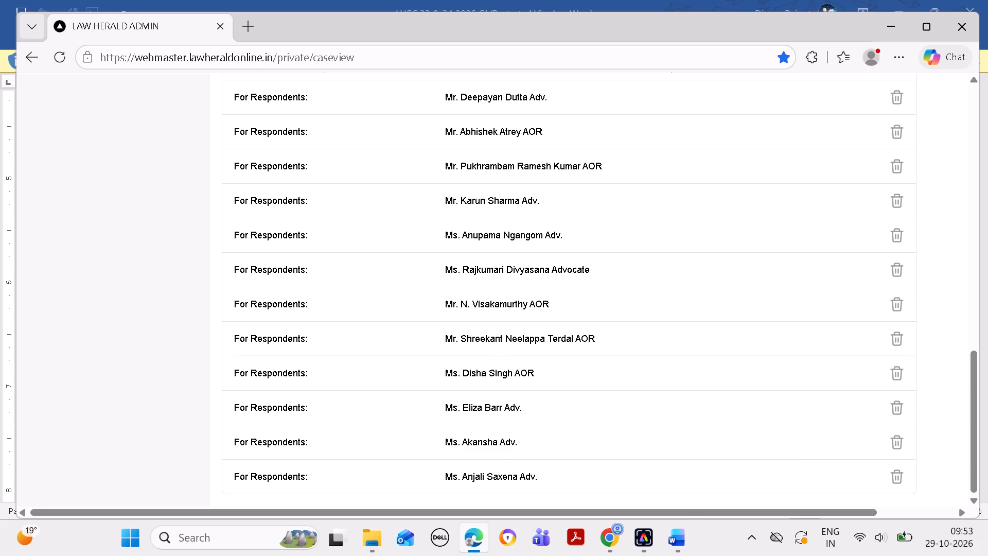
# Copy the nineteenth respondents' advocate's name, without prefix or designation, from the Word heading and return to the case record.
pyautogui.click(667, 543)
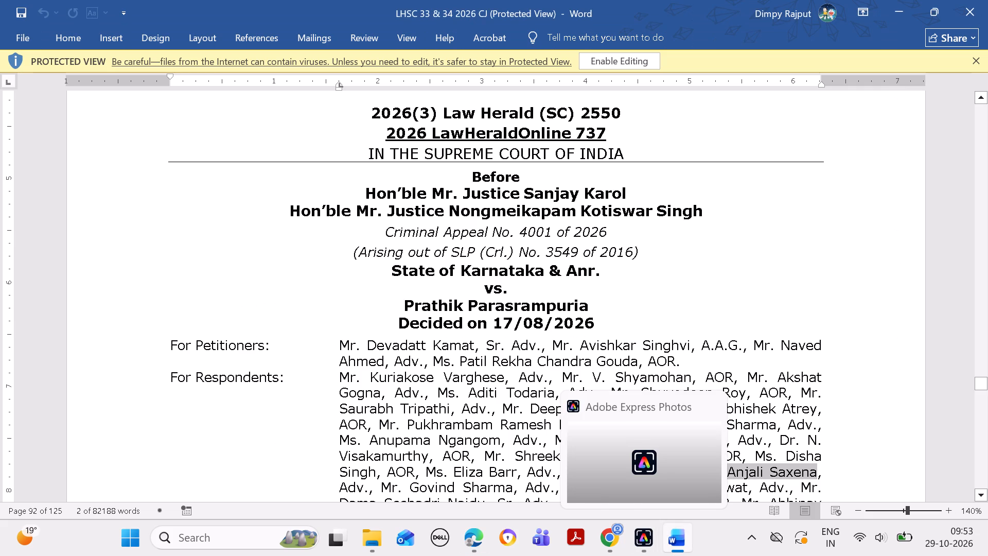
pyautogui.press('Down')
pyautogui.press('Down')
pyautogui.press('Down')
pyautogui.press('Down')
pyautogui.press('Down')
pyautogui.press('Down')
pyautogui.press('Down')
pyautogui.press('Down')
pyautogui.press('Down')
pyautogui.press('Down')
pyautogui.press('Down')
pyautogui.press('Down')
pyautogui.press('Down')
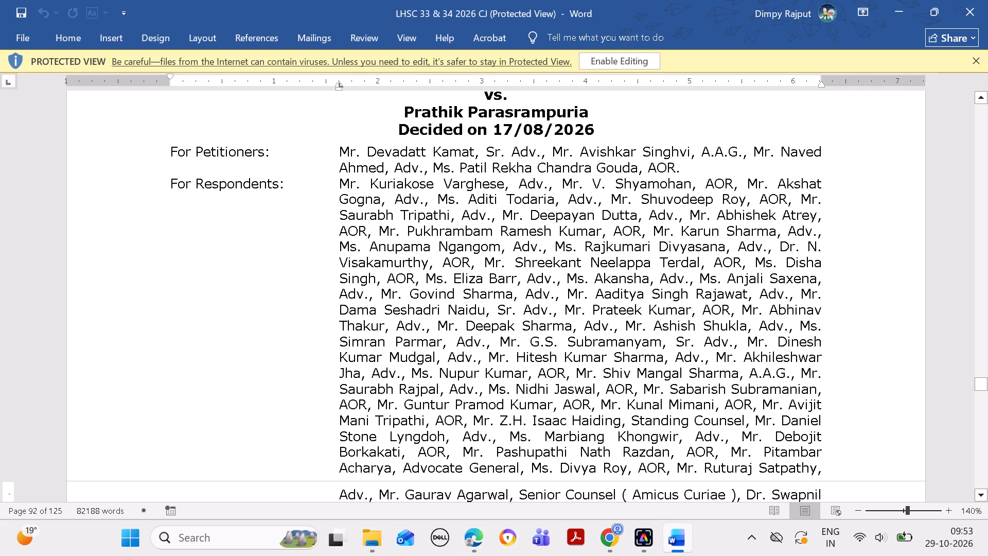
pyautogui.press('Down')
pyautogui.press('Down')
pyautogui.press('Down')
pyautogui.press('Down')
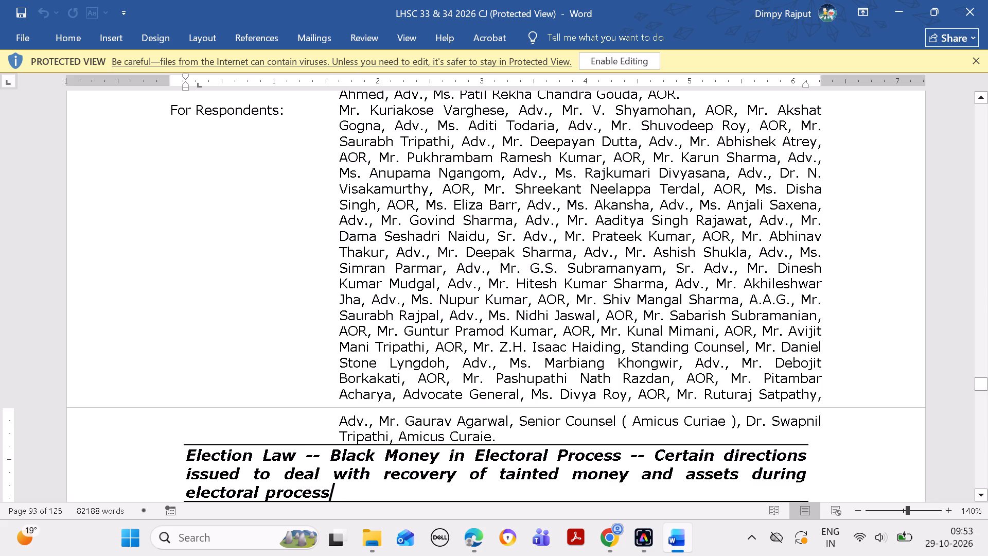
pyautogui.moveTo(409, 216); pyautogui.dragTo(484, 220)
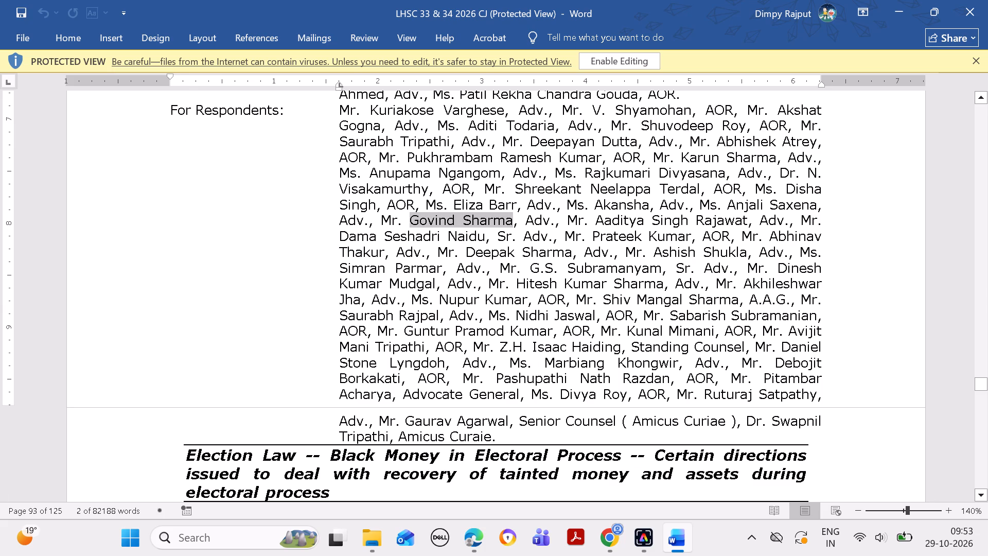
pyautogui.hotkey('ctrl', 'c')
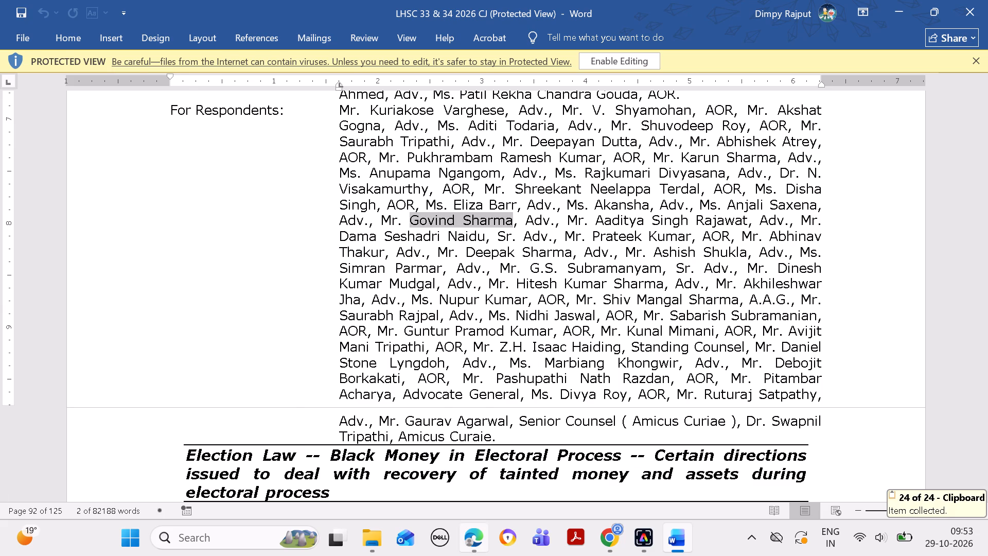
pyautogui.click(470, 543)
# Add the copied name as a new advocate with prefix Mr. and designation ADV, attached under For Respondents, and clear the advocate search.
pyautogui.scroll(1, 493, 406)
pyautogui.click(753, 467)
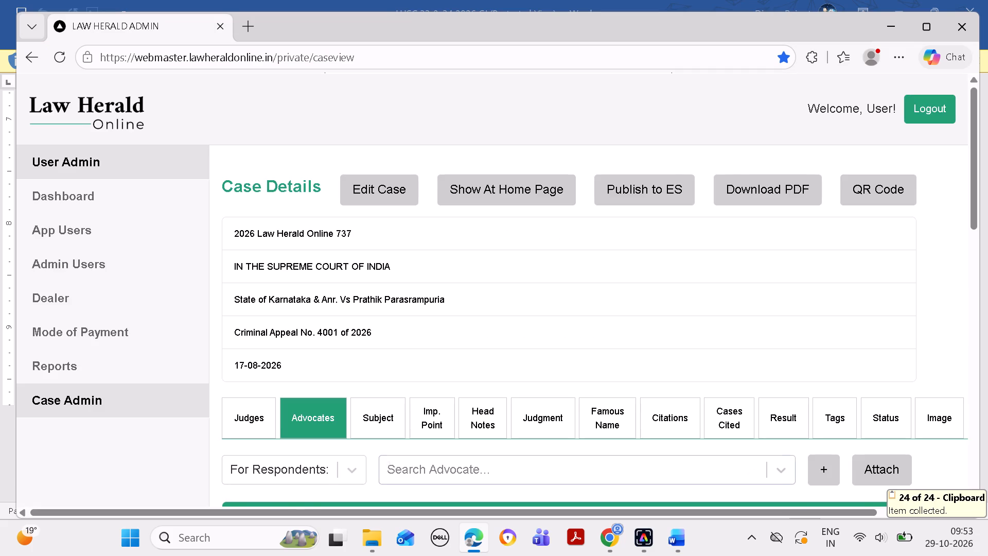
pyautogui.hotkey('ctrl', 'c')
pyautogui.hotkey('ctrl', 'v')
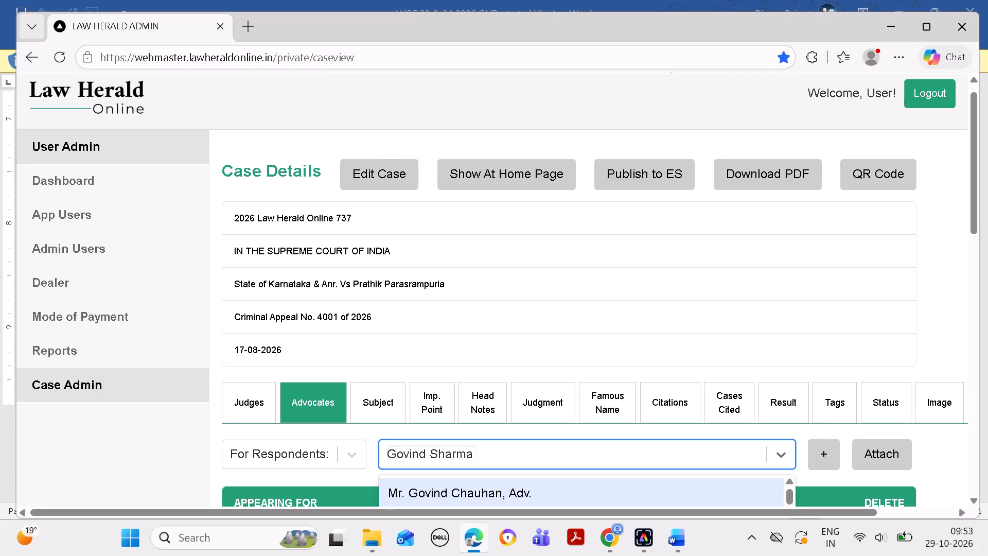
pyautogui.click(822, 455)
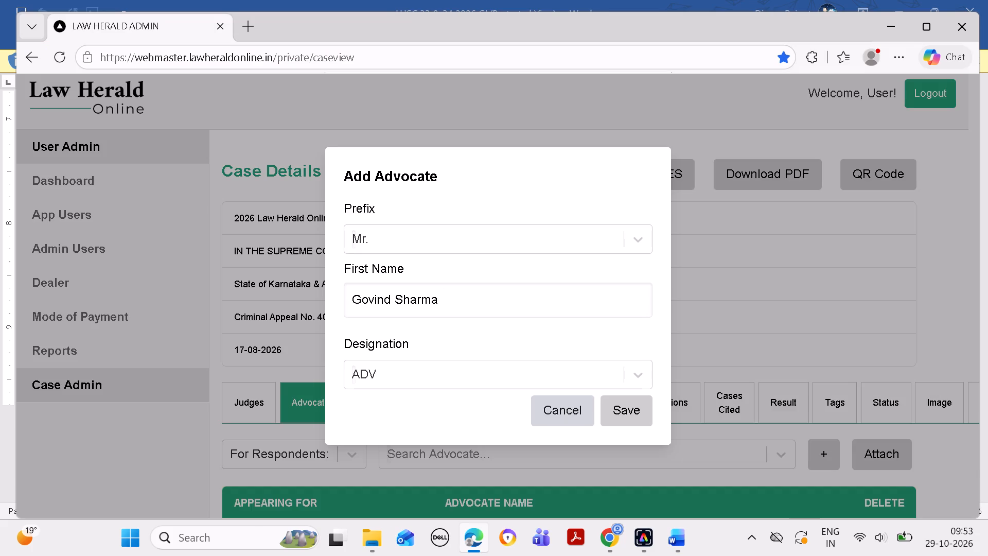
pyautogui.click(628, 406)
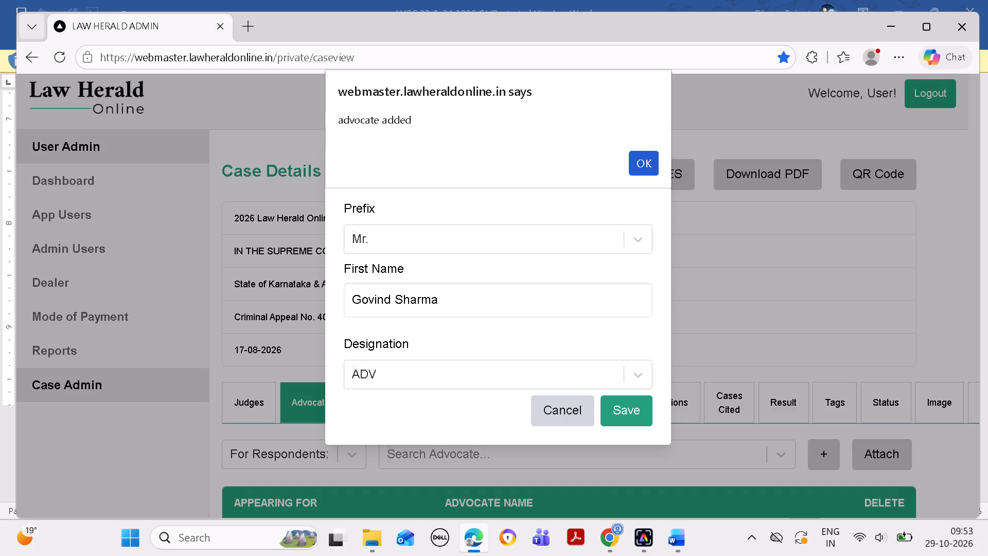
pyautogui.click(643, 165)
pyautogui.click(640, 166)
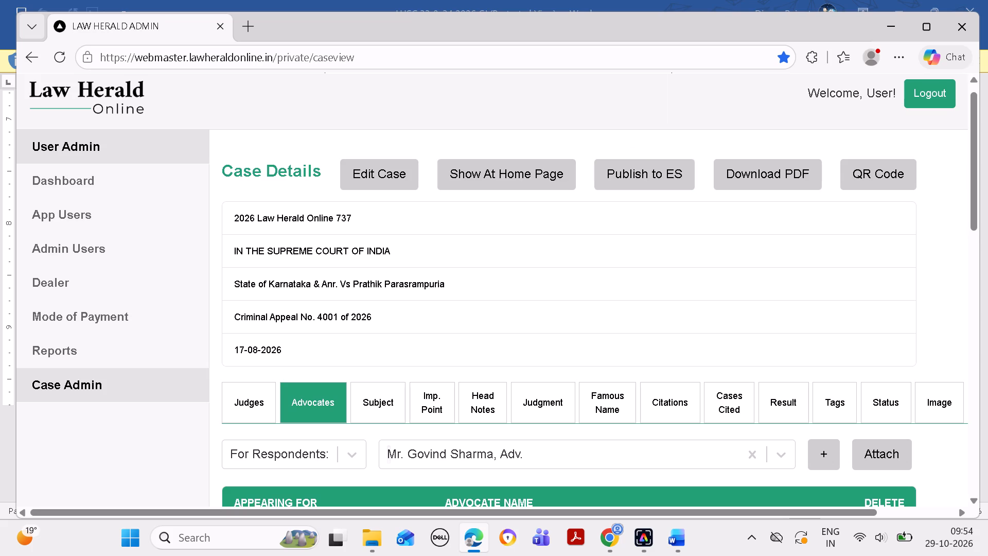
pyautogui.scroll(-5, 612, 307)
pyautogui.scroll(2, 606, 310)
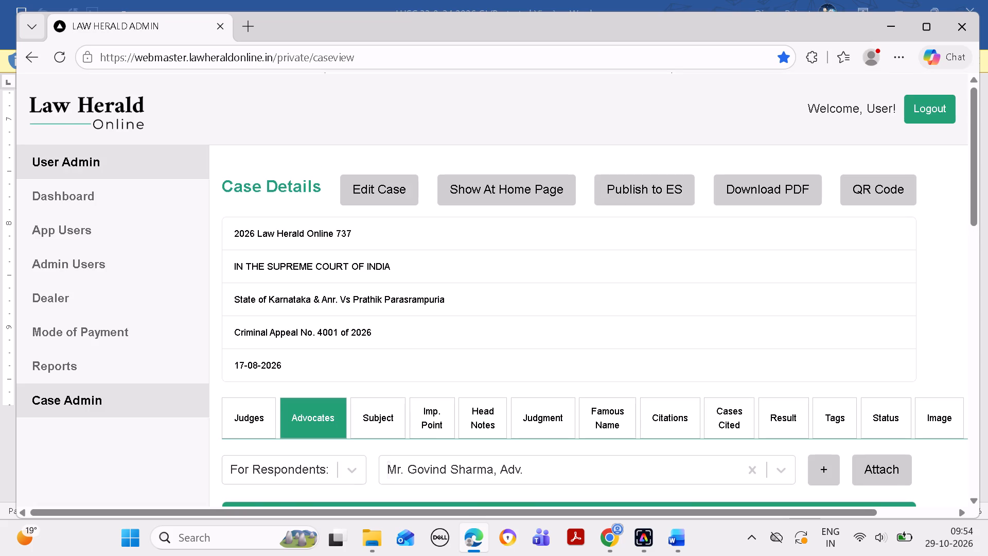
pyautogui.moveTo(972, 209); pyautogui.dragTo(987, 269)
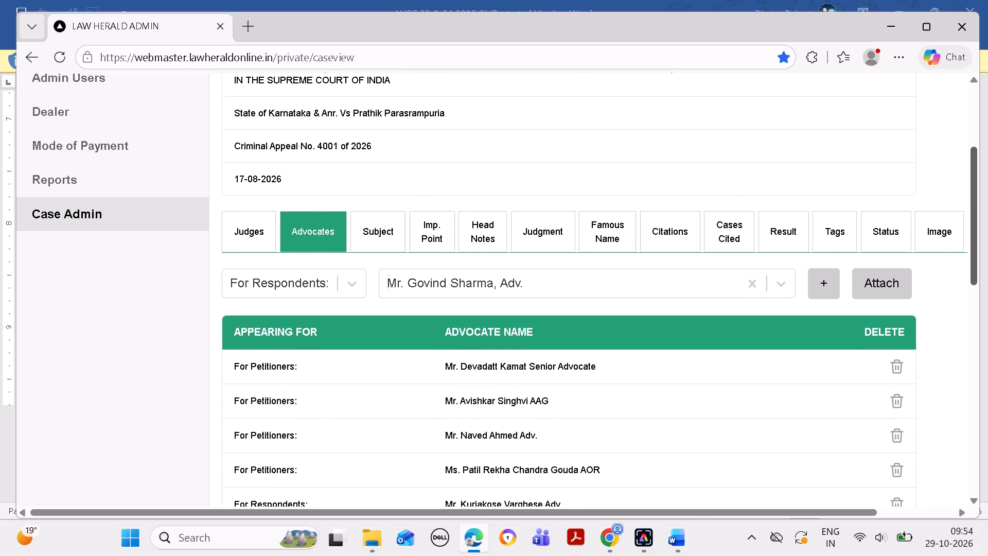
pyautogui.scroll(-6, 644, 235)
pyautogui.scroll(2, 652, 306)
pyautogui.moveTo(748, 465); pyautogui.dragTo(747, 460)
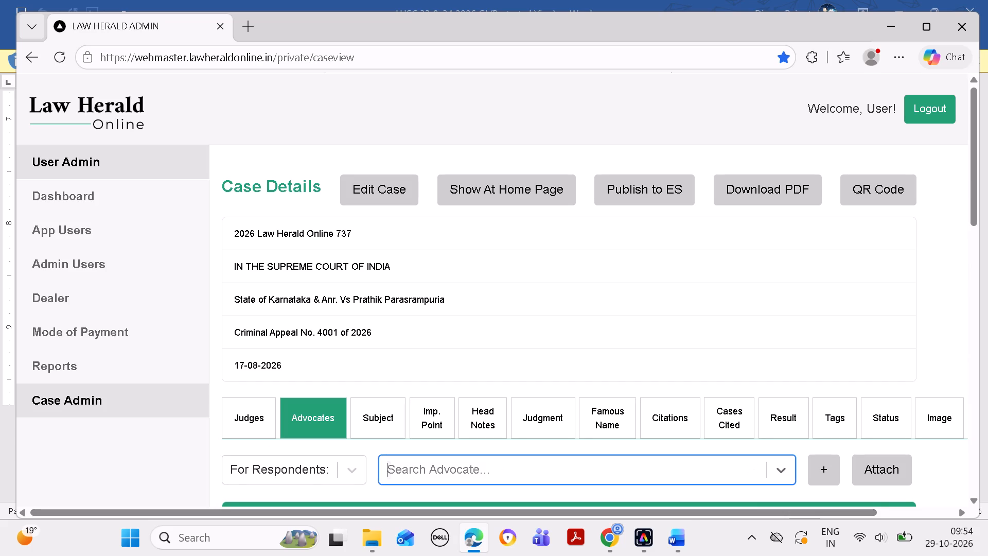
# Copy the twentieth respondents' advocate's name, without prefix or designation, from the Word heading and return to the case record.
pyautogui.click(669, 536)
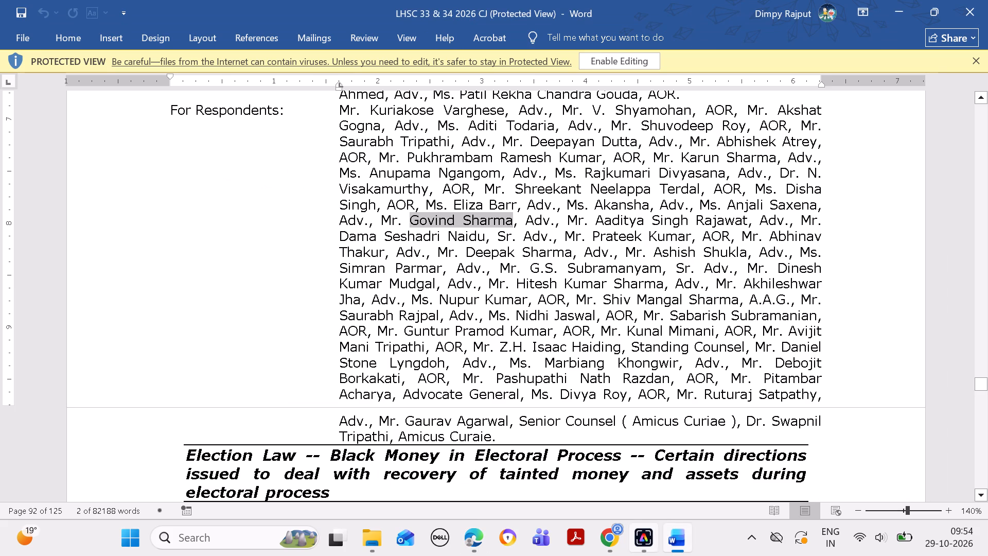
pyautogui.moveTo(593, 217); pyautogui.dragTo(703, 220)
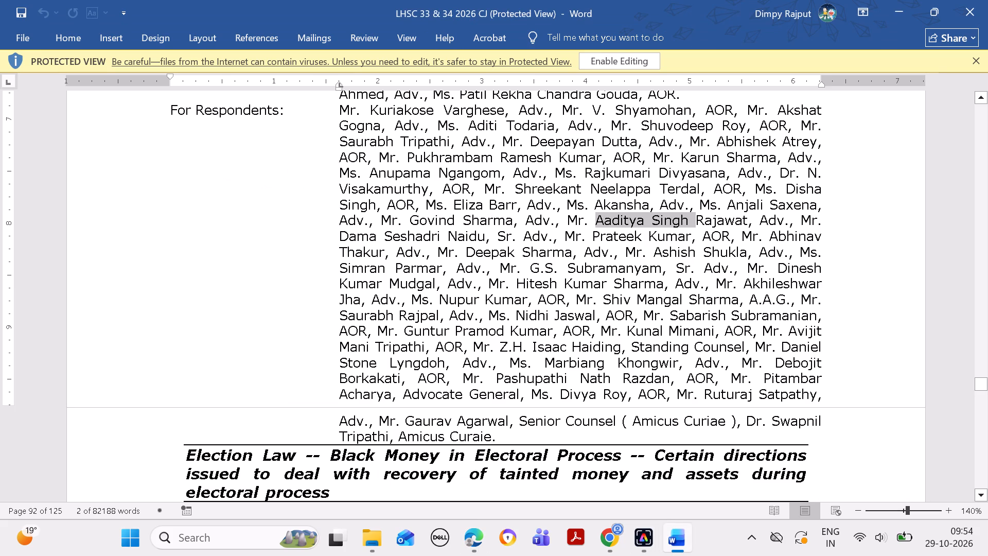
pyautogui.moveTo(703, 220); pyautogui.dragTo(713, 220)
pyautogui.hotkey('ctrl', 'c')
pyautogui.hotkey('ctrl', 'x')
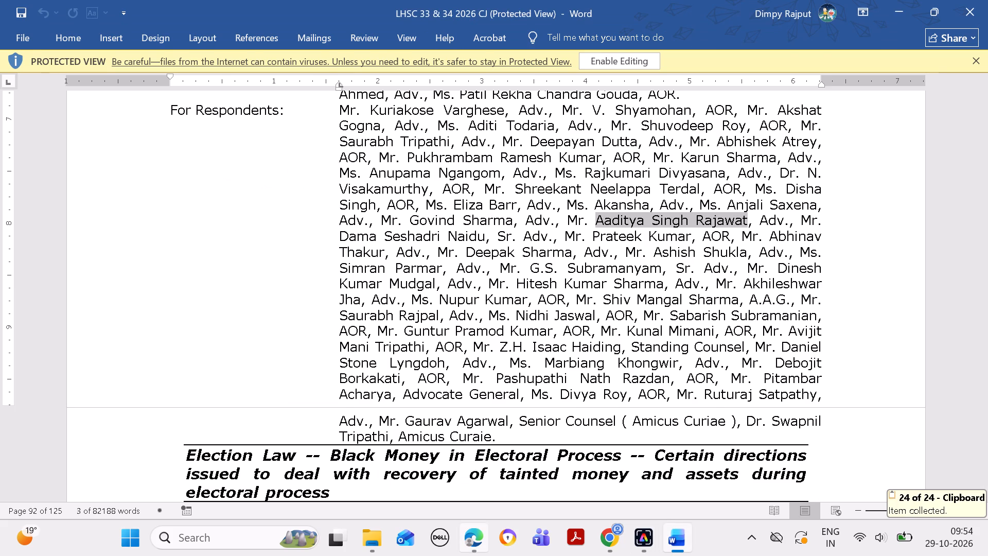
pyautogui.click(477, 535)
# Add the copied name as a new advocate with prefix Mr. and designation ADV, attached under For Respondents, and check the list.
pyautogui.click(699, 460)
pyautogui.hotkey('ctrl', 'v')
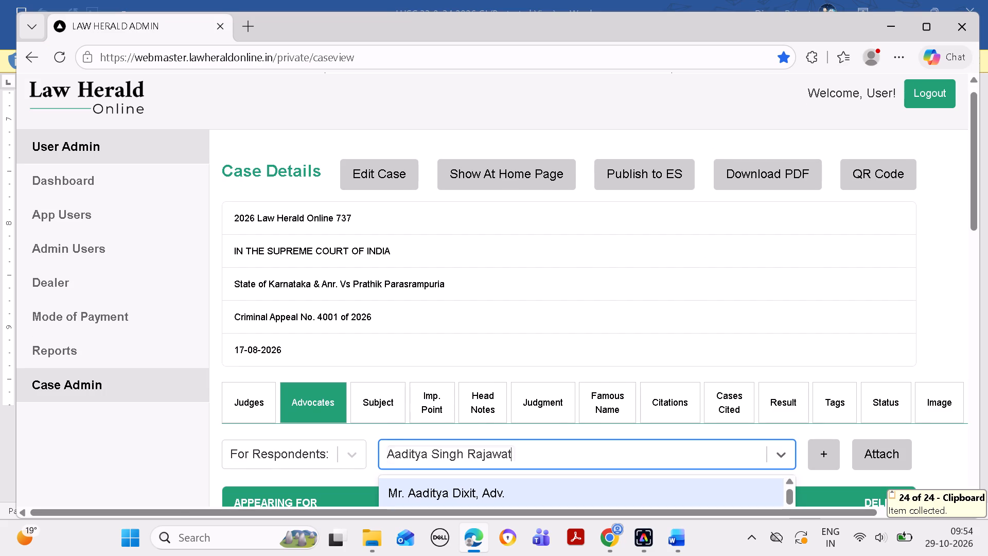
pyautogui.click(819, 443)
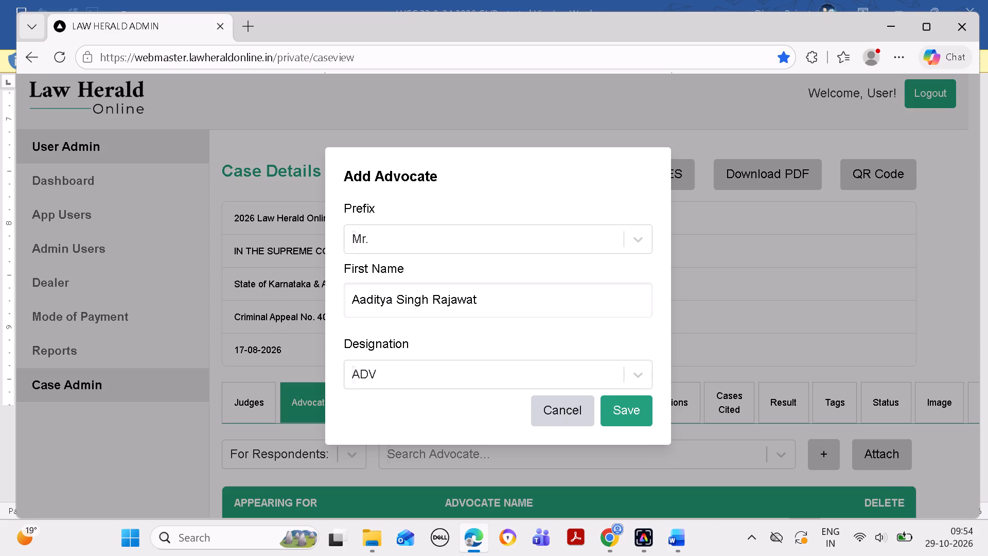
pyautogui.click(632, 412)
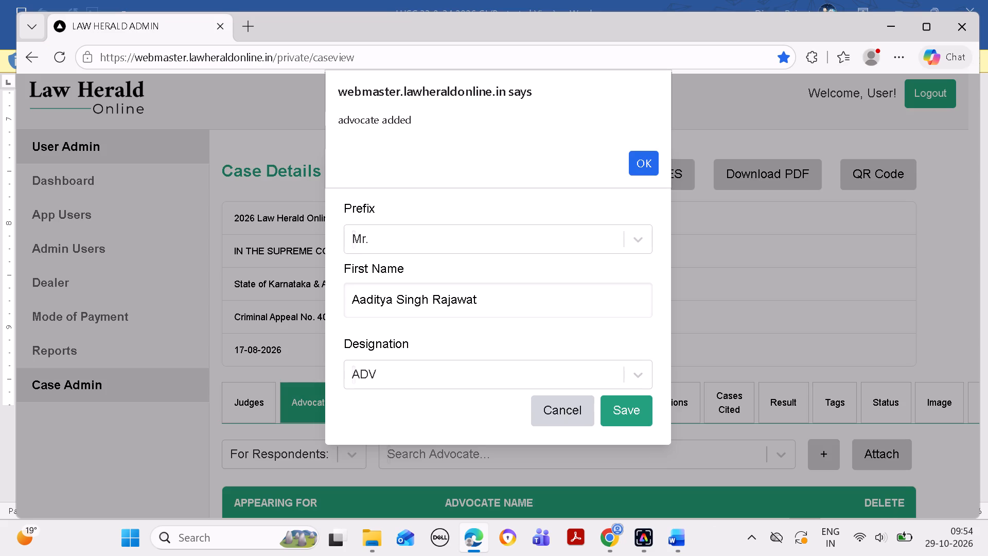
pyautogui.click(640, 167)
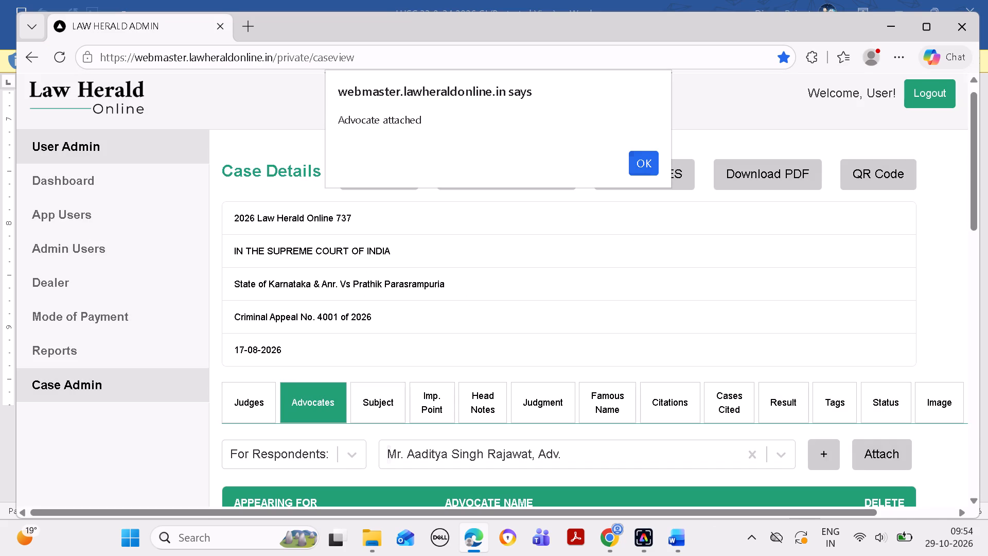
pyautogui.click(645, 159)
pyautogui.scroll(-4, 629, 292)
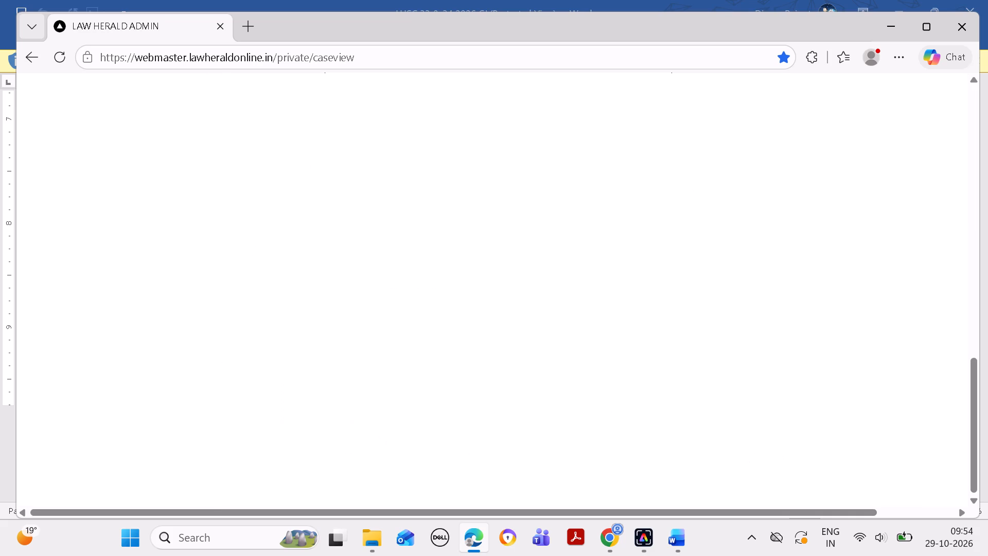
# Copy the twenty-first respondents' advocate's name, without prefix or designation, from the Word heading and return to the case record's advocate search.
pyautogui.click(679, 530)
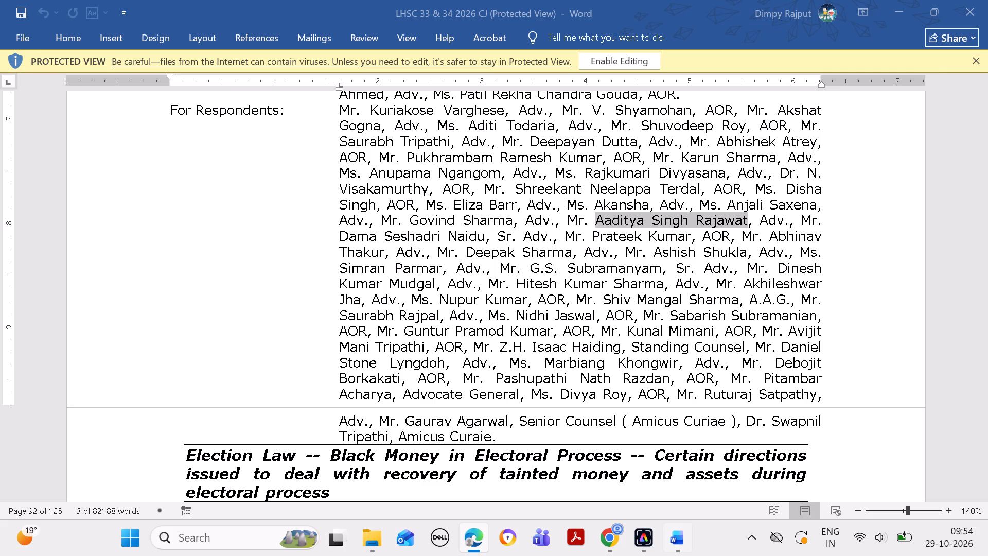
pyautogui.moveTo(337, 232); pyautogui.dragTo(445, 242)
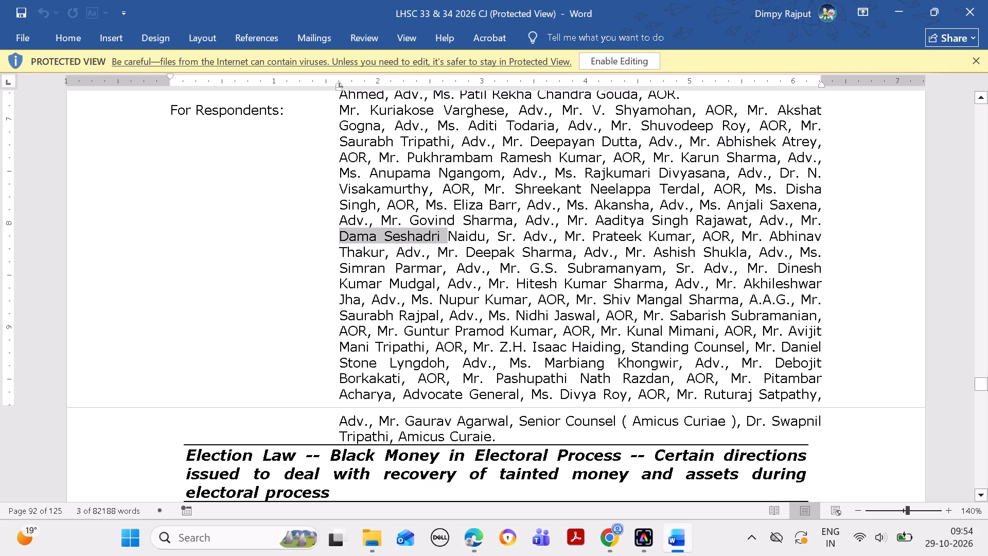
pyautogui.moveTo(445, 242); pyautogui.dragTo(464, 242)
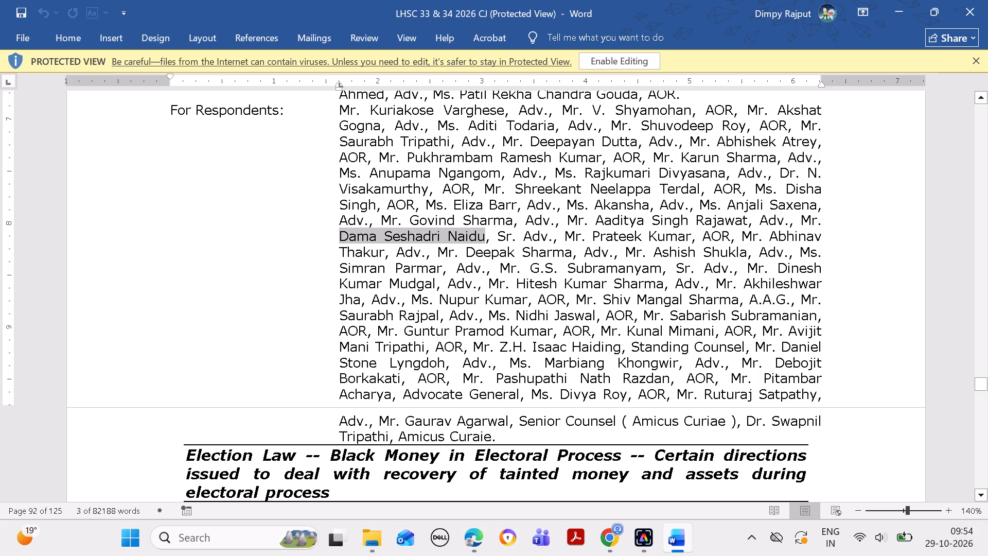
pyautogui.hotkey('ctrl', 'c')
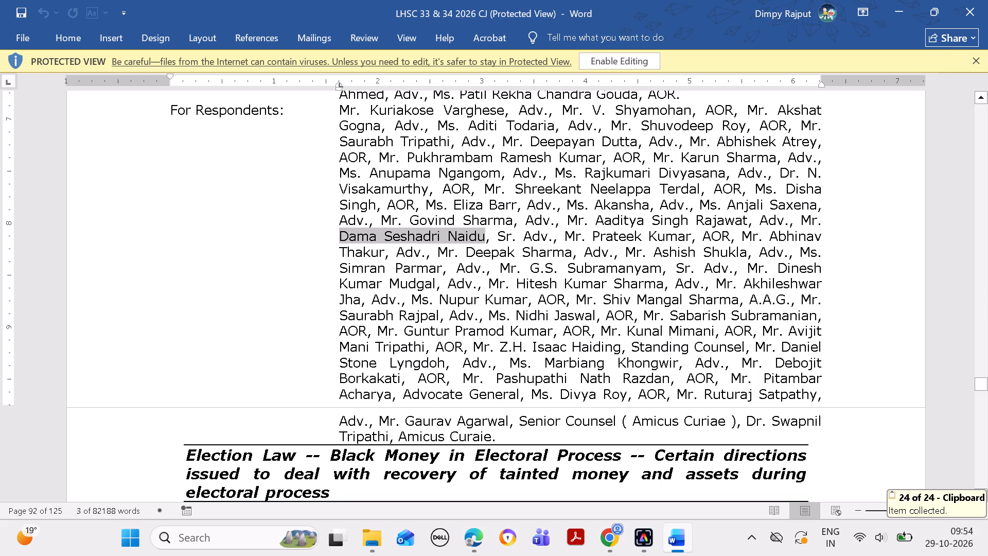
pyautogui.click(470, 540)
pyautogui.scroll(1, 511, 481)
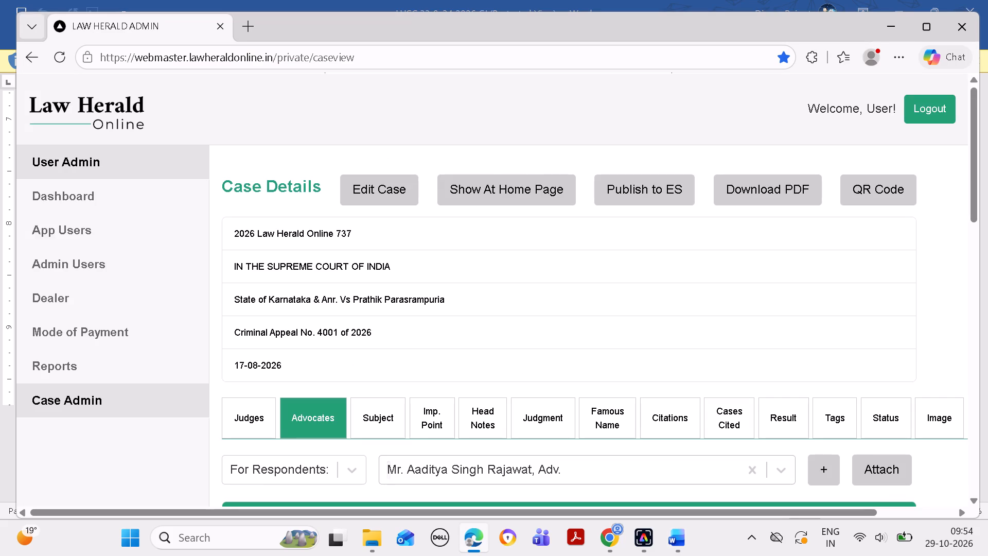
# Find the copied advocate, pick the entry with prefix Mr. and designation Senior Advocate, attach it under For Respondents, and check the list.
pyautogui.click(749, 466)
pyautogui.hotkey('ctrl', 'v')
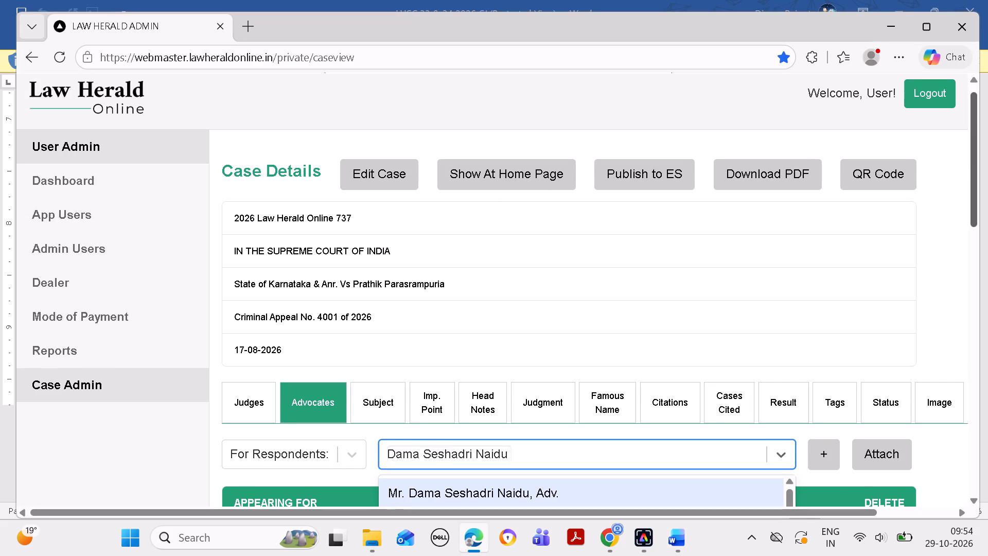
pyautogui.moveTo(973, 203); pyautogui.dragTo(984, 232)
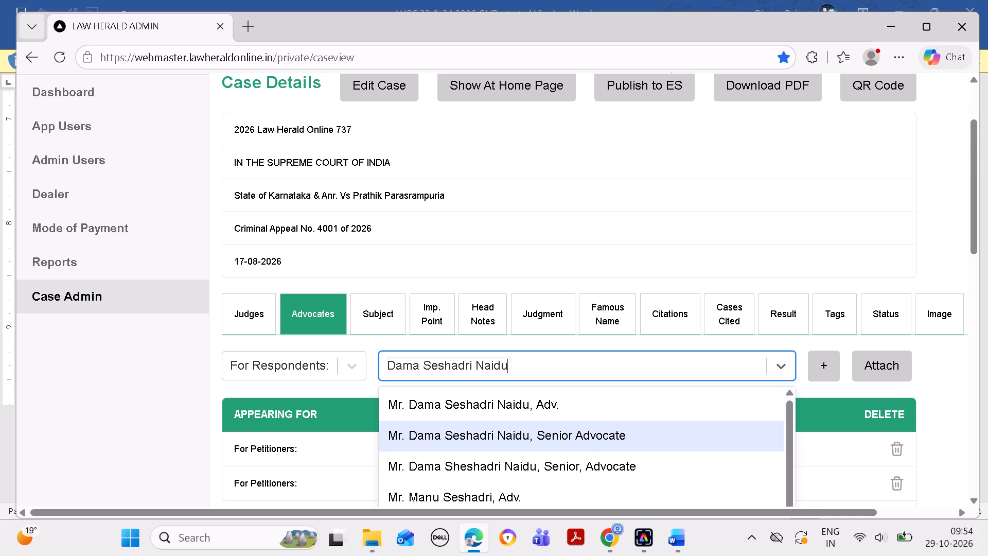
pyautogui.click(629, 436)
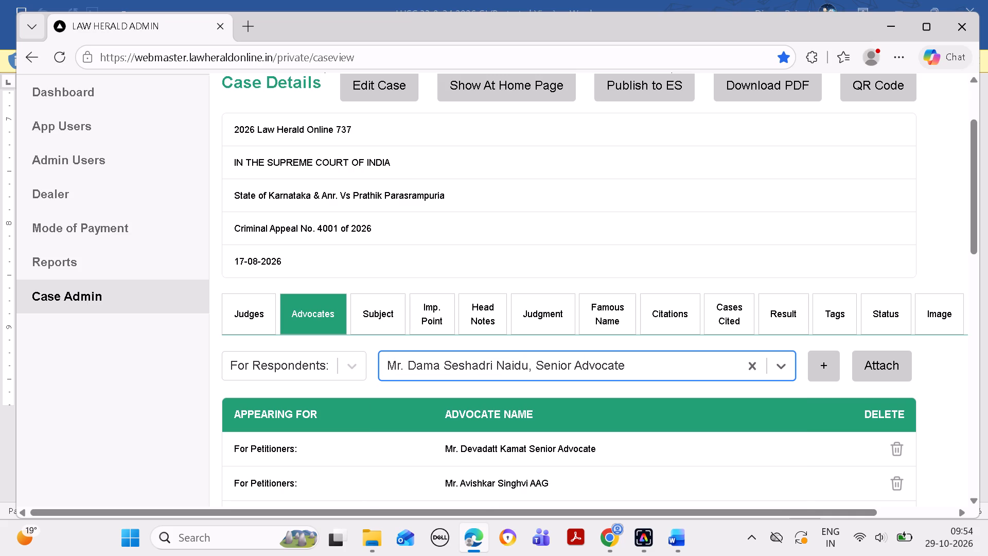
pyautogui.click(873, 365)
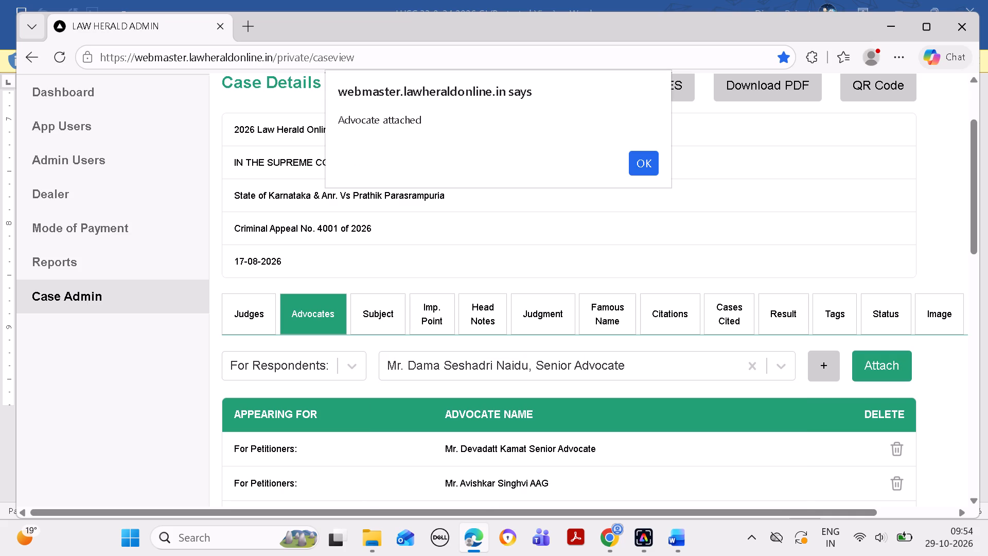
pyautogui.click(648, 168)
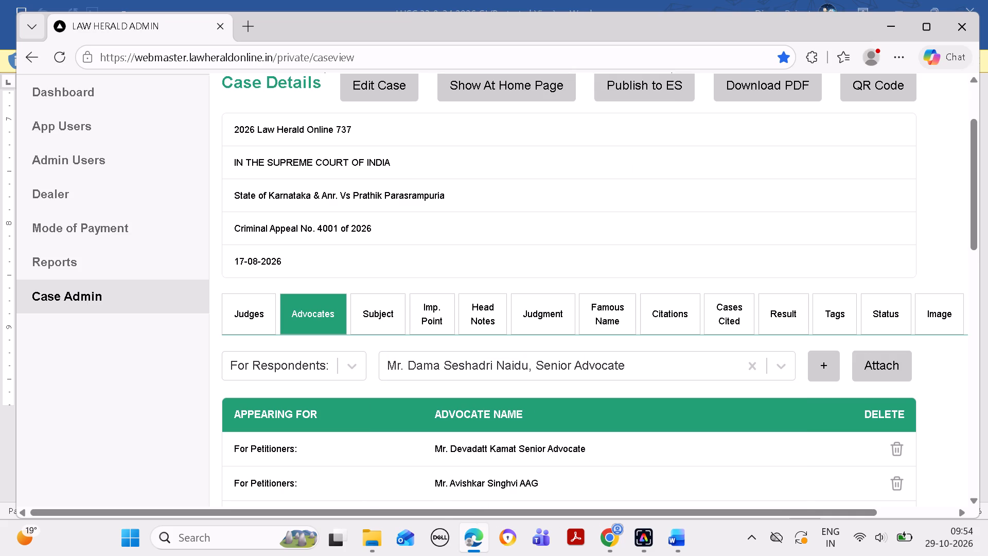
pyautogui.scroll(-5, 661, 255)
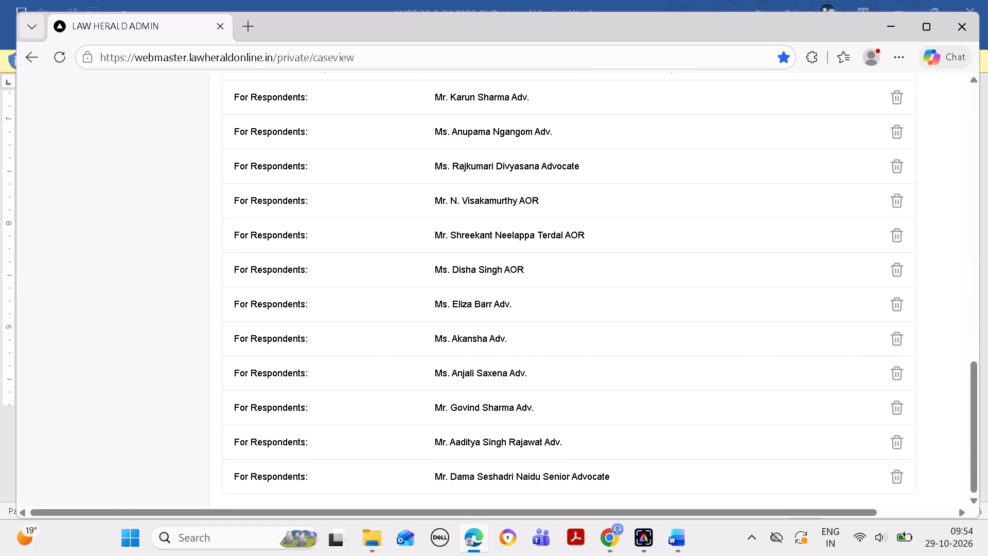
pyautogui.scroll(2, 657, 259)
# Copy the twenty-second respondents' advocate's name, without prefix or designation, from the Word heading and return to the case record.
pyautogui.click(680, 545)
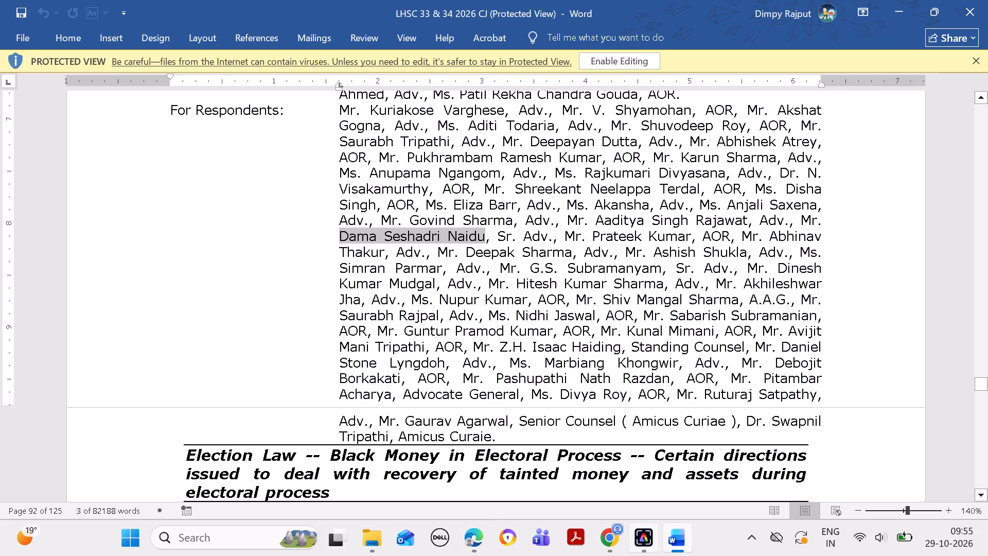
pyautogui.moveTo(592, 237); pyautogui.dragTo(670, 238)
pyautogui.hotkey('ctrl', 'c')
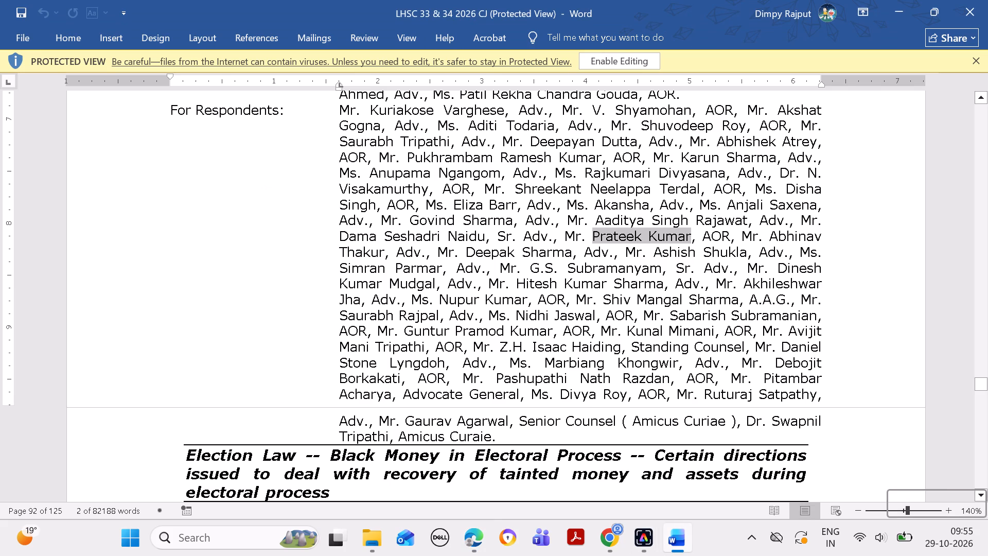
pyautogui.click(477, 532)
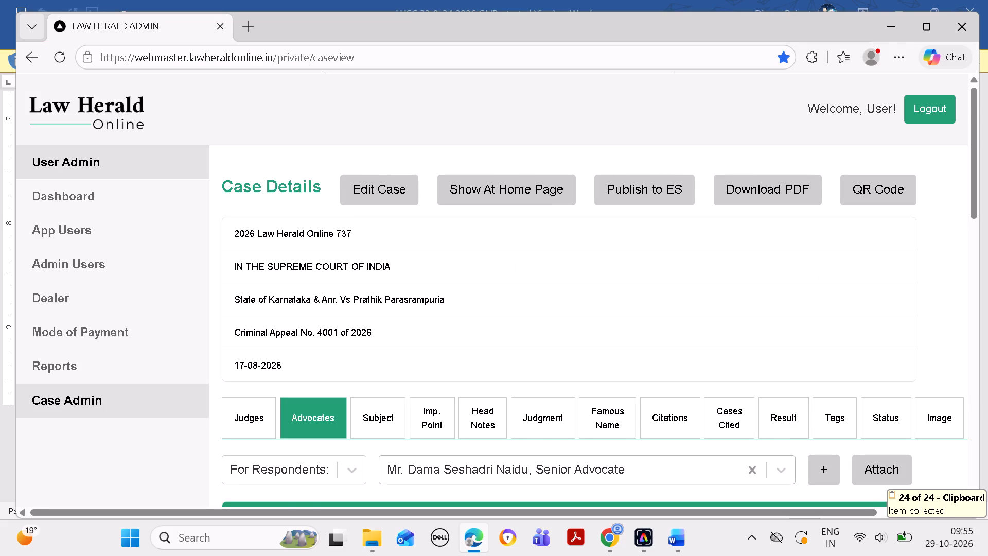
# Add the copied name as a new advocate with prefix Mr. and designation AOR, attached under For Respondents, and check the list.
pyautogui.click(749, 466)
pyautogui.hotkey('ctrl', 'v')
pyautogui.moveTo(978, 194); pyautogui.dragTo(978, 196)
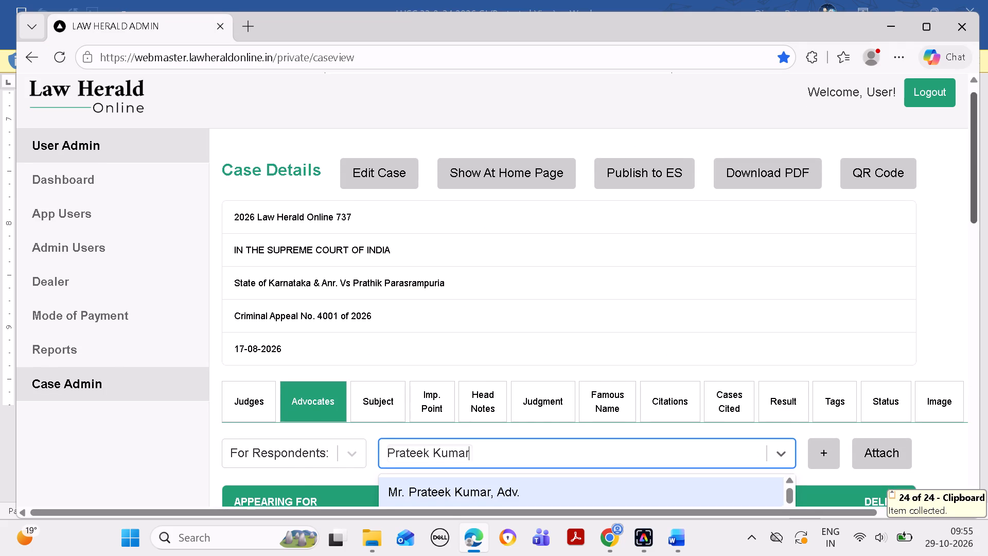
pyautogui.moveTo(978, 196); pyautogui.dragTo(983, 231)
pyautogui.click(827, 327)
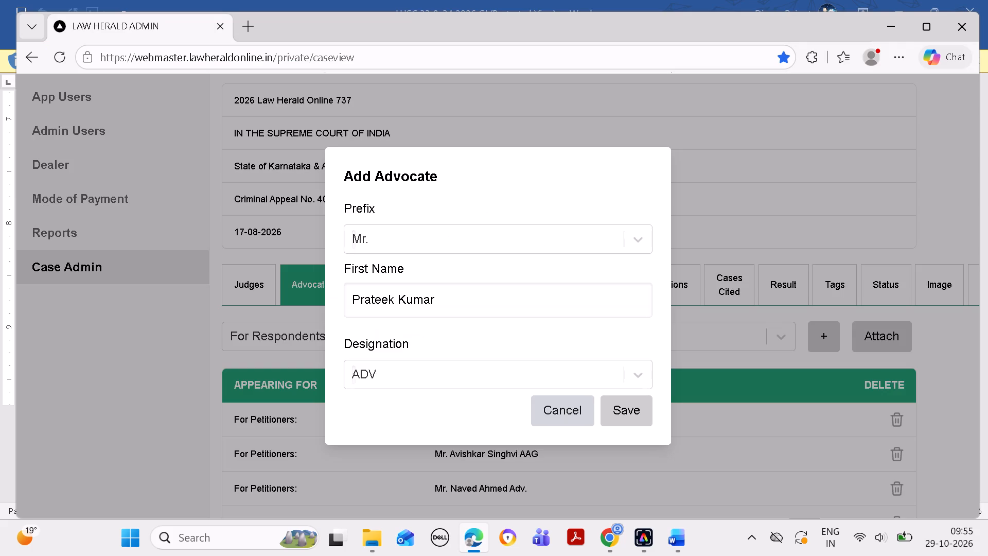
pyautogui.click(450, 383)
pyautogui.write('aor')
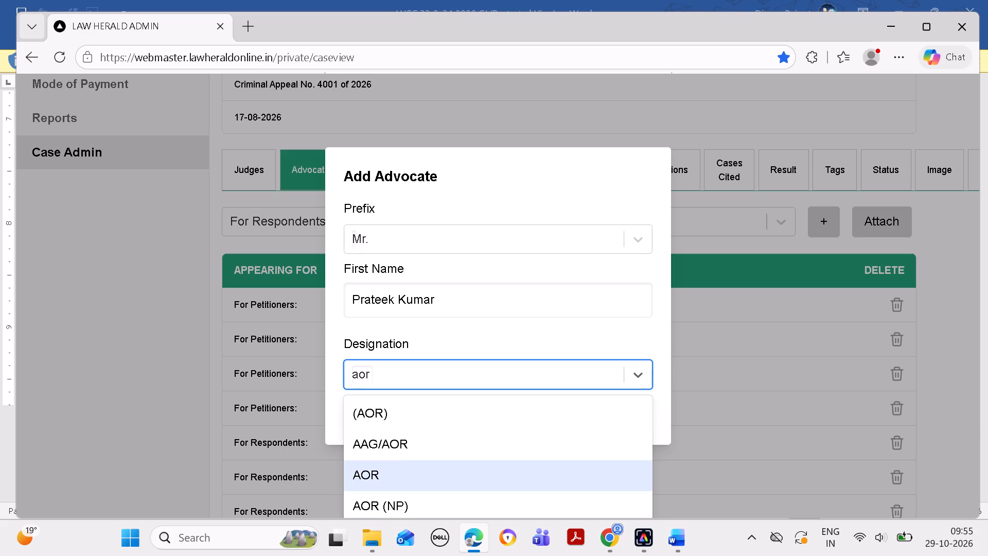
pyautogui.click(431, 468)
pyautogui.click(638, 408)
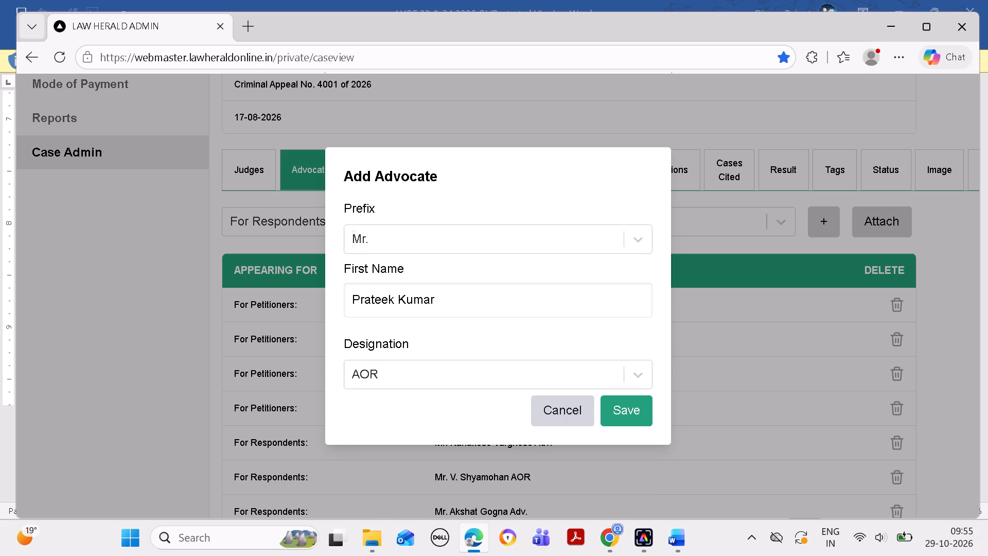
pyautogui.click(651, 158)
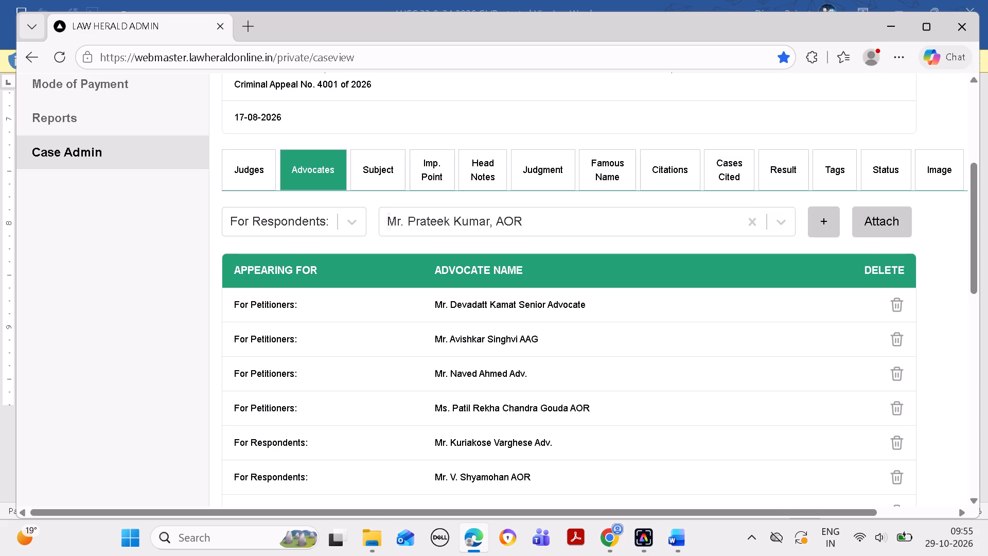
pyautogui.click(644, 161)
pyautogui.scroll(-5, 643, 177)
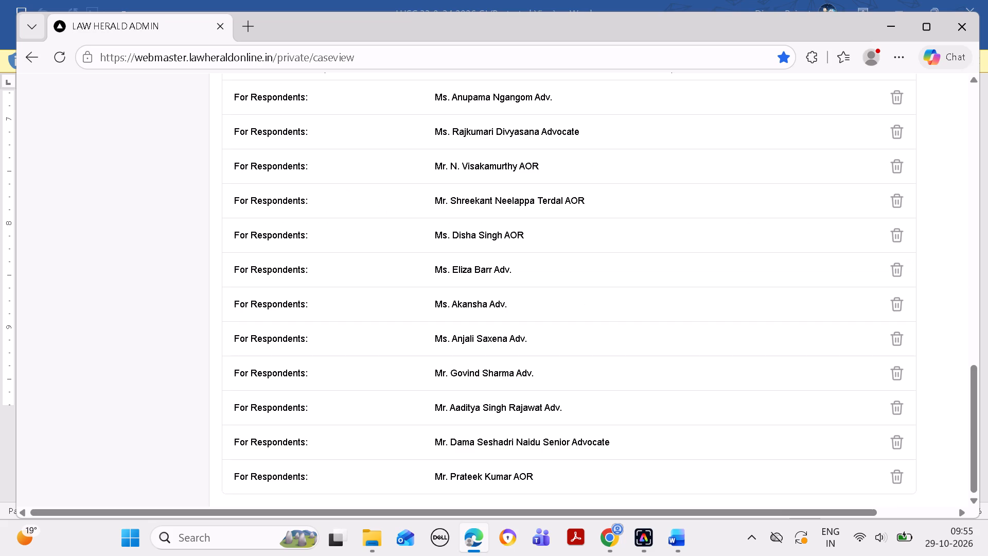
pyautogui.scroll(2, 627, 202)
# Copy the twenty-third respondents' advocate's name, without prefix, designation or trailing comma, from the Word heading and return to the case record.
pyautogui.click(672, 538)
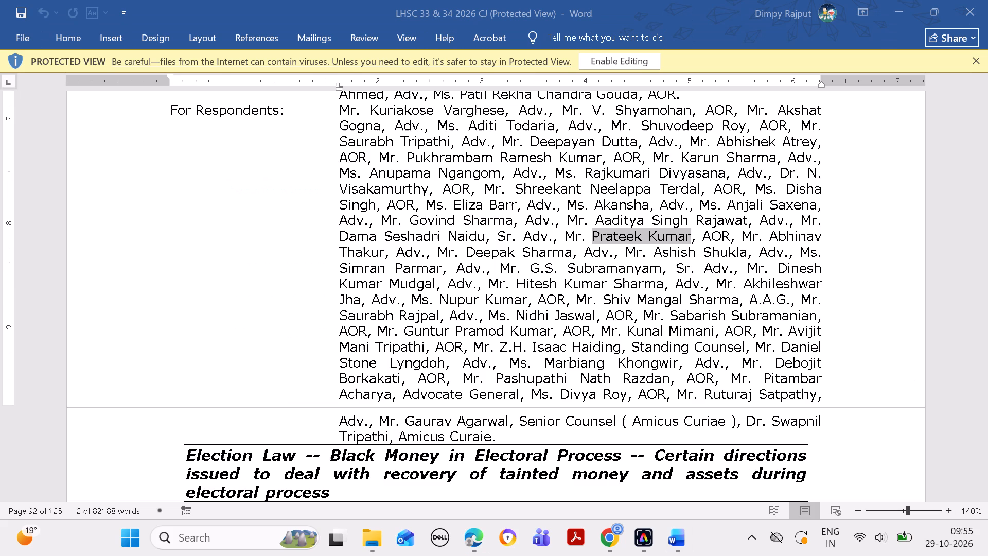
pyautogui.moveTo(772, 236); pyautogui.dragTo(779, 236)
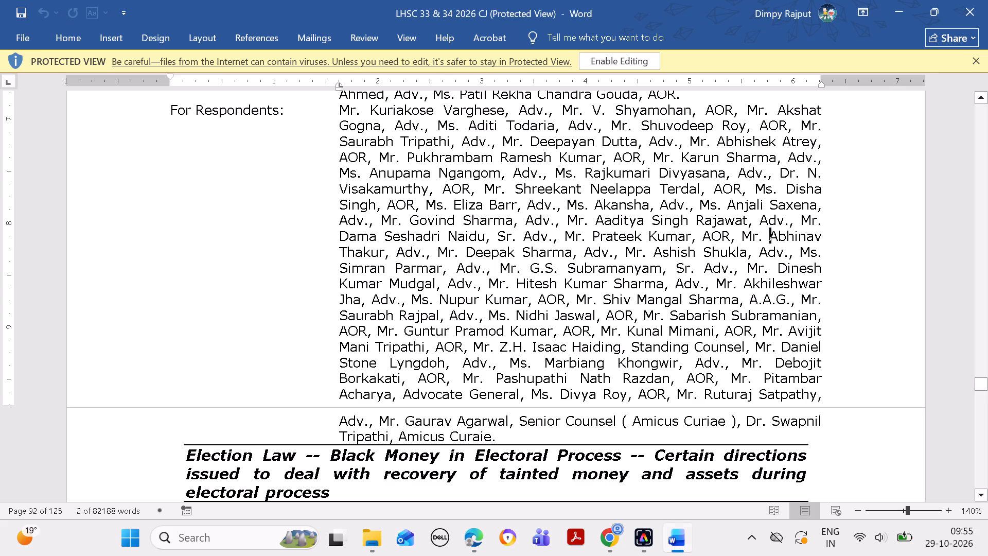
pyautogui.moveTo(779, 236); pyautogui.dragTo(391, 253)
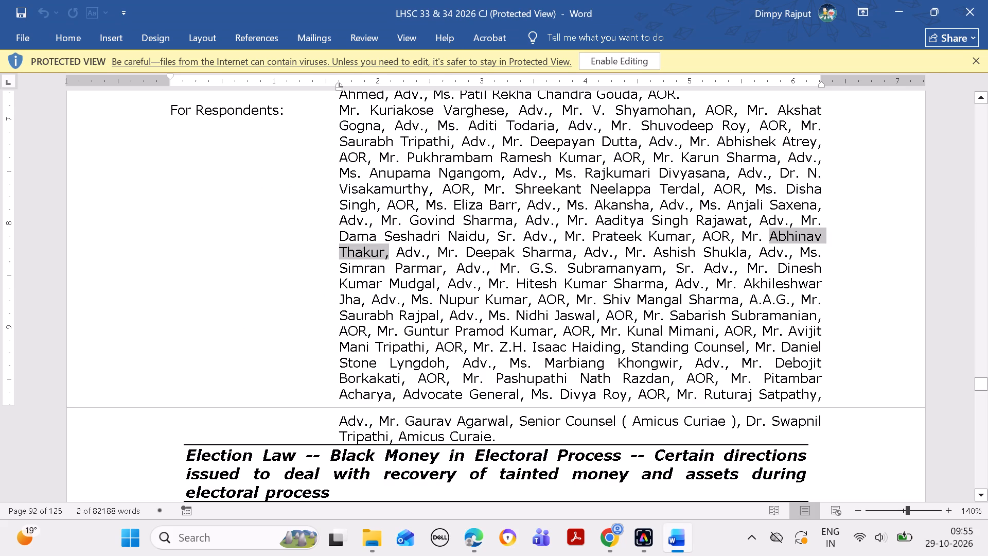
pyautogui.moveTo(391, 253); pyautogui.dragTo(386, 251)
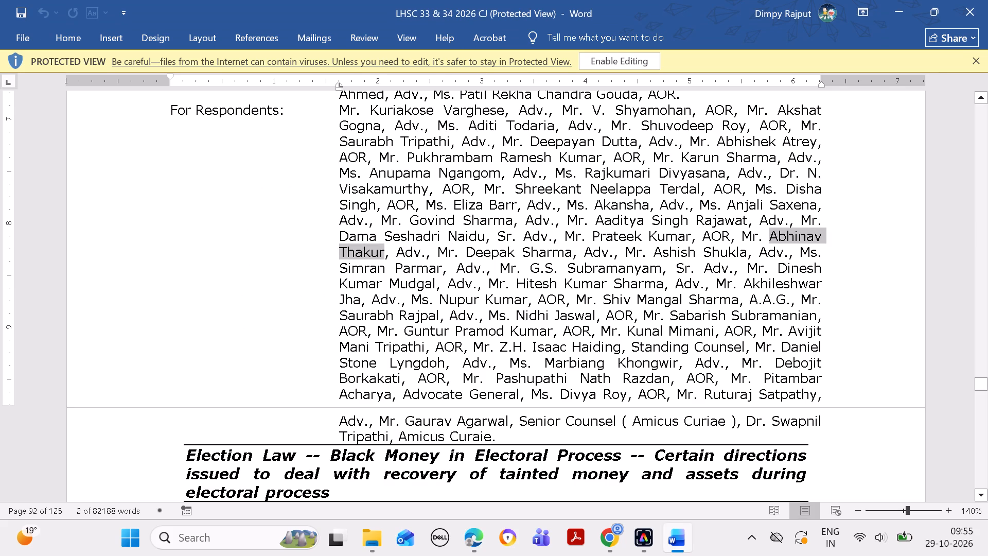
pyautogui.hotkey('ctrl', 'c')
pyautogui.click(469, 529)
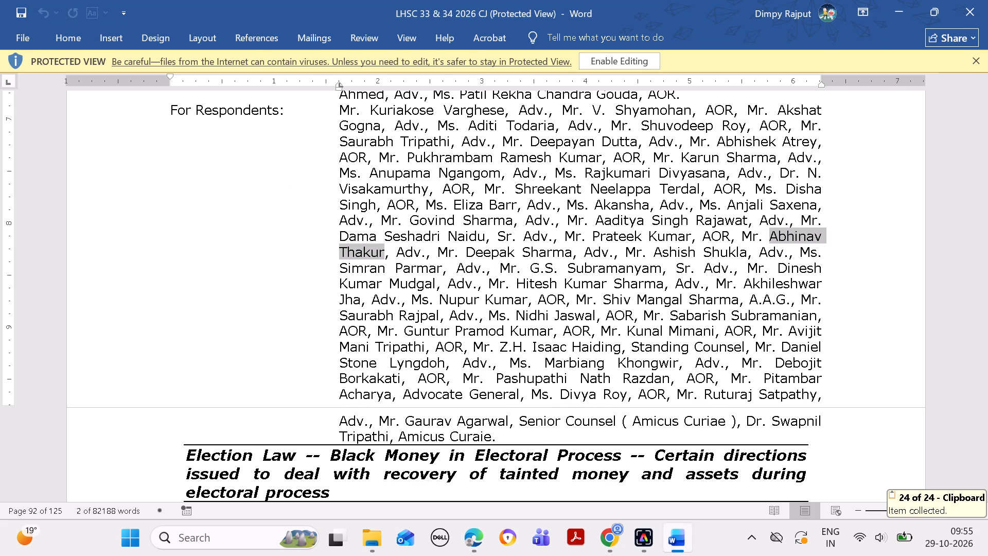
pyautogui.click(470, 529)
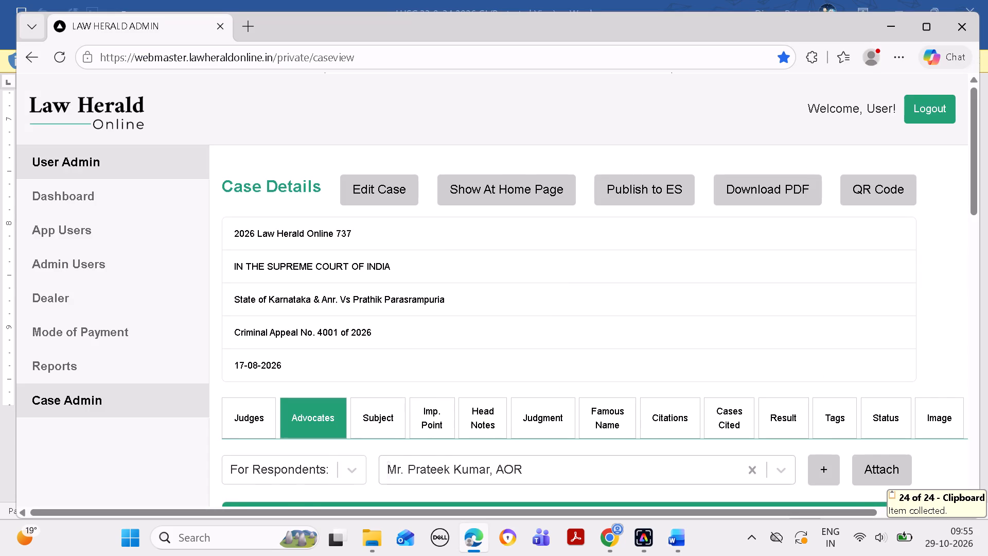
# Add the copied name as a new advocate with prefix Mr. and designation ADV, attached under For Respondents, and check the list.
pyautogui.click(746, 467)
pyautogui.hotkey('ctrl', 'v')
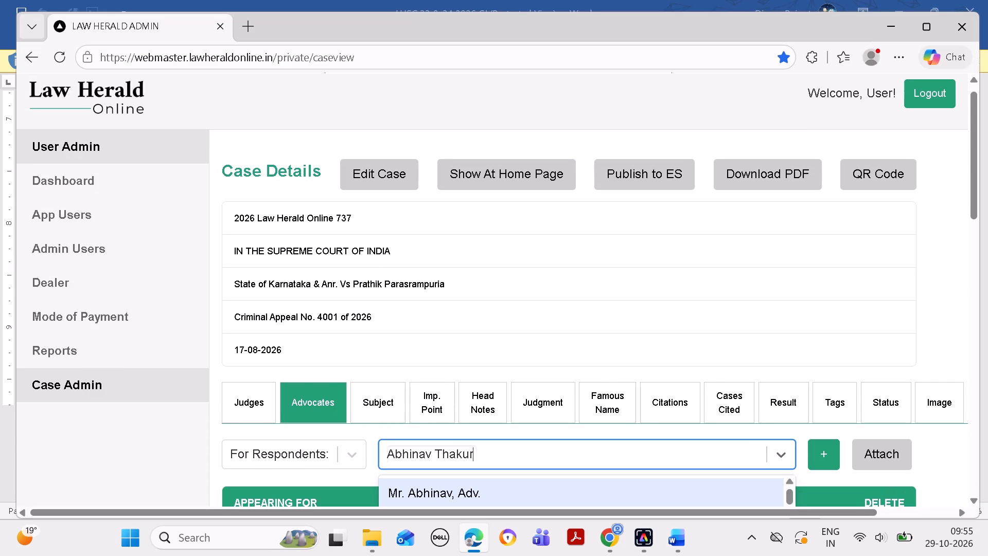
pyautogui.click(823, 442)
pyautogui.click(634, 410)
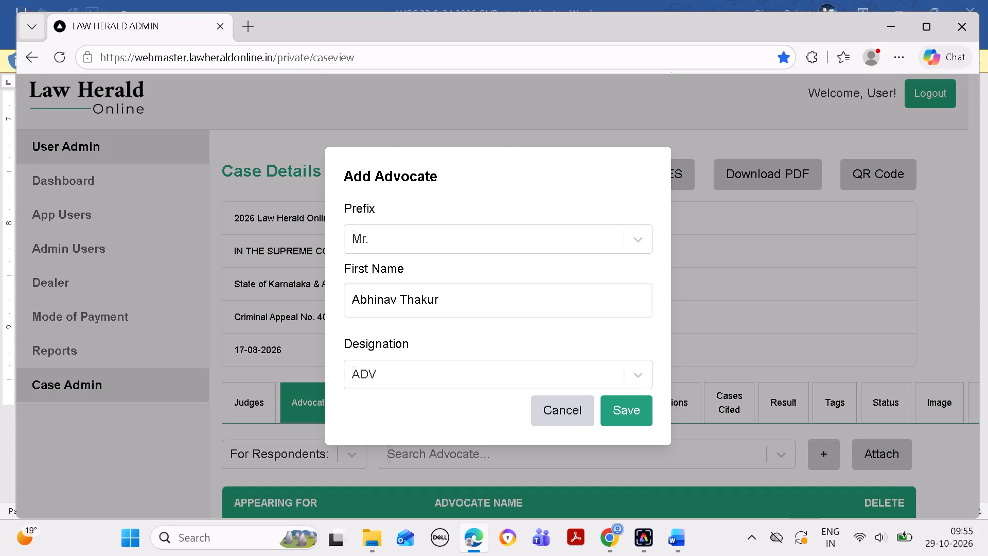
pyautogui.click(640, 169)
pyautogui.click(638, 159)
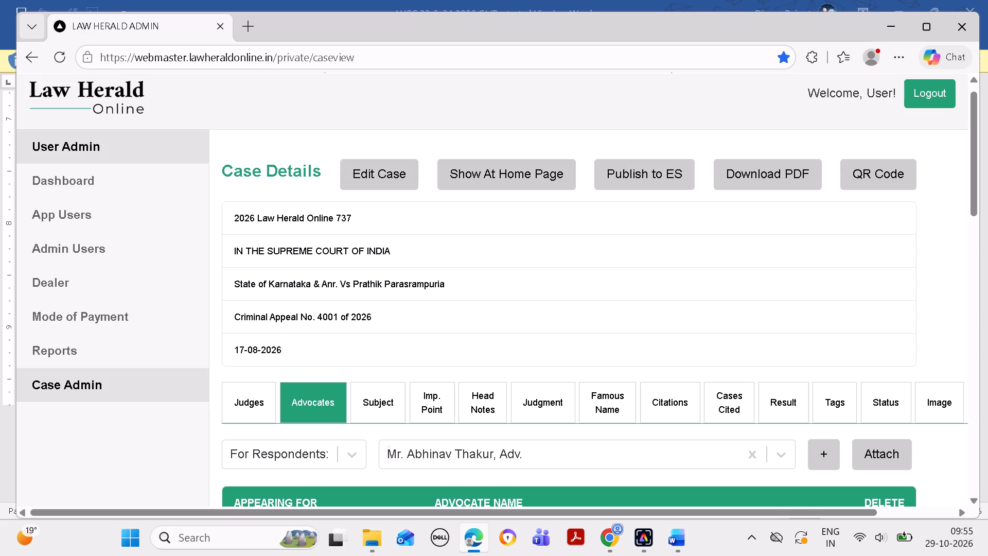
pyautogui.scroll(-4, 591, 322)
pyautogui.scroll(2, 588, 328)
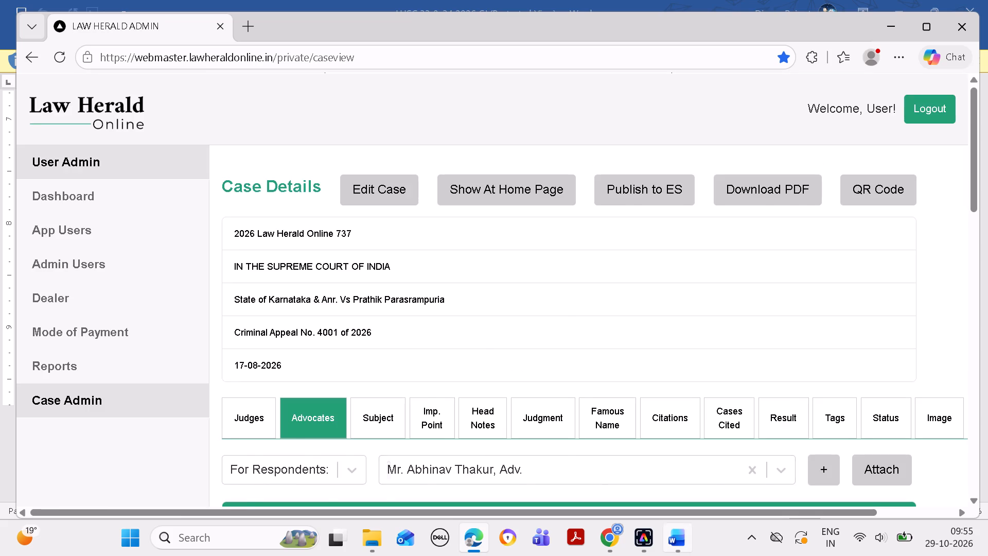
# Return to the Word heading for the twenty-fourth respondents' advocate's name.
pyautogui.click(677, 538)
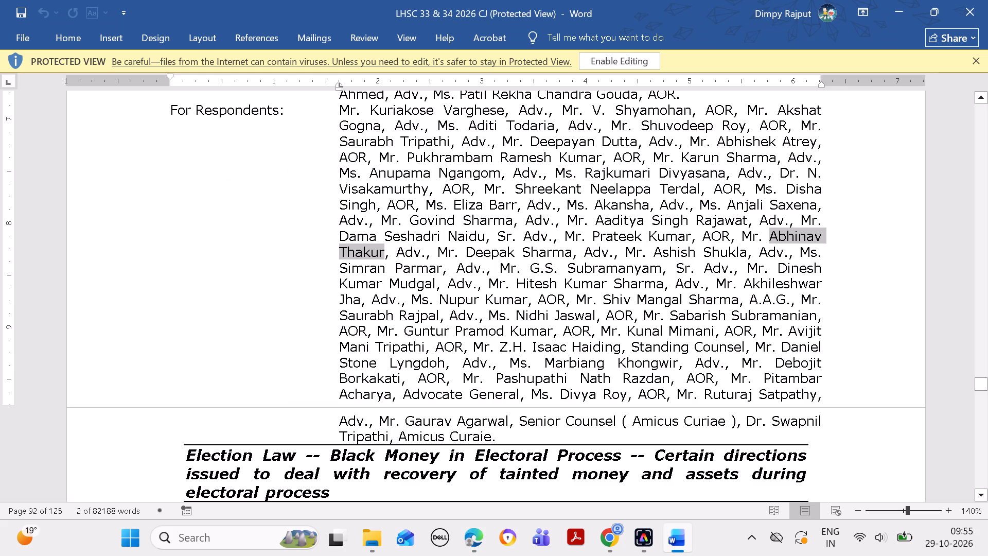
# Copy the twenty-fourth respondents' advocate's name, without prefix, designation or trailing comma, from the Word heading and return to the case record.
pyautogui.moveTo(465, 251); pyautogui.dragTo(537, 254)
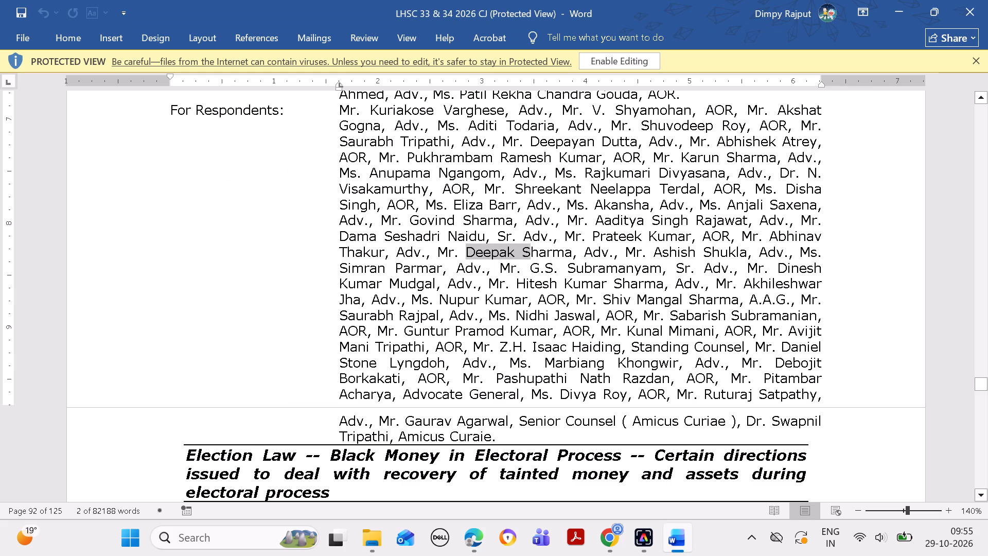
pyautogui.moveTo(537, 254); pyautogui.dragTo(544, 254)
pyautogui.hotkey('ctrl', 'c')
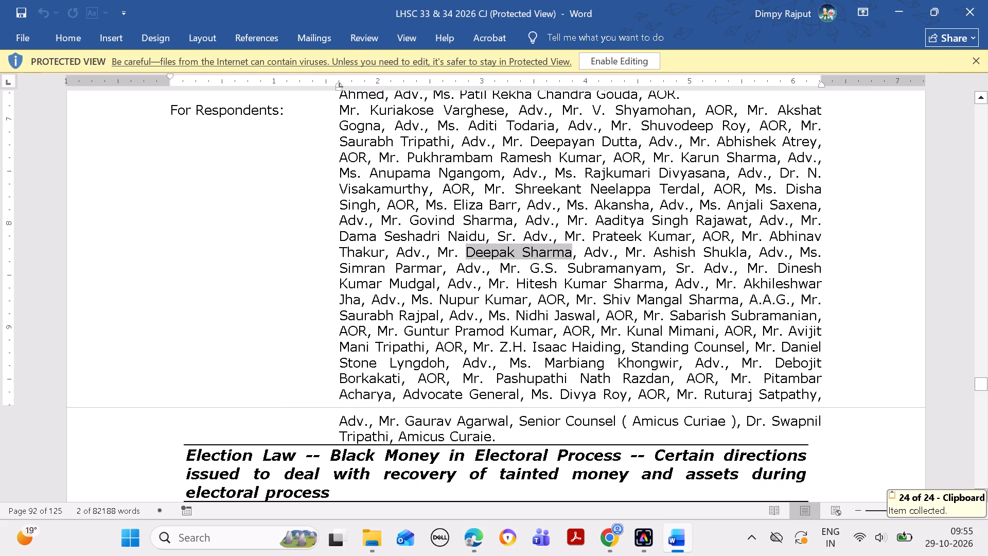
pyautogui.click(472, 536)
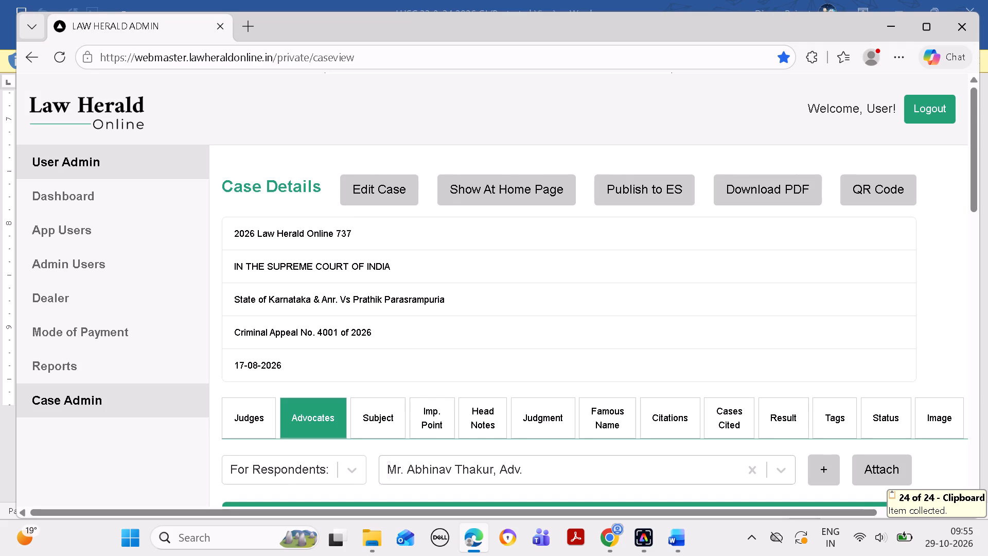
# Search the advocates for the copied name, attach the matching existing Mr. entry with designation Adv. under For Respondents, and check the list.
pyautogui.click(748, 466)
pyautogui.hotkey('ctrl', 'v')
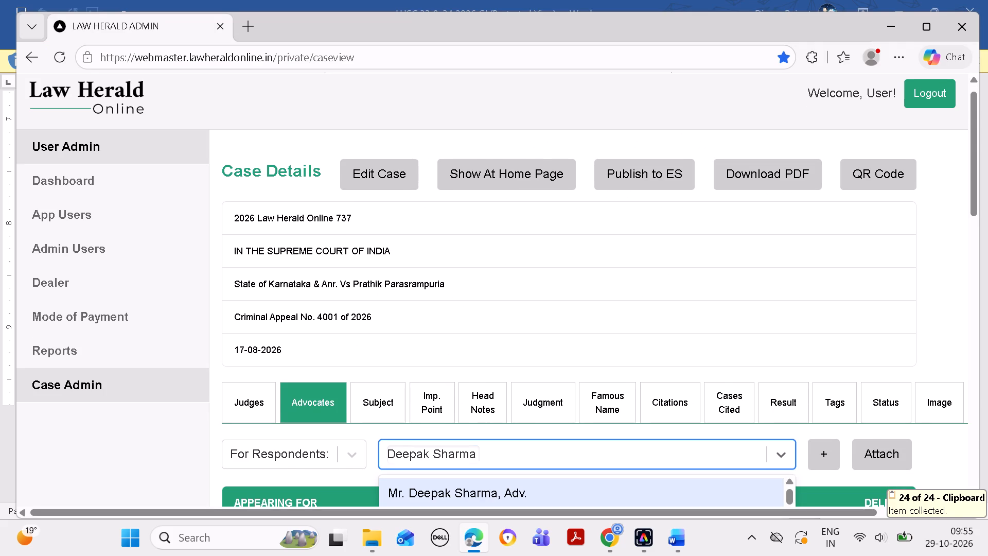
pyautogui.click(635, 475)
pyautogui.click(541, 485)
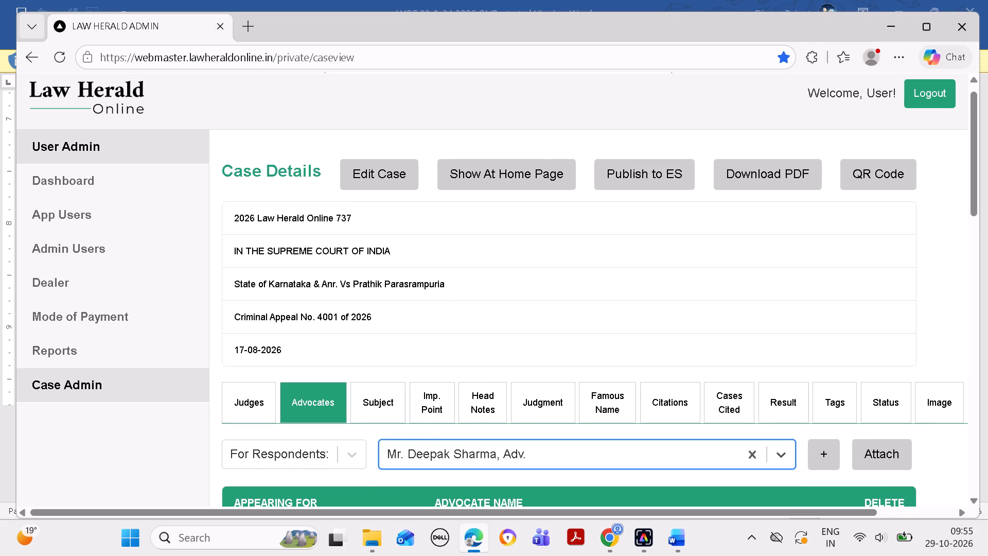
pyautogui.click(865, 457)
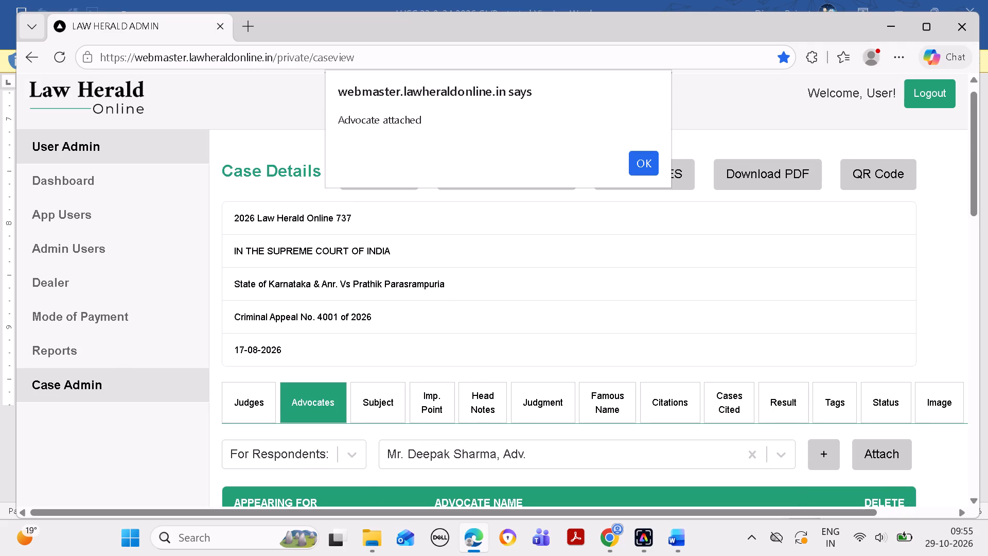
pyautogui.click(647, 170)
pyautogui.scroll(-5, 641, 313)
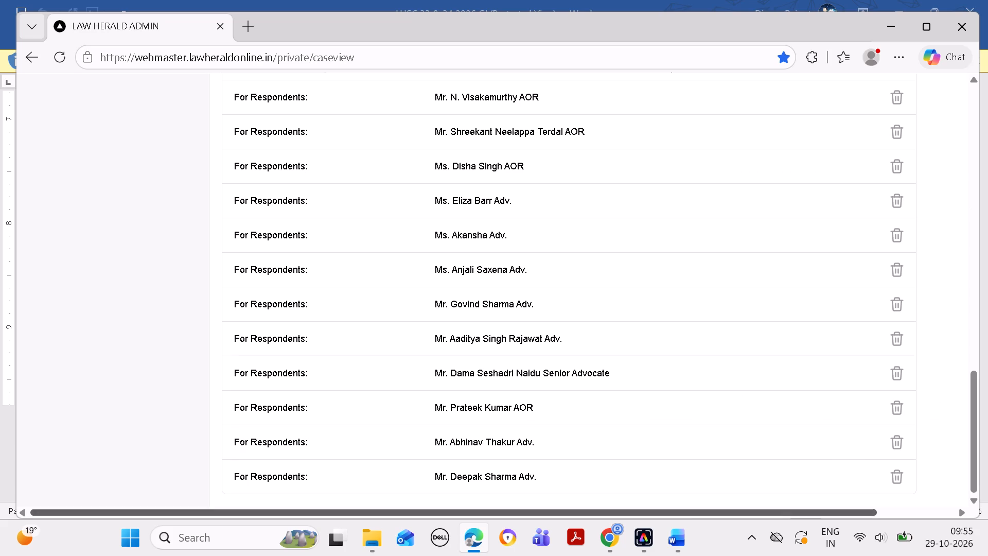
# Copy the twenty-fifth respondents' advocate's name, without prefix, designation or trailing comma, from the Word heading and return to the case record.
pyautogui.click(671, 540)
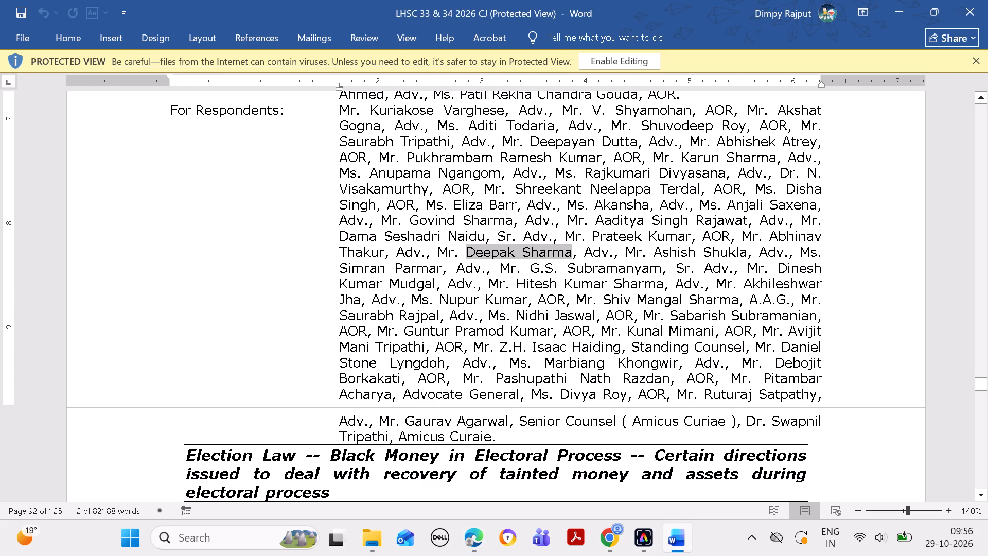
pyautogui.moveTo(654, 250); pyautogui.dragTo(718, 250)
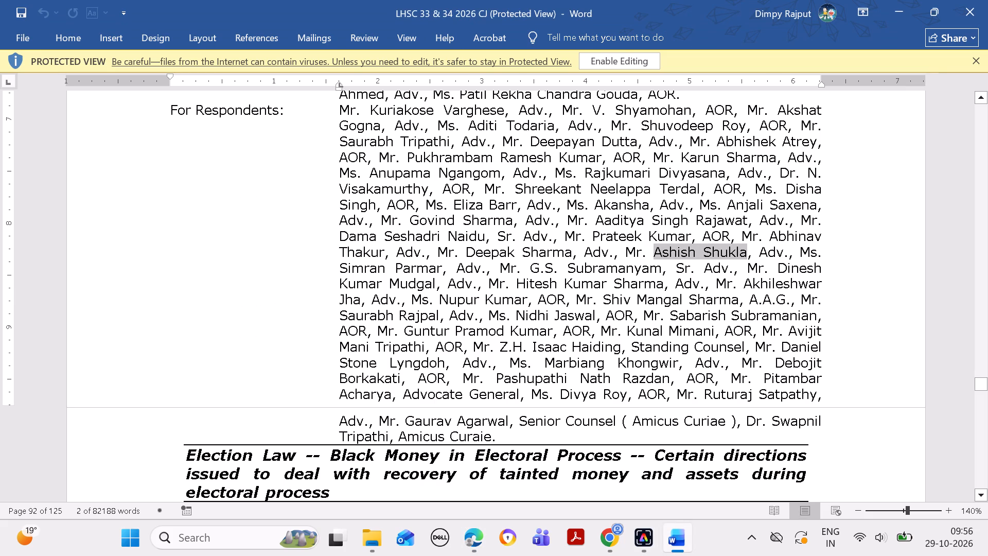
pyautogui.moveTo(718, 250); pyautogui.dragTo(719, 250)
pyautogui.hotkey('ctrl', 'c')
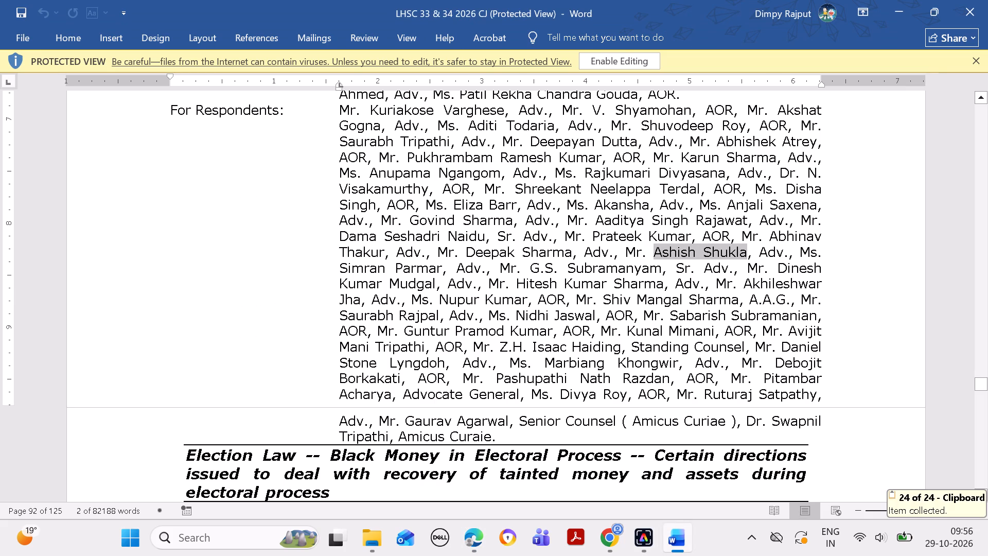
pyautogui.click(474, 540)
# Add the copied name as a new advocate with prefix Mr. and designation ADV, attached under For Respondents, and check the list.
pyautogui.scroll(2, 458, 503)
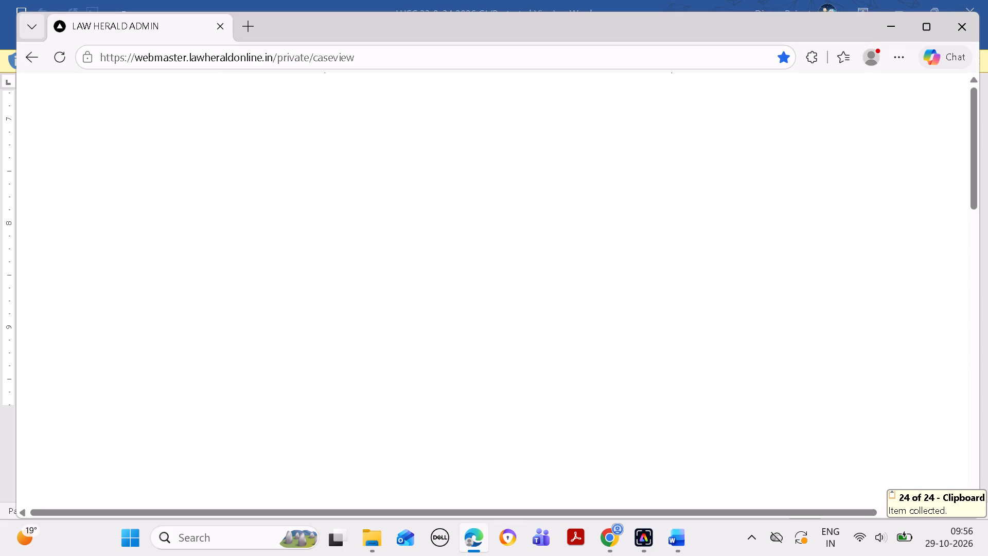
pyautogui.click(746, 467)
pyautogui.hotkey('ctrl', 'v')
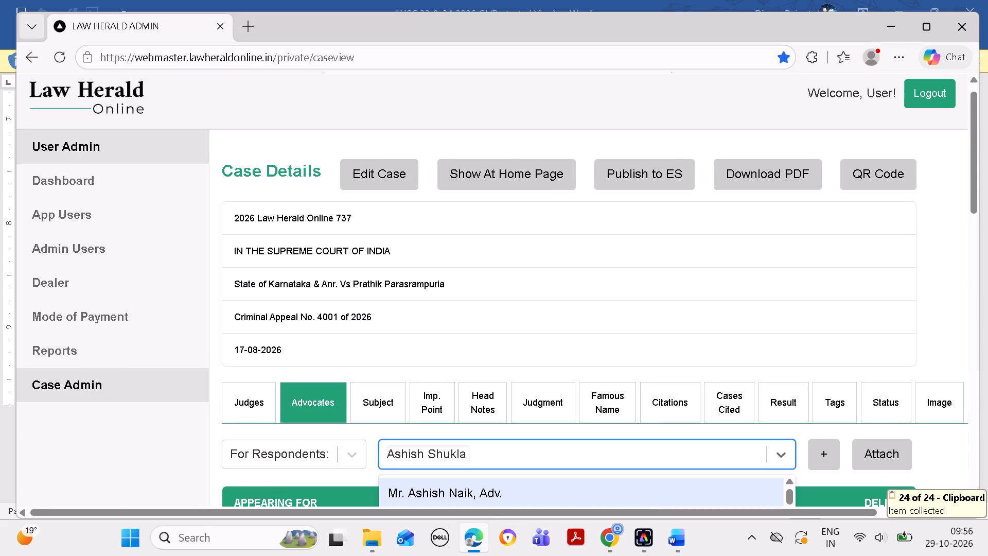
pyautogui.click(815, 450)
pyautogui.click(641, 413)
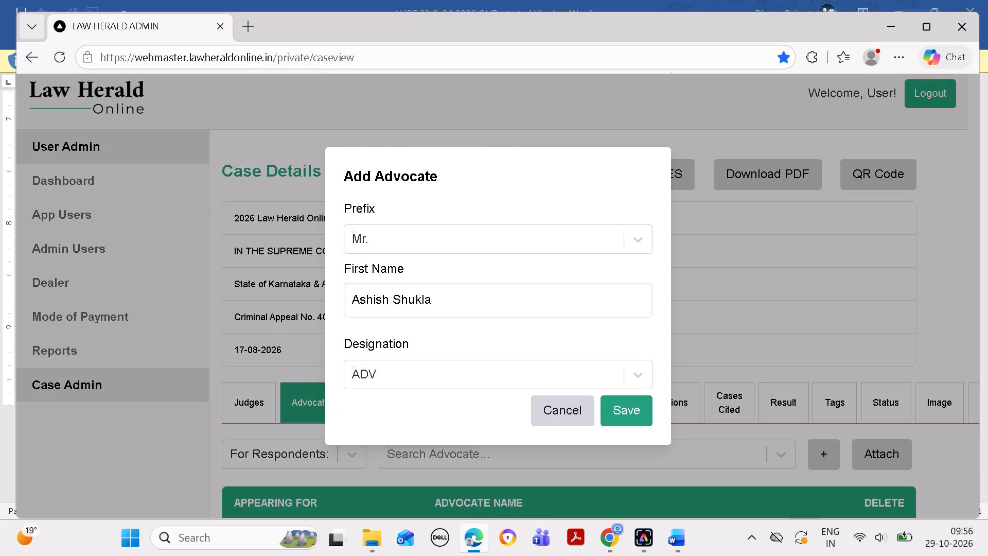
pyautogui.click(646, 171)
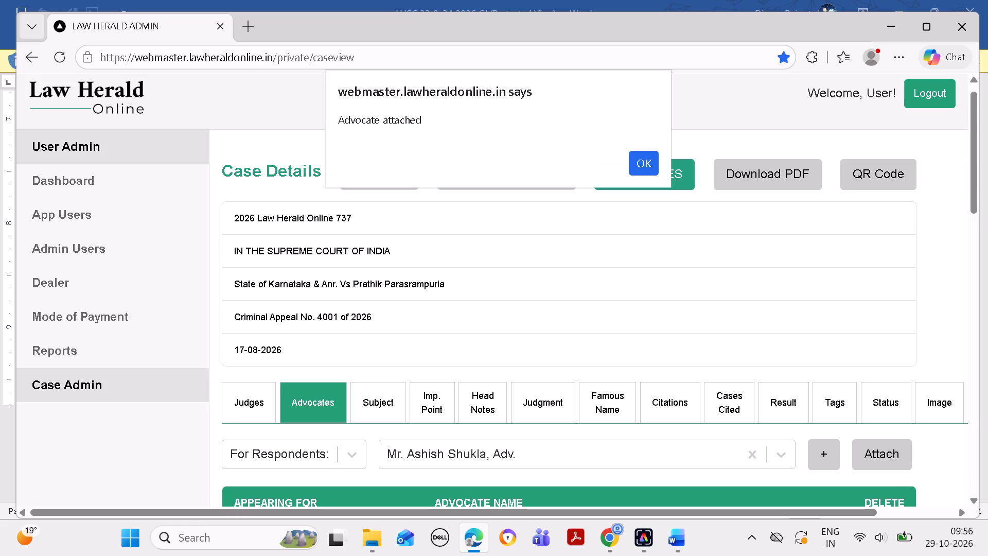
pyautogui.click(645, 153)
pyautogui.scroll(-9, 604, 357)
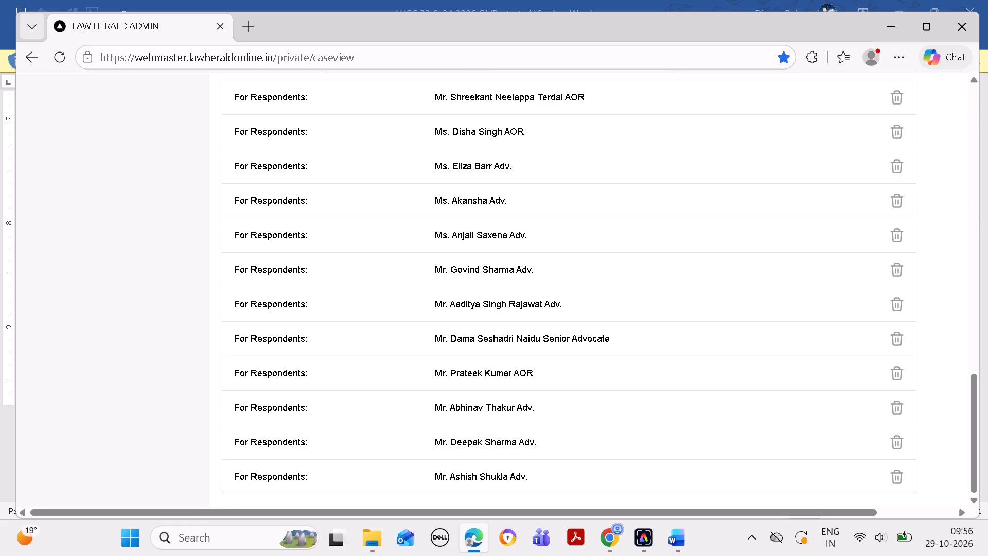
# Copy the twenty-sixth respondents' advocate's name, without prefix, designation or trailing comma, from the Word heading and return to the case record.
pyautogui.click(682, 541)
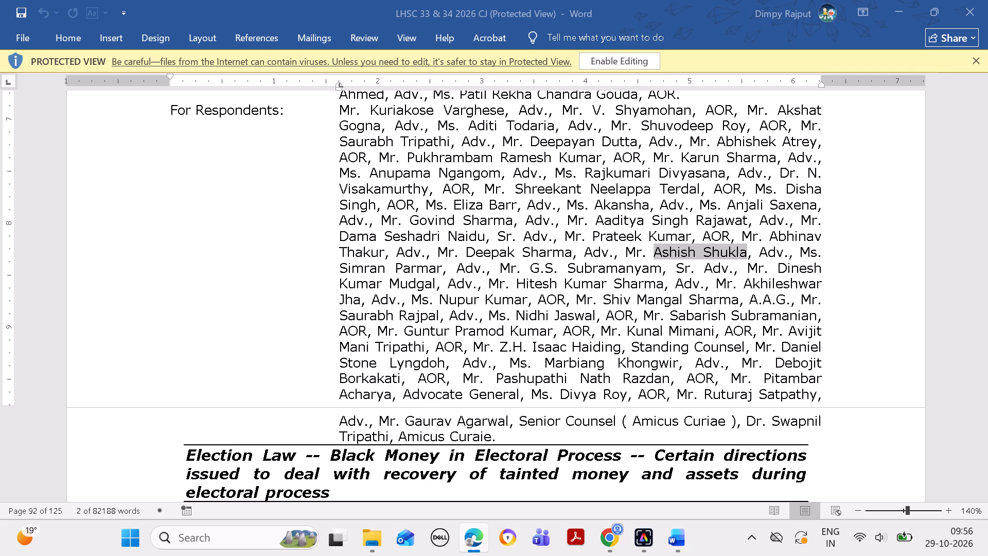
pyautogui.moveTo(337, 263); pyautogui.dragTo(413, 266)
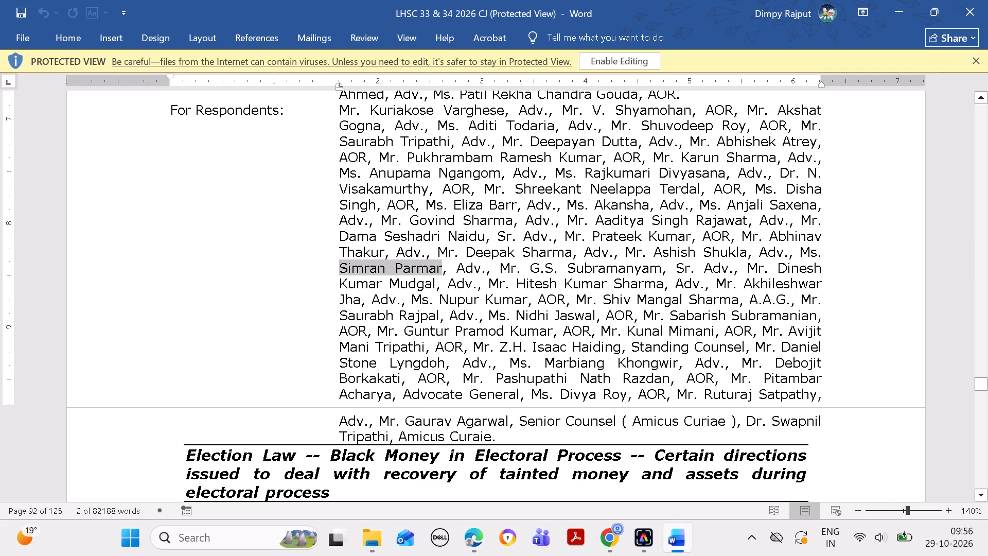
pyautogui.hotkey('ctrl', 'c')
pyautogui.click(478, 540)
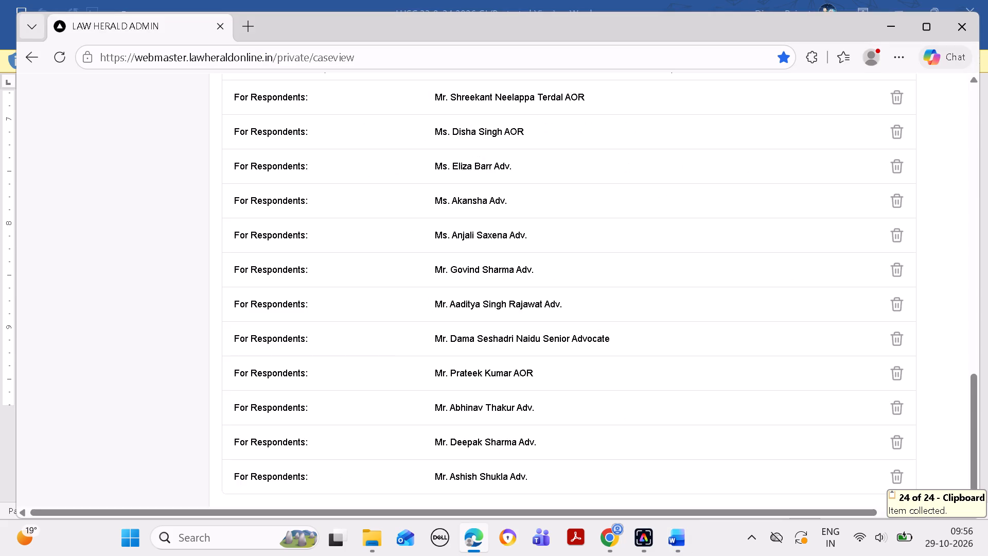
# Add the copied twenty-sixth name as a new advocate with prefix Ms. and designation ADV, attached under For Respondents, and check the list.
pyautogui.scroll(2, 528, 434)
pyautogui.click(744, 467)
pyautogui.hotkey('ctrl', 'v')
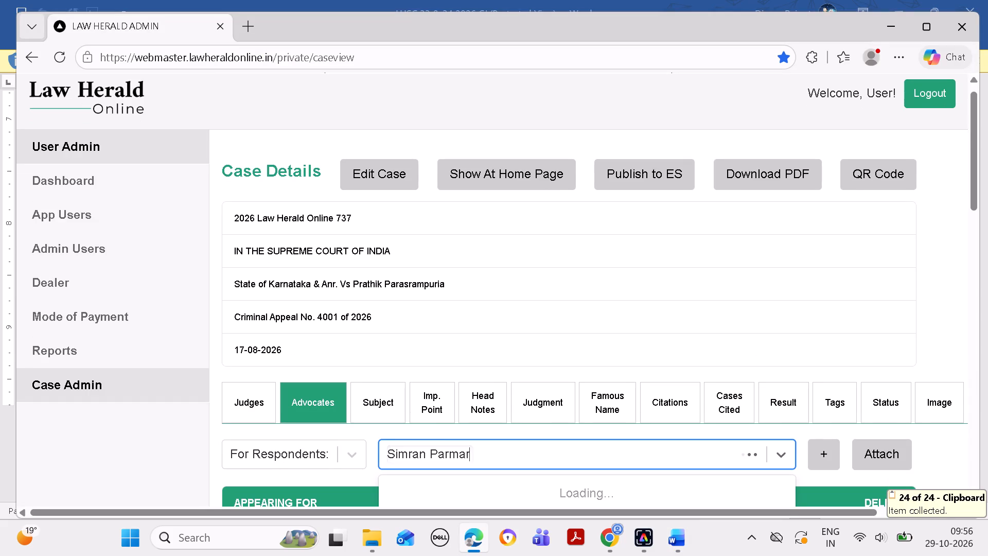
pyautogui.click(815, 454)
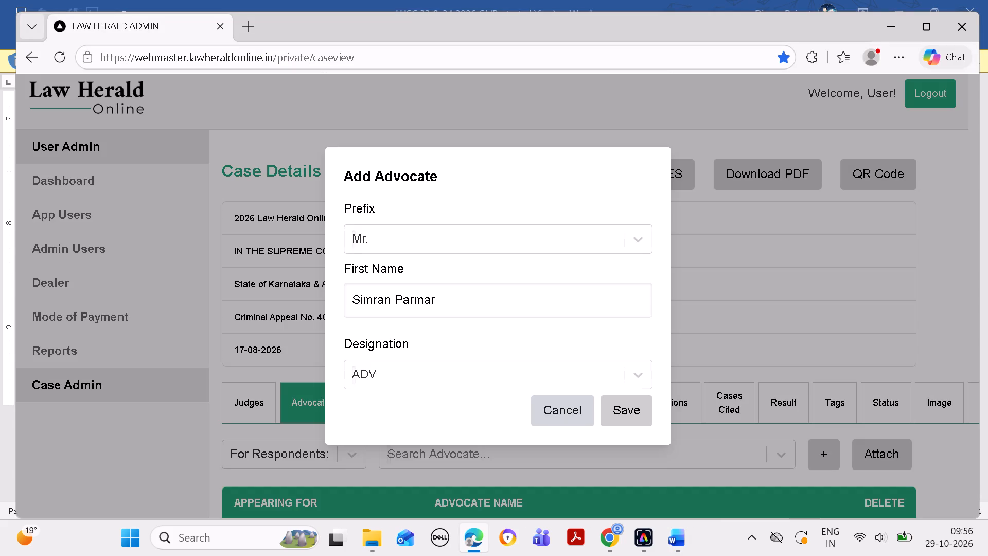
pyautogui.click(634, 238)
pyautogui.scroll(-4, 478, 358)
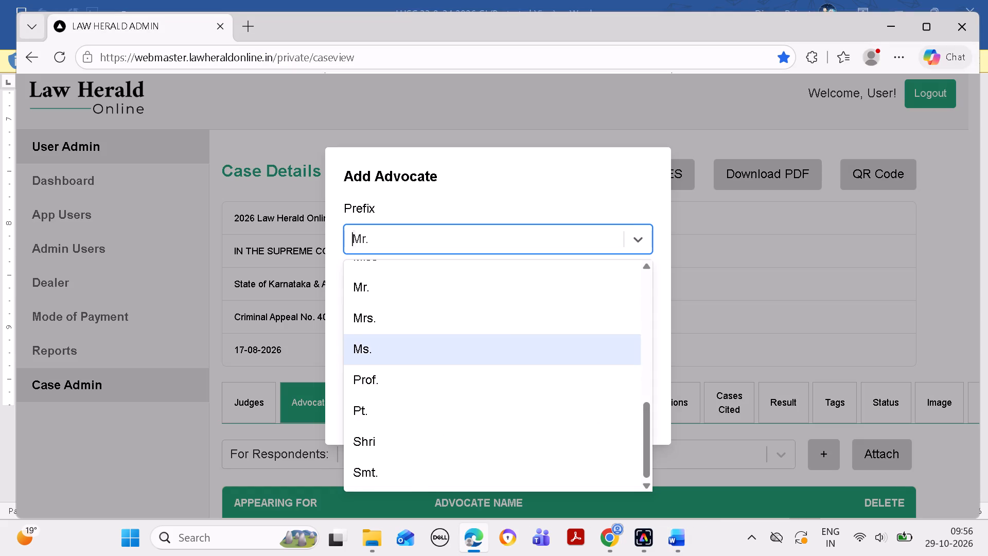
pyautogui.click(477, 363)
pyautogui.click(618, 413)
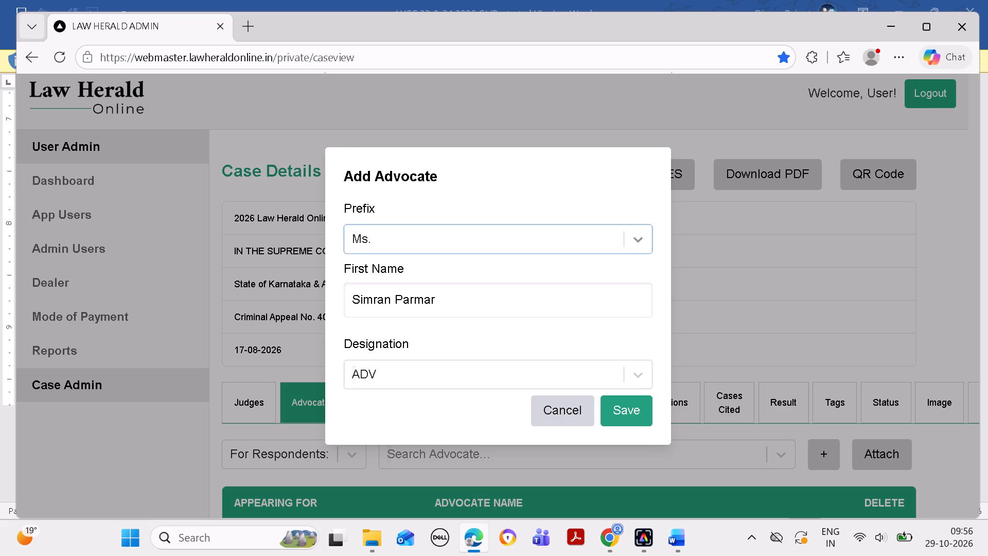
pyautogui.click(643, 162)
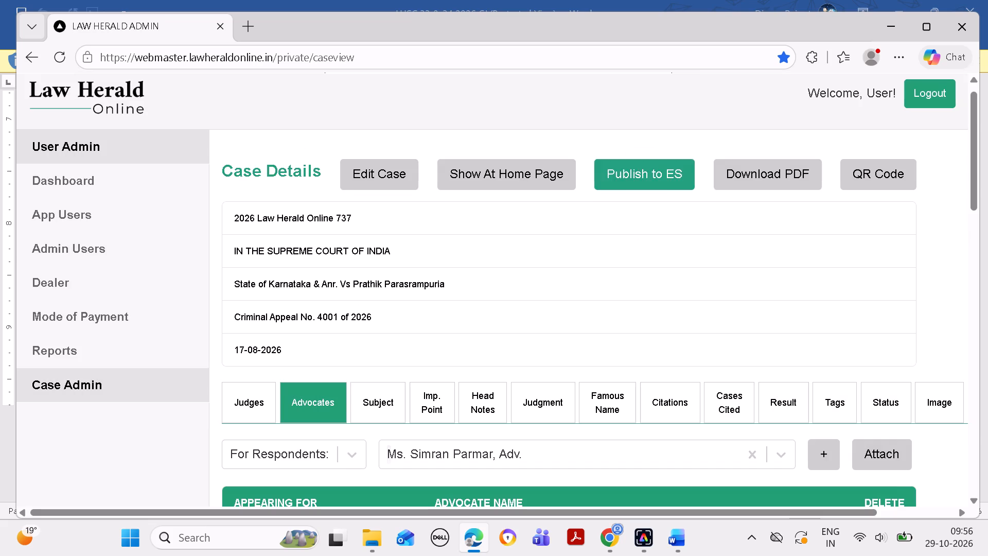
pyautogui.click(642, 155)
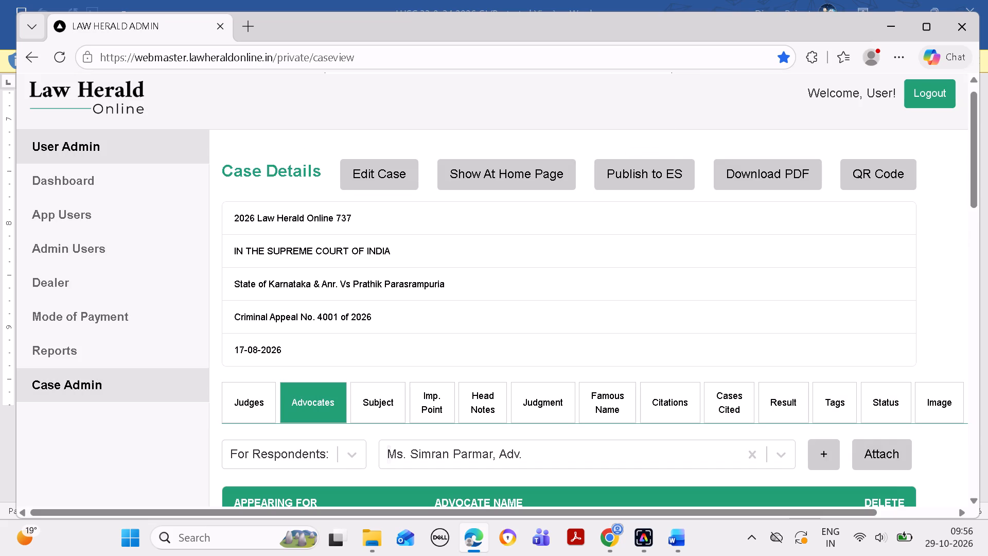
pyautogui.scroll(-5, 571, 337)
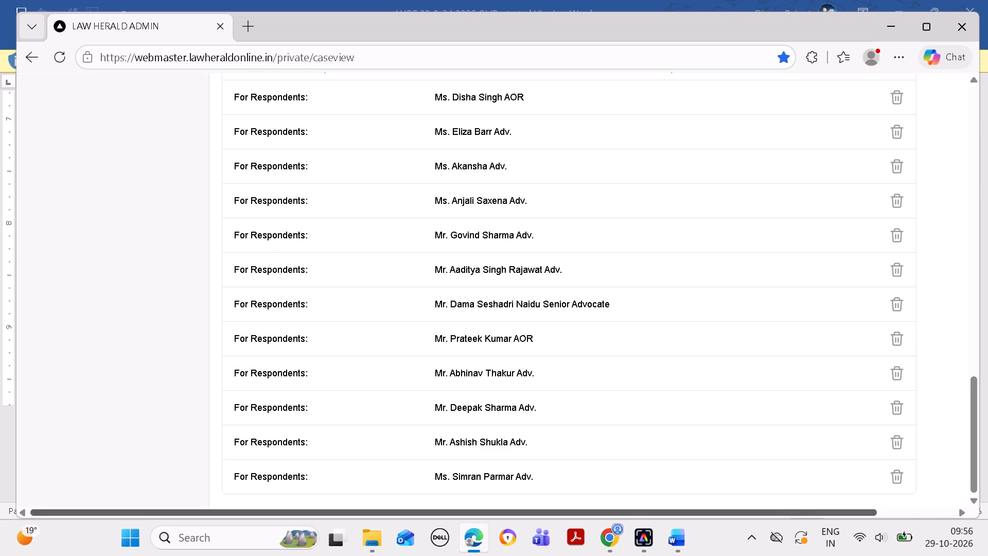
# Copy the twenty-seventh respondents' advocate's name, without prefix or designation, from the Word heading and return to the case record.
pyautogui.click(680, 538)
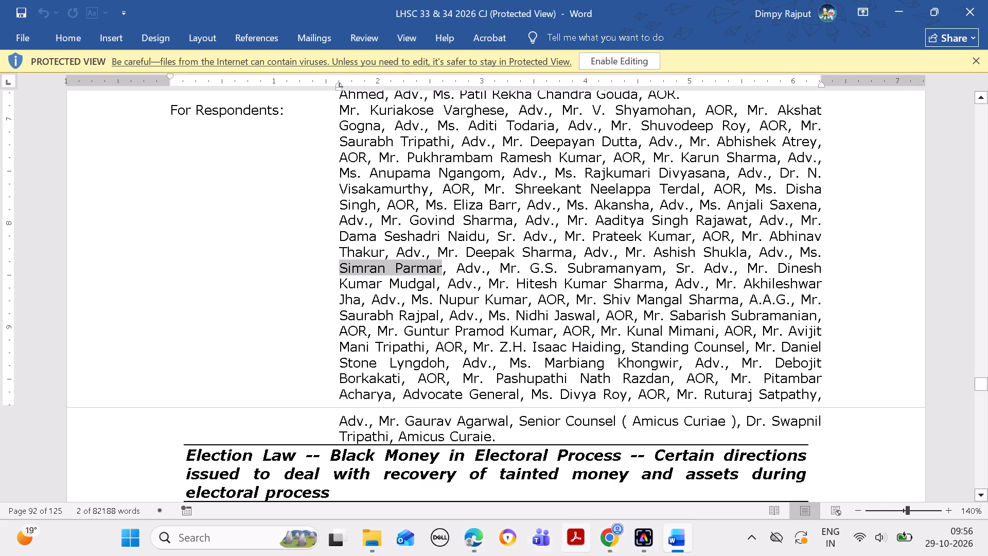
pyautogui.click(483, 537)
pyautogui.click(682, 547)
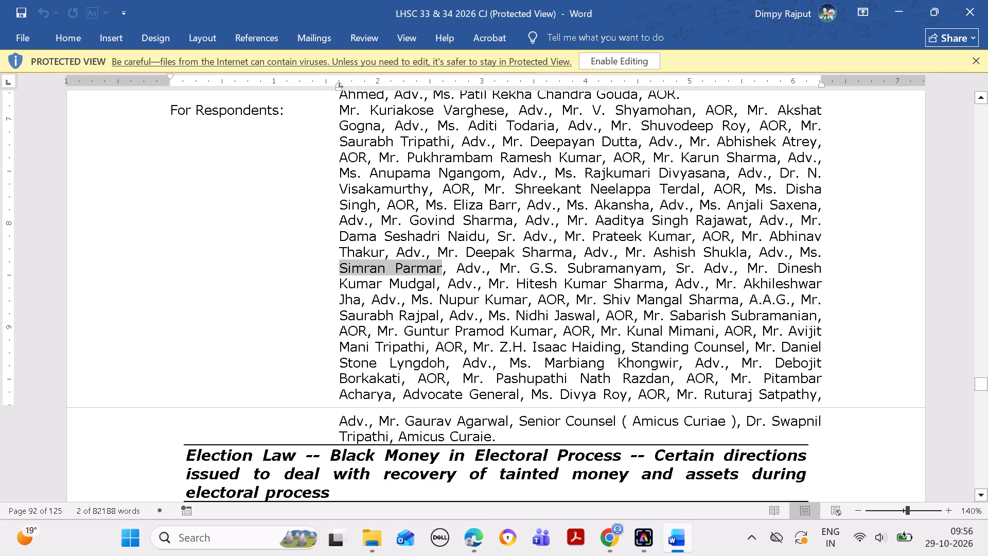
pyautogui.moveTo(531, 265); pyautogui.dragTo(599, 270)
pyautogui.hotkey('ctrl', 'c')
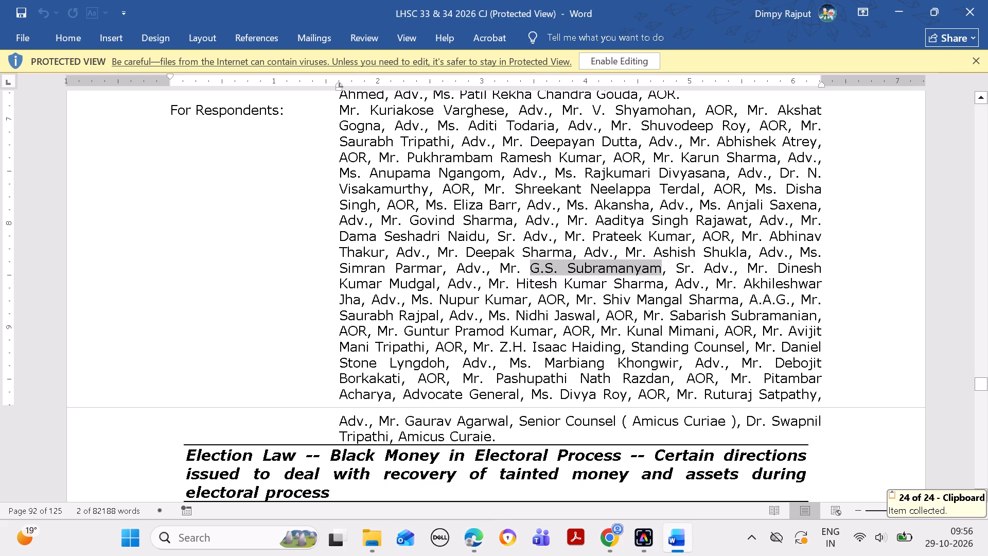
pyautogui.click(473, 539)
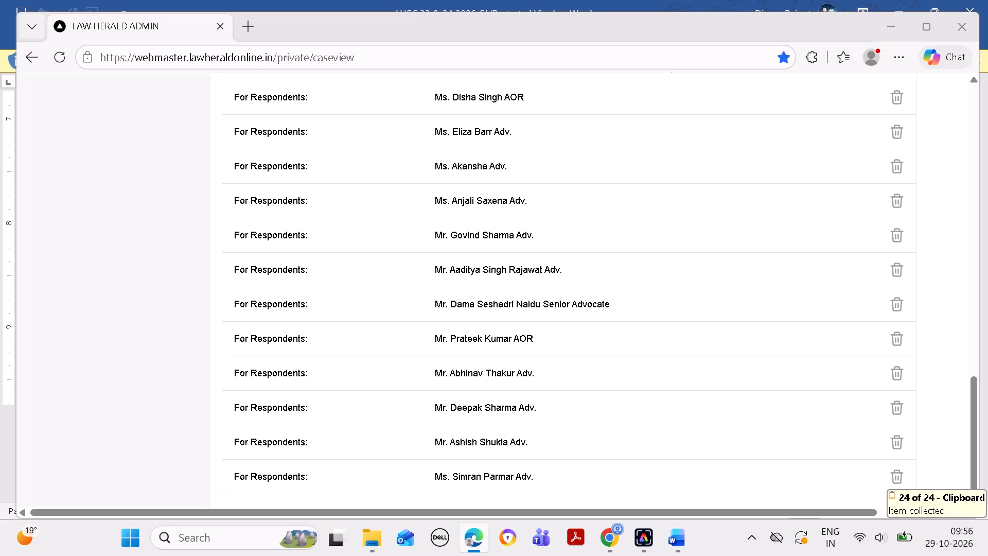
# Fill in a new advocate entry for the copied twenty-seventh name with prefix Mr. and designation Senior Advocate.
pyautogui.scroll(2, 544, 455)
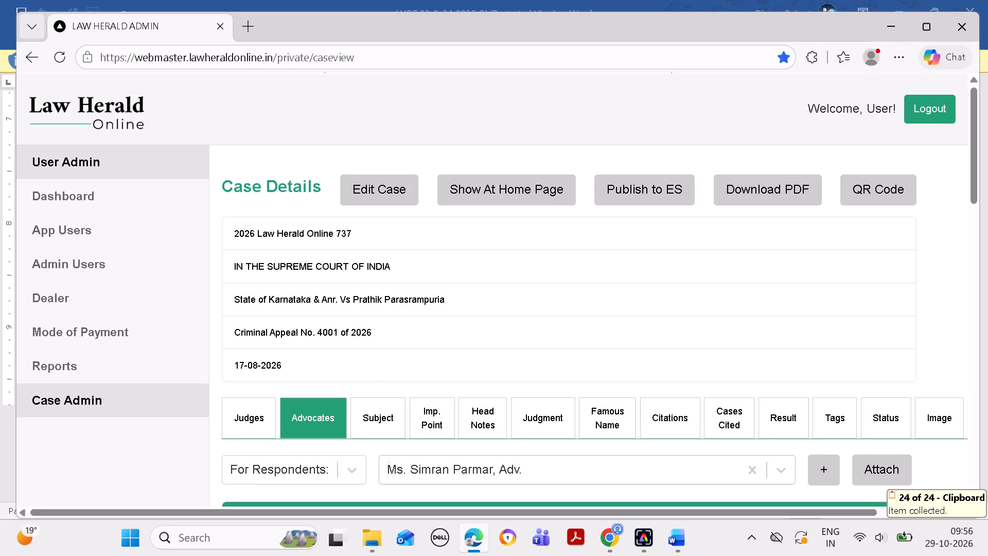
pyautogui.click(750, 465)
pyautogui.hotkey('ctrl', 'v')
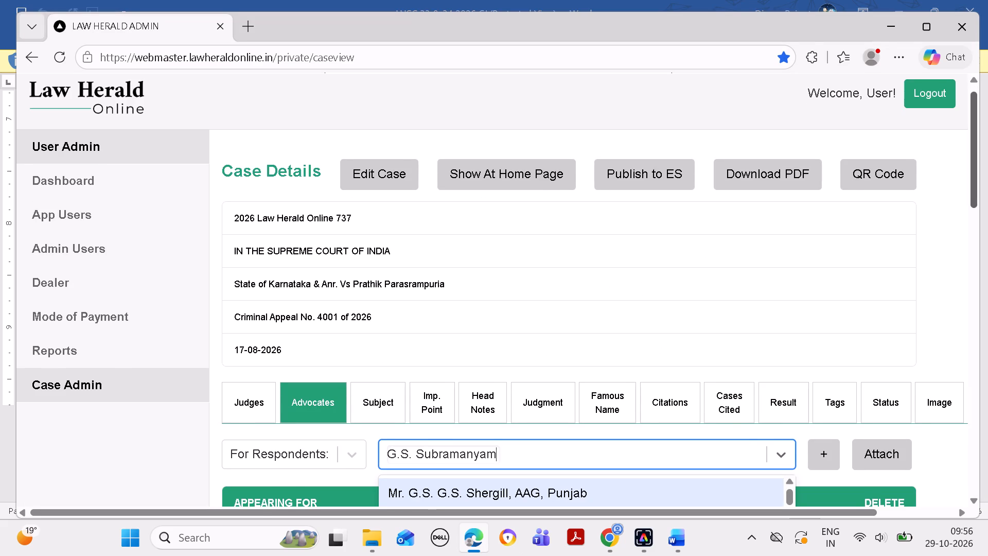
pyautogui.moveTo(973, 175); pyautogui.dragTo(982, 220)
pyautogui.click(830, 287)
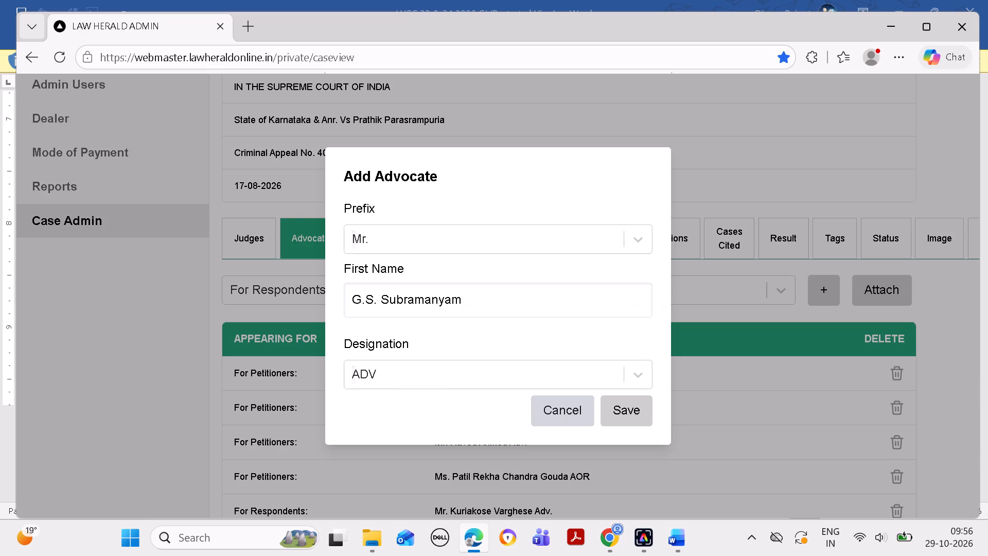
pyautogui.click(487, 376)
pyautogui.write('se')
pyautogui.write('nio')
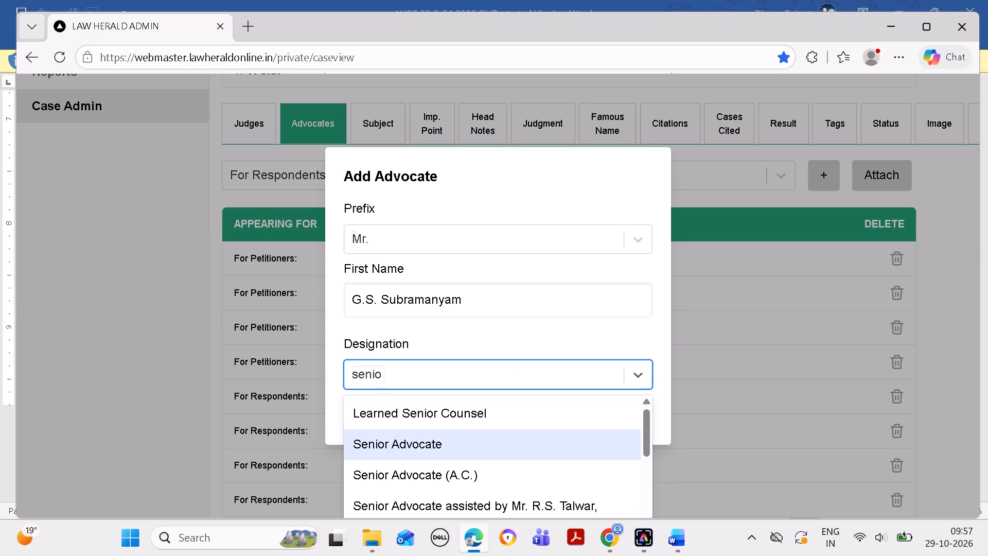
pyautogui.click(450, 440)
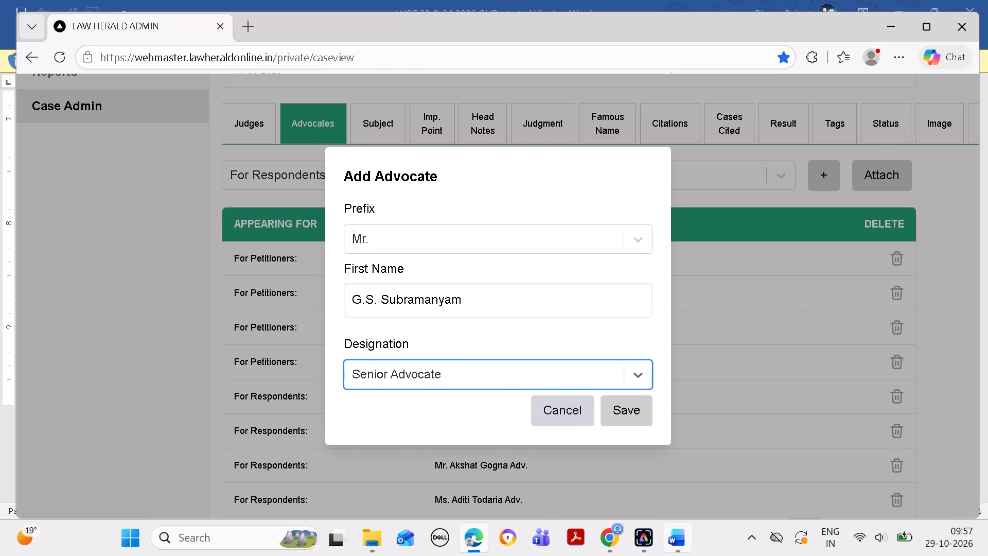
# Switch to the Word heading that lists the respondents' advocates.
pyautogui.click(683, 543)
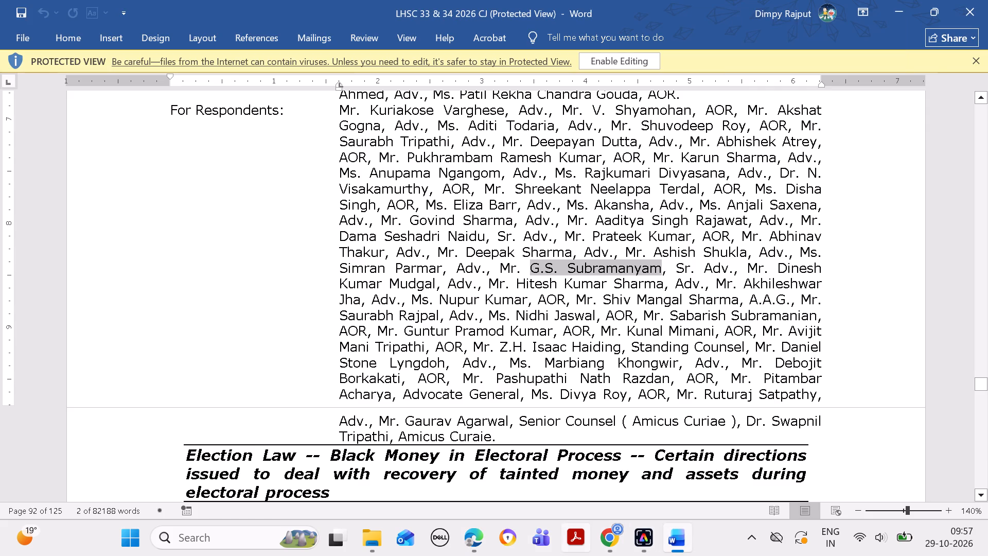
# Return to the case record, save the twenty-seventh name's new Senior Advocate entry under For Respondents, and check the advocate list.
pyautogui.click(482, 542)
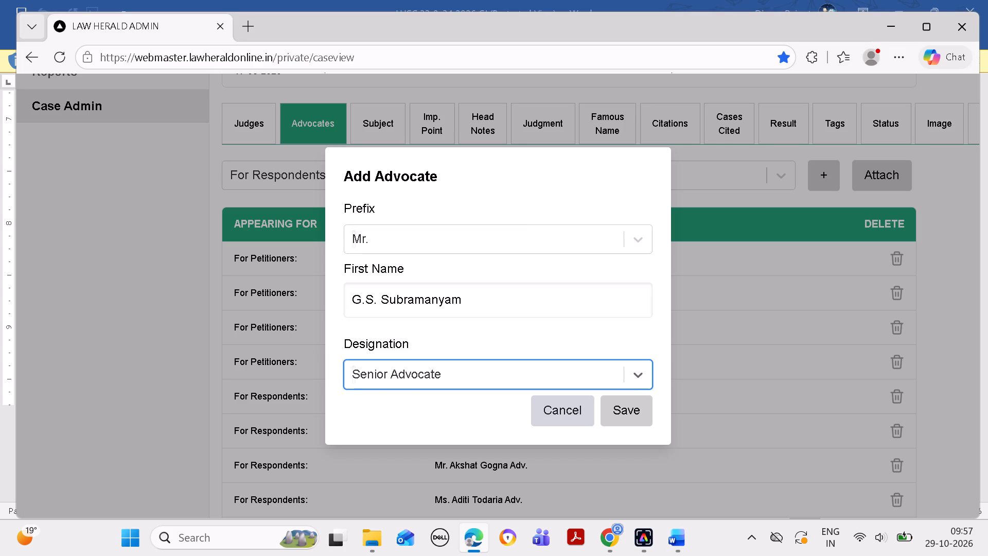
pyautogui.click(611, 419)
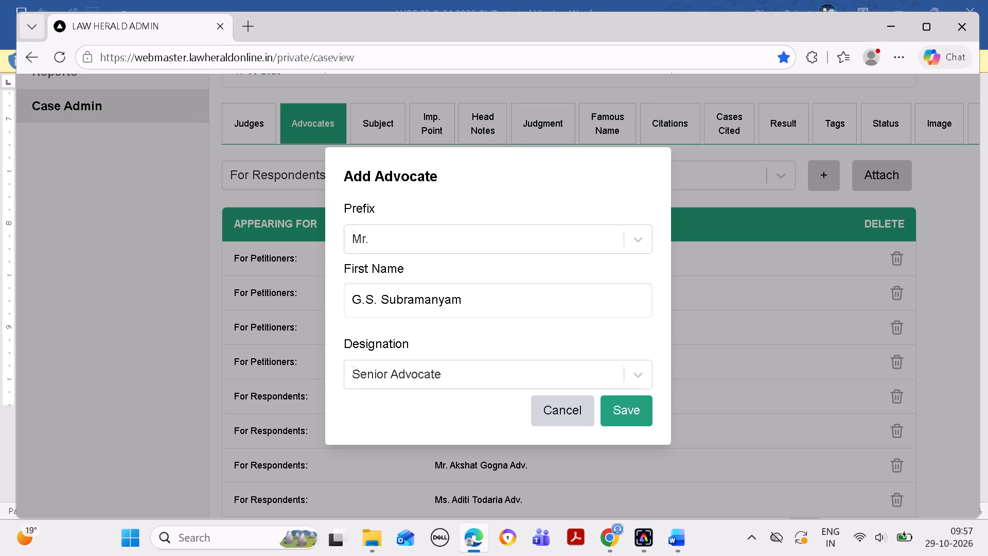
pyautogui.click(644, 164)
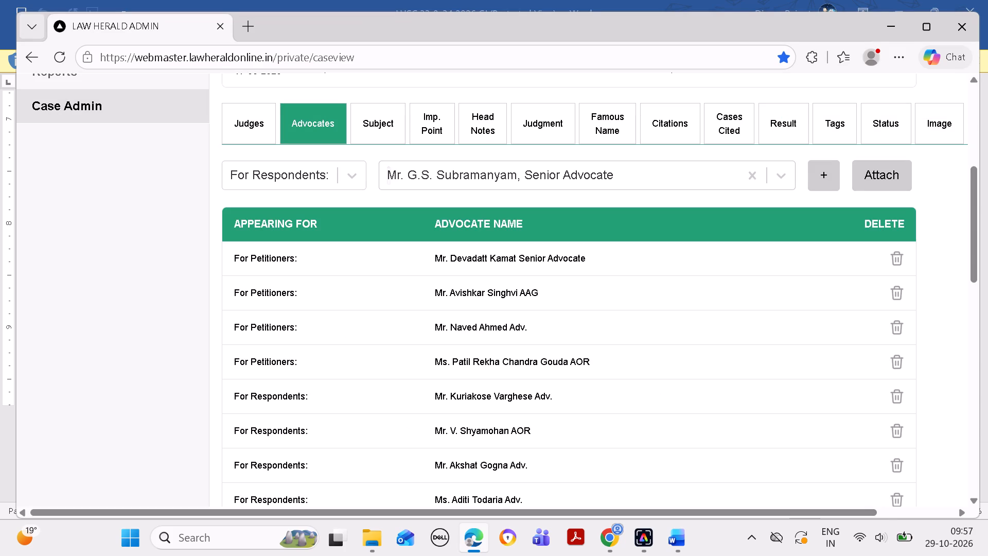
pyautogui.click(644, 165)
pyautogui.scroll(-5, 637, 239)
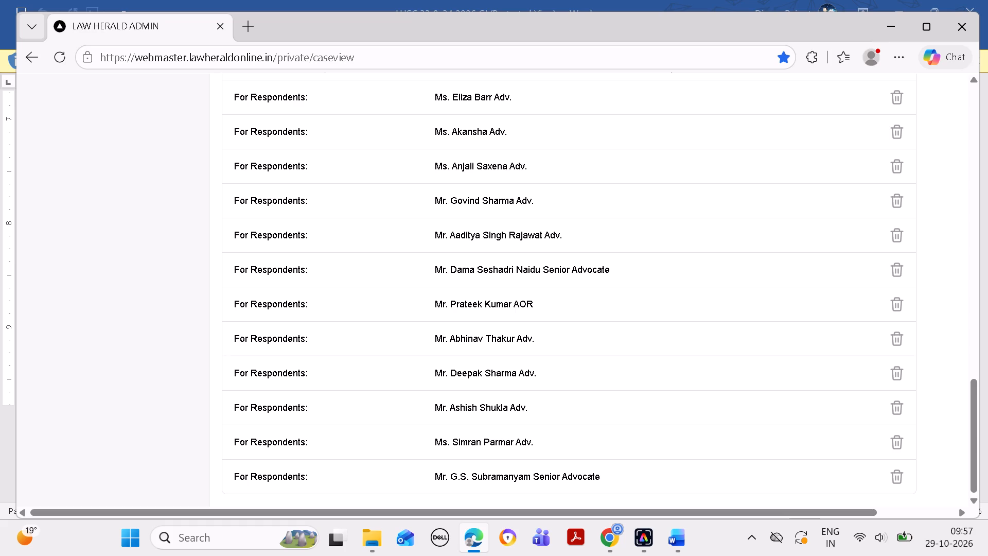
pyautogui.scroll(-4, 616, 312)
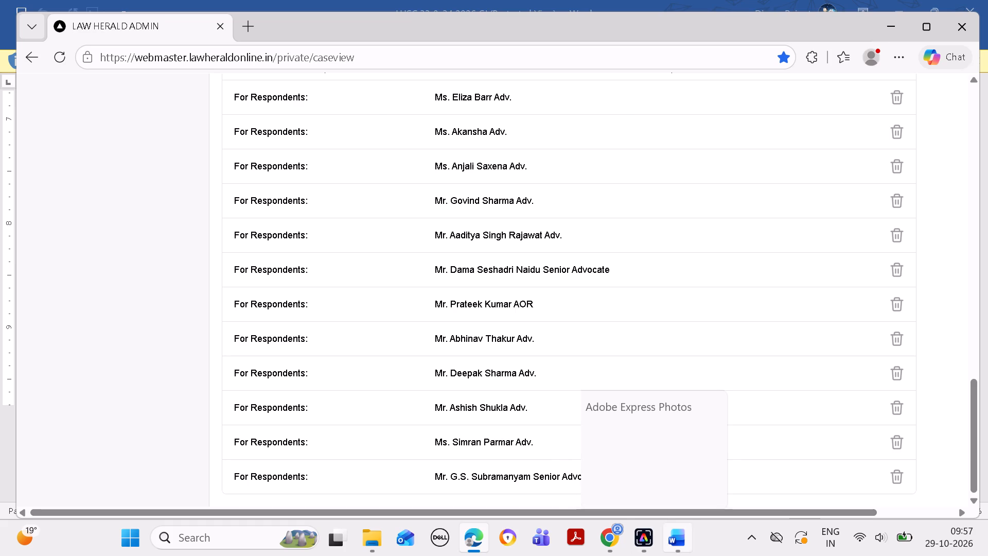
# Copy the twenty-eighth respondents' advocate's name, without prefix or designation, from the Word heading and return to the case record.
pyautogui.click(667, 545)
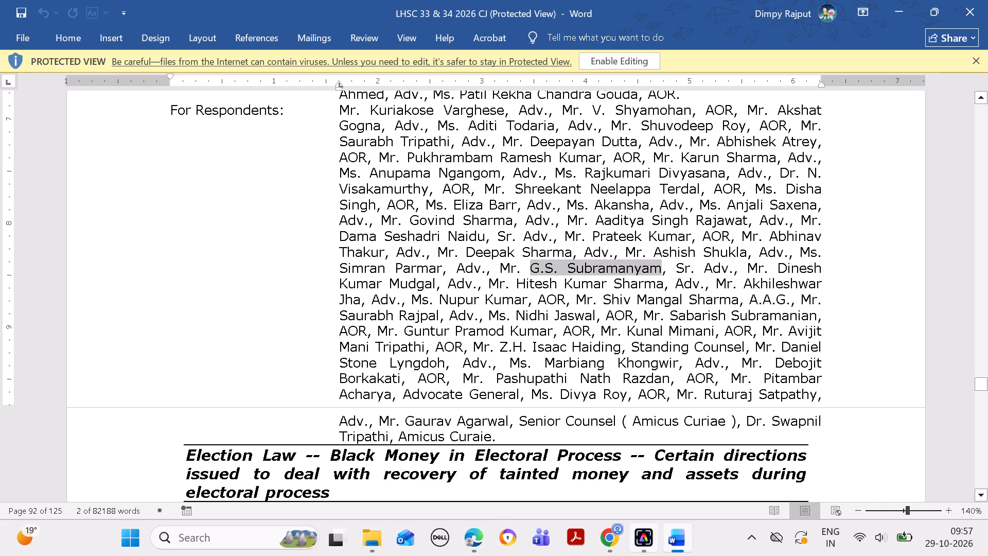
pyautogui.moveTo(778, 261); pyautogui.dragTo(806, 263)
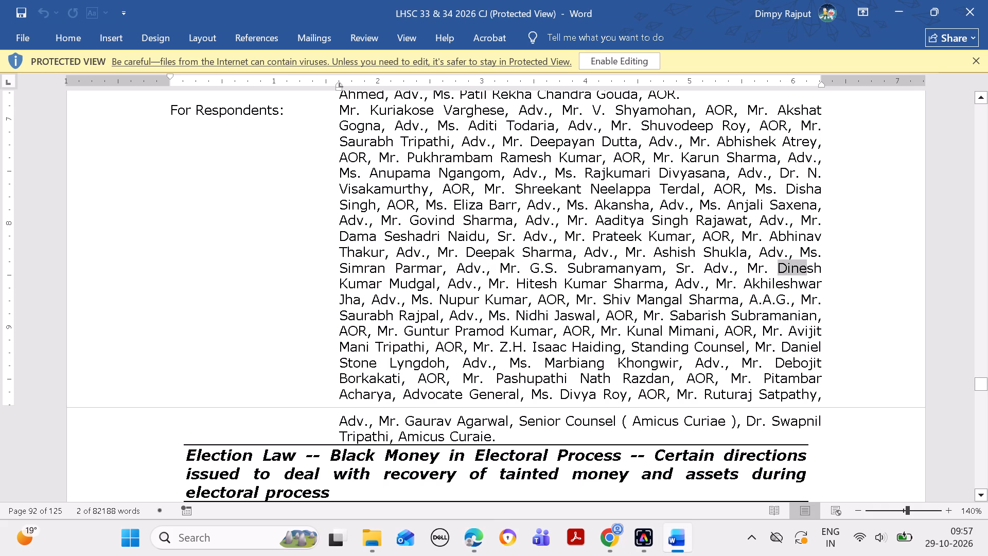
pyautogui.moveTo(806, 263); pyautogui.dragTo(505, 276)
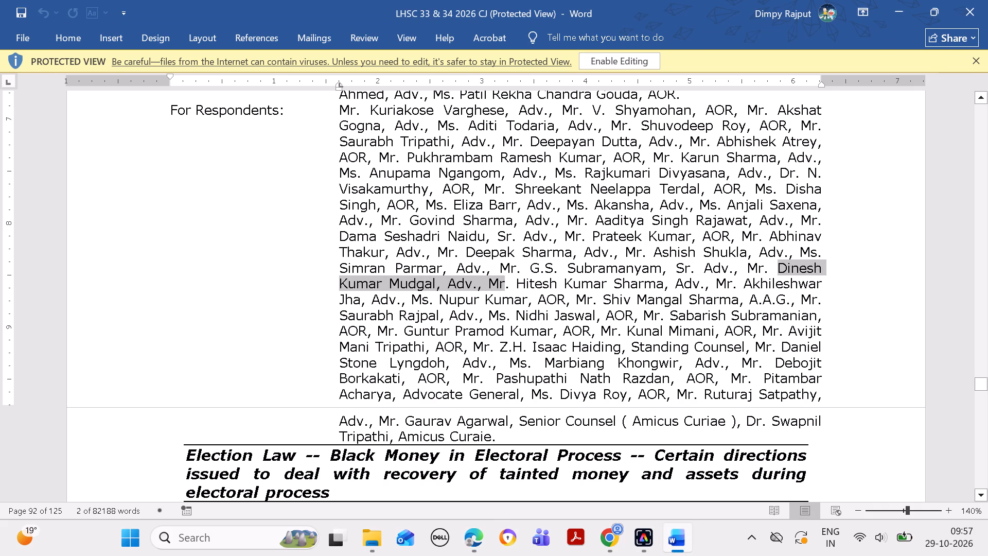
pyautogui.moveTo(505, 276); pyautogui.dragTo(436, 282)
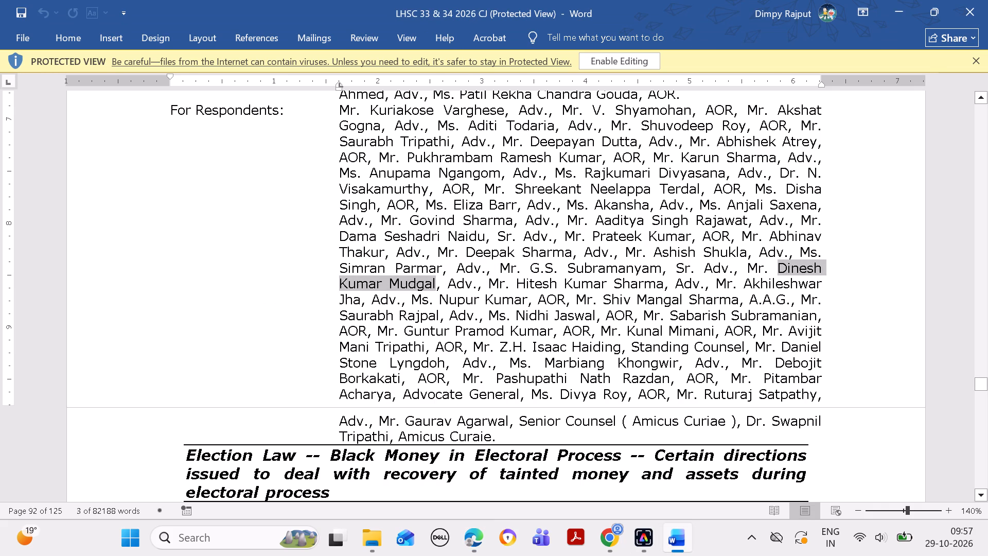
pyautogui.hotkey('ctrl', 'c')
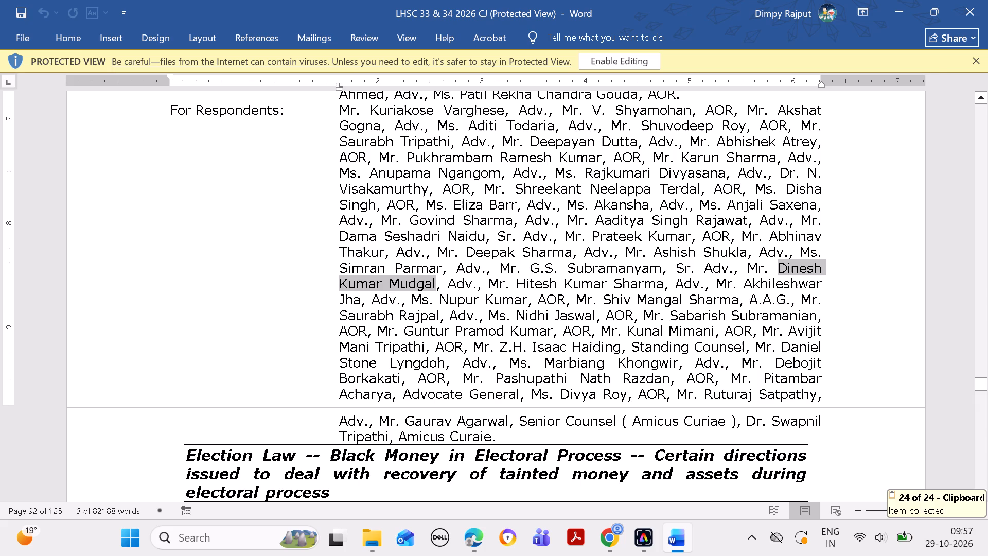
pyautogui.click(472, 541)
# Find the copied twenty-eighth name in the advocate search and attach its existing Mr., Adv. entry under For Respondents.
pyautogui.scroll(2, 463, 431)
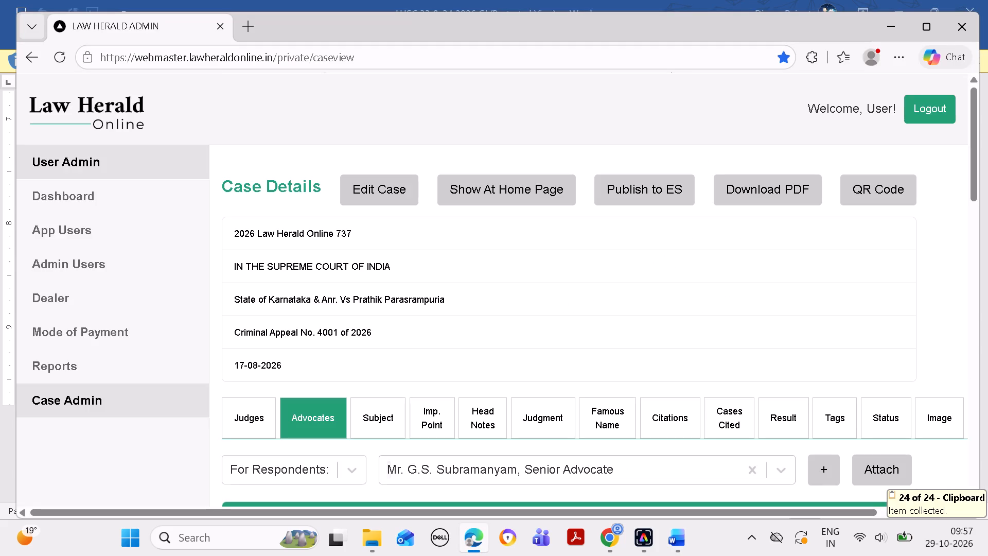
pyautogui.click(749, 464)
pyautogui.hotkey('ctrl', 'v')
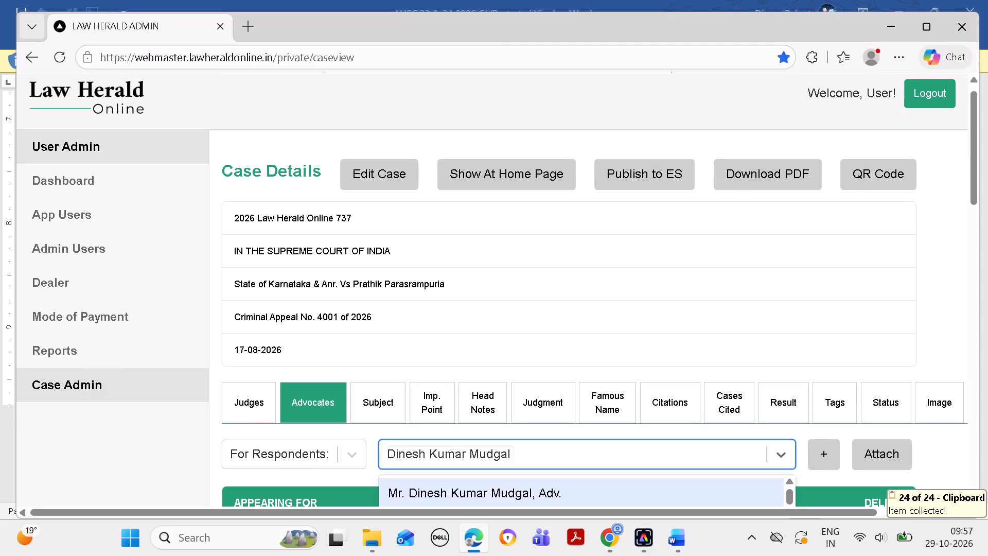
pyautogui.click(608, 480)
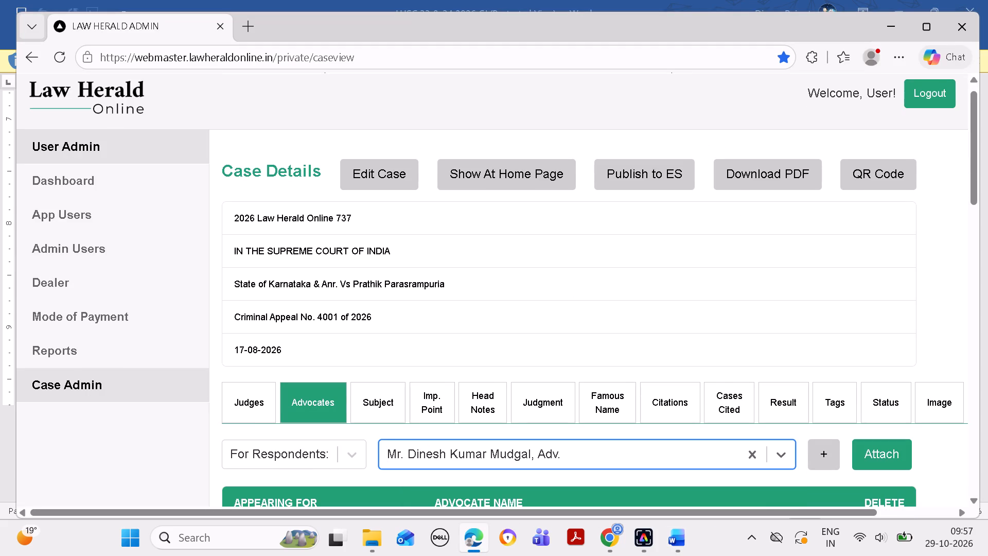
pyautogui.click(886, 447)
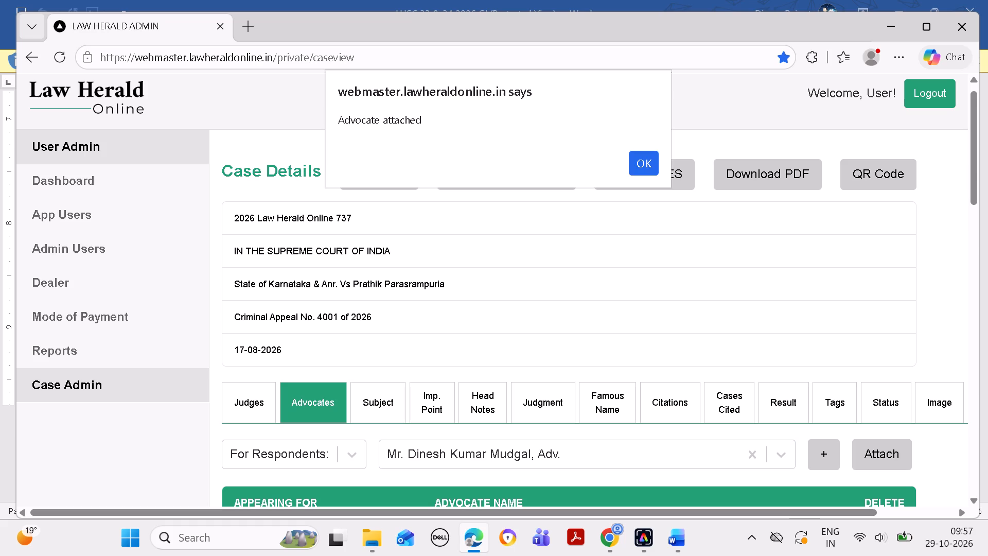
pyautogui.click(643, 160)
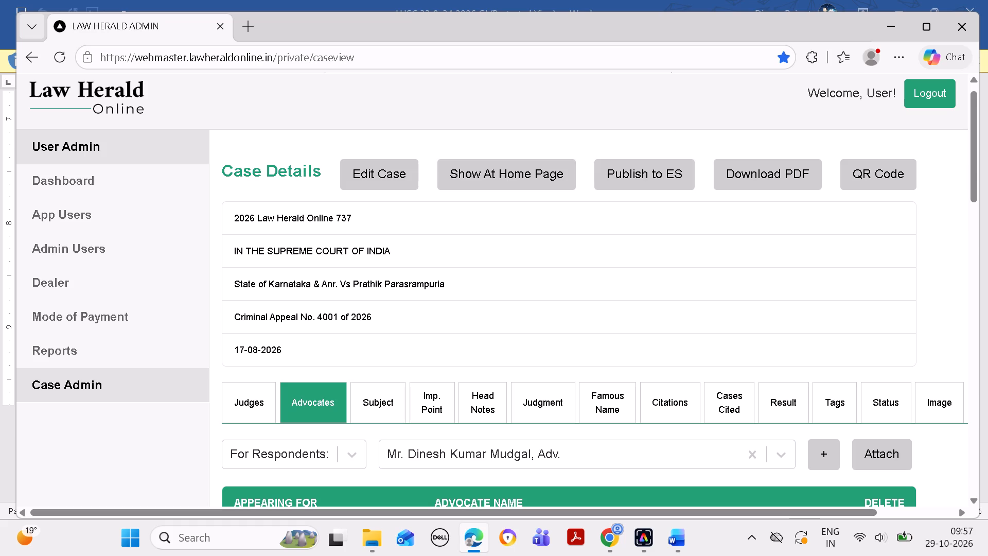
pyautogui.scroll(-10, 627, 292)
# Copy the twenty-ninth respondents' advocate's name, without prefix or designation, from the Word heading and return to the case record.
pyautogui.click(675, 541)
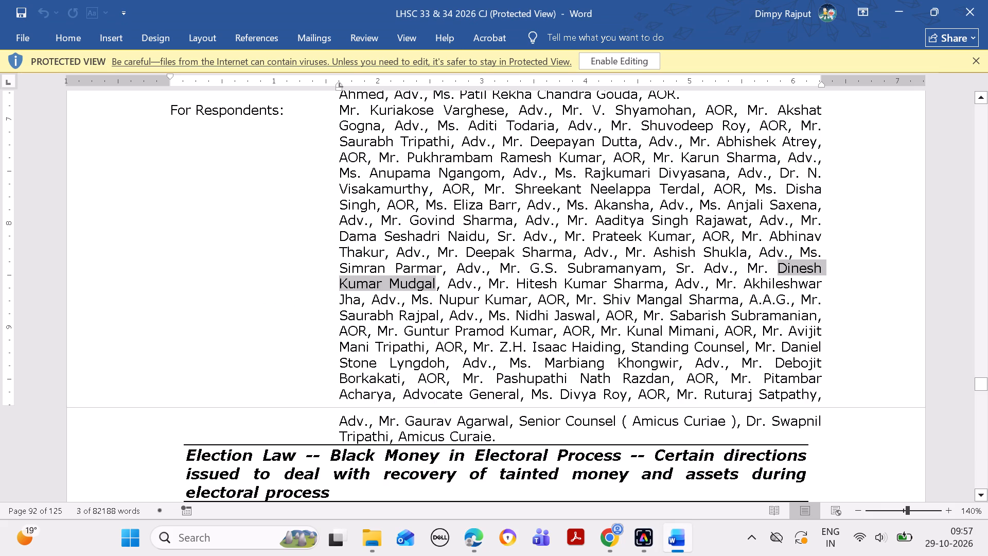
pyautogui.moveTo(516, 281); pyautogui.dragTo(643, 280)
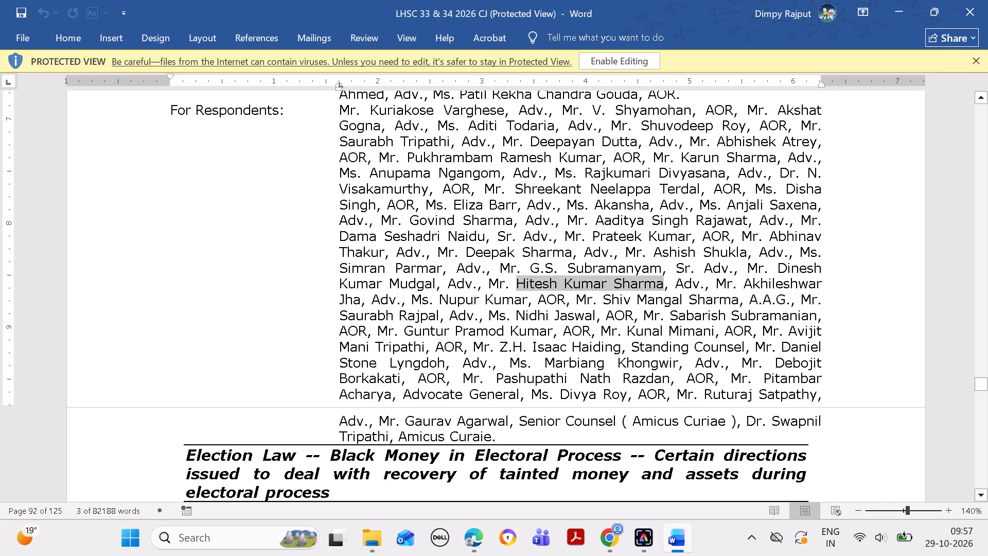
pyautogui.hotkey('ctrl', 'c')
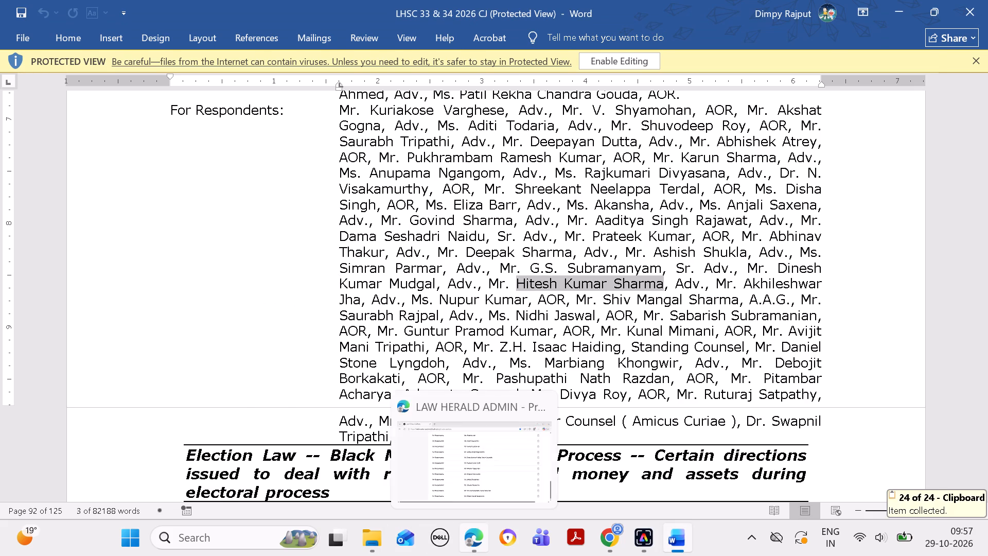
pyautogui.click(476, 533)
# Replace the searched advocate with the copied twenty-ninth name, attach its existing Mr., Adv. entry under For Respondents, and check the list.
pyautogui.scroll(2, 473, 473)
pyautogui.click(750, 465)
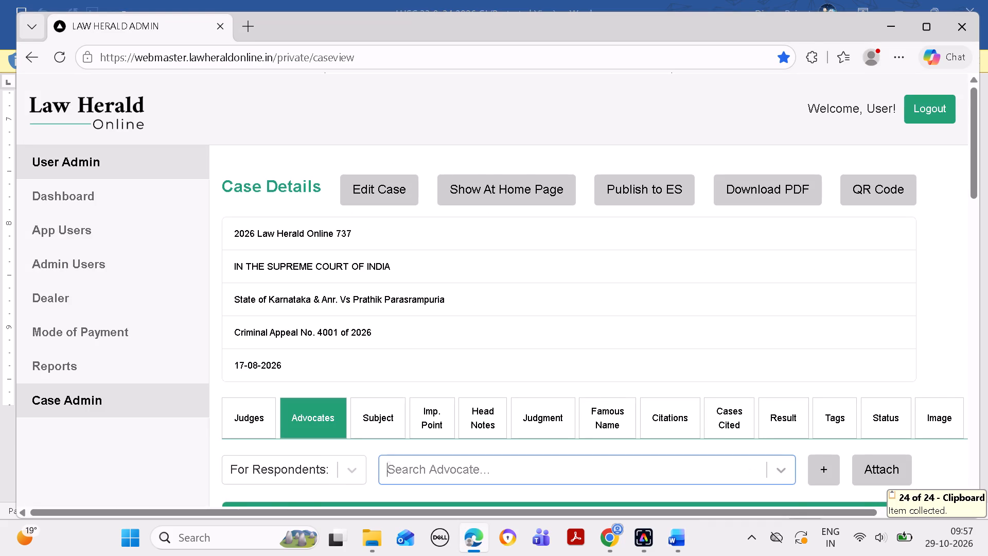
pyautogui.hotkey('ctrl', 'v')
pyautogui.click(625, 479)
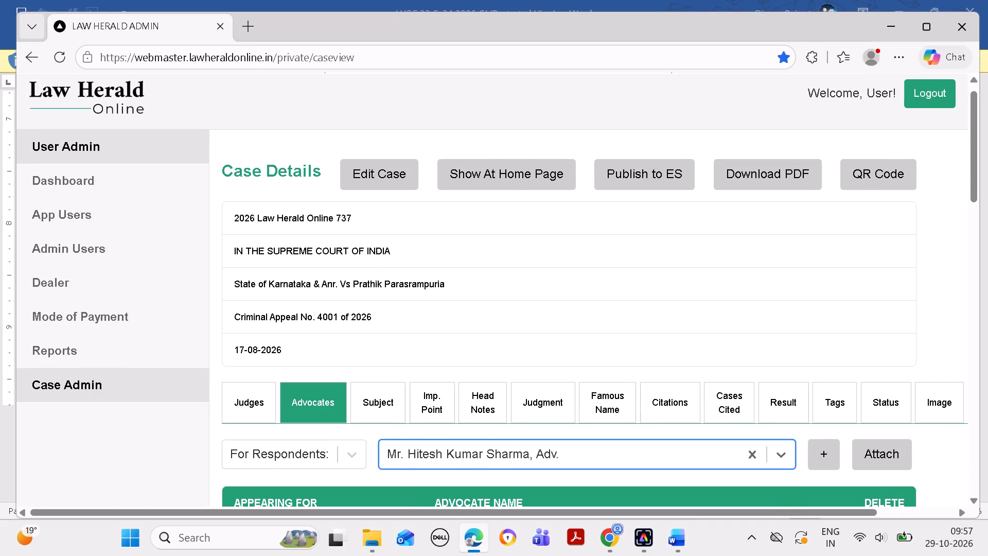
pyautogui.click(867, 458)
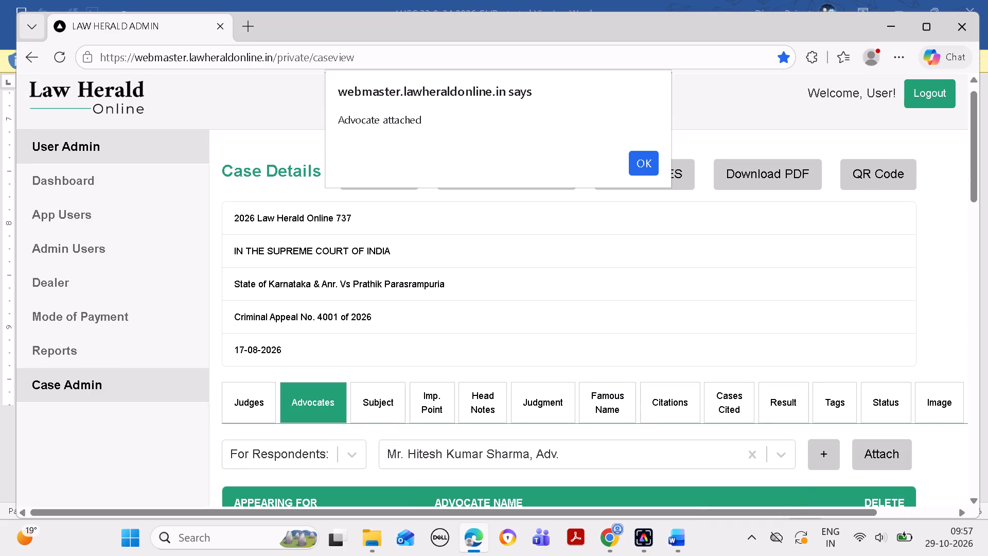
pyautogui.click(646, 160)
pyautogui.scroll(-4, 614, 380)
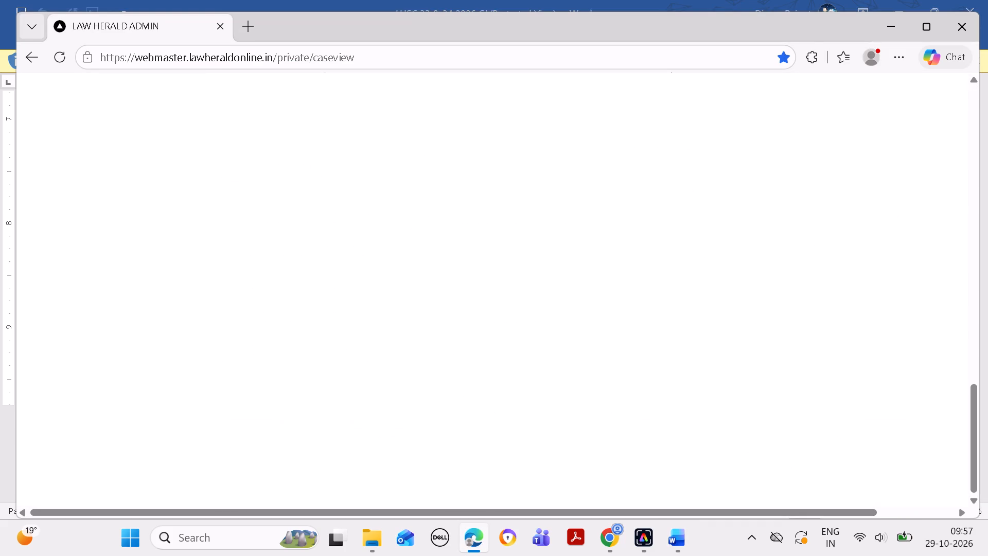
pyautogui.scroll(-5, 614, 382)
# Copy the thirtieth respondents' advocate's two-word name, without prefix or designation, from the Word heading and return to the case record.
pyautogui.click(669, 523)
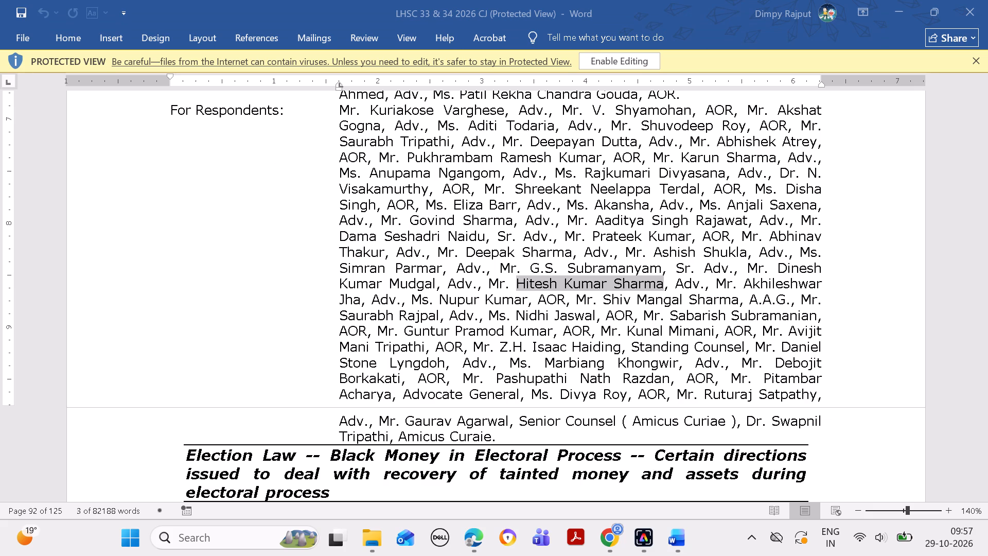
pyautogui.moveTo(742, 281); pyautogui.dragTo(822, 285)
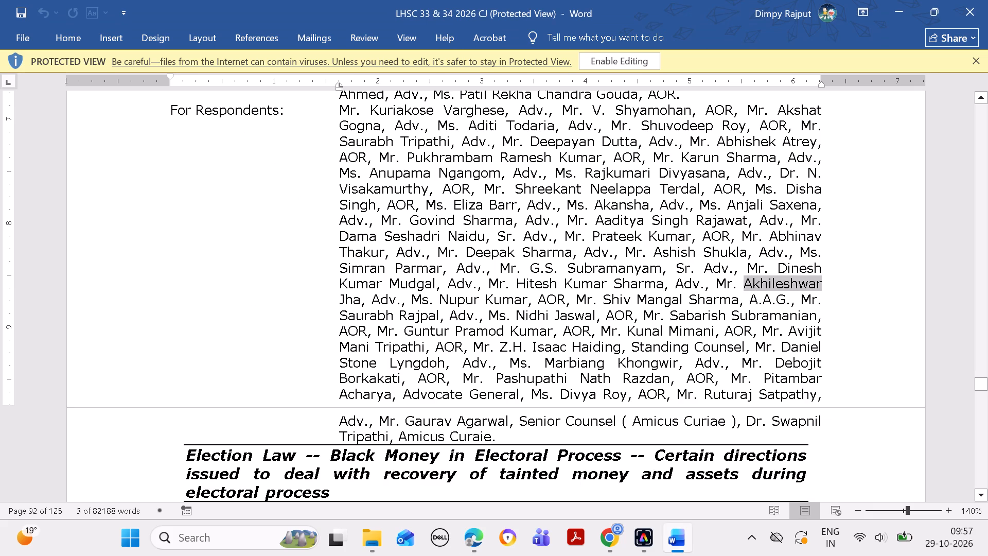
pyautogui.moveTo(822, 285); pyautogui.dragTo(356, 295)
pyautogui.moveTo(356, 295); pyautogui.dragTo(359, 297)
pyautogui.hotkey('ctrl', 'c')
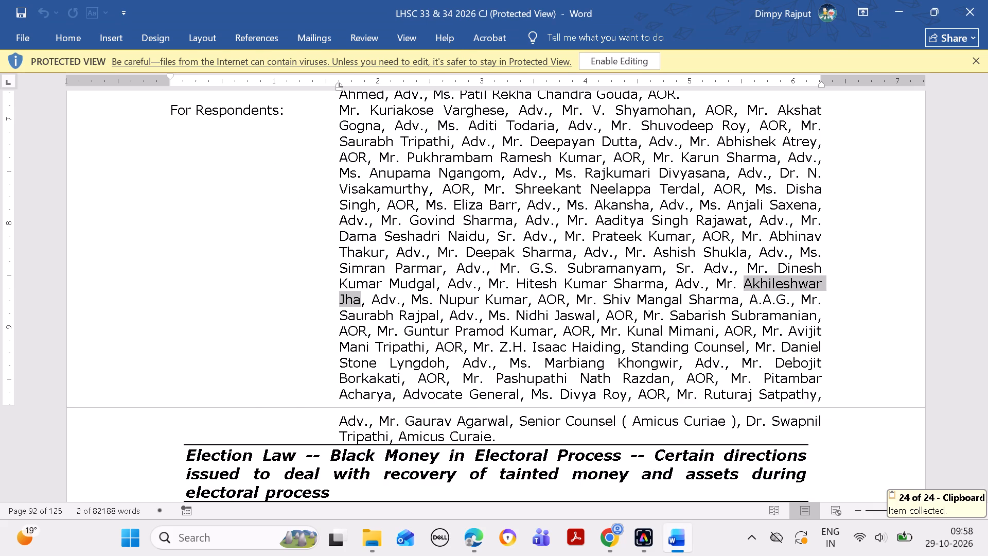
pyautogui.click(472, 542)
pyautogui.scroll(2, 449, 505)
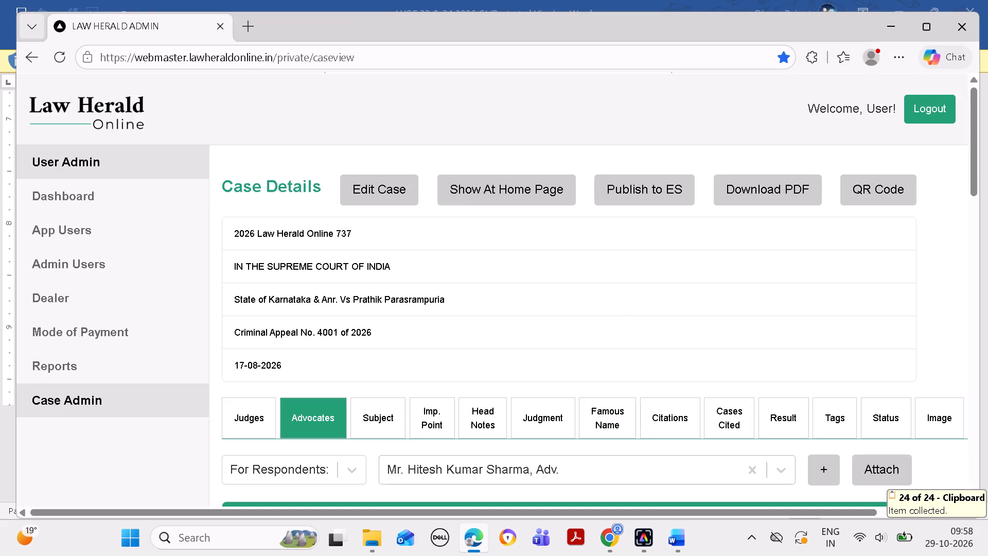
# Find the copied thirtieth name, attach its existing Mr., Adv. entry under For Respondents, and check the list.
pyautogui.click(749, 467)
pyautogui.hotkey('ctrl', 'v')
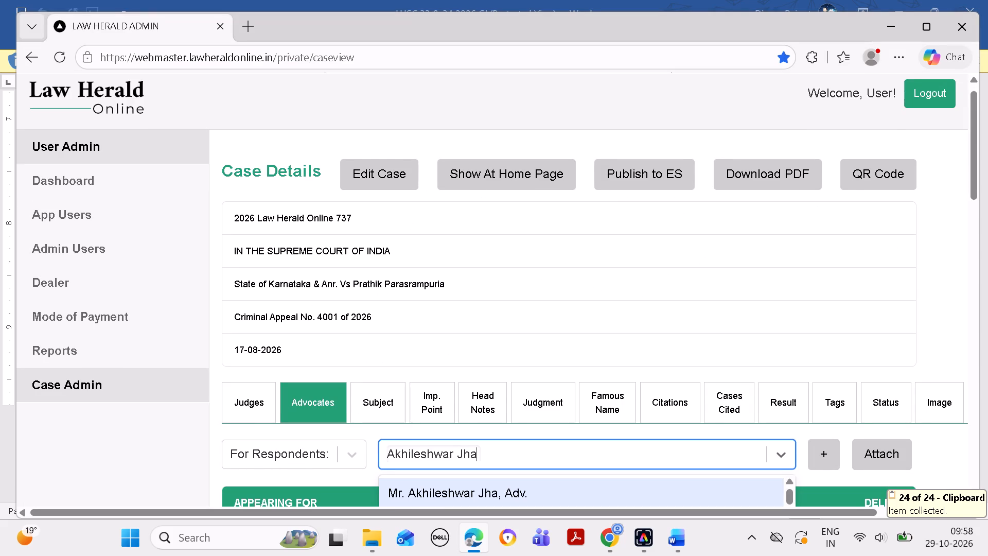
pyautogui.click(627, 475)
pyautogui.click(541, 492)
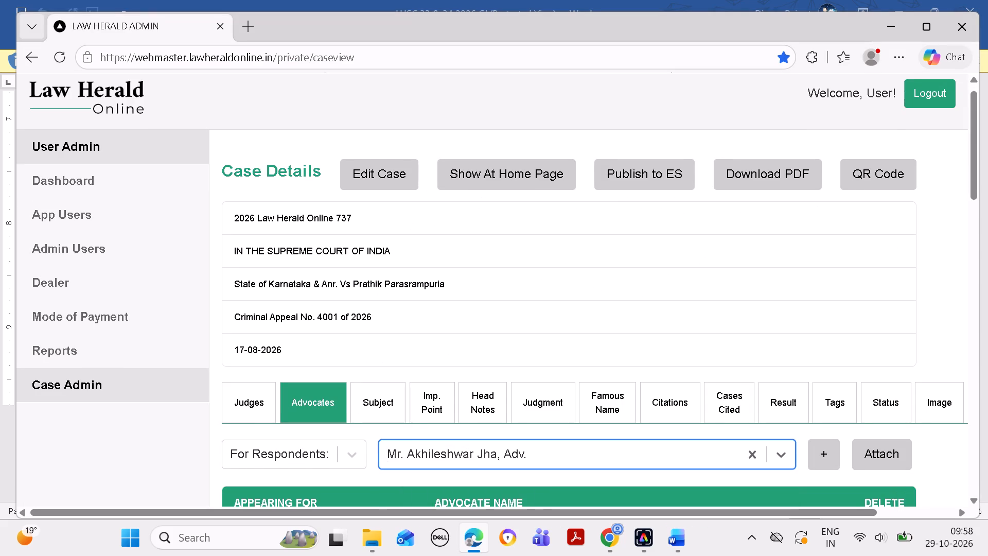
pyautogui.click(862, 458)
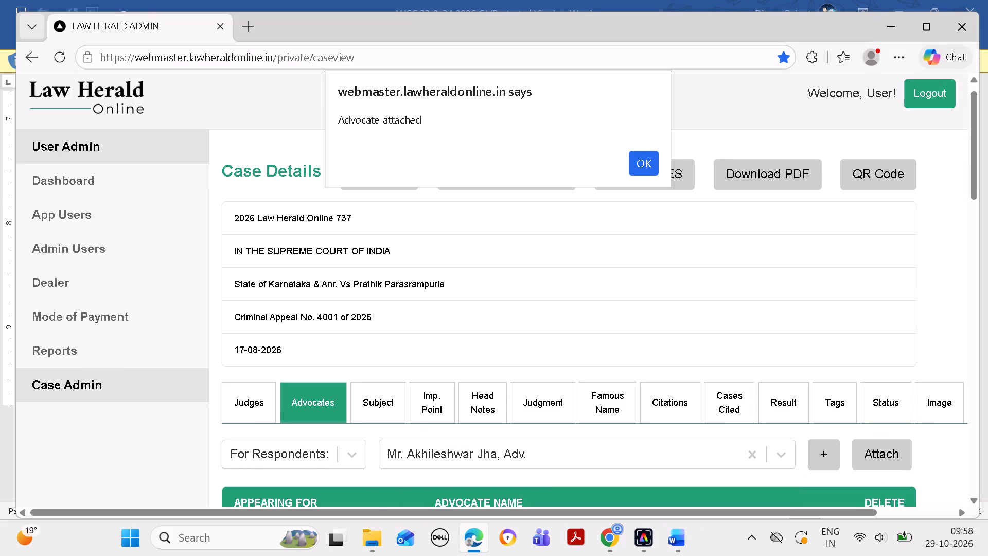
pyautogui.click(645, 155)
pyautogui.scroll(-5, 600, 350)
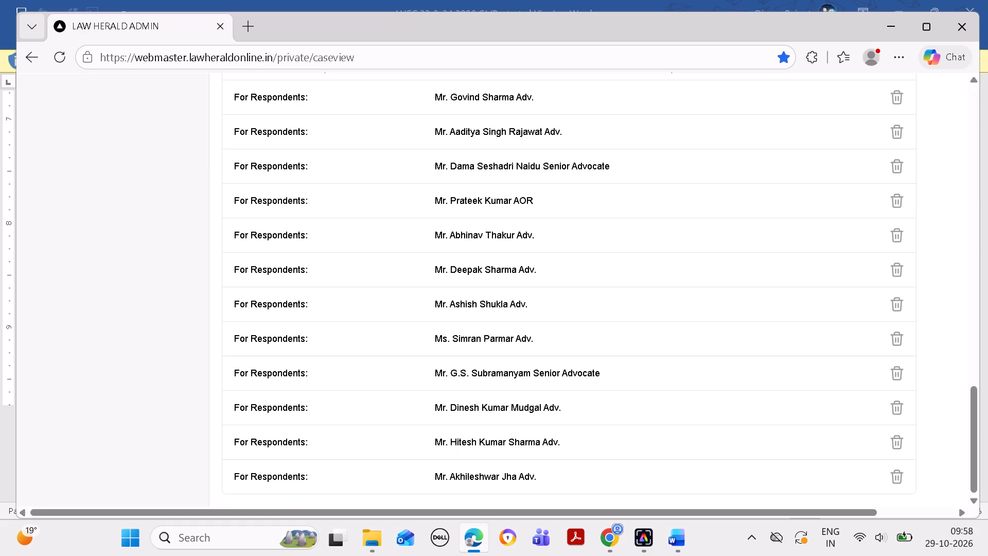
pyautogui.scroll(-5, 591, 356)
# Return to the Word heading for the thirty-first respondents' advocate's name.
pyautogui.click(657, 537)
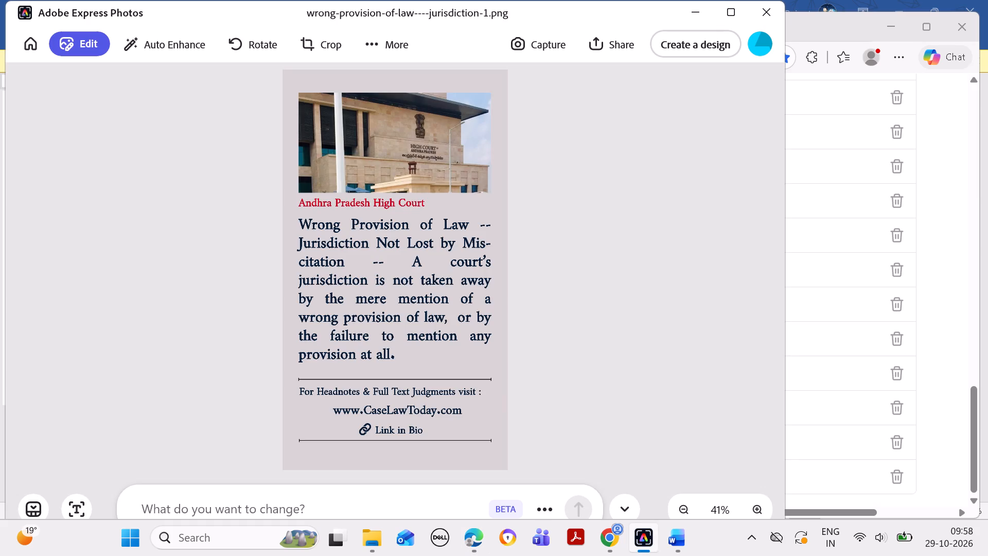
# Switch to the Word heading and copy the thirty-first respondents' advocate's name, without prefix or designation.
pyautogui.click(673, 541)
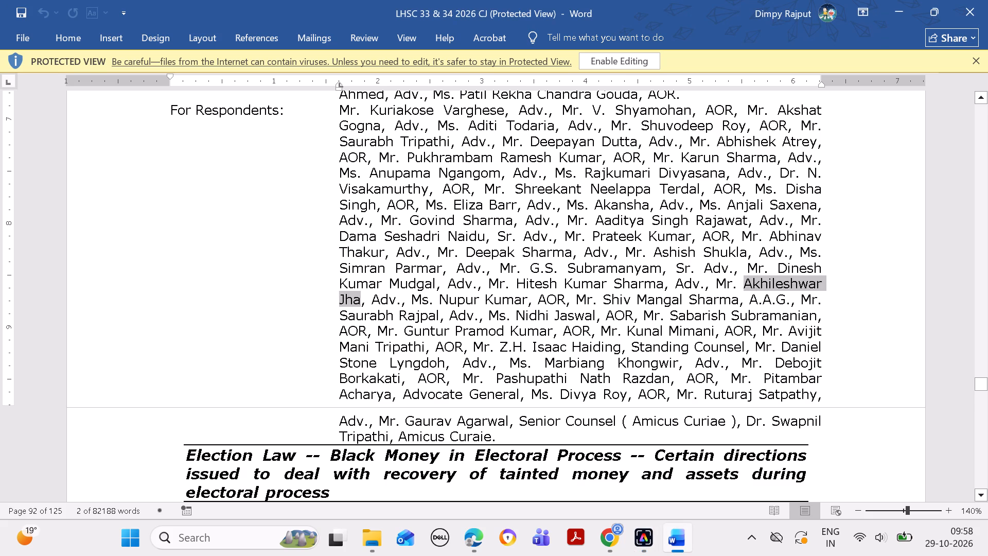
pyautogui.moveTo(440, 298); pyautogui.dragTo(518, 298)
pyautogui.hotkey('ctrl', 'c')
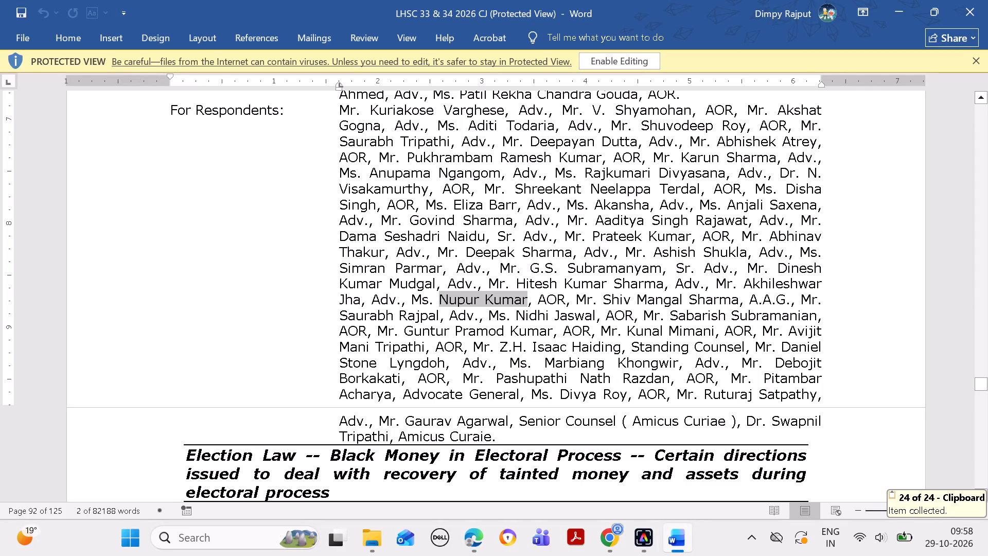
# In the Law Herald admin site, look up the copied thirty-first name among the For Respondents advocates.
pyautogui.click(468, 542)
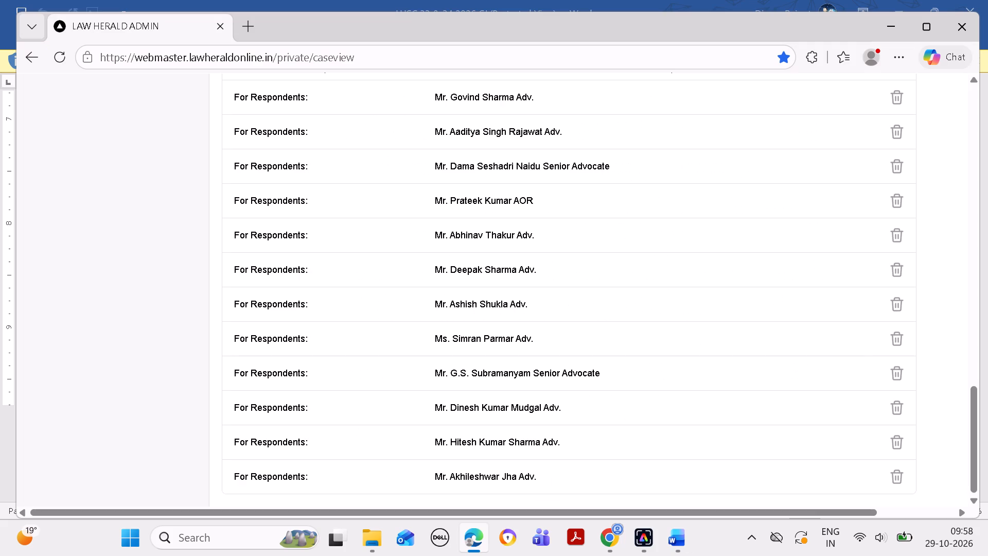
pyautogui.scroll(2, 489, 492)
pyautogui.click(756, 464)
pyautogui.hotkey('ctrl', 'v')
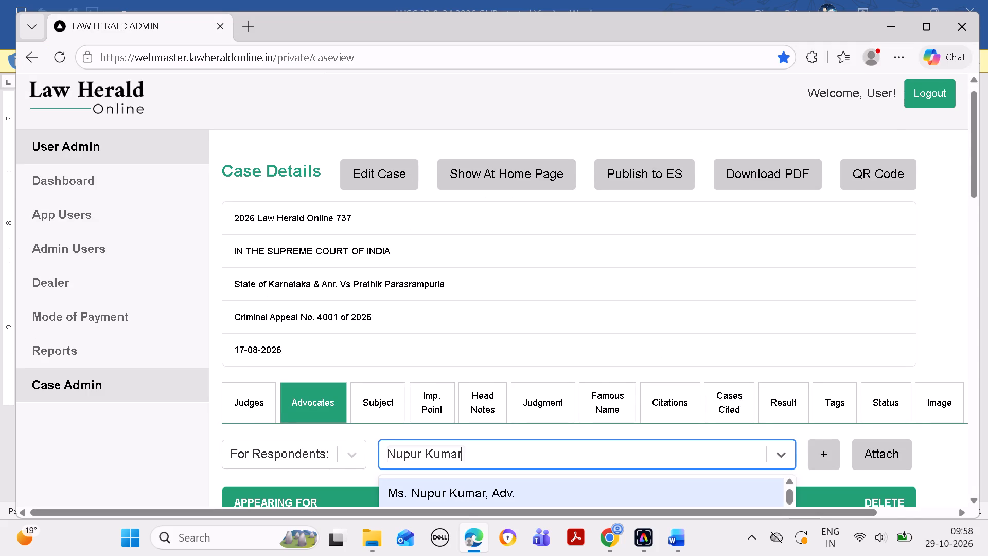
pyautogui.moveTo(972, 183); pyautogui.dragTo(982, 220)
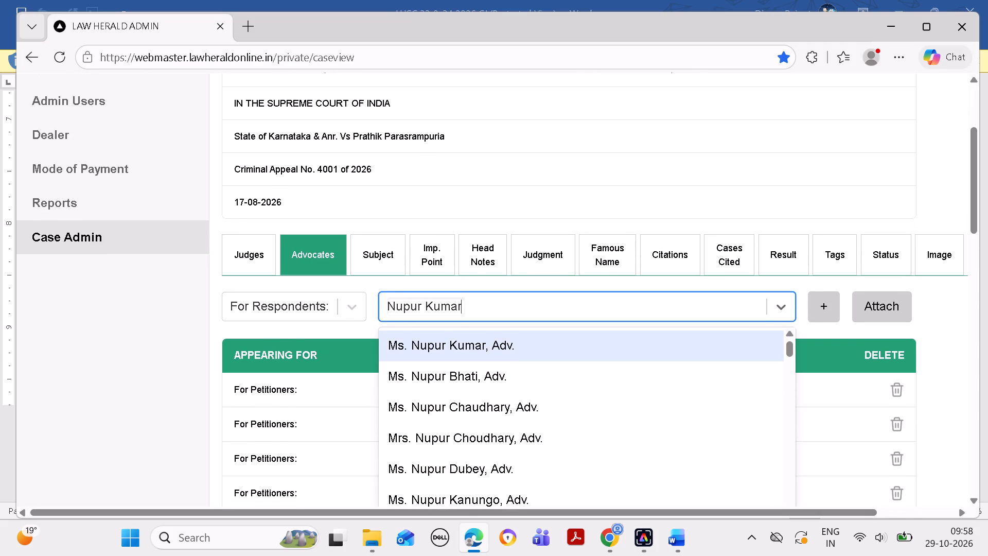
# Add a new advocate entry for the thirty-first name with prefix Ms. and designation AOR, save it, and check the attached list.
pyautogui.click(832, 308)
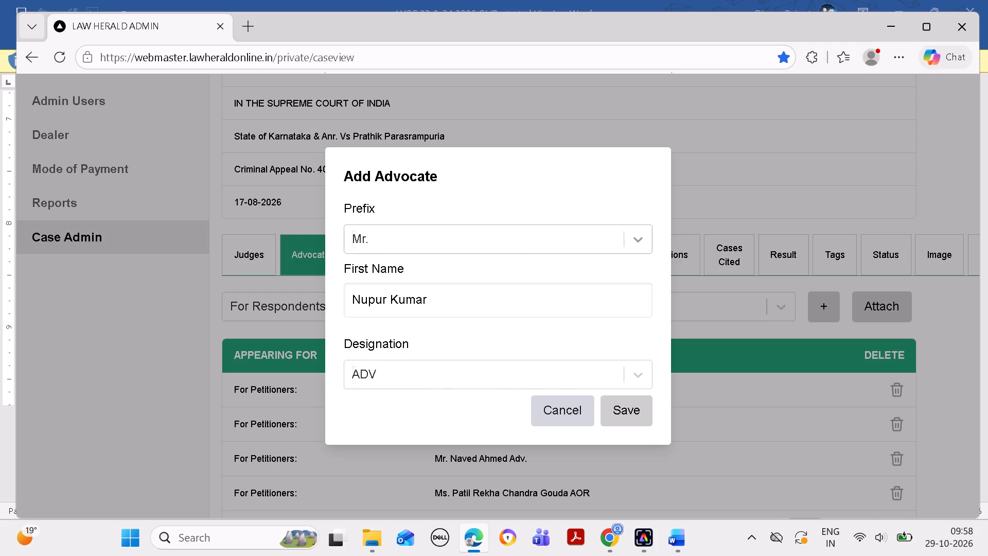
pyautogui.click(638, 240)
pyautogui.scroll(-3, 631, 244)
pyautogui.click(554, 347)
pyautogui.click(529, 369)
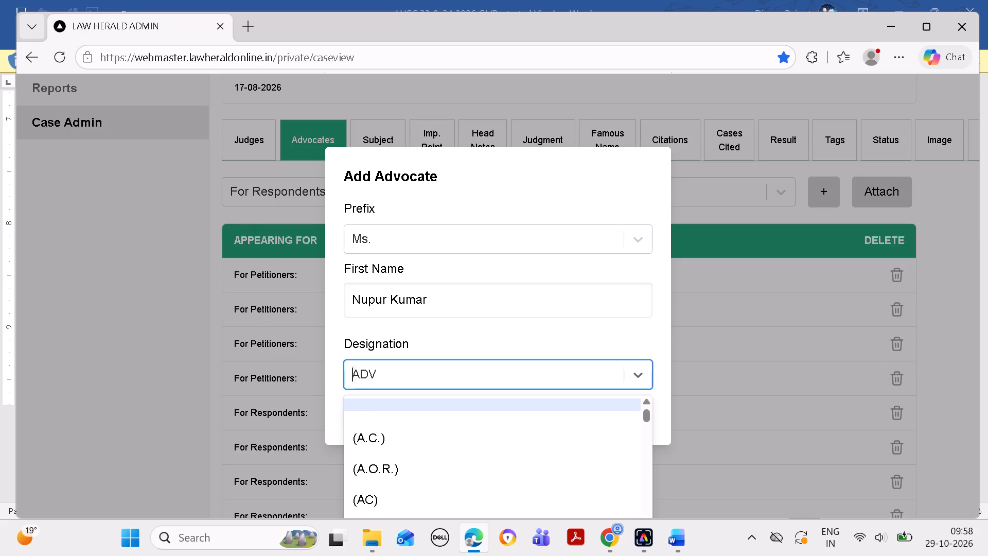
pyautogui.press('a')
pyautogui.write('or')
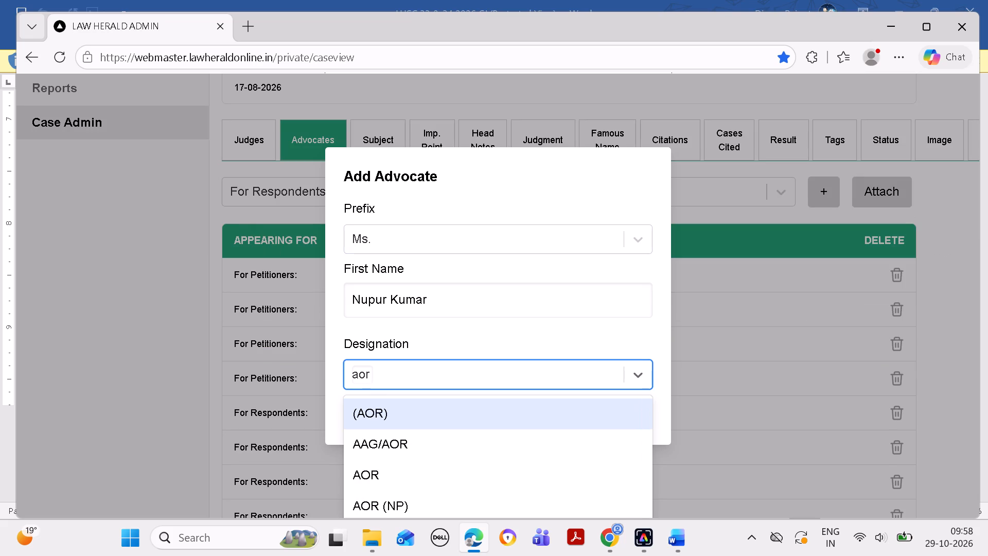
pyautogui.click(481, 466)
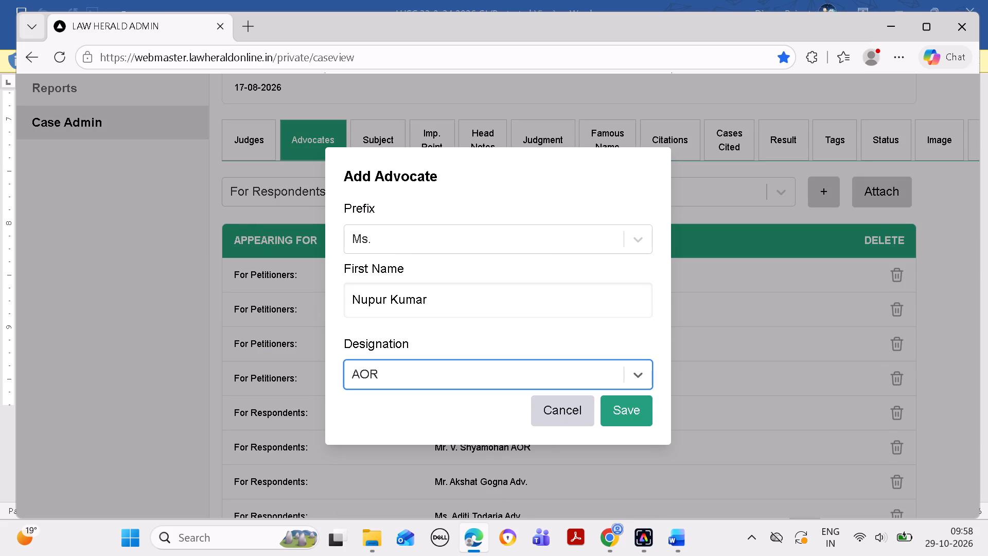
pyautogui.click(621, 411)
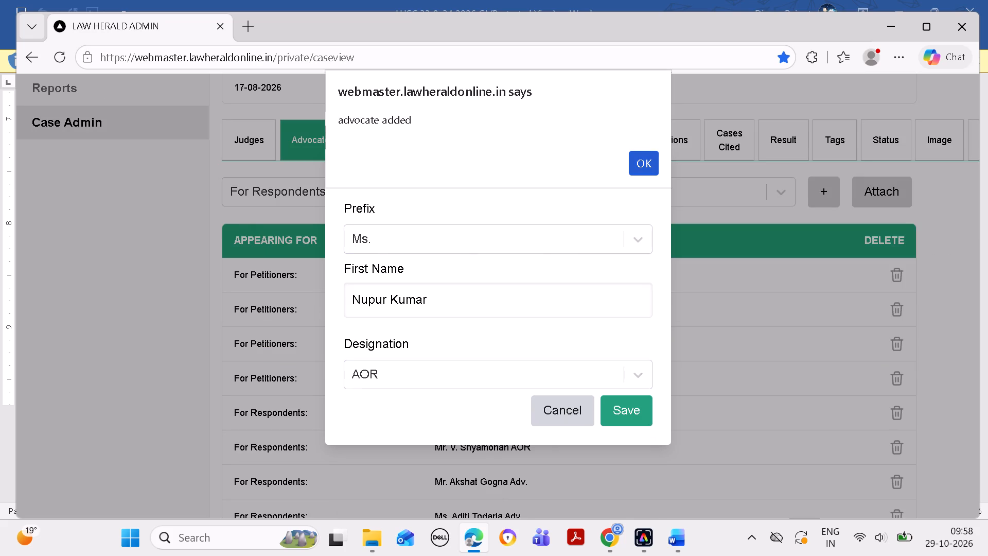
pyautogui.click(638, 163)
pyautogui.click(648, 162)
pyautogui.scroll(-6, 648, 170)
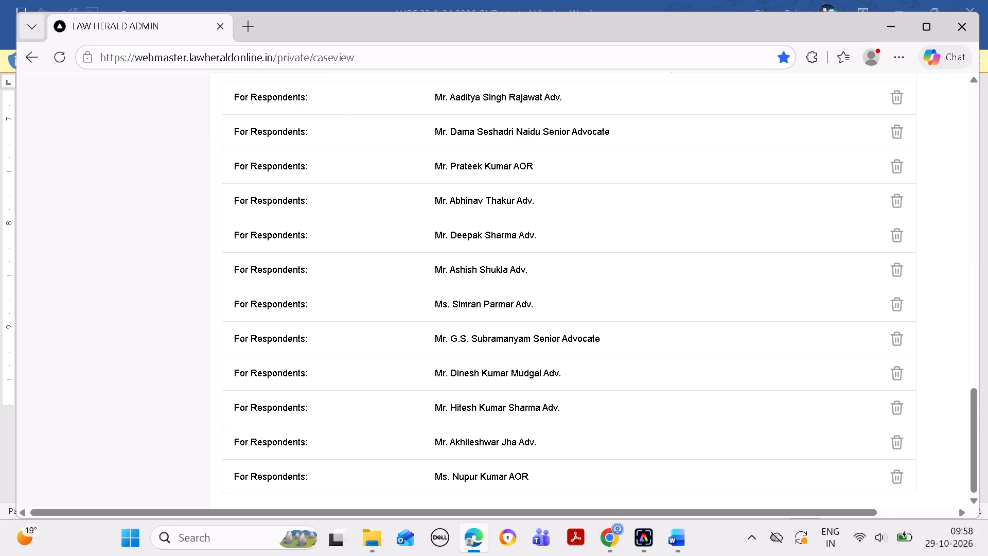
pyautogui.scroll(-4, 645, 214)
# Switch to the Word heading and copy the thirty-second respondents' advocate's name, the one designated A.A.G.
pyautogui.click(678, 549)
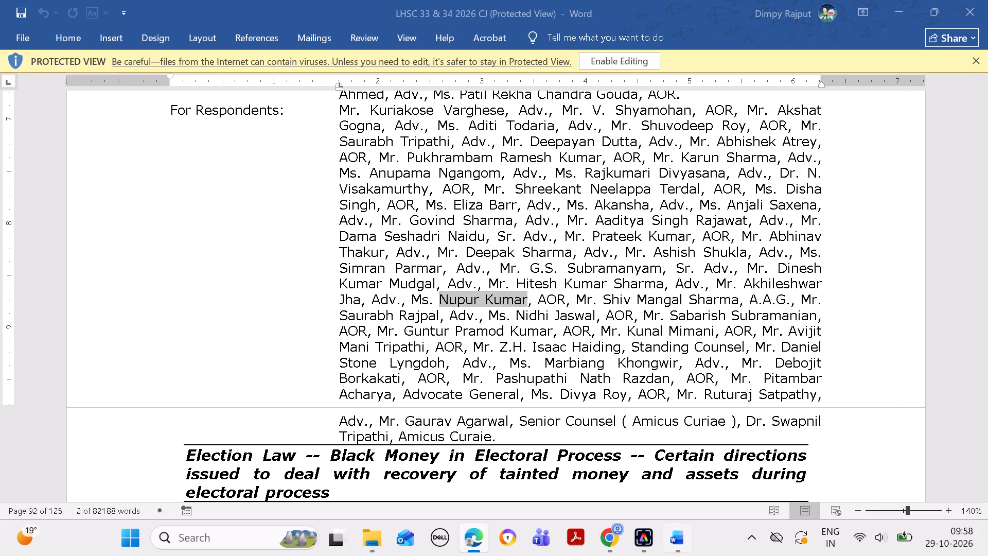
pyautogui.moveTo(609, 296); pyautogui.dragTo(610, 292)
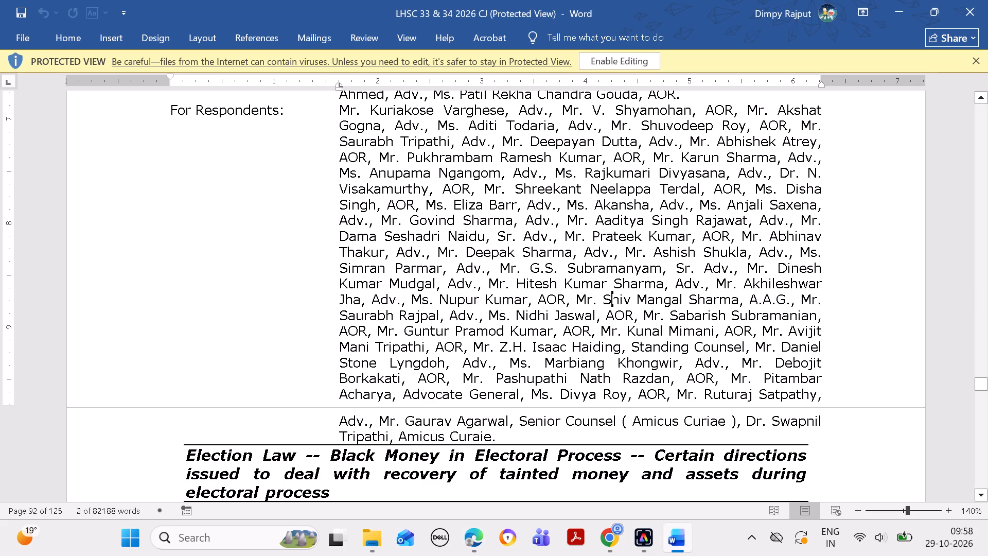
pyautogui.moveTo(610, 292); pyautogui.dragTo(647, 293)
pyautogui.moveTo(648, 293); pyautogui.dragTo(663, 293)
pyautogui.moveTo(608, 297); pyautogui.dragTo(701, 301)
pyautogui.hotkey('ctrl', 'c')
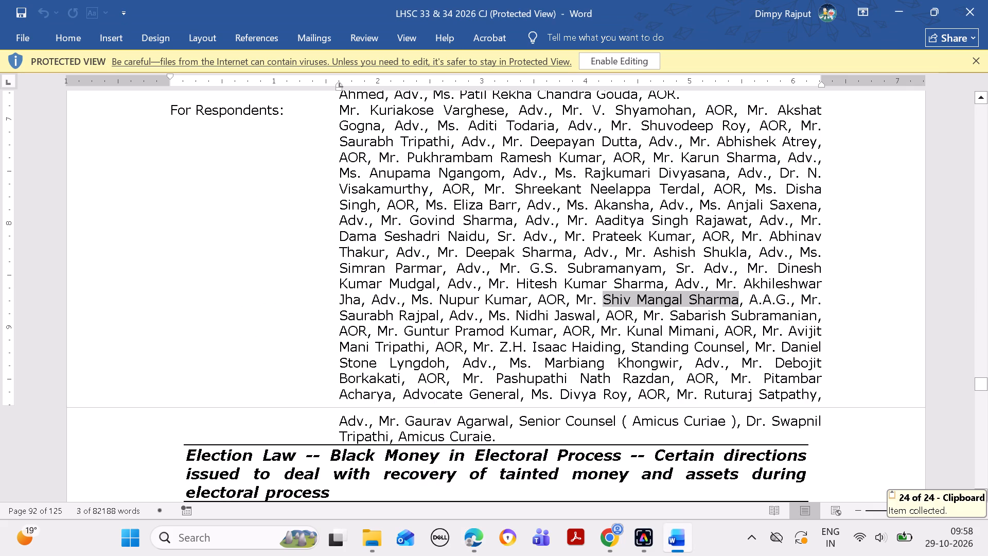
# In the admin site, find the copied thirty-second name, attach its existing Mr., AAG entry under For Respondents, and check the list.
pyautogui.click(472, 542)
pyautogui.scroll(2, 481, 462)
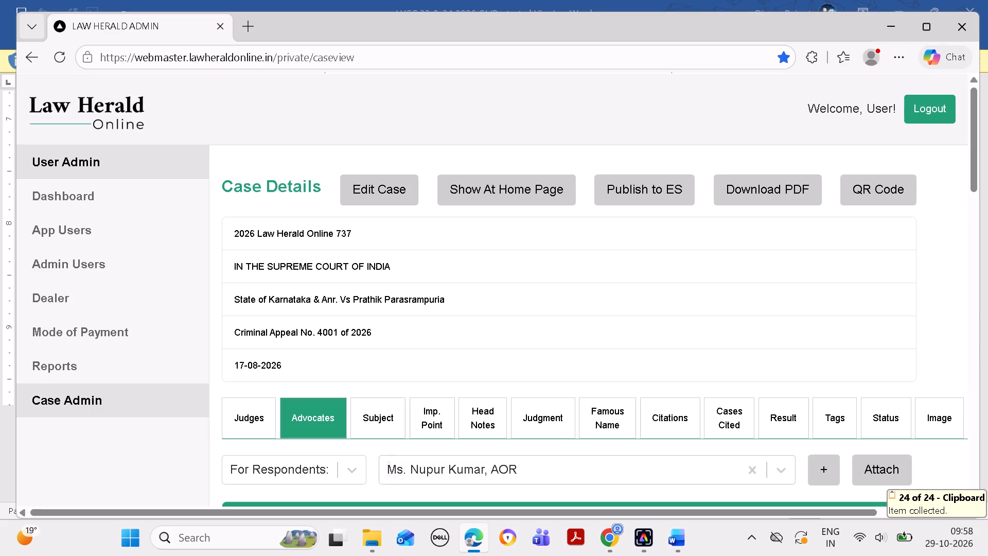
pyautogui.click(749, 465)
pyautogui.hotkey('ctrl', 'v')
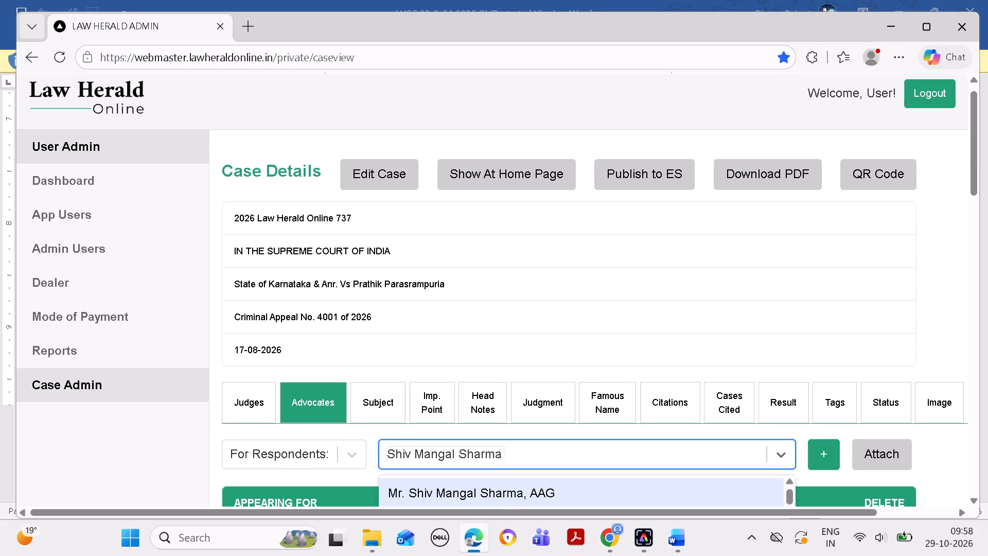
pyautogui.click(599, 484)
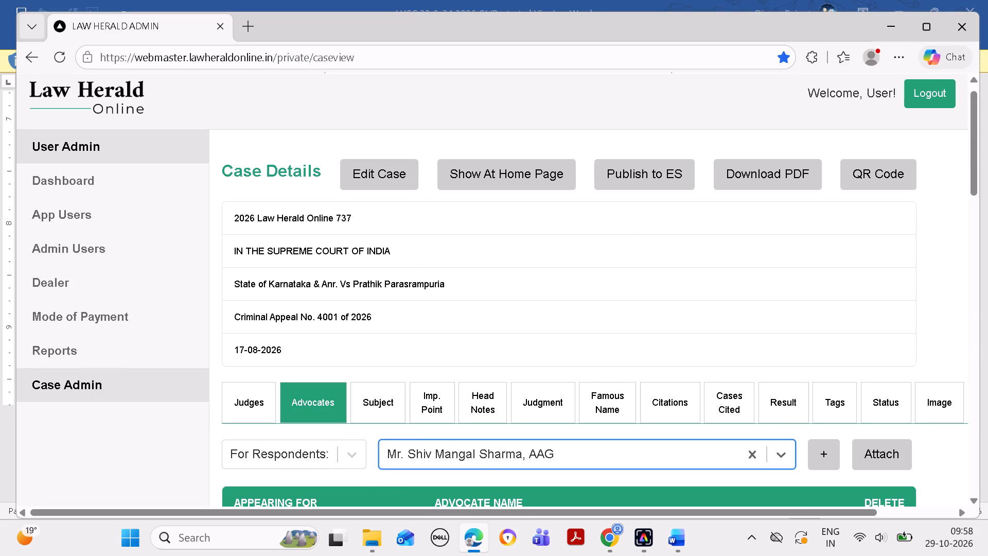
pyautogui.click(888, 440)
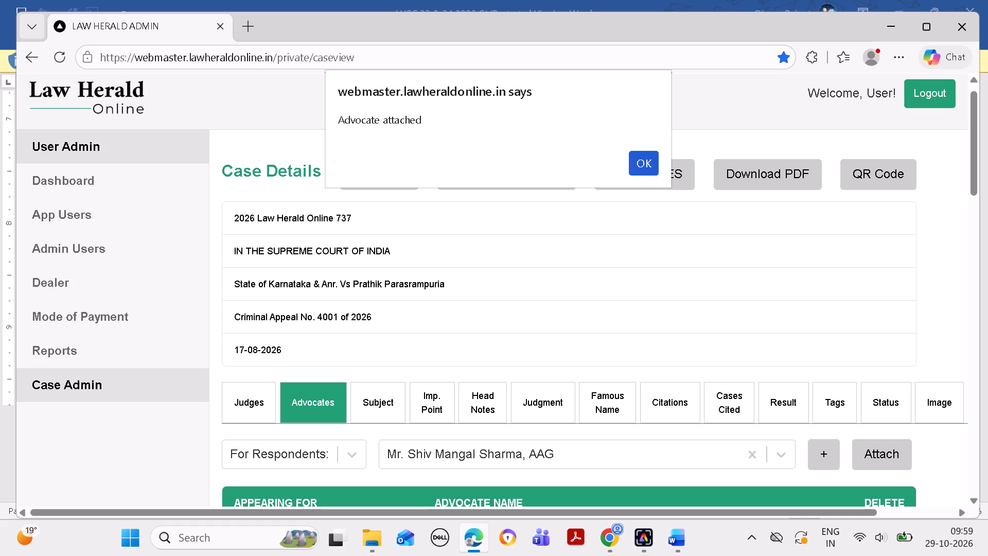
pyautogui.click(648, 157)
pyautogui.scroll(-9, 615, 330)
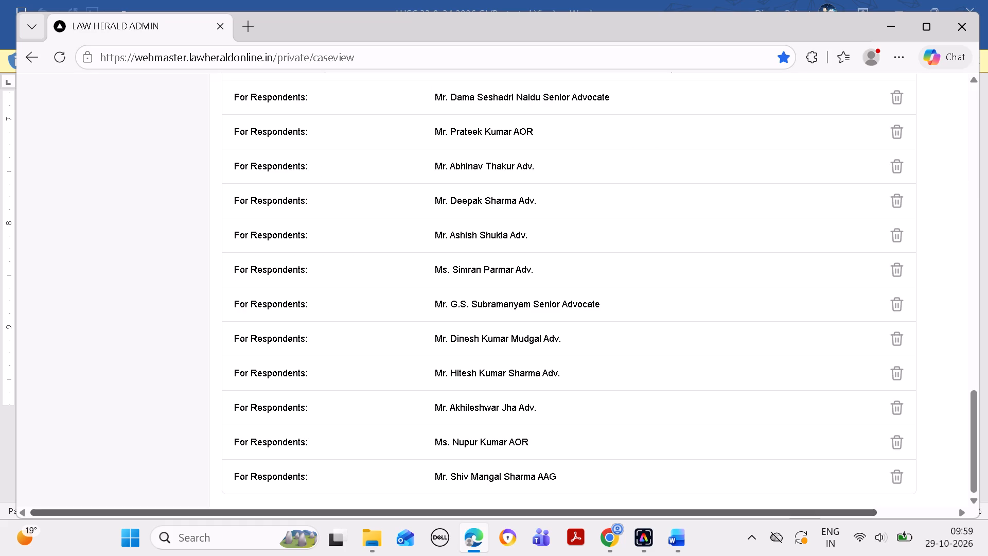
# Switch to the Word heading and copy the thirty-third respondents' advocate's name.
pyautogui.click(677, 533)
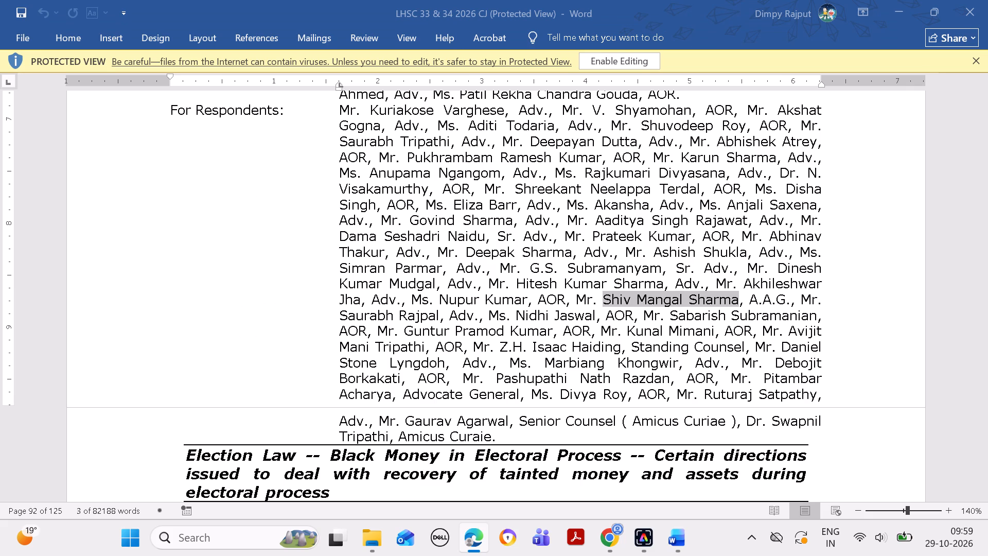
pyautogui.moveTo(339, 311); pyautogui.dragTo(409, 311)
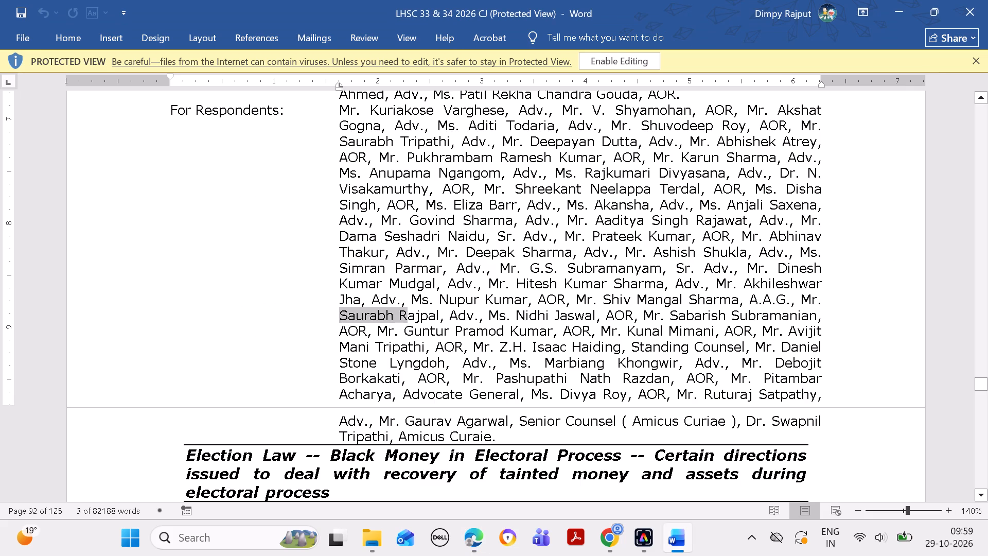
pyautogui.moveTo(409, 311); pyautogui.dragTo(418, 311)
pyautogui.hotkey('ctrl', 'c')
# Return to the case's advocates in the Law Herald admin site with the copied thirty-third name.
pyautogui.click(478, 535)
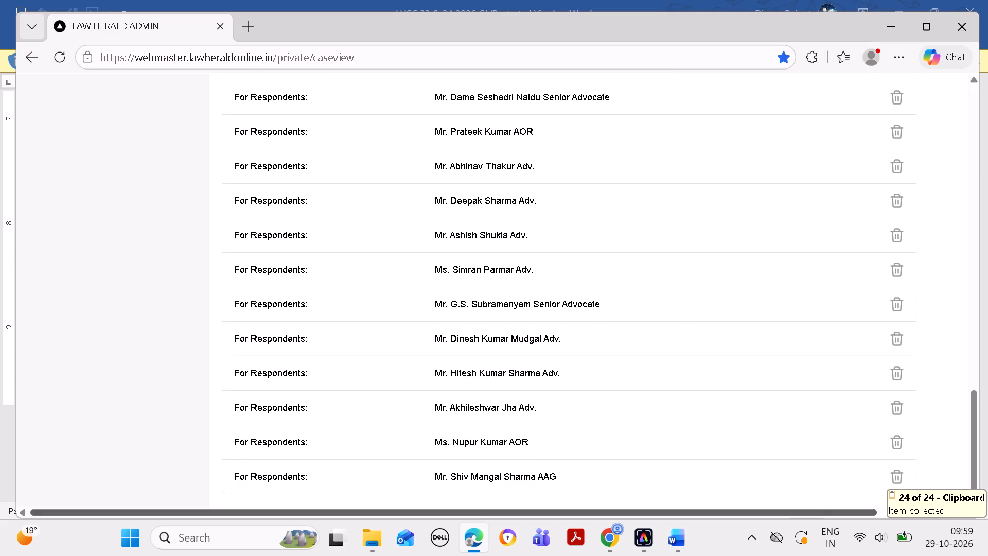
# Find the copied thirty-third name, attach its existing Mr. entry with designation Adv. under For Respondents, and check the list.
pyautogui.scroll(3, 485, 474)
pyautogui.click(746, 461)
pyautogui.hotkey('ctrl', 'v')
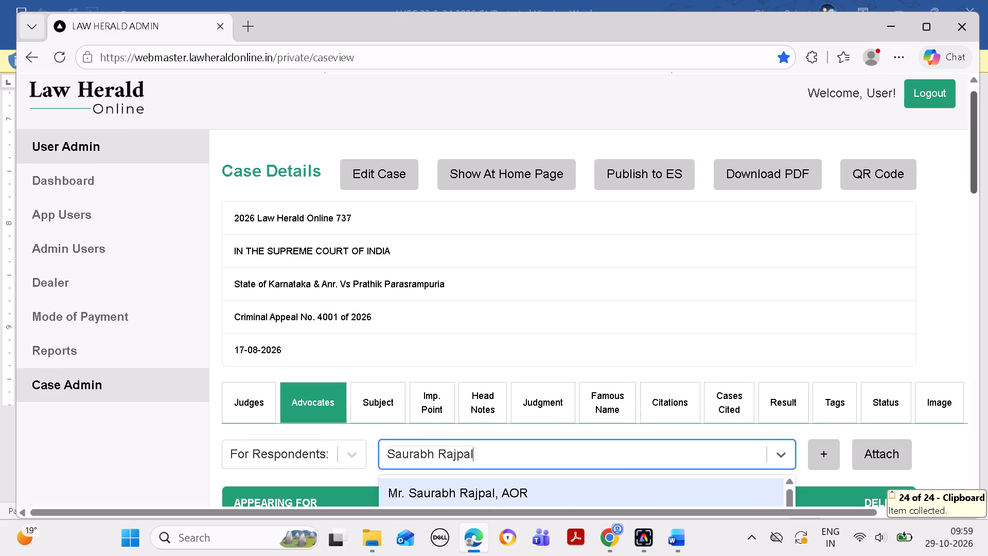
pyautogui.moveTo(972, 163); pyautogui.dragTo(983, 194)
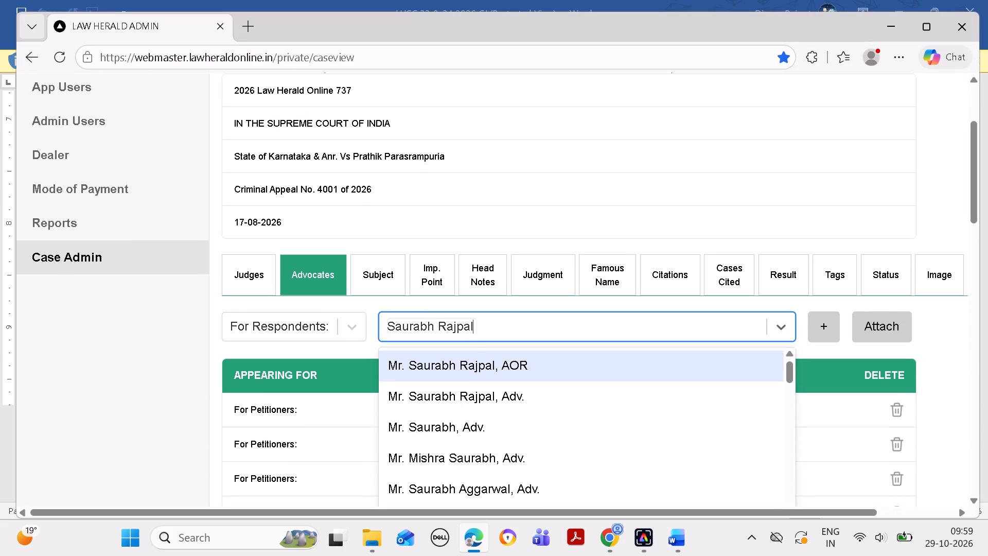
pyautogui.click(535, 394)
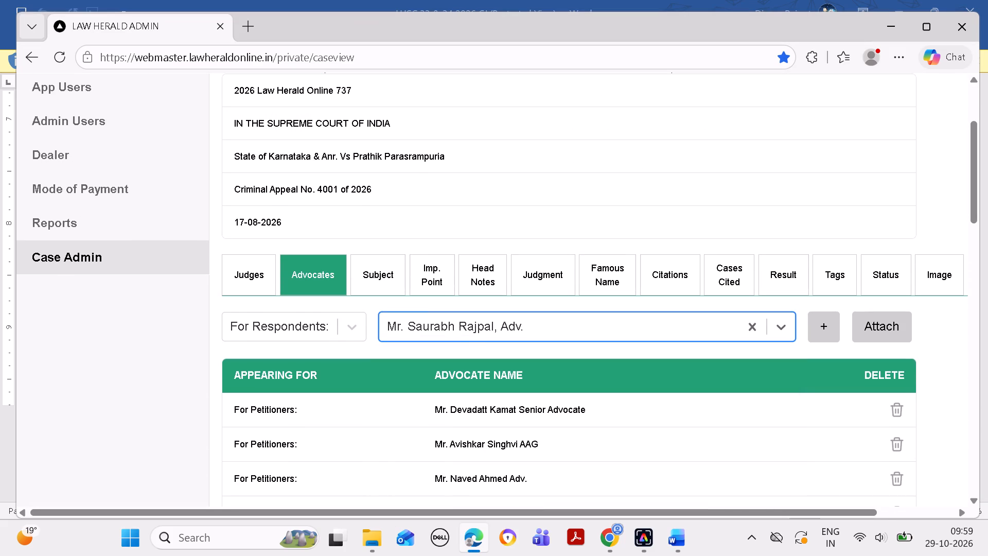
pyautogui.click(868, 324)
pyautogui.click(643, 167)
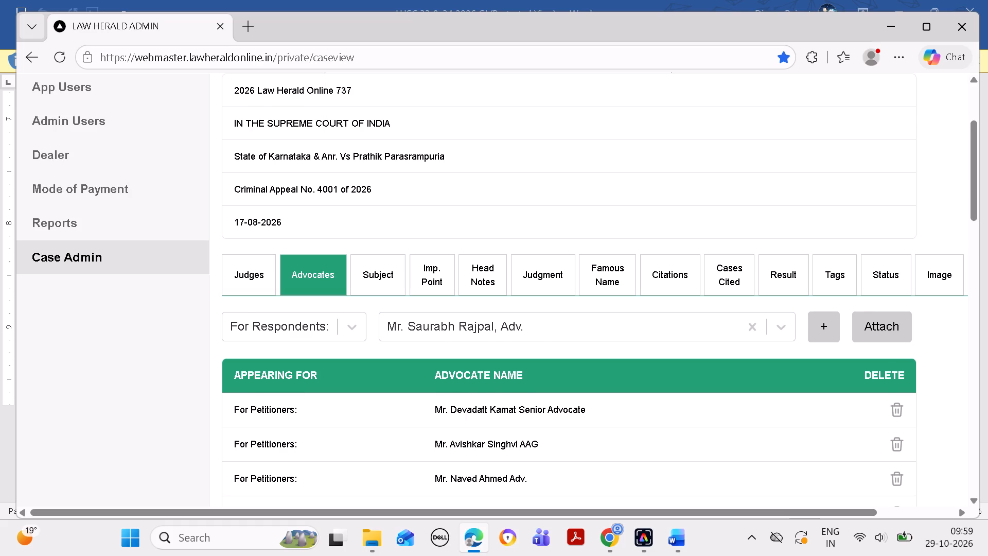
pyautogui.scroll(-6, 632, 186)
# Copy the thirty-fourth respondents' advocate's name, without prefix or designation, from the Word heading and return to the case record.
pyautogui.click(673, 543)
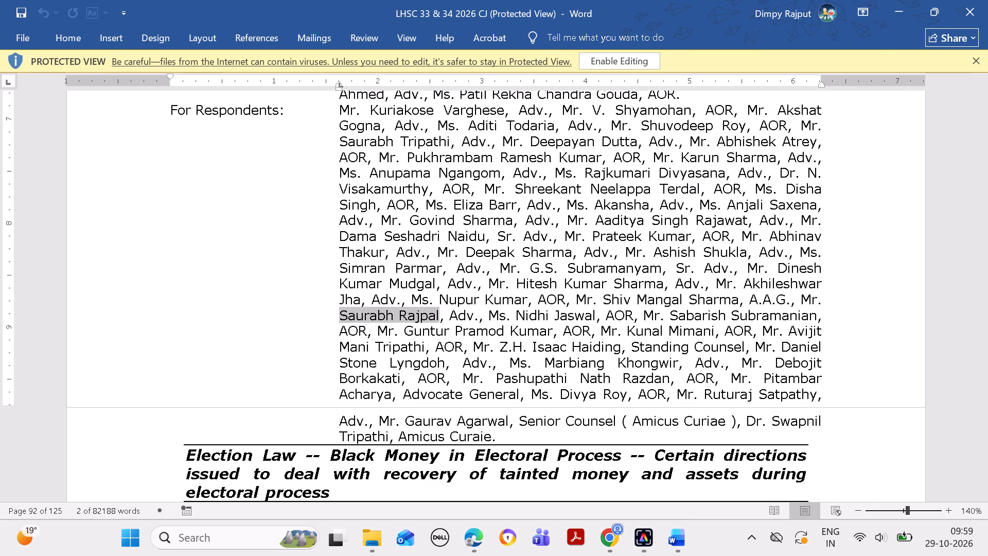
pyautogui.moveTo(515, 312); pyautogui.dragTo(585, 317)
pyautogui.hotkey('ctrl', 'c')
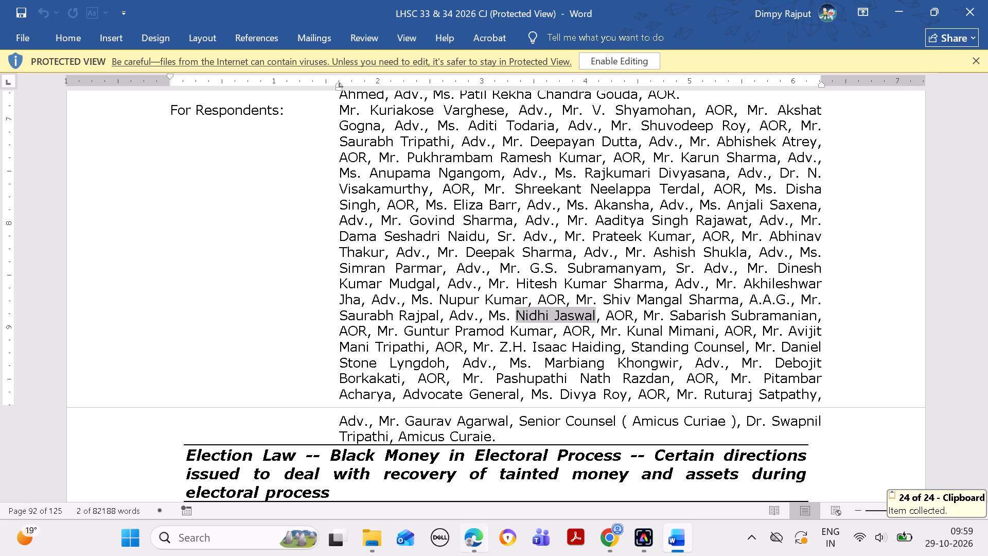
pyautogui.click(472, 537)
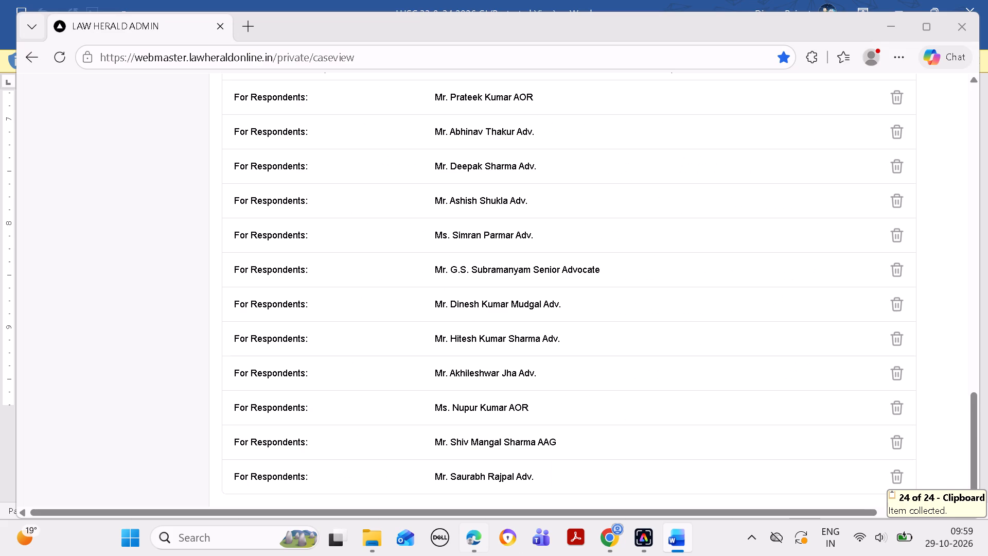
# Find the copied thirty-fourth name, attach its existing Ms. entry with designation AOR under For Respondents, and check the list.
pyautogui.scroll(6, 470, 532)
pyautogui.scroll(3, 552, 462)
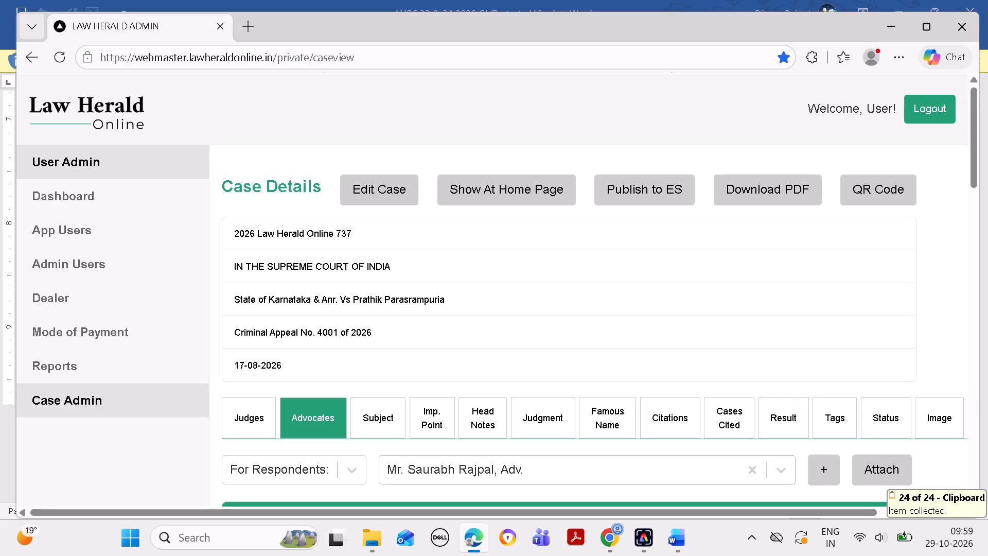
pyautogui.click(753, 460)
pyautogui.hotkey('ctrl', 'v')
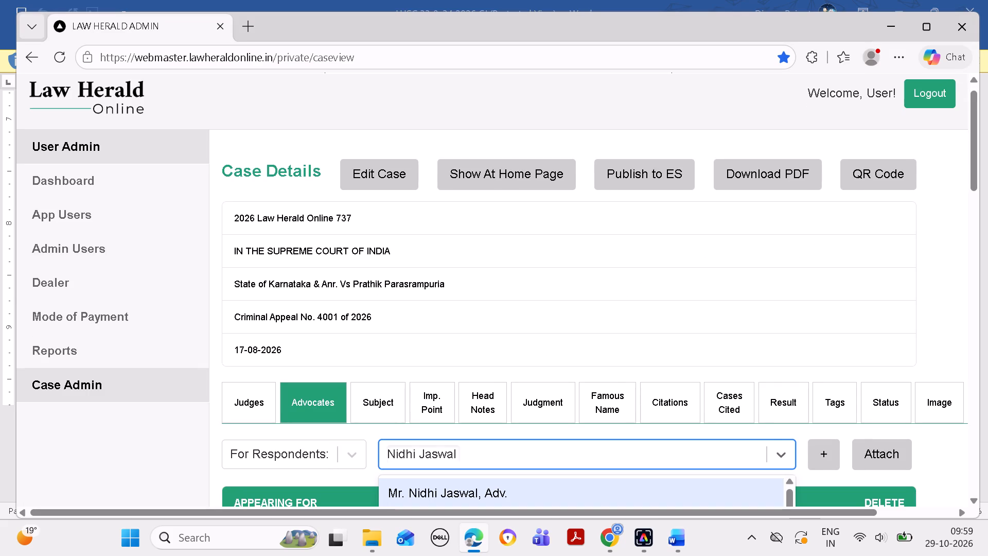
pyautogui.moveTo(973, 173); pyautogui.dragTo(978, 204)
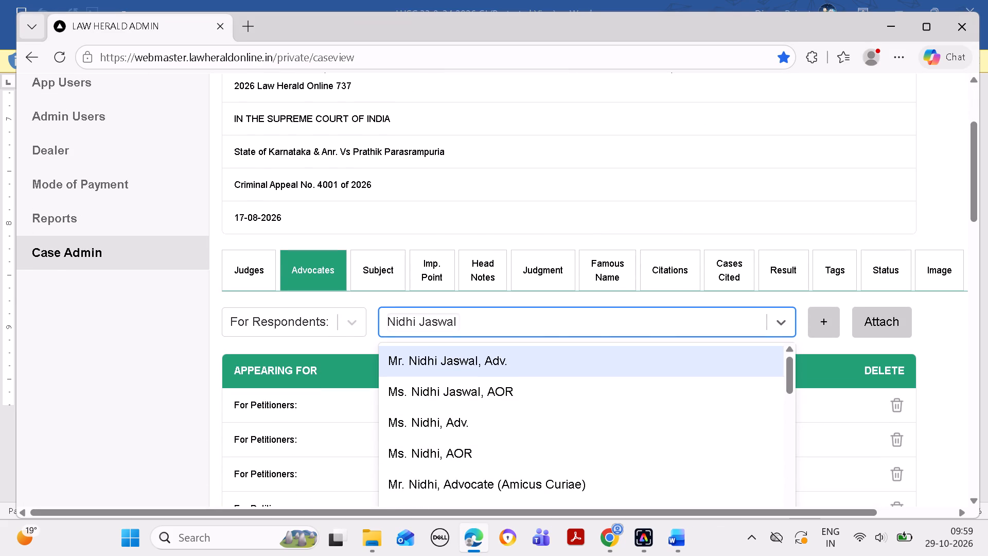
pyautogui.click(546, 393)
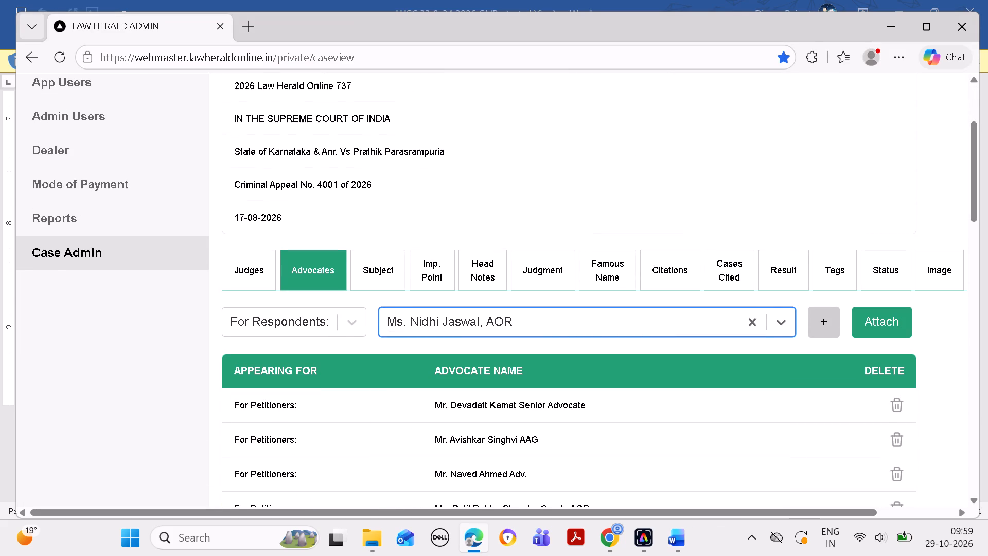
pyautogui.click(878, 325)
pyautogui.click(647, 168)
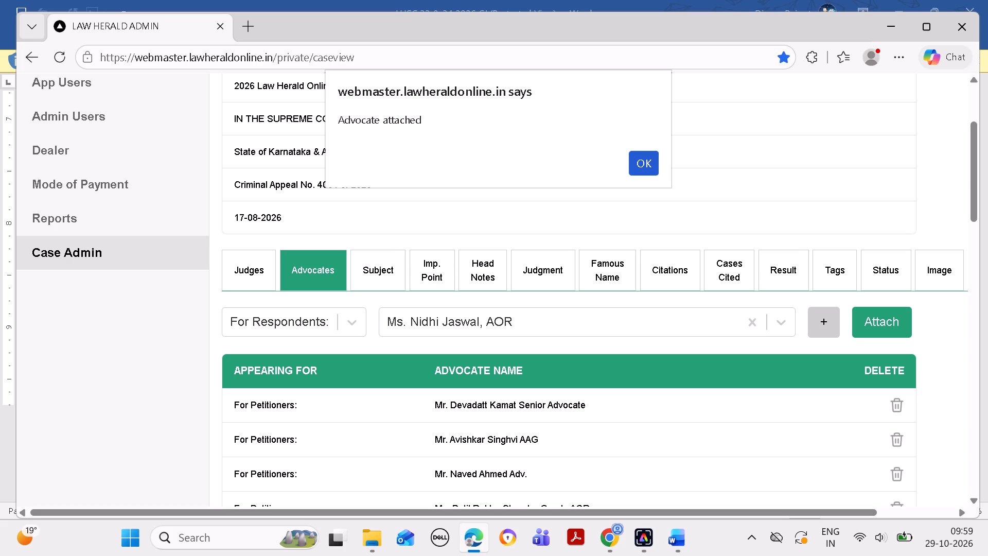
pyautogui.scroll(-5, 616, 192)
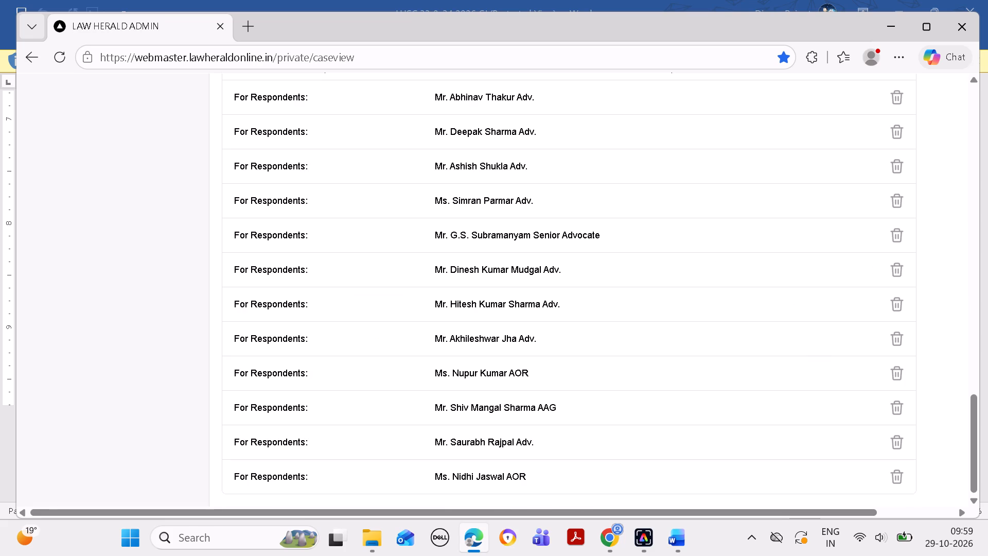
pyautogui.scroll(-3, 614, 274)
# Return to the Word heading for the thirty-fifth respondents' advocate's name.
pyautogui.click(674, 547)
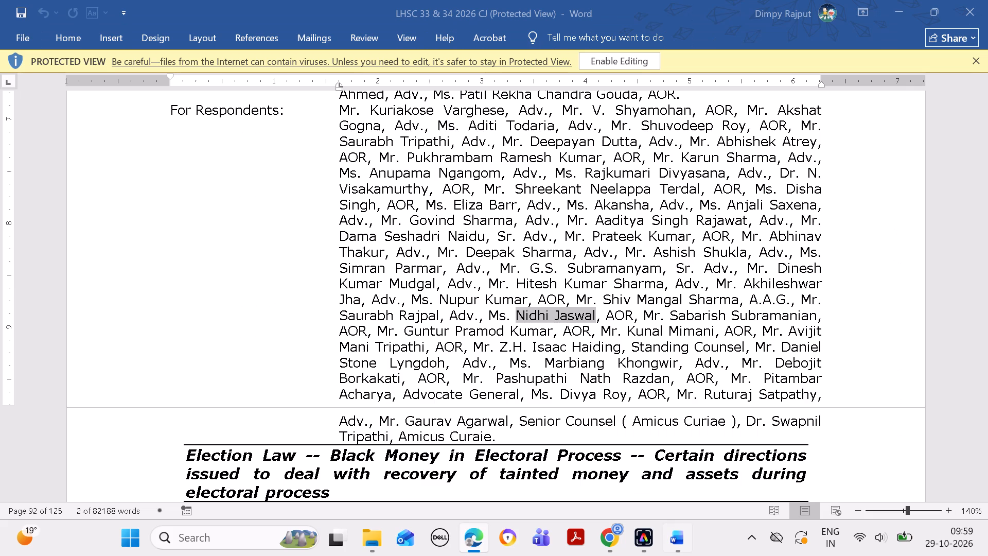
# Copy the thirty-fifth respondents' advocate's name, without prefix or designation, from the Word heading and return to the case record.
pyautogui.moveTo(672, 315); pyautogui.dragTo(681, 315)
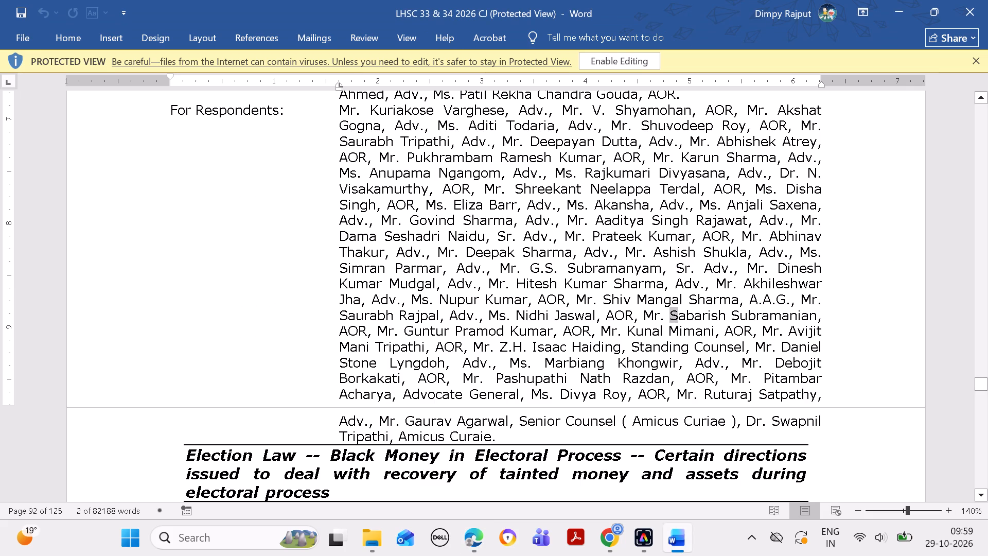
pyautogui.moveTo(681, 315); pyautogui.dragTo(765, 312)
pyautogui.hotkey('ctrl', 'c')
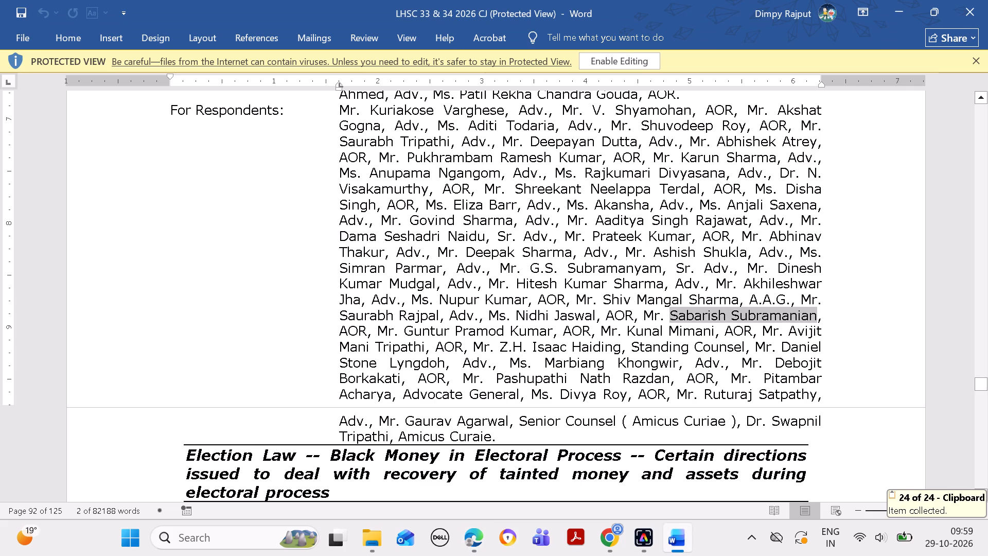
pyautogui.click(475, 538)
# Find the copied thirty-fifth name, attach its existing Mr. entry with designation AOR under For Respondents, and check the list.
pyautogui.scroll(3, 481, 480)
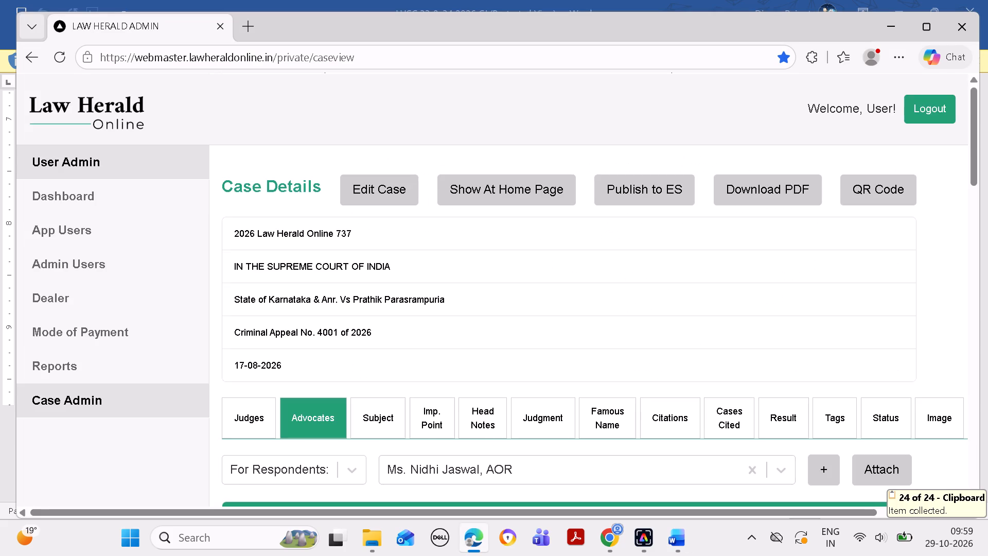
pyautogui.click(748, 465)
pyautogui.hotkey('ctrl', 'v')
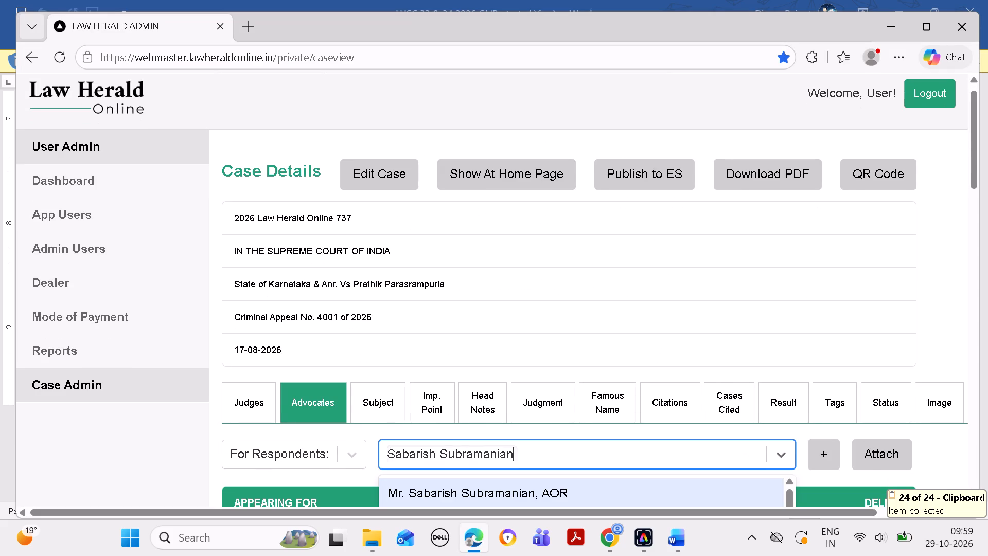
pyautogui.click(566, 489)
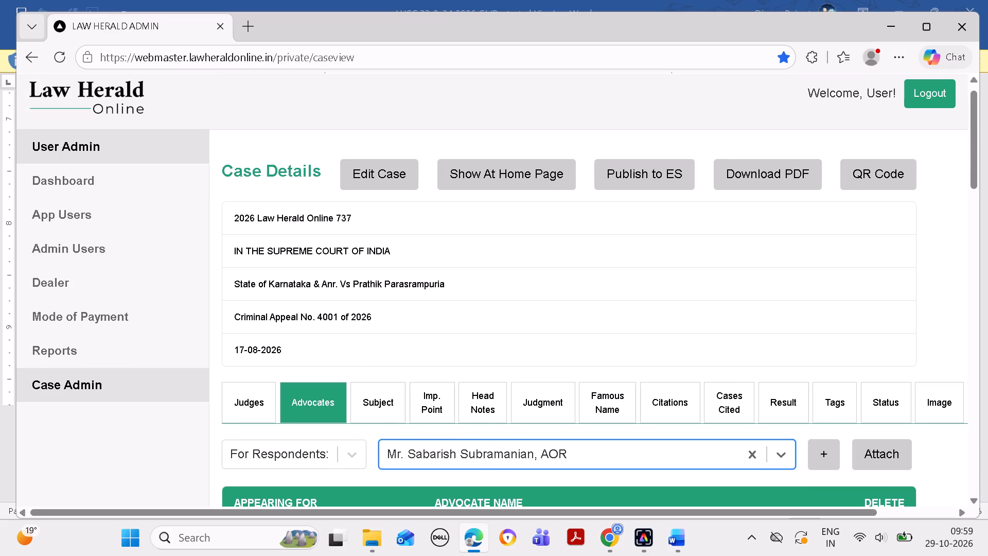
pyautogui.click(884, 454)
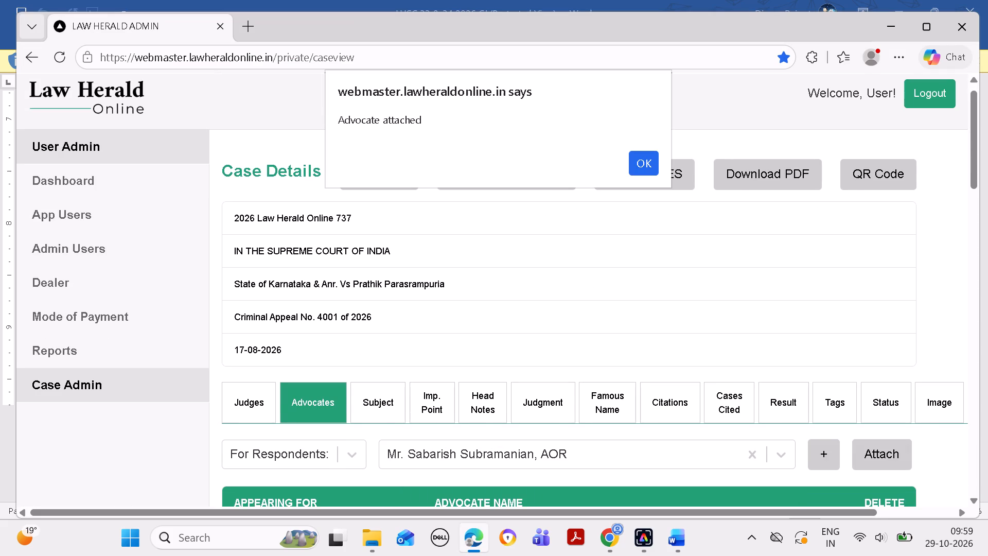
pyautogui.click(637, 150)
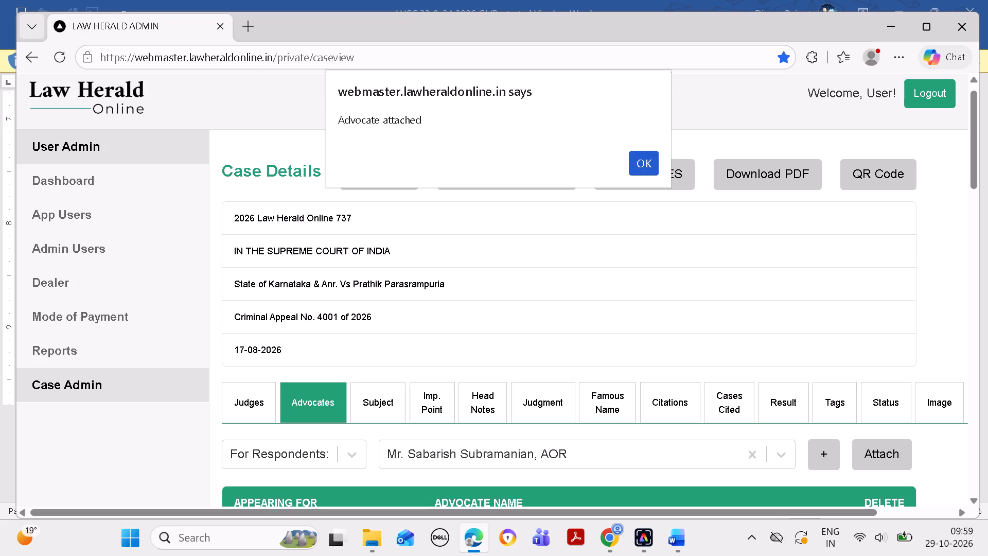
pyautogui.click(639, 158)
pyautogui.scroll(-5, 572, 397)
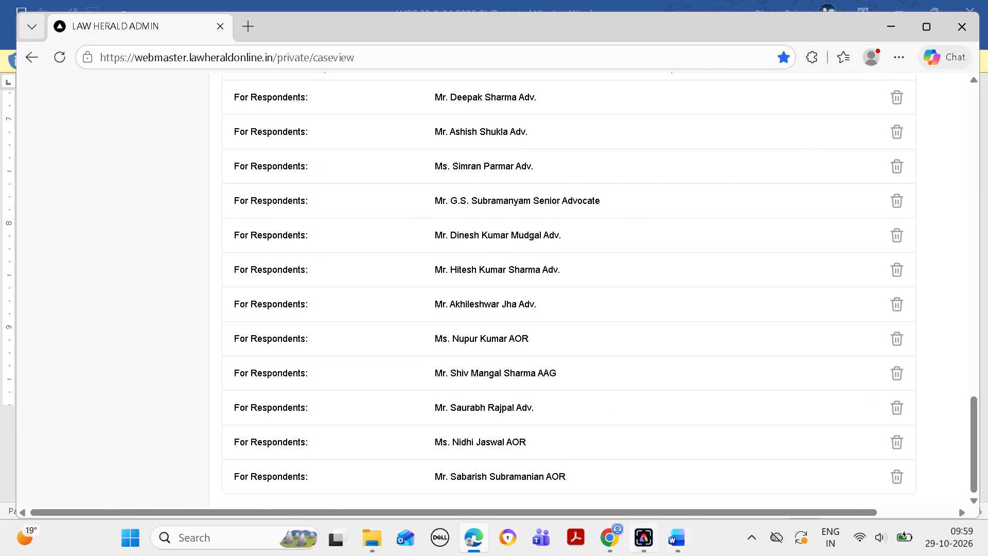
# Copy the thirty-sixth respondents' advocate's name, without prefix or designation, from the Word heading and return to the case record.
pyautogui.click(677, 538)
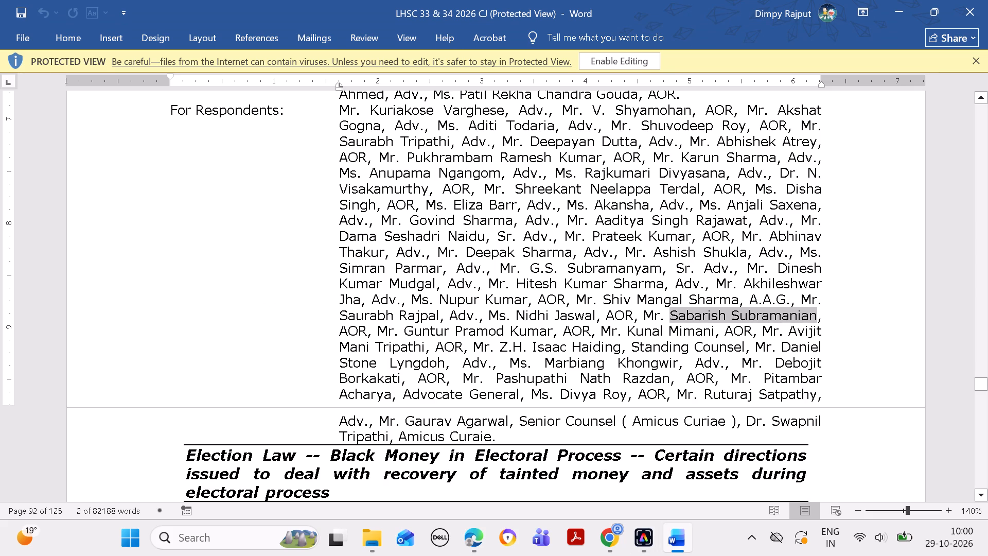
pyautogui.moveTo(405, 330); pyautogui.dragTo(513, 325)
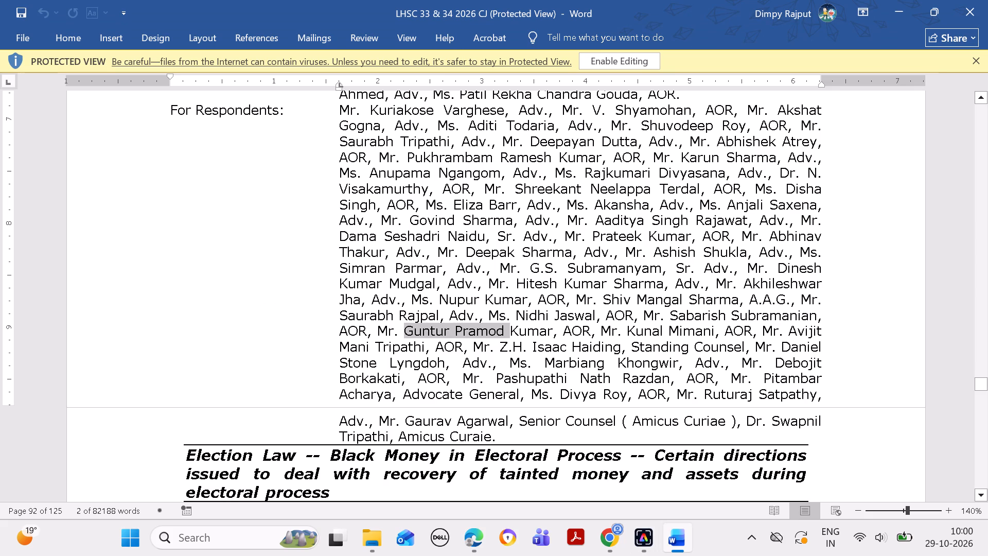
pyautogui.moveTo(513, 325); pyautogui.dragTo(538, 323)
pyautogui.hotkey('ctrl', 'c')
pyautogui.click(471, 537)
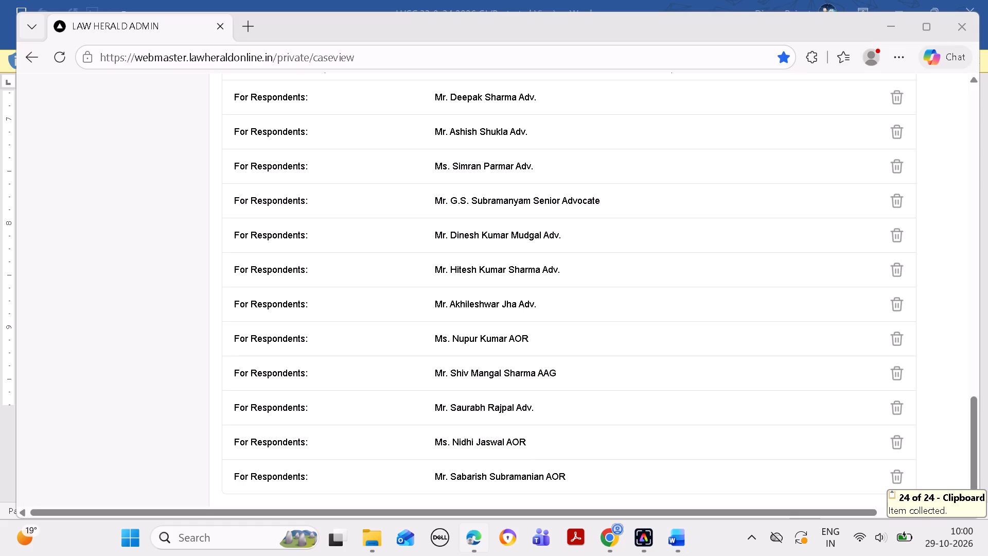
# Find the copied thirty-sixth name, attach its existing Mr. entry with designation AOR under For Respondents, and check the list.
pyautogui.scroll(3, 468, 505)
pyautogui.click(735, 462)
pyautogui.hotkey('ctrl', 'v')
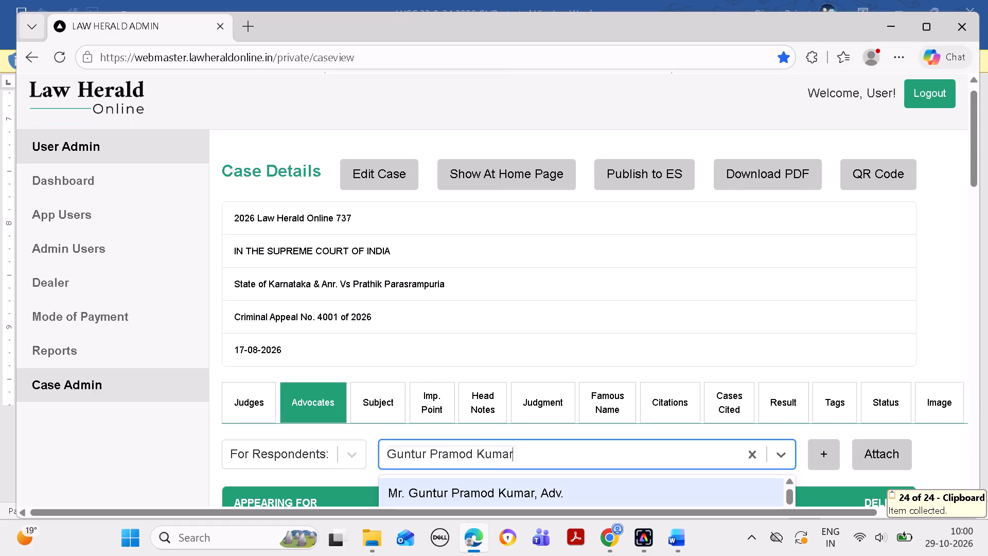
pyautogui.moveTo(972, 169); pyautogui.dragTo(984, 203)
pyautogui.click(589, 372)
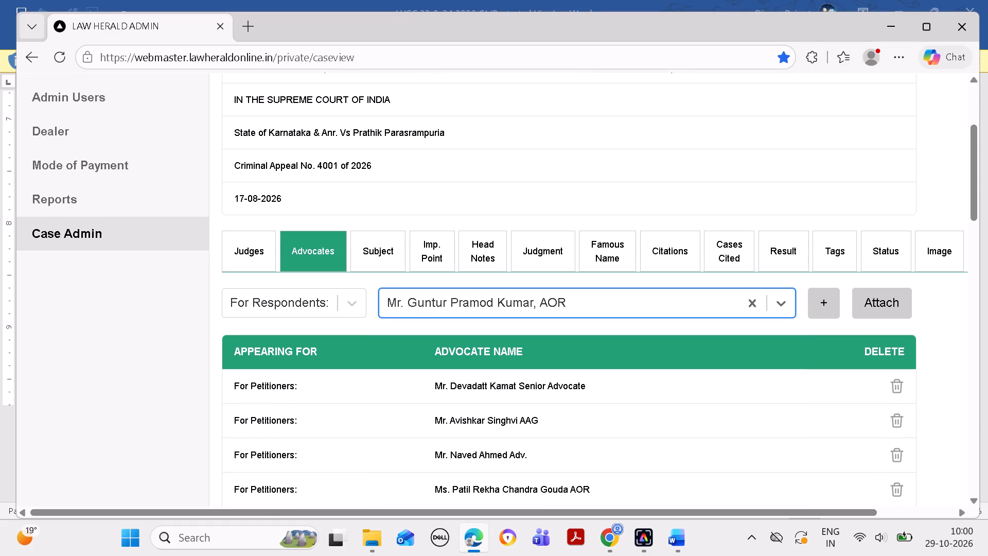
pyautogui.click(874, 300)
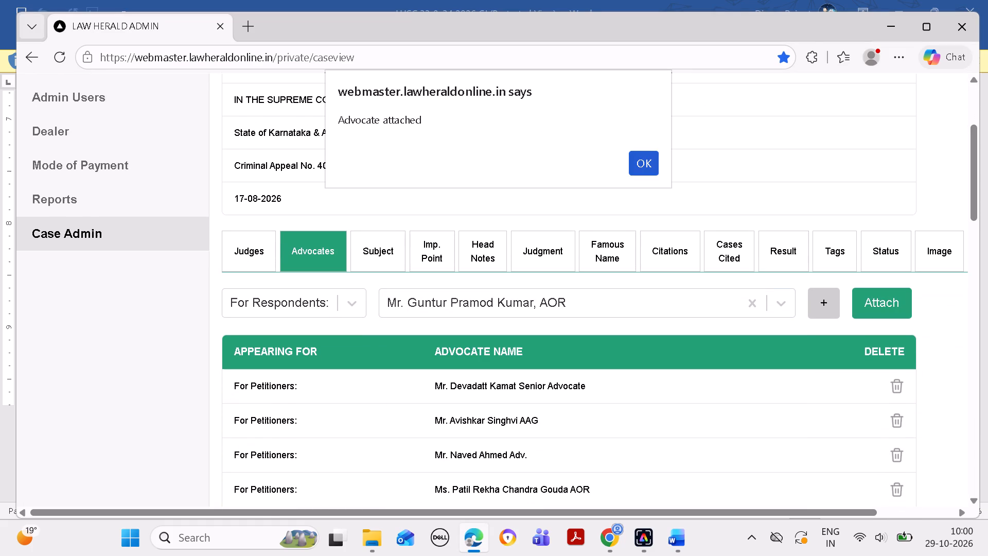
pyautogui.click(644, 163)
pyautogui.scroll(-5, 614, 300)
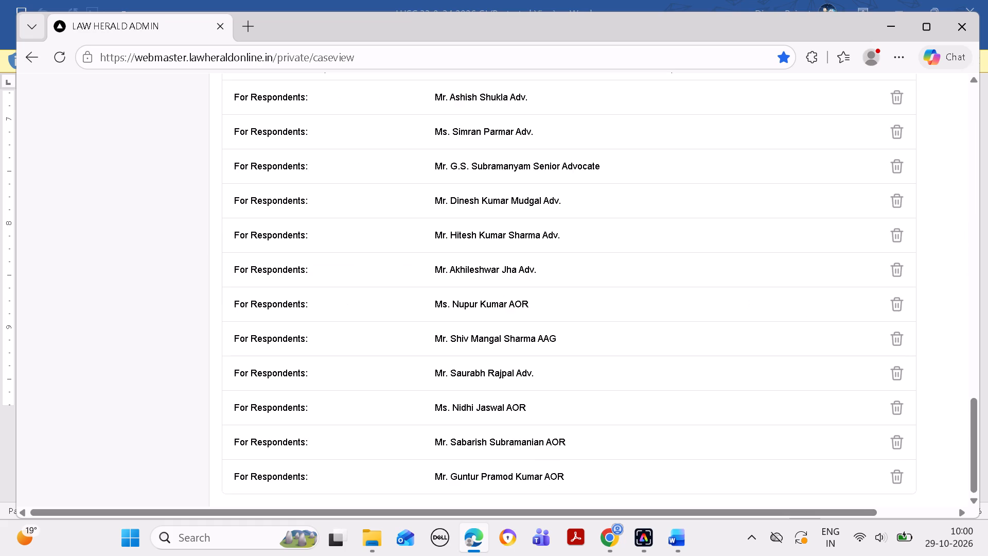
# Copy the thirty-seventh respondents' advocate's name, without prefix or designation, from the Word heading and return to the case record.
pyautogui.click(672, 538)
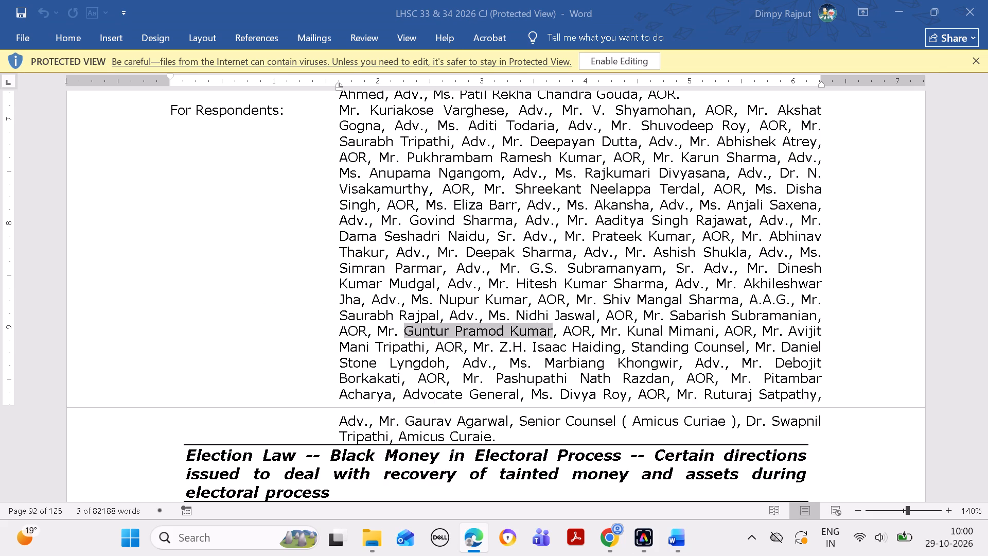
pyautogui.moveTo(628, 331); pyautogui.dragTo(695, 331)
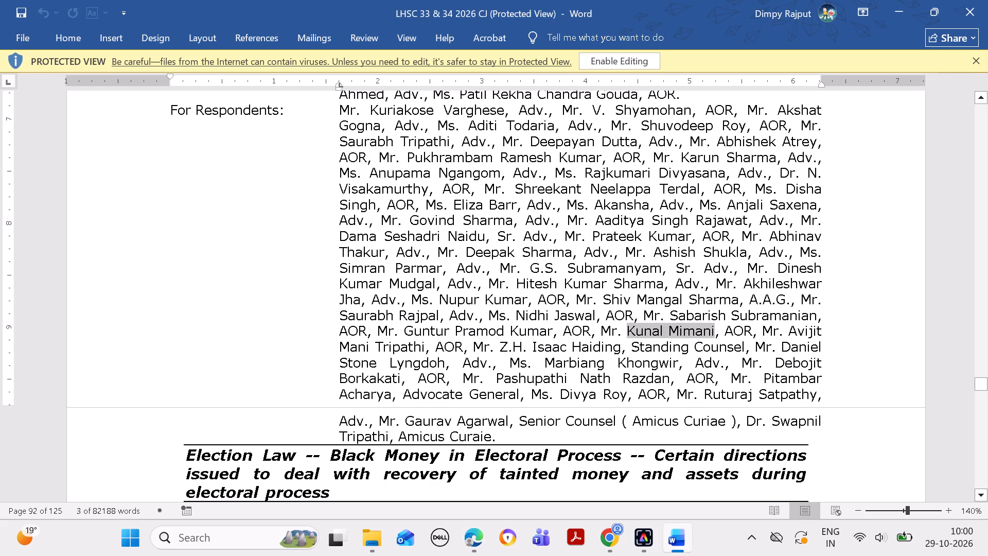
pyautogui.hotkey('ctrl', 'c')
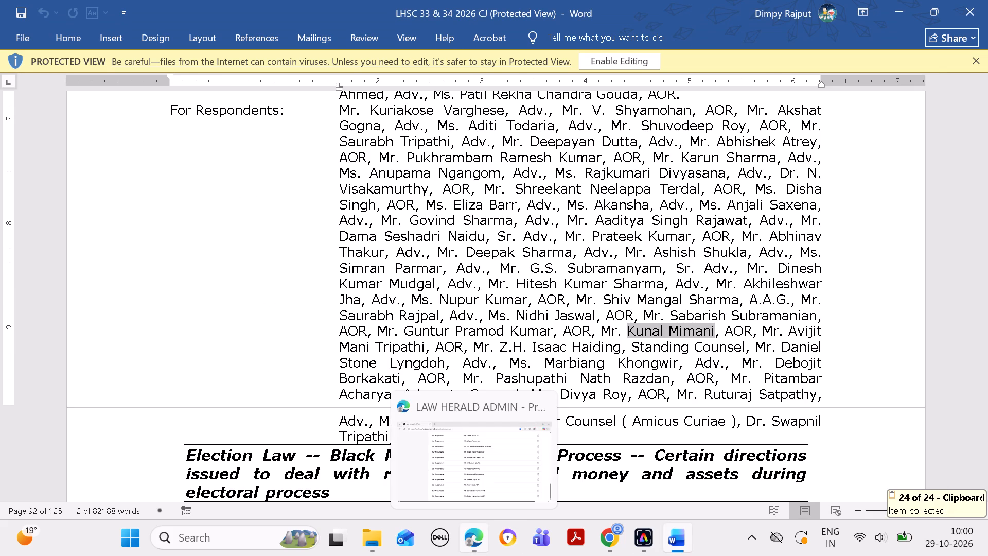
pyautogui.click(480, 538)
# Find the copied thirty-seventh name, attach its existing Mr. entry with designation AOR under For Respondents, and check the list.
pyautogui.scroll(3, 479, 530)
pyautogui.scroll(3, 627, 429)
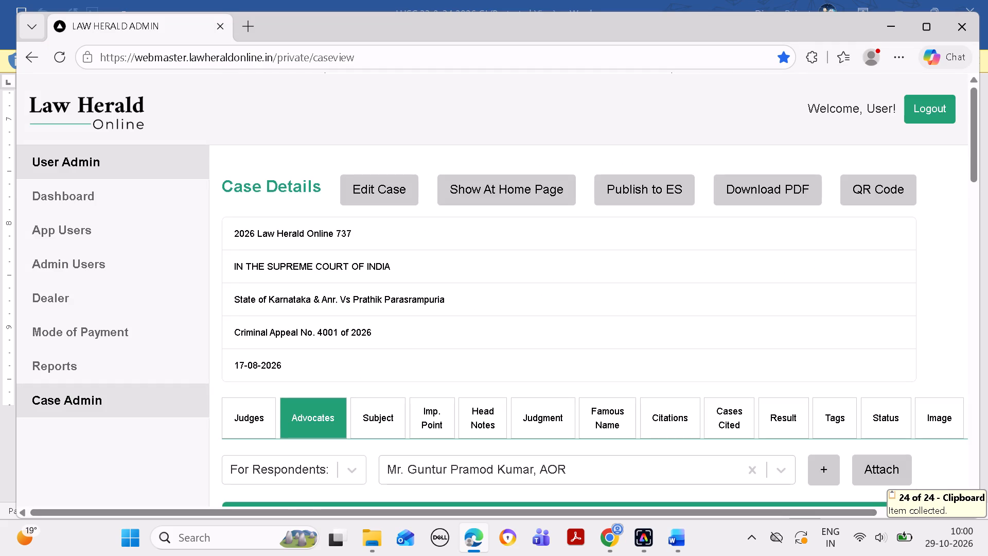
pyautogui.click(740, 471)
pyautogui.hotkey('ctrl', 'v')
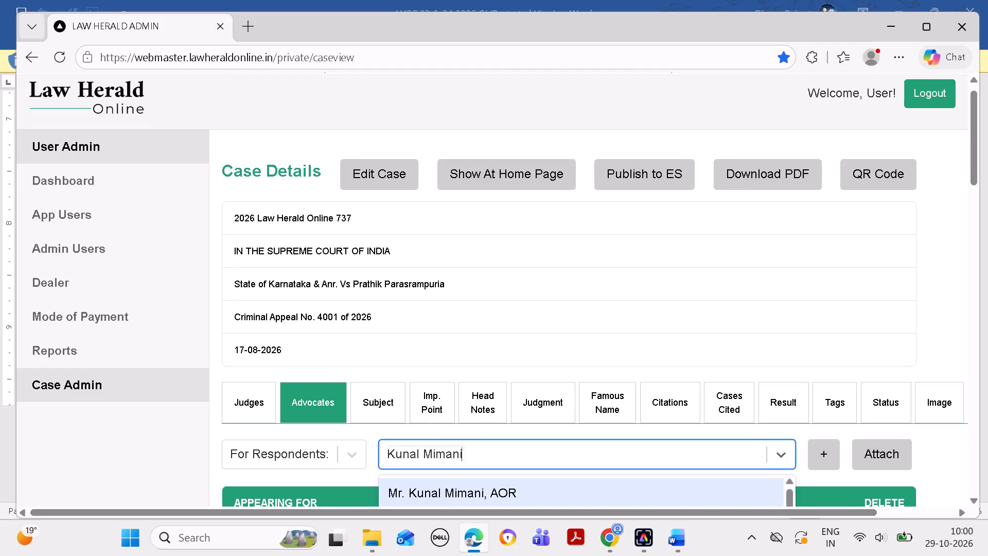
pyautogui.click(611, 491)
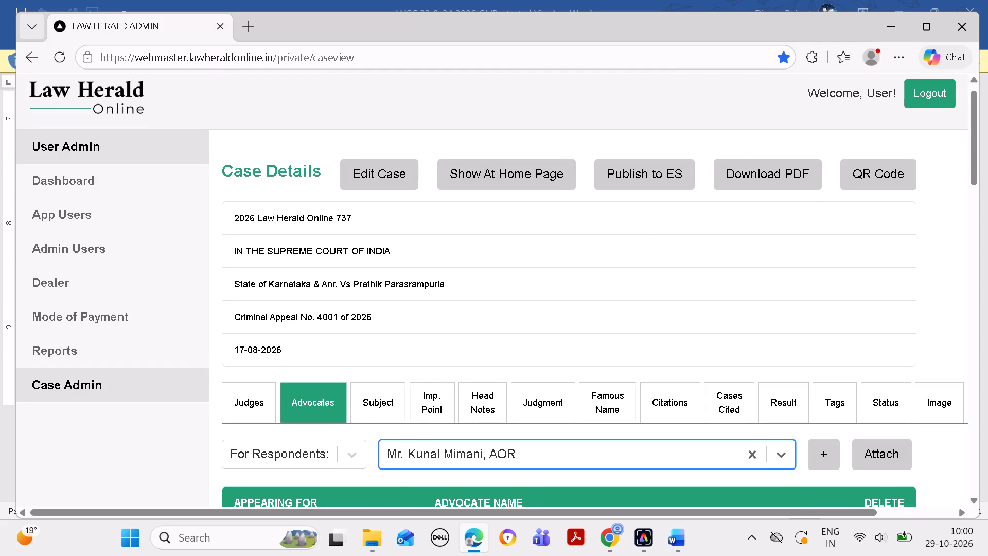
pyautogui.click(875, 452)
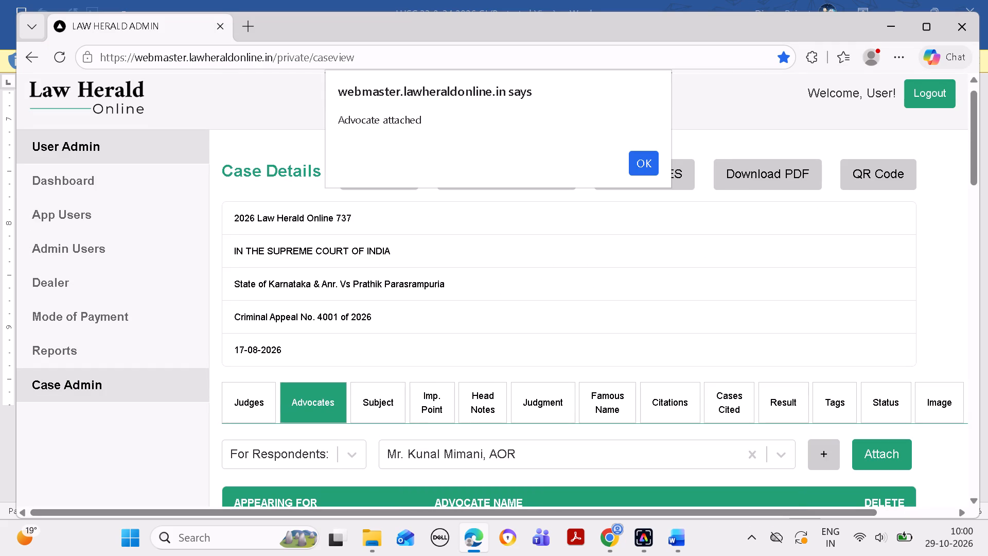
pyautogui.click(648, 156)
pyautogui.scroll(-6, 639, 306)
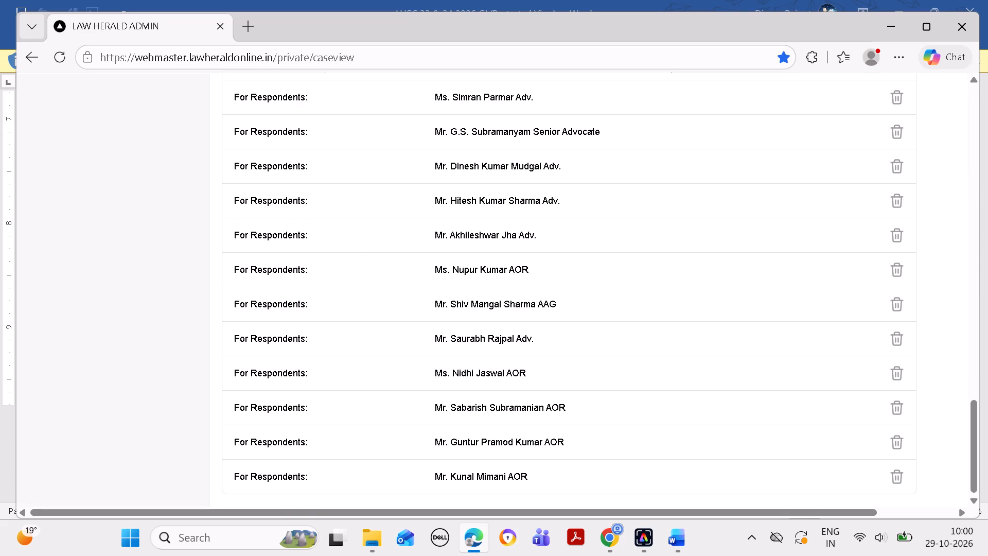
# Copy the thirty-eighth respondents' advocate's name, without prefix or designation, from the Word heading and return to the case record.
pyautogui.click(673, 537)
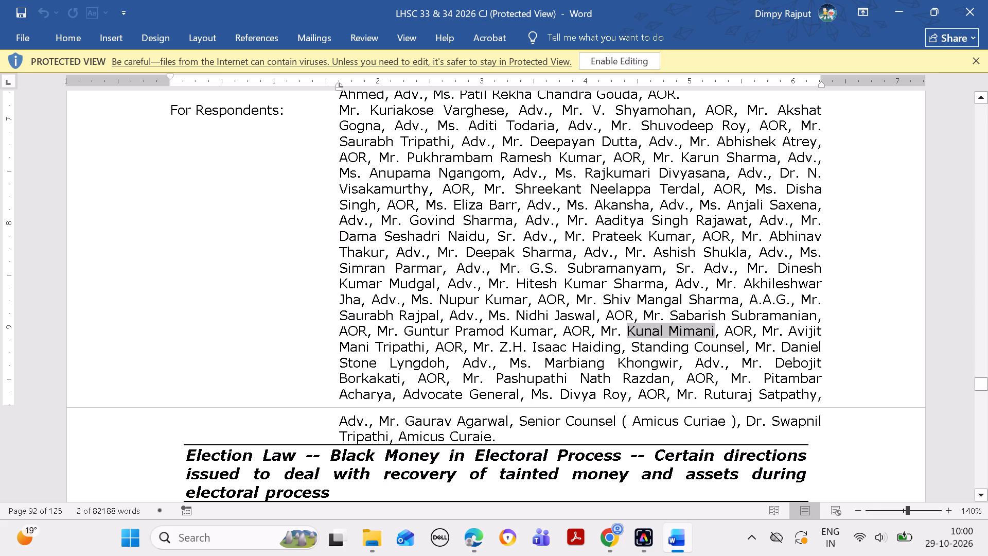
pyautogui.moveTo(789, 330); pyautogui.dragTo(584, 361)
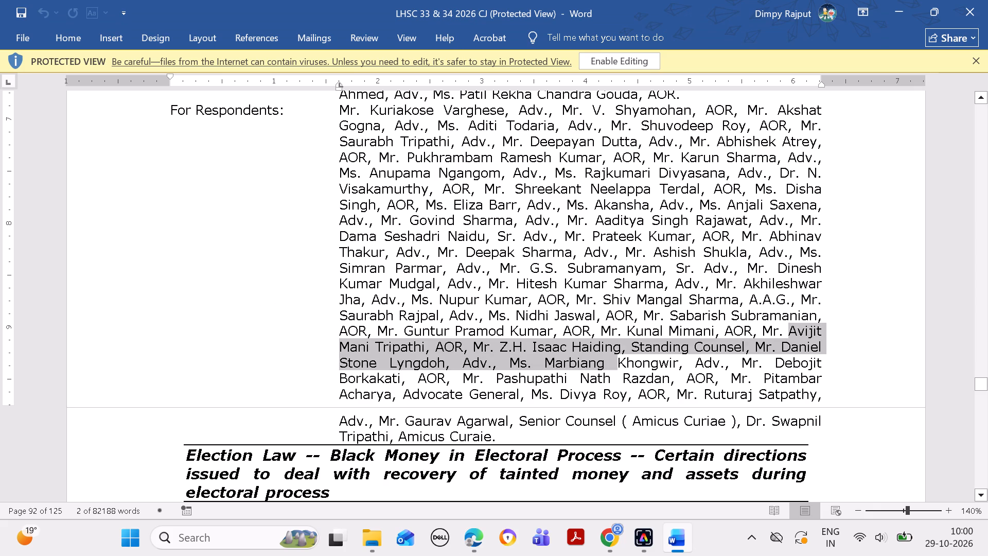
pyautogui.moveTo(584, 361); pyautogui.dragTo(426, 346)
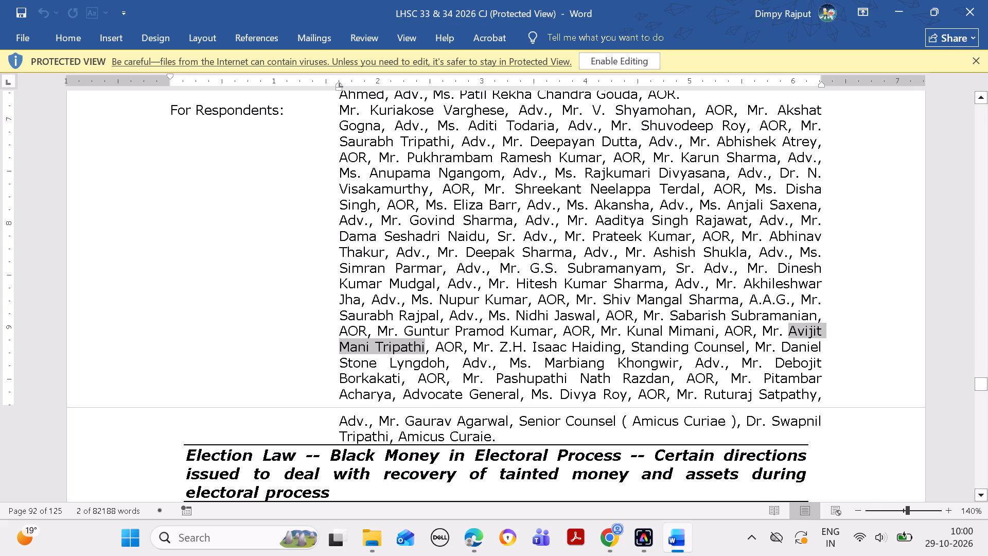
pyautogui.hotkey('ctrl', 'c')
pyautogui.click(469, 538)
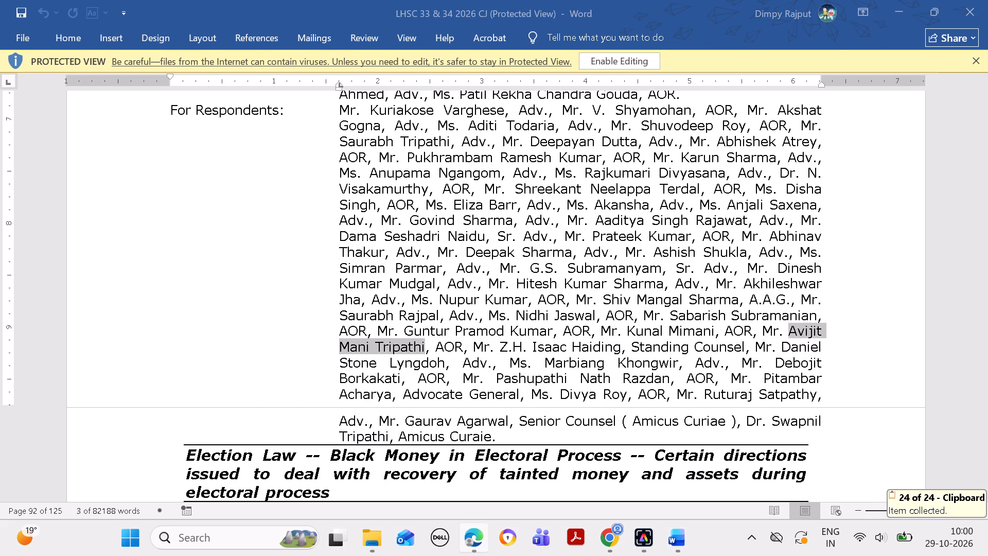
pyautogui.click(482, 537)
# Find the copied thirty-eighth name, attach its existing Mr. entry with designation AOR under For Respondents, and check the list.
pyautogui.scroll(4, 480, 513)
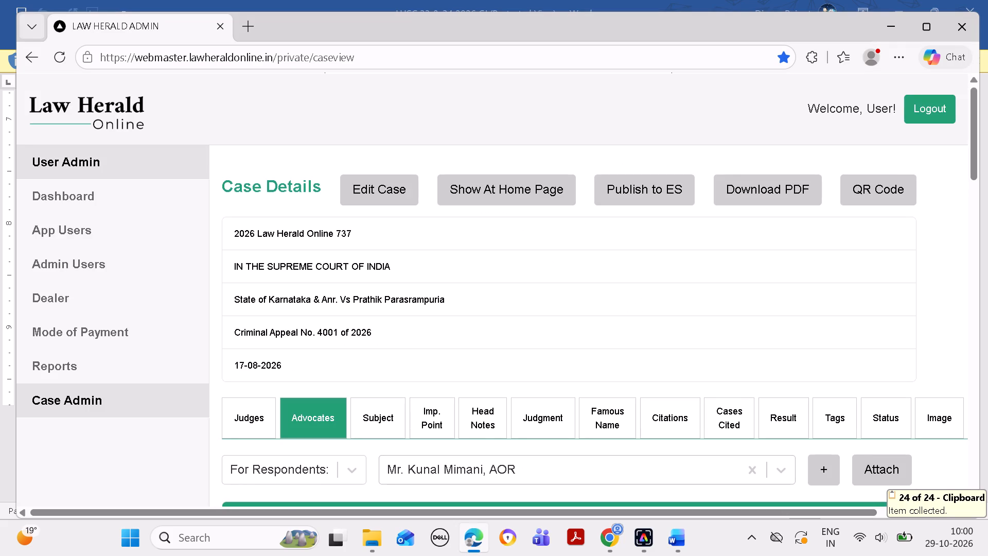
pyautogui.click(747, 465)
pyautogui.hotkey('ctrl', 'v')
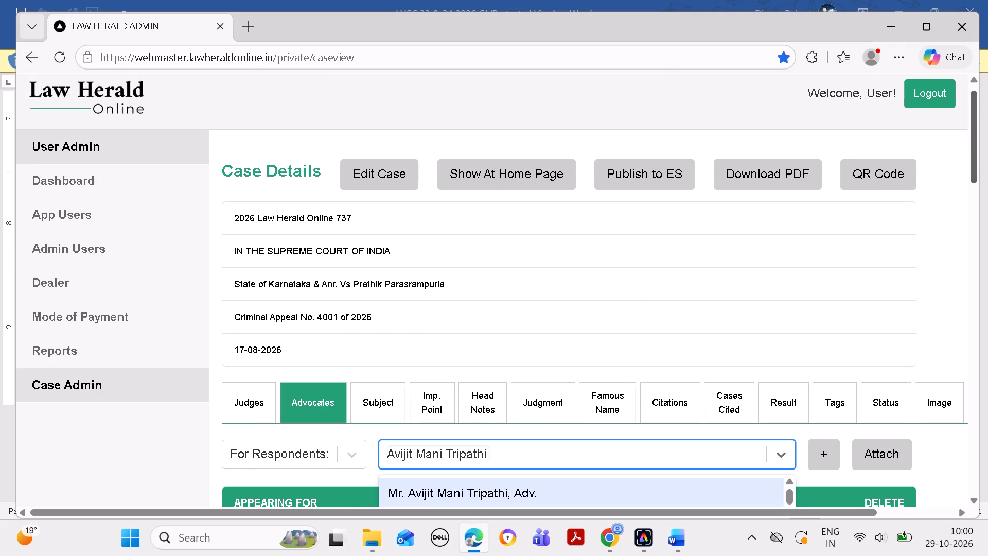
pyautogui.moveTo(976, 166); pyautogui.dragTo(987, 201)
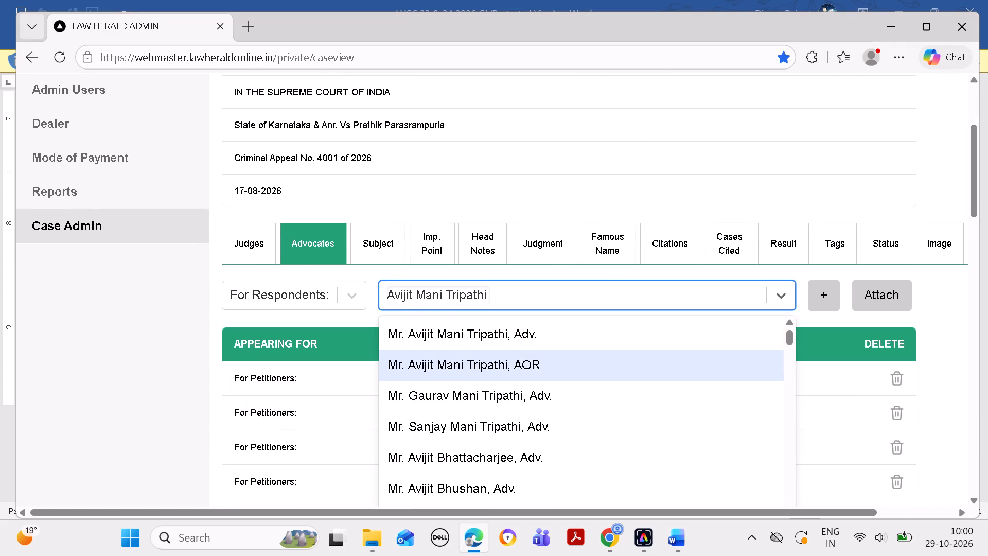
pyautogui.click(541, 369)
pyautogui.click(883, 300)
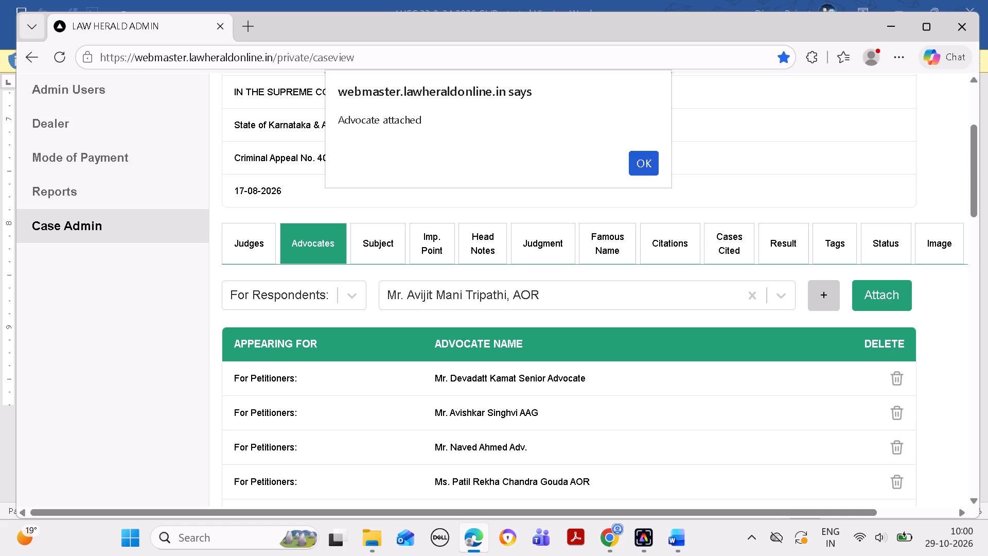
pyautogui.click(640, 161)
pyautogui.scroll(-5, 657, 234)
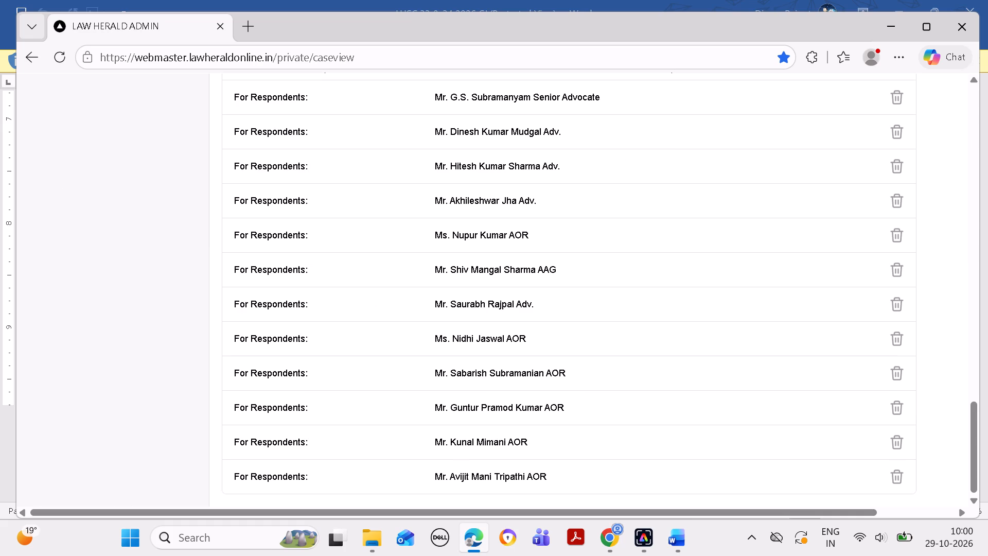
# Copy the thirty-ninth respondents' advocate's name, without prefix or designation, from the Word heading and return to the case record.
pyautogui.click(681, 542)
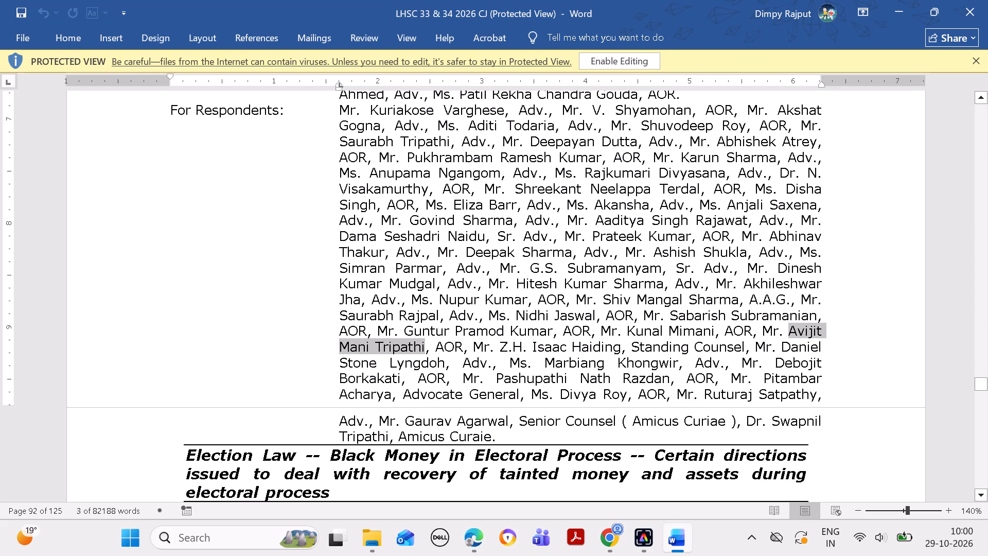
pyautogui.moveTo(500, 347); pyautogui.dragTo(593, 335)
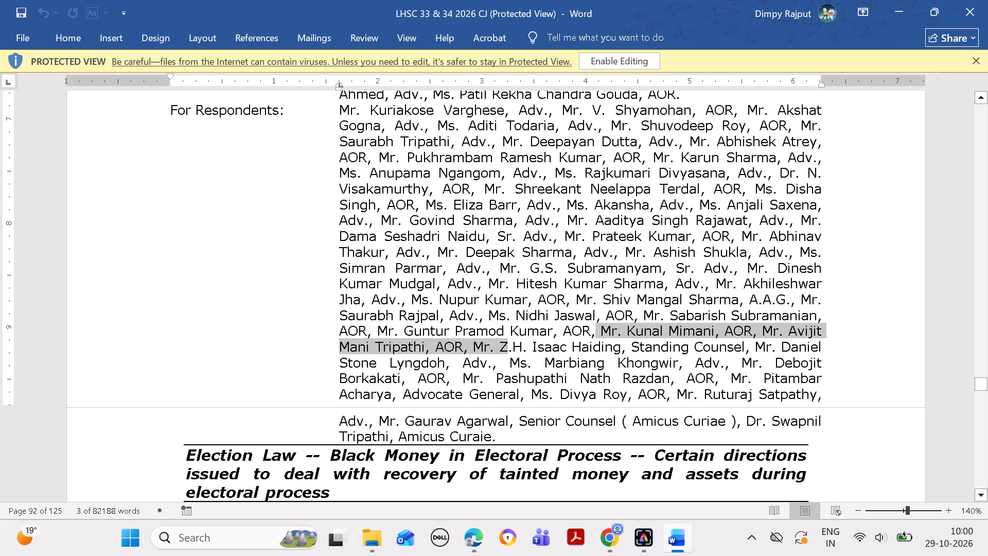
pyautogui.moveTo(593, 335); pyautogui.dragTo(601, 343)
pyautogui.hotkey('ctrl', 'c')
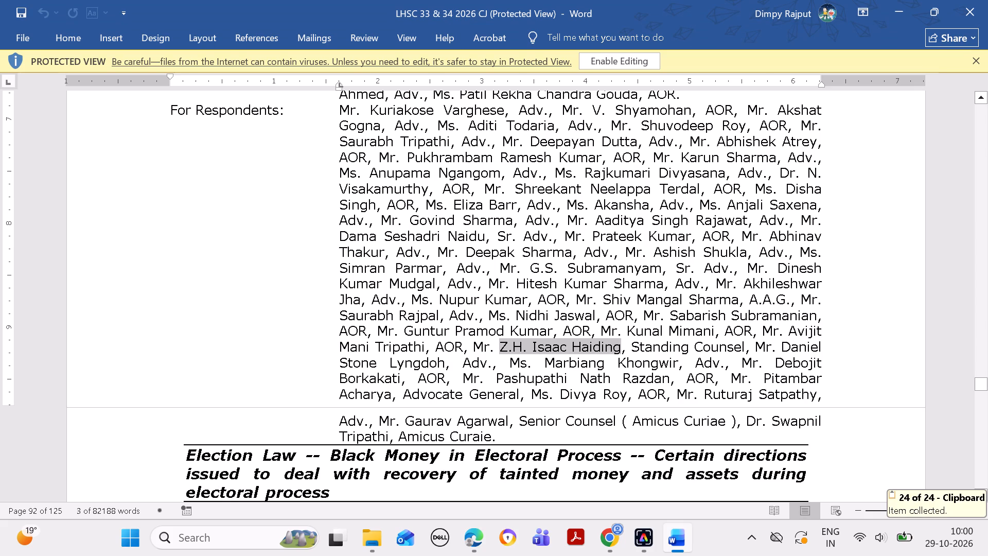
pyautogui.click(480, 532)
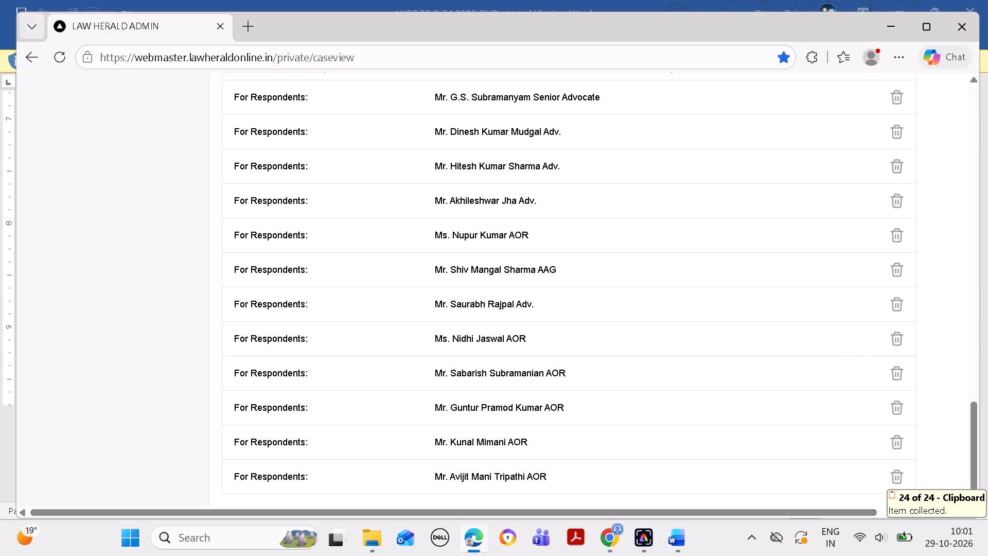
# Search the case record's advocate list for the copied thirty-ninth respondents' name and review the matching entries' designations.
pyautogui.scroll(2, 489, 505)
pyautogui.click(748, 468)
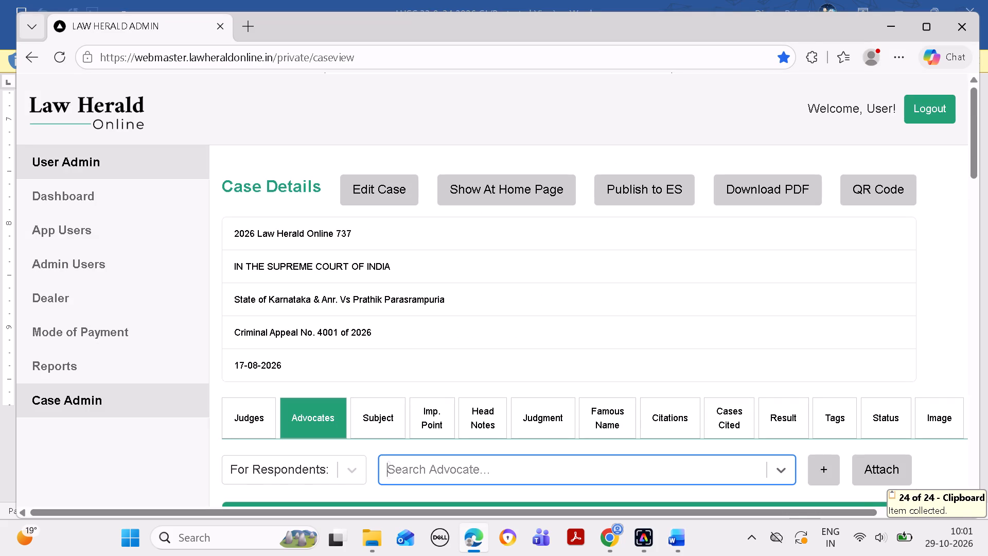
pyautogui.hotkey('ctrl', 'c')
pyautogui.click(637, 472)
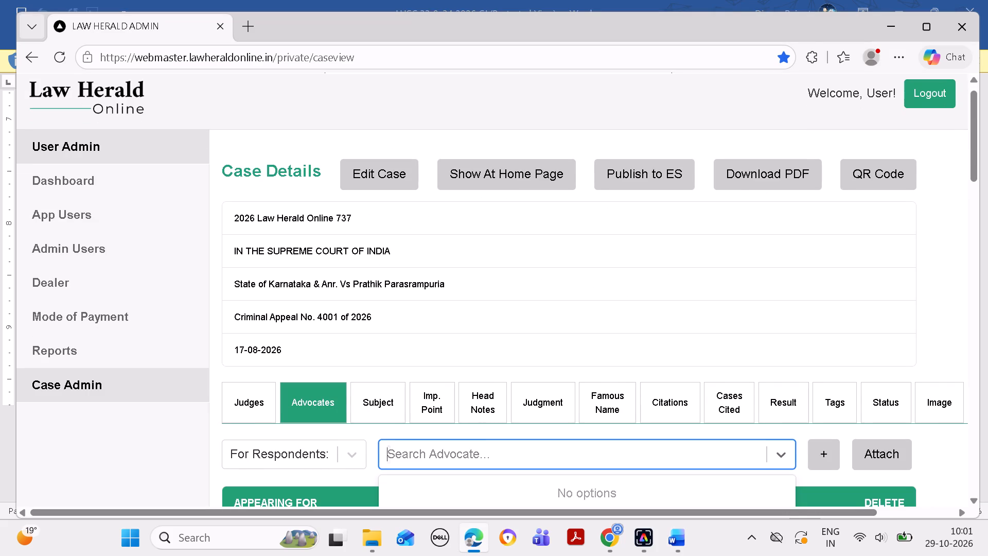
pyautogui.hotkey('ctrl', 'v')
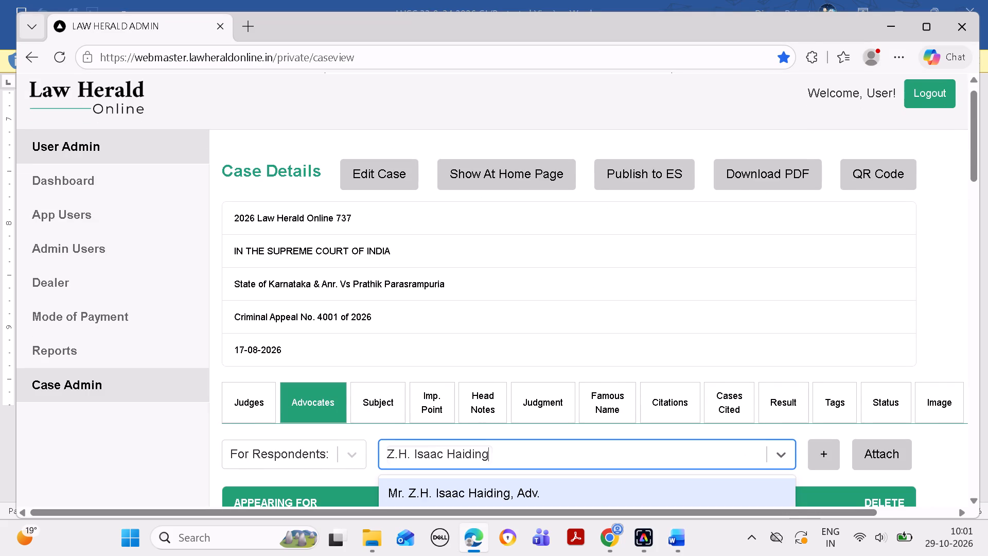
pyautogui.moveTo(975, 161); pyautogui.dragTo(985, 194)
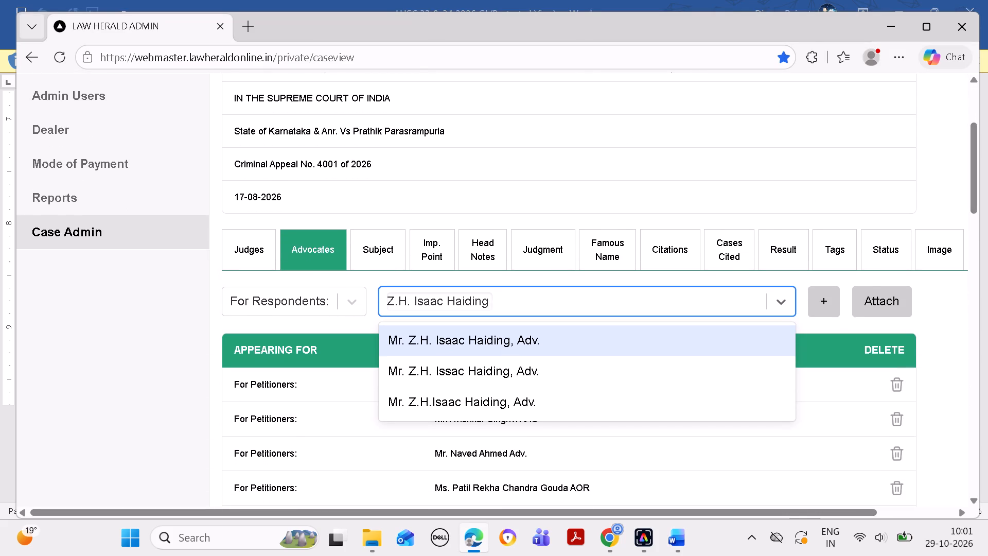
# Look through the designation options matching "stand" in a new Mr. advocate entry for plain Standing Counsel, and cancel the entry.
pyautogui.click(830, 292)
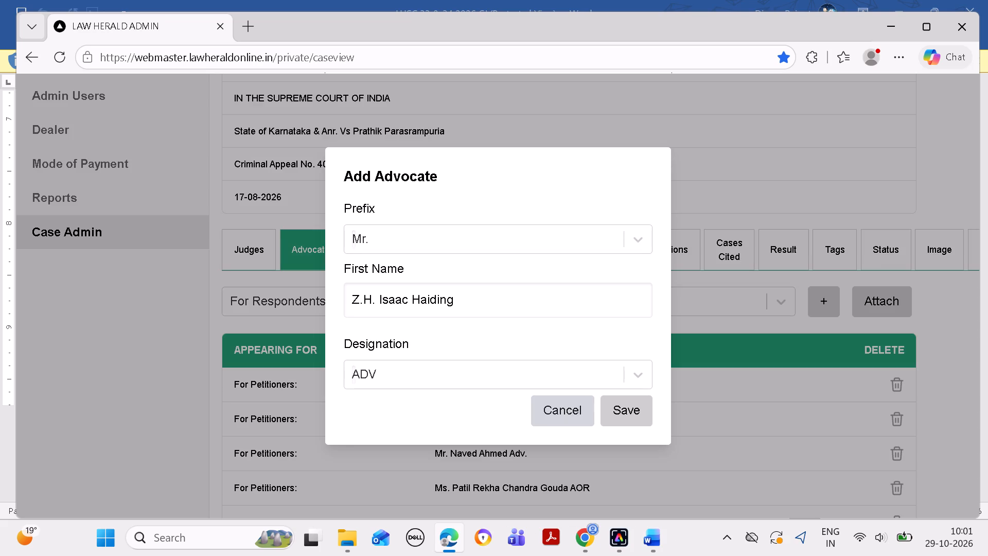
pyautogui.click(441, 369)
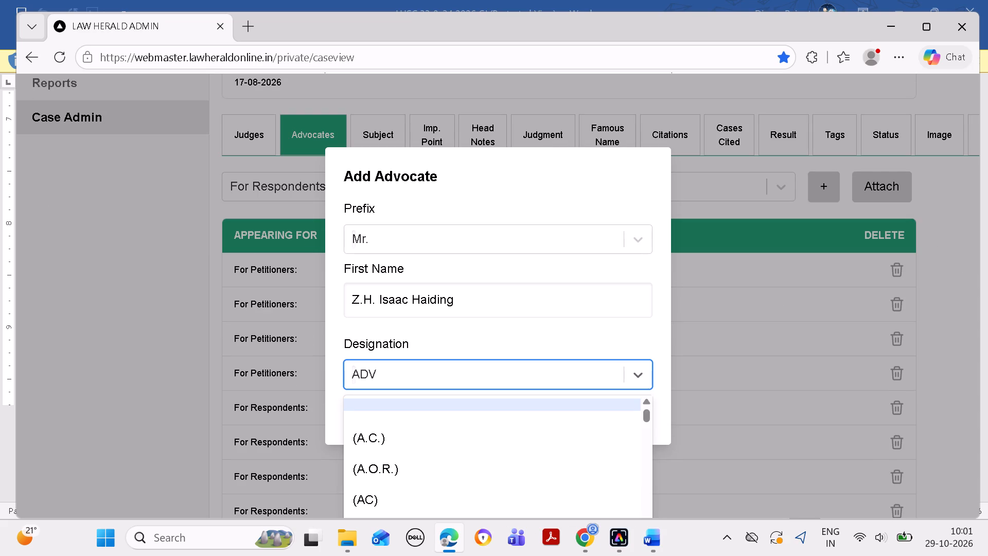
pyautogui.write('st')
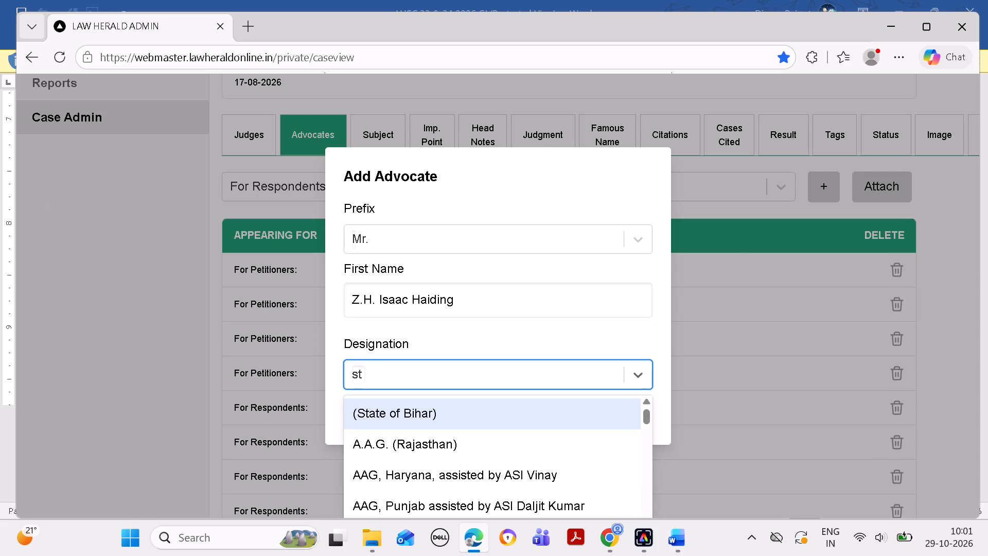
pyautogui.press('a')
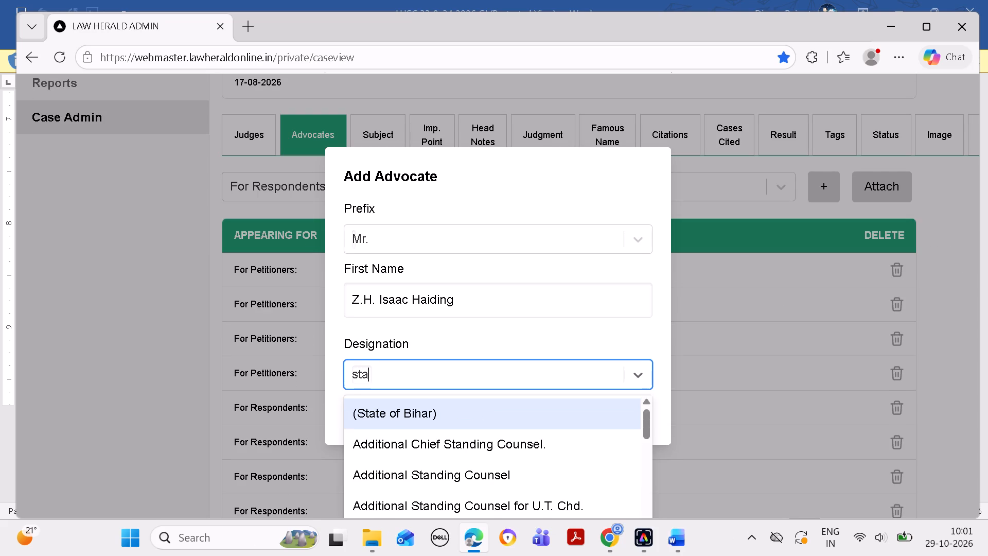
pyautogui.write('ndun===')
pyautogui.press('BackSpace')
pyautogui.press('BackSpace')
pyautogui.press('BackSpace')
pyautogui.press('BackSpace')
pyautogui.press('BackSpace')
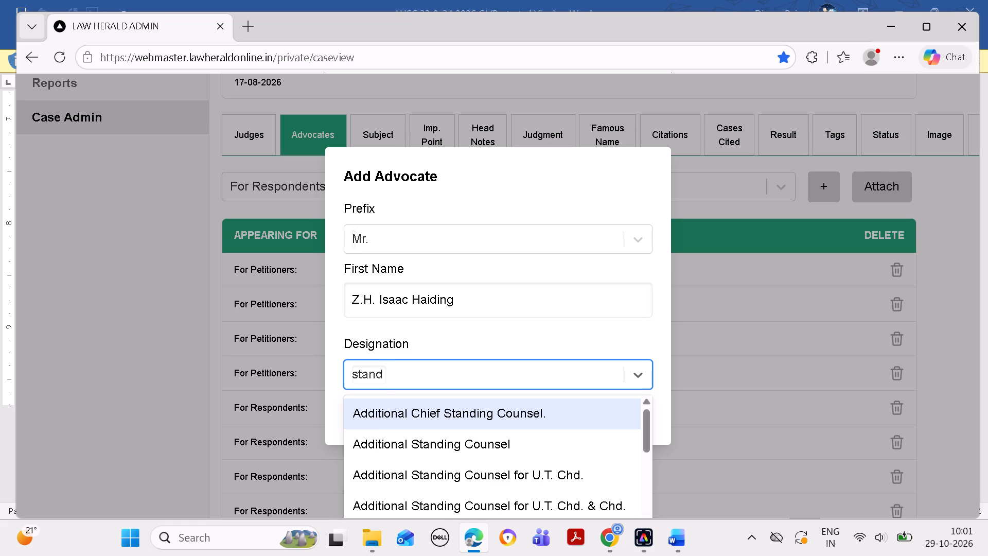
pyautogui.moveTo(648, 427); pyautogui.dragTo(650, 468)
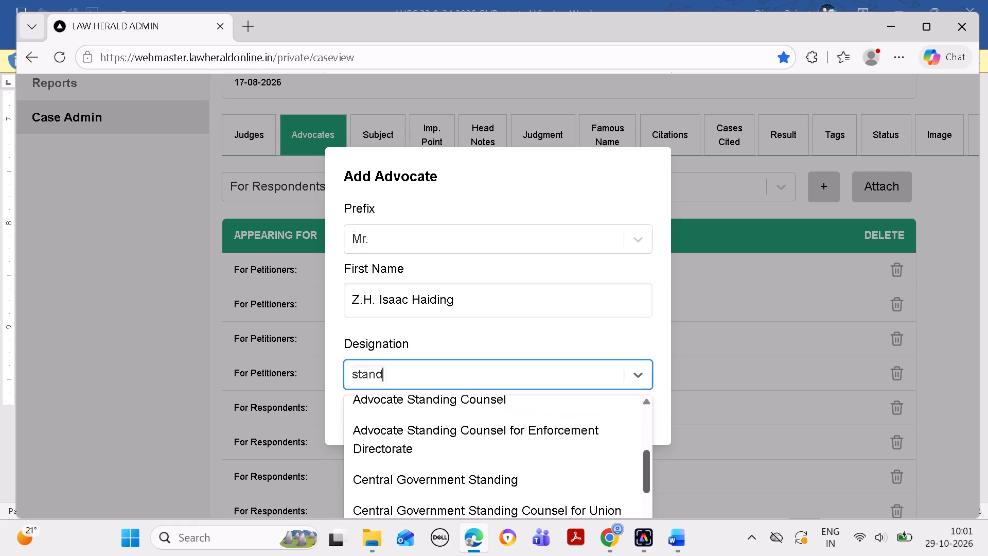
pyautogui.moveTo(650, 468); pyautogui.dragTo(642, 520)
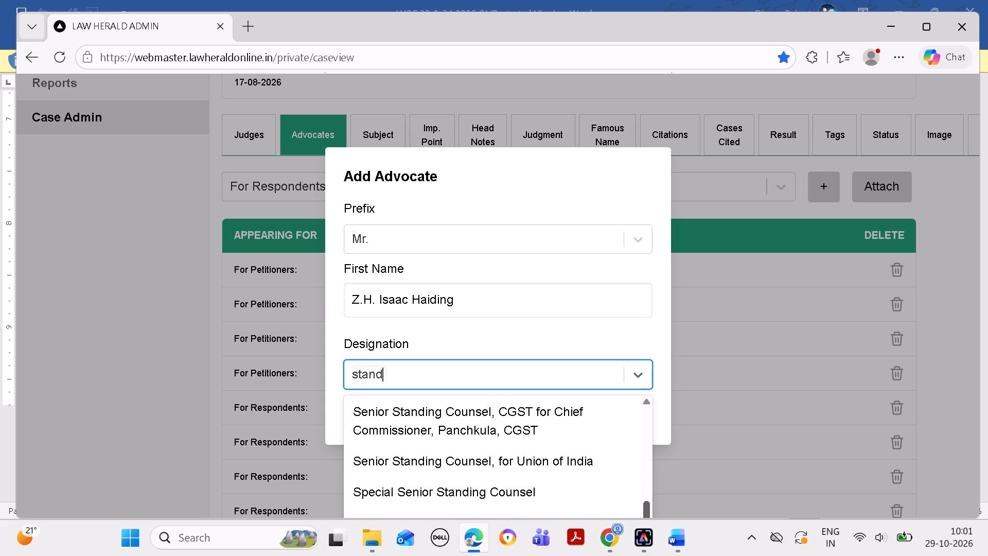
pyautogui.moveTo(642, 520); pyautogui.dragTo(634, 554)
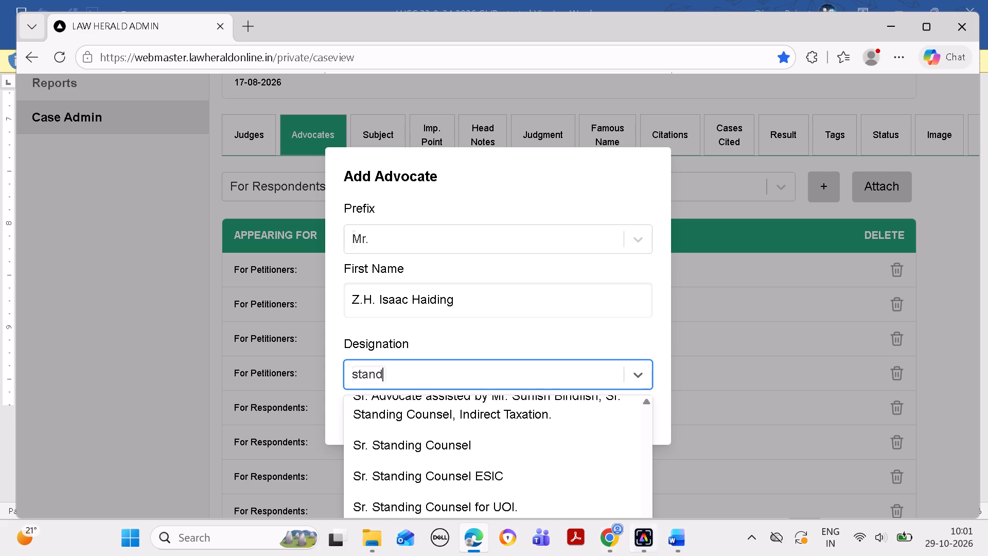
pyautogui.scroll(-3, 636, 453)
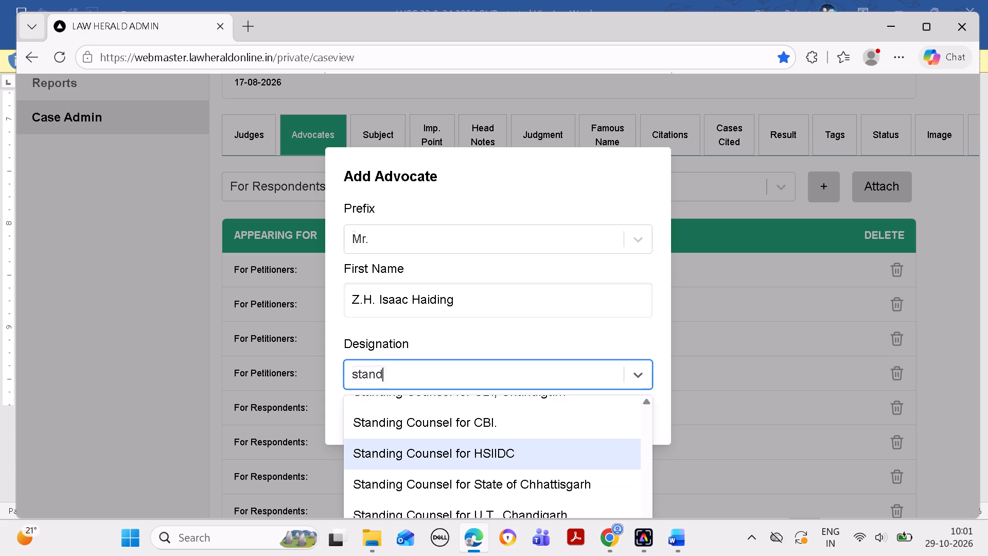
pyautogui.scroll(-4, 607, 465)
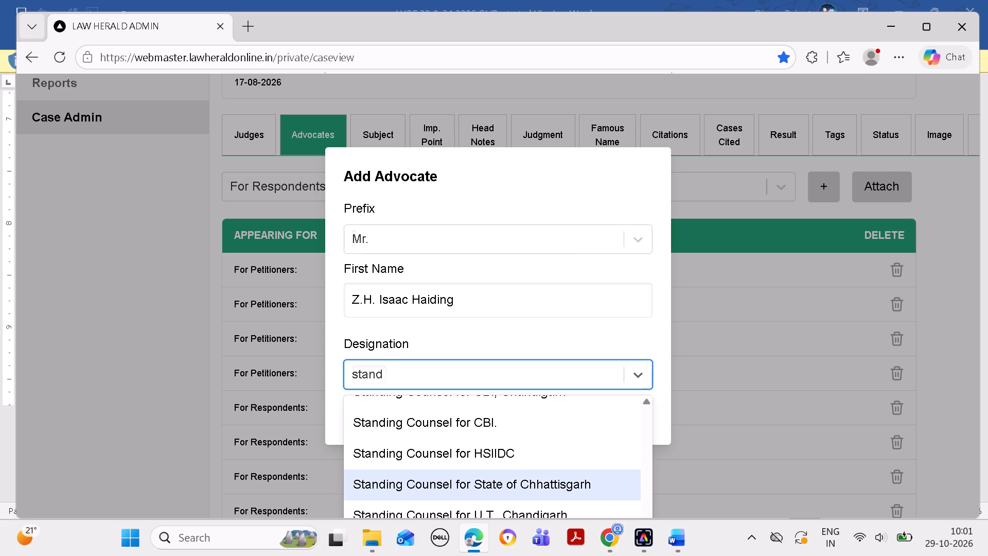
pyautogui.press('Up')
pyautogui.press('Up')
pyautogui.press('Up')
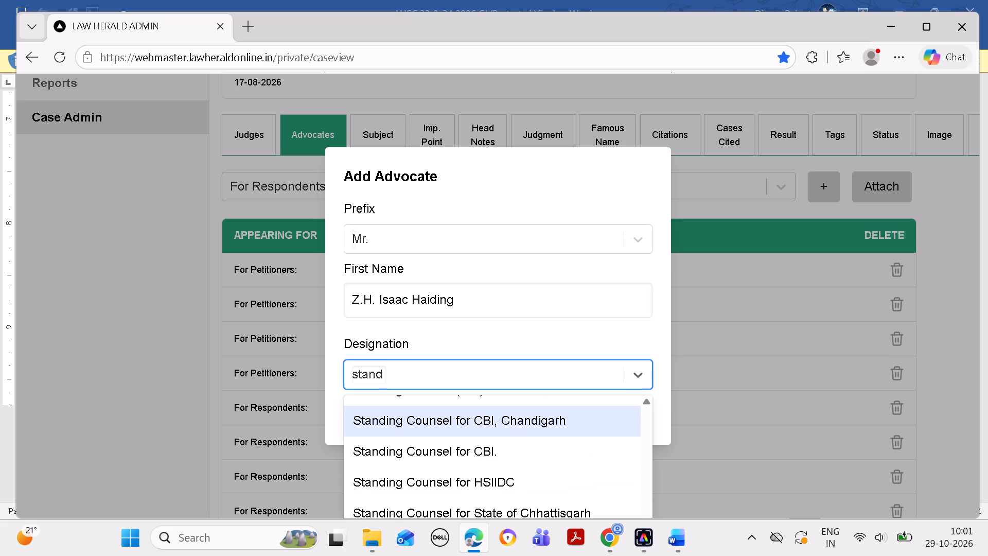
pyautogui.press('Up')
pyautogui.press('Up')
pyautogui.press('Up')
pyautogui.press('Up')
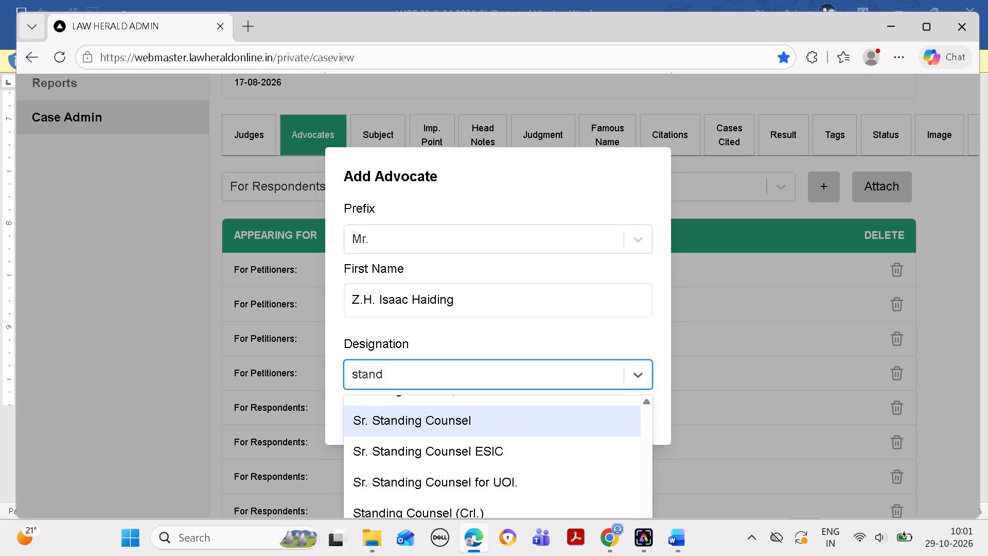
pyautogui.press('Up')
pyautogui.press('Up')
pyautogui.press('Up')
pyautogui.press('Up')
pyautogui.press('Up')
pyautogui.press('Up')
pyautogui.press('Up')
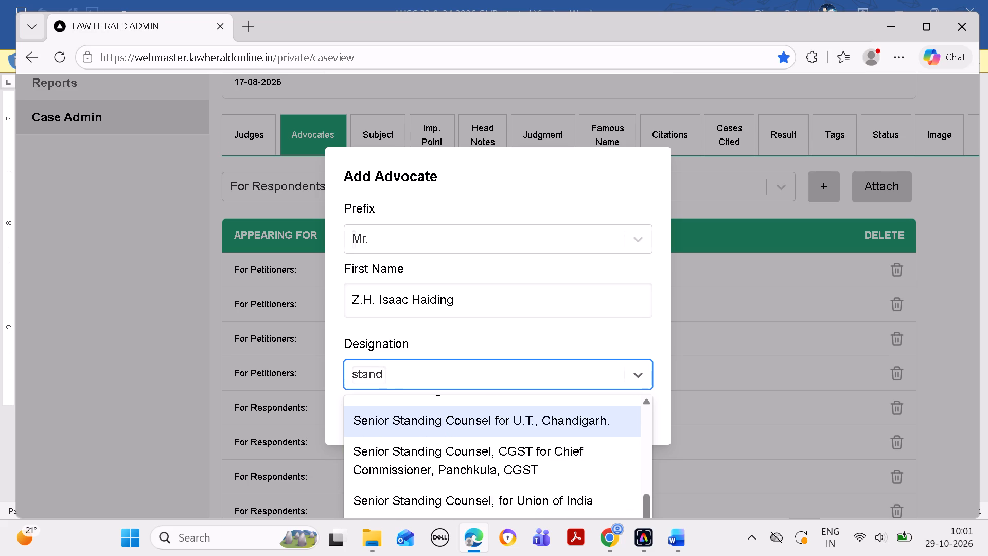
pyautogui.press('Up')
pyautogui.press('Up')
pyautogui.press('Up')
pyautogui.press('Up')
pyautogui.press('Up')
pyautogui.press('Up')
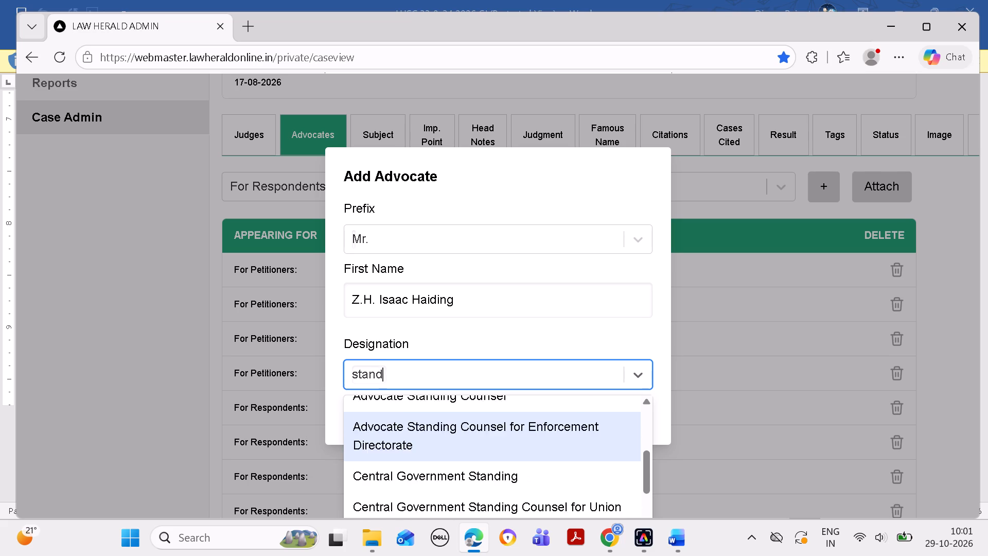
pyautogui.press('Up')
pyautogui.press('Up')
pyautogui.click(745, 322)
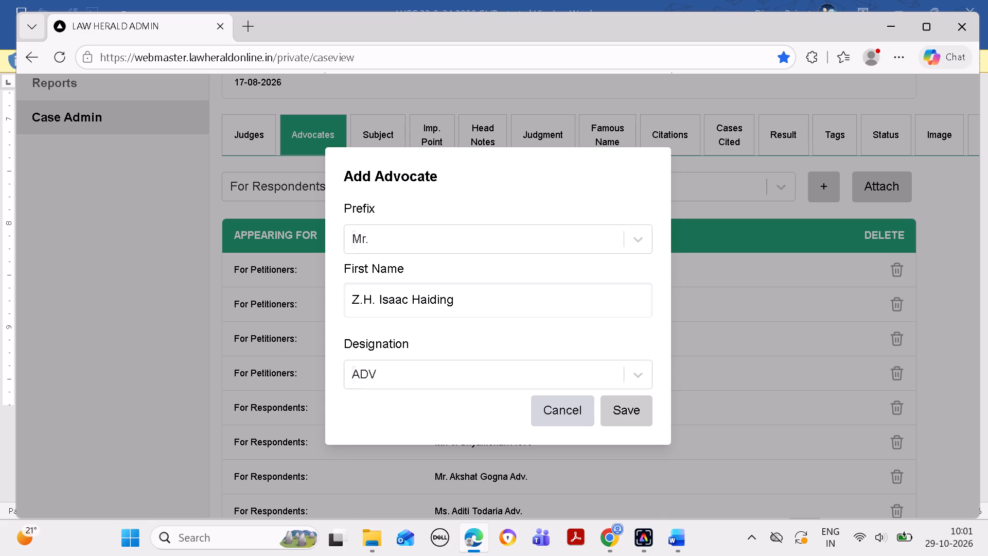
pyautogui.click(561, 398)
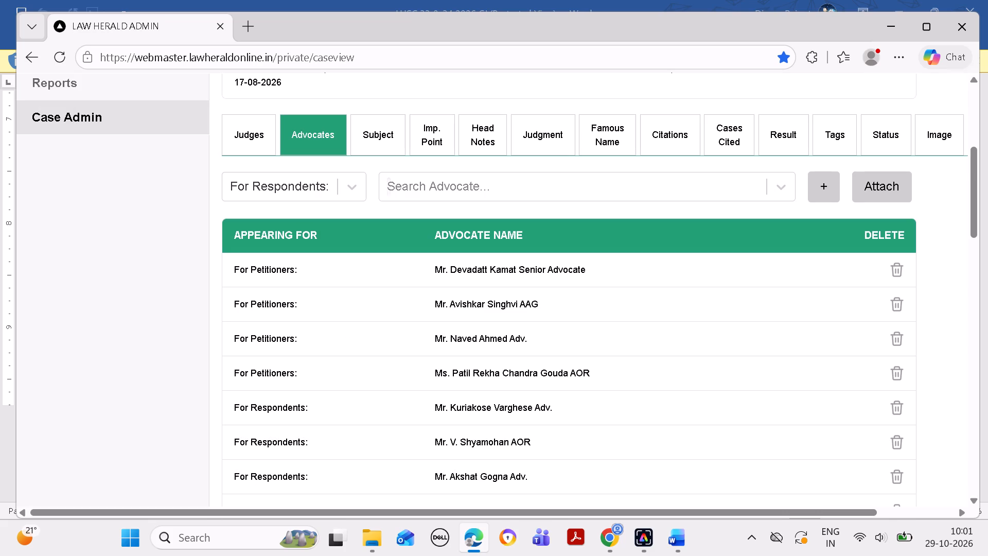
# Open the Law Herald admin site in a second browser tab and go to the Case Admin designation list.
pyautogui.click(249, 24)
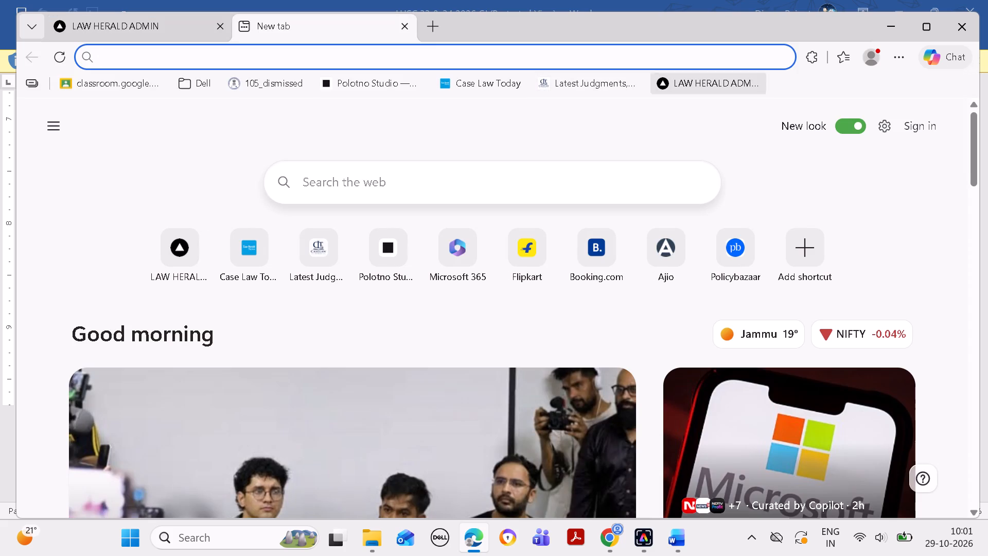
pyautogui.click(839, 62)
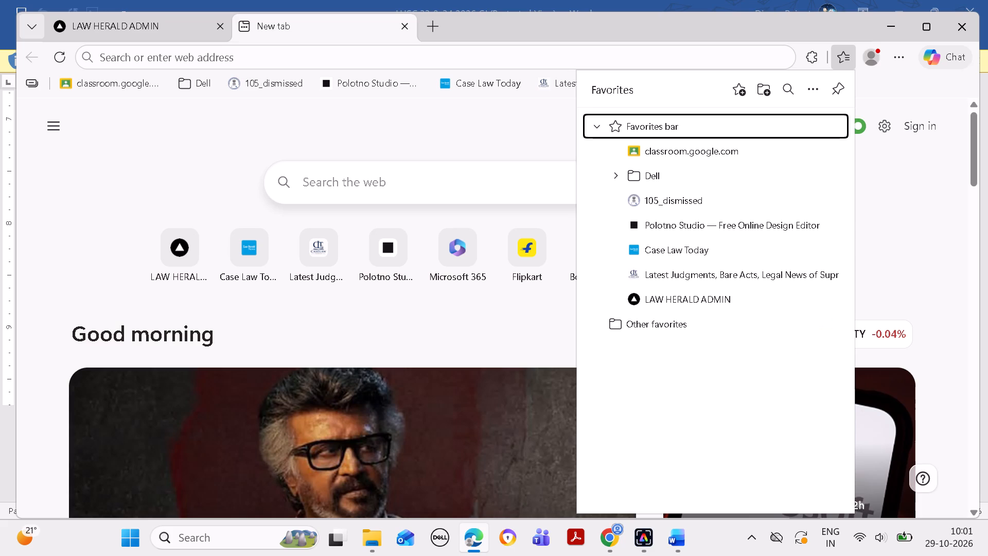
pyautogui.click(711, 297)
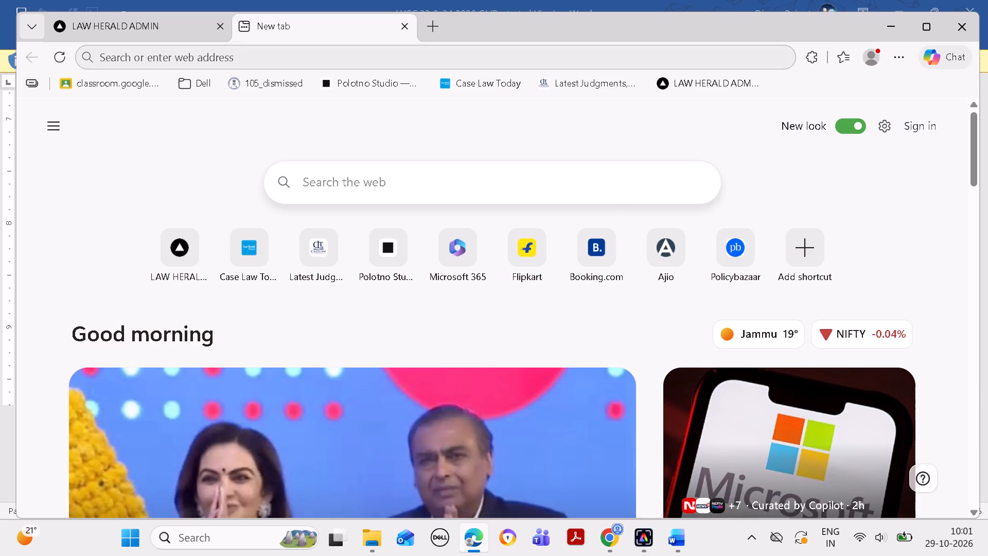
pyautogui.click(837, 58)
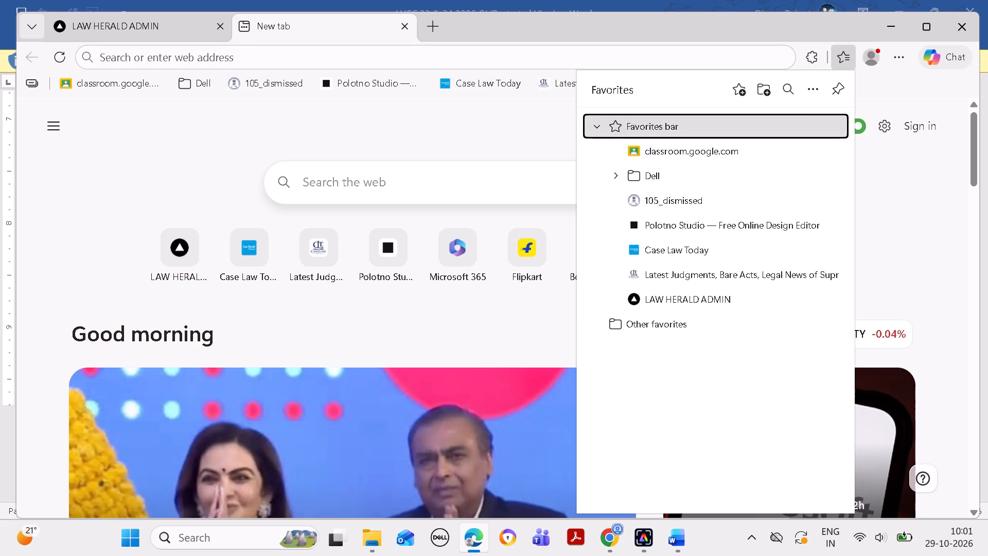
pyautogui.click(697, 297)
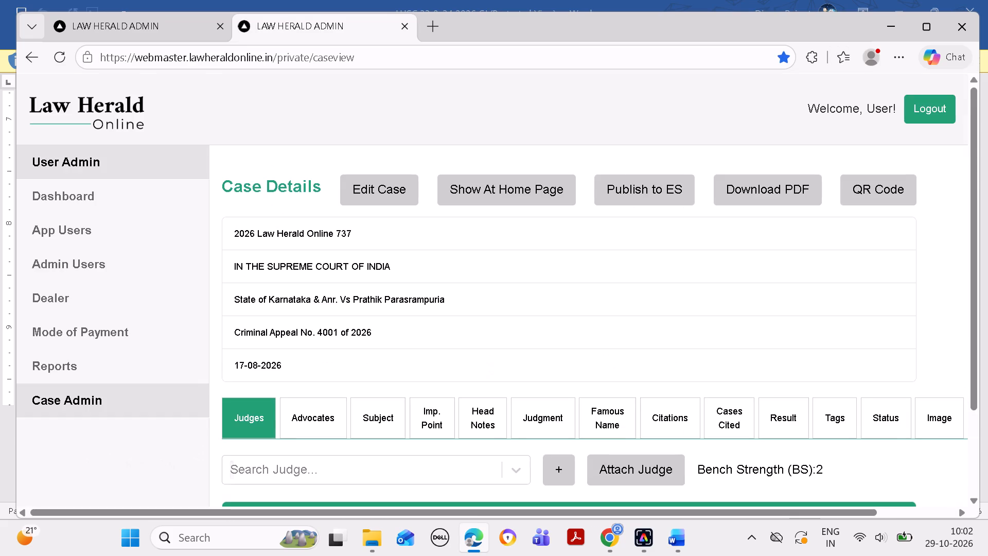
pyautogui.click(83, 408)
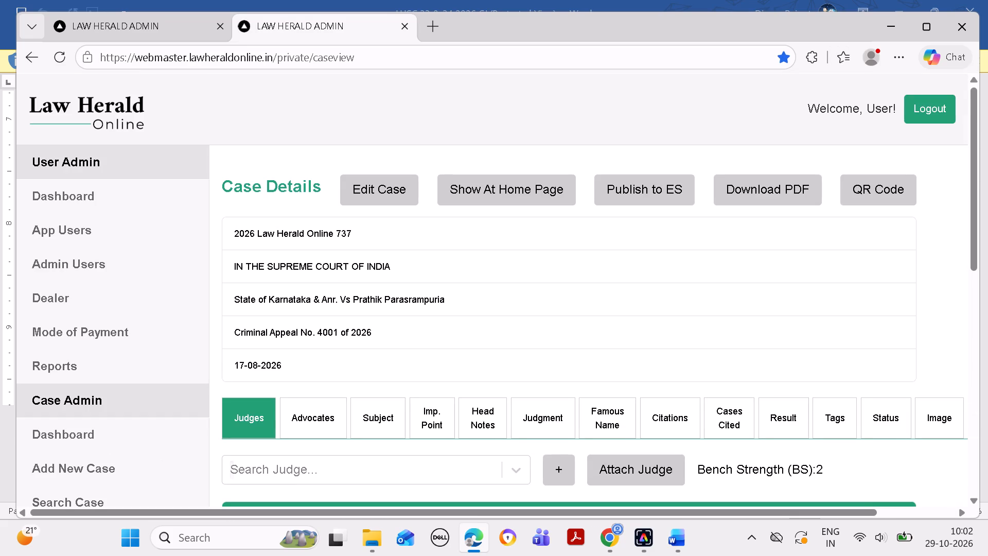
pyautogui.scroll(-3, 86, 401)
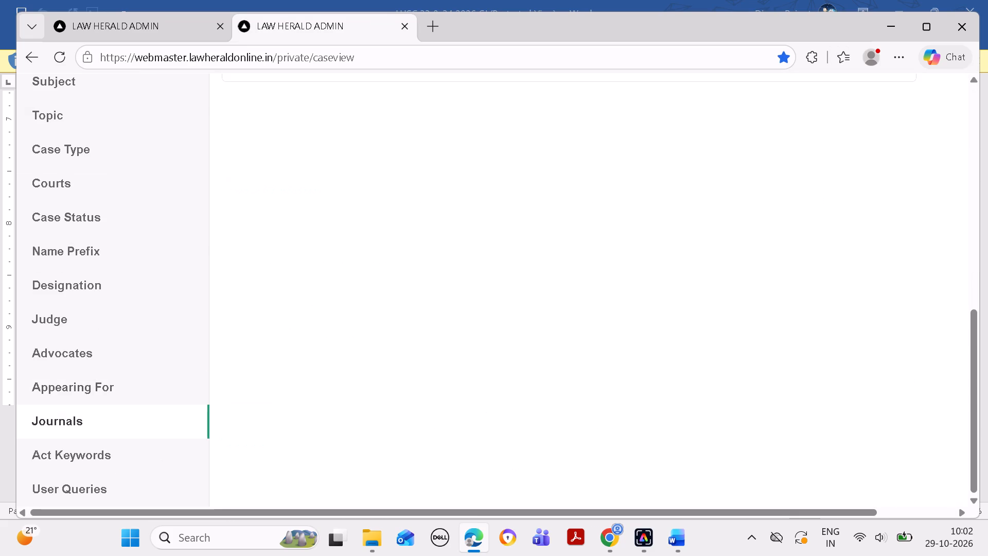
pyautogui.click(93, 283)
# Copy the designation Standing Counsel after the thirty-ninth respondents' advocate's name in the Word heading and return to the designation list.
pyautogui.click(667, 538)
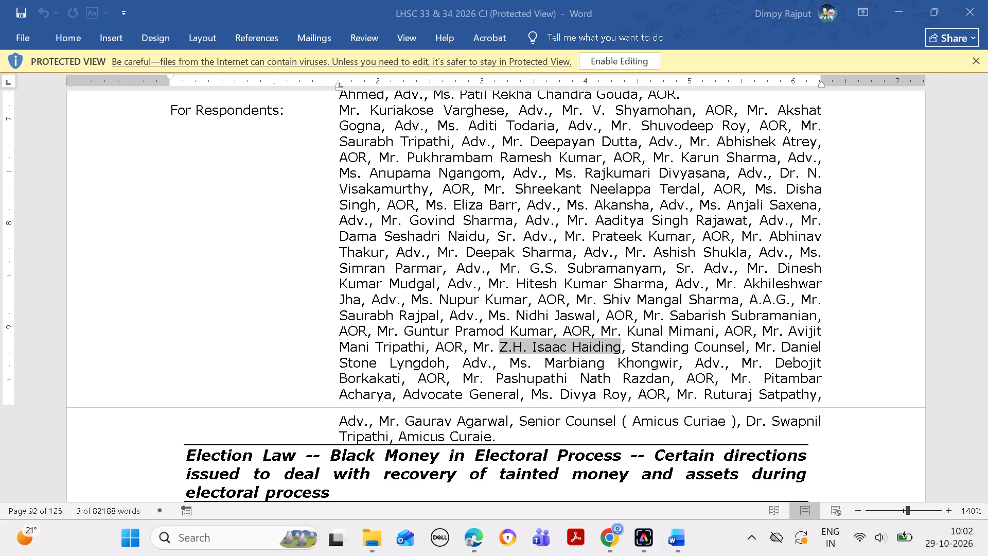
pyautogui.moveTo(632, 347); pyautogui.dragTo(730, 345)
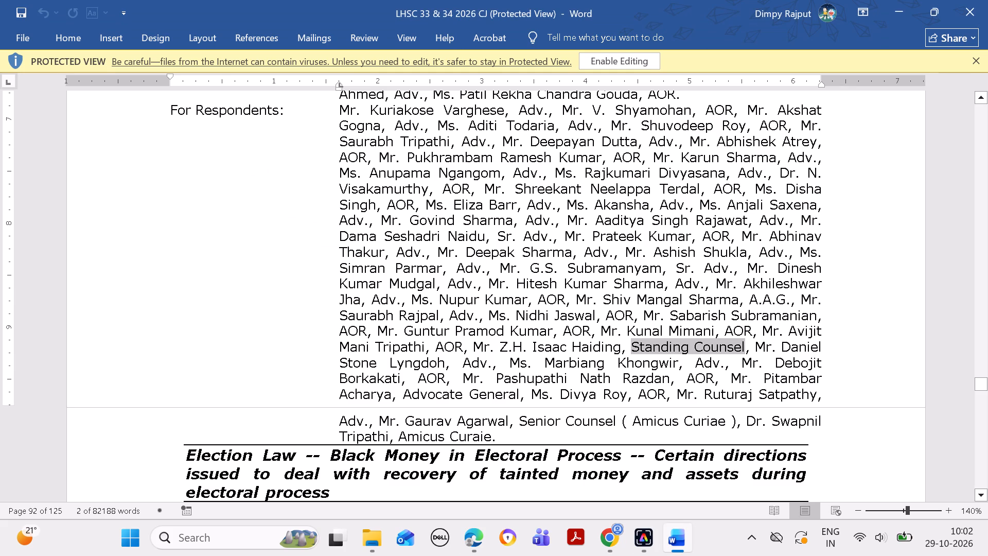
pyautogui.hotkey('ctrl', 'c')
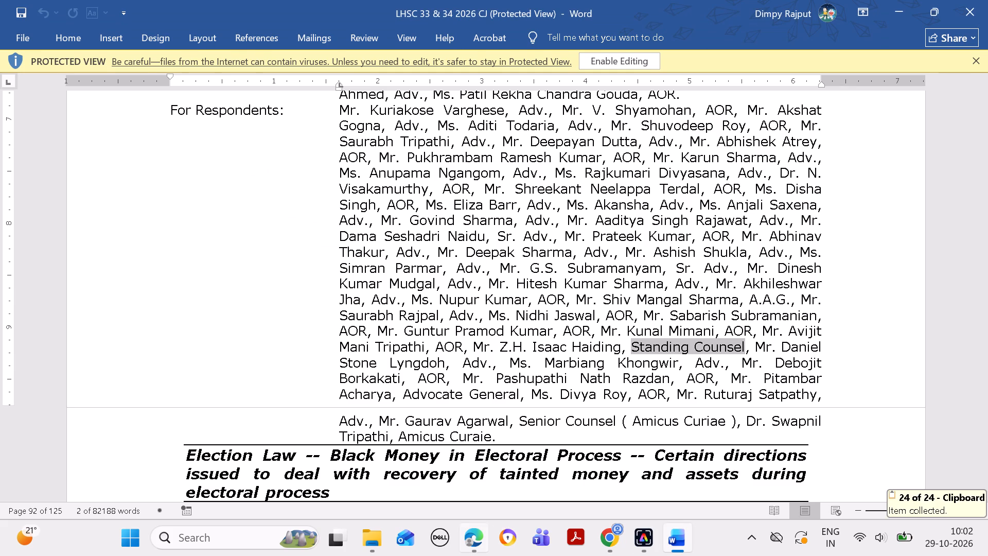
pyautogui.click(484, 530)
# Search the designation list for Standing Counsel, and add and save Standing Counsel as a new designation.
pyautogui.click(383, 168)
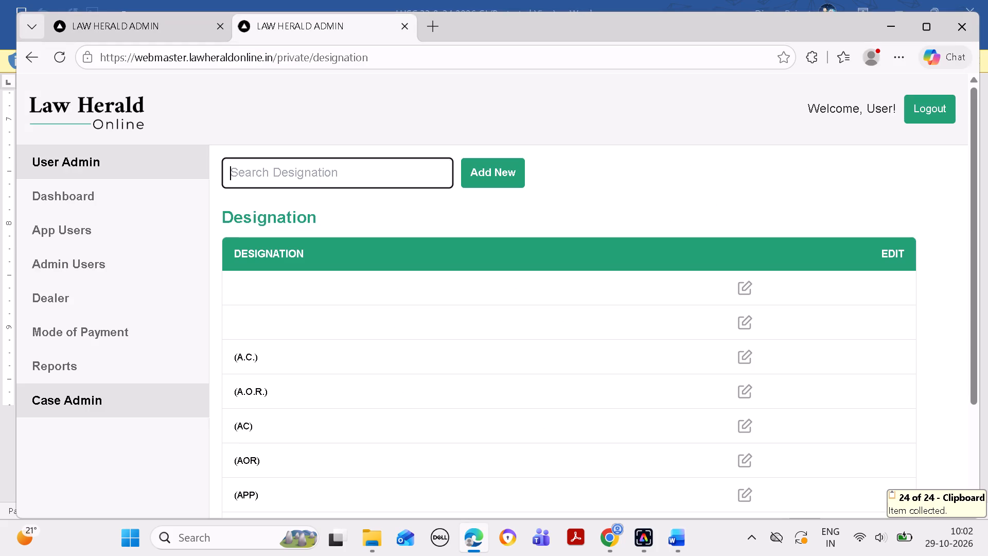
pyautogui.hotkey('ctrl', 'v')
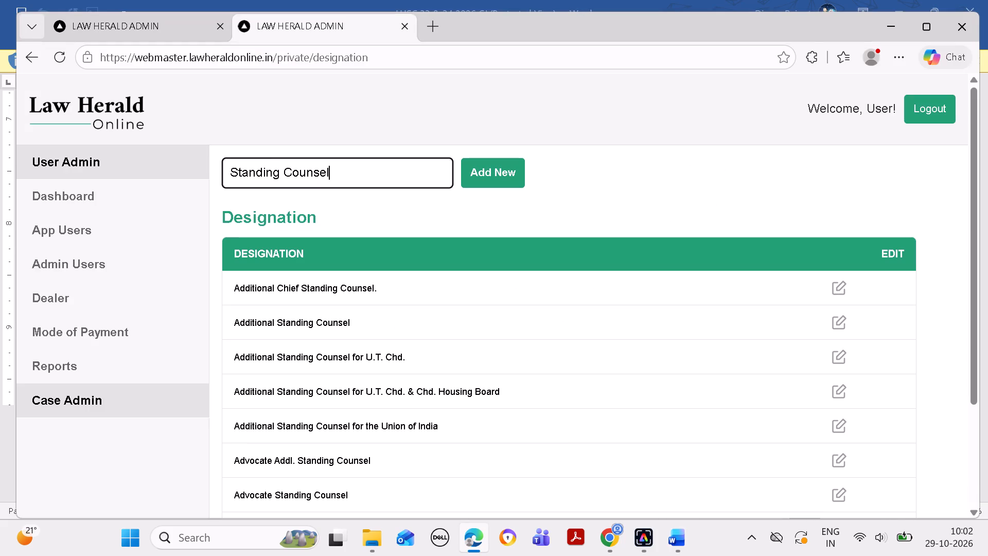
pyautogui.click(496, 175)
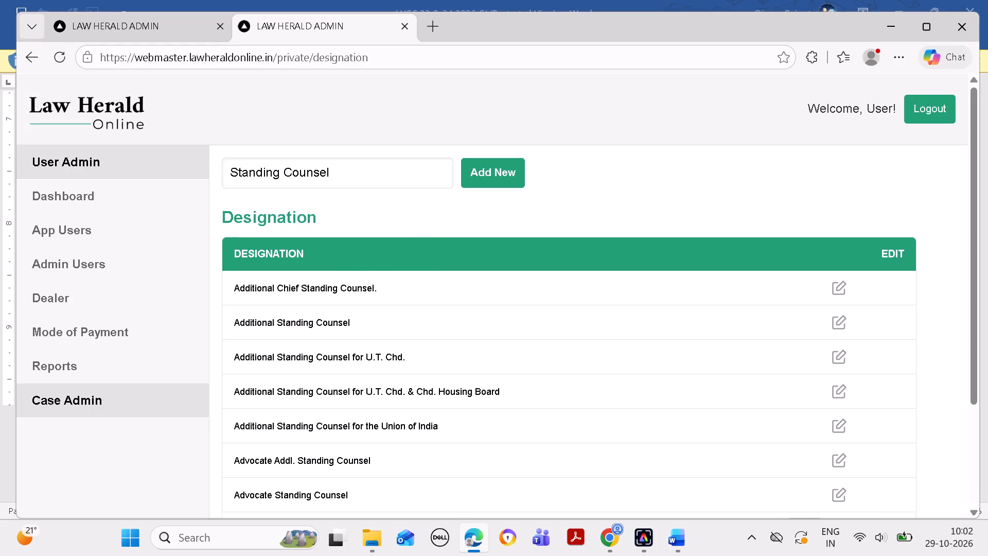
pyautogui.click(498, 286)
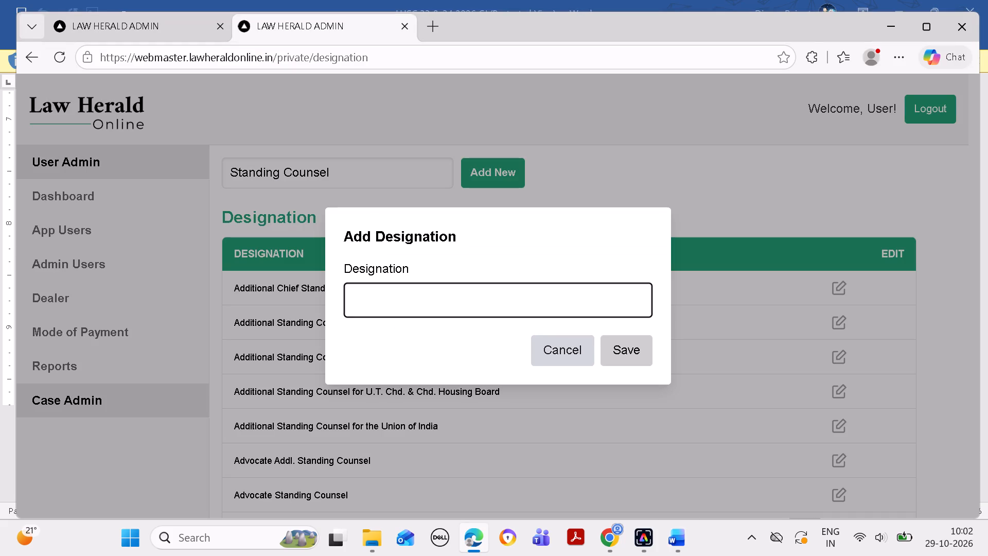
pyautogui.hotkey('ctrl', 'v')
pyautogui.click(624, 343)
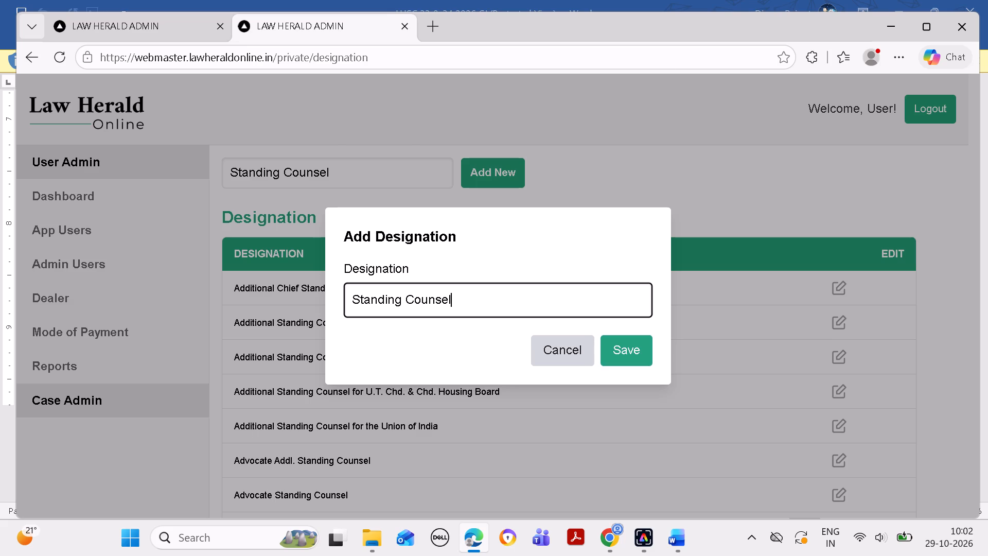
# Leave the designation entry and copy the name of the respondents' advocate designated Standing Counsel from the Word heading.
pyautogui.click(652, 157)
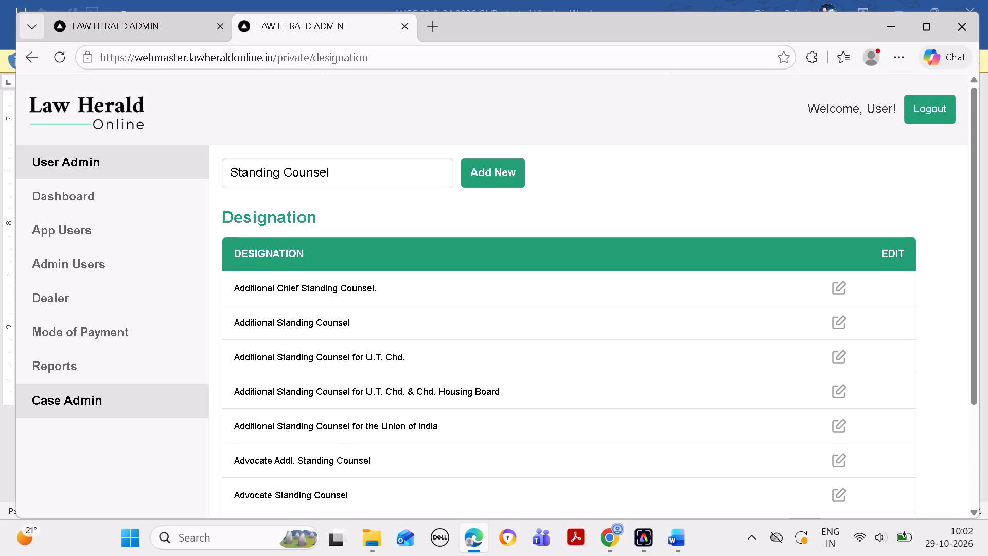
pyautogui.click(164, 32)
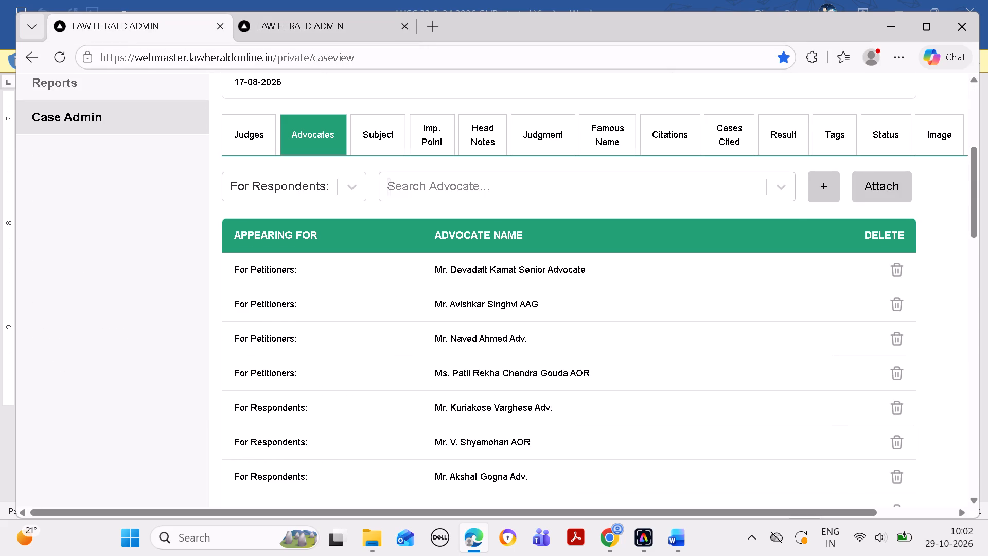
pyautogui.click(507, 177)
pyautogui.click(680, 532)
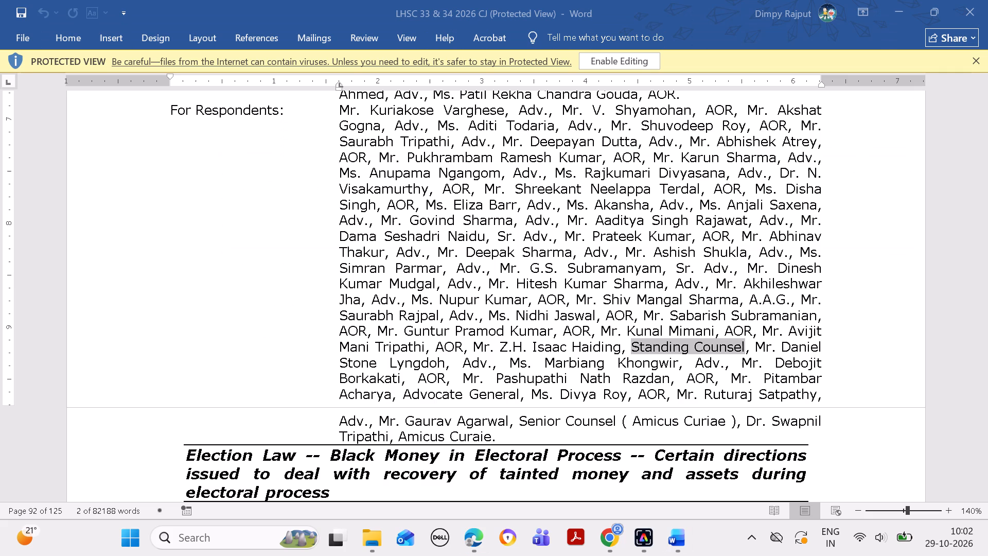
pyautogui.moveTo(500, 341); pyautogui.dragTo(540, 341)
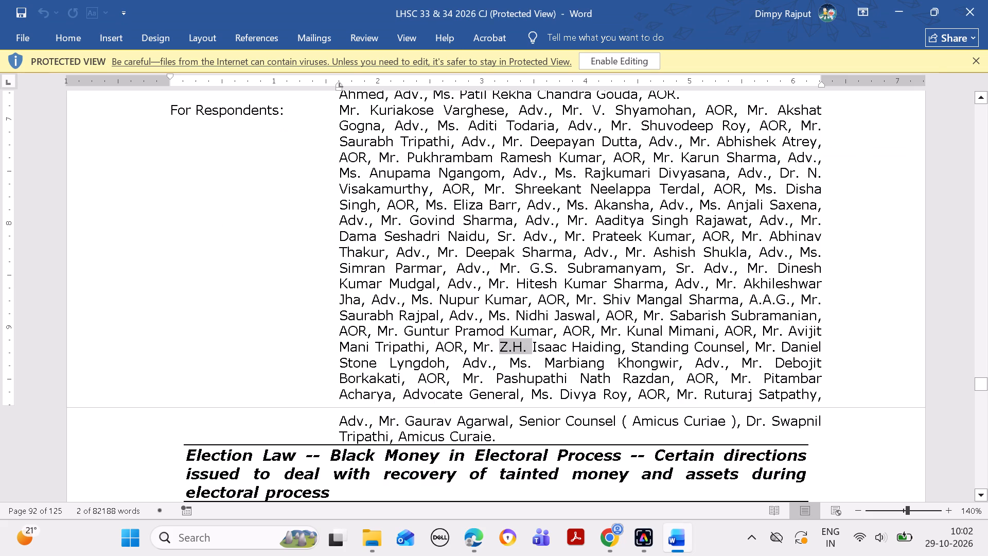
pyautogui.moveTo(540, 341); pyautogui.dragTo(590, 343)
pyautogui.hotkey('ctrl', 'c')
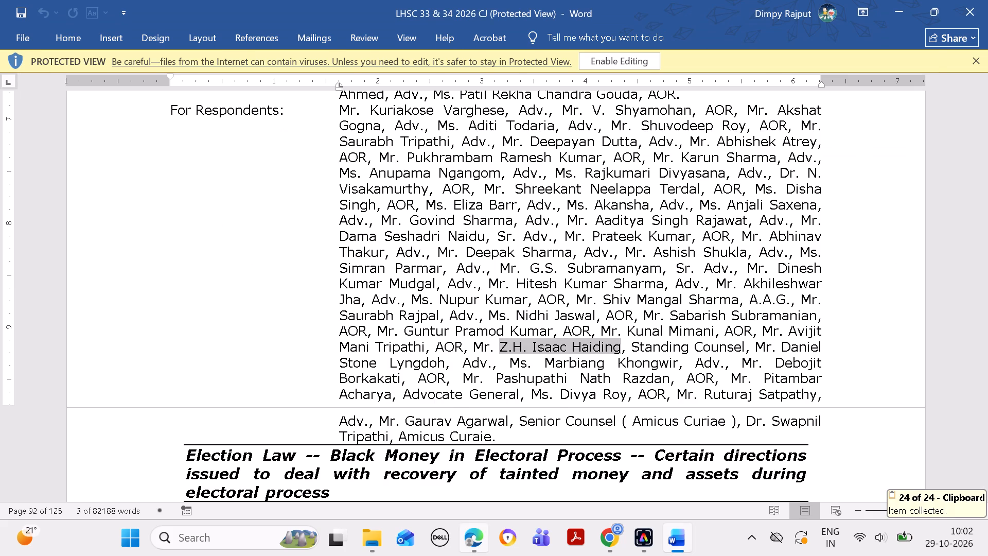
pyautogui.click(477, 542)
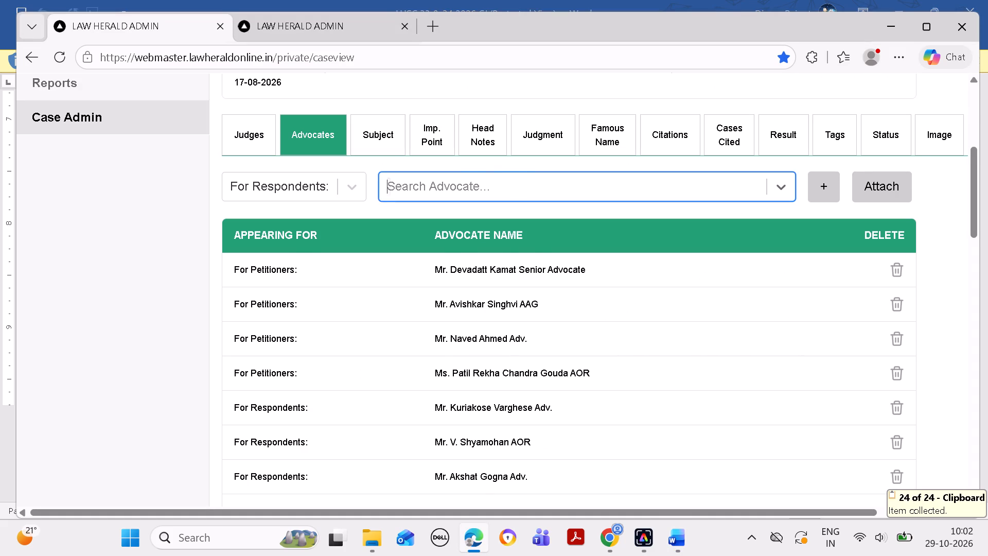
# Search the case's For Respondents advocates in the Law Herald admin for the copied name.
pyautogui.scroll(-5, 571, 327)
pyautogui.scroll(3, 570, 325)
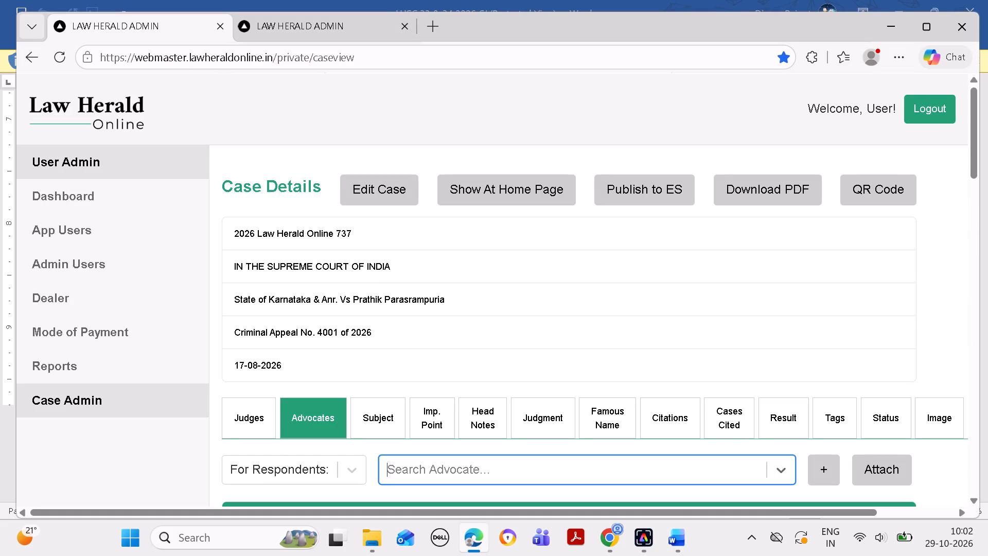
pyautogui.click(517, 454)
pyautogui.hotkey('ctrl', 'v')
pyautogui.click(524, 467)
pyautogui.hotkey('ctrl', 'v')
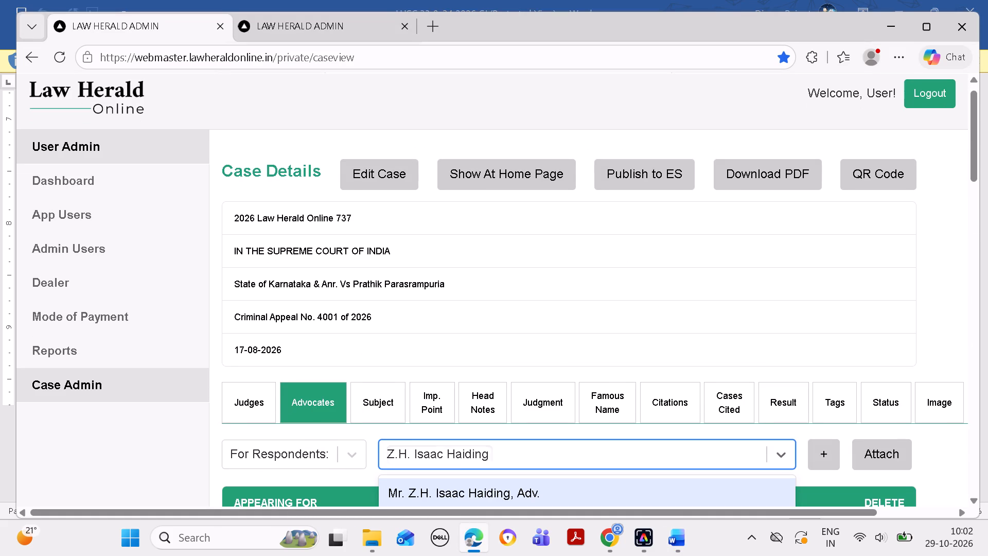
pyautogui.moveTo(978, 152); pyautogui.dragTo(977, 187)
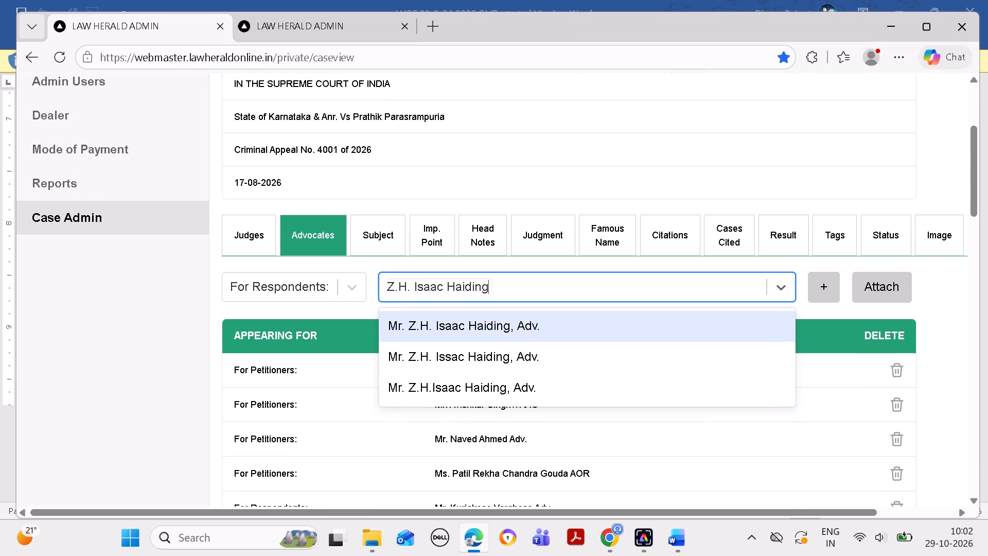
# Start a new Mr. advocate entry with the searched name and look through the designations matching "stand" for plain Standing Counsel.
pyautogui.click(822, 276)
pyautogui.click(464, 369)
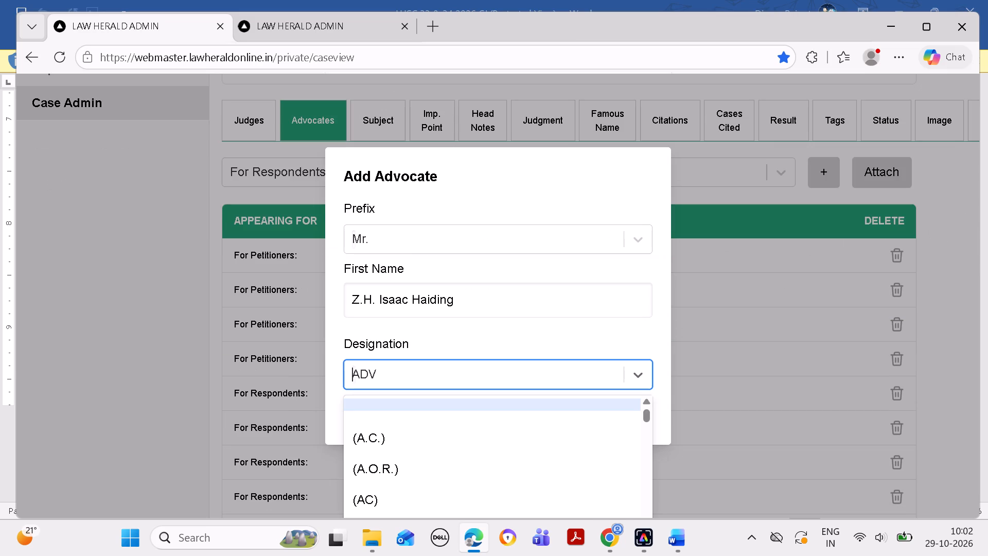
pyautogui.write('sta')
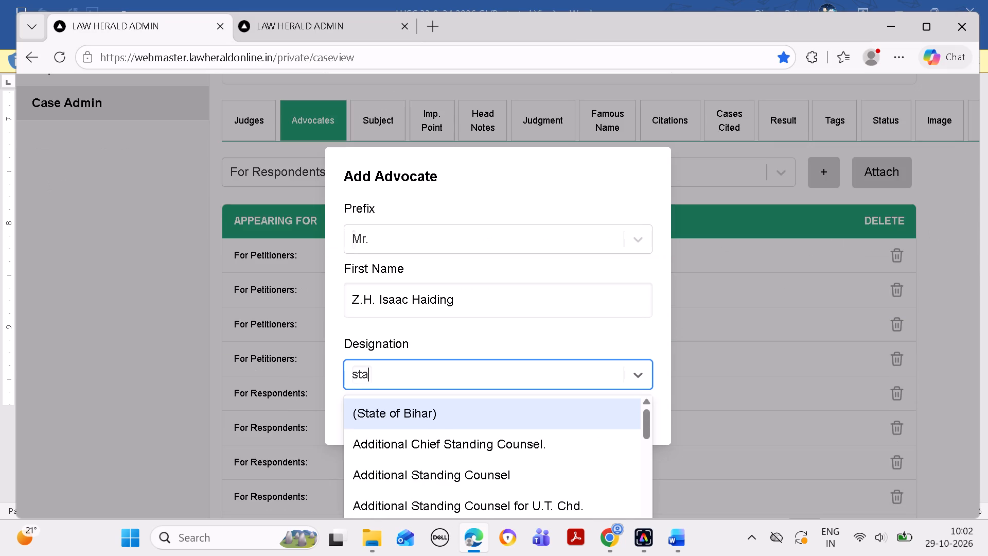
pyautogui.press('n')
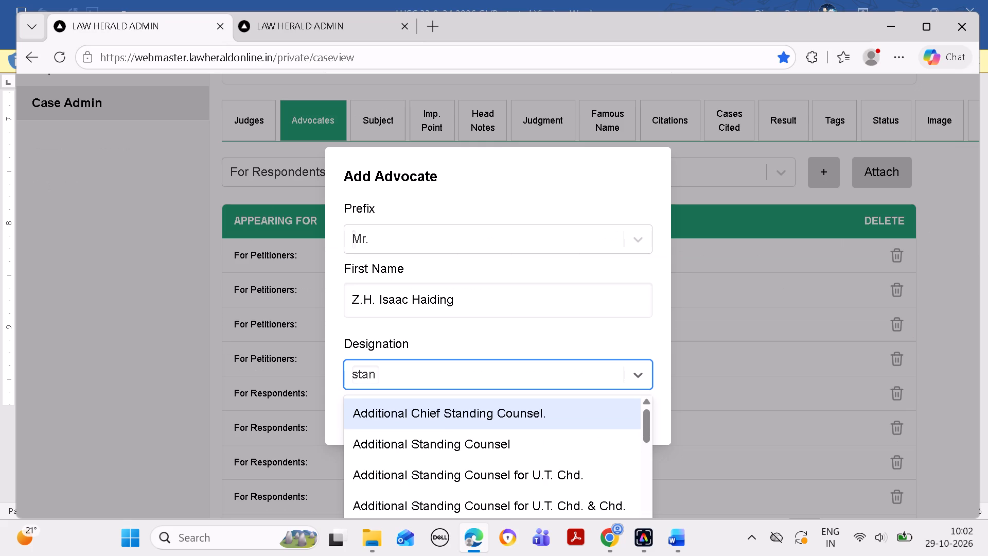
pyautogui.press('d')
pyautogui.press('Down')
pyautogui.press('Down')
pyautogui.press('Down')
pyautogui.press('Down')
pyautogui.press('Down')
pyautogui.press('Down')
pyautogui.press('Down')
pyautogui.press('Down')
pyautogui.press('Down')
pyautogui.press('Down')
pyautogui.press('Down')
pyautogui.press('Down')
pyautogui.press('Down')
pyautogui.press('Down')
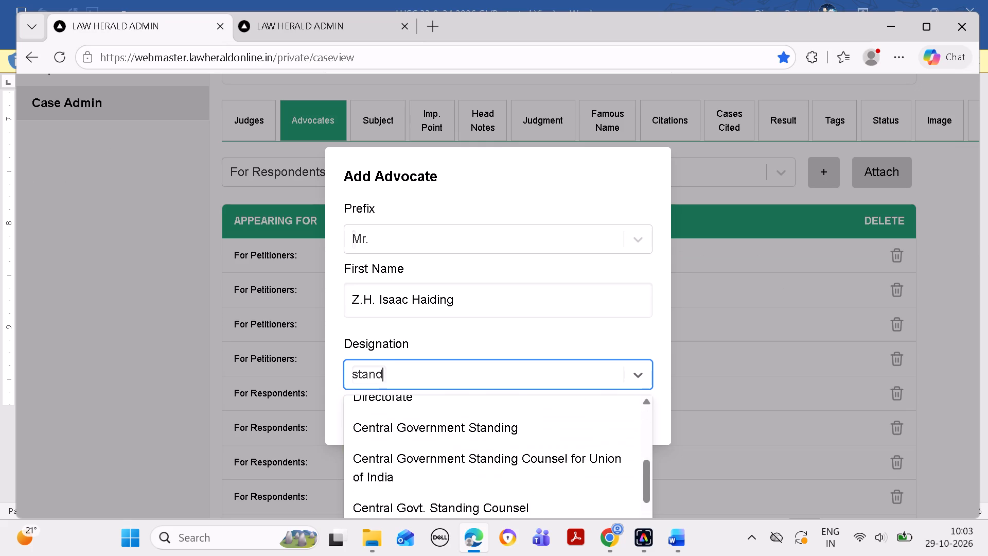
pyautogui.press('Down')
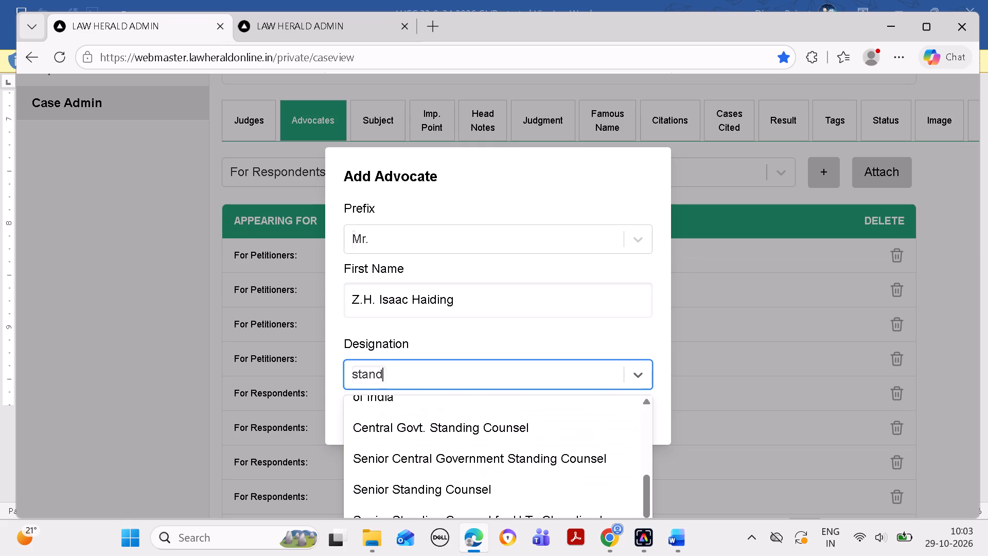
pyautogui.press('Down')
pyautogui.press('Down')
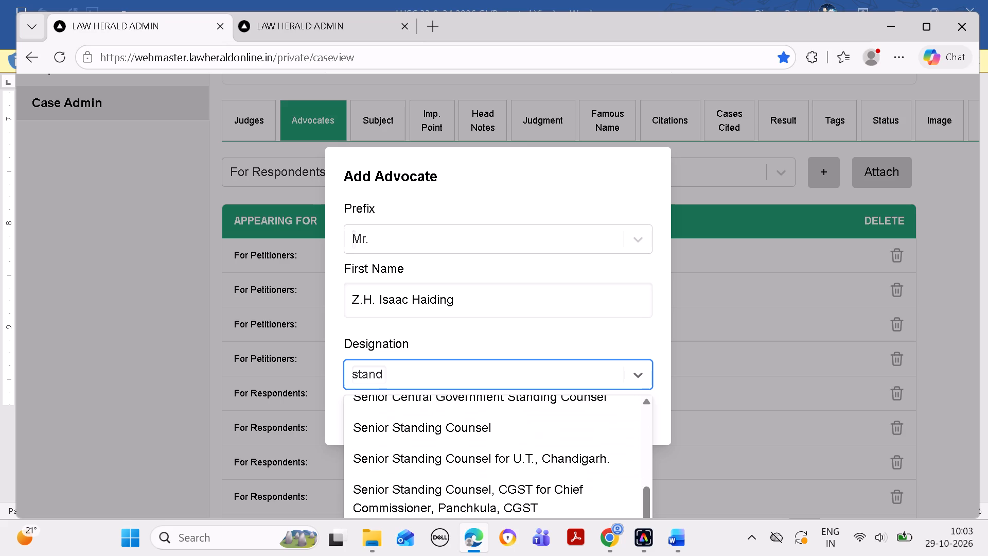
pyautogui.press('Down')
pyautogui.press('Down')
pyautogui.press('Down')
pyautogui.press('Down')
pyautogui.press('Down')
pyautogui.press('Down')
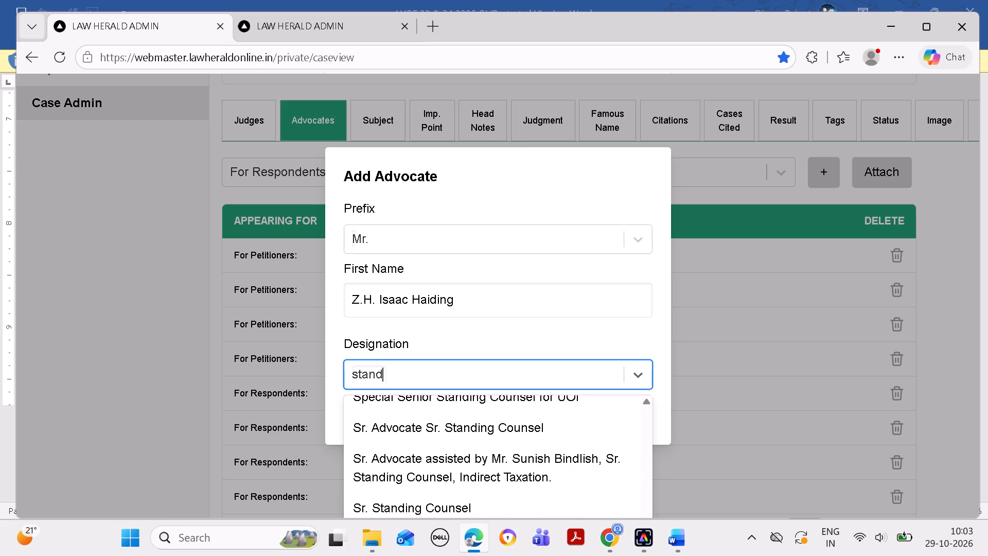
pyautogui.press('Down')
pyautogui.press('Down')
pyautogui.press('Down')
pyautogui.press('Down')
pyautogui.press('Down')
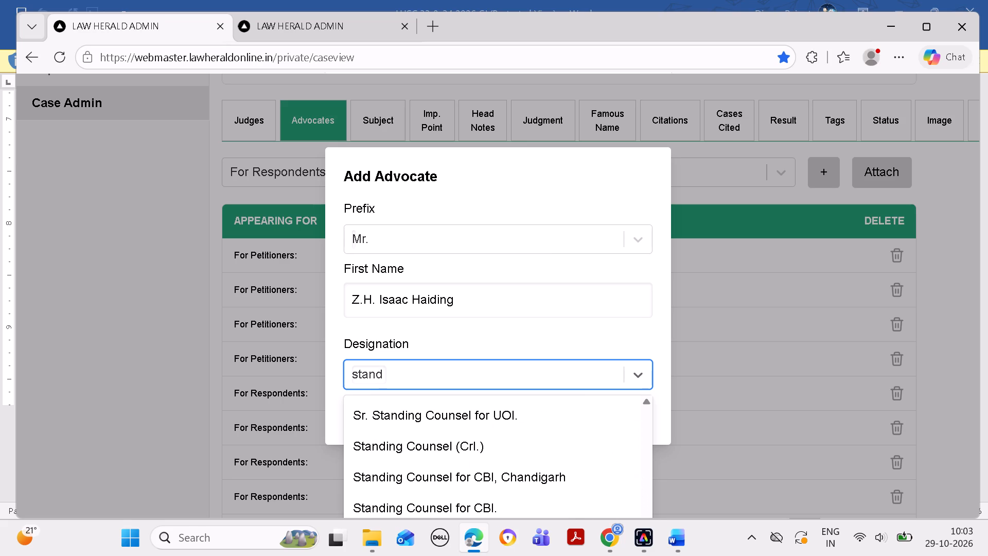
pyautogui.press('Down')
pyautogui.press('Down')
pyautogui.press('Down')
pyautogui.press('Down')
pyautogui.press('Down')
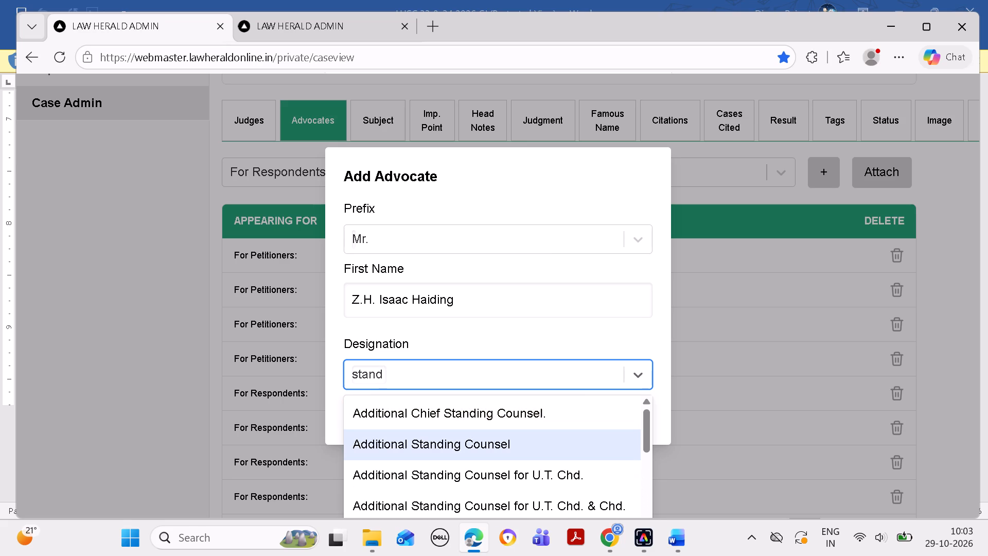
pyautogui.press('Up')
pyautogui.press('Up')
pyautogui.press('Up')
pyautogui.press('Up')
pyautogui.press('Up')
pyautogui.press('Up')
pyautogui.press('Up')
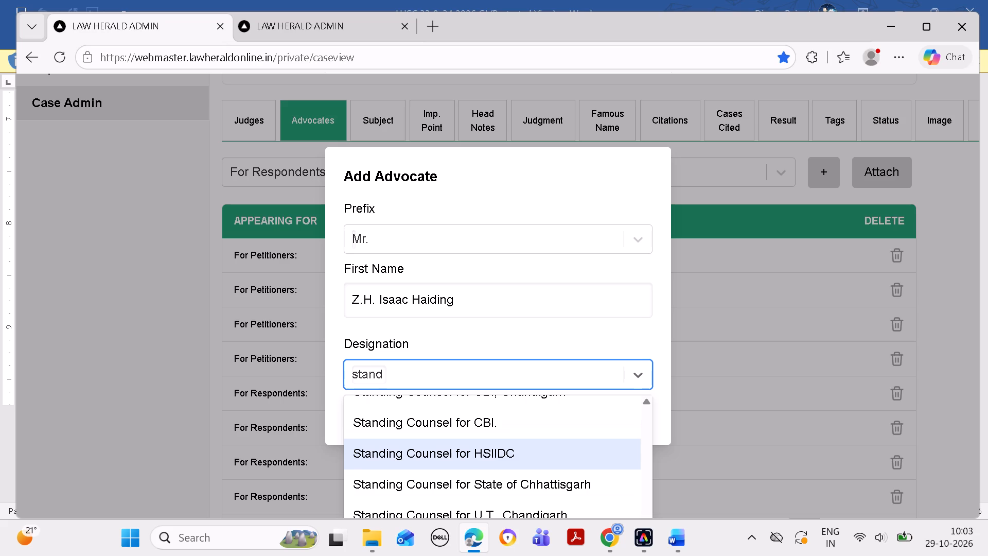
pyautogui.press('Up')
pyautogui.press('Up')
pyautogui.press('Up')
pyautogui.press('Up')
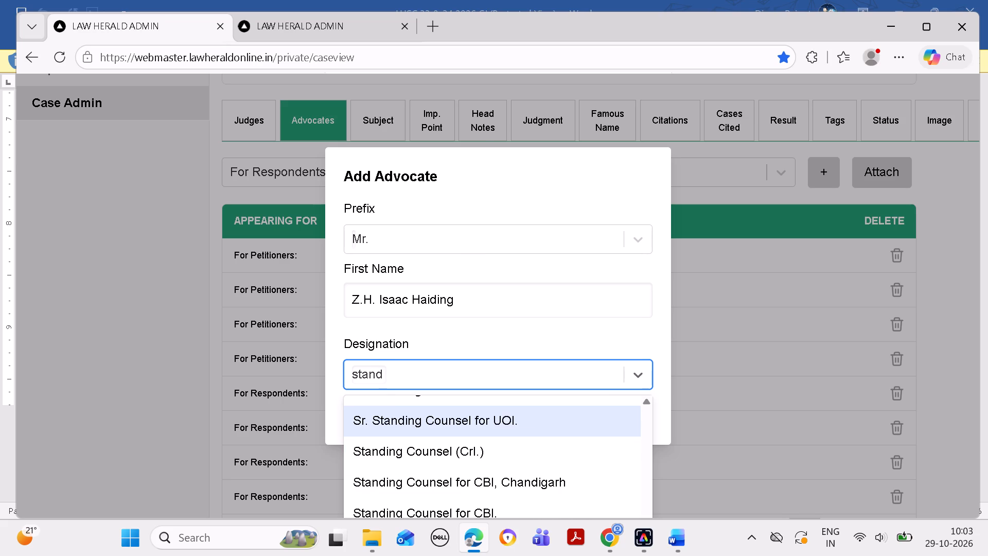
pyautogui.press('Up')
pyautogui.press('Up')
pyautogui.press('Up')
pyautogui.press('Up')
pyautogui.press('Up')
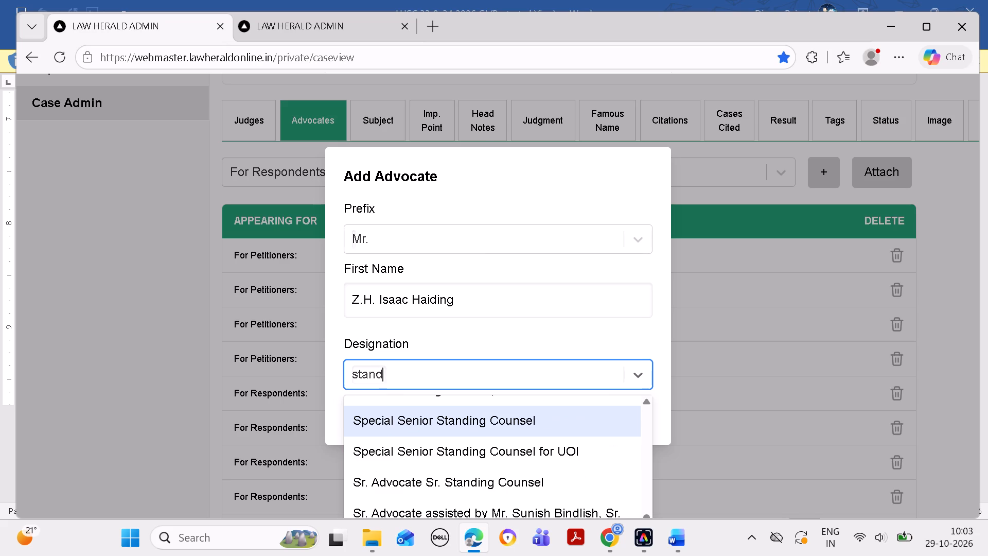
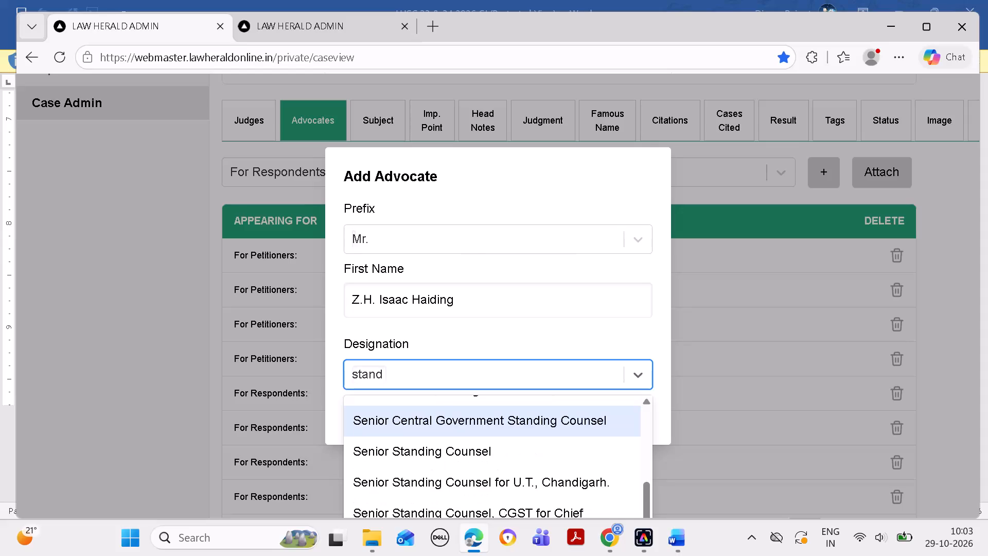
# Look through the designations matching "stand" in the Add Advocate entry for plain Standing Counsel.
pyautogui.press('Up')
pyautogui.press('Up')
pyautogui.press('Up')
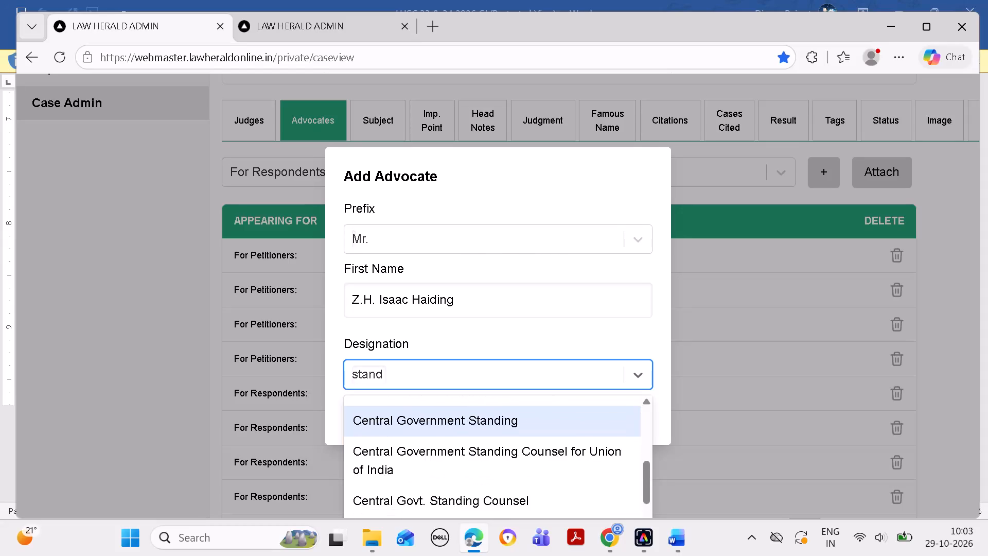
pyautogui.press('Up')
pyautogui.press('Up')
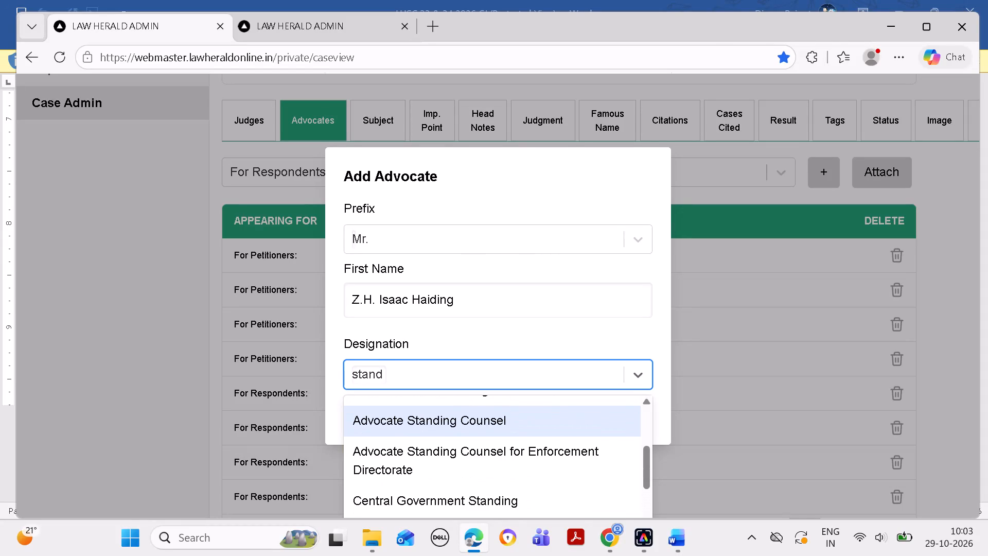
pyautogui.press('Down')
pyautogui.press('Down')
pyautogui.press('Down')
pyautogui.press('Down')
pyautogui.press('Down')
pyautogui.press('Down')
pyautogui.press('Down')
pyautogui.press('Down')
pyautogui.press('Down')
pyautogui.press('Down')
pyautogui.press('Down')
pyautogui.press('Down')
pyautogui.press('Down')
pyautogui.press('Down')
pyautogui.press('Down')
pyautogui.press('Down')
pyautogui.press('Down')
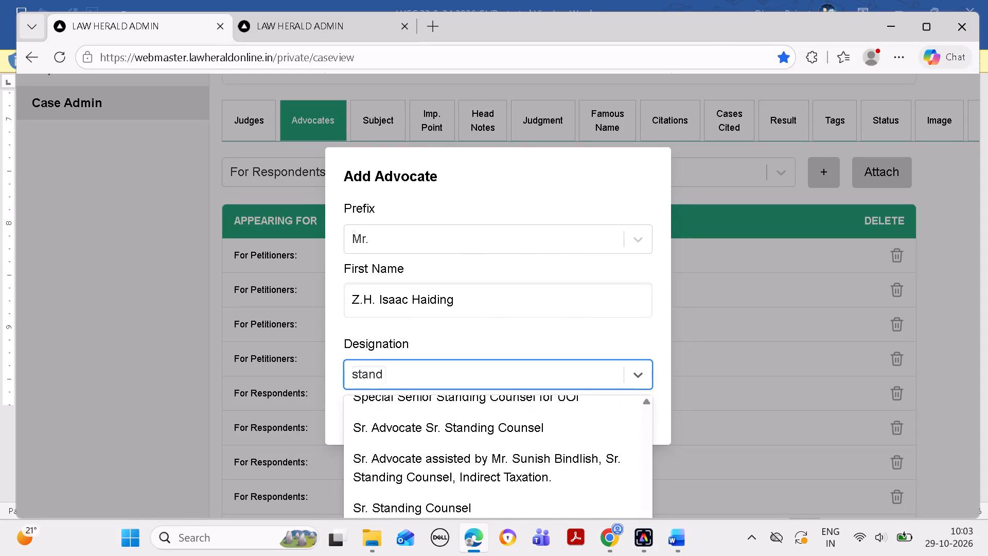
pyautogui.press('Down')
pyautogui.press('Down')
pyautogui.press('Down')
pyautogui.press('Down')
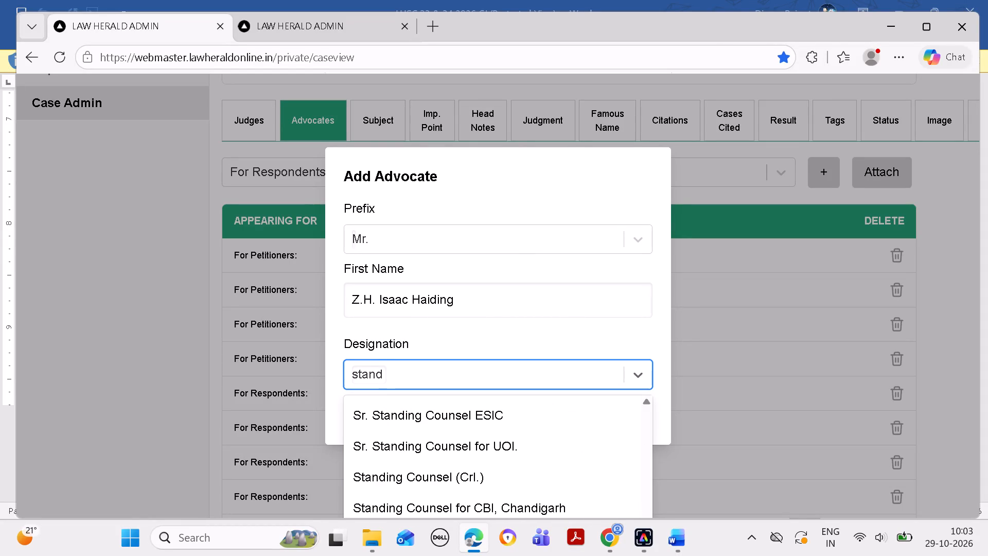
pyautogui.press('Down')
pyautogui.press('Down')
pyautogui.press('Down')
pyautogui.press('Down')
pyautogui.press('Down')
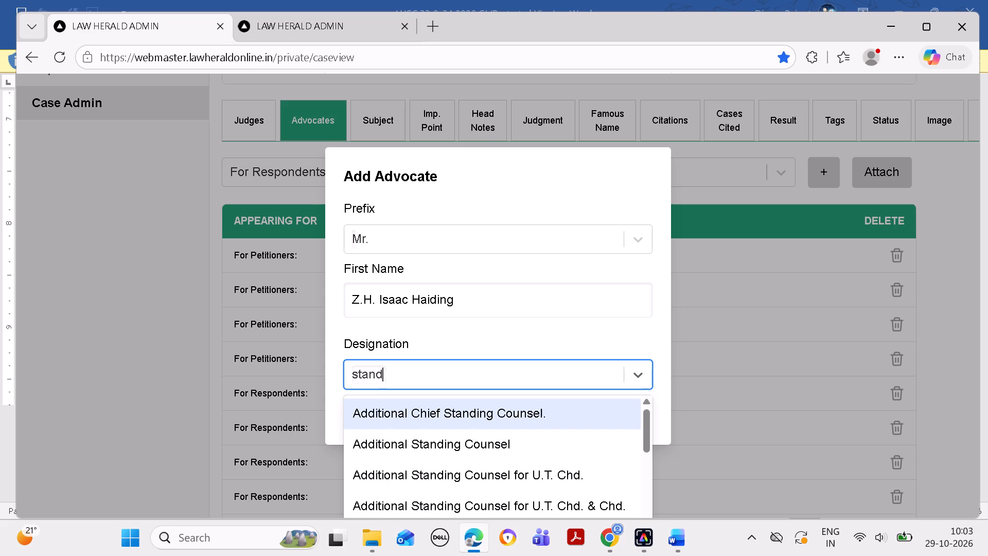
pyautogui.press('Down')
pyautogui.press('Up')
pyautogui.press('Up')
pyautogui.press('Up')
pyautogui.press('Up')
pyautogui.press('Up')
pyautogui.press('Up')
pyautogui.press('Up')
pyautogui.press('Up')
pyautogui.press('Up')
pyautogui.press('Up')
pyautogui.press('Up')
pyautogui.press('Up')
pyautogui.press('Up')
pyautogui.press('Up')
pyautogui.press('Up')
pyautogui.press('Up')
pyautogui.press('Up')
pyautogui.press('Up')
pyautogui.press('Up')
pyautogui.press('Up')
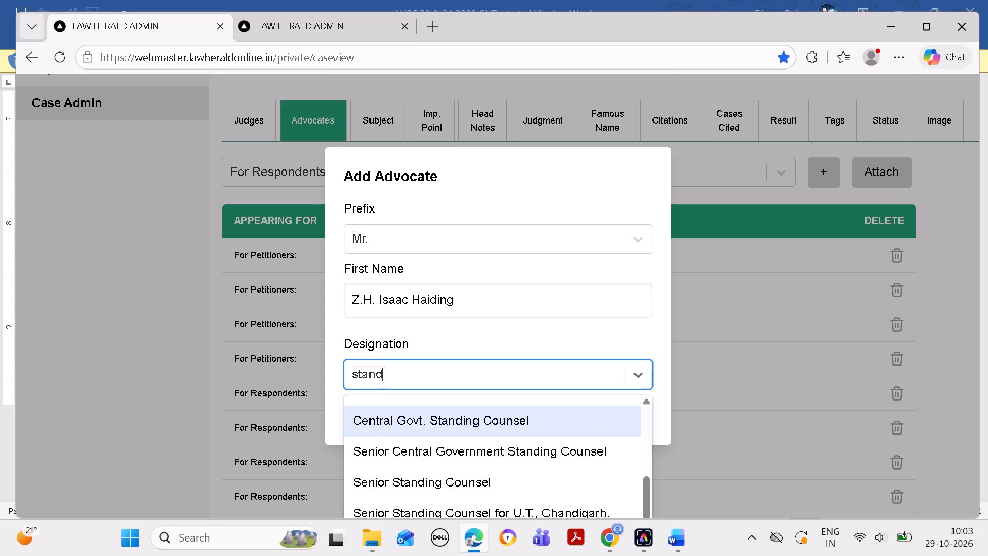
pyautogui.press('Up')
pyautogui.press('Up')
pyautogui.press('Up')
pyautogui.press('Up')
pyautogui.press('Up')
pyautogui.press('Up')
pyautogui.press('Up')
pyautogui.press('Up')
pyautogui.press('Up')
pyautogui.press('Up')
pyautogui.press('Up')
pyautogui.press('Up')
pyautogui.press('Up')
pyautogui.press('Up')
pyautogui.press('Up')
pyautogui.press('Up')
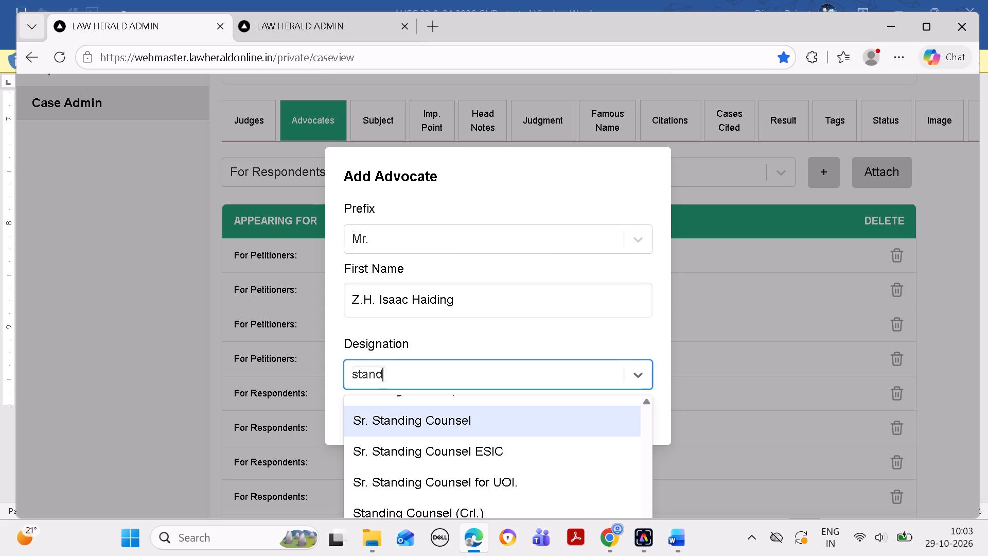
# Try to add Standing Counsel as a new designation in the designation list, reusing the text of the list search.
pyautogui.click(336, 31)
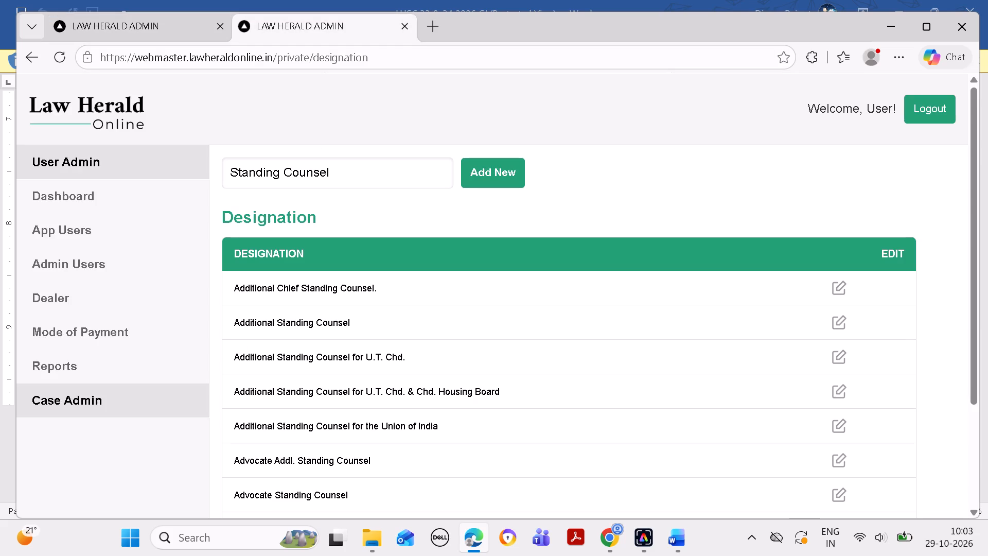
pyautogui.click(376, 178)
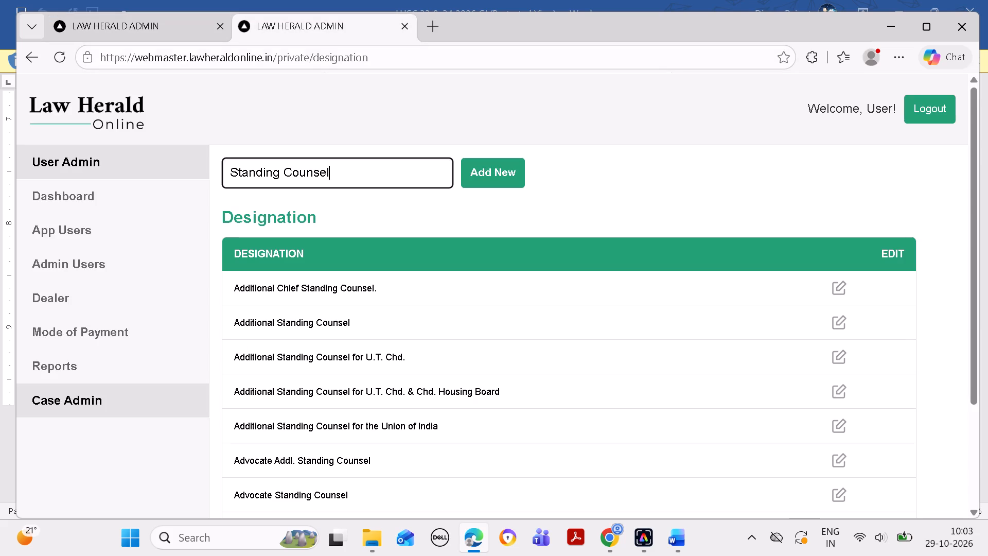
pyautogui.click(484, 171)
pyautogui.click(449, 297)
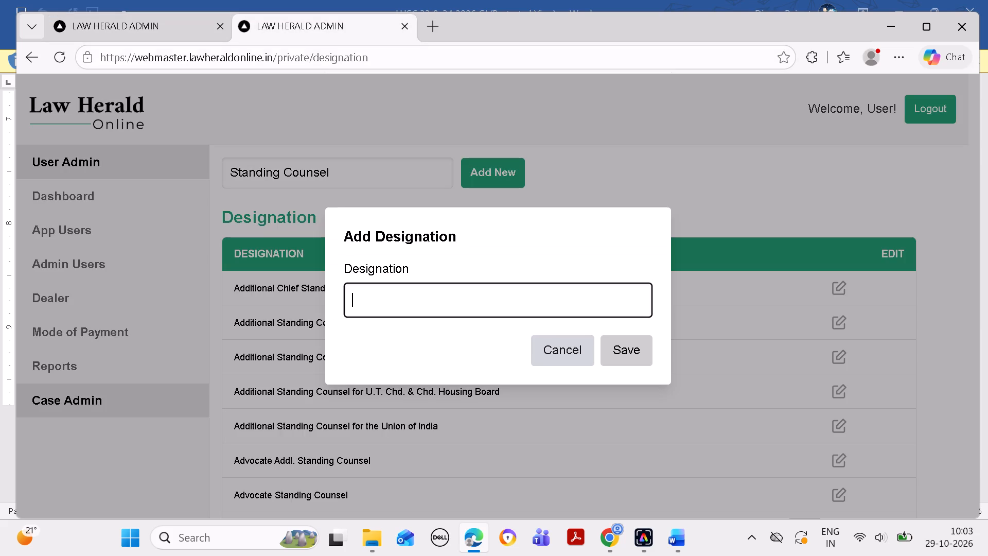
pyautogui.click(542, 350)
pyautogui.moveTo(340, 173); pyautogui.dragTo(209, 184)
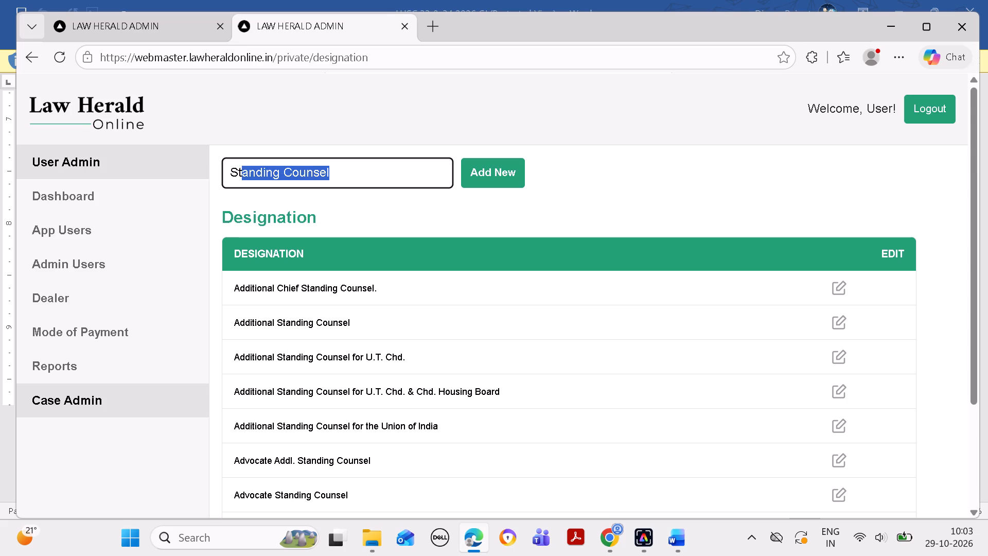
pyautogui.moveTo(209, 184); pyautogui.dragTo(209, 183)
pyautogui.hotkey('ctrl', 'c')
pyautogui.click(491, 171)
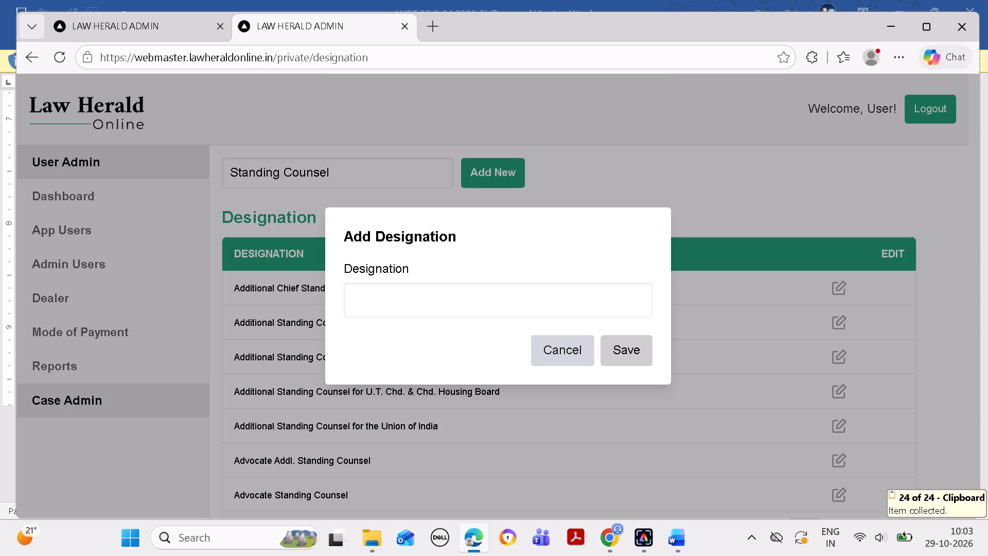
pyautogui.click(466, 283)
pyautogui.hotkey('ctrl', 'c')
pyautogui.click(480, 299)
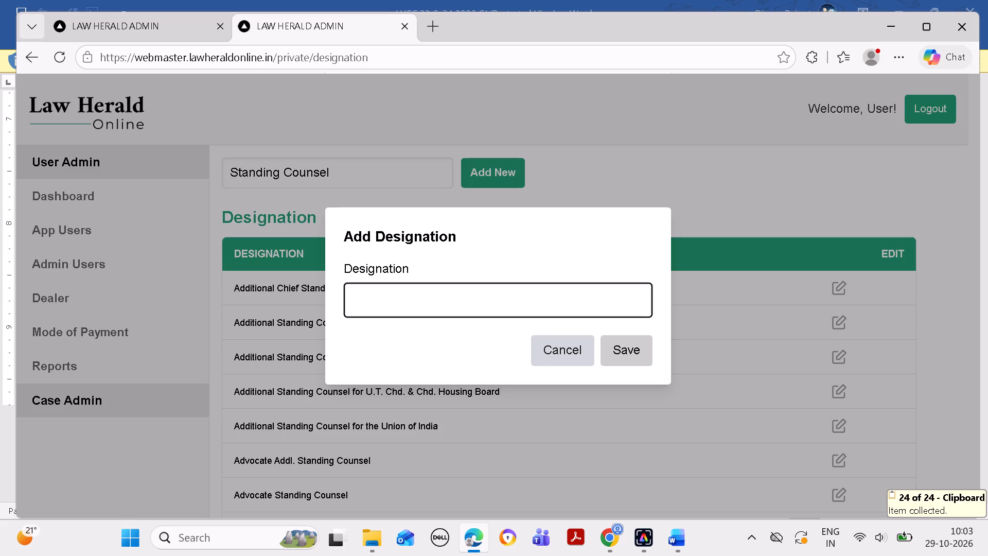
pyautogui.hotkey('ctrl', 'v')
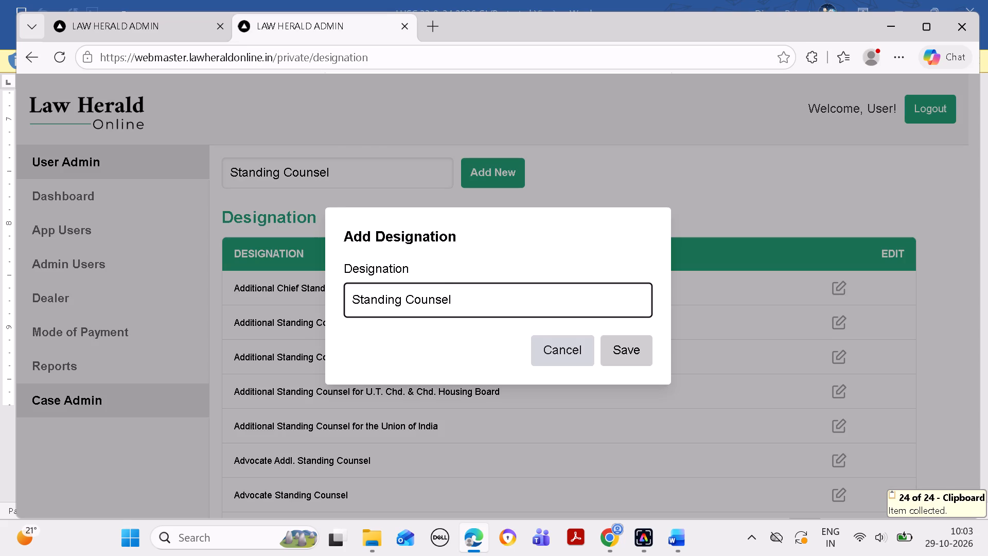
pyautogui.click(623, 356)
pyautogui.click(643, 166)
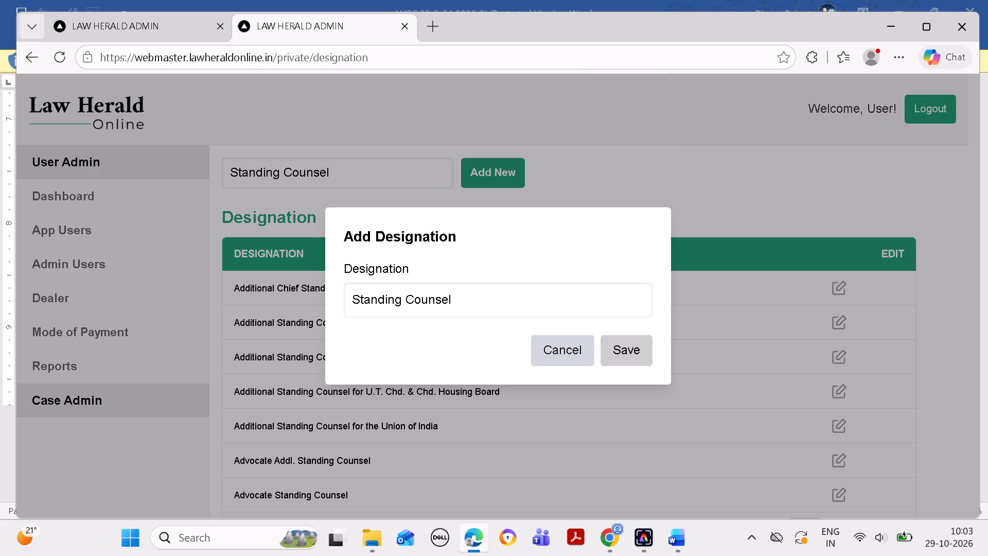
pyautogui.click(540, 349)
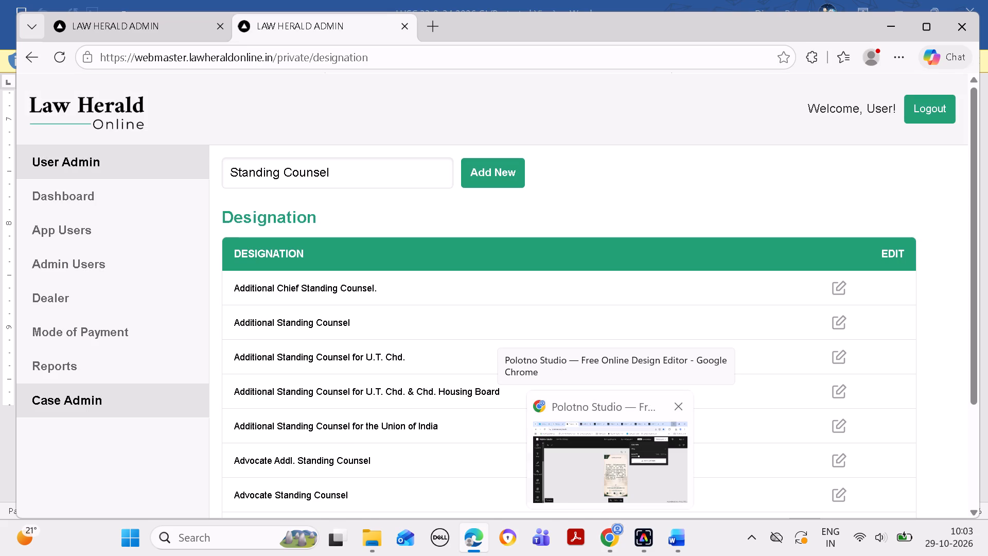
# Search the designation list for (Standing Counsel), with the wording enclosed in parentheses.
pyautogui.click(387, 180)
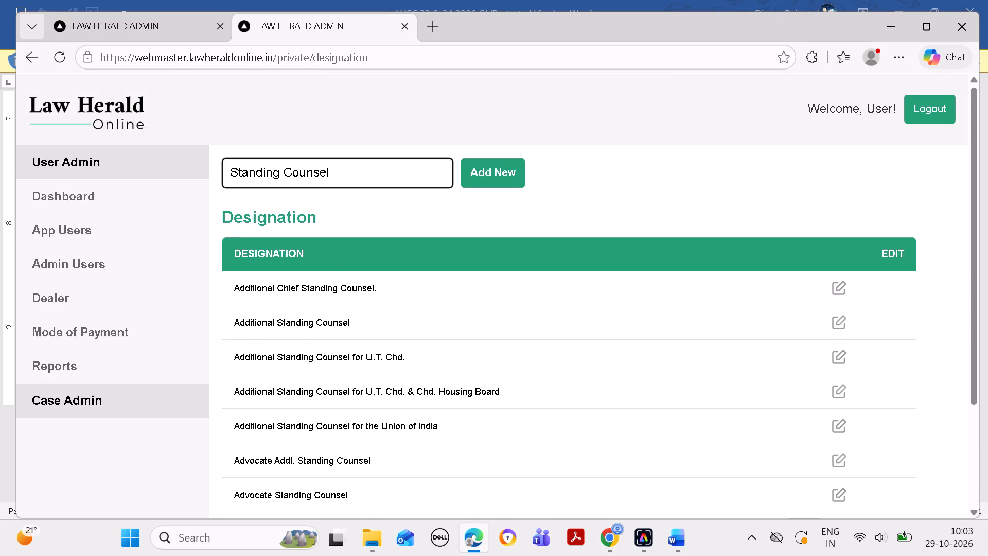
pyautogui.click(229, 177)
pyautogui.hotkey('ctrl', '9')
pyautogui.hotkey('shift', '(')
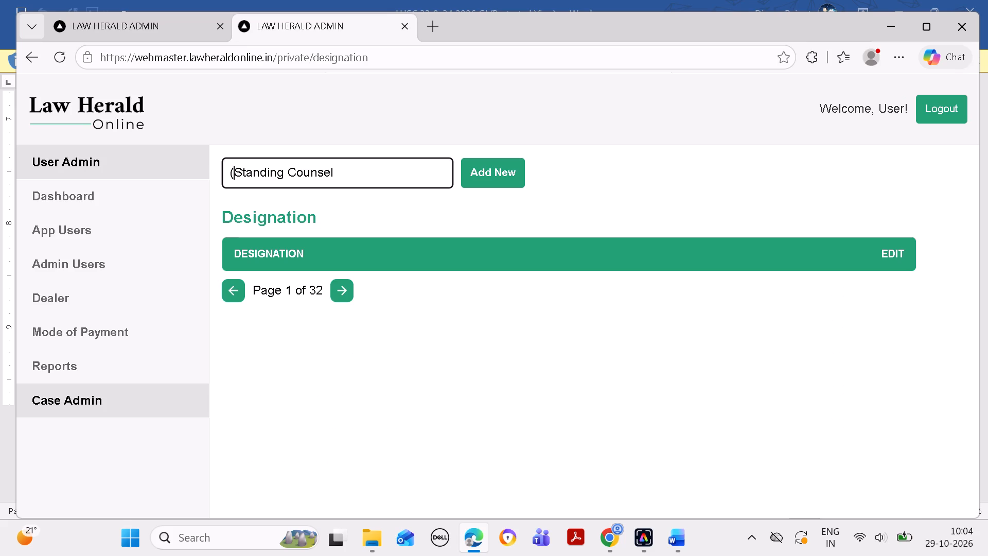
pyautogui.click(345, 180)
pyautogui.hotkey('shift', ')')
# Add and save (Standing Counsel), in parentheses, as a new designation.
pyautogui.click(509, 168)
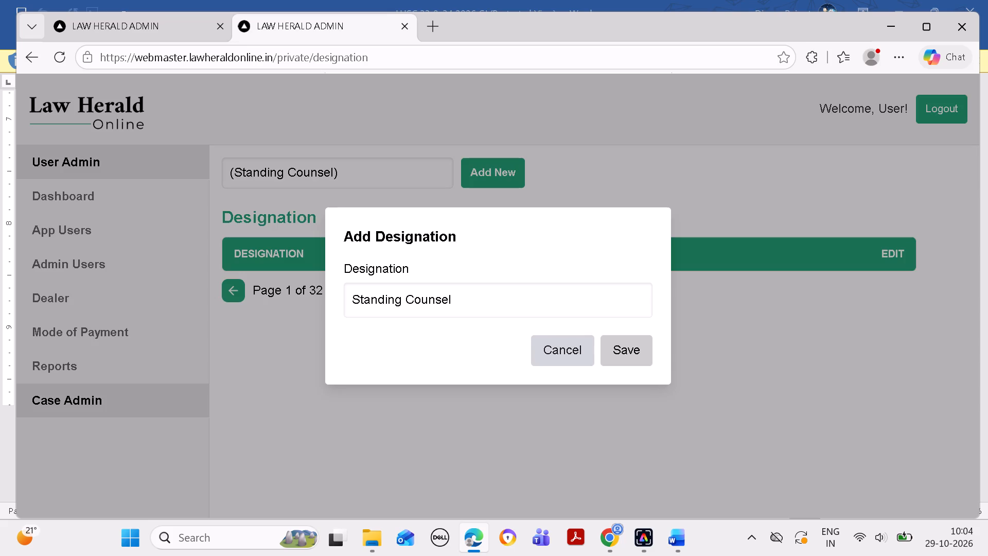
pyautogui.click(354, 298)
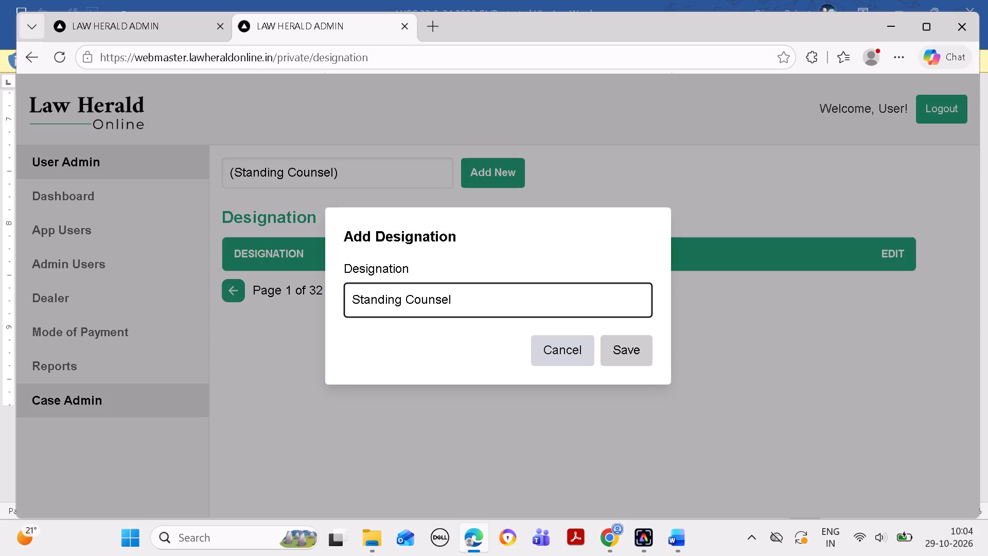
pyautogui.hotkey('shift', '(')
pyautogui.click(466, 296)
pyautogui.hotkey('shift', ')')
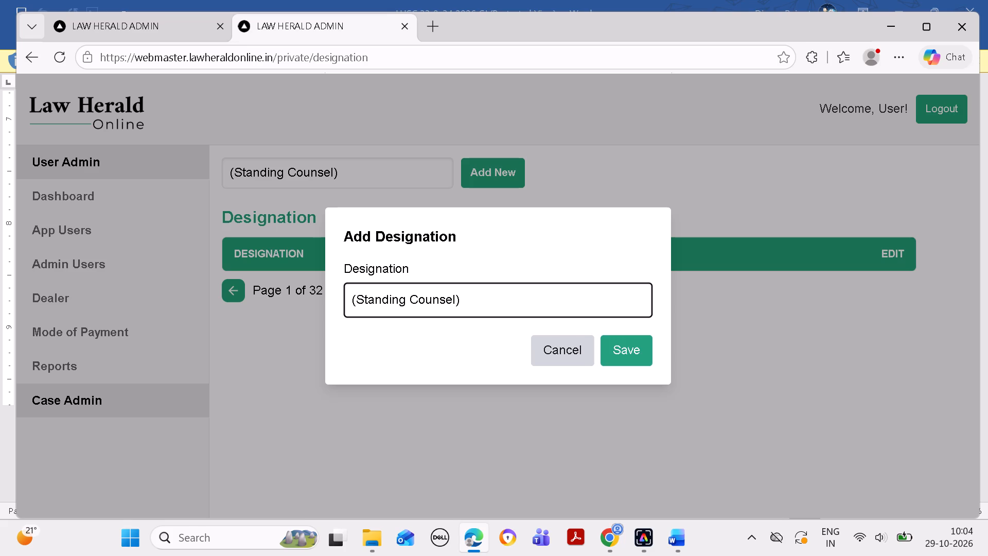
pyautogui.click(630, 351)
pyautogui.click(648, 164)
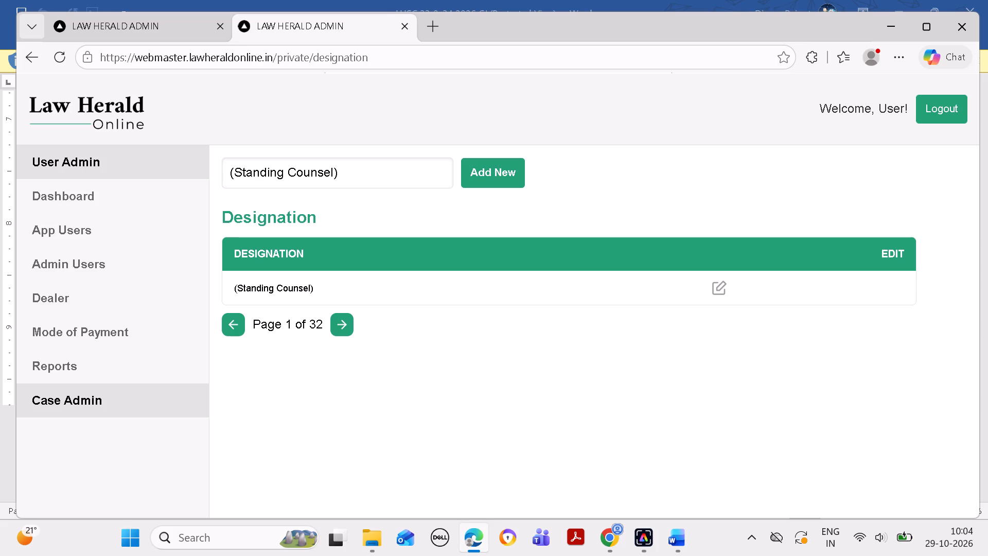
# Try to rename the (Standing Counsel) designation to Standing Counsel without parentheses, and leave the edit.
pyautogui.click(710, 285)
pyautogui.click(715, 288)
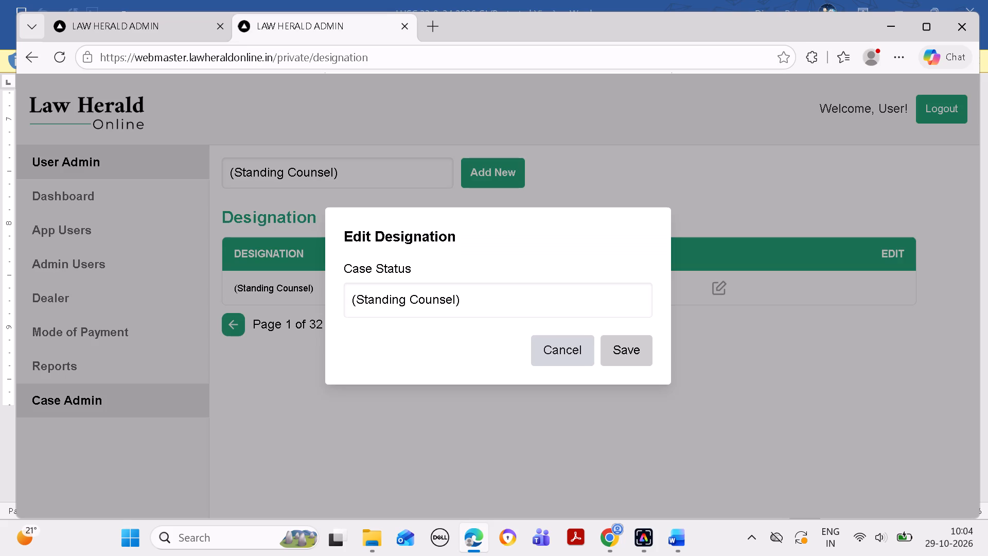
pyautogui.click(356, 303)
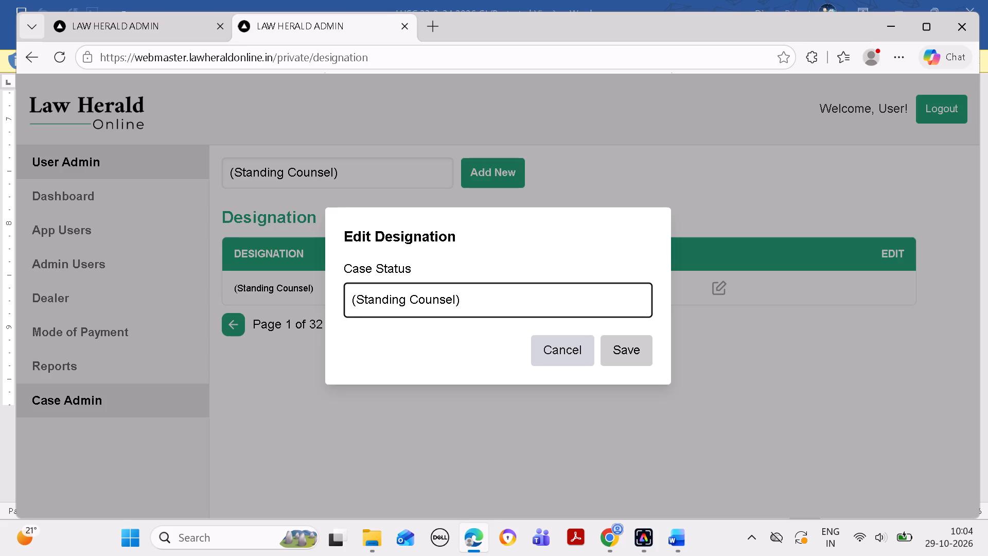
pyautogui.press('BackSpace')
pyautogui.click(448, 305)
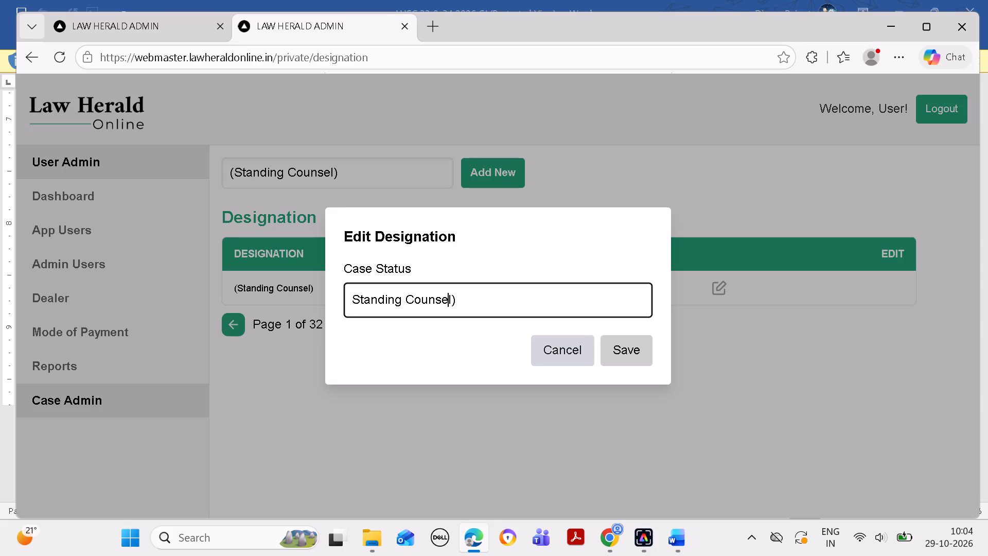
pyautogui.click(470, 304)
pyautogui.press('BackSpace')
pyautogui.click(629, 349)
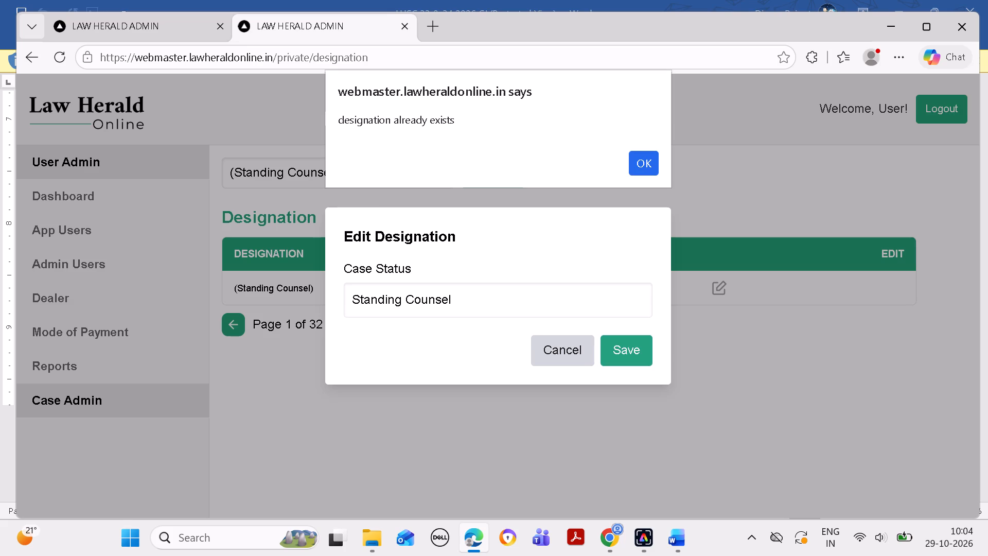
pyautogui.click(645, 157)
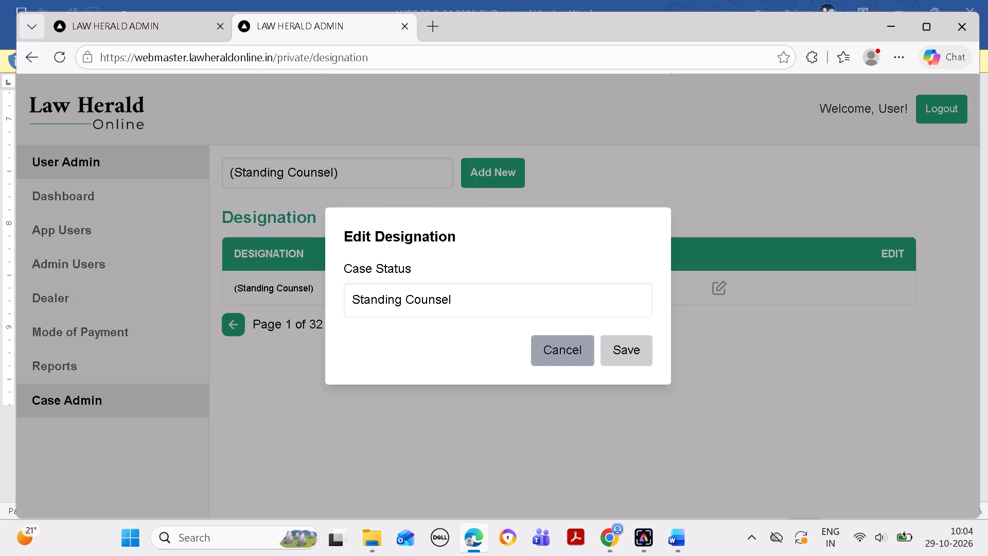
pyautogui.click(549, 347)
# Return to the unsaved advocate entry on the case record and look through its designation options matching standing for Standing Counsel.
pyautogui.click(139, 21)
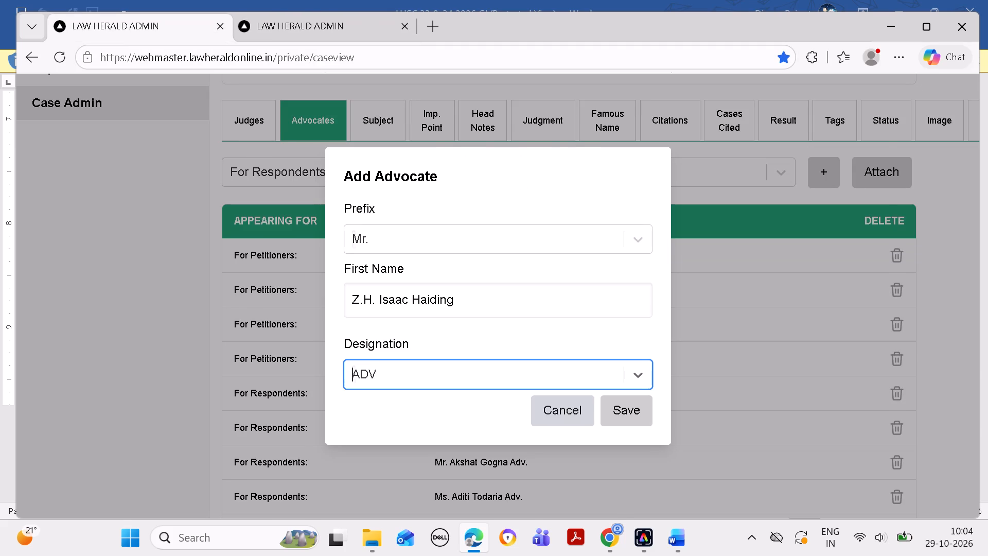
pyautogui.press('s')
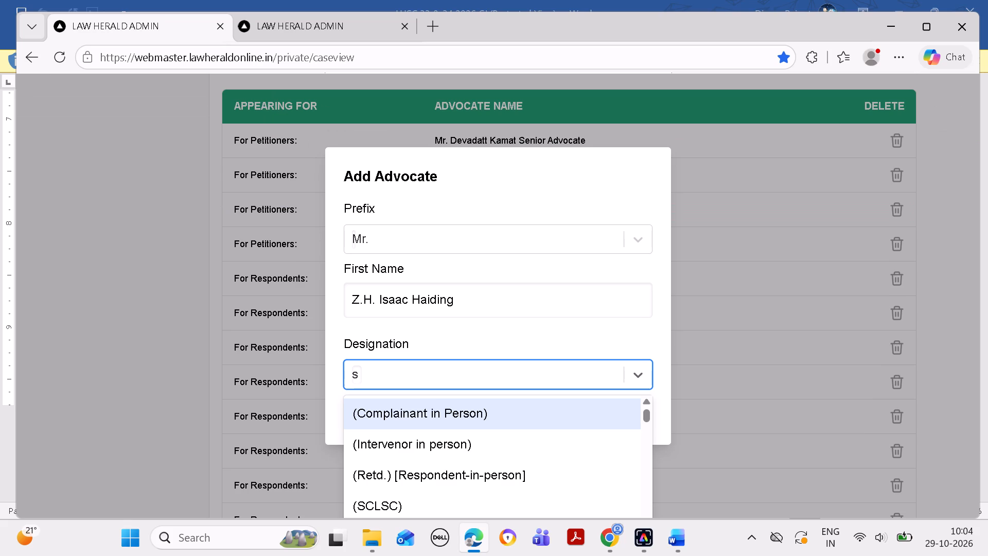
pyautogui.write('ta')
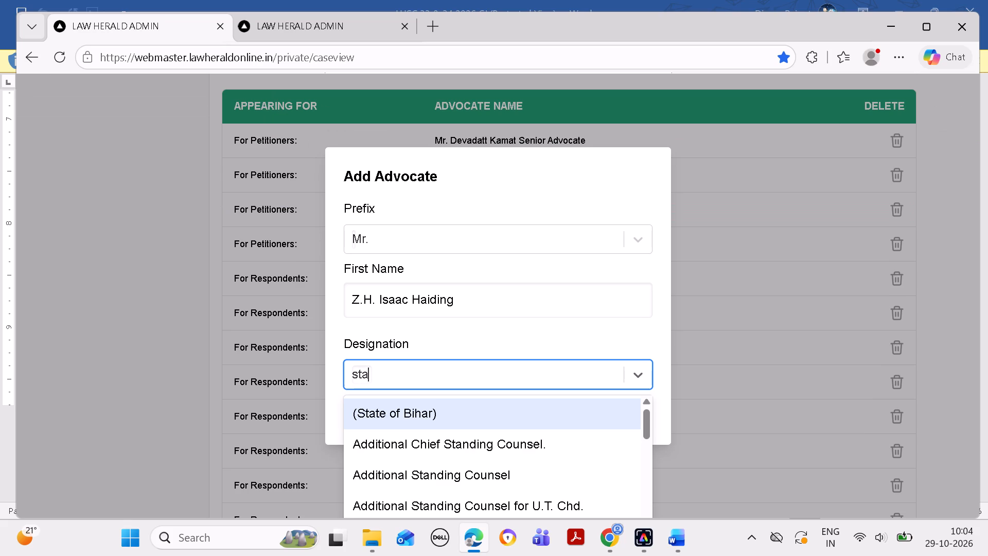
pyautogui.write('nd')
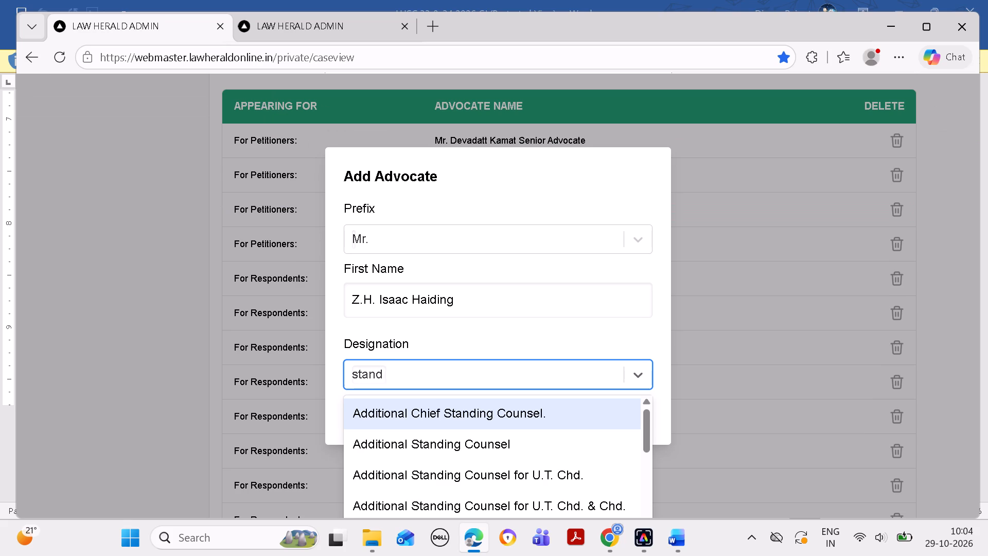
pyautogui.press('i')
pyautogui.write('ng')
pyautogui.press('space')
pyautogui.press('Down')
pyautogui.press('Down')
pyautogui.press('Down')
pyautogui.press('Down')
pyautogui.press('Down')
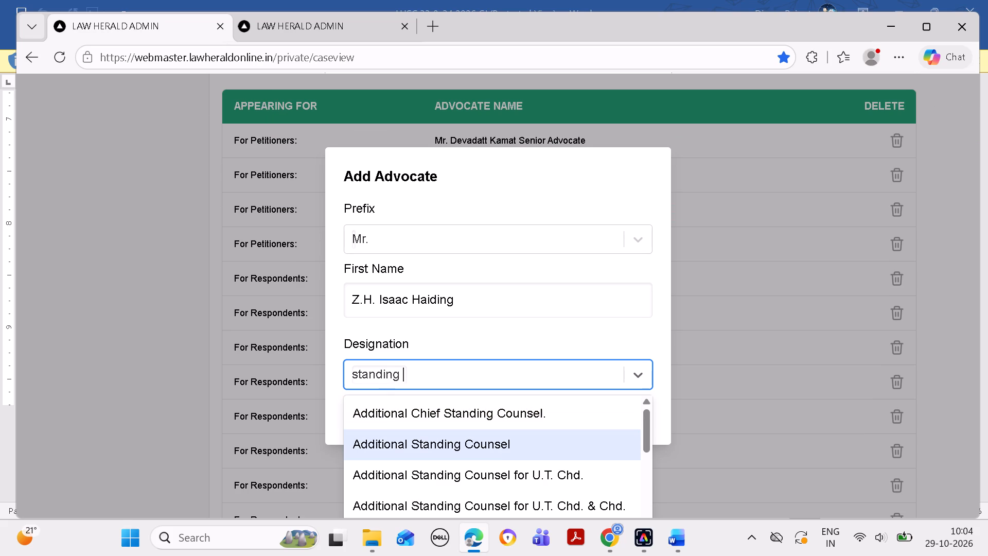
pyautogui.press('Down')
pyautogui.press('Down')
pyautogui.press('Down')
pyautogui.press('Down')
pyautogui.press('Down')
pyautogui.press('Down')
pyautogui.press('Down')
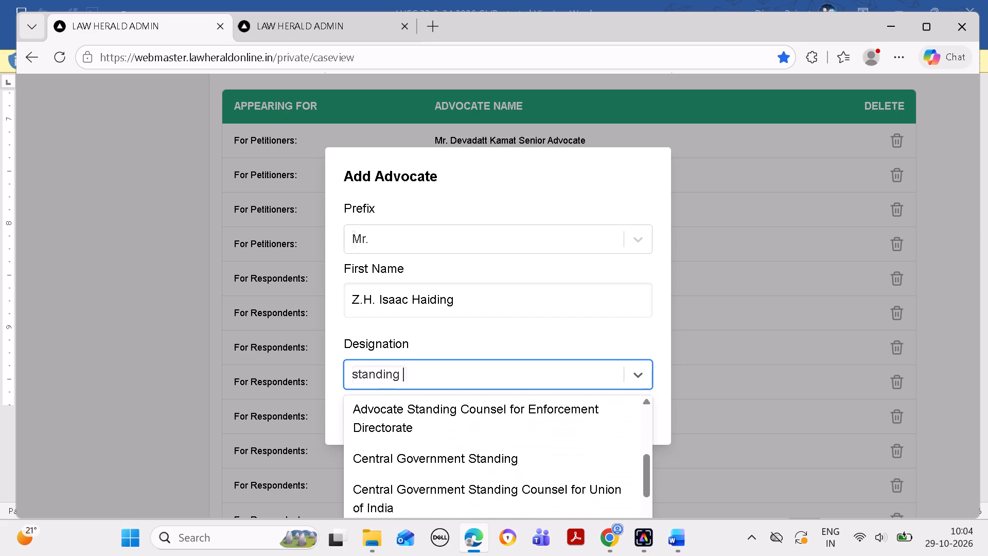
pyautogui.press('Down')
pyautogui.press('Down')
pyautogui.press('Down')
pyautogui.press('Down')
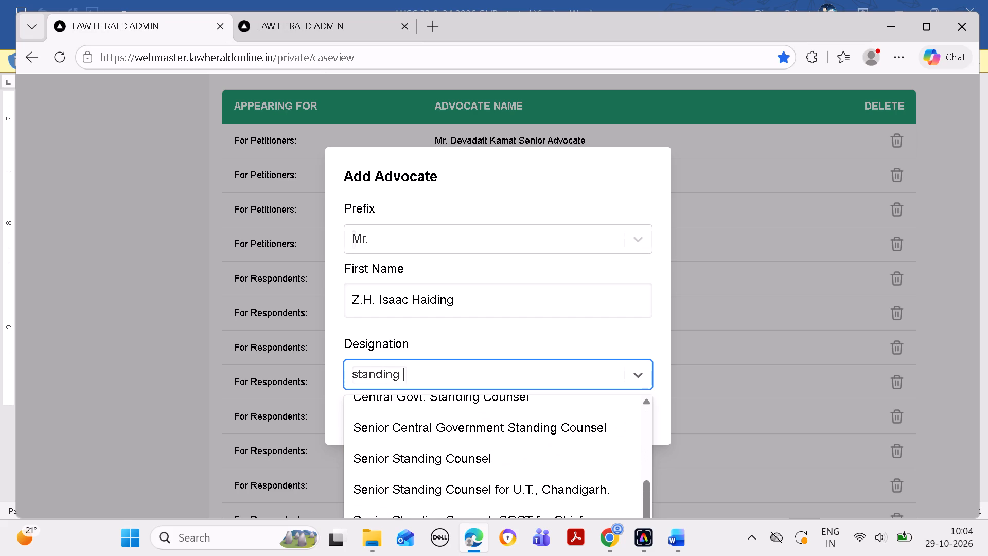
pyautogui.press('Down')
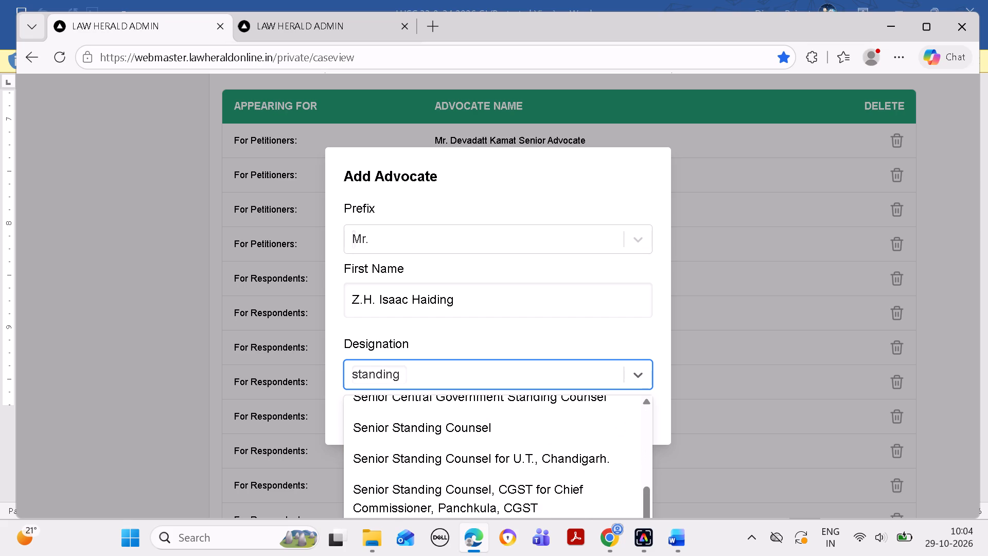
pyautogui.press('Down')
pyautogui.press('Down')
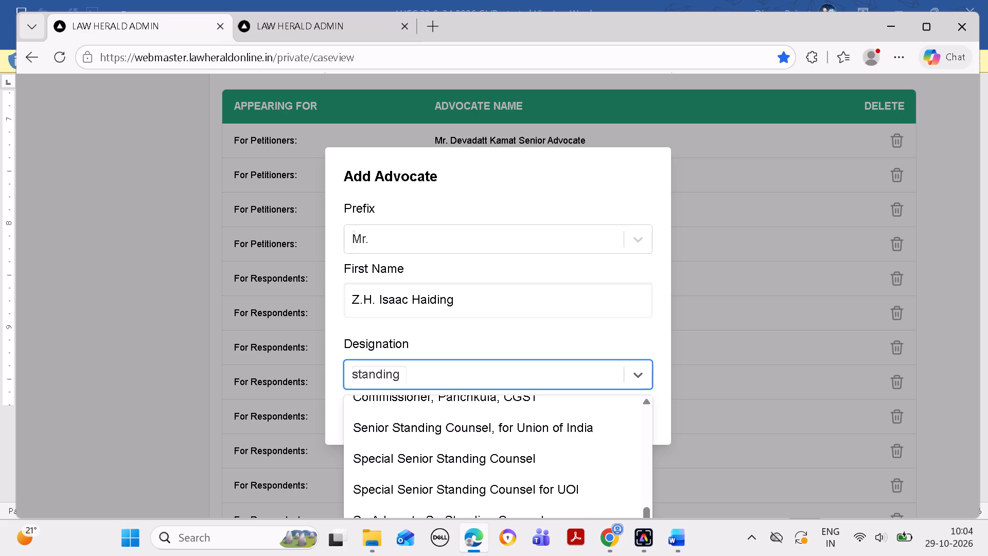
pyautogui.press('Down')
pyautogui.press('Down')
pyautogui.press('Down')
pyautogui.press('Down')
pyautogui.press('Down')
pyautogui.press('Down')
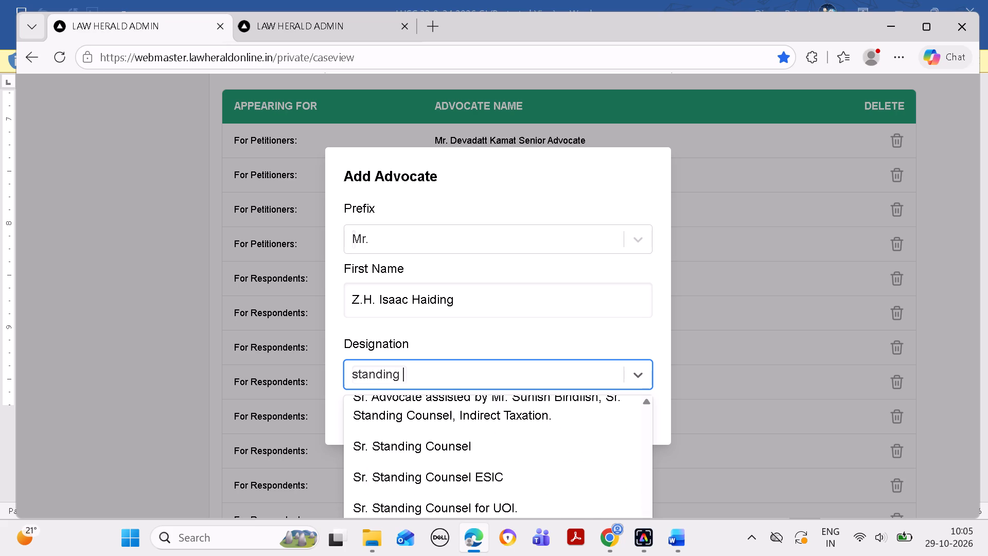
pyautogui.press('Down')
pyautogui.press('Down')
pyautogui.press('Down')
pyautogui.press('Down')
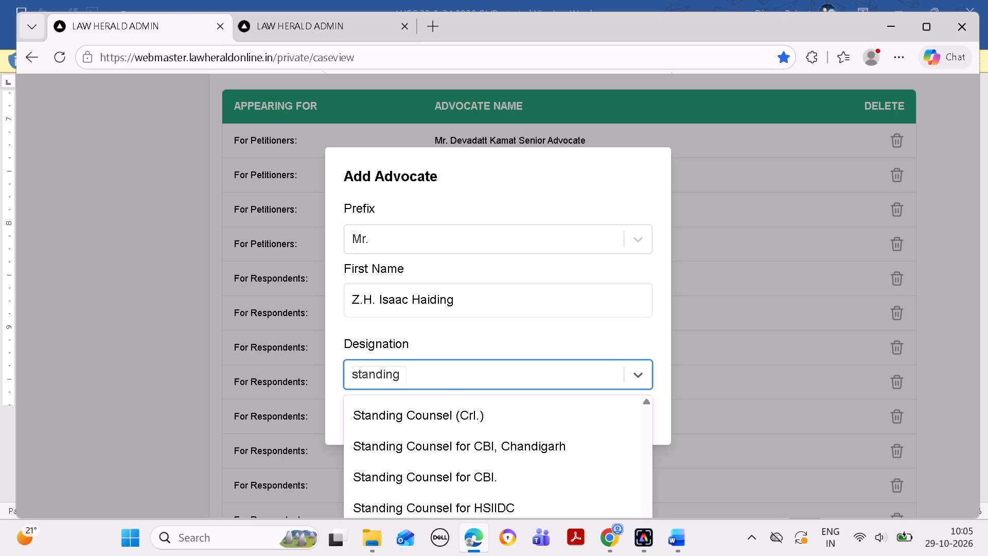
pyautogui.press('Down')
pyautogui.press('Down')
pyautogui.press('Down')
pyautogui.press('Up')
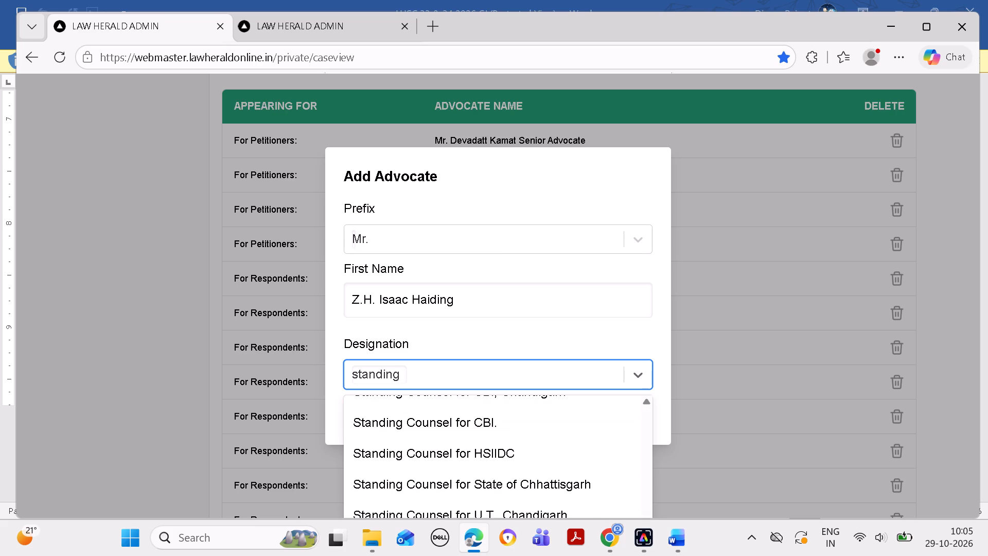
pyautogui.press('Up')
pyautogui.press('Up')
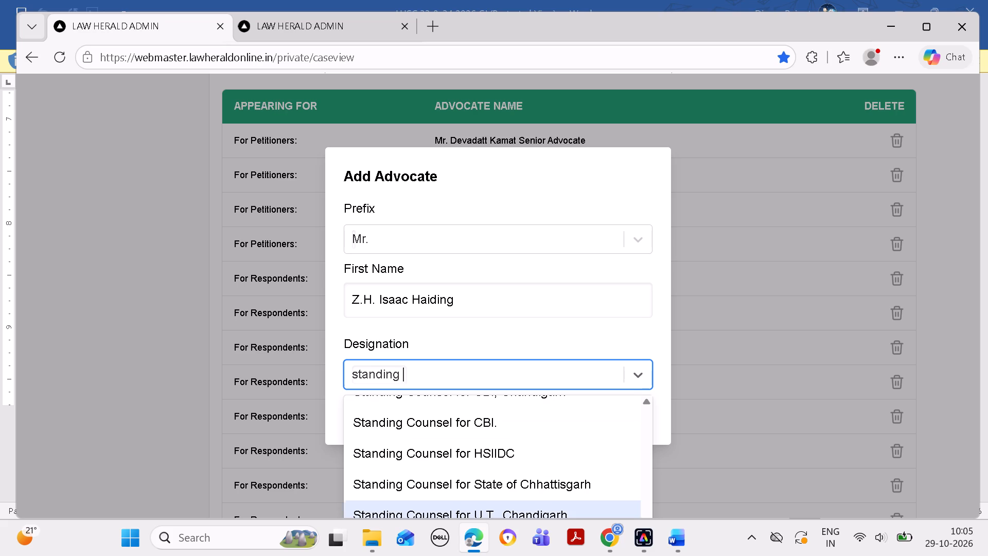
pyautogui.press('Up')
pyautogui.press('Up')
pyautogui.press('Up')
pyautogui.press('Up')
pyautogui.press('Up')
pyautogui.press('Up')
pyautogui.press('Up')
pyautogui.press('Up')
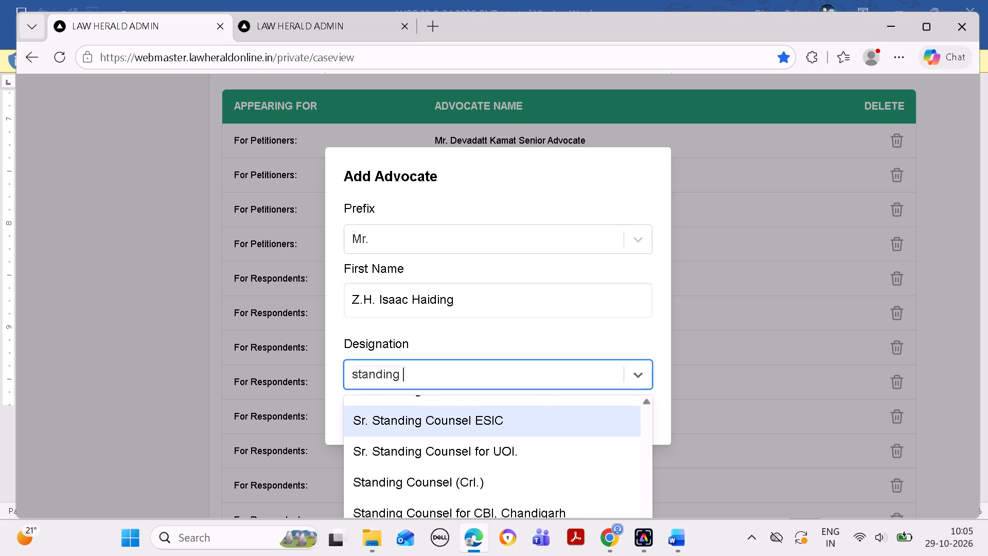
pyautogui.press('Up')
pyautogui.press('Up')
pyautogui.press('Up')
pyautogui.press('Up')
pyautogui.press('Up')
pyautogui.press('Up')
pyautogui.press('Up')
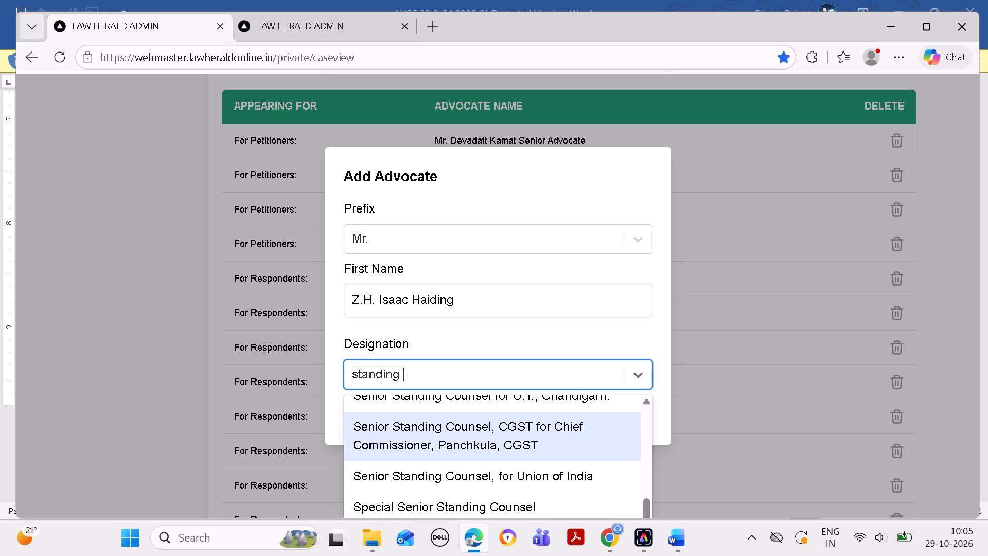
# Search the new advocate's designation options for (standing councel, with an opening parenthesis in front, and leave the search.
pyautogui.press('Left')
pyautogui.press('Left')
pyautogui.press('Left')
pyautogui.press('Left')
pyautogui.press('Left')
pyautogui.press('Left')
pyautogui.press('Left')
pyautogui.press('Left')
pyautogui.press('Left')
pyautogui.press('Left')
pyautogui.press('Left')
pyautogui.press('Left')
pyautogui.press('Left')
pyautogui.press('Left')
pyautogui.press('Left')
pyautogui.hotkey('shift', '(')
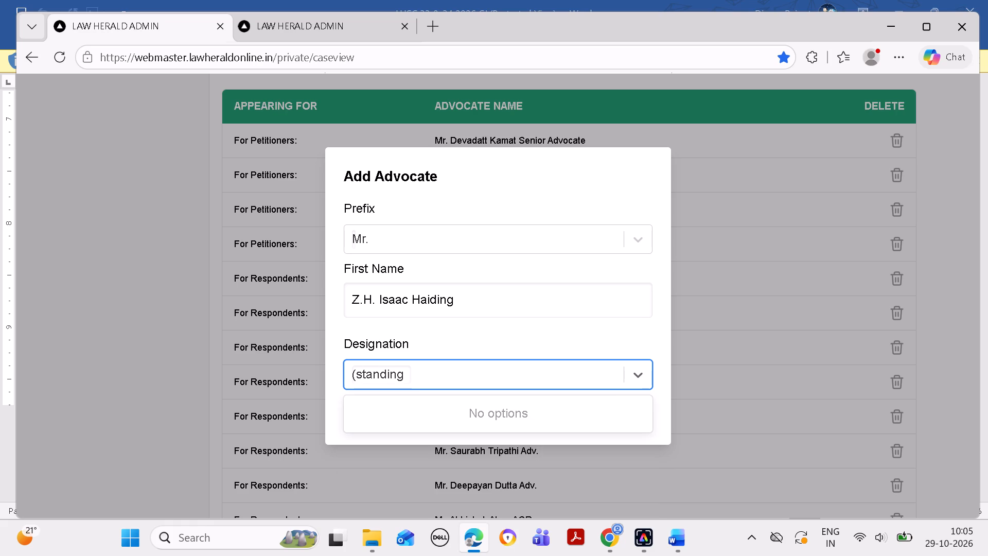
pyautogui.press('Right')
pyautogui.press('Right')
pyautogui.press('Right')
pyautogui.press('Right')
pyautogui.press('Right')
pyautogui.press('Right')
pyautogui.press('Right')
pyautogui.press('Right')
pyautogui.press('Right')
pyautogui.press('Right')
pyautogui.press('Right')
pyautogui.press('Right')
pyautogui.press('Right')
pyautogui.press('Right')
pyautogui.write('coun')
pyautogui.write('sc')
pyautogui.press('BackSpace')
pyautogui.press('BackSpace')
pyautogui.write('ce')
pyautogui.press('l')
pyautogui.moveTo(469, 371); pyautogui.dragTo(462, 369)
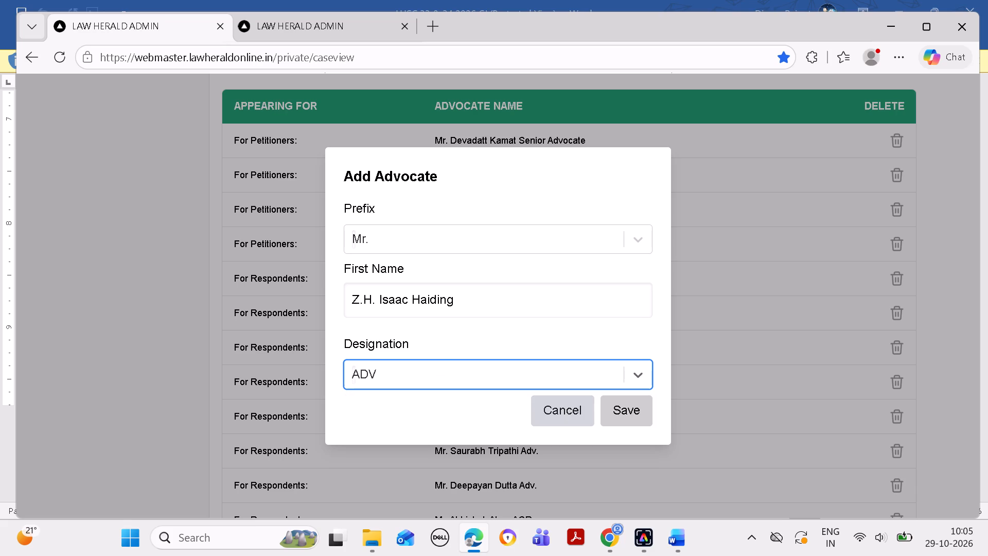
# Search the new advocate's designation options for Standing and look through the matches for Standing Counsel.
pyautogui.moveTo(462, 369); pyautogui.dragTo(436, 369)
pyautogui.press('s')
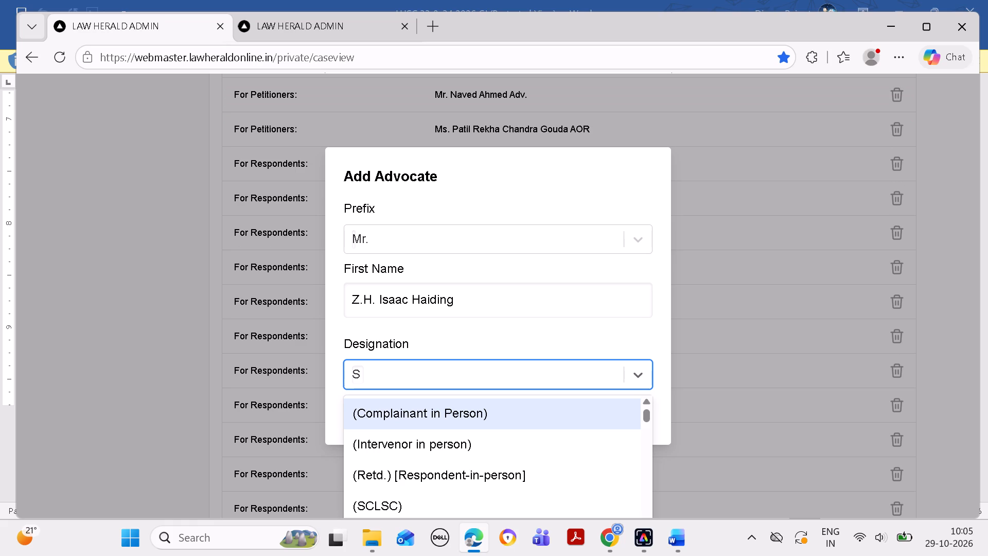
pyautogui.write('tanding')
pyautogui.press('space')
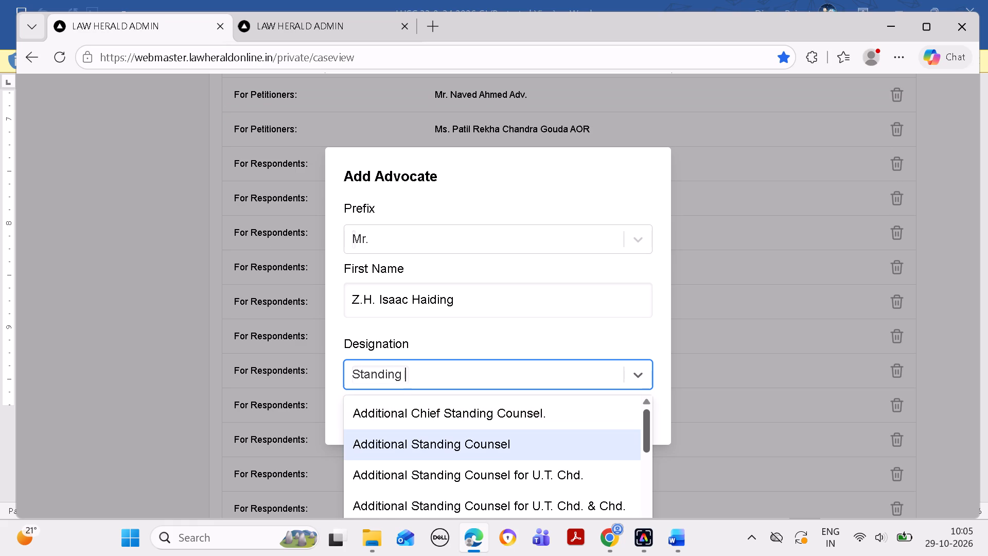
pyautogui.moveTo(640, 429); pyautogui.dragTo(644, 457)
pyautogui.moveTo(647, 439); pyautogui.dragTo(646, 488)
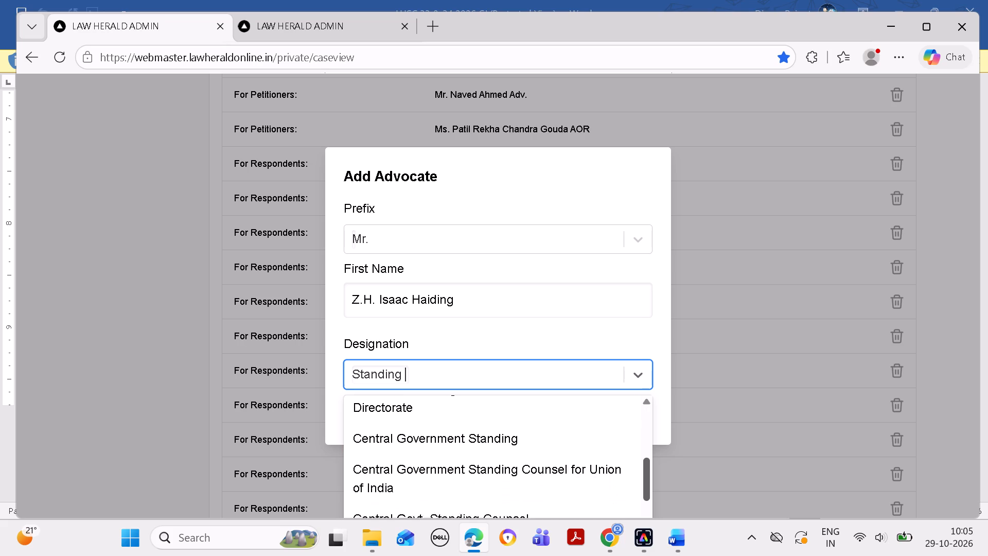
pyautogui.moveTo(646, 488); pyautogui.dragTo(641, 502)
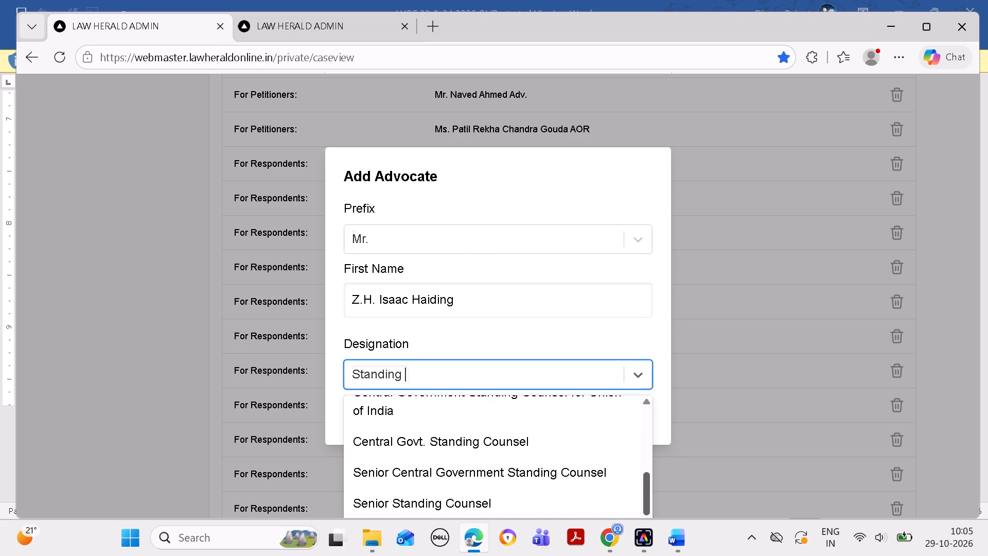
pyautogui.moveTo(641, 502); pyautogui.dragTo(641, 518)
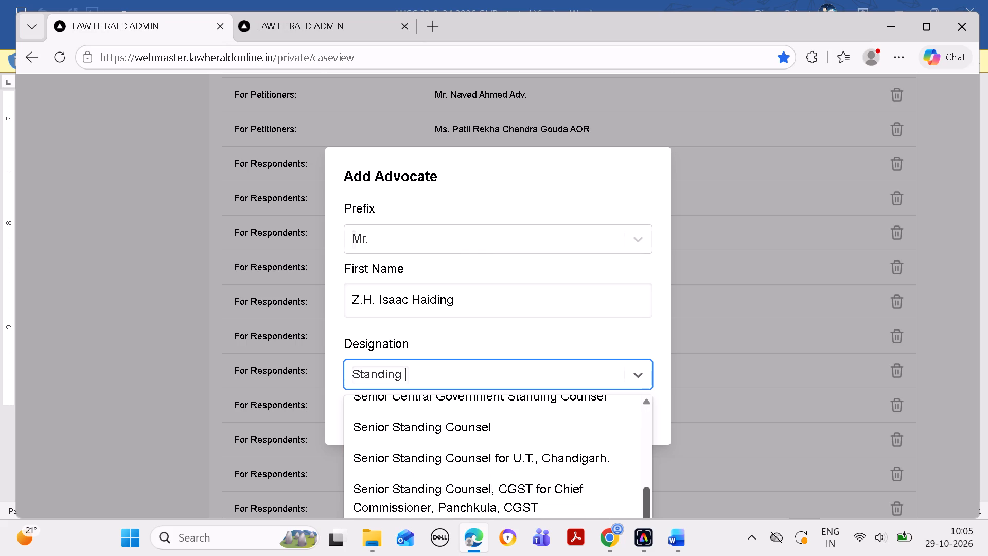
pyautogui.moveTo(641, 518); pyautogui.dragTo(634, 533)
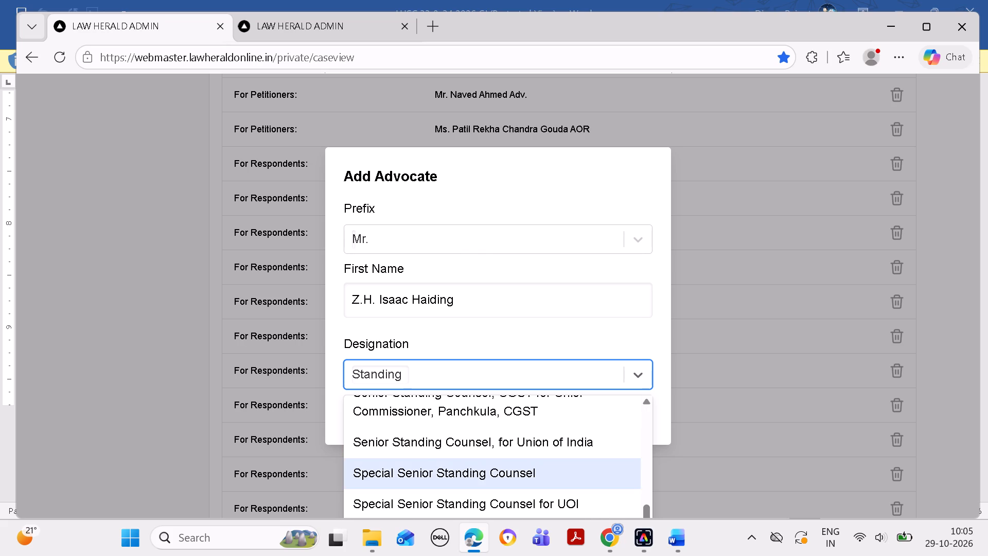
pyautogui.scroll(-3, 640, 455)
pyautogui.scroll(-4, 610, 485)
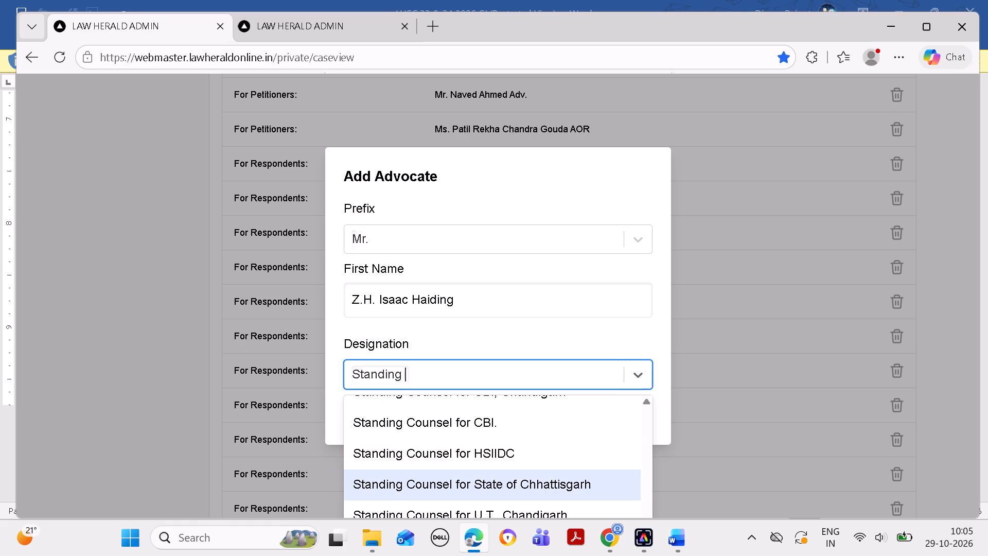
pyautogui.press('Up')
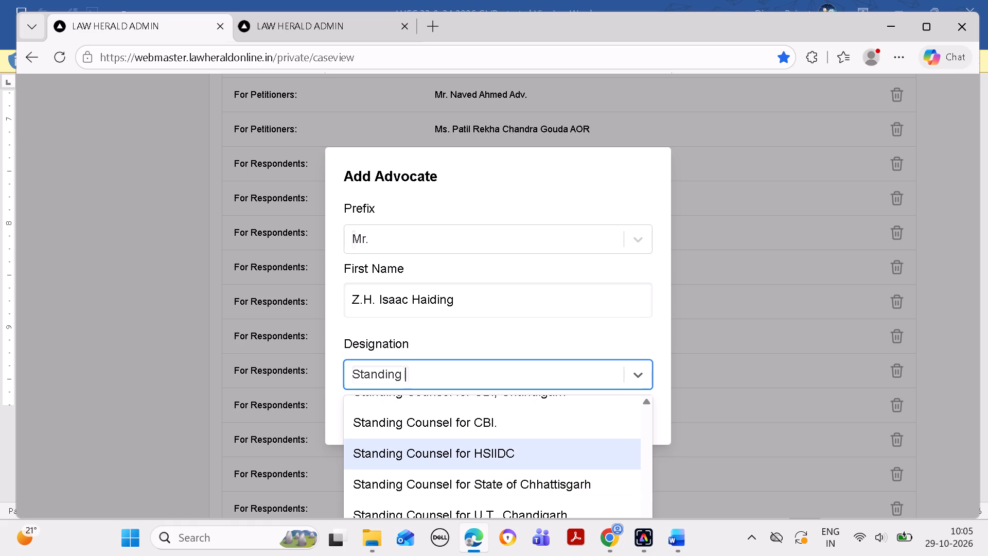
pyautogui.press('Up')
pyautogui.press('Up')
pyautogui.press('Up')
pyautogui.press('Up')
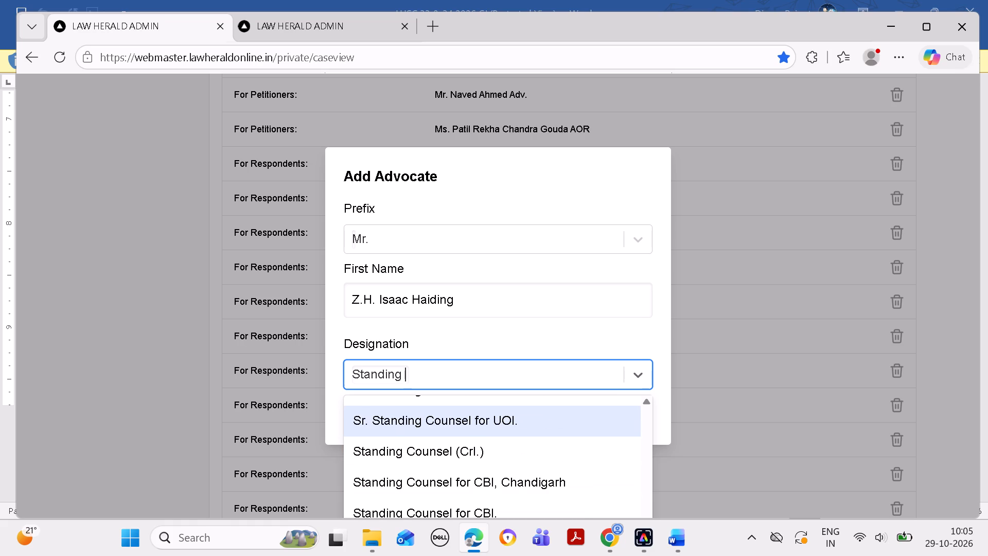
pyautogui.press('Up')
pyautogui.press('Up')
pyautogui.press('Up')
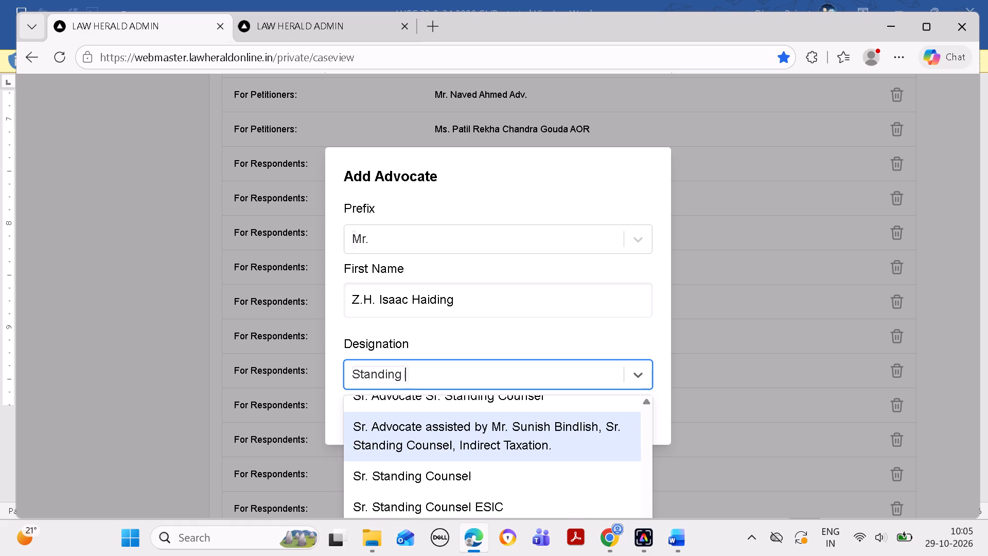
pyautogui.press('Up')
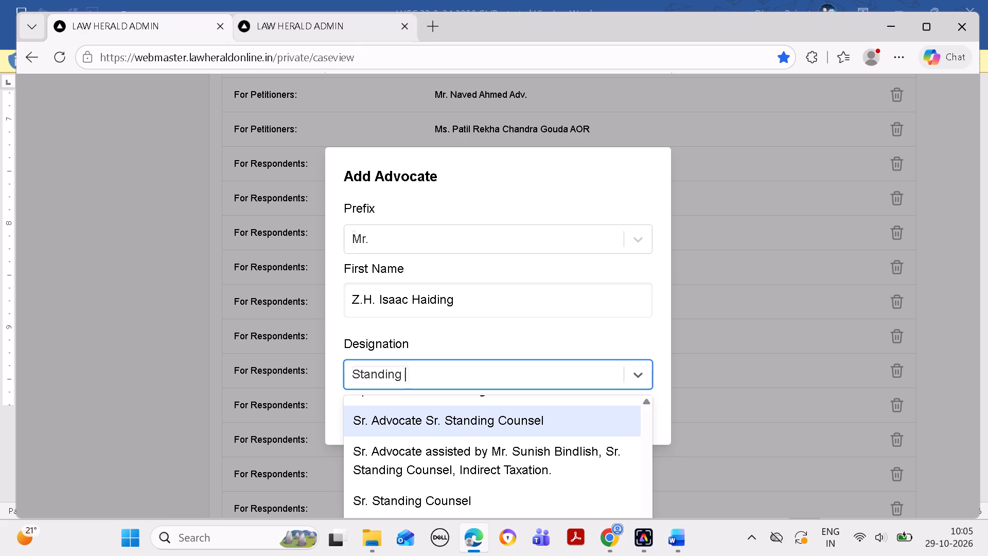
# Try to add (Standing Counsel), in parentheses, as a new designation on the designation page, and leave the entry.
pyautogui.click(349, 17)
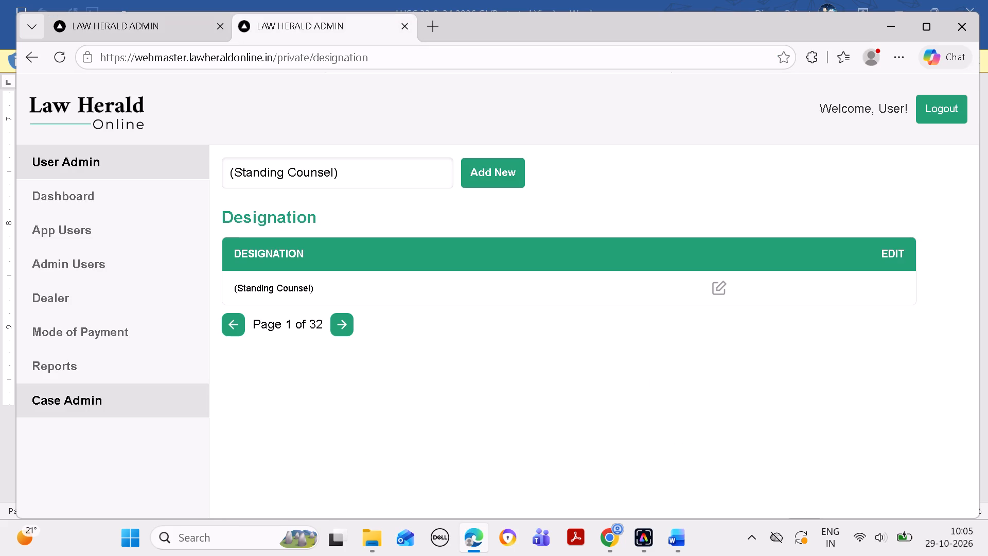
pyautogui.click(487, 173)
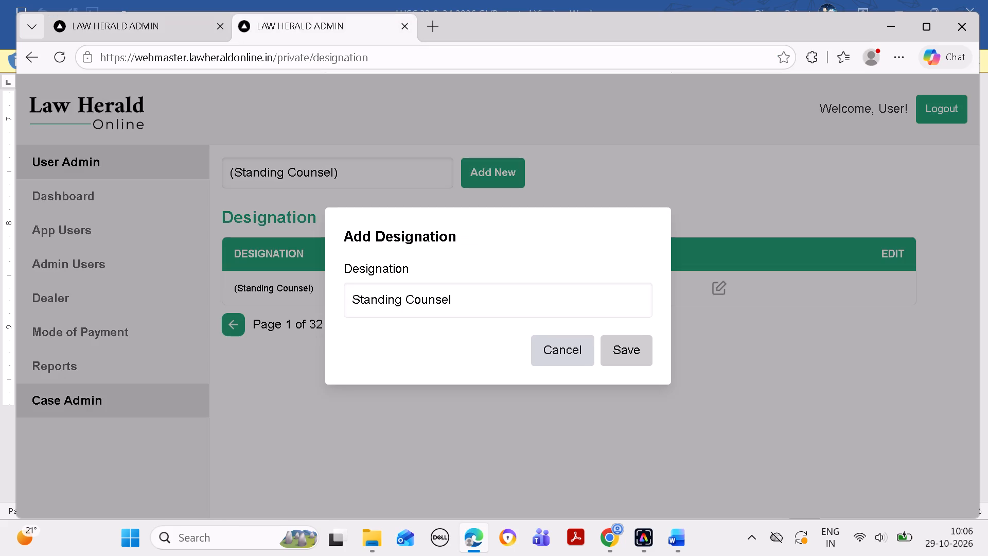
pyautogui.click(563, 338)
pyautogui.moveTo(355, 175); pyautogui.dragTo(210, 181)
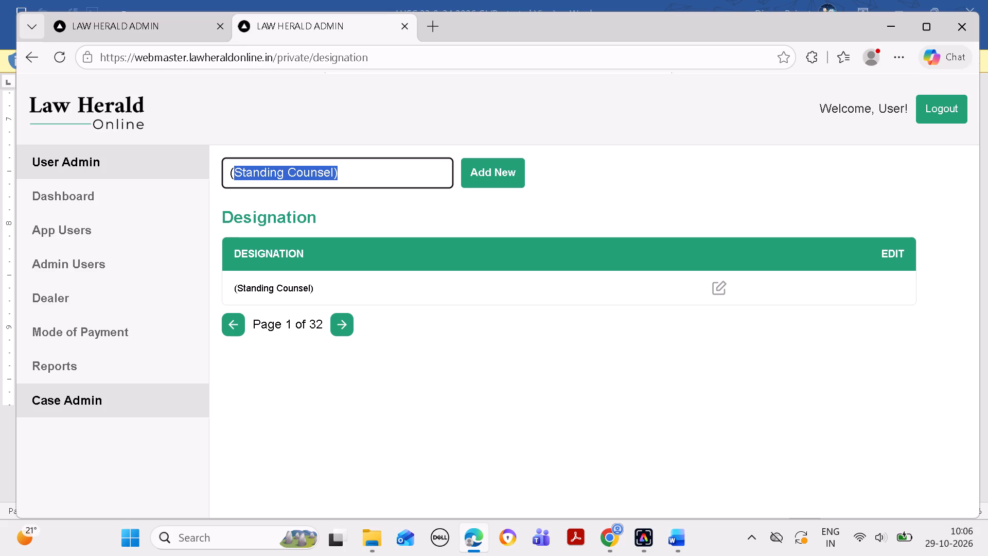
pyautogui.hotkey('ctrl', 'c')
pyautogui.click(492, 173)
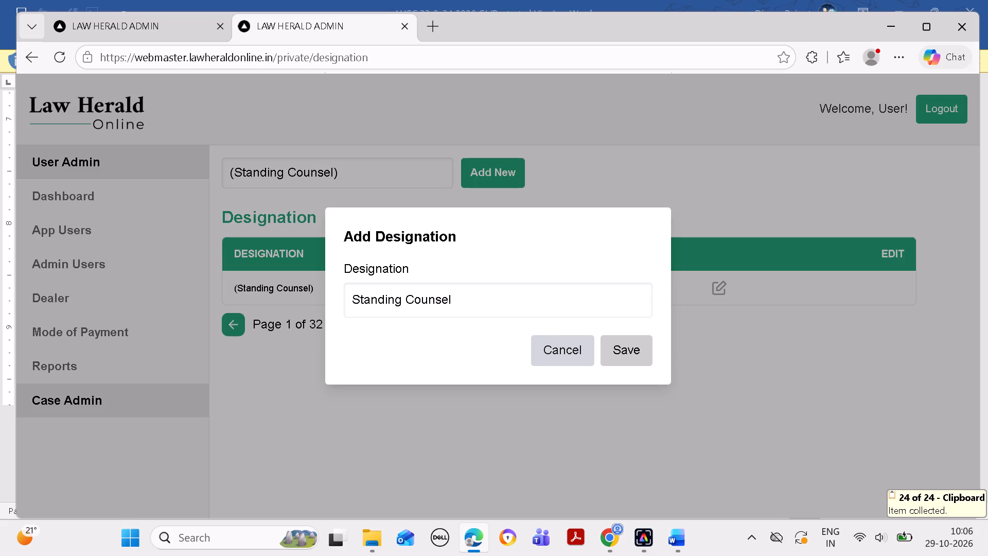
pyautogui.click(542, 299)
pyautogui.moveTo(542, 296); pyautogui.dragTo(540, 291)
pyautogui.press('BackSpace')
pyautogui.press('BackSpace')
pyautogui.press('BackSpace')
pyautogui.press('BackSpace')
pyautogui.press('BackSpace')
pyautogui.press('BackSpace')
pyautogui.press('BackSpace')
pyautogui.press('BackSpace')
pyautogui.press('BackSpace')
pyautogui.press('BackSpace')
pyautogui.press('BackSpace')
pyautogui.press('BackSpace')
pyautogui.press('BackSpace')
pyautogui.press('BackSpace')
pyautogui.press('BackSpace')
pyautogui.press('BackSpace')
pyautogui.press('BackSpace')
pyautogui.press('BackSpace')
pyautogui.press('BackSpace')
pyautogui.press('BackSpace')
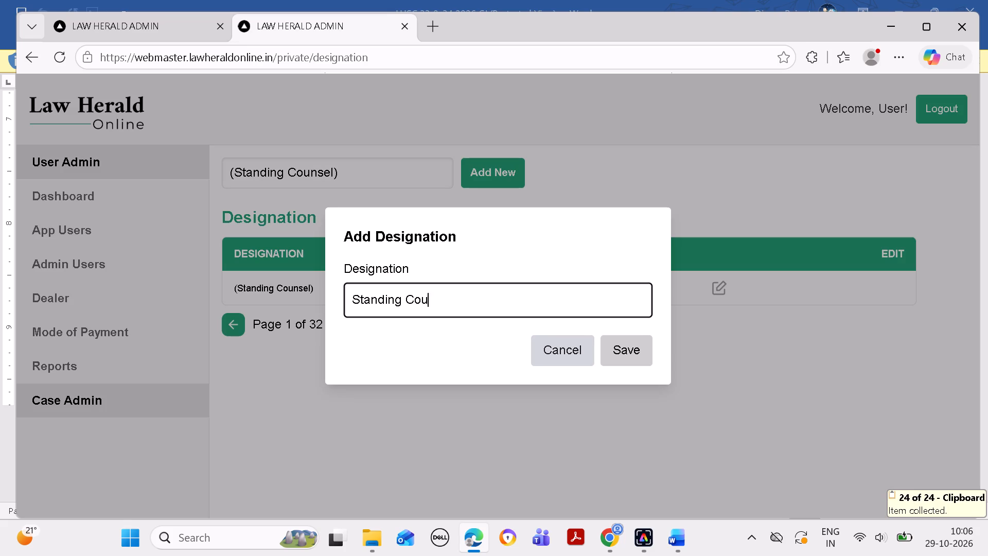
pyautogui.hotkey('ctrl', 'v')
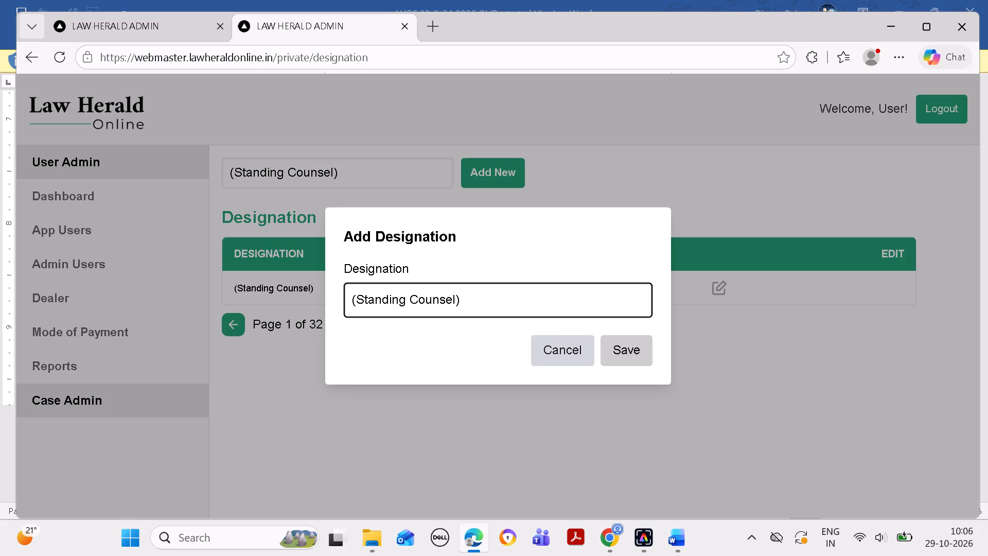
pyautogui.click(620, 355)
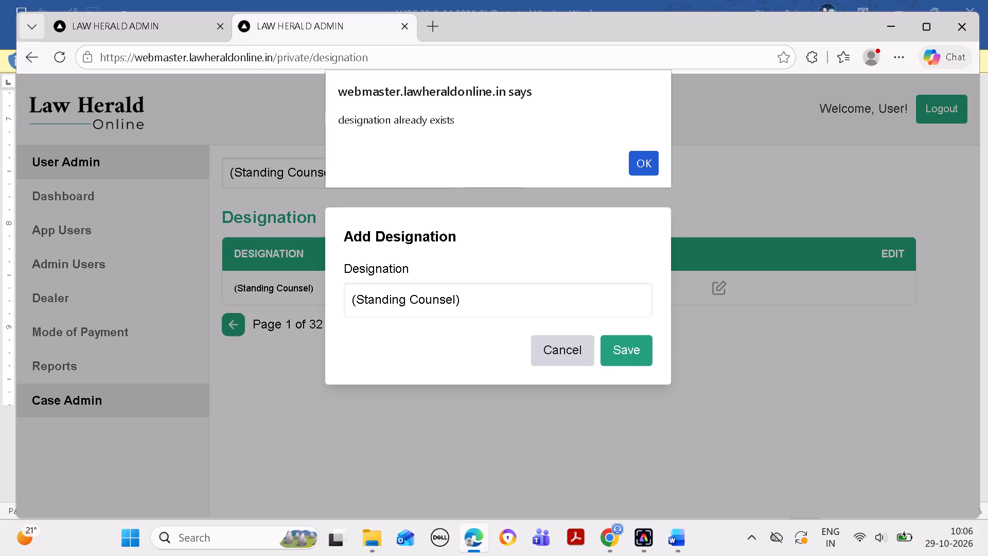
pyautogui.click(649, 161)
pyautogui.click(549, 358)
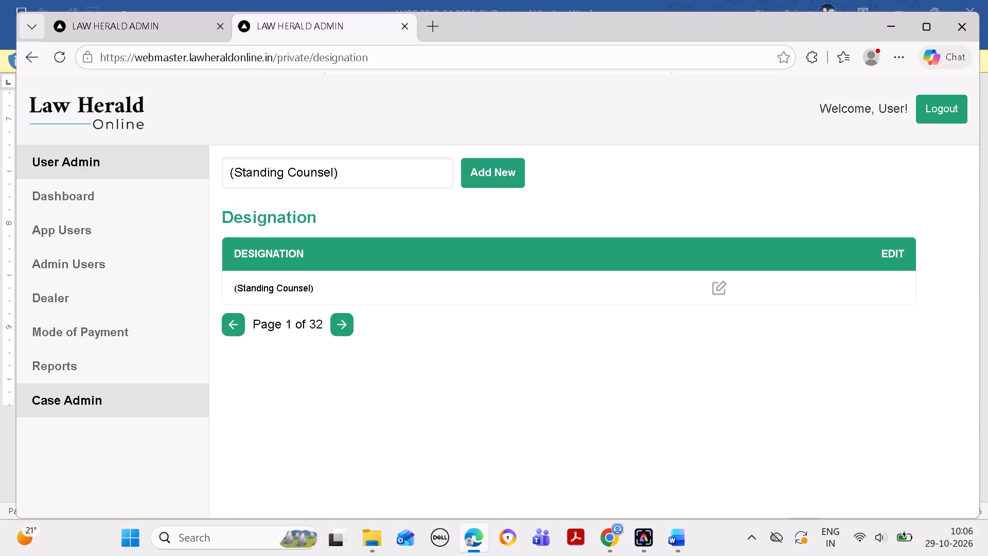
# Copy (Standing Counsel) from the designation page and search the unsaved advocate entry's designation options for it.
pyautogui.click(133, 27)
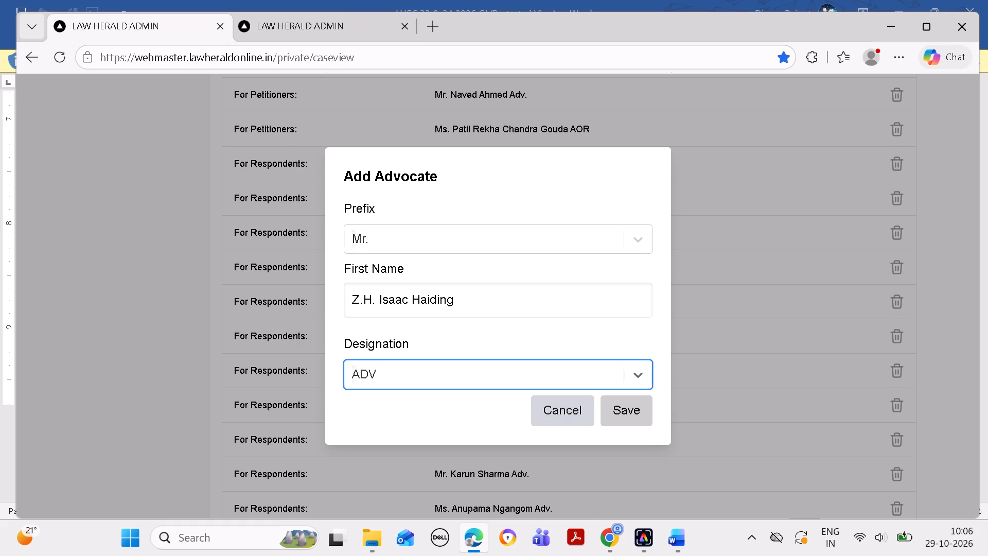
pyautogui.click(437, 369)
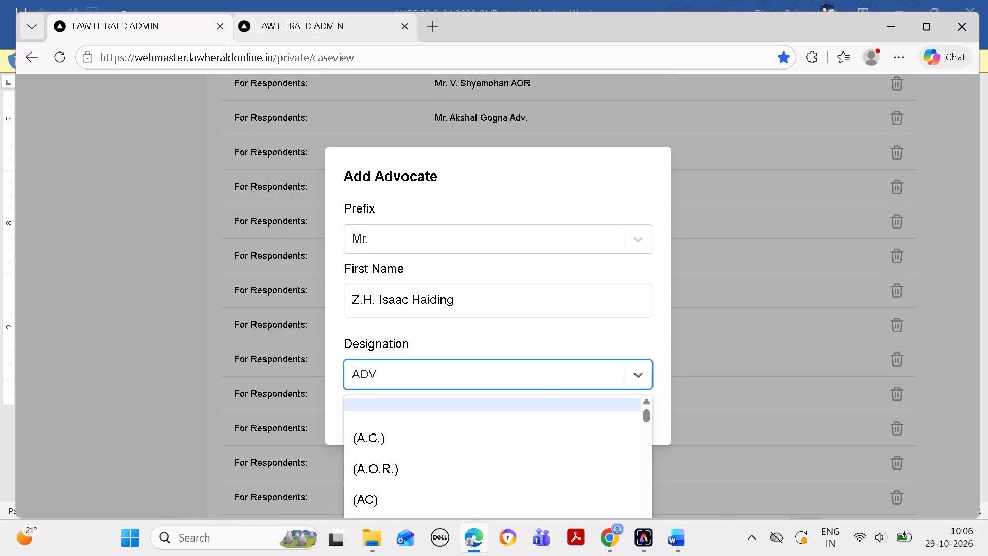
pyautogui.click(272, 22)
pyautogui.moveTo(344, 176); pyautogui.dragTo(260, 178)
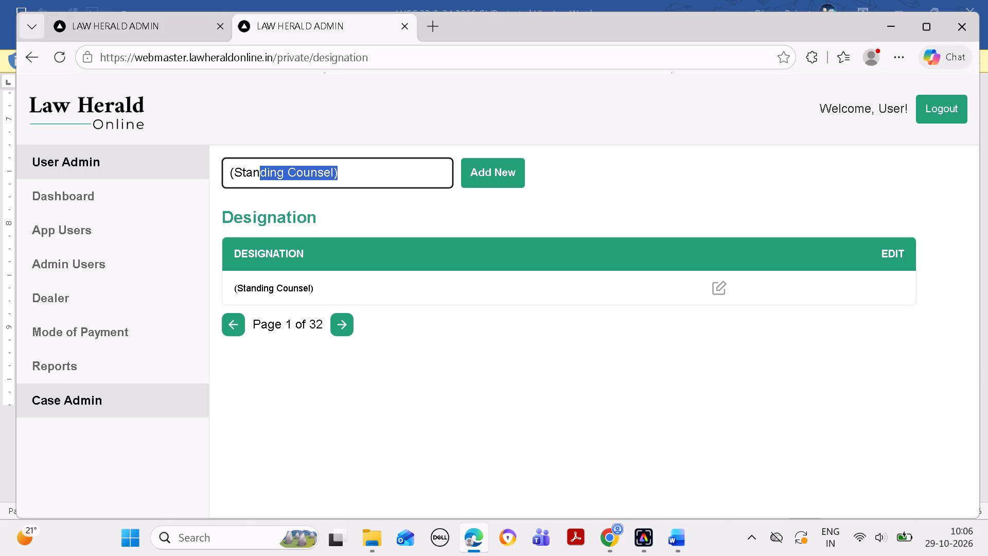
pyautogui.moveTo(260, 178); pyautogui.dragTo(218, 178)
pyautogui.hotkey('ctrl', 'c')
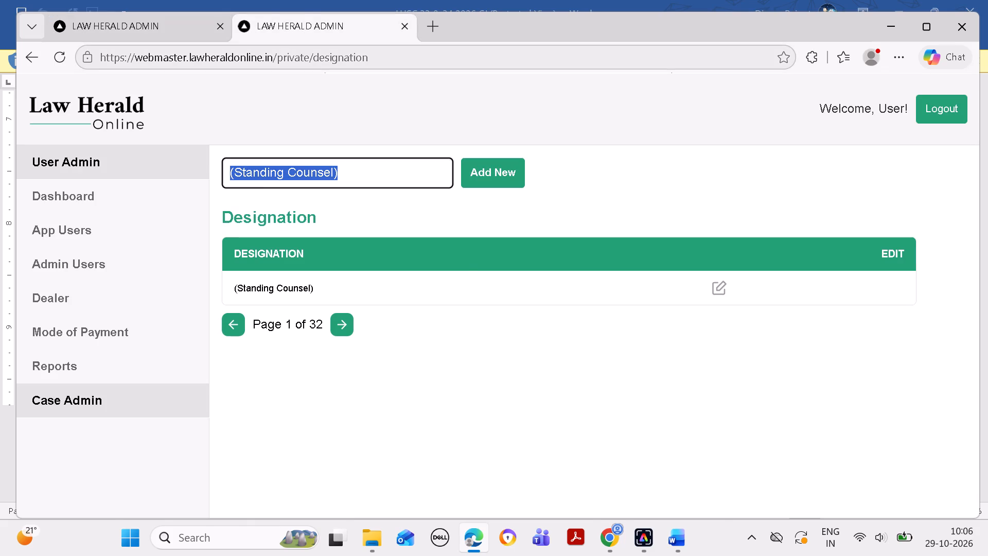
pyautogui.click(123, 30)
pyautogui.click(461, 362)
pyautogui.hotkey('ctrl', 'v')
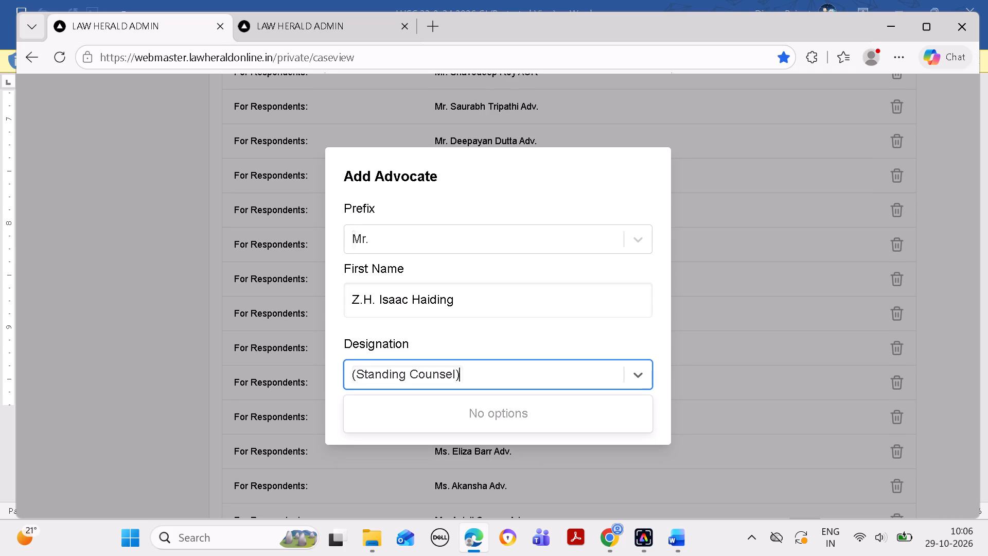
pyautogui.click(343, 383)
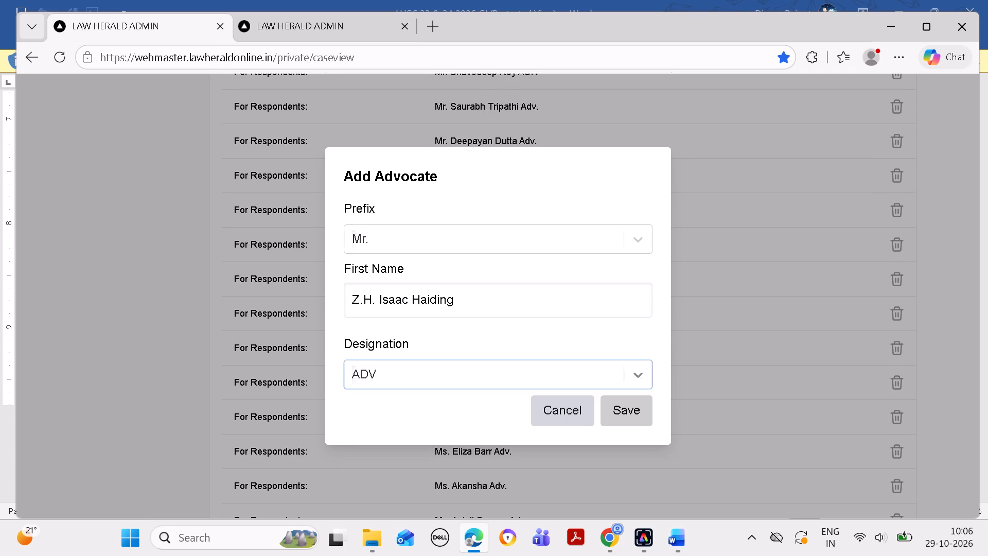
# Search the advocate's designation options for (Standing Counsel) again, and strip both parentheses from the search text.
pyautogui.click(405, 373)
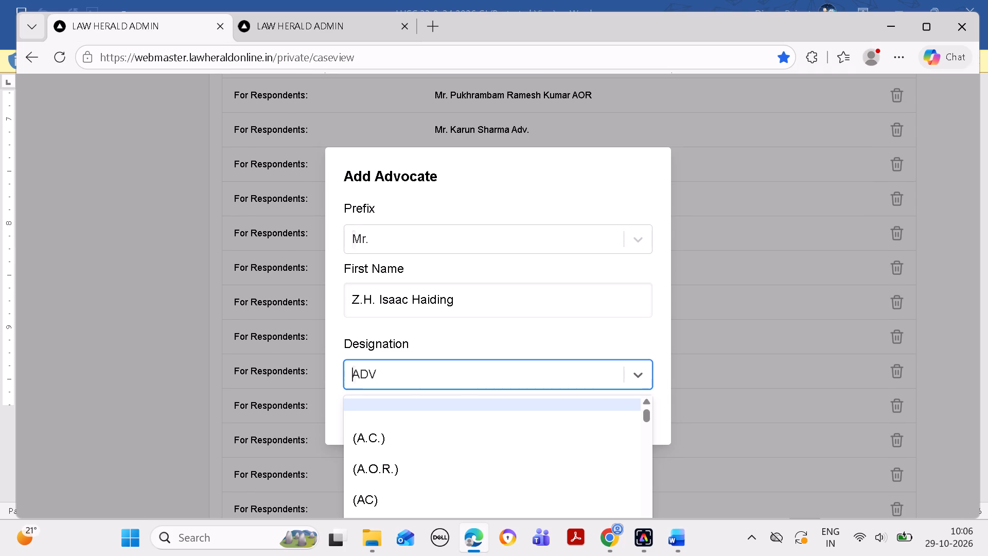
pyautogui.hotkey('ctrl', 'v')
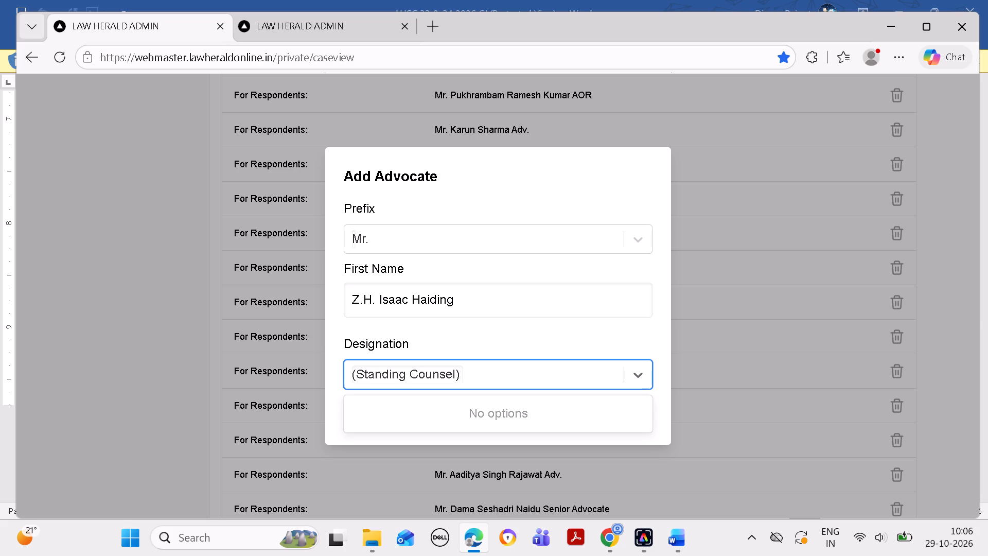
pyautogui.press('BackSpace')
pyautogui.click(359, 377)
pyautogui.press('BackSpace')
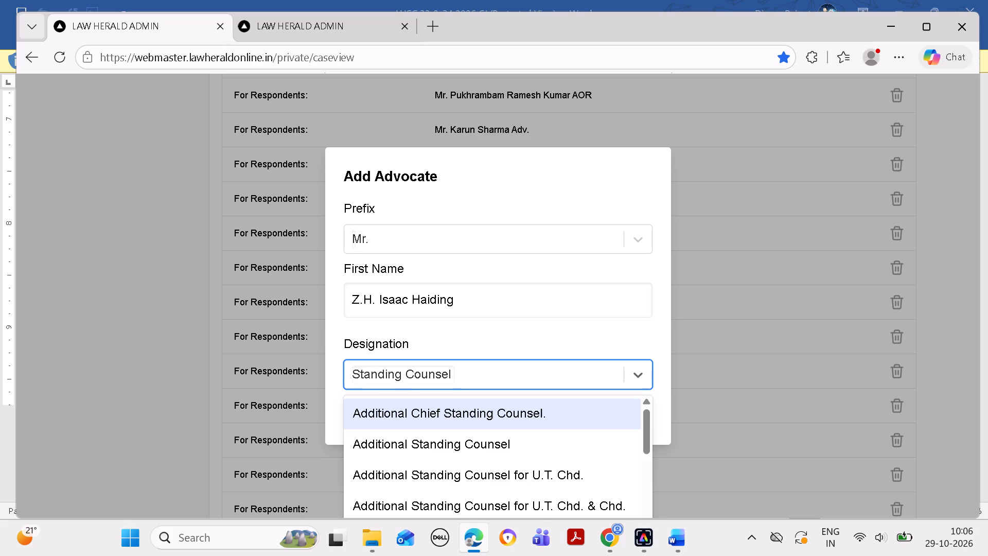
# Add STANDING COUNSEL, in capitals and without parentheses, as a new designation on the designation page.
pyautogui.click(327, 18)
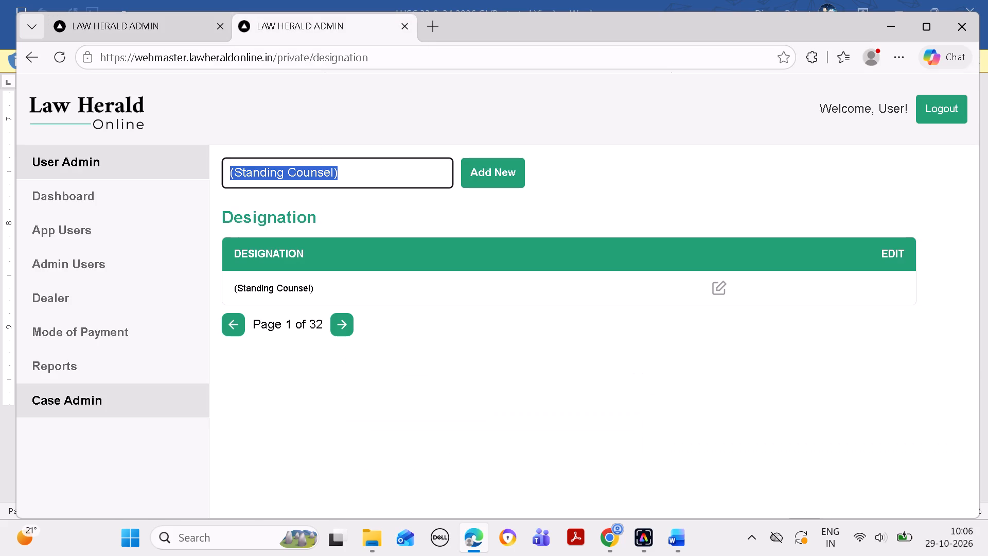
pyautogui.click(381, 169)
pyautogui.moveTo(385, 170); pyautogui.dragTo(382, 166)
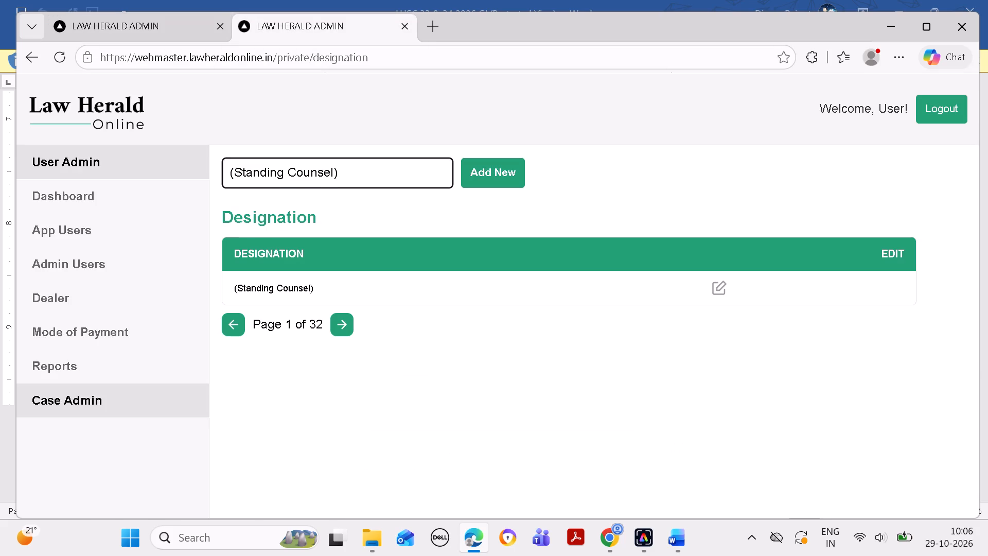
pyautogui.moveTo(382, 166); pyautogui.dragTo(230, 168)
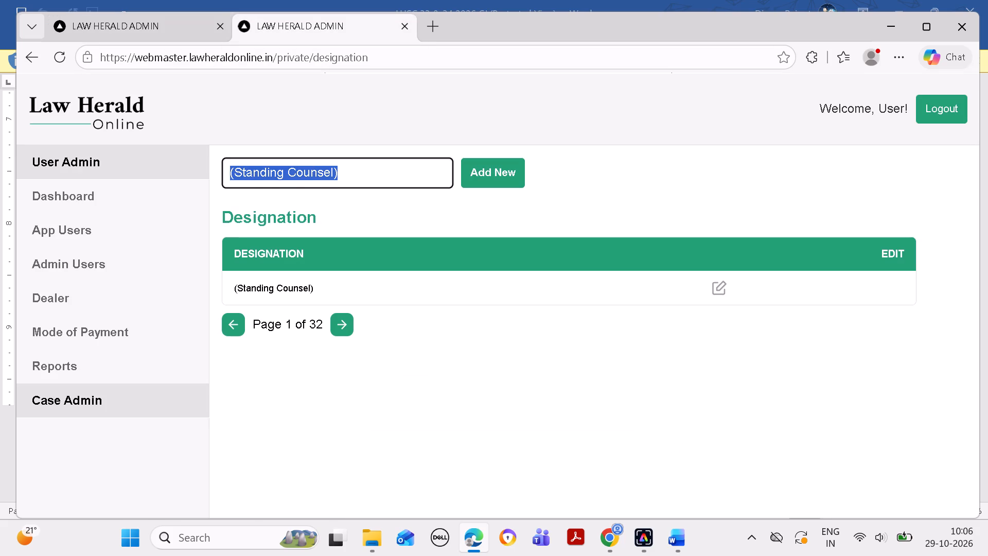
pyautogui.hotkey('ctrl', 'c')
pyautogui.click(509, 164)
pyautogui.moveTo(507, 292); pyautogui.dragTo(507, 290)
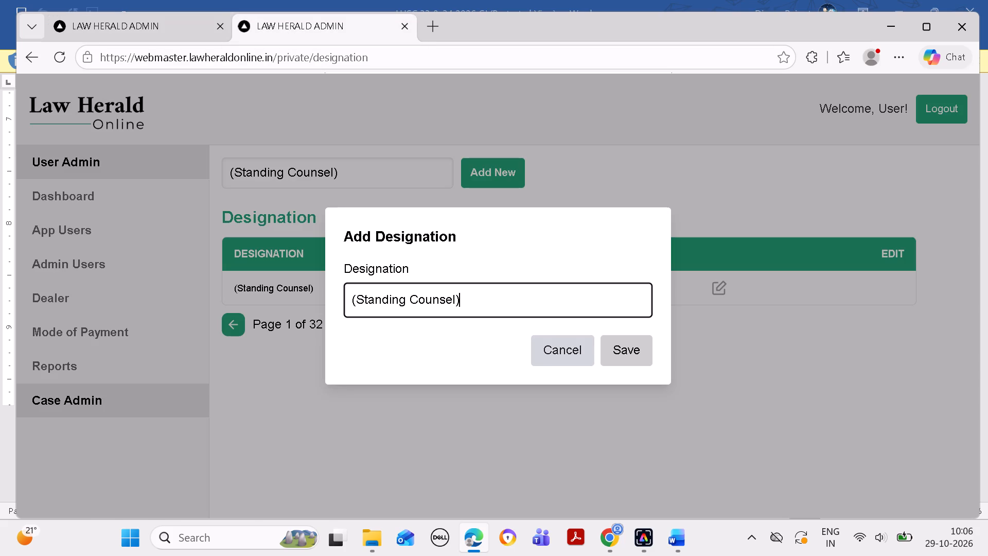
pyautogui.moveTo(507, 290); pyautogui.dragTo(337, 306)
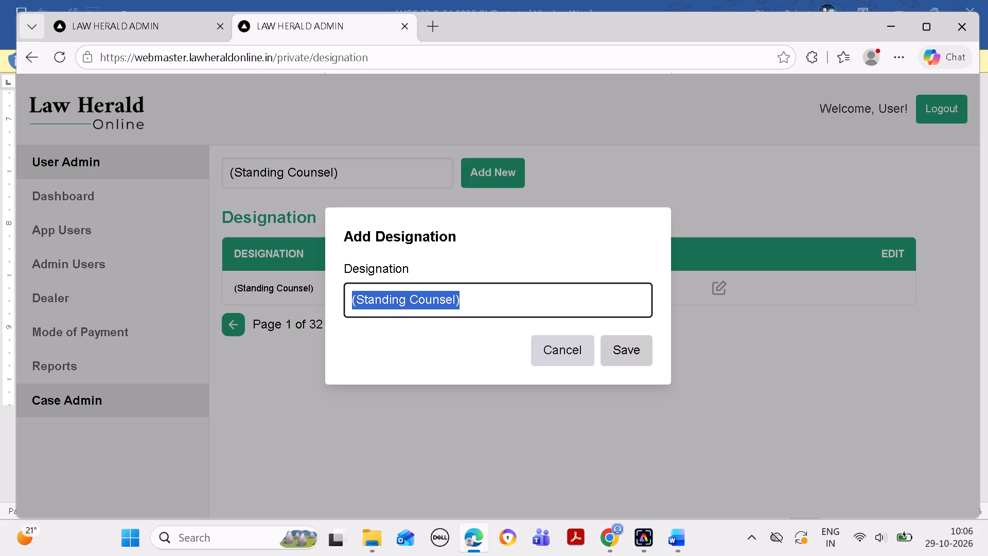
pyautogui.press('BackSpace')
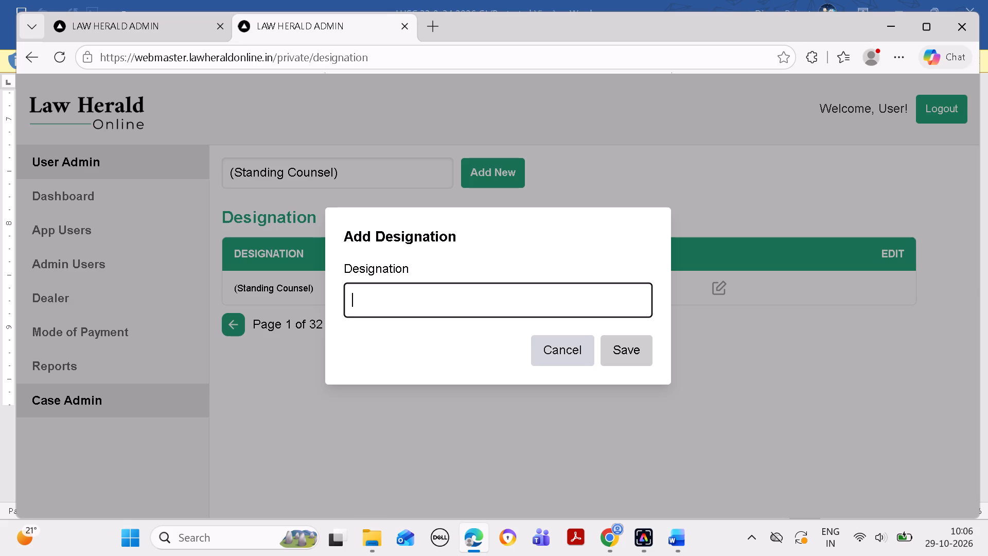
pyautogui.press('s')
pyautogui.write('TANDING')
pyautogui.press('space')
pyautogui.write('COUNSEL')
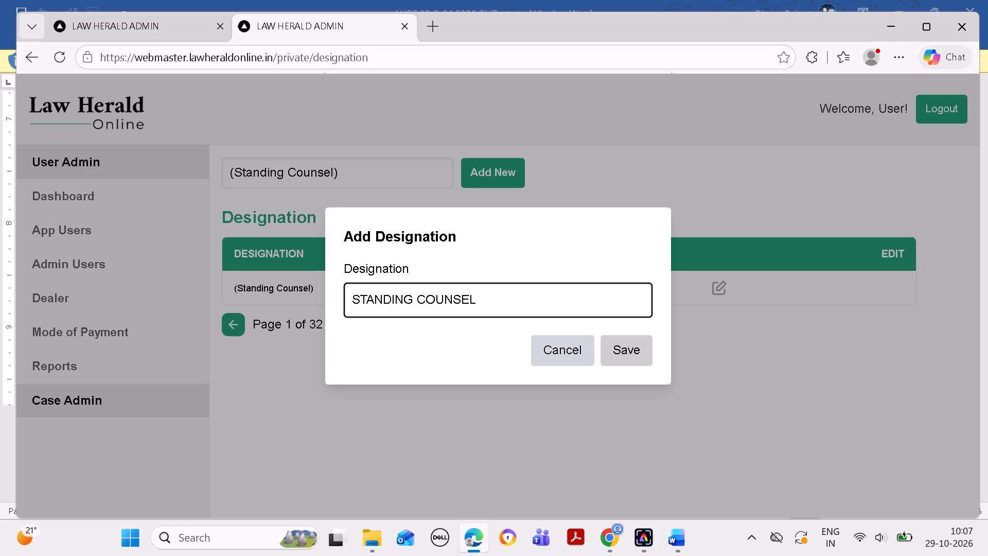
pyautogui.click(617, 361)
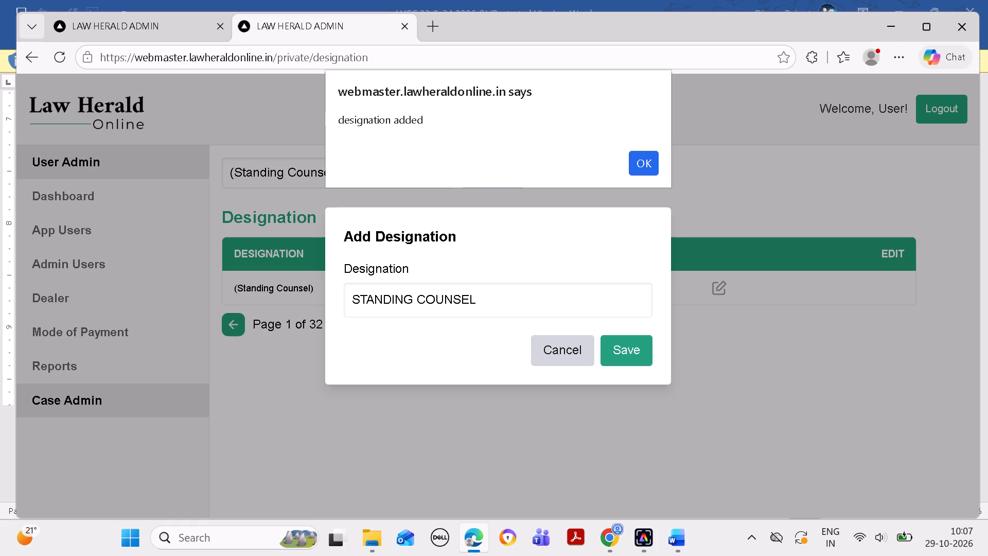
pyautogui.click(640, 169)
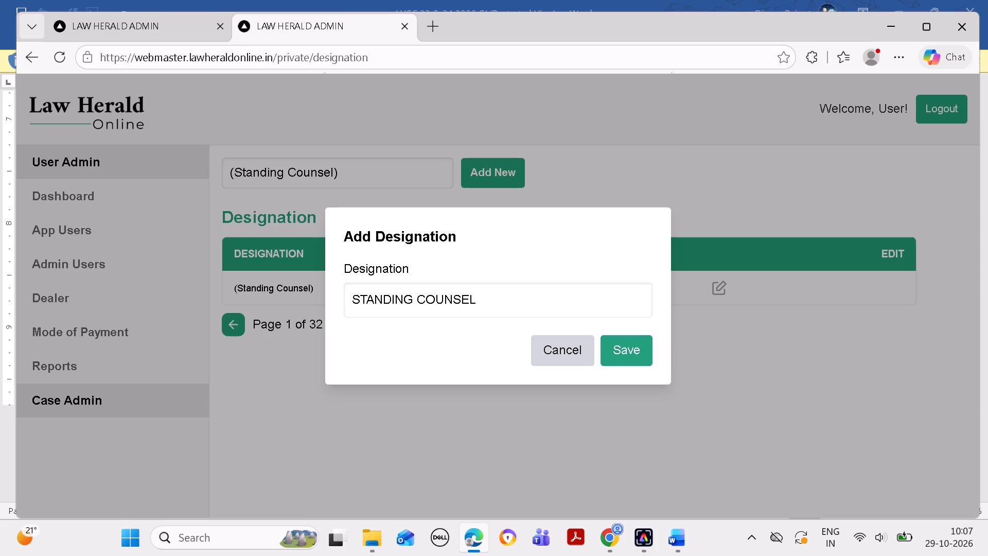
# Search the unsaved advocate entry's designation options for Standing and look through the matches for the new designation.
pyautogui.click(156, 25)
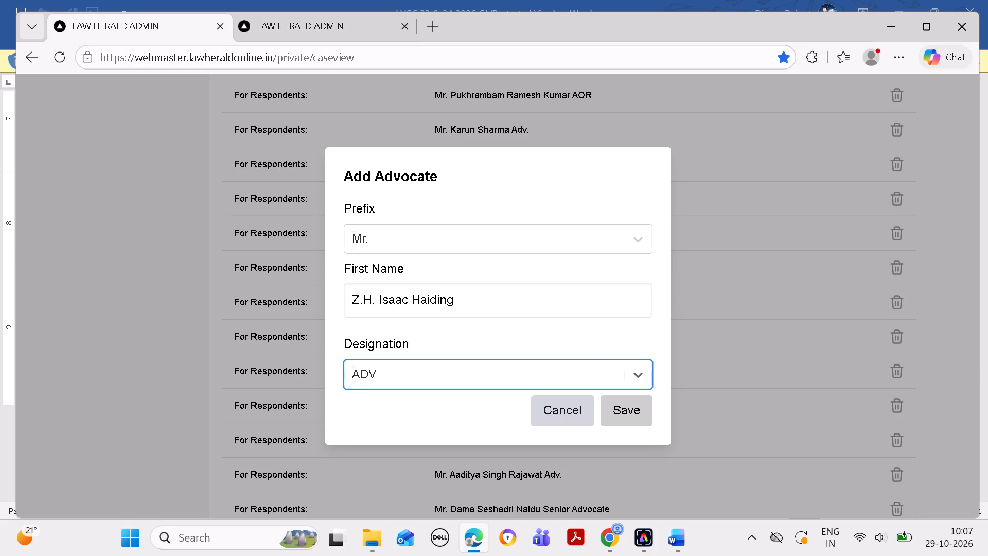
pyautogui.press('s')
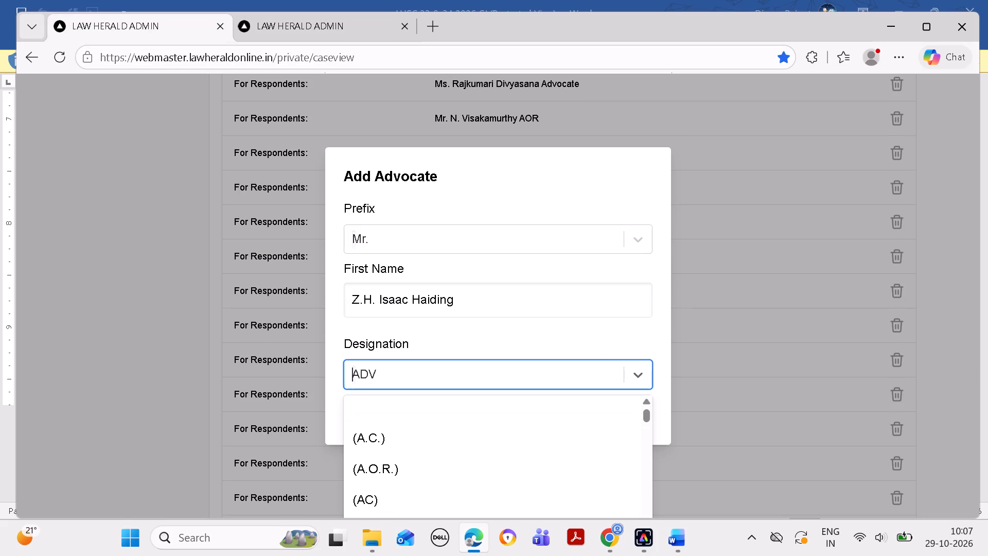
pyautogui.press('s')
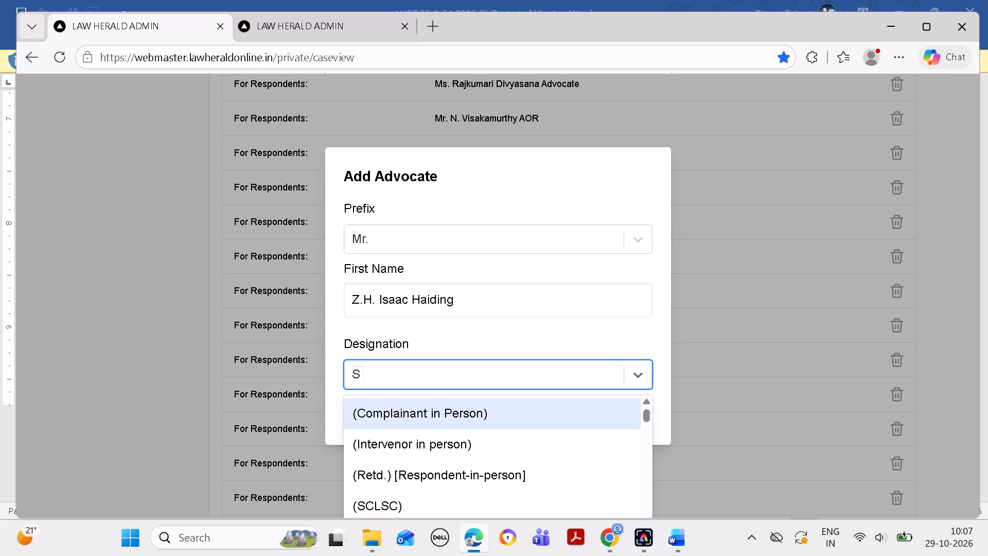
pyautogui.write('tanding')
pyautogui.press('space')
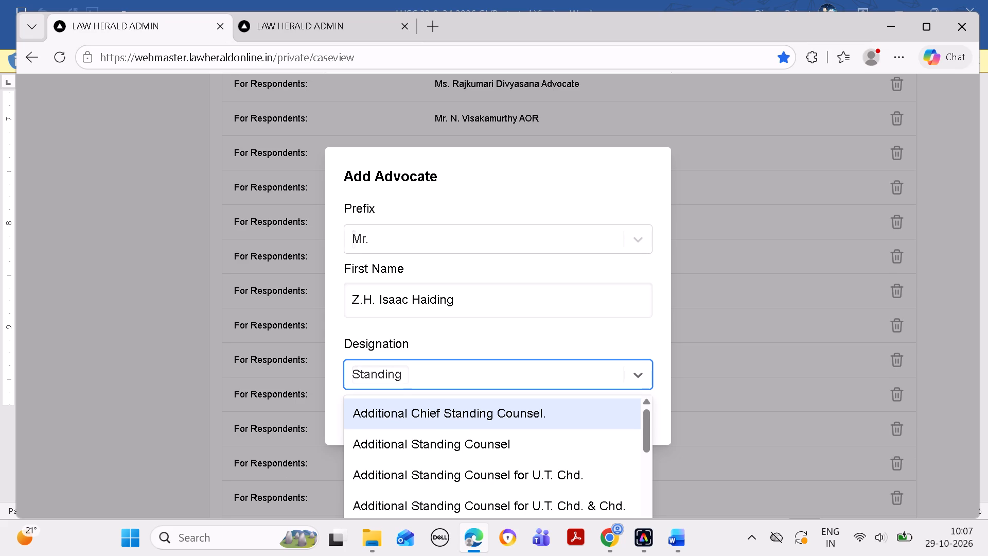
pyautogui.press('Down')
pyautogui.press('Down')
pyautogui.press('Down')
pyautogui.press('Down')
pyautogui.press('Down')
pyautogui.press('Down')
pyautogui.press('Down')
pyautogui.press('Down')
pyautogui.press('Down')
pyautogui.press('Down')
pyautogui.press('Down')
pyautogui.press('Down')
pyautogui.press('Down')
pyautogui.press('Down')
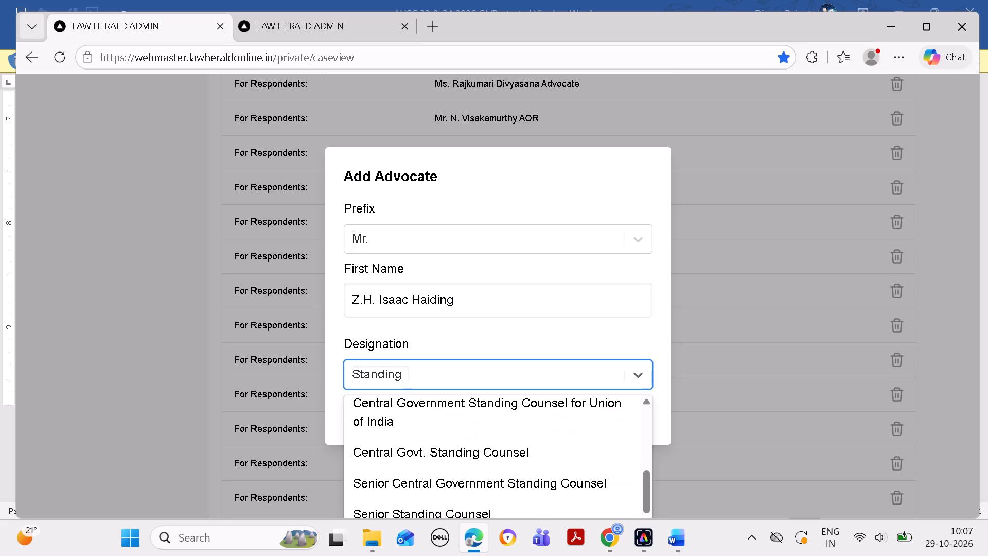
# Clear the designation search and look through the unsaved advocate entry's options for (S, narrowing the search to (Stand.
pyautogui.press('BackSpace')
pyautogui.press('BackSpace')
pyautogui.press('BackSpace')
pyautogui.press('BackSpace')
pyautogui.press('BackSpace')
pyautogui.press('BackSpace')
pyautogui.press('BackSpace')
pyautogui.press('BackSpace')
pyautogui.press('BackSpace')
pyautogui.press('BackSpace')
pyautogui.press('BackSpace')
pyautogui.press('BackSpace')
pyautogui.press('BackSpace')
pyautogui.press('BackSpace')
pyautogui.press('BackSpace')
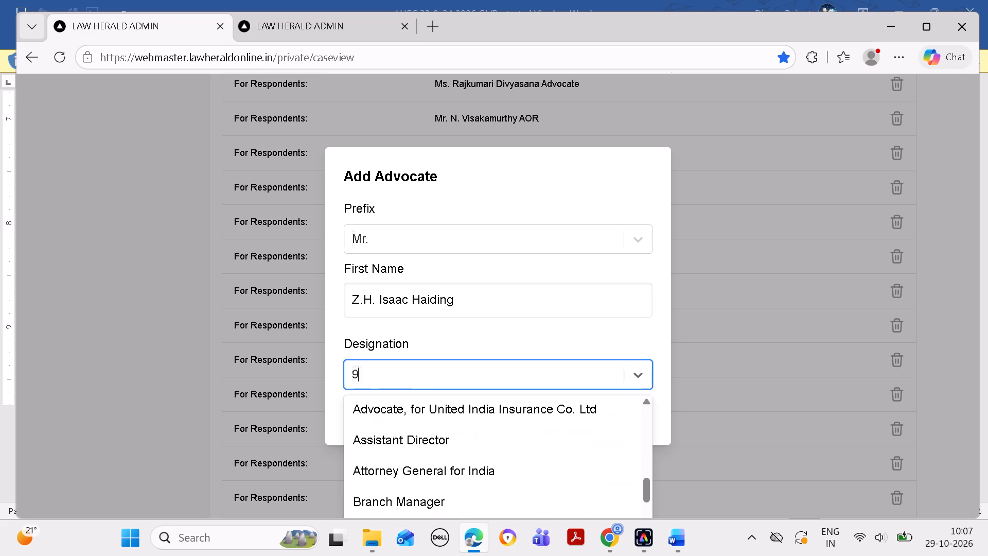
pyautogui.press('BackSpace')
pyautogui.hotkey('shift', '(')
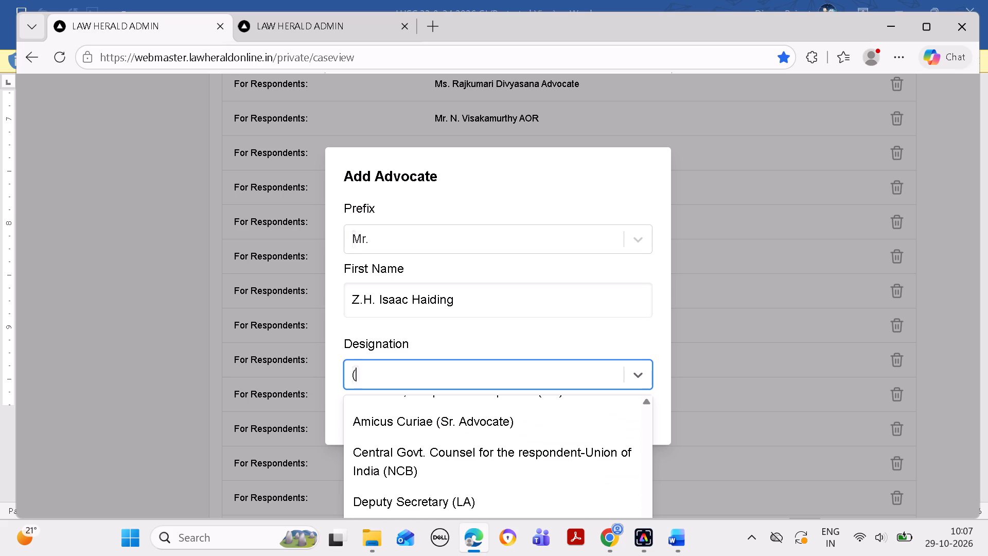
pyautogui.press('s')
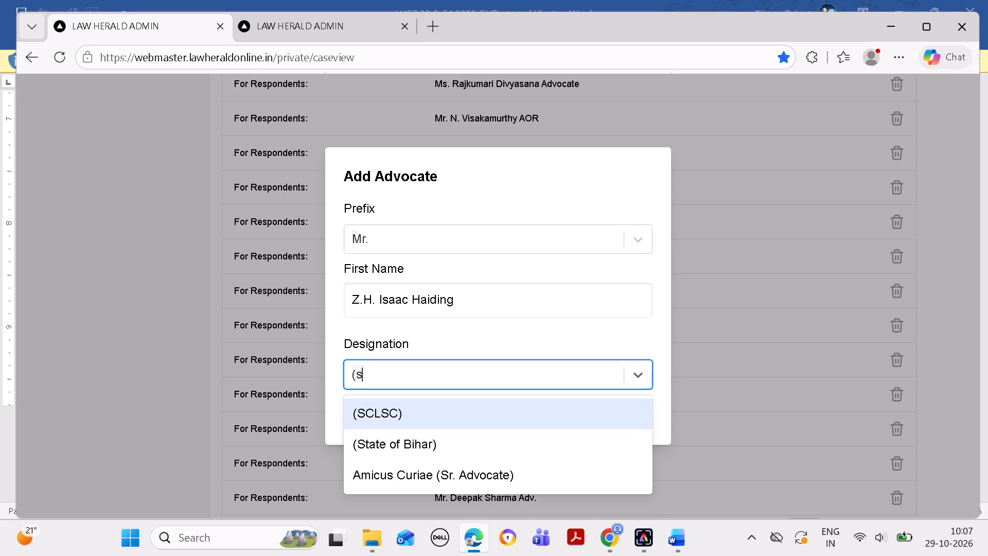
pyautogui.press('s')
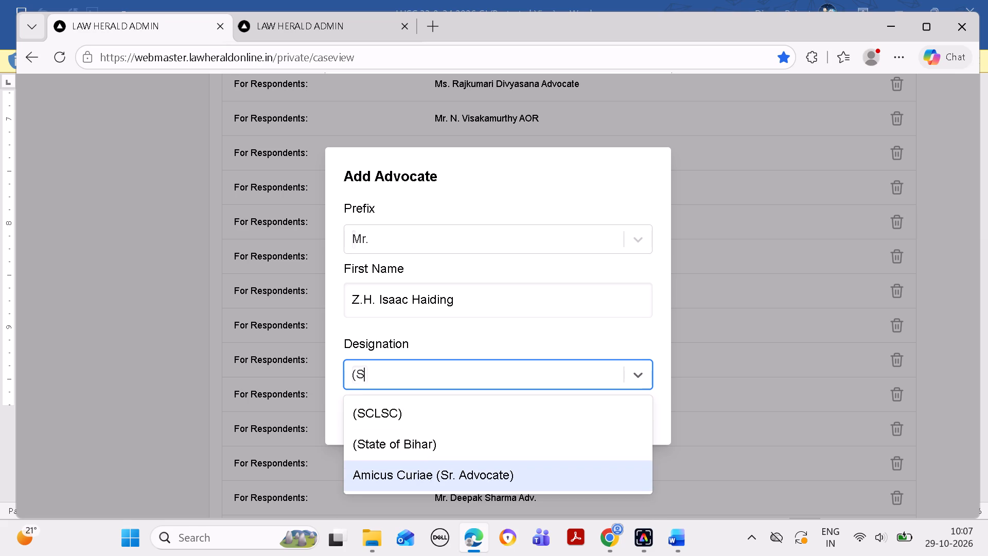
pyautogui.press('Down')
pyautogui.press('Down')
pyautogui.press('Down')
pyautogui.press('Down')
pyautogui.press('Down')
pyautogui.press('Down')
pyautogui.press('Down')
pyautogui.press('Down')
pyautogui.press('Down')
pyautogui.press('Down')
pyautogui.press('Down')
pyautogui.press('Down')
pyautogui.press('Down')
pyautogui.press('Down')
pyautogui.press('t')
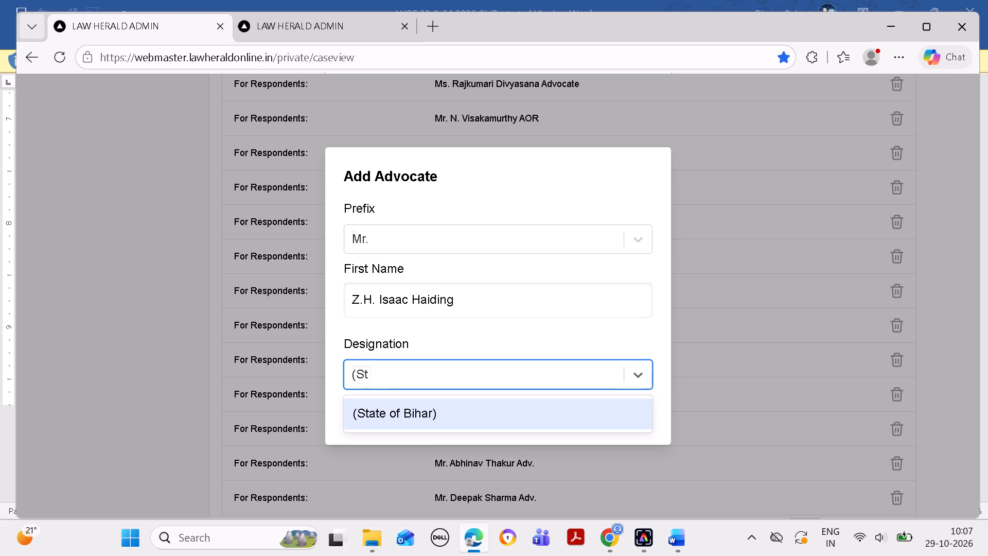
pyautogui.write('and')
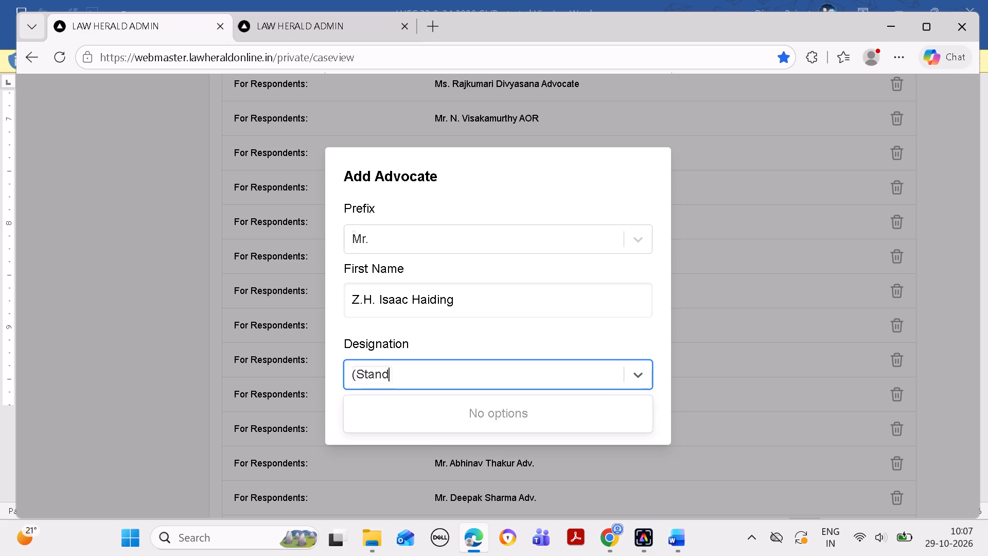
# Clear the designation search and search the unsaved advocate entry's options for STAND.
pyautogui.press('BackSpace')
pyautogui.press('BackSpace')
pyautogui.press('BackSpace')
pyautogui.press('BackSpace')
pyautogui.press('BackSpace')
pyautogui.press('BackSpace')
pyautogui.press('BackSpace')
pyautogui.press('BackSpace')
pyautogui.press('BackSpace')
pyautogui.press('BackSpace')
pyautogui.press('BackSpace')
pyautogui.press('BackSpace')
pyautogui.press('BackSpace')
pyautogui.press('BackSpace')
pyautogui.press('BackSpace')
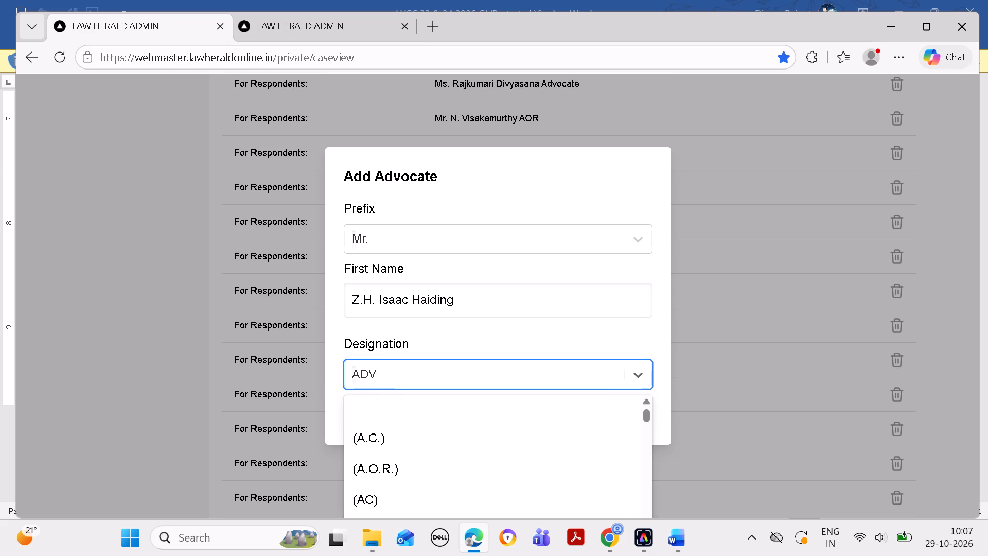
pyautogui.press('s')
pyautogui.write('TAND')
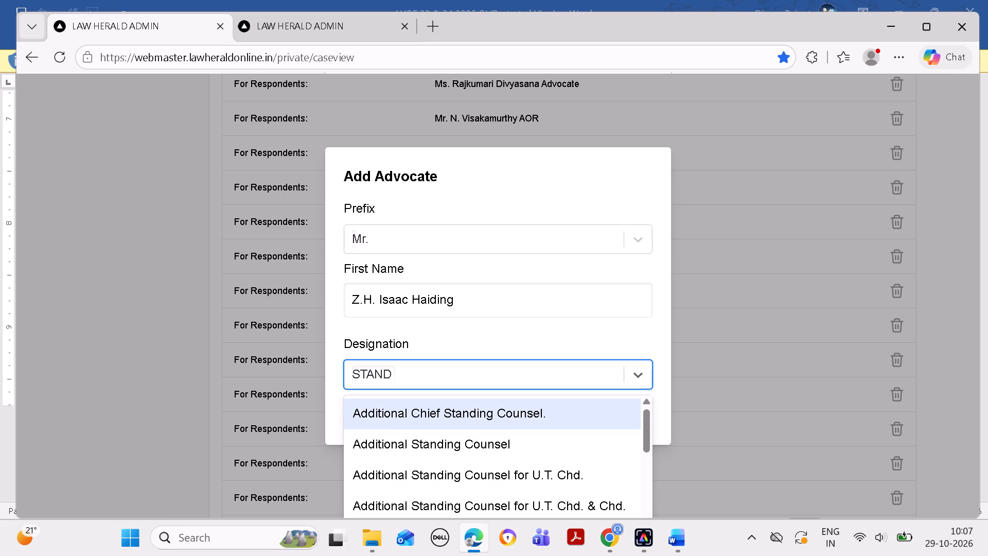
# Look through the designation options matching STAND in the unsaved advocate entry for a plain Standing Counsel designation.
pyautogui.moveTo(647, 437); pyautogui.dragTo(644, 468)
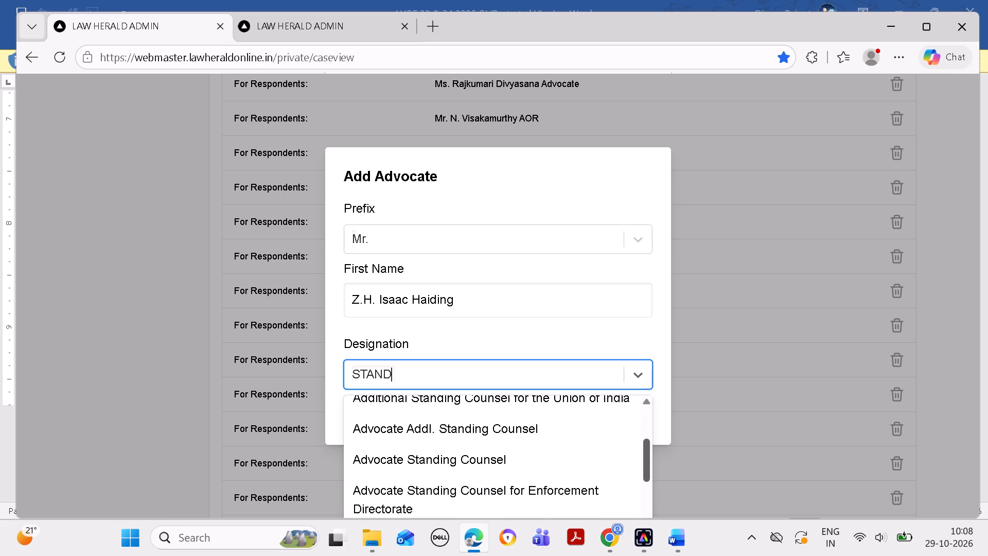
pyautogui.moveTo(644, 468); pyautogui.dragTo(633, 511)
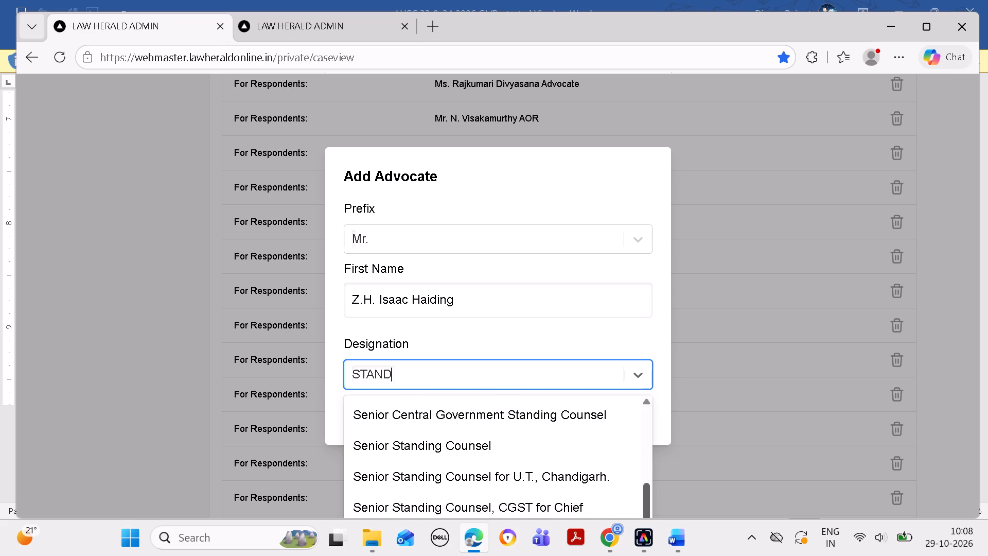
pyautogui.moveTo(633, 511); pyautogui.dragTo(622, 539)
pyautogui.scroll(-1, 597, 480)
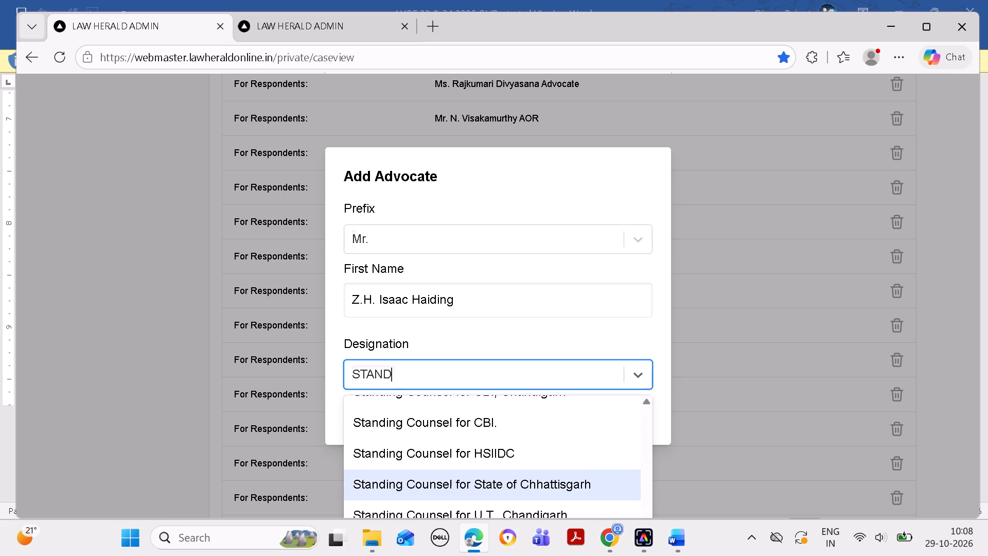
pyautogui.scroll(-8, 597, 480)
pyautogui.press('Up')
pyautogui.press('Up')
pyautogui.press('Up')
pyautogui.press('Up')
pyautogui.press('Up')
pyautogui.press('Up')
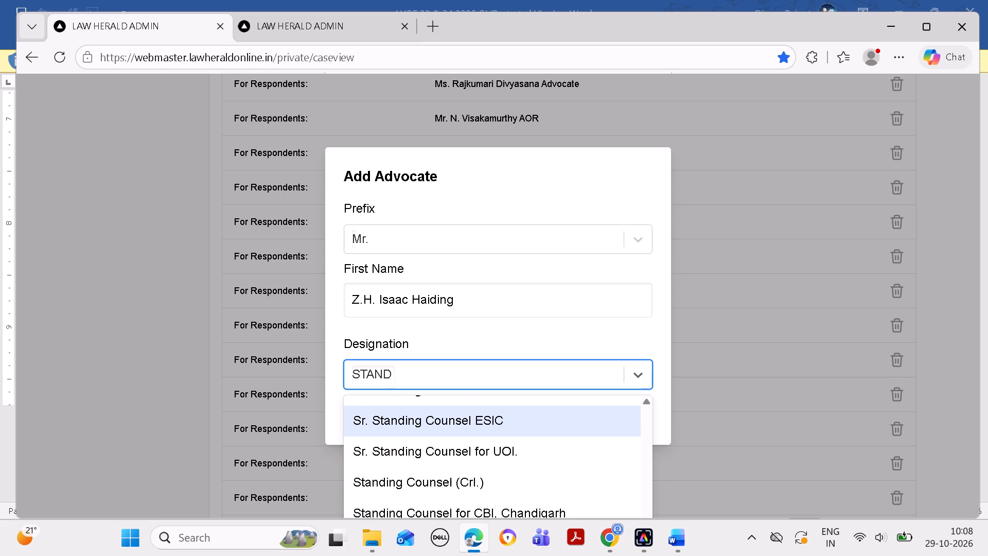
pyautogui.press('Up')
pyautogui.press('Up')
pyautogui.press('Up')
pyautogui.press('Up')
pyautogui.press('Up')
pyautogui.press('Up')
pyautogui.press('Up')
pyautogui.press('Up')
pyautogui.press('Up')
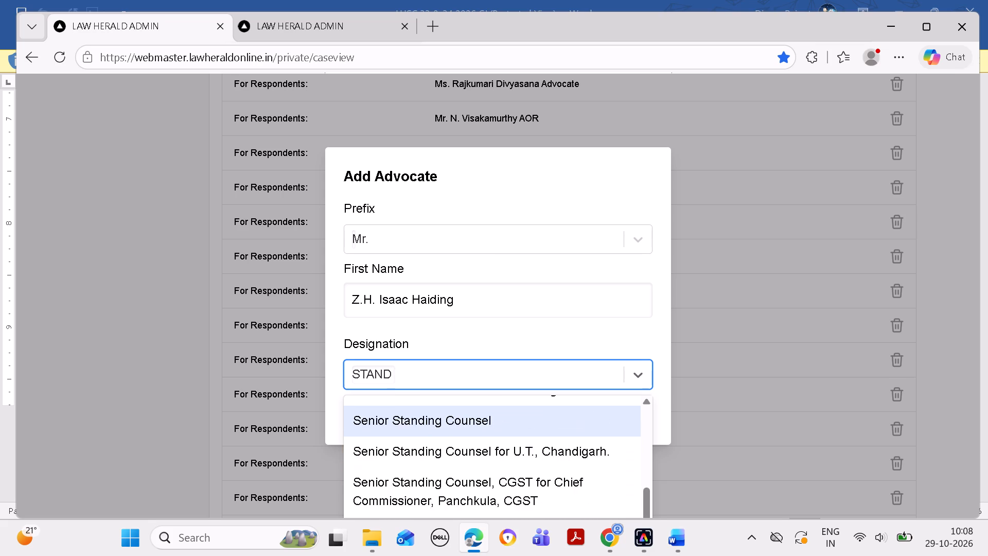
pyautogui.press('Up')
pyautogui.press('Up')
pyautogui.press('Up')
pyautogui.press('Up')
pyautogui.press('Up')
pyautogui.press('Up')
pyautogui.press('Up')
pyautogui.press('Up')
pyautogui.press('Up')
pyautogui.press('Up')
pyautogui.press('Up')
pyautogui.press('Up')
pyautogui.press('Up')
pyautogui.press('Up')
pyautogui.press('Up')
pyautogui.press('Up')
pyautogui.press('Up')
pyautogui.press('Up')
pyautogui.press('Up')
pyautogui.press('Up')
pyautogui.press('Up')
pyautogui.press('Up')
pyautogui.press('Up')
pyautogui.press('Up')
pyautogui.press('Up')
pyautogui.press('Up')
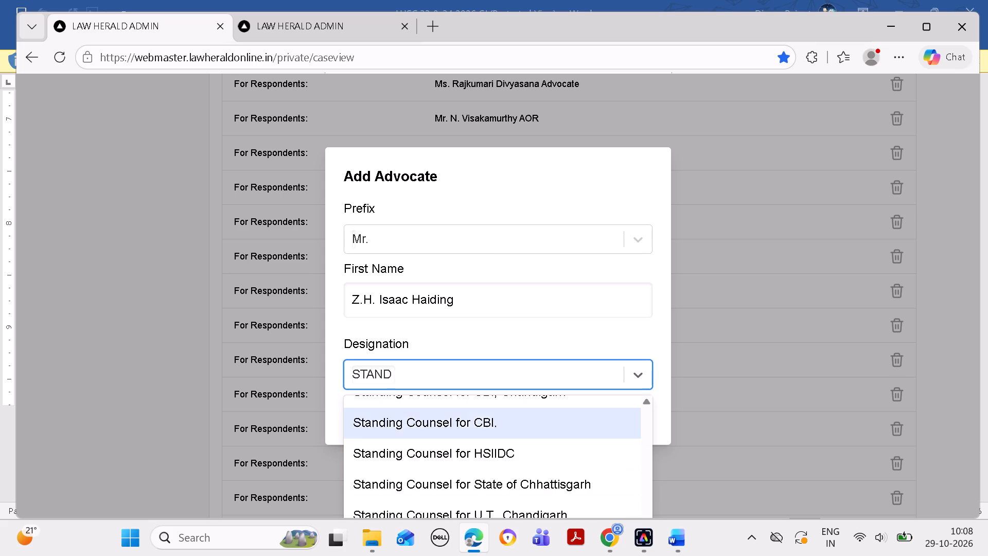
# Close the designation options and cancel the unsaved advocate entry.
pyautogui.click(714, 159)
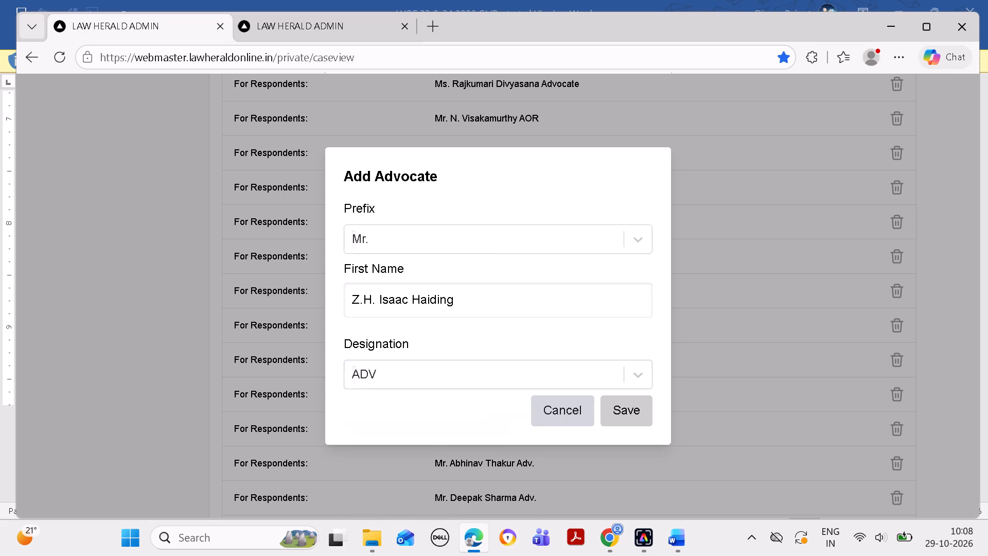
pyautogui.click(567, 407)
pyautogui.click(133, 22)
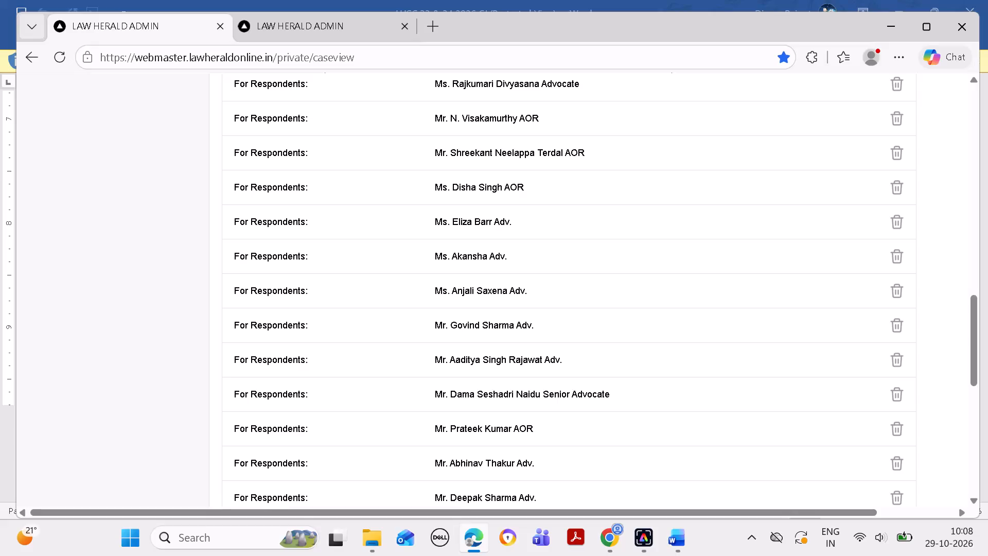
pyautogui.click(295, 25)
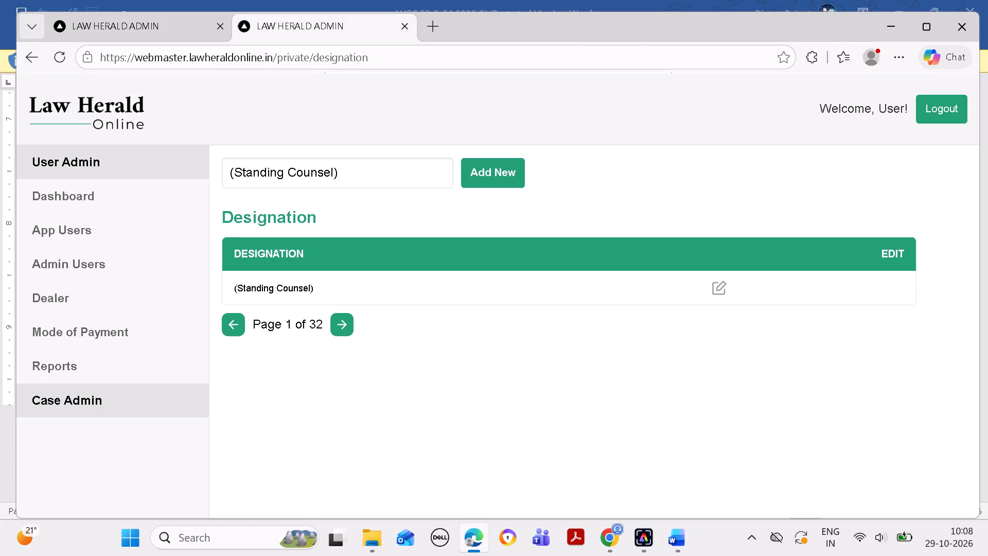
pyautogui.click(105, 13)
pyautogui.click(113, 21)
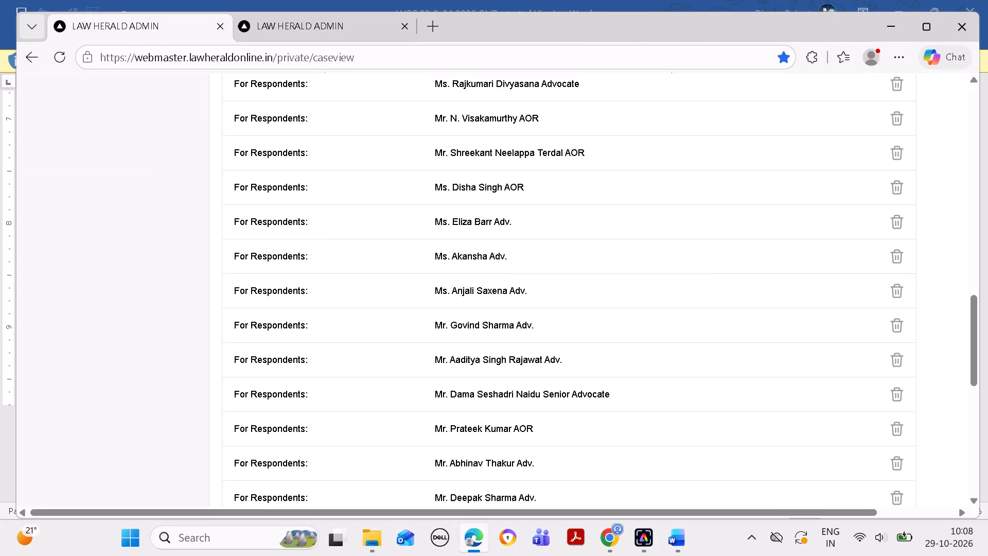
# Search the case's respondent advocates for (Standing Counsel) and select the first match with the Standing counsel designation.
pyautogui.scroll(3, 346, 216)
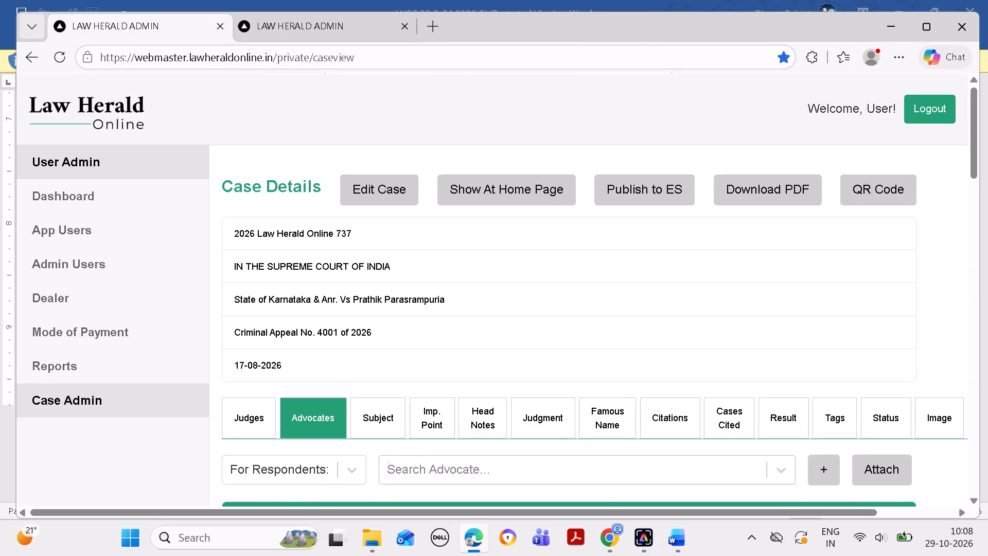
pyautogui.click(556, 468)
pyautogui.hotkey('ctrl', 'v')
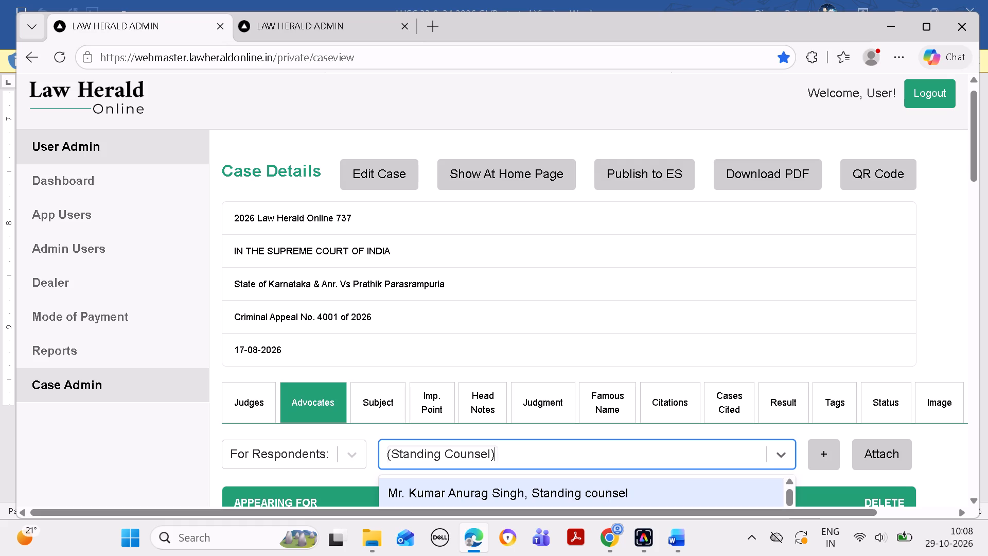
pyautogui.click(653, 490)
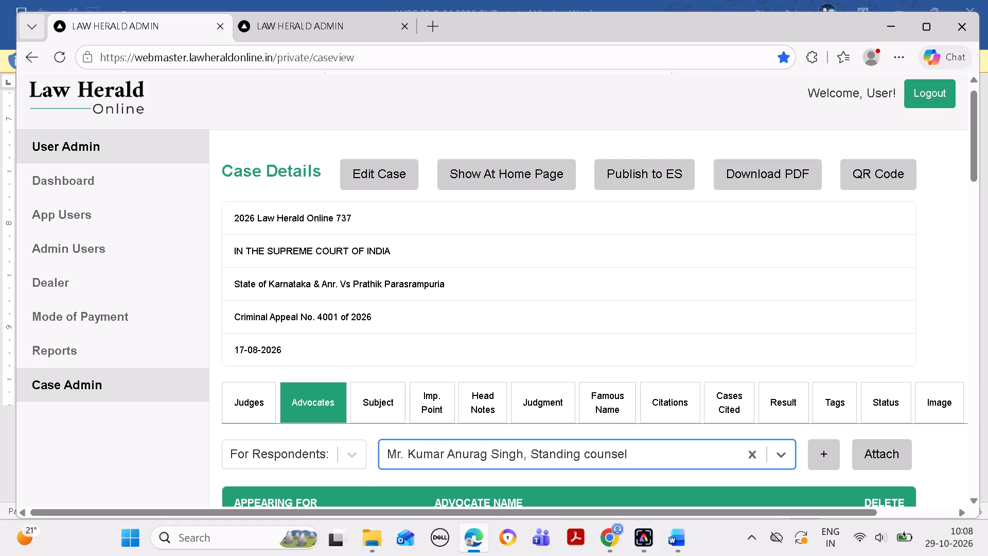
# Copy the Standing Counsel's name, without prefix, from the For Respondents list in the Word document and return to the case page.
pyautogui.click(679, 537)
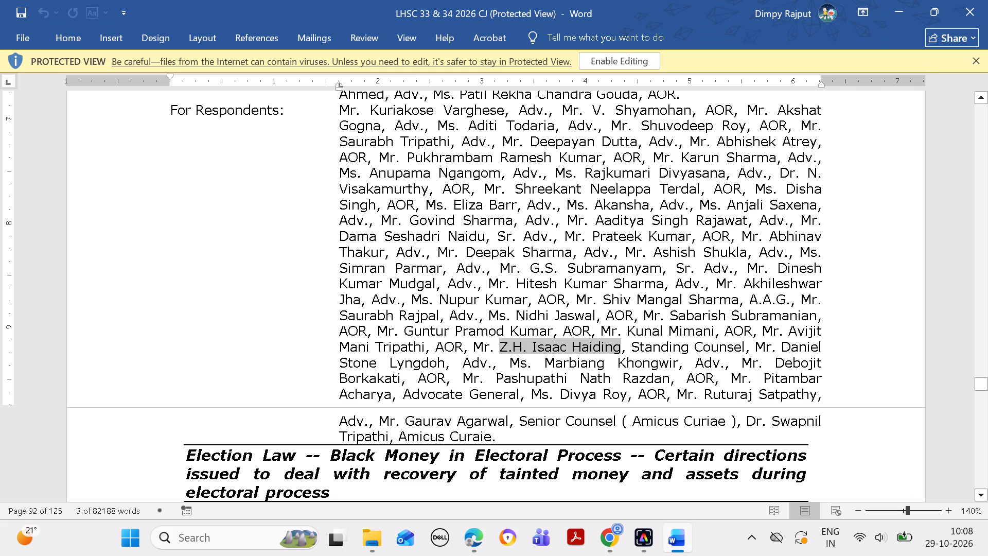
pyautogui.click(627, 374)
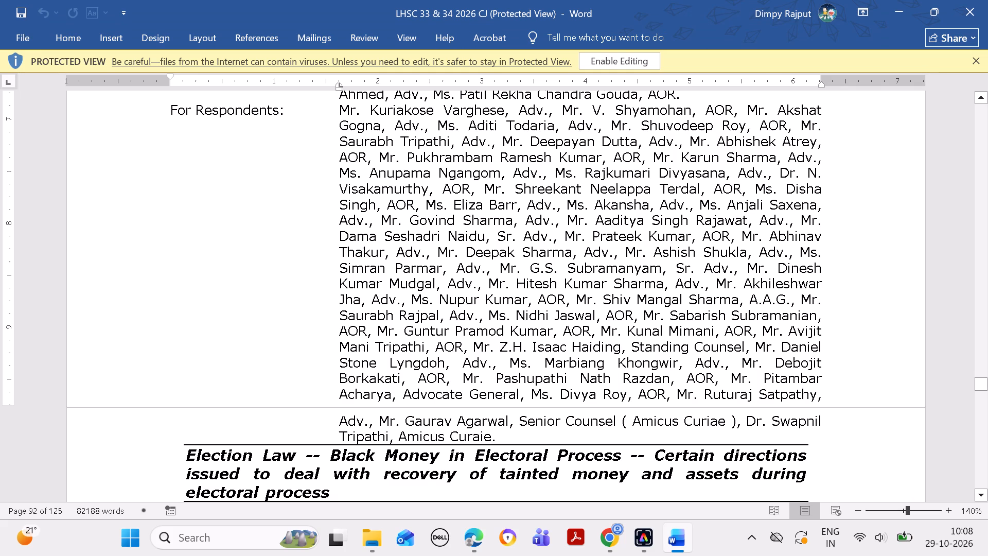
pyautogui.moveTo(497, 343); pyautogui.dragTo(588, 341)
pyautogui.hotkey('ctrl', 'c')
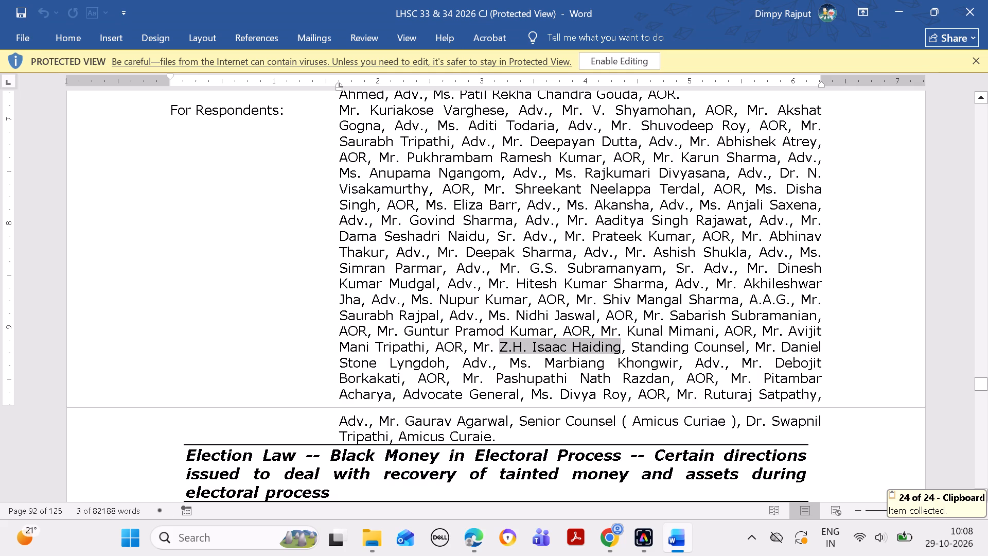
pyautogui.click(478, 536)
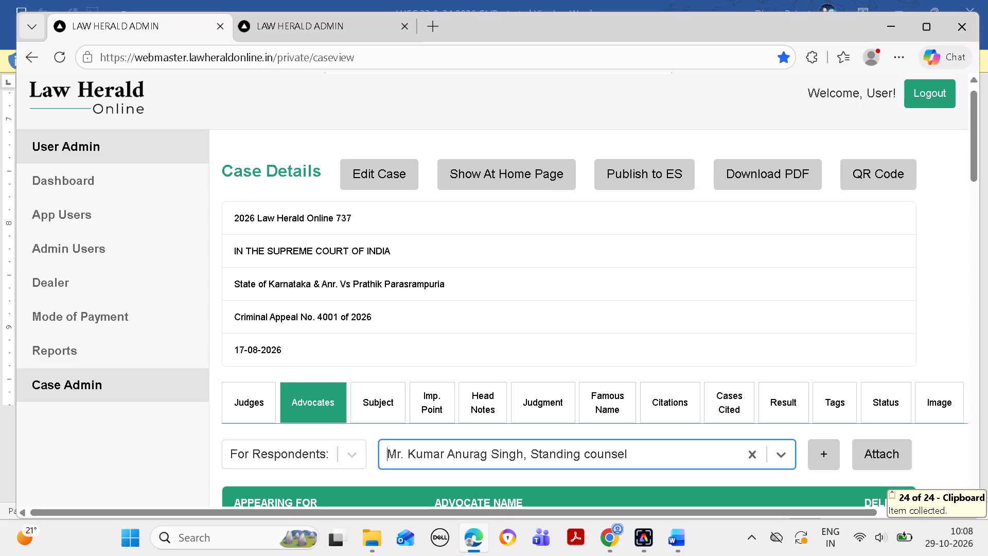
# Search the respondents' advocates for the copied name, and enter that name as the first name in a new advocate entry.
pyautogui.click(750, 450)
pyautogui.hotkey('ctrl', 'v')
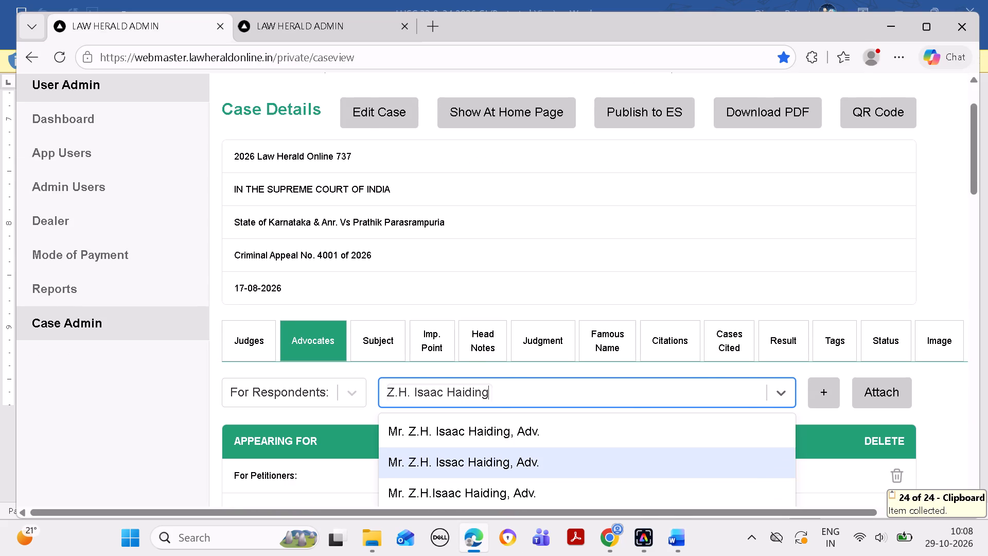
pyautogui.click(820, 395)
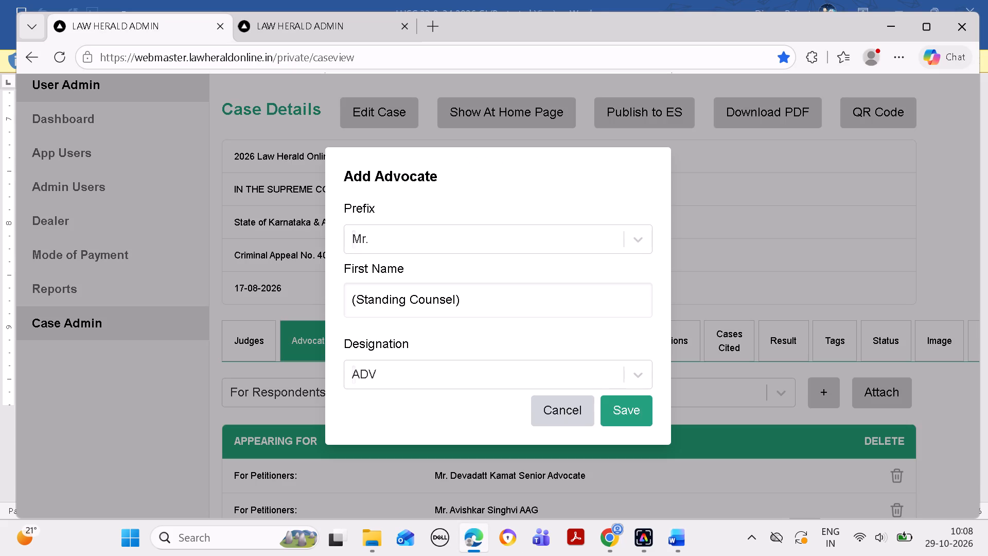
pyautogui.moveTo(542, 305); pyautogui.dragTo(400, 302)
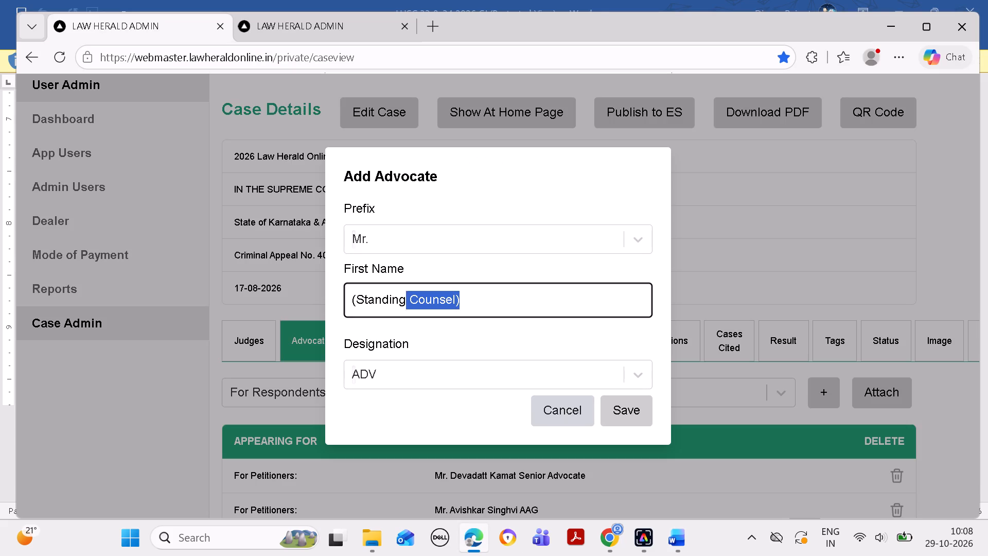
pyautogui.moveTo(400, 302); pyautogui.dragTo(337, 302)
pyautogui.press('BackSpace')
pyautogui.hotkey('ctrl', 'v')
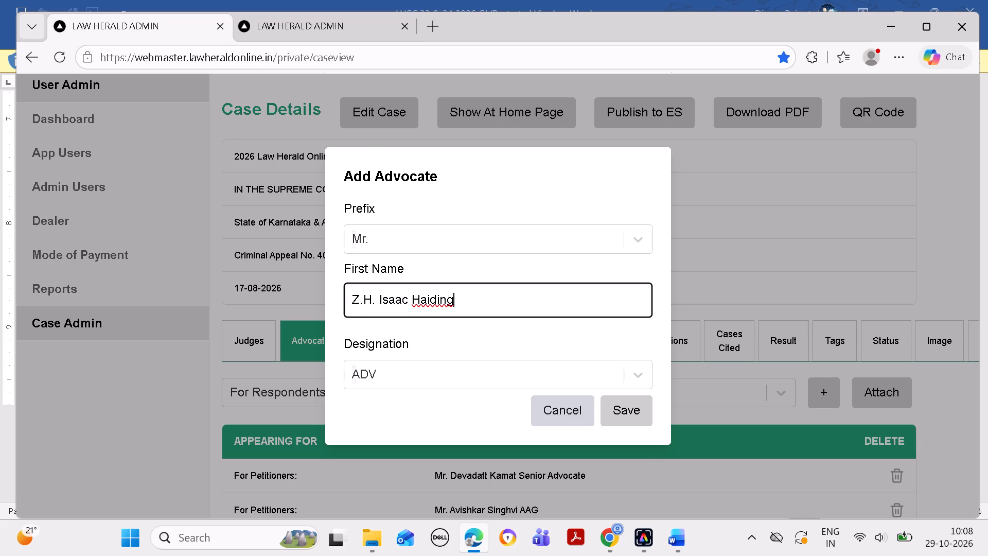
# Search the new advocate entry's designation options for st and look through the matches for a plain Standing Counsel designation.
pyautogui.click(446, 374)
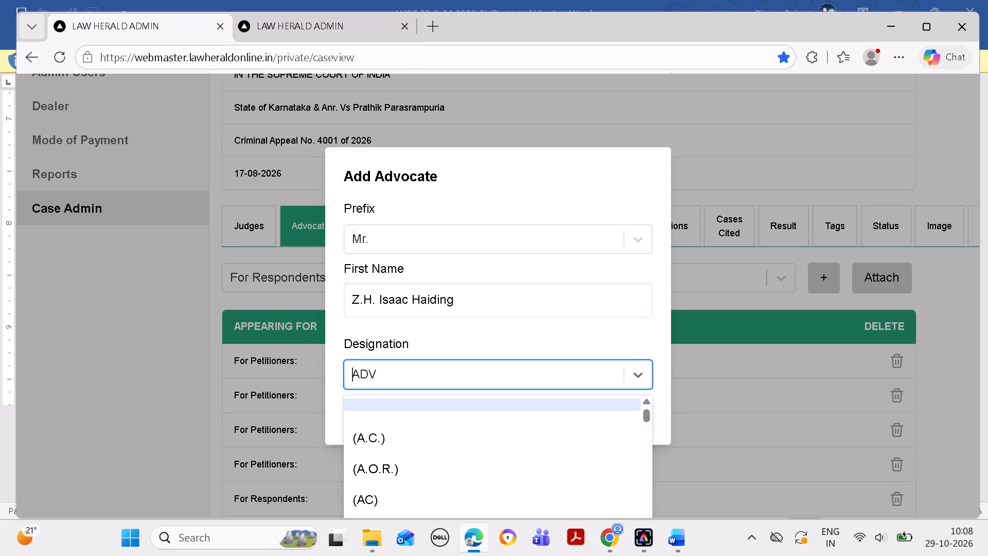
pyautogui.press('s')
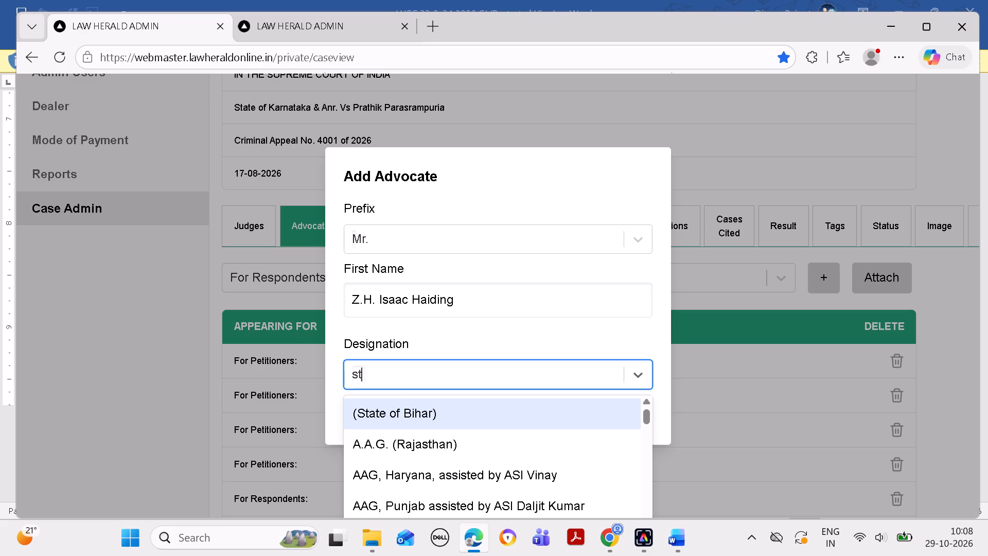
pyautogui.press('Down')
pyautogui.press('Down')
pyautogui.press('Down')
pyautogui.press('Down')
pyautogui.press('Down')
pyautogui.press('Down')
pyautogui.press('Down')
pyautogui.press('Down')
pyautogui.press('Down')
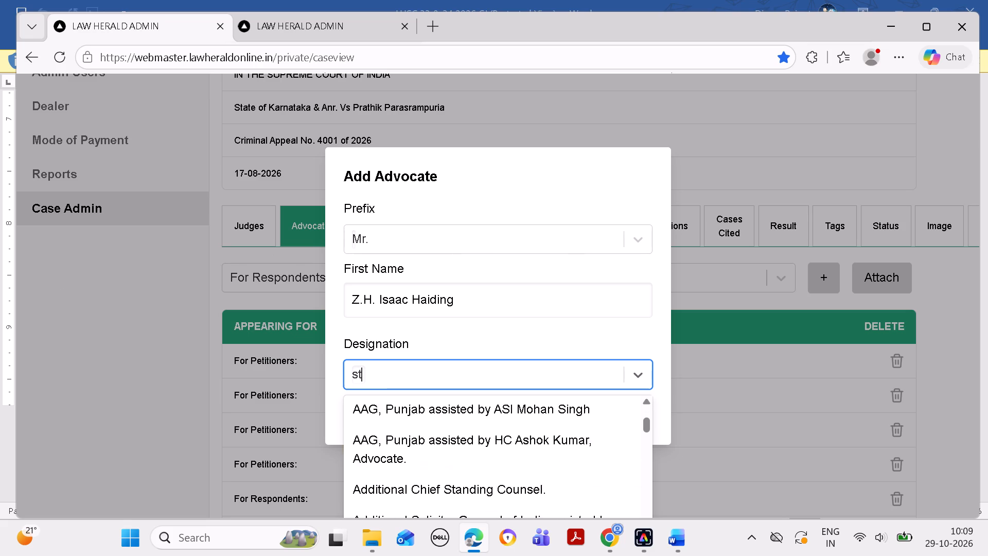
pyautogui.press('Down')
pyautogui.press('Down')
pyautogui.press('Down')
pyautogui.press('Down')
pyautogui.press('Down')
pyautogui.press('Down')
pyautogui.press('Down')
pyautogui.press('Down')
pyautogui.press('Down')
pyautogui.press('Down')
pyautogui.press('Down')
pyautogui.press('Down')
pyautogui.press('Down')
pyautogui.press('Down')
pyautogui.press('Down')
pyautogui.press('Down')
pyautogui.press('Down')
pyautogui.press('Down')
pyautogui.press('Down')
pyautogui.press('Down')
pyautogui.press('Down')
pyautogui.press('Down')
pyautogui.press('Down')
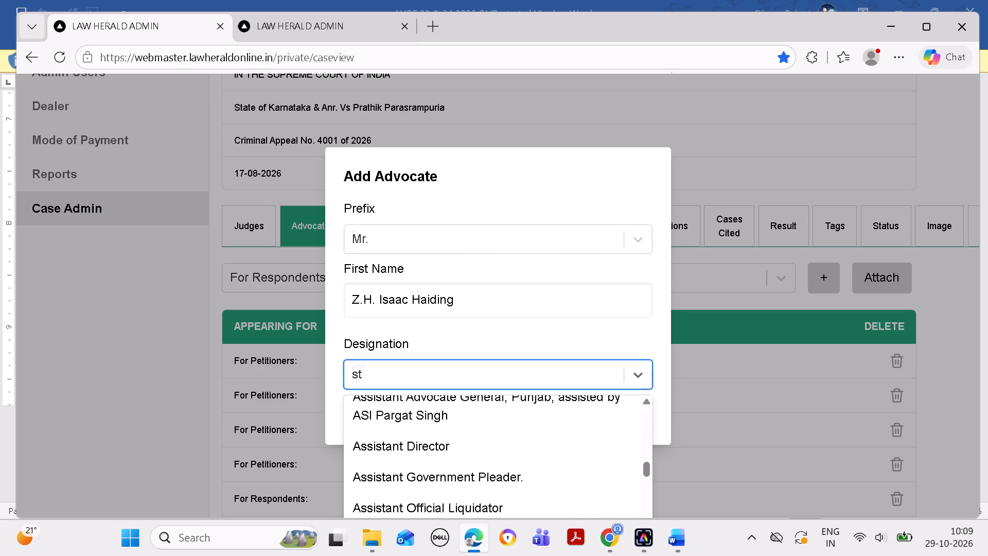
pyautogui.press('Down')
pyautogui.press('Down')
pyautogui.press('Down')
pyautogui.press('Down')
pyautogui.press('Down')
pyautogui.press('Down')
pyautogui.press('Down')
pyautogui.press('Down')
pyautogui.press('Down')
pyautogui.press('Down')
pyautogui.press('Down')
pyautogui.press('Down')
pyautogui.press('Down')
pyautogui.press('Down')
pyautogui.press('Down')
pyautogui.press('Down')
pyautogui.press('Down')
pyautogui.press('Down')
pyautogui.press('Down')
pyautogui.press('Down')
pyautogui.press('Down')
pyautogui.press('Down')
pyautogui.press('Down')
pyautogui.press('Down')
pyautogui.press('Down')
pyautogui.press('Down')
pyautogui.press('Down')
pyautogui.press('Down')
pyautogui.press('Down')
pyautogui.press('Down')
pyautogui.press('Down')
pyautogui.press('Down')
pyautogui.press('Down')
pyautogui.press('Down')
pyautogui.press('Down')
pyautogui.press('Down')
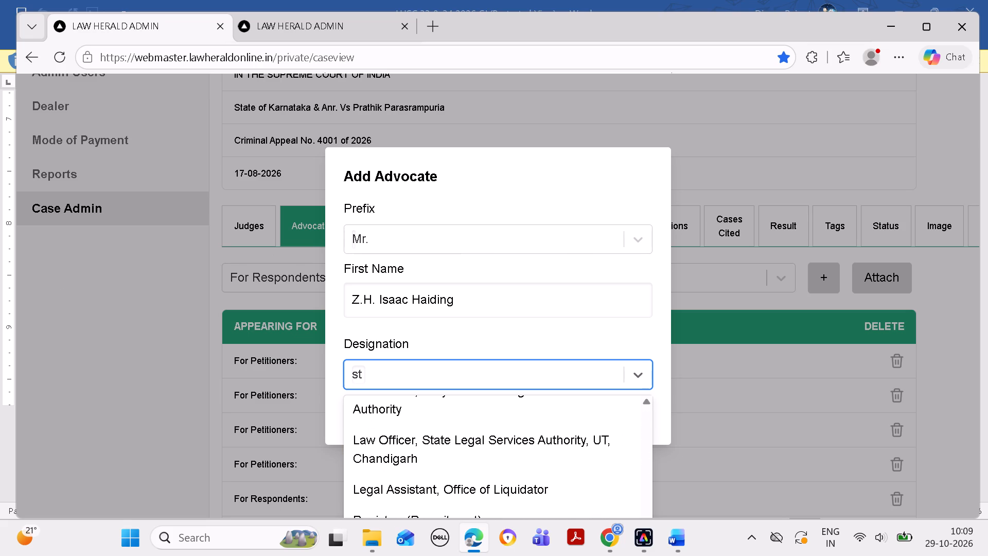
pyautogui.press('Down')
pyautogui.press('Down')
pyautogui.press('Down')
pyautogui.press('Down')
pyautogui.press('Down')
pyautogui.press('Down')
pyautogui.press('Down')
pyautogui.press('Down')
pyautogui.press('Down')
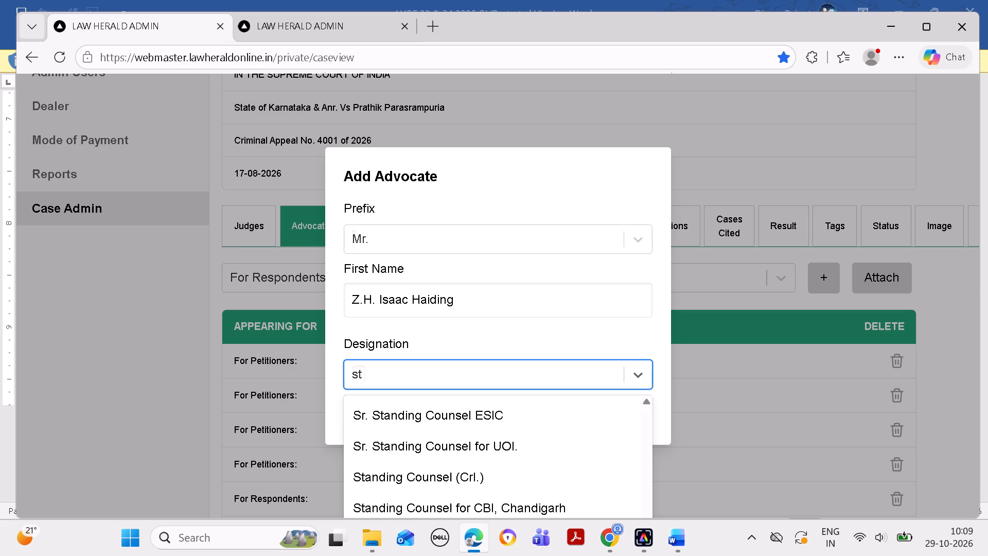
pyautogui.press('Down')
pyautogui.press('Up')
pyautogui.press('Up')
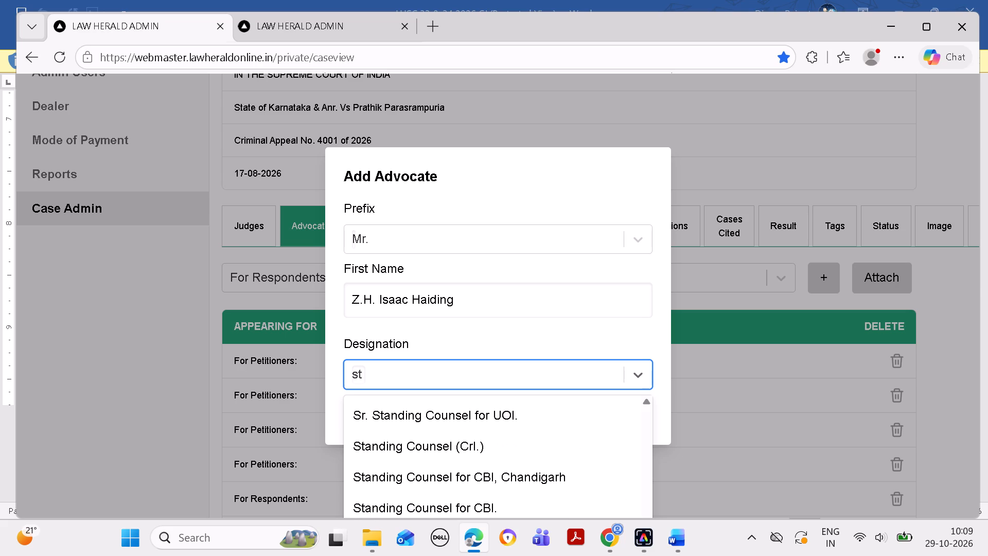
pyautogui.press('Down')
pyautogui.press('Down')
pyautogui.press('Down')
pyautogui.press('Down')
pyautogui.press('Down')
pyautogui.press('Down')
pyautogui.press('Down')
pyautogui.press('Down')
pyautogui.press('Down')
pyautogui.press('Down')
pyautogui.press('Down')
pyautogui.press('Down')
pyautogui.press('Down')
pyautogui.press('Down')
pyautogui.press('Up')
pyautogui.press('Up')
pyautogui.press('Up')
pyautogui.press('Up')
pyautogui.press('Up')
pyautogui.press('Up')
pyautogui.press('Up')
pyautogui.press('Up')
pyautogui.press('Up')
pyautogui.press('Up')
pyautogui.press('Up')
pyautogui.press('Up')
pyautogui.press('Up')
pyautogui.press('Up')
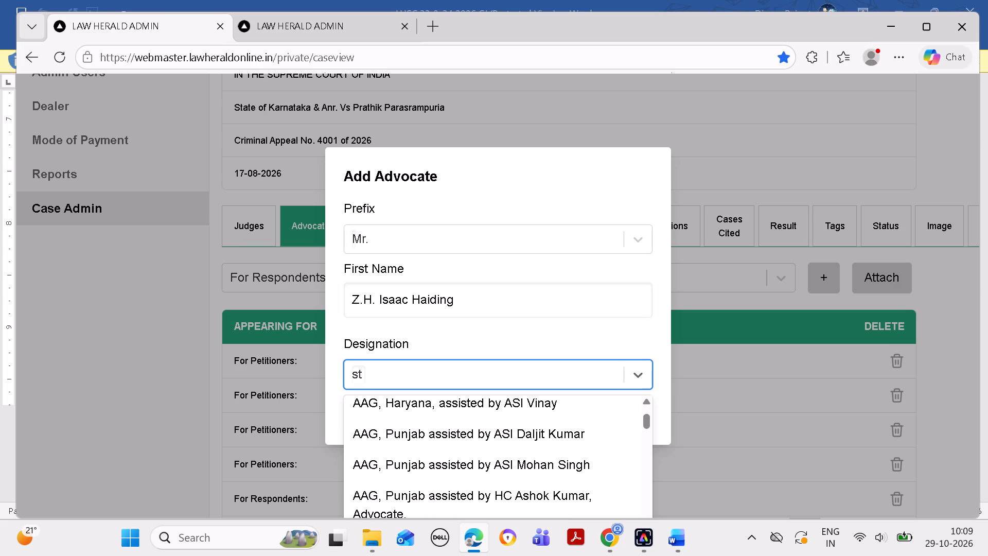
pyautogui.press('Down')
pyautogui.press('Down')
pyautogui.press('Down')
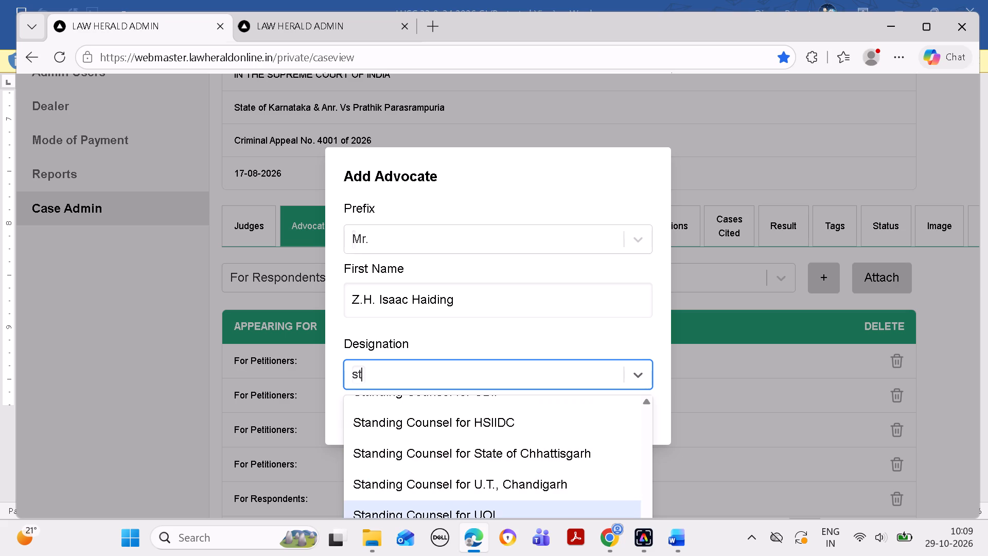
# Look back and forth through the new advocate entry's designation matches for st, checking for a plain Standing Counsel option.
pyautogui.press('Up')
pyautogui.press('Up')
pyautogui.press('Up')
pyautogui.press('Up')
pyautogui.press('Up')
pyautogui.press('Up')
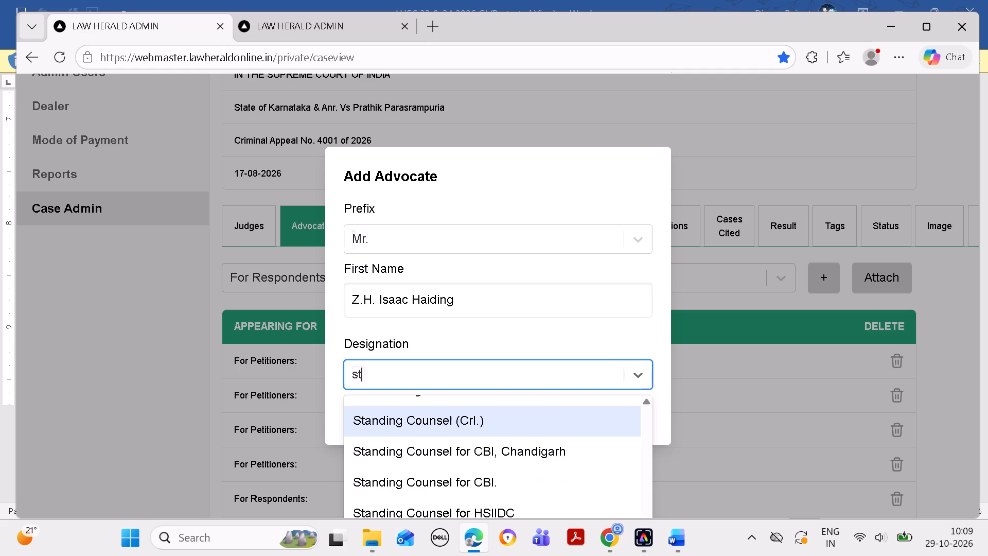
pyautogui.press('Up')
pyautogui.press('Up')
pyautogui.press('Up')
pyautogui.press('Up')
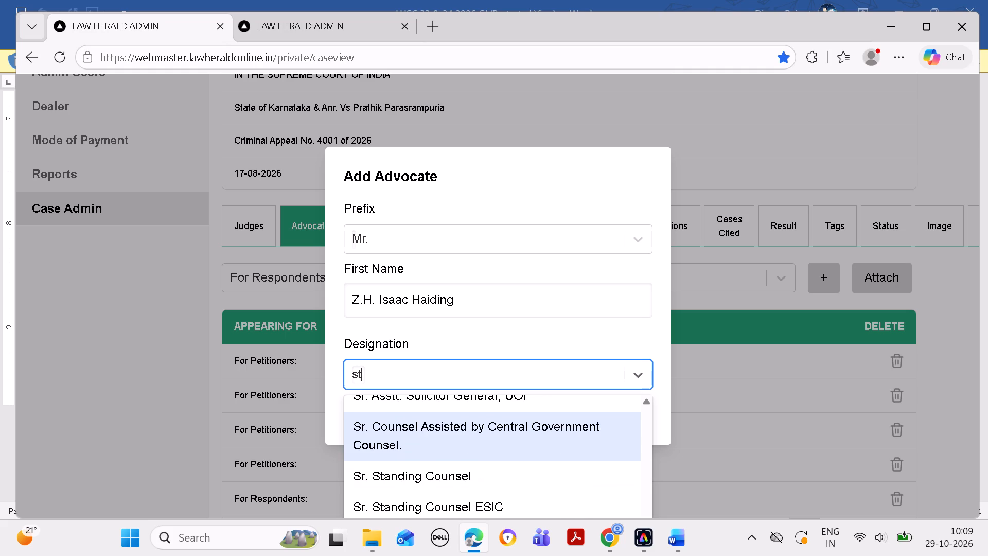
pyautogui.press('Up')
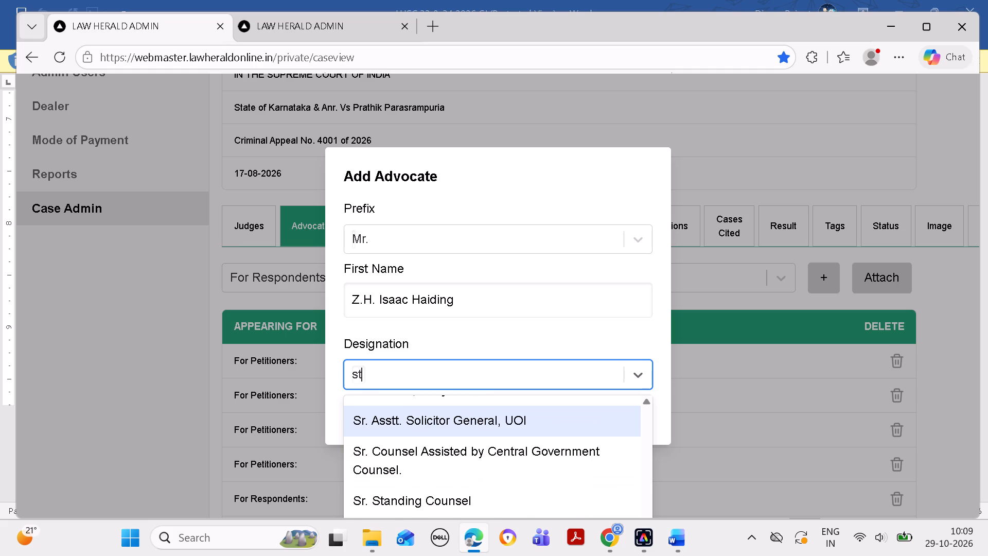
pyautogui.press('Up')
pyautogui.press('Up')
pyautogui.press('Up')
pyautogui.press('Up')
pyautogui.press('Up')
pyautogui.press('Up')
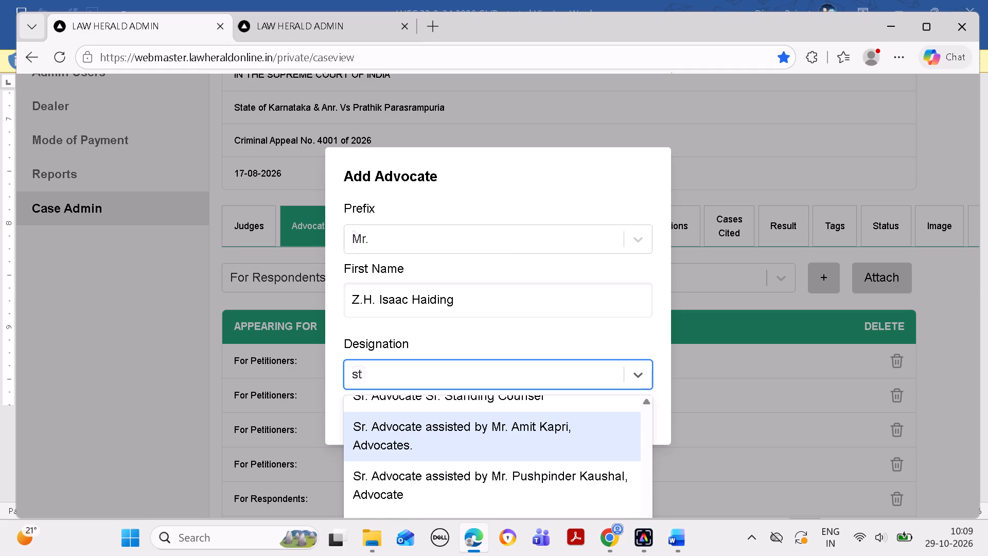
pyautogui.press('Up')
pyautogui.press('Up')
pyautogui.press('Up')
pyautogui.press('Up')
pyautogui.press('Up')
pyautogui.press('Up')
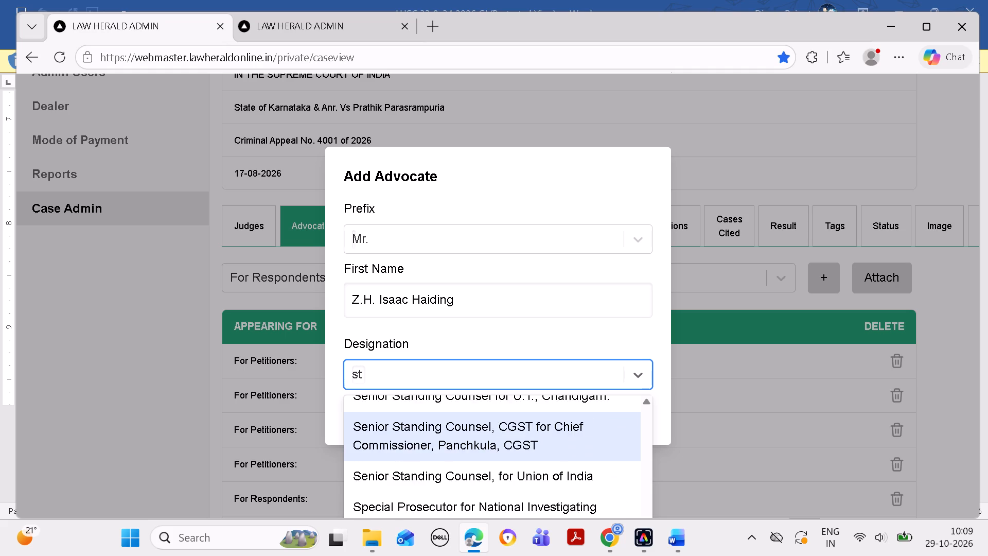
pyautogui.press('Up')
pyautogui.press('Up')
pyautogui.press('Up')
pyautogui.press('Up')
pyautogui.press('Up')
pyautogui.press('Up')
pyautogui.press('Up')
pyautogui.press('Down')
pyautogui.press('Down')
pyautogui.press('Down')
pyautogui.press('Down')
pyautogui.press('Down')
pyautogui.press('Down')
pyautogui.press('Down')
pyautogui.press('Down')
pyautogui.press('Down')
pyautogui.press('Down')
pyautogui.press('Down')
pyautogui.press('Down')
pyautogui.press('Down')
pyautogui.press('Down')
pyautogui.press('Down')
pyautogui.press('Down')
pyautogui.press('Down')
pyautogui.press('Down')
pyautogui.press('Down')
pyautogui.press('Down')
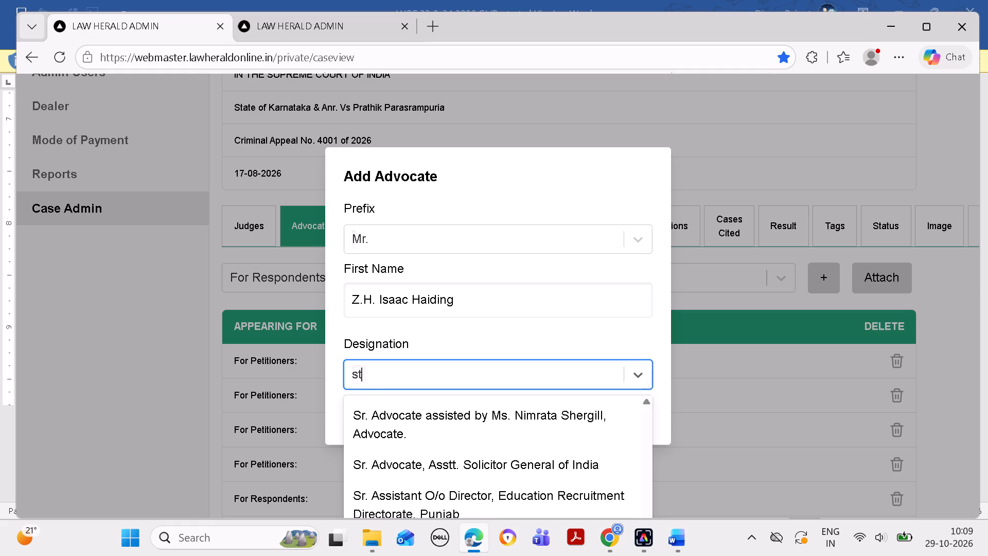
# Search the new advocate entry's designation options for Standing Counsel and look through the matches.
pyautogui.press('BackSpace')
pyautogui.press('BackSpace')
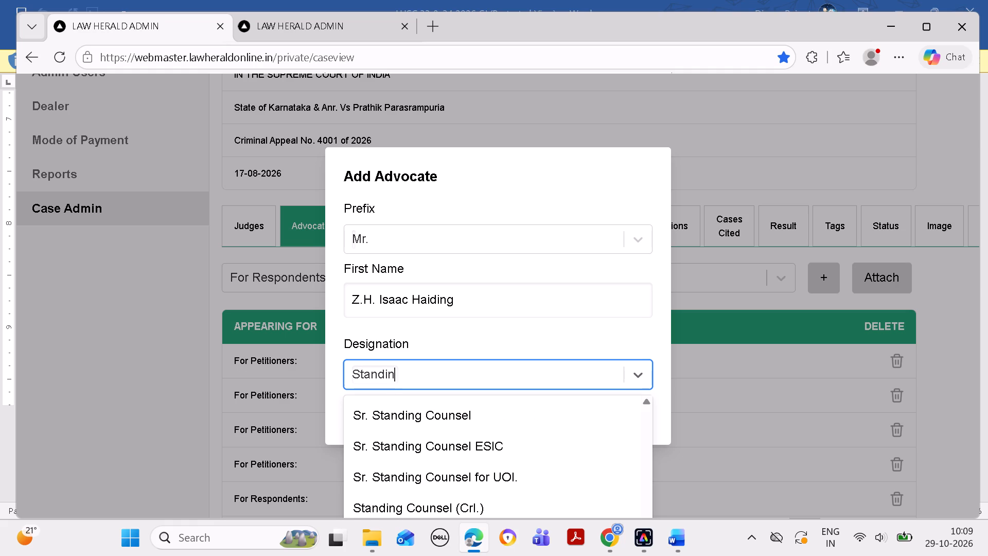
pyautogui.press('space')
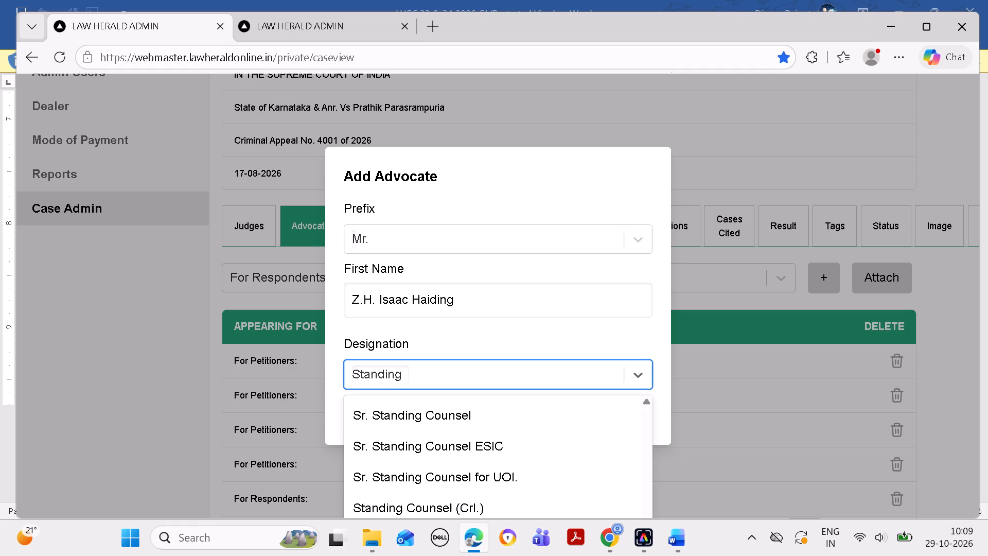
pyautogui.press('c')
pyautogui.write('ounsel')
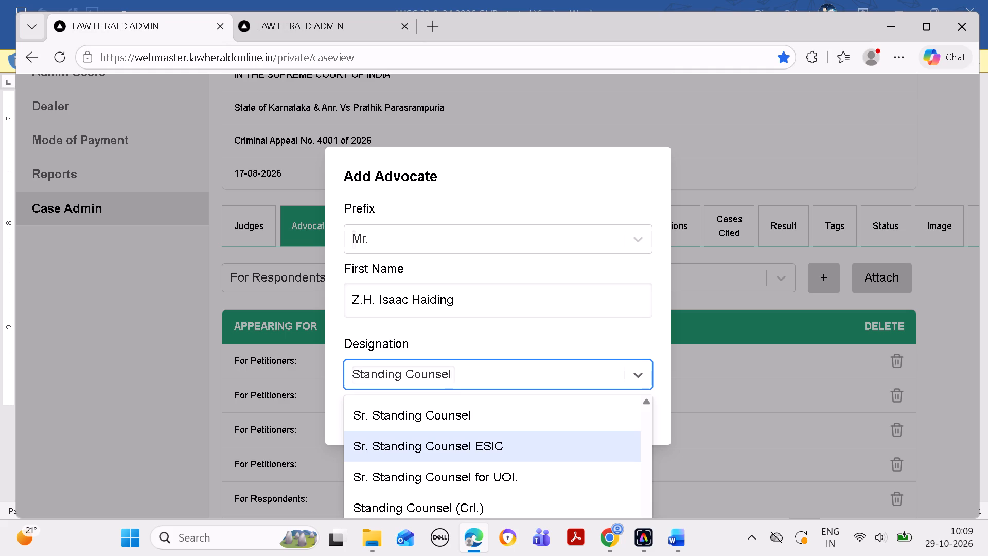
pyautogui.press('Down')
pyautogui.press('Down')
pyautogui.press('Down')
pyautogui.press('Down')
pyautogui.press('Down')
pyautogui.press('Down')
pyautogui.press('Down')
pyautogui.press('Down')
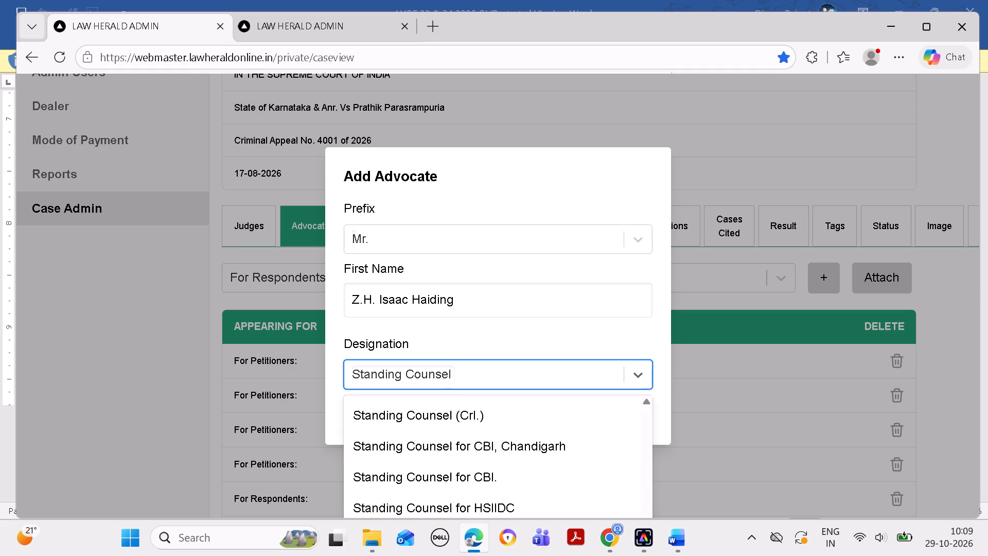
pyautogui.press('Down')
pyautogui.press('Down')
pyautogui.press('Down')
pyautogui.press('Down')
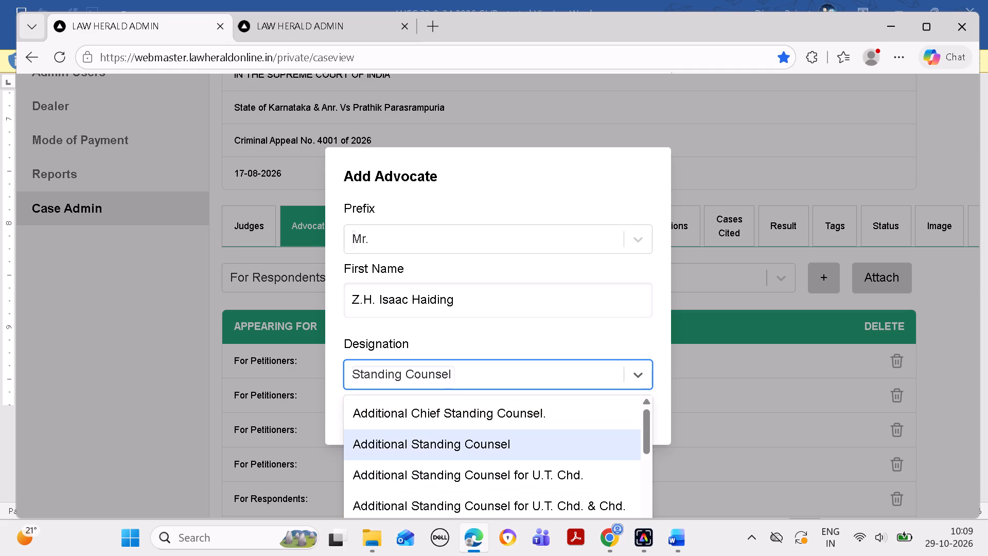
pyautogui.press('Up')
pyautogui.press('Up')
pyautogui.press('Up')
pyautogui.press('Up')
pyautogui.press('Up')
pyautogui.press('Up')
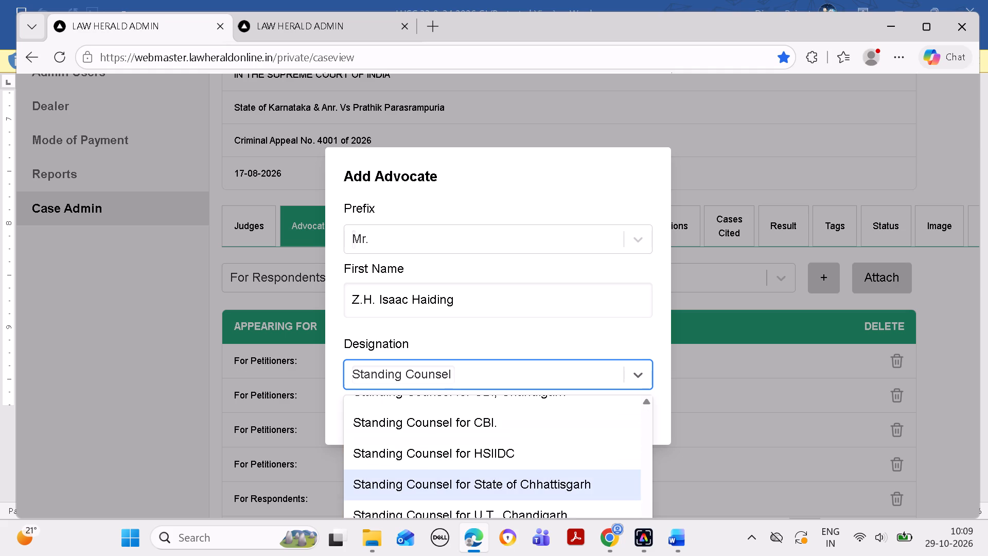
pyautogui.press('Up')
pyautogui.press('Up')
pyautogui.press('Up')
pyautogui.press('Up')
pyautogui.press('Up')
pyautogui.press('Up')
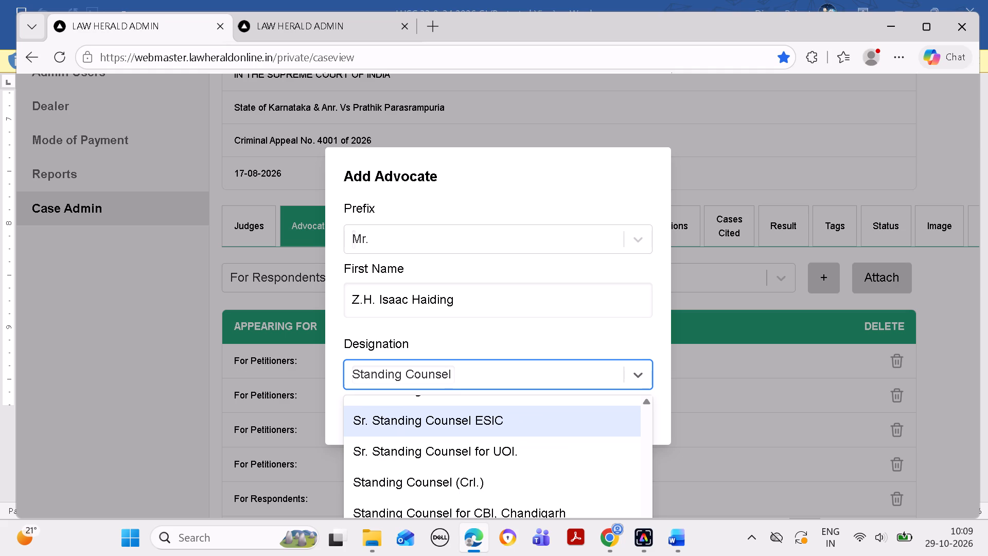
pyautogui.press('Up')
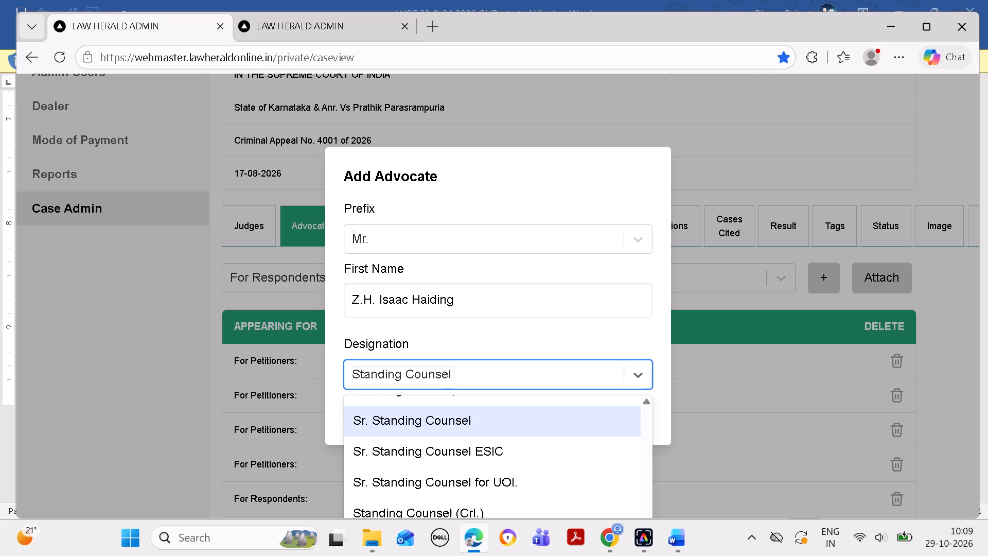
pyautogui.press('Up')
pyautogui.press('Up')
pyautogui.press('Up')
pyautogui.press('Up')
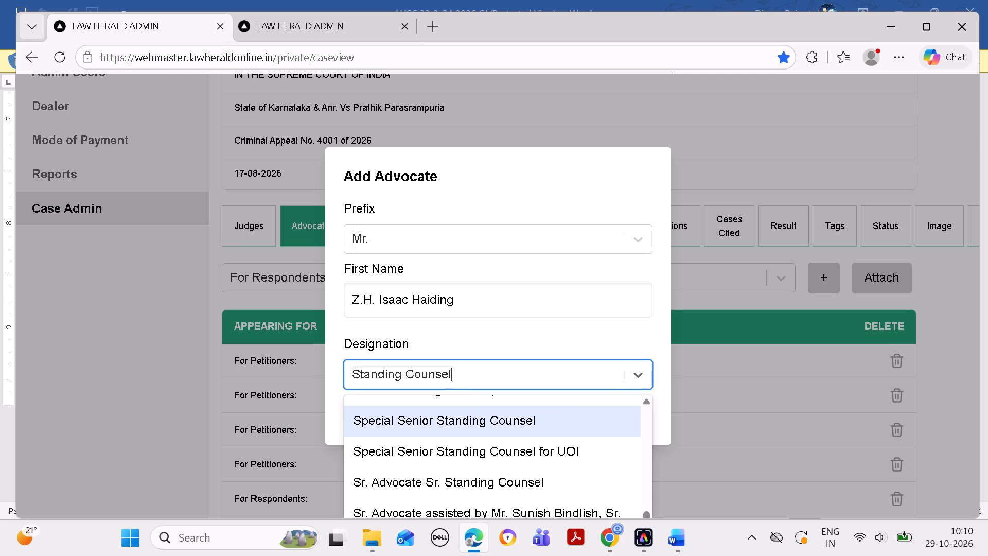
pyautogui.press('Up')
pyautogui.press('Up')
pyautogui.press('Up')
pyautogui.press('Up')
pyautogui.press('Up')
pyautogui.press('Up')
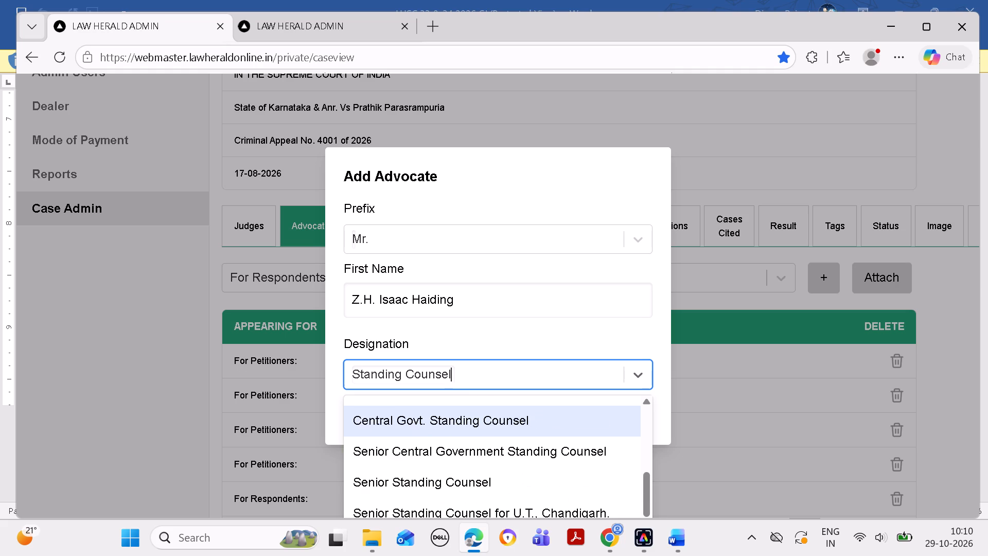
# Clear the designation search, search the options for STANDING COUNSEL in capitals, and look through the matches.
pyautogui.press('BackSpace')
pyautogui.press('BackSpace')
pyautogui.press('BackSpace')
pyautogui.press('BackSpace')
pyautogui.press('BackSpace')
pyautogui.press('BackSpace')
pyautogui.press('BackSpace')
pyautogui.press('BackSpace')
pyautogui.press('BackSpace')
pyautogui.press('BackSpace')
pyautogui.press('BackSpace')
pyautogui.press('BackSpace')
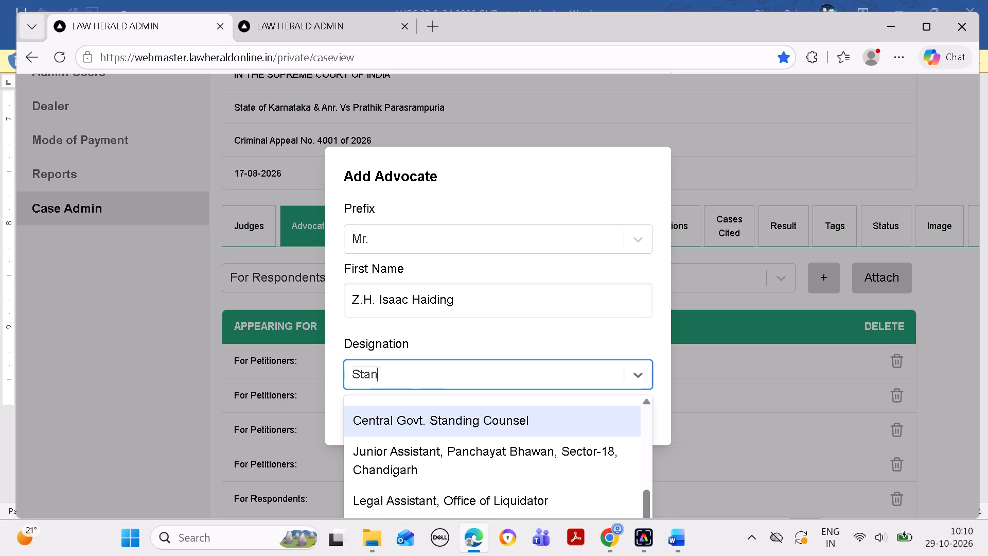
pyautogui.press('BackSpace')
pyautogui.press('BackSpace')
pyautogui.press('BackSpace')
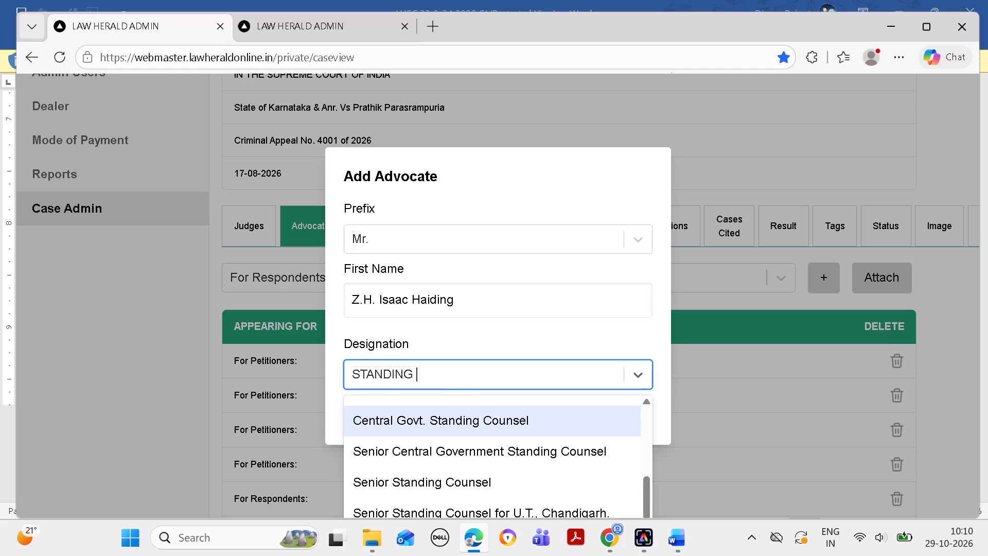
pyautogui.press('BackSpace')
pyautogui.press('BackSpace')
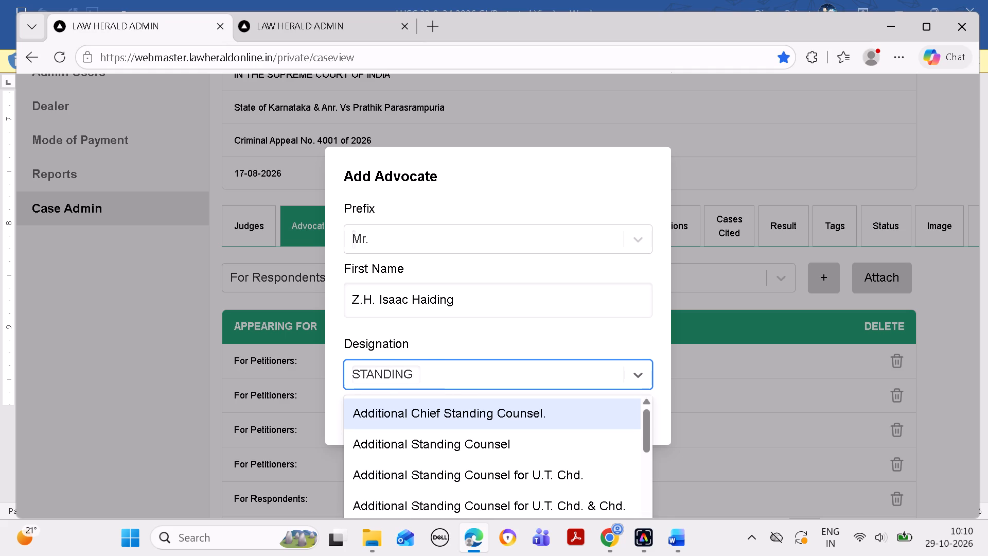
pyautogui.press('o')
pyautogui.press('BackSpace')
pyautogui.press('c')
pyautogui.write('OUNSE')
pyautogui.press('l')
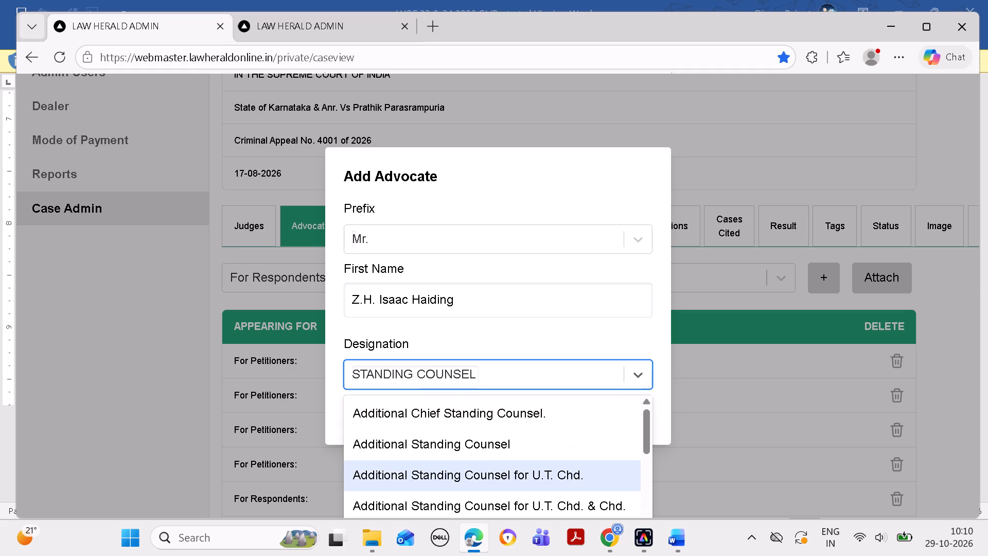
pyautogui.moveTo(643, 442); pyautogui.dragTo(647, 466)
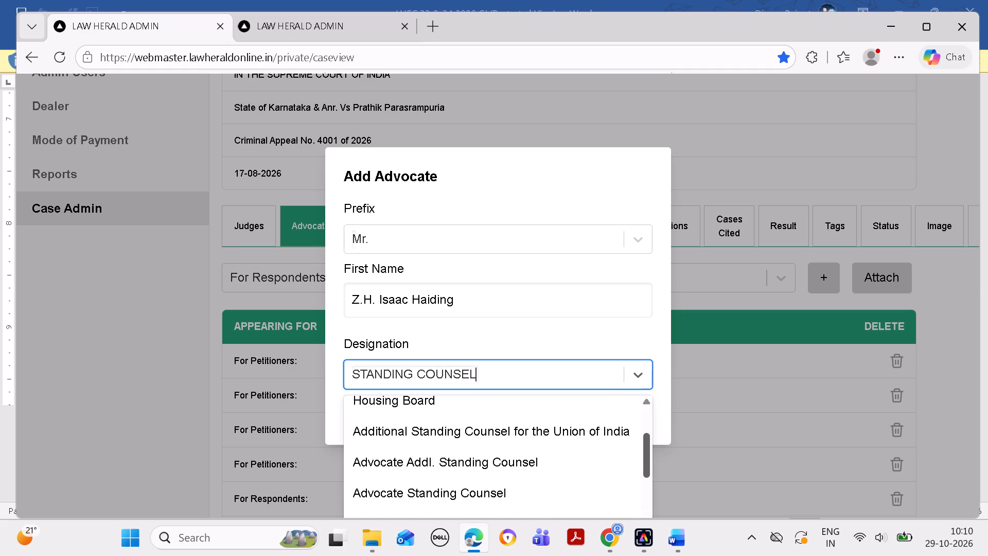
pyautogui.moveTo(647, 466); pyautogui.dragTo(647, 517)
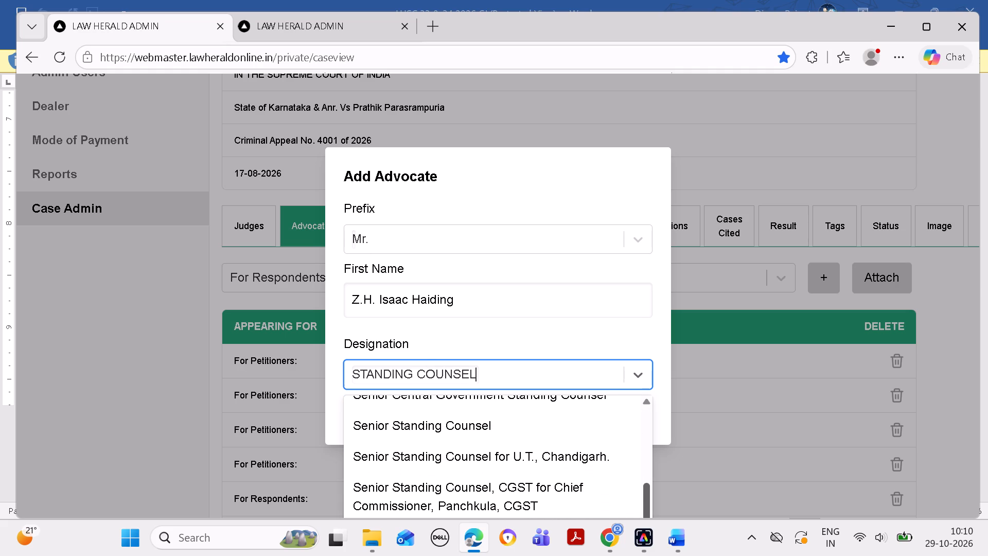
pyautogui.moveTo(647, 517); pyautogui.dragTo(647, 551)
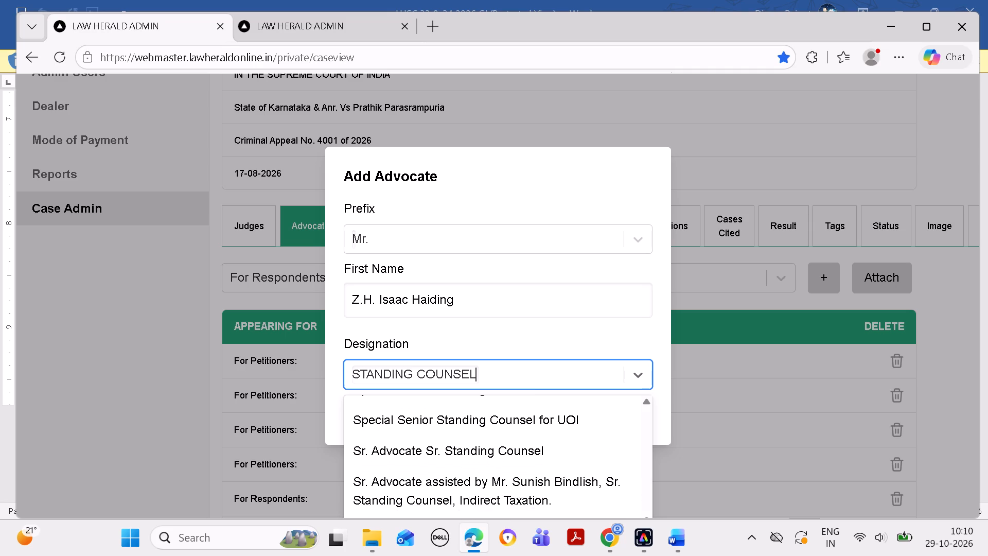
pyautogui.scroll(-6, 620, 473)
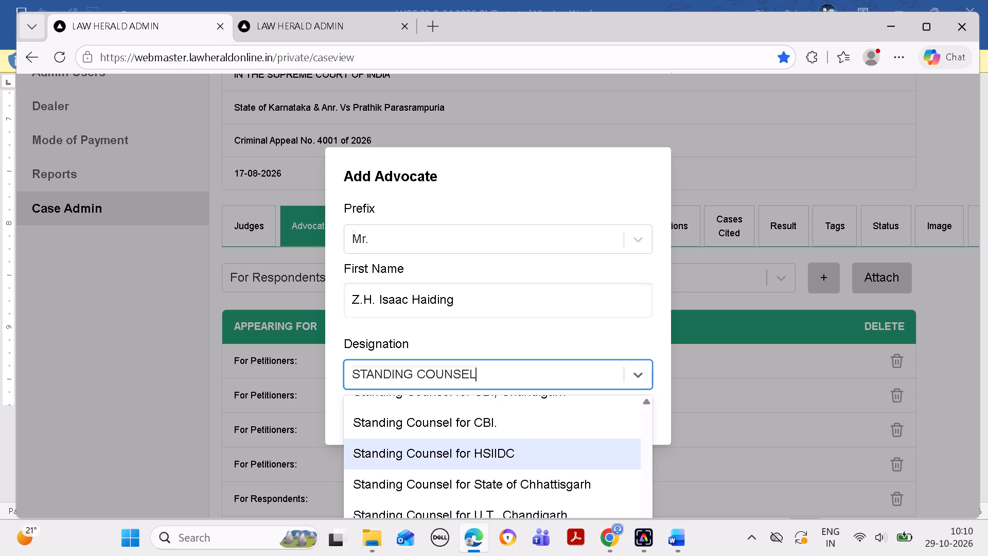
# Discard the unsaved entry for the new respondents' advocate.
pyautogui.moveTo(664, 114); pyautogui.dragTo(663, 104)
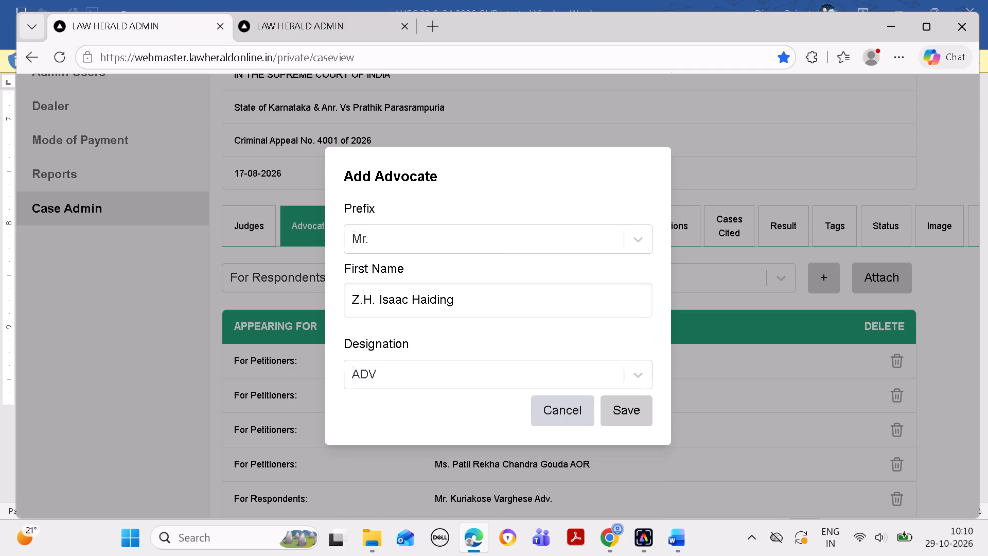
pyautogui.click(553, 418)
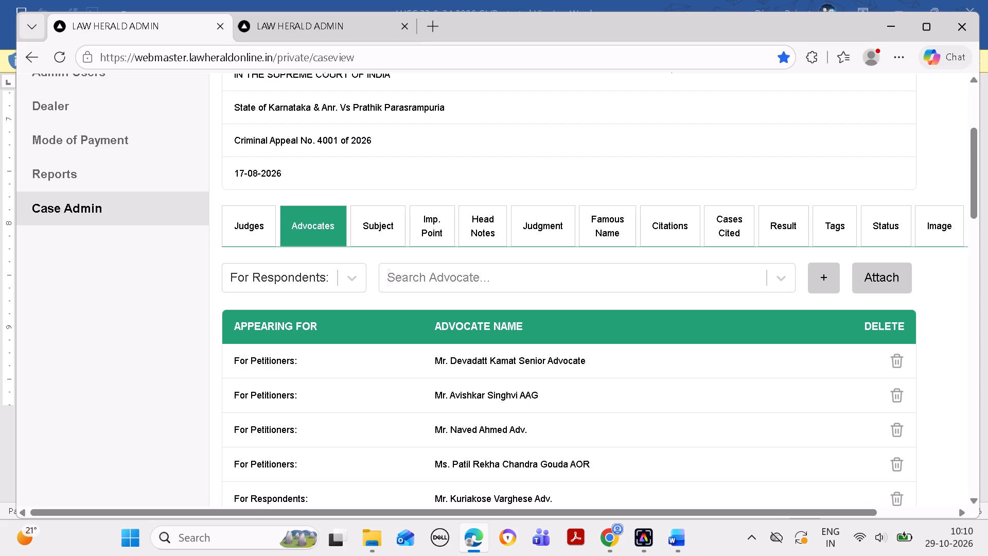
# Copy 4001 of 2026 from the appeal's record and fill the case list search with case number 4001 and year 2026.
pyautogui.moveTo(317, 141); pyautogui.dragTo(384, 144)
pyautogui.hotkey('ctrl', 'c')
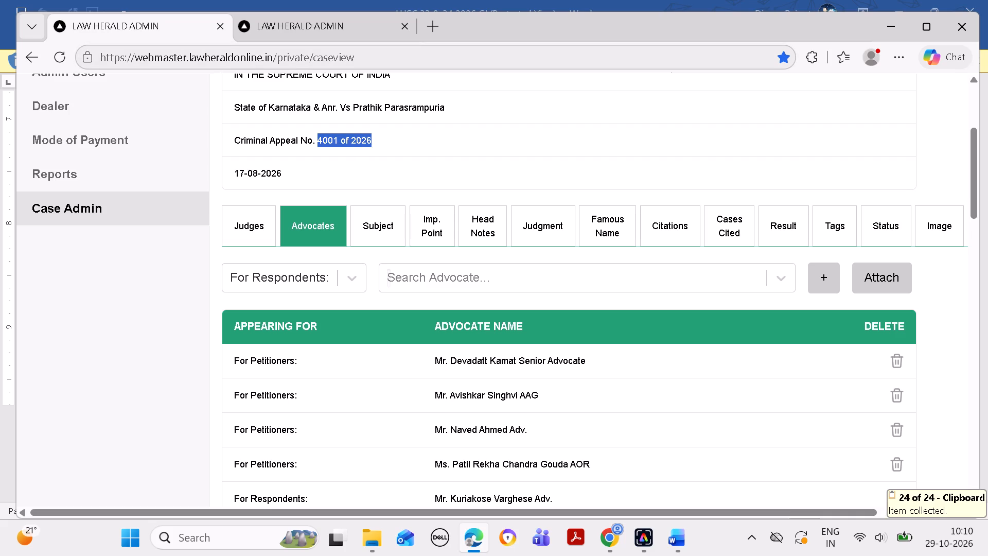
pyautogui.click(36, 57)
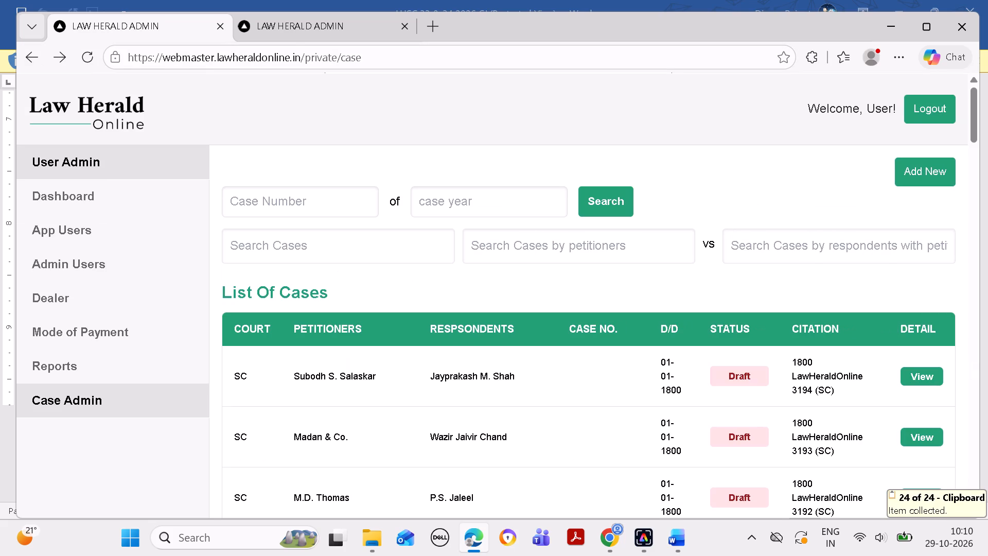
pyautogui.click(312, 194)
pyautogui.hotkey('ctrl', 'v')
pyautogui.click(481, 212)
pyautogui.hotkey('ctrl', 'v')
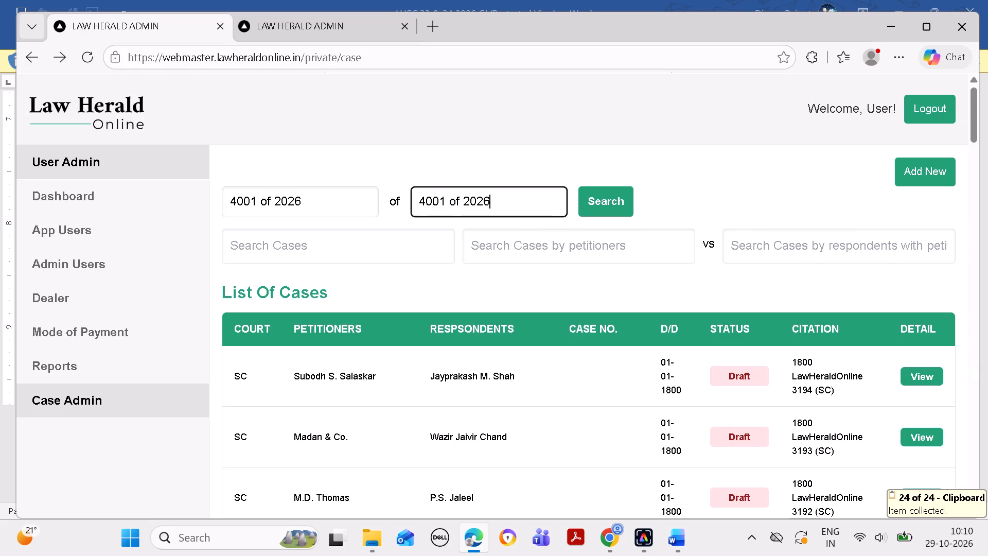
pyautogui.click(465, 206)
pyautogui.press('BackSpace')
pyautogui.press('BackSpace')
pyautogui.press('BackSpace')
pyautogui.press('BackSpace')
pyautogui.press('BackSpace')
pyautogui.press('BackSpace')
pyautogui.press('BackSpace')
pyautogui.press('BackSpace')
pyautogui.press('BackSpace')
pyautogui.press('BackSpace')
pyautogui.press('BackSpace')
pyautogui.press('BackSpace')
pyautogui.press('BackSpace')
pyautogui.press('BackSpace')
pyautogui.press('BackSpace')
pyautogui.press('BackSpace')
pyautogui.press('BackSpace')
pyautogui.press('BackSpace')
pyautogui.press('BackSpace')
pyautogui.press('BackSpace')
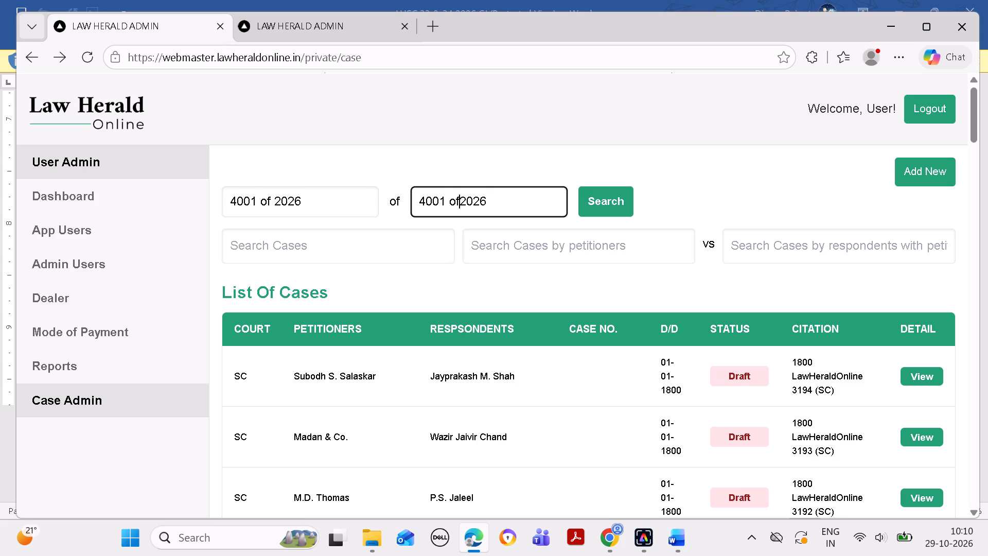
pyautogui.click(298, 205)
pyautogui.press('BackSpace')
pyautogui.press('BackSpace')
pyautogui.press('BackSpace')
pyautogui.press('BackSpace')
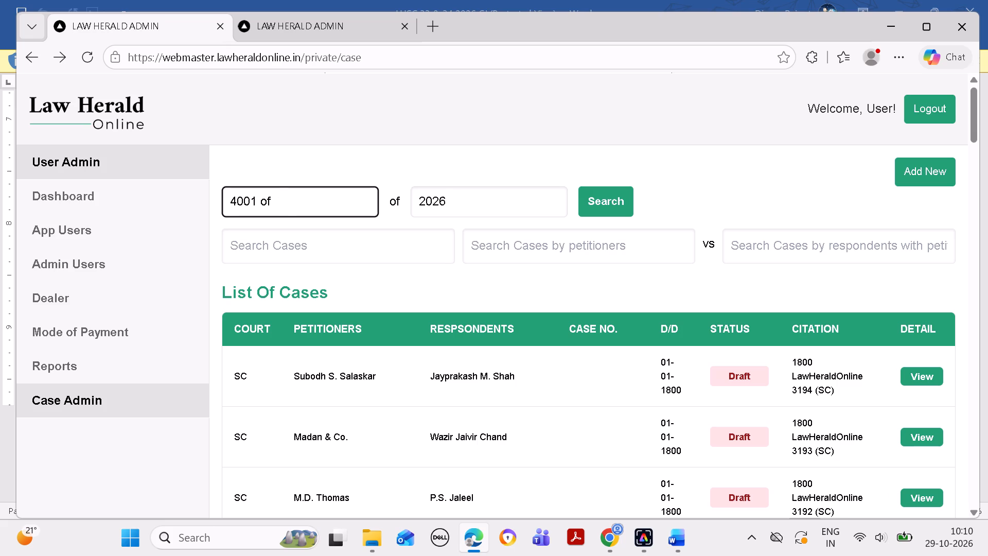
pyautogui.press('BackSpace')
pyautogui.press('BackSpace')
pyautogui.press('BackSpace')
# Close the second LAW HERALD ADMIN page, keeping the one with the case list open.
pyautogui.click(403, 26)
pyautogui.press('BackSpace')
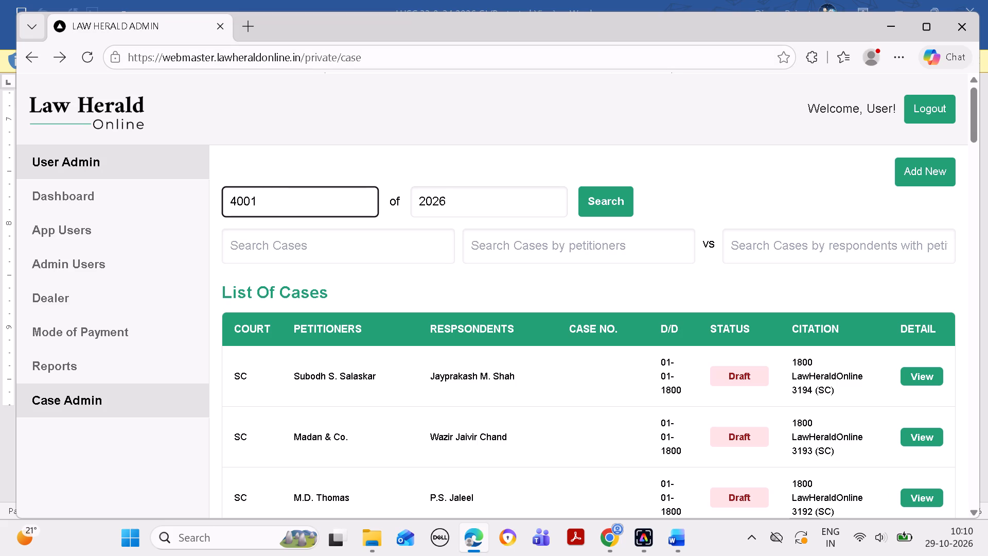
# Run the search for case 4001 of 2026, open Criminal Appeal No. 4001 of 2026, and show its advocates.
pyautogui.click(593, 188)
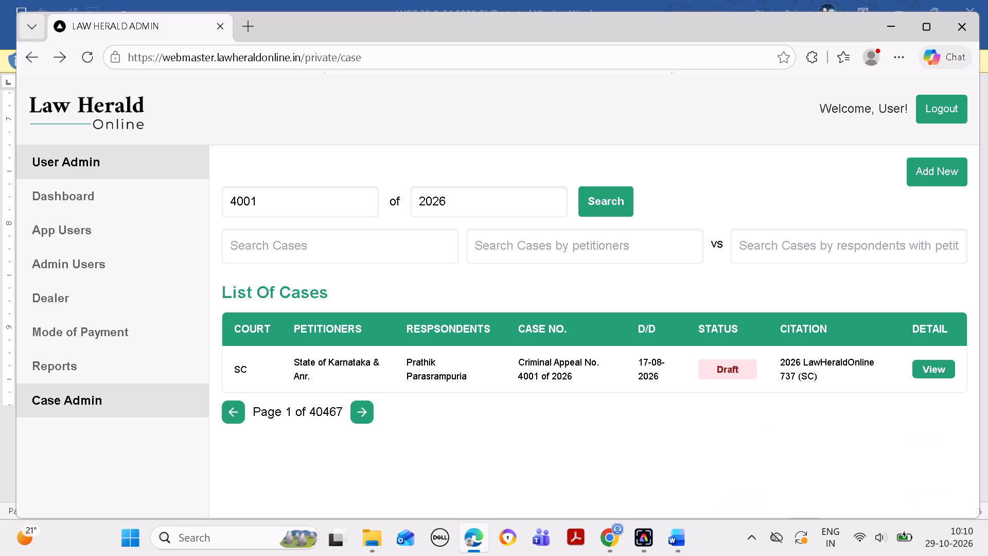
pyautogui.click(932, 368)
pyautogui.scroll(-3, 560, 326)
pyautogui.click(475, 309)
pyautogui.scroll(-6, 477, 308)
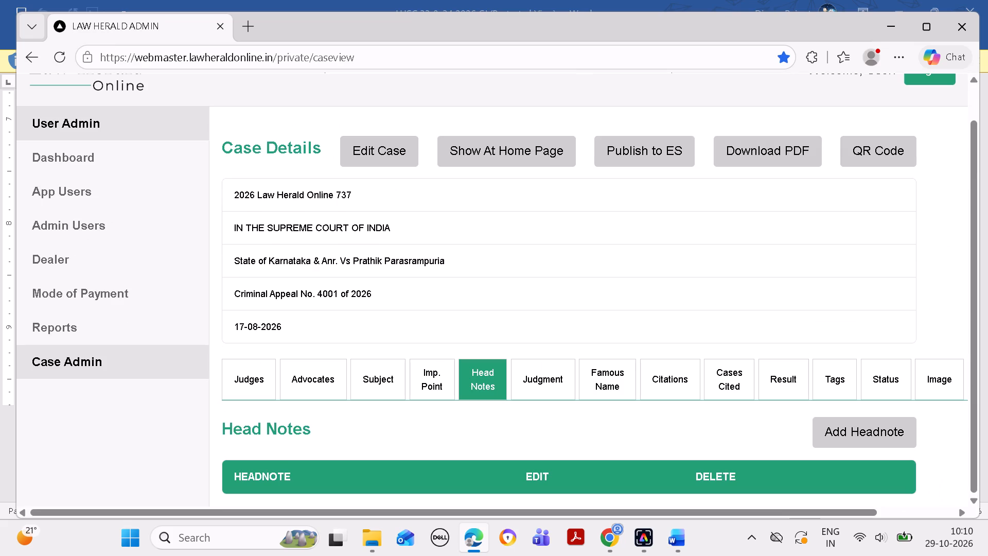
pyautogui.click(339, 383)
pyautogui.scroll(-7, 349, 372)
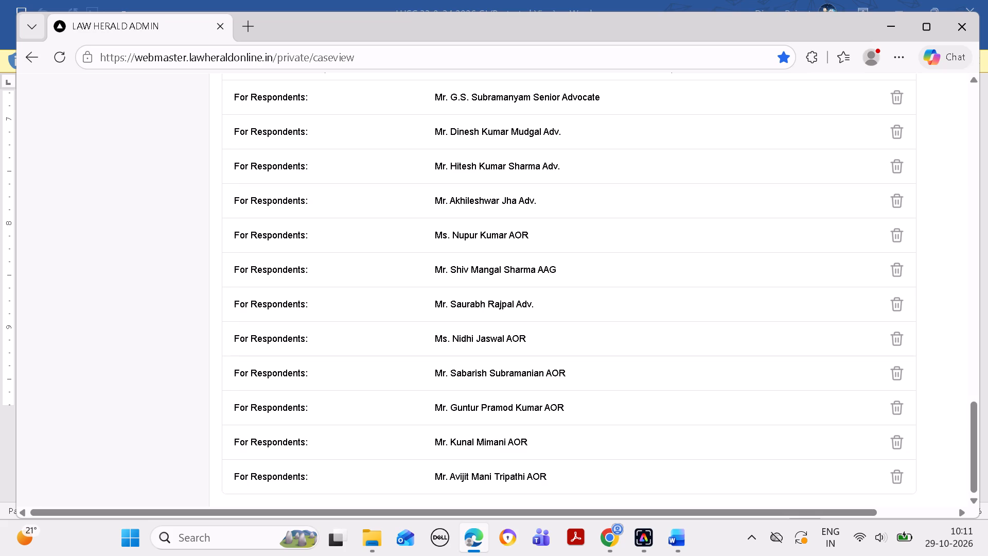
# Copy the highlighted respondents' advocate's name from the Word journal, look it up in the appeal's advocate search, and open a new advocate entry.
pyautogui.click(675, 542)
pyautogui.click(675, 541)
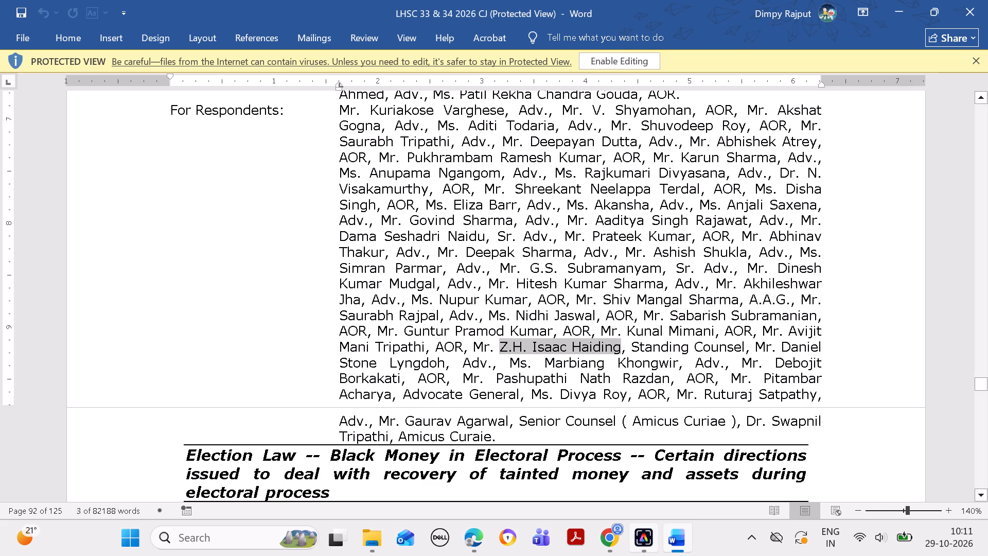
pyautogui.hotkey('ctrl', 'c')
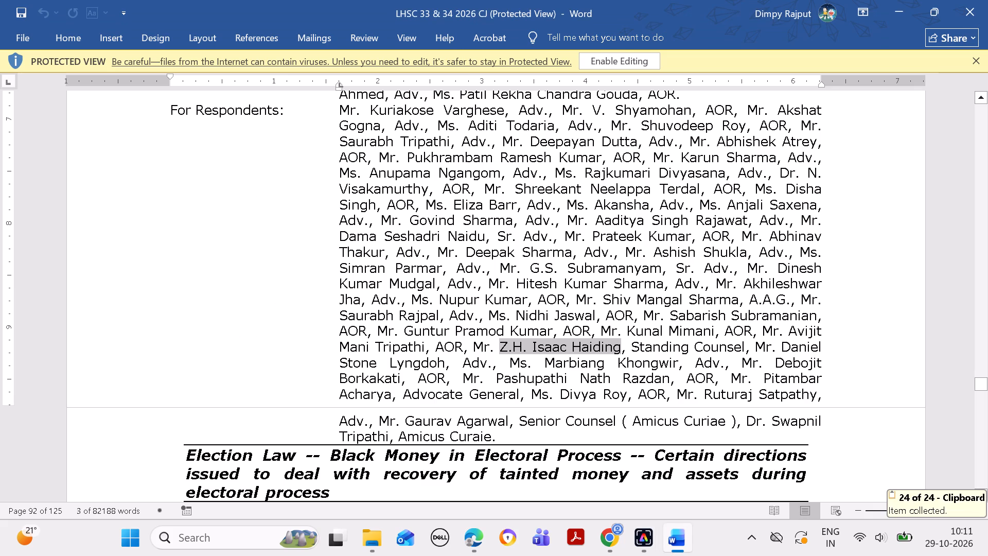
pyautogui.click(473, 535)
pyautogui.scroll(3, 567, 395)
pyautogui.click(693, 460)
pyautogui.hotkey('ctrl', 'v')
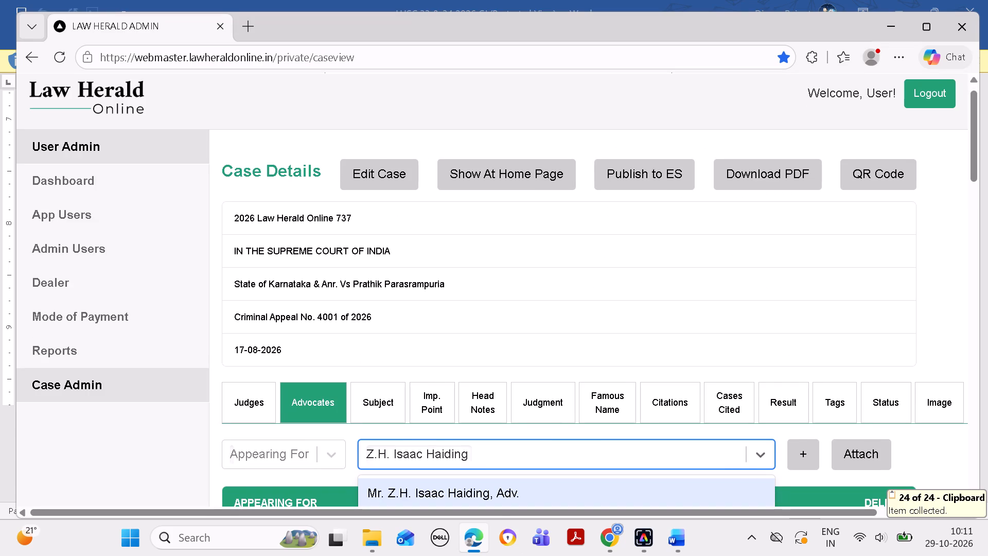
pyautogui.moveTo(975, 164); pyautogui.dragTo(980, 195)
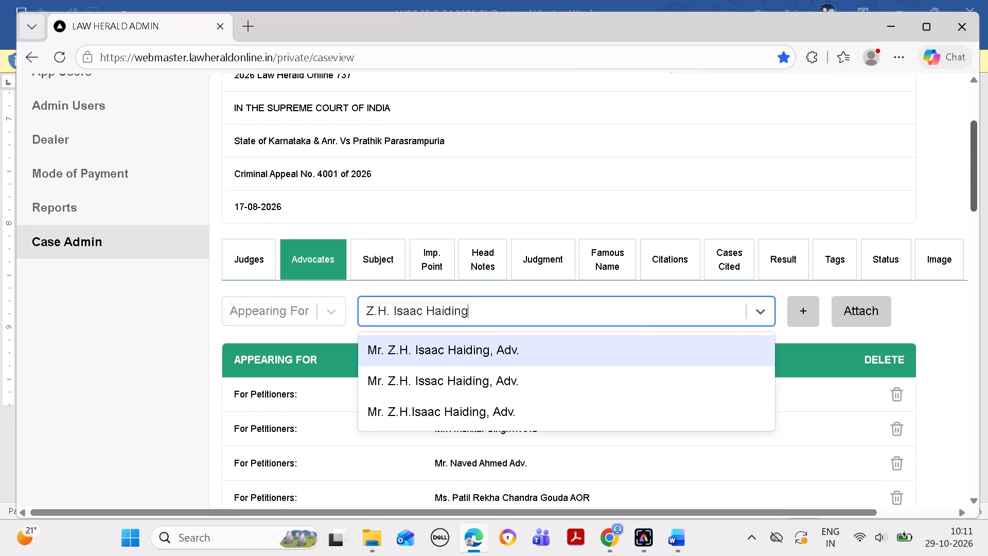
pyautogui.moveTo(980, 195); pyautogui.dragTo(980, 199)
pyautogui.click(806, 289)
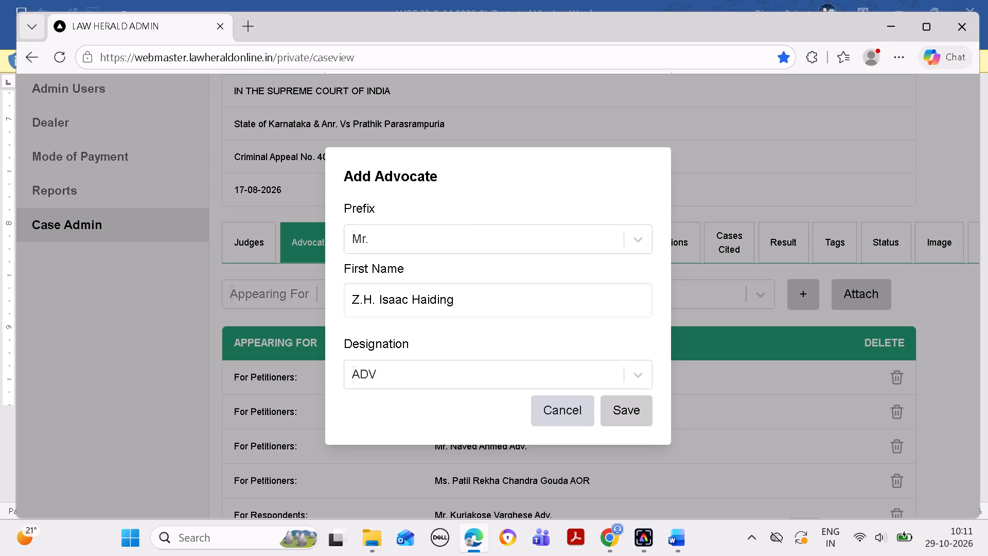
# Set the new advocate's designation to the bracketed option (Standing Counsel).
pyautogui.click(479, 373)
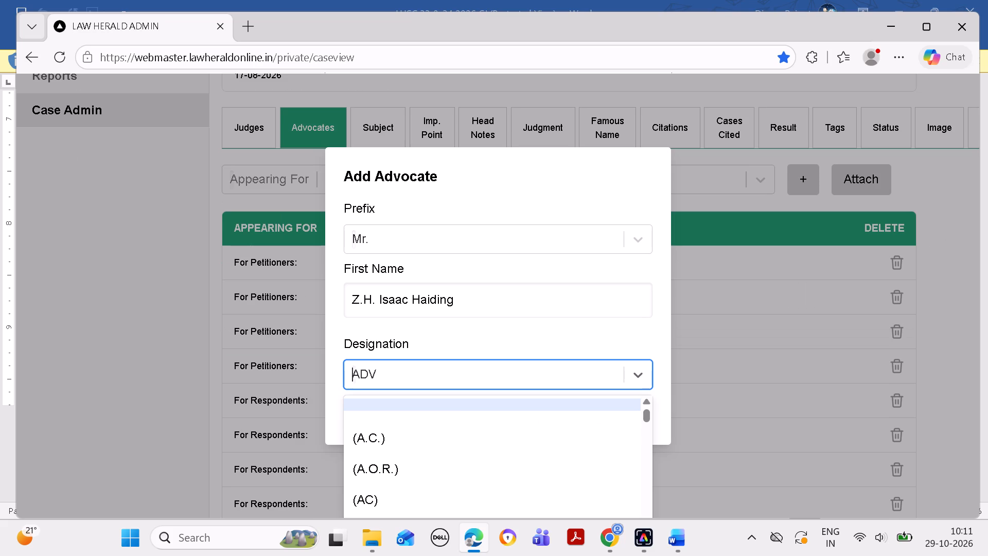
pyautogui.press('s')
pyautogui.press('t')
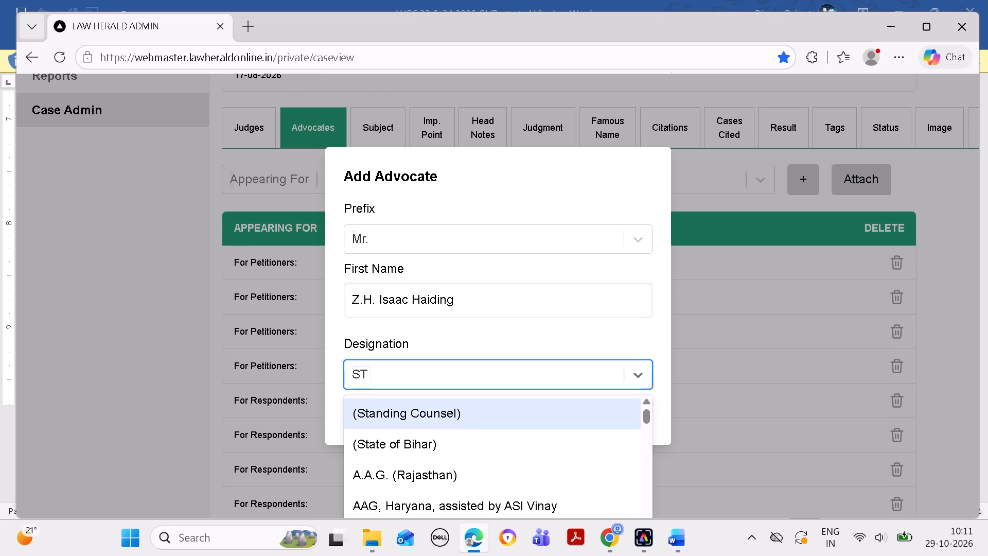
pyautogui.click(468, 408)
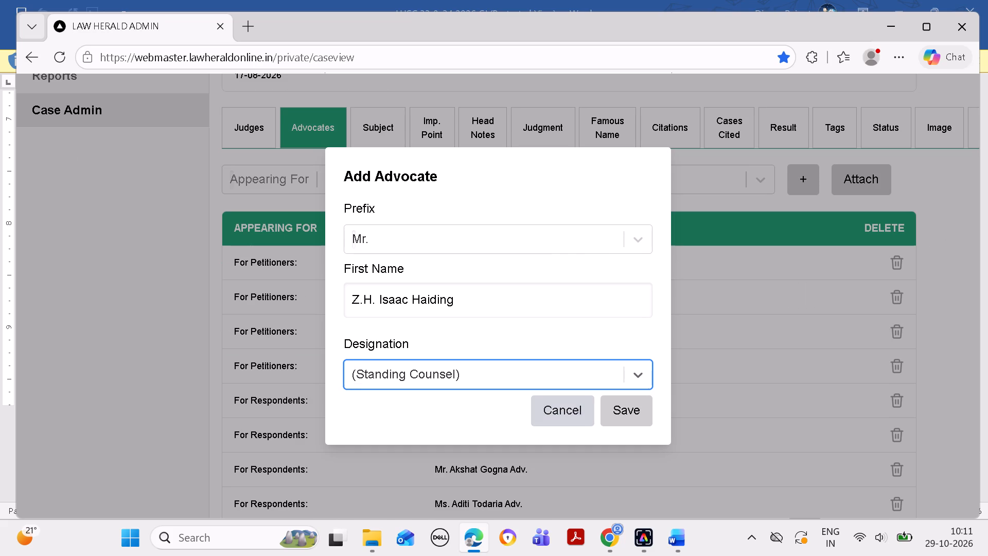
# Find Standing Counsel without brackets among the designations matching "St", assign it to the new advocate, and save the entry.
pyautogui.click(566, 363)
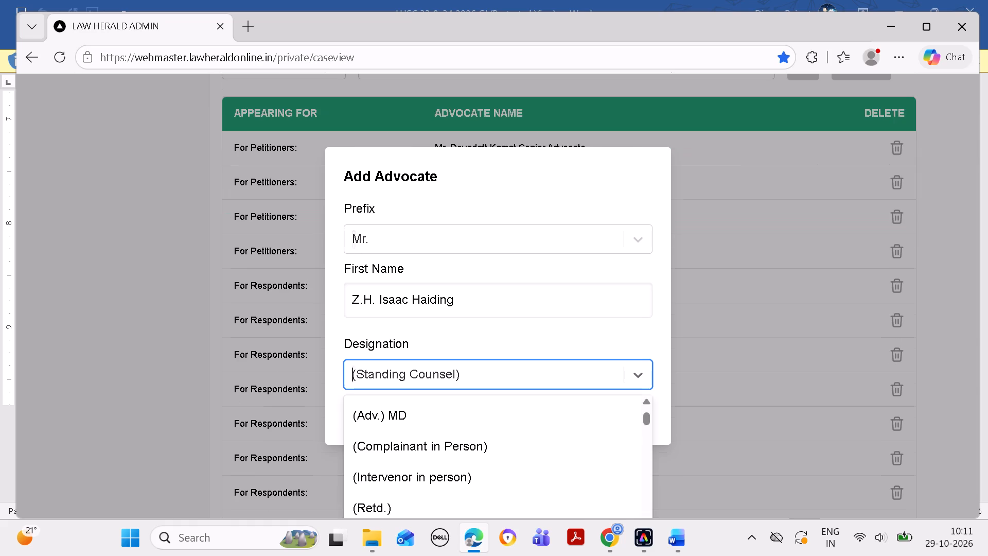
pyautogui.press('BackSpace')
pyautogui.press('BackSpace')
pyautogui.press('BackSpace')
pyautogui.press('BackSpace')
pyautogui.press('s')
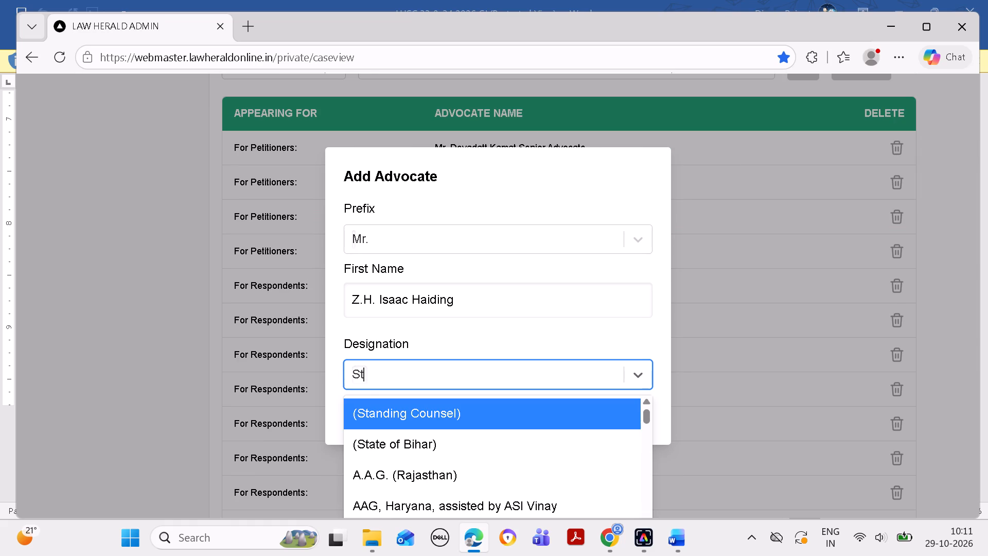
pyautogui.press('Down')
pyautogui.press('Down')
pyautogui.press('Down')
pyautogui.press('Down')
pyautogui.press('Down')
pyautogui.press('Down')
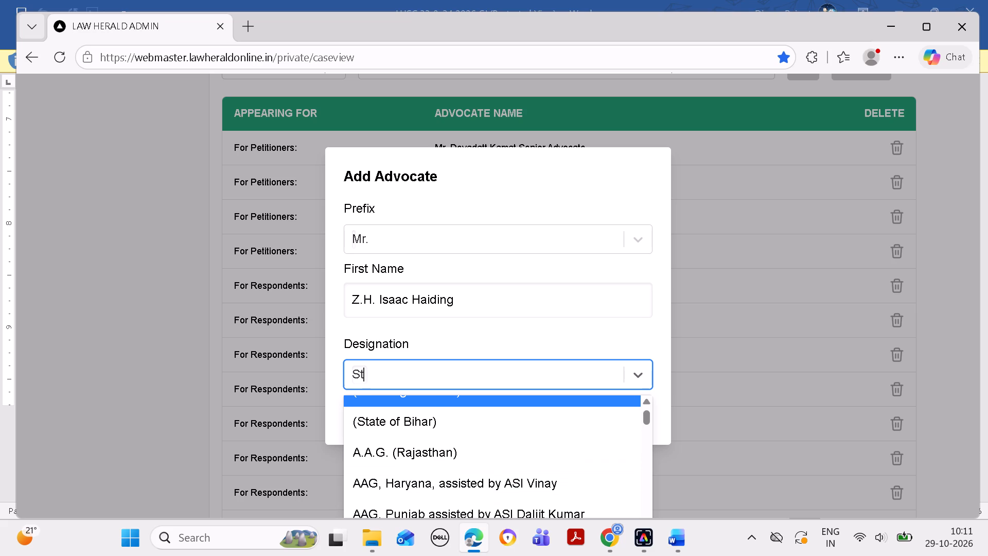
pyautogui.press('Down')
pyautogui.press('Down')
pyautogui.press('Down')
pyautogui.press('Up')
pyautogui.press('Up')
pyautogui.press('Up')
pyautogui.press('Up')
pyautogui.press('Up')
pyautogui.press('Up')
pyautogui.press('Up')
pyautogui.press('Up')
pyautogui.press('Up')
pyautogui.press('Up')
pyautogui.press('Up')
pyautogui.press('Up')
pyautogui.press('Up')
pyautogui.press('Up')
pyautogui.press('Up')
pyautogui.press('Up')
pyautogui.press('Up')
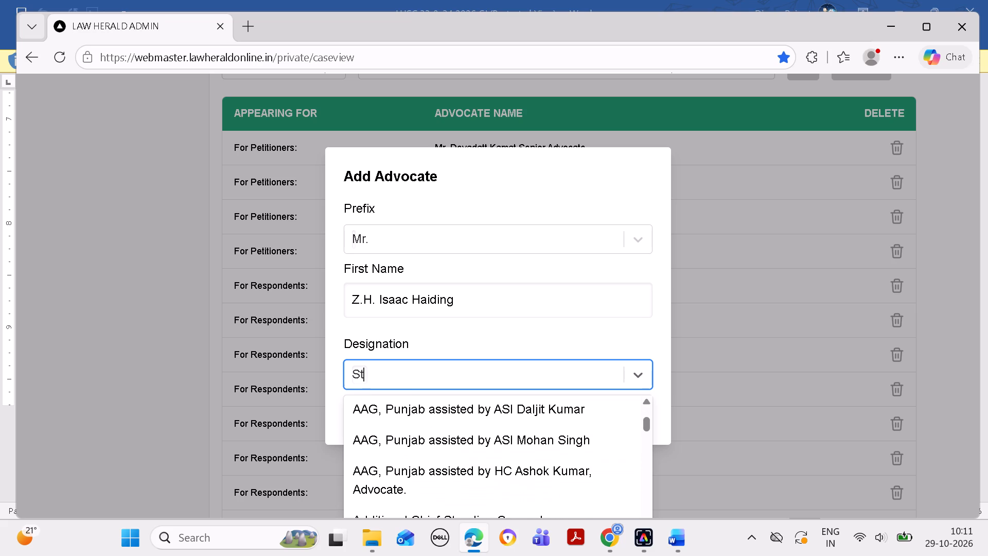
pyautogui.press('Down')
pyautogui.press('Down')
pyautogui.press('Down')
pyautogui.press('Down')
pyautogui.press('Down')
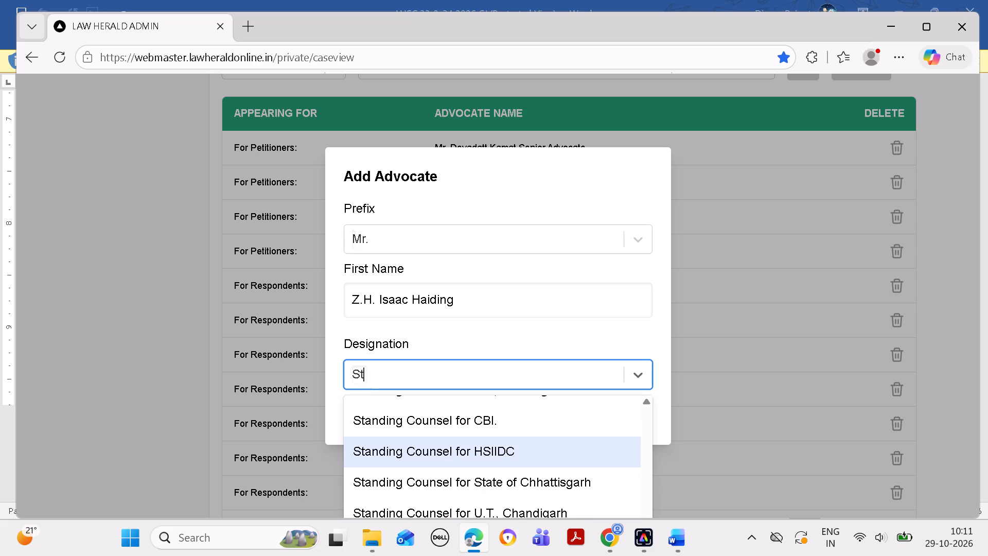
pyautogui.press('Down')
pyautogui.press('Down')
pyautogui.press('Down')
pyautogui.press('Down')
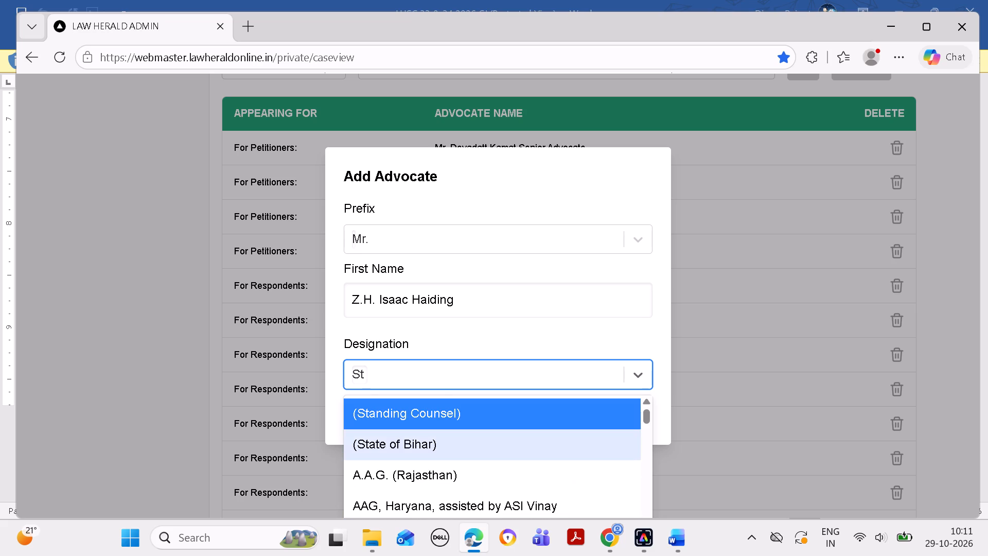
pyautogui.press('Down')
pyautogui.press('Down')
pyautogui.press('Down')
pyautogui.press('Down')
pyautogui.press('Down')
pyautogui.press('Down')
pyautogui.press('Down')
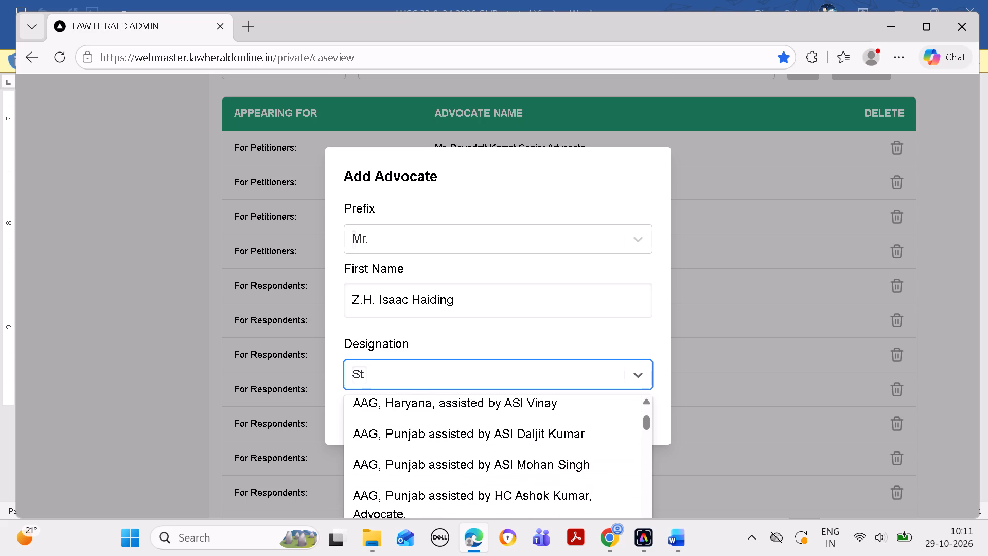
pyautogui.press('Down')
pyautogui.press('Down')
pyautogui.press('Down')
pyautogui.press('Down')
pyautogui.press('Down')
pyautogui.press('Down')
pyautogui.press('Down')
pyautogui.press('Down')
pyautogui.press('Down')
pyautogui.press('Down')
pyautogui.press('Down')
pyautogui.press('Down')
pyautogui.press('Down')
pyautogui.press('Down')
pyautogui.press('Down')
pyautogui.press('Down')
pyautogui.press('Down')
pyautogui.press('Down')
pyautogui.press('Down')
pyautogui.press('Down')
pyautogui.press('Down')
pyautogui.press('Down')
pyautogui.press('Down')
pyautogui.press('Down')
pyautogui.press('Down')
pyautogui.press('Down')
pyautogui.press('Down')
pyautogui.press('Down')
pyautogui.press('Down')
pyautogui.press('Down')
pyautogui.press('Down')
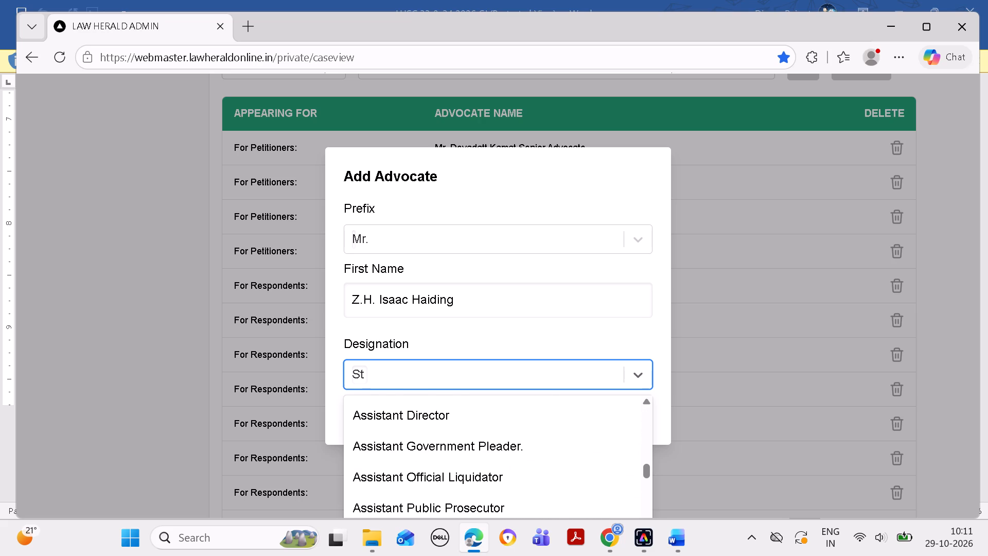
pyautogui.press('Down')
pyautogui.press('Down')
pyautogui.press('Down')
pyautogui.press('Down')
pyautogui.press('Down')
pyautogui.press('Down')
pyautogui.press('Down')
pyautogui.press('Down')
pyautogui.press('Down')
pyautogui.press('Down')
pyautogui.press('Down')
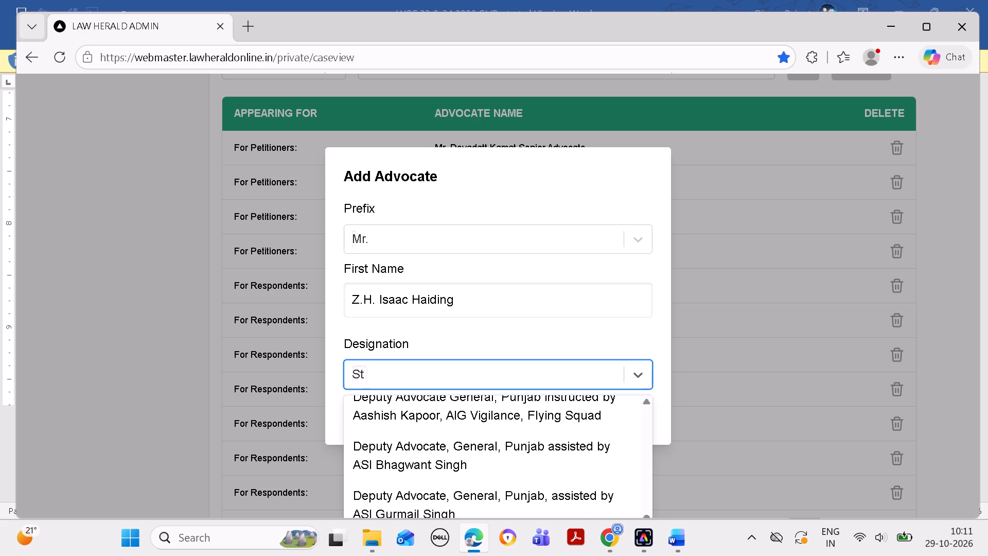
pyautogui.press('Down')
pyautogui.press('Down')
pyautogui.press('Down')
pyautogui.press('Down')
pyautogui.press('Down')
pyautogui.press('Down')
pyautogui.press('Down')
pyautogui.press('Down')
pyautogui.press('Down')
pyautogui.press('Down')
pyautogui.press('Down')
pyautogui.press('Down')
pyautogui.press('Down')
pyautogui.press('Down')
pyautogui.press('Down')
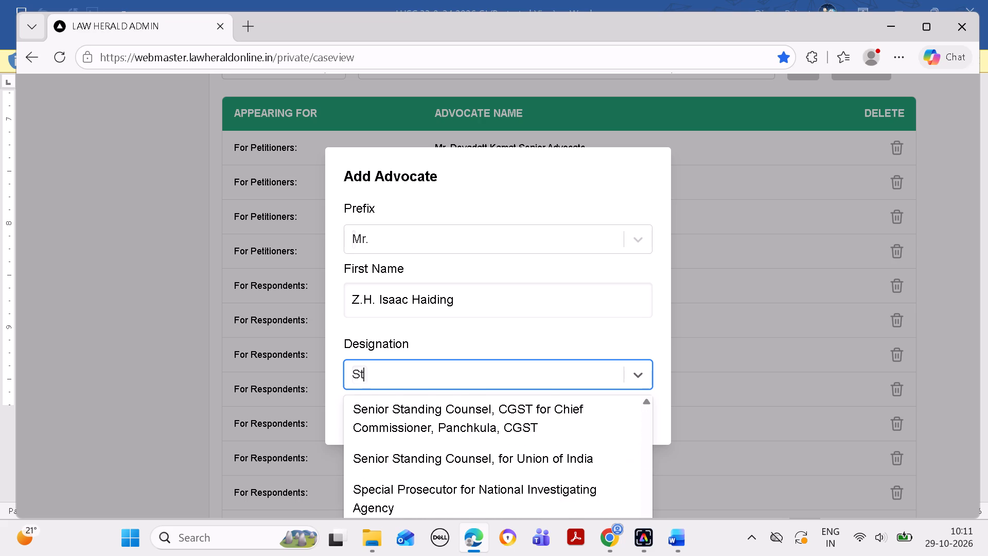
pyautogui.press('Down')
pyautogui.press('Down')
pyautogui.press('Down')
pyautogui.press('Down')
pyautogui.press('Down')
pyautogui.press('Down')
pyautogui.press('Down')
pyautogui.press('Down')
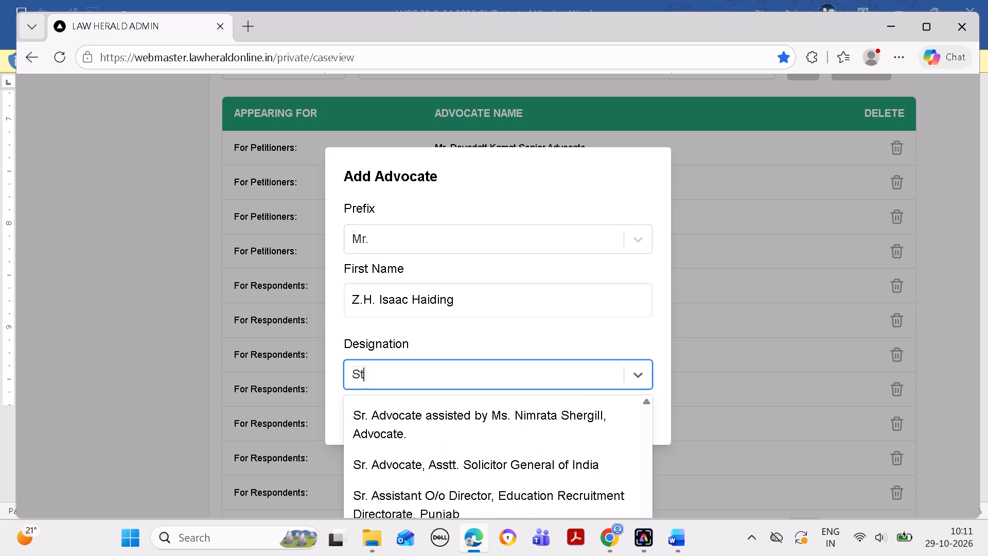
pyautogui.press('Down')
pyautogui.press('Down')
pyautogui.press('Down')
pyautogui.press('Down')
pyautogui.press('Down')
pyautogui.press('Down')
pyautogui.press('Down')
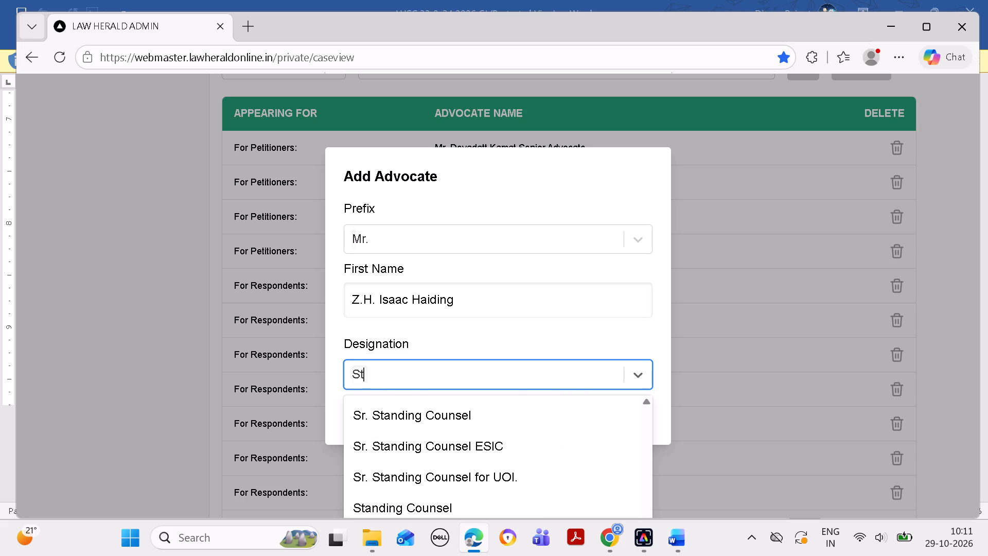
pyautogui.press('Down')
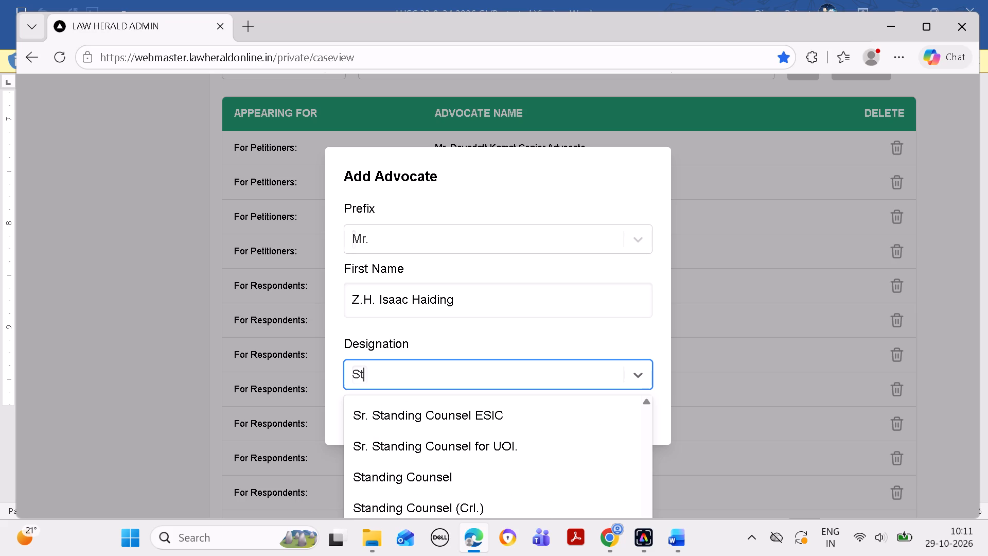
pyautogui.click(462, 469)
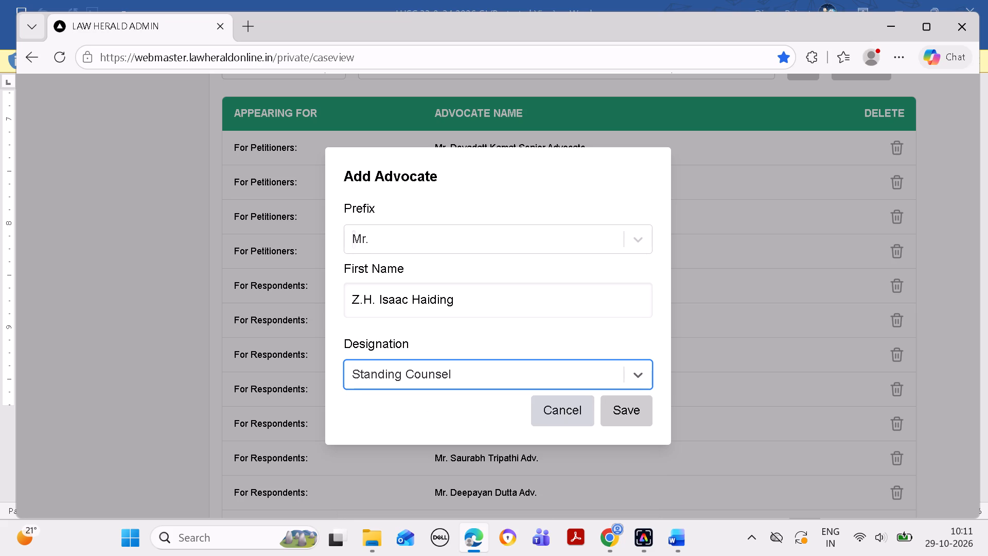
pyautogui.click(632, 414)
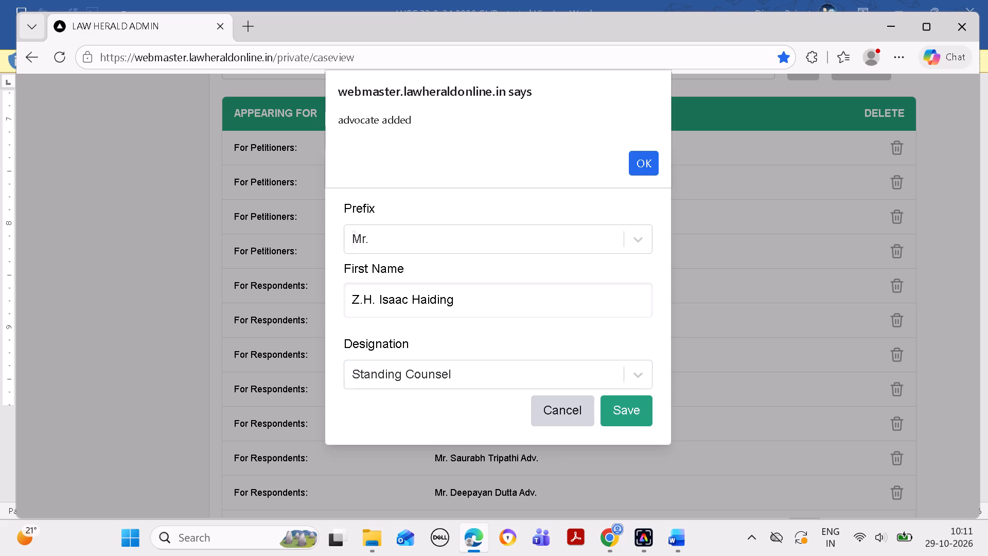
pyautogui.click(643, 161)
pyautogui.click(651, 167)
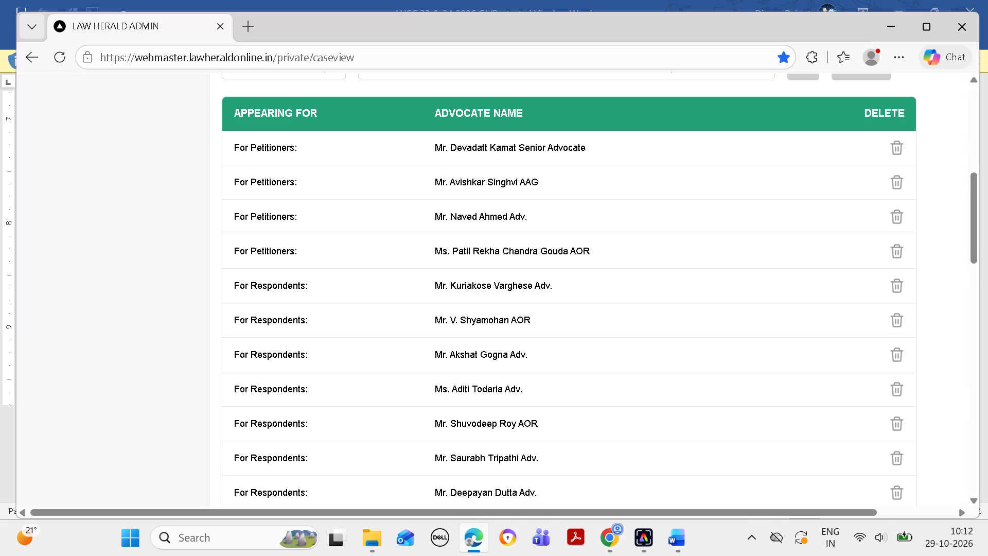
# Attach the newly added Standing Counsel advocate to the appeal as appearing For Respondents, and check the end of the advocate list.
pyautogui.scroll(-4, 628, 274)
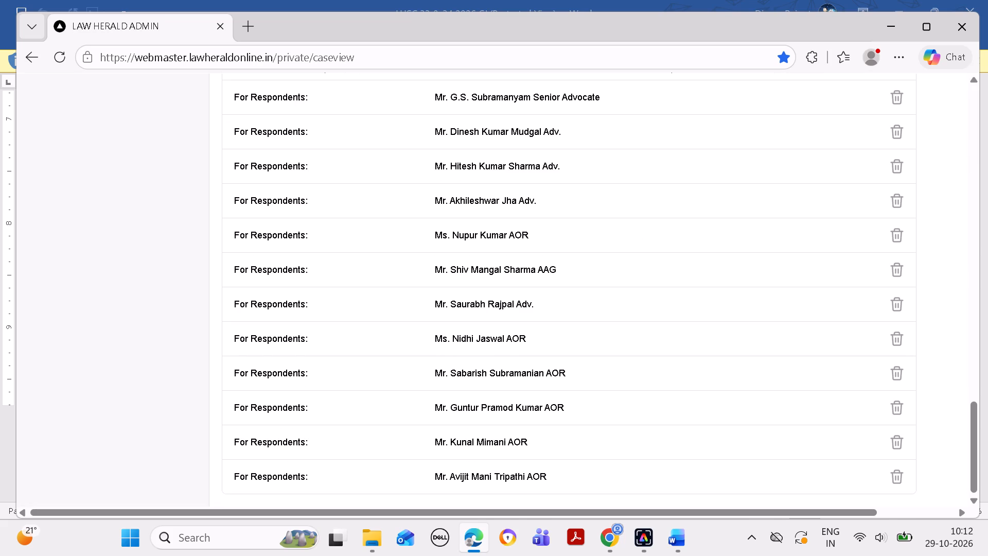
pyautogui.scroll(2, 622, 315)
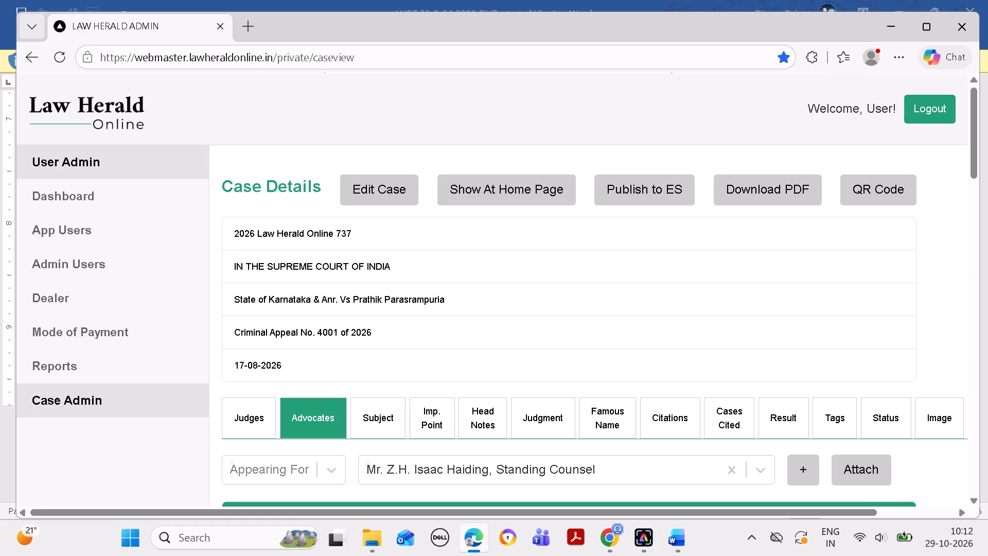
pyautogui.click(330, 465)
pyautogui.scroll(-5, 320, 440)
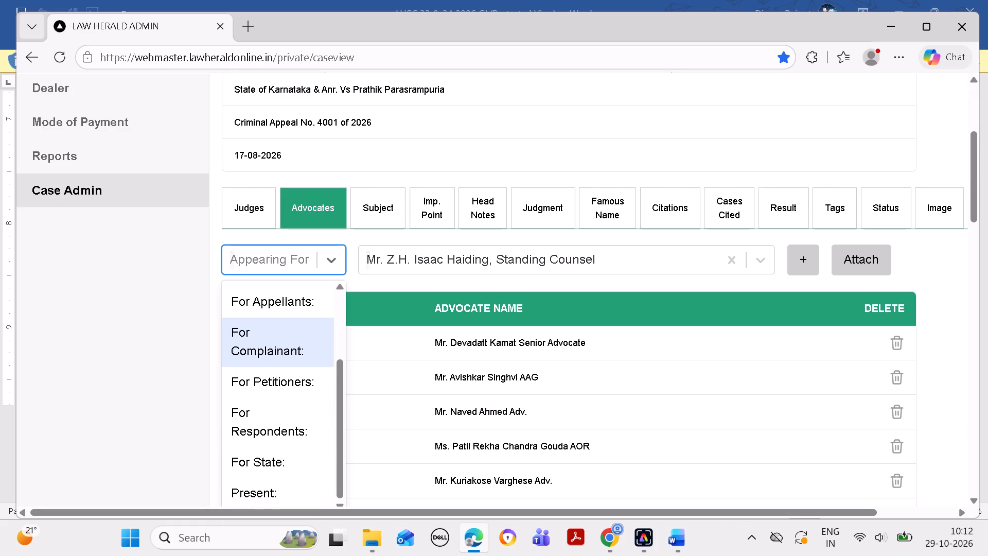
pyautogui.click(288, 435)
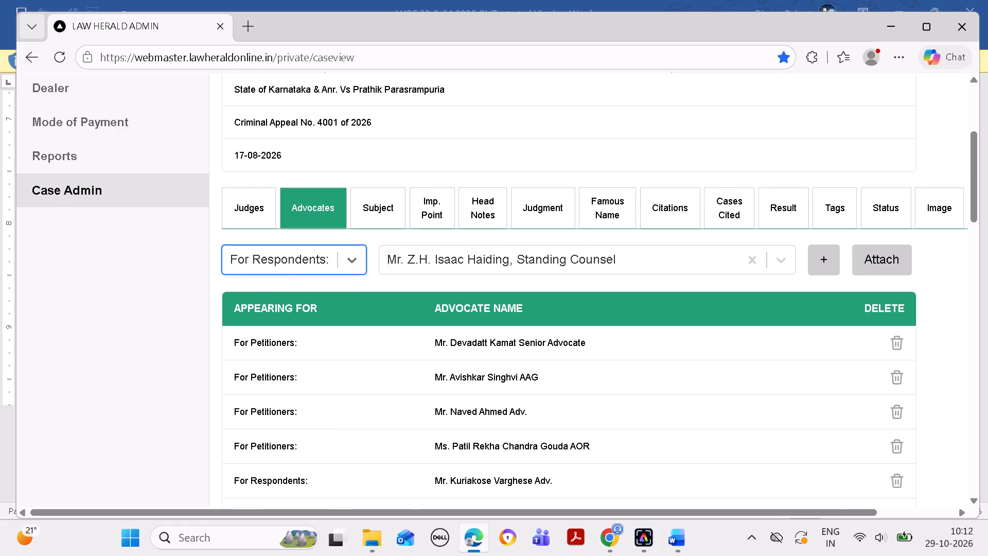
pyautogui.scroll(-6, 419, 353)
pyautogui.scroll(2, 422, 356)
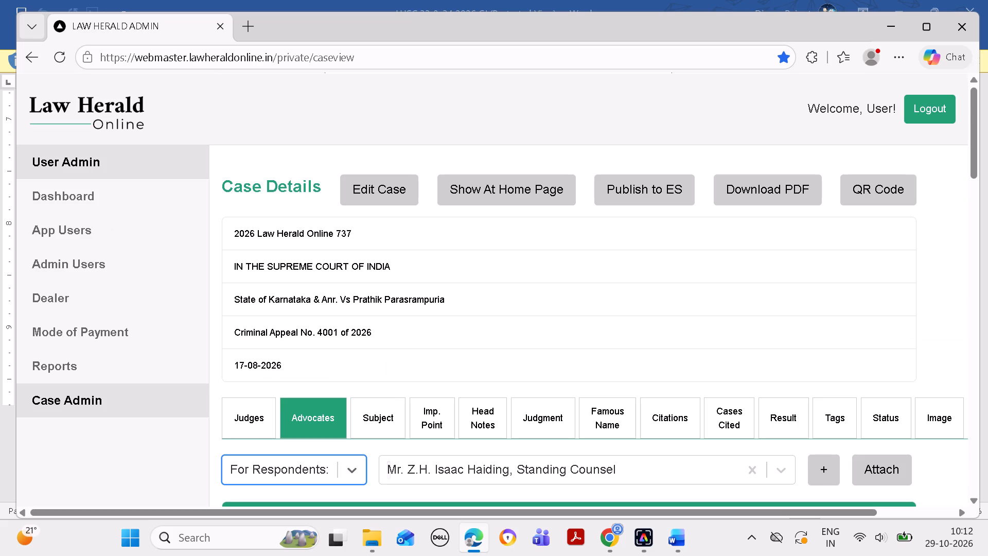
pyautogui.click(889, 473)
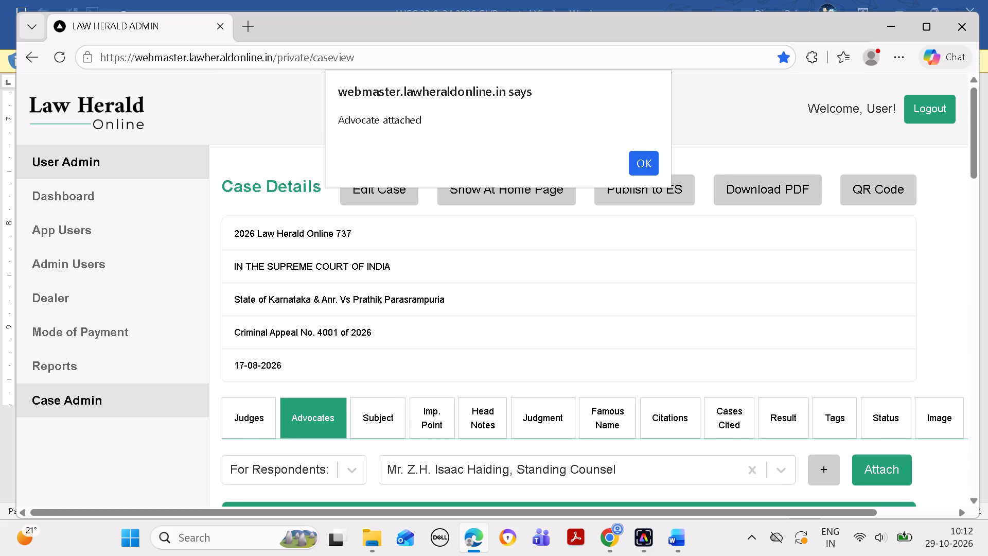
pyautogui.click(643, 160)
pyautogui.scroll(-4, 614, 235)
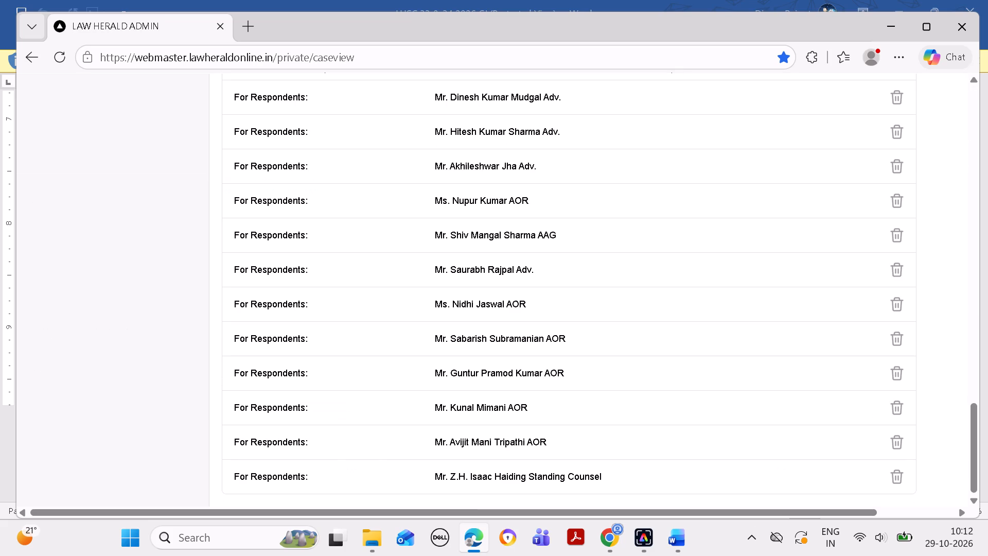
# Copy the name of the Adv. listed right after the Standing Counsel in the Word journal and look it up in the appeal's advocate search.
pyautogui.scroll(-2, 606, 284)
pyautogui.scroll(-4, 602, 335)
pyautogui.click(679, 534)
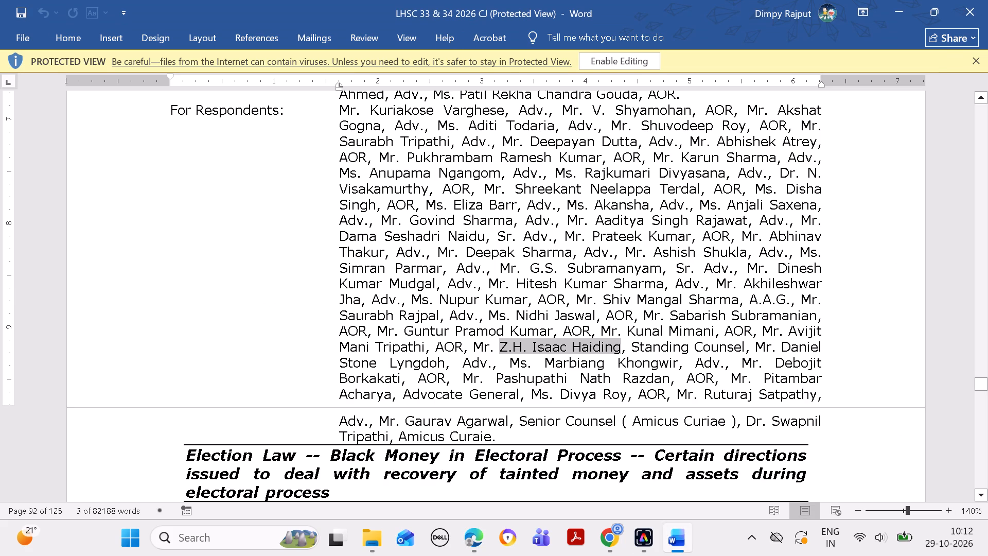
pyautogui.moveTo(781, 345); pyautogui.dragTo(449, 364)
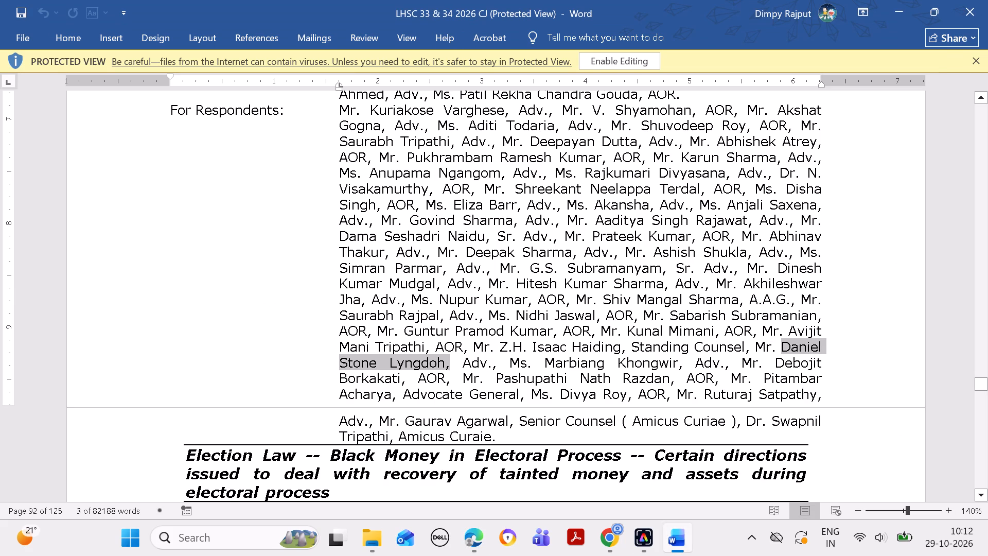
pyautogui.moveTo(449, 364); pyautogui.dragTo(446, 361)
pyautogui.hotkey('ctrl', 'c')
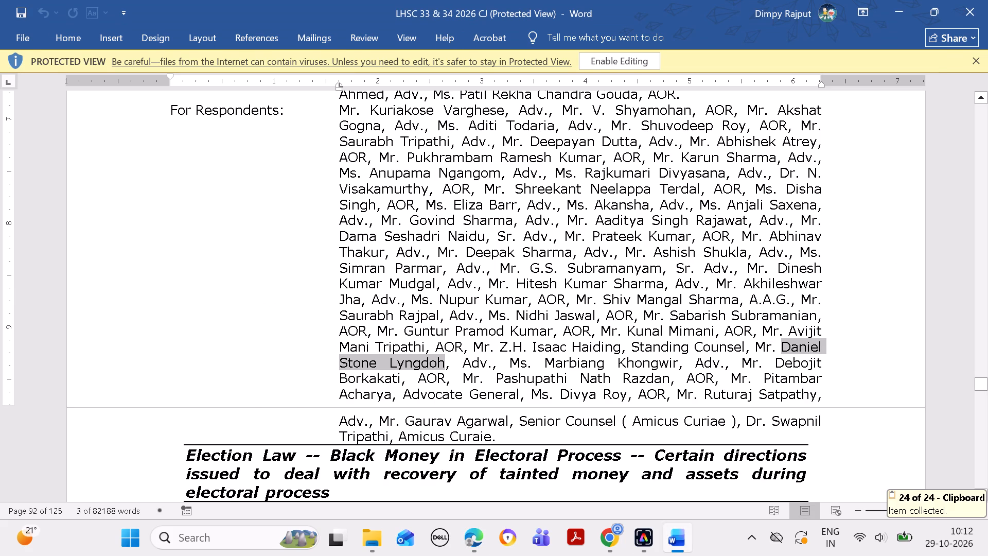
pyautogui.click(477, 537)
pyautogui.scroll(2, 493, 428)
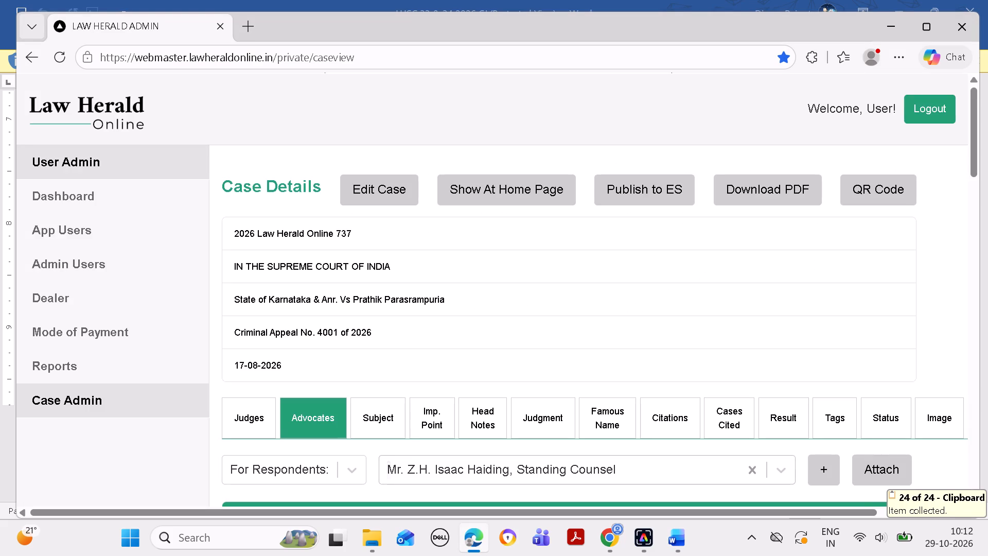
pyautogui.click(740, 463)
pyautogui.hotkey('ctrl', 'v')
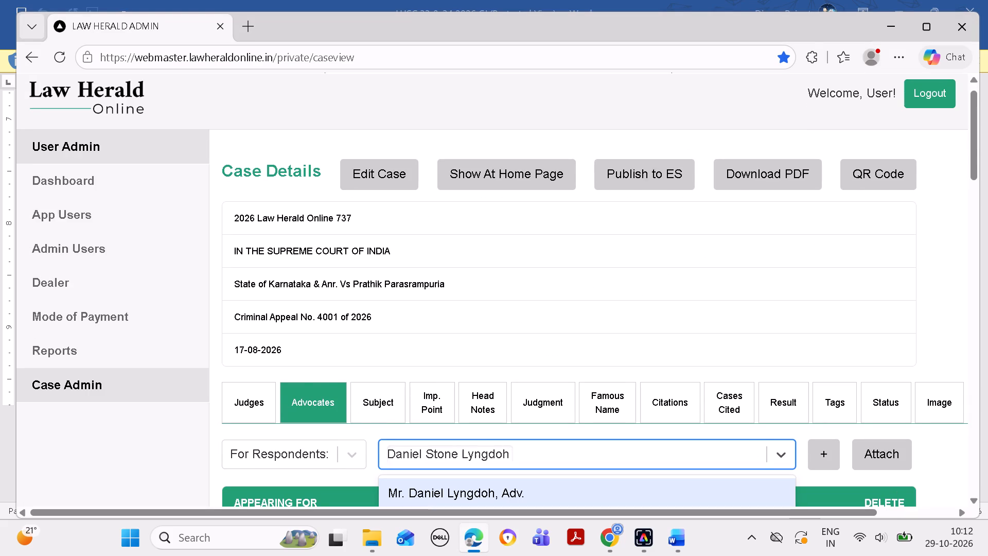
# Save a new advocate entry for the copied name with prefix Mr. and designation ADV, and attach it to the appeal For Respondents.
pyautogui.click(817, 457)
pyautogui.click(637, 413)
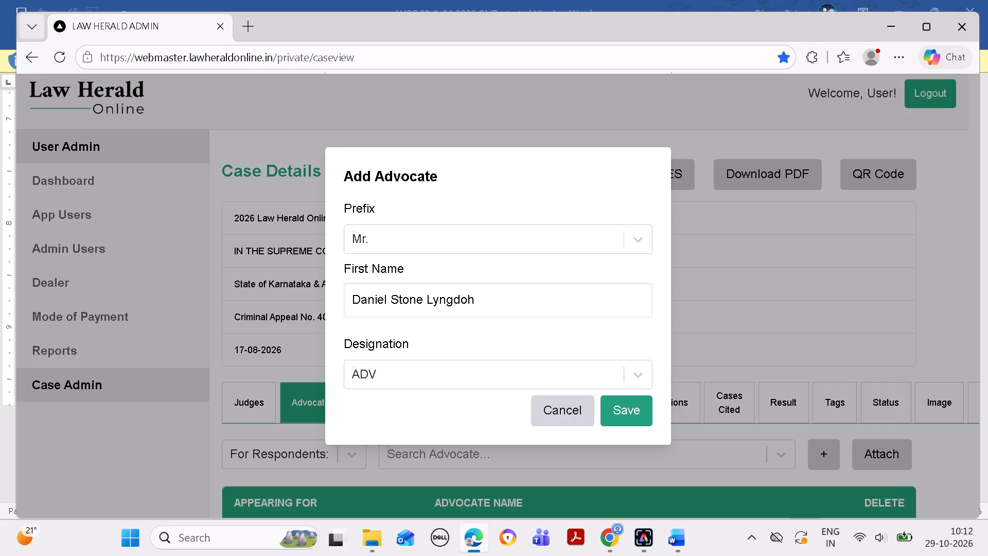
pyautogui.click(645, 153)
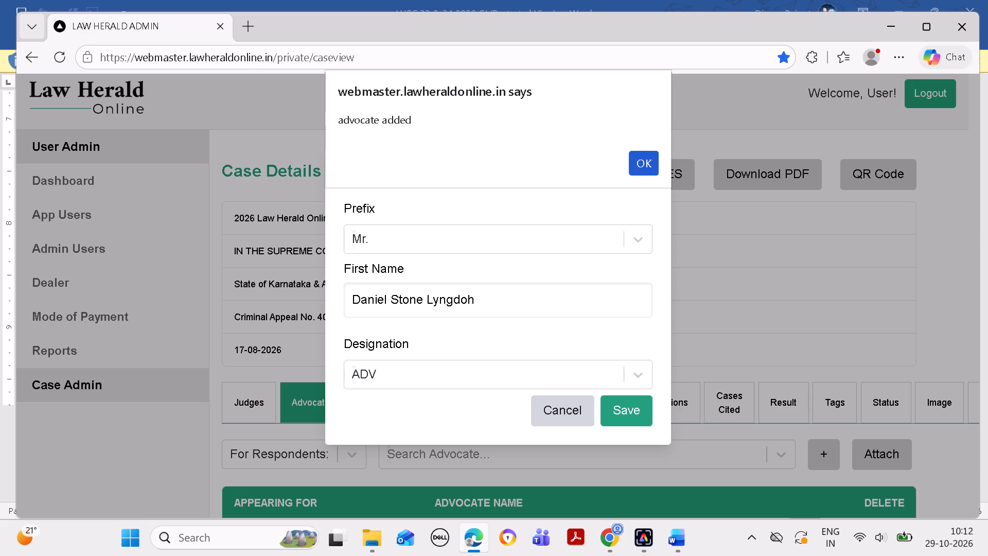
pyautogui.scroll(-3, 616, 306)
pyautogui.click(640, 153)
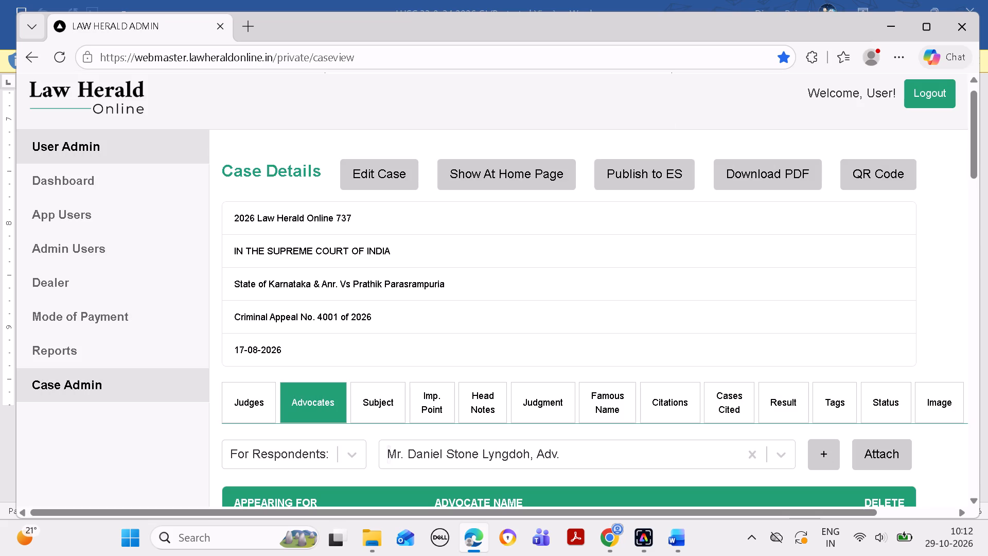
pyautogui.scroll(-6, 595, 238)
pyautogui.scroll(-2, 609, 436)
# Copy the following respondents' advocate's name, the Ms. listed as Adv., from the Word journal and look it up in the advocate search.
pyautogui.click(674, 533)
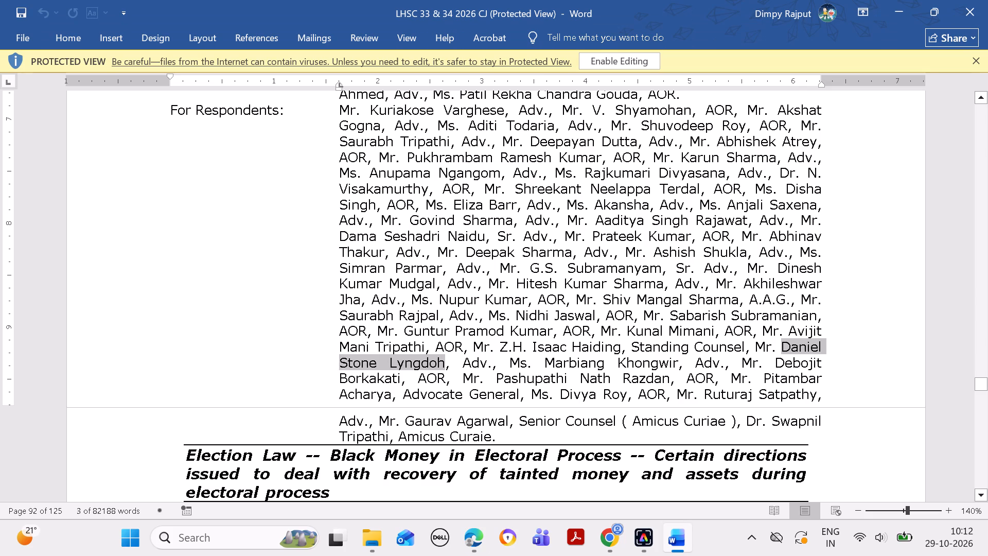
pyautogui.moveTo(545, 359); pyautogui.dragTo(569, 356)
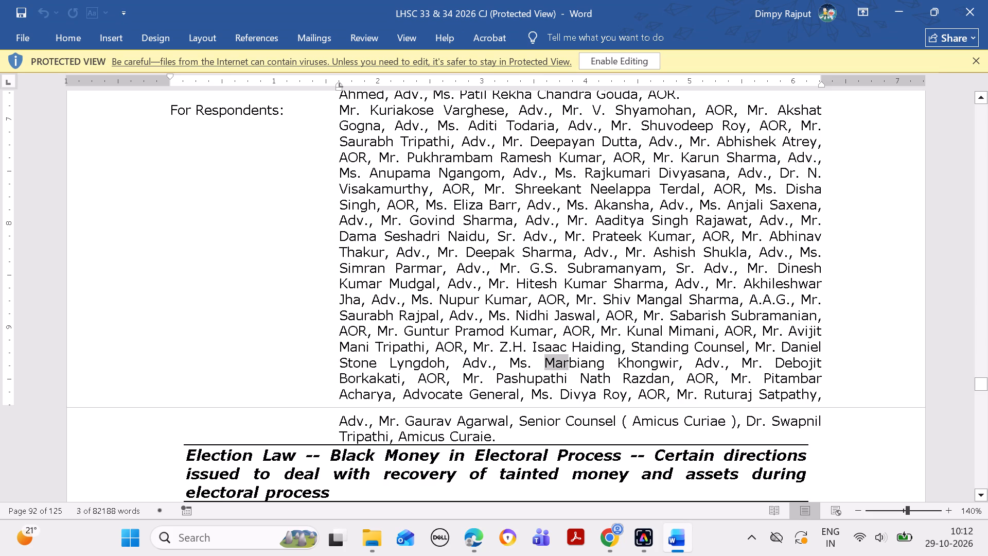
pyautogui.moveTo(569, 356); pyautogui.dragTo(653, 355)
pyautogui.hotkey('ctrl', 'c')
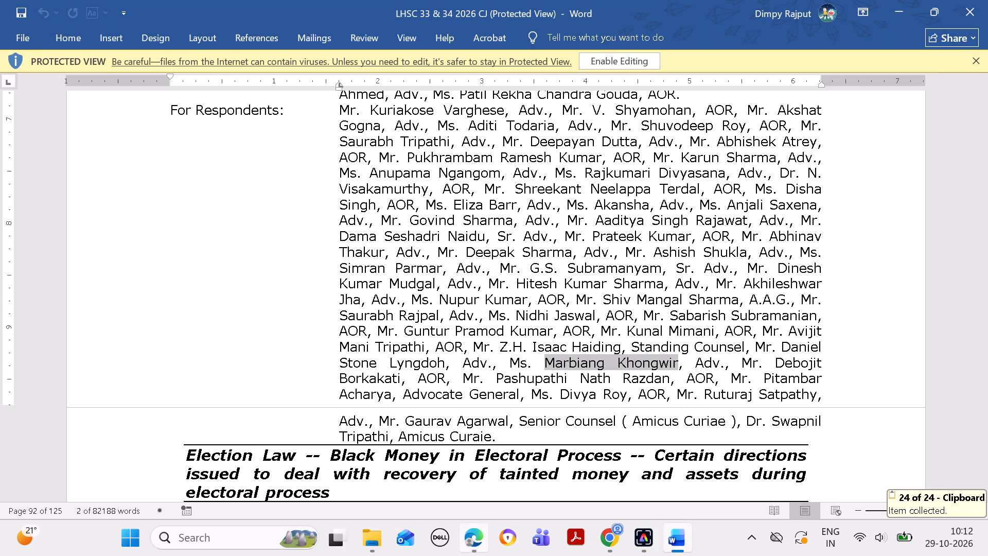
pyautogui.click(469, 539)
pyautogui.scroll(2, 682, 407)
pyautogui.click(744, 472)
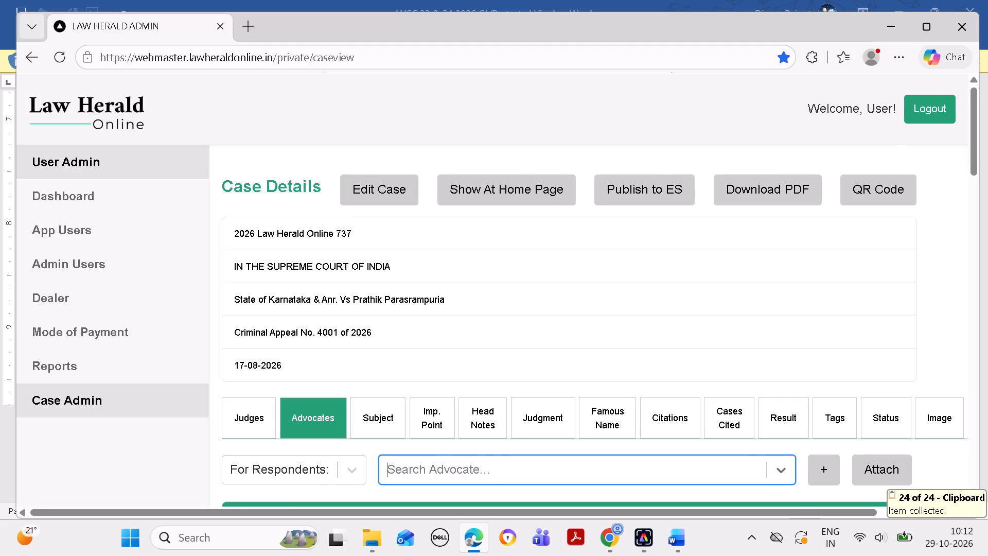
pyautogui.hotkey('ctrl', 'v')
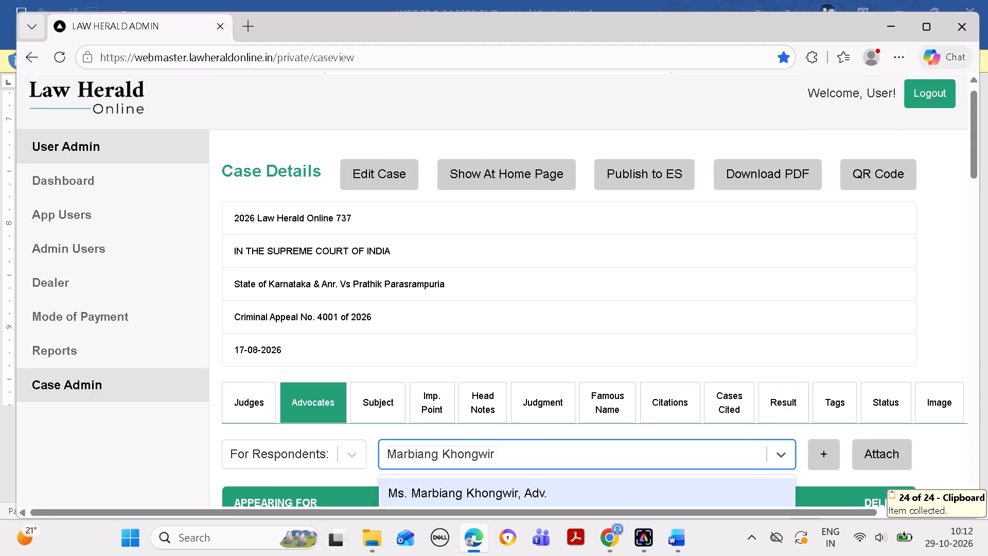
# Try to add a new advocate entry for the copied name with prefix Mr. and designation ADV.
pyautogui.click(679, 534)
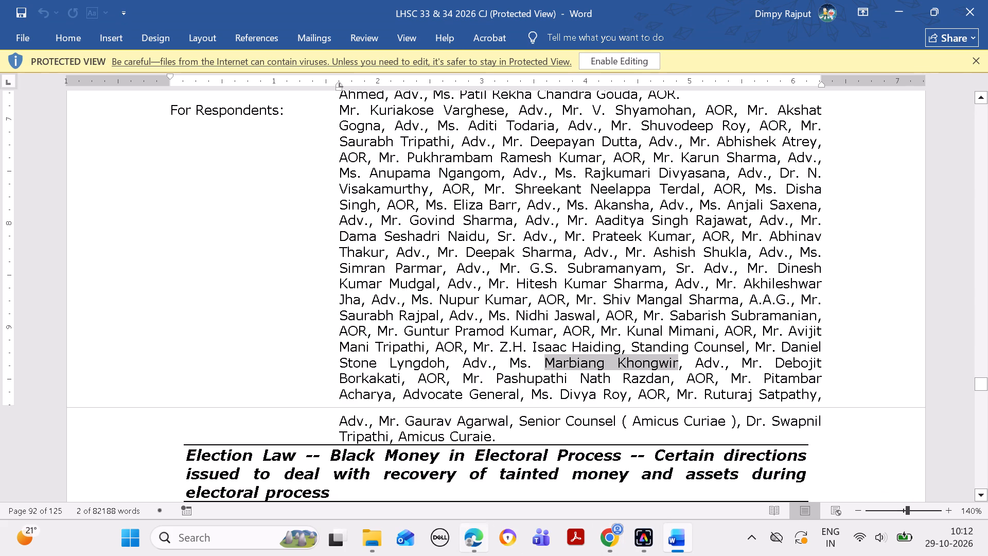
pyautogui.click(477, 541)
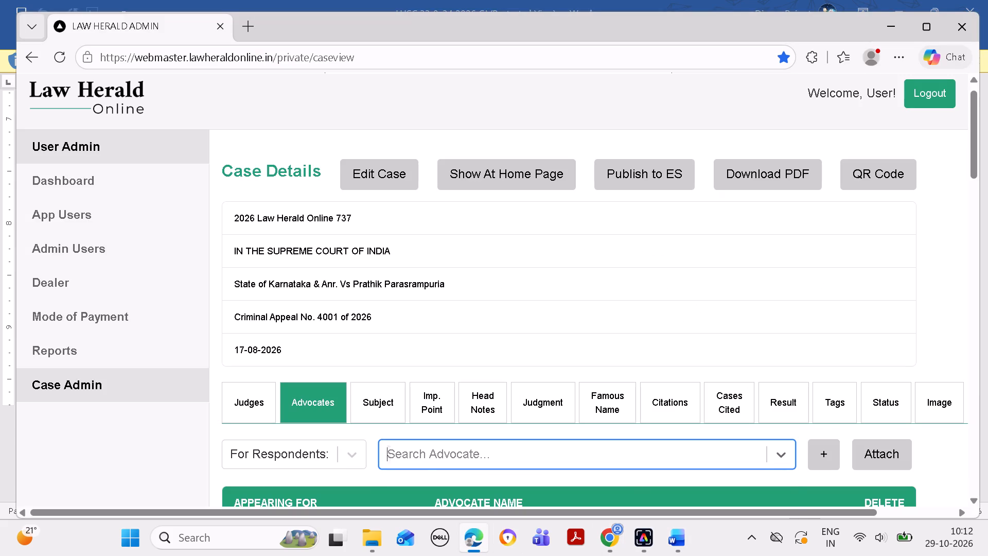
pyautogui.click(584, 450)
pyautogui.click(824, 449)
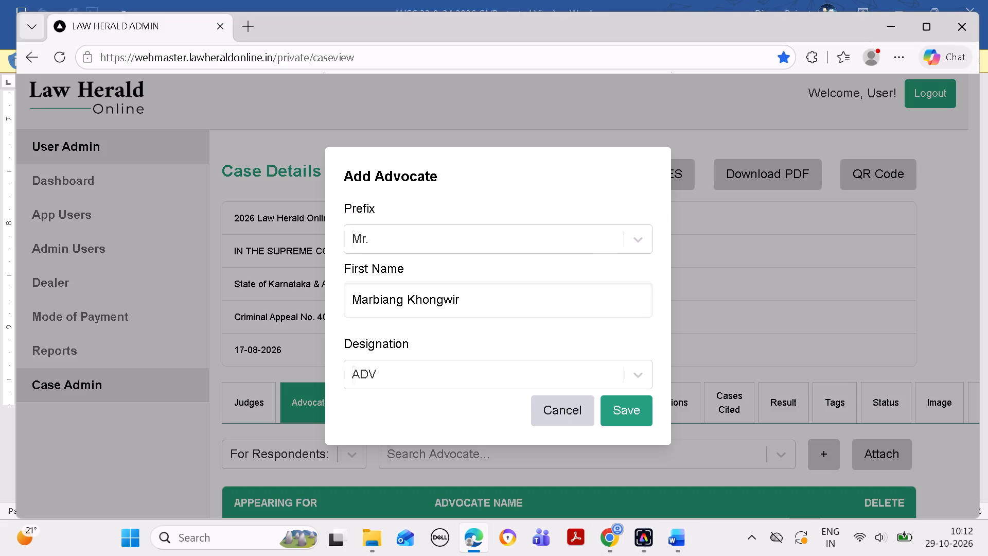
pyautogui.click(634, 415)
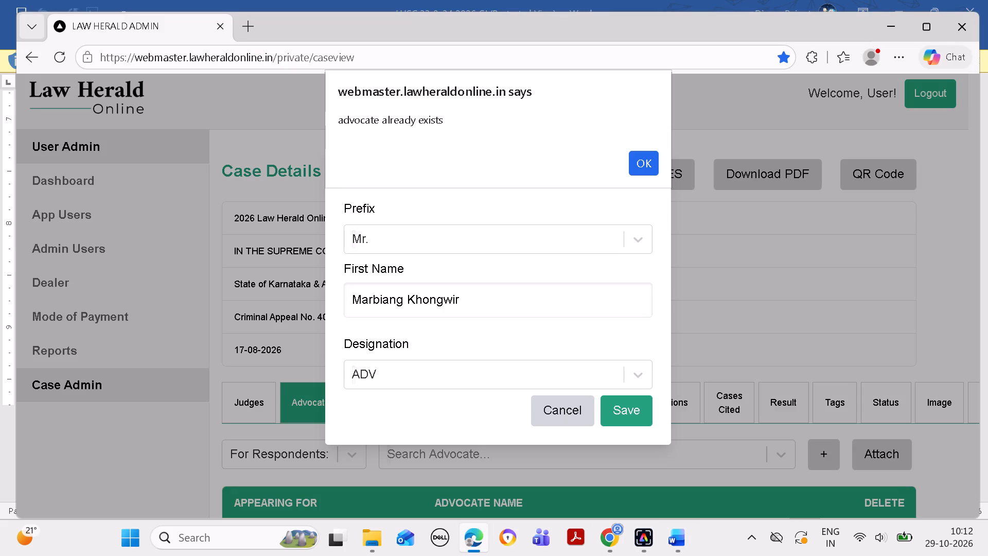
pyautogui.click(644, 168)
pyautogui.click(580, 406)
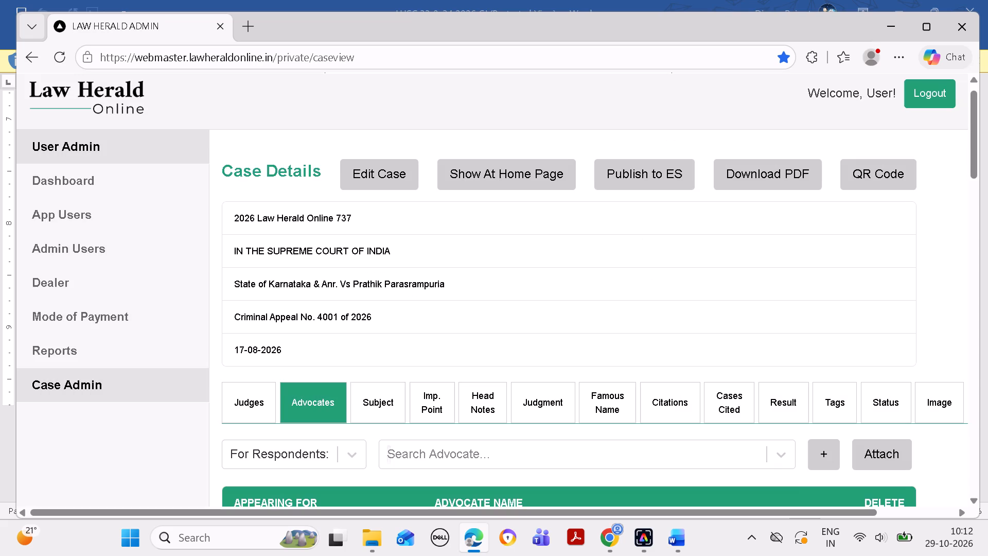
# Look up the copied name again, attach the existing Ms., Adv. entry to the appeal For Respondents, and check the end of the advocate list.
pyautogui.click(592, 445)
pyautogui.hotkey('ctrl', 'v')
pyautogui.click(602, 493)
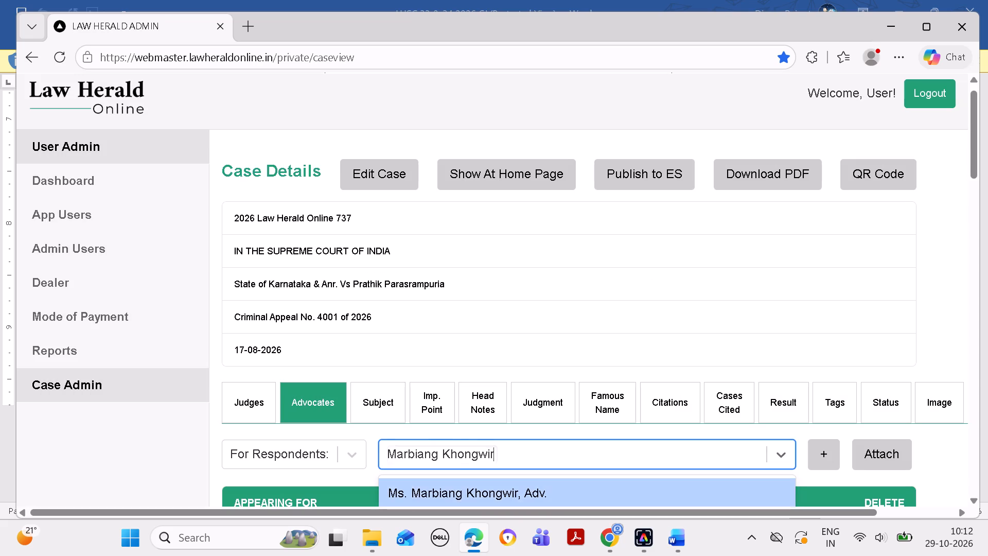
pyautogui.click(872, 455)
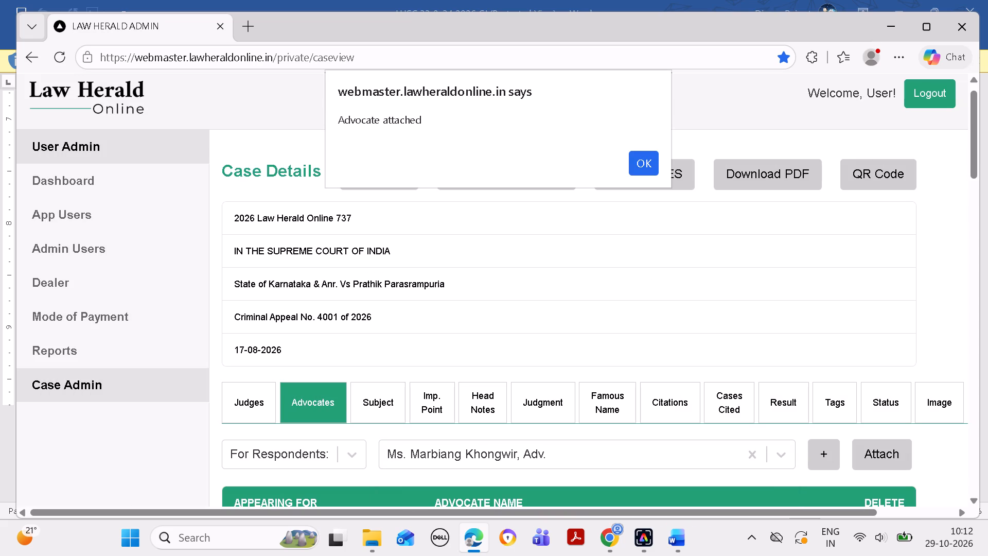
pyautogui.click(647, 164)
pyautogui.scroll(-11, 618, 354)
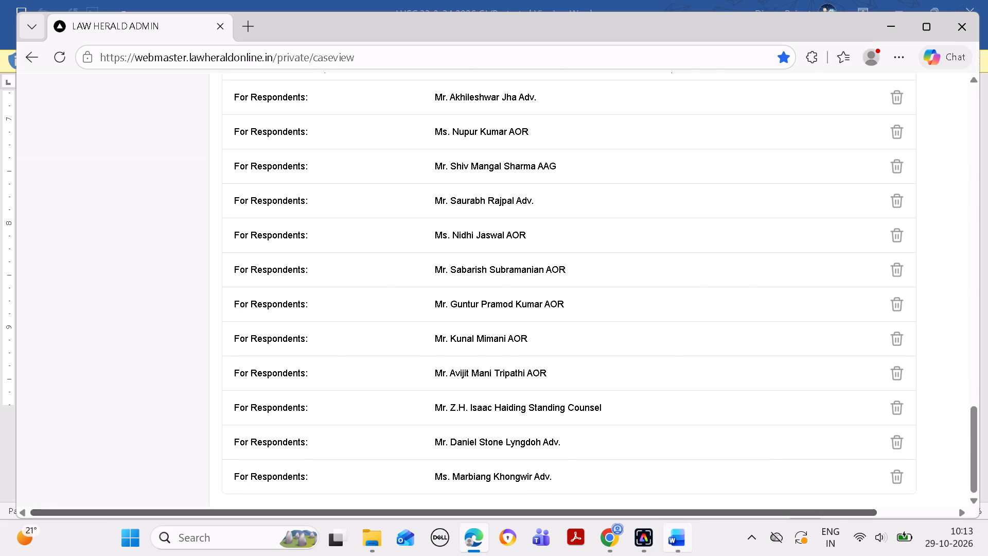
# Select the name of the AOR that follows the just-attached advocate in the Word journal's For Respondents list.
pyautogui.click(677, 531)
pyautogui.moveTo(774, 361); pyautogui.dragTo(784, 360)
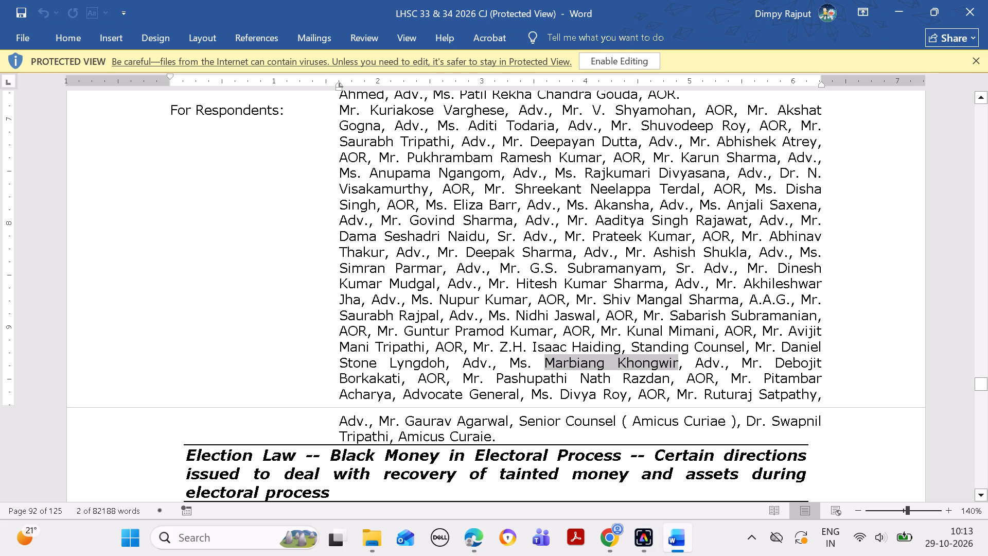
# Copy the name of the AOR following the last-attached Ms., Adv. from the Word journal and attach the matching Mr., AOR entry For Respondents.
pyautogui.moveTo(784, 360); pyautogui.dragTo(399, 381)
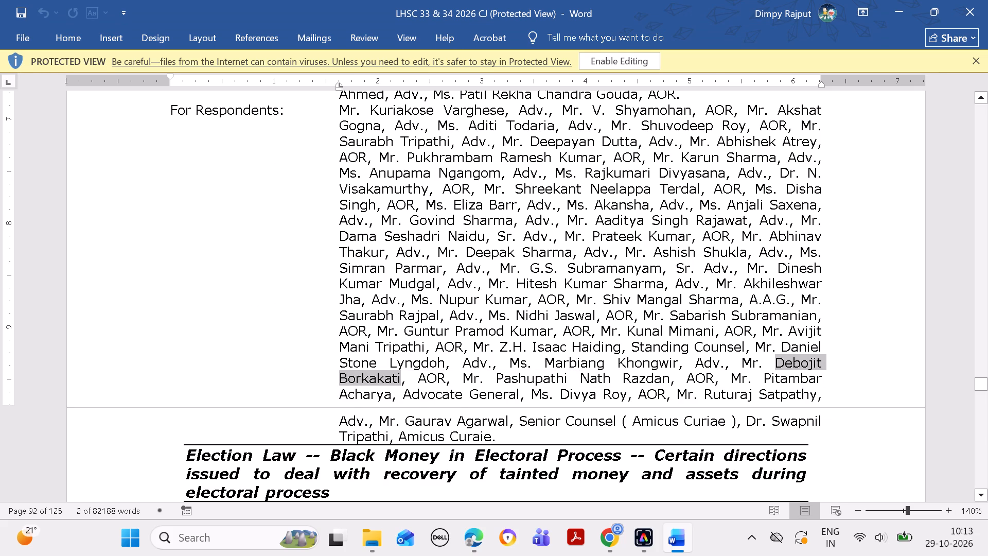
pyautogui.moveTo(399, 381); pyautogui.dragTo(399, 382)
pyautogui.hotkey('ctrl', 'c')
pyautogui.hotkey('ctrl', 'c')
pyautogui.click(473, 537)
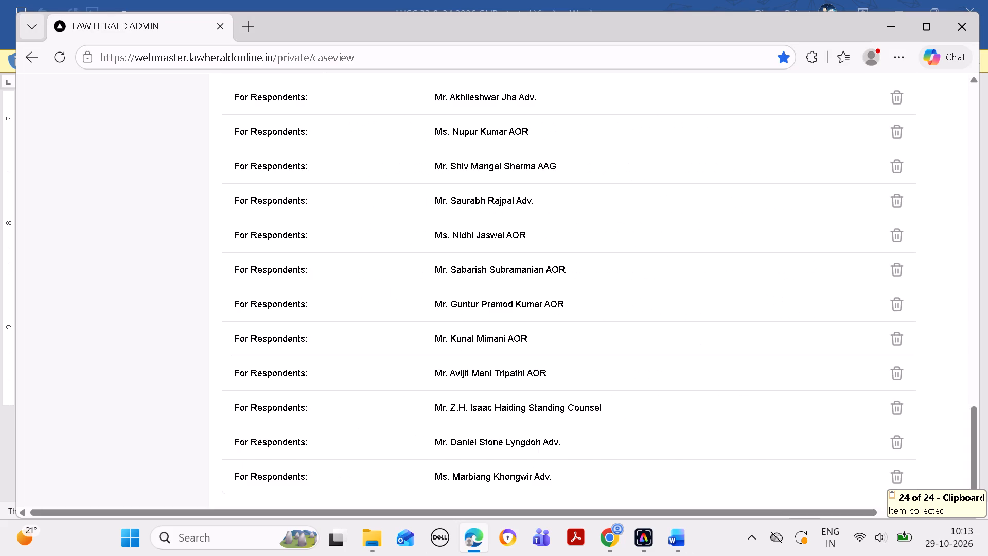
pyautogui.scroll(1, 511, 486)
pyautogui.click(756, 255)
pyautogui.hotkey('ctrl', 'v')
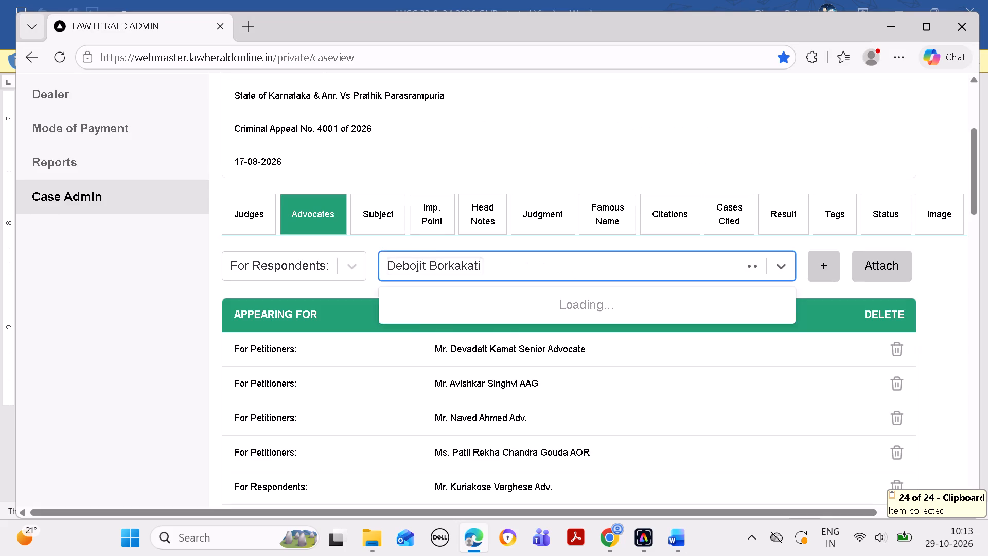
pyautogui.hotkey('ctrl', 'v')
pyautogui.click(580, 327)
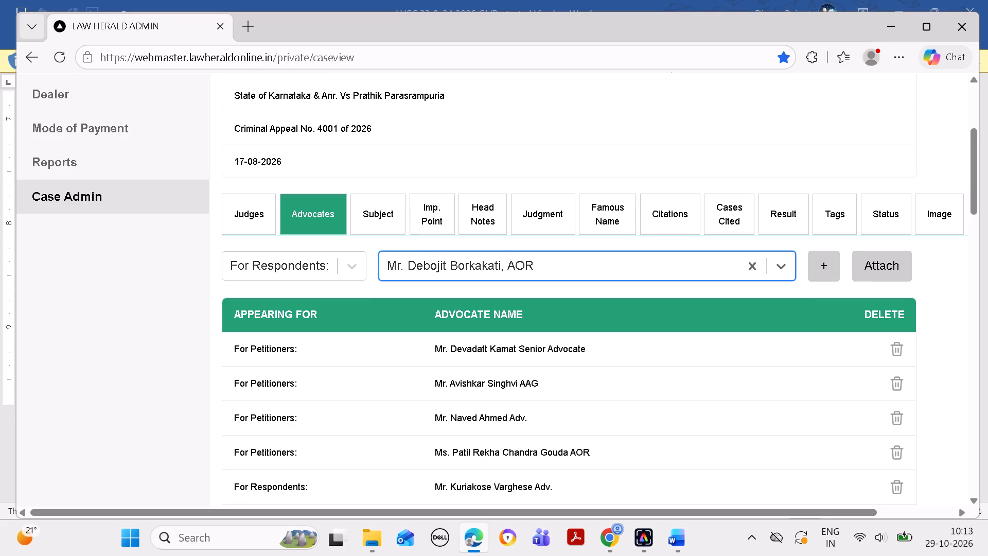
pyautogui.click(858, 267)
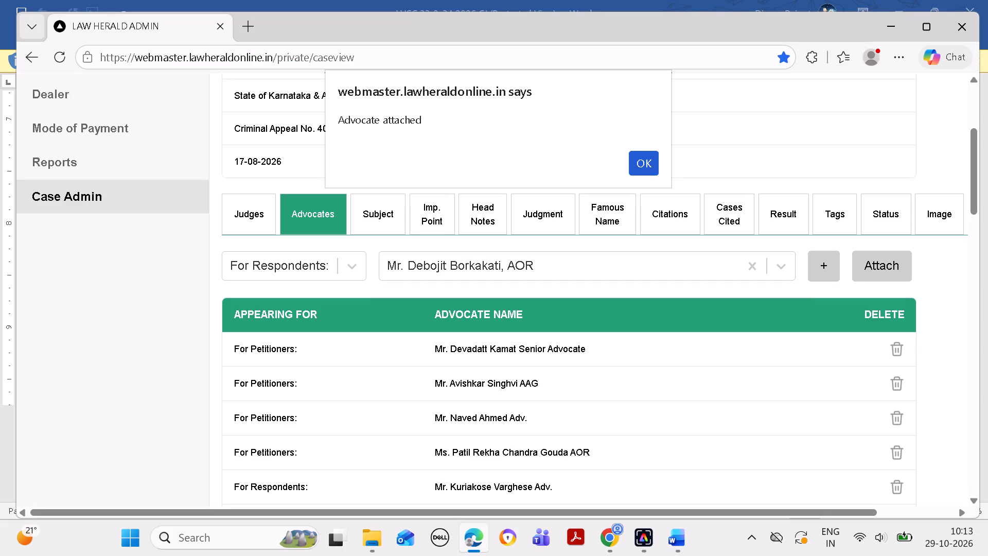
pyautogui.click(637, 164)
pyautogui.scroll(-10, 639, 173)
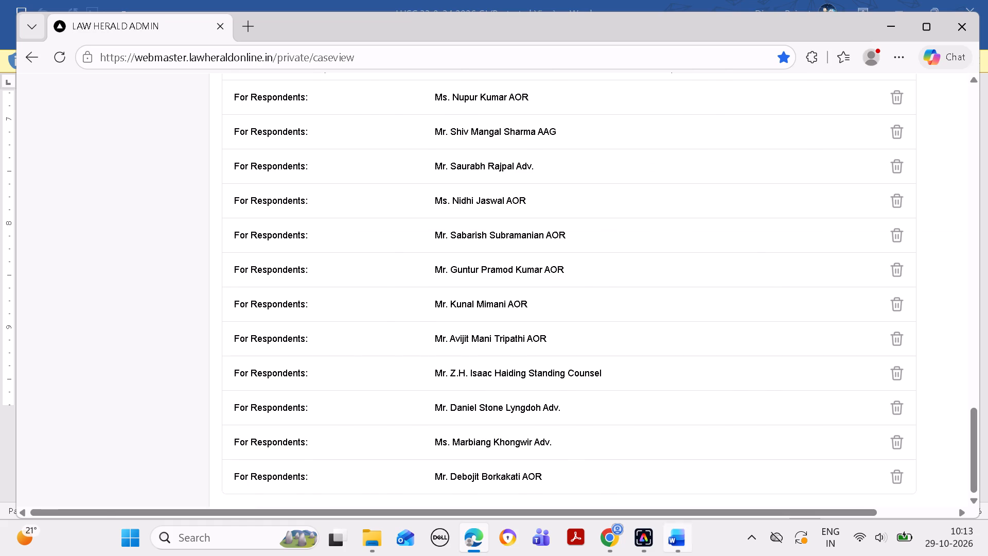
# Copy the name of the Mr., AOR listed just before the Advocate General from the Word journal and return to the case's advocate search.
pyautogui.click(677, 533)
pyautogui.moveTo(497, 377); pyautogui.dragTo(579, 377)
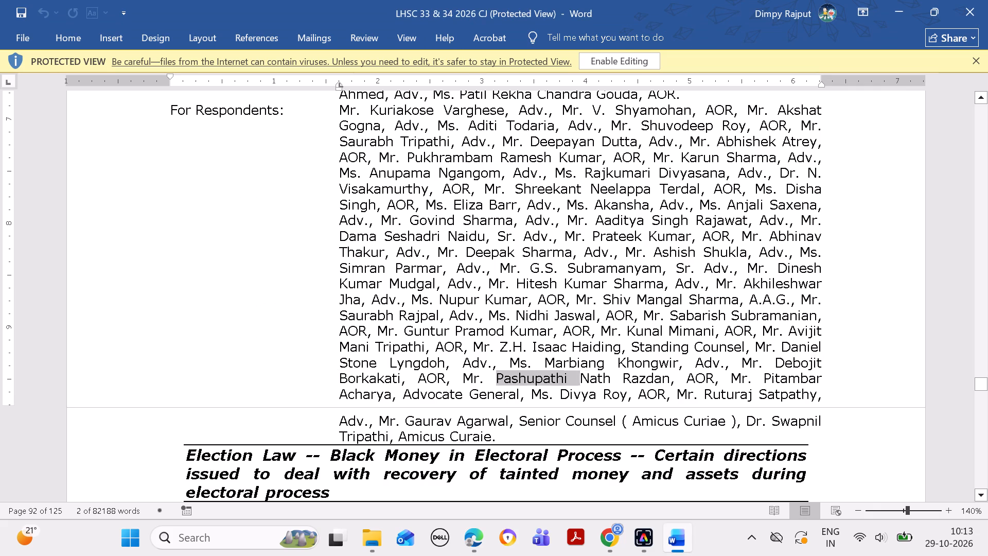
pyautogui.moveTo(579, 377); pyautogui.dragTo(645, 377)
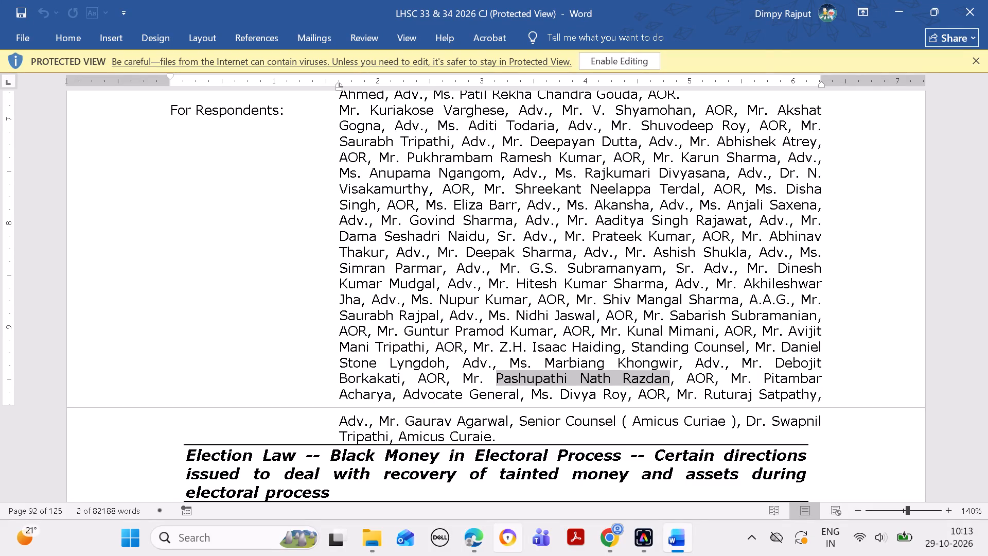
pyautogui.hotkey('ctrl', 'v')
pyautogui.hotkey('ctrl', 'c')
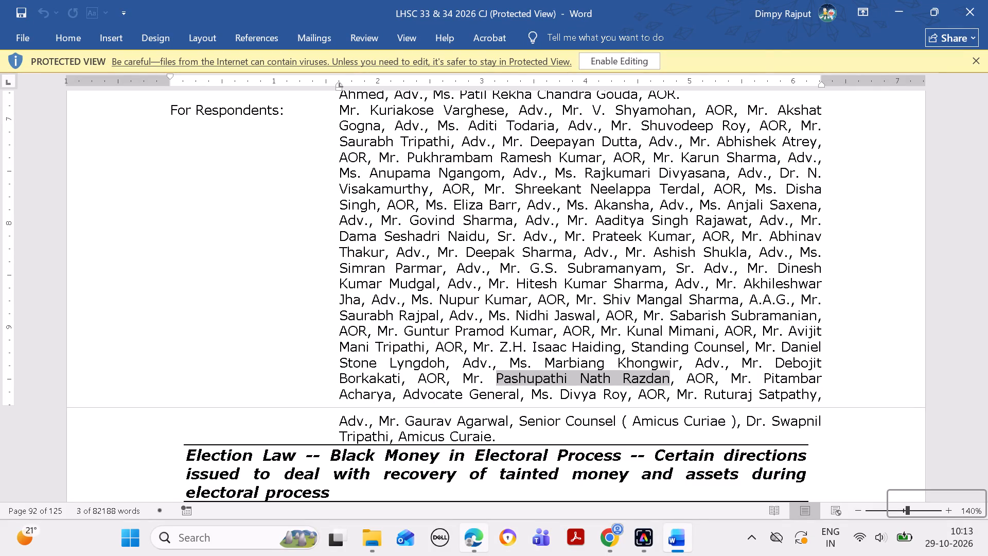
pyautogui.click(474, 534)
pyautogui.scroll(3, 536, 472)
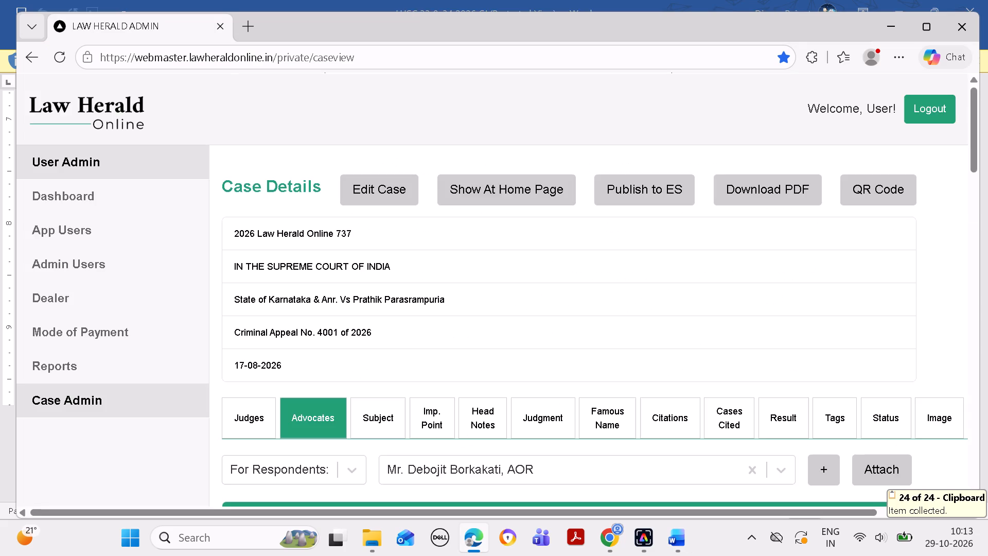
# Look up the copied name of the AOR listed just before the Advocate General and attach the matching Mr., AOR entry For Respondents.
pyautogui.click(750, 465)
pyautogui.hotkey('ctrl', 'v')
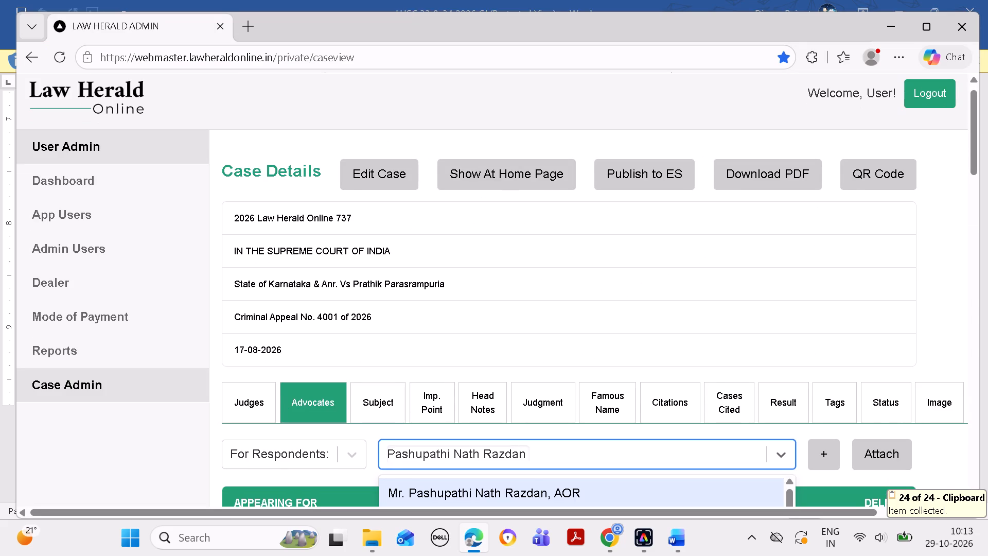
pyautogui.click(622, 485)
pyautogui.click(887, 445)
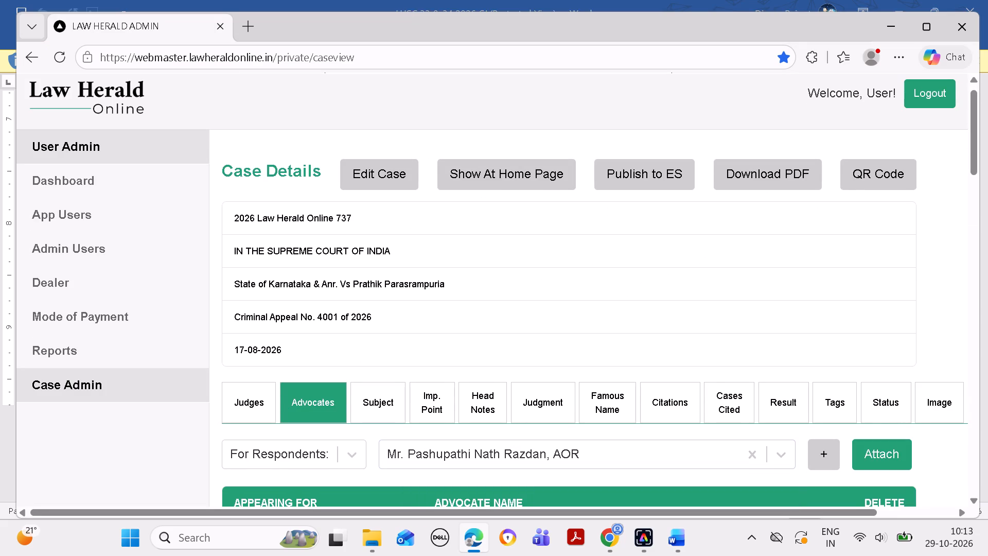
pyautogui.click(649, 163)
pyautogui.scroll(-2, 645, 310)
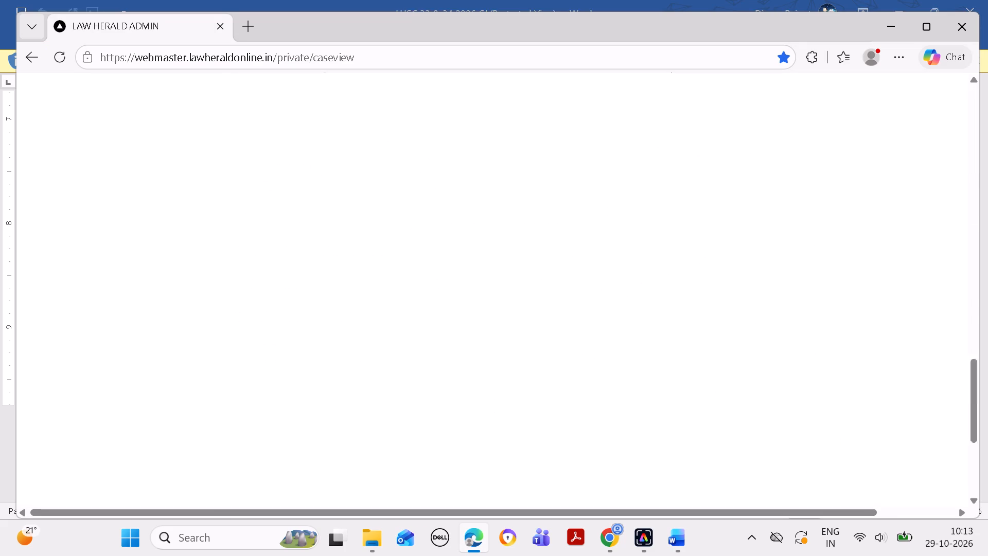
pyautogui.scroll(-7, 645, 311)
# Copy the Advocate General's name from the Word journal, look it up in the advocate search, and review the matching entries.
pyautogui.click(670, 540)
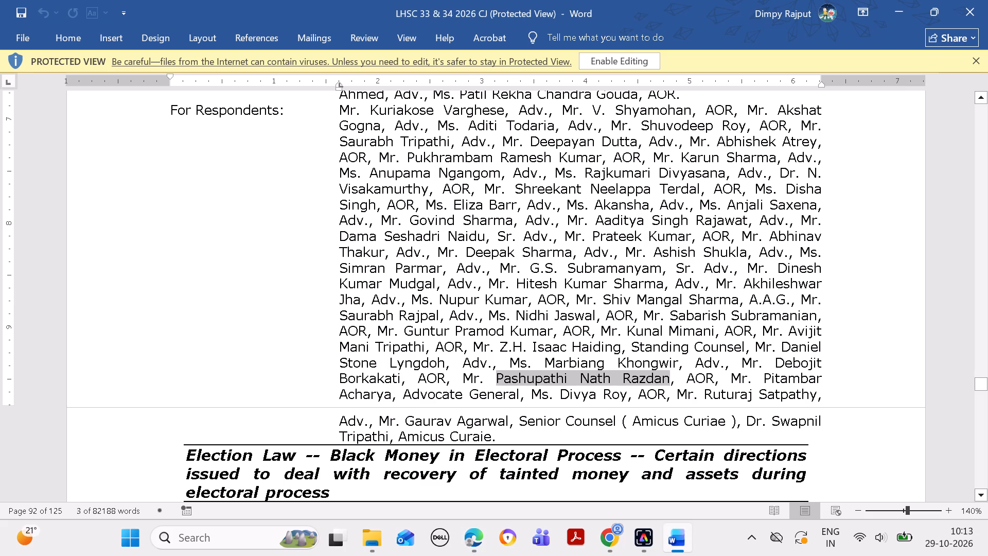
pyautogui.moveTo(763, 374); pyautogui.dragTo(496, 395)
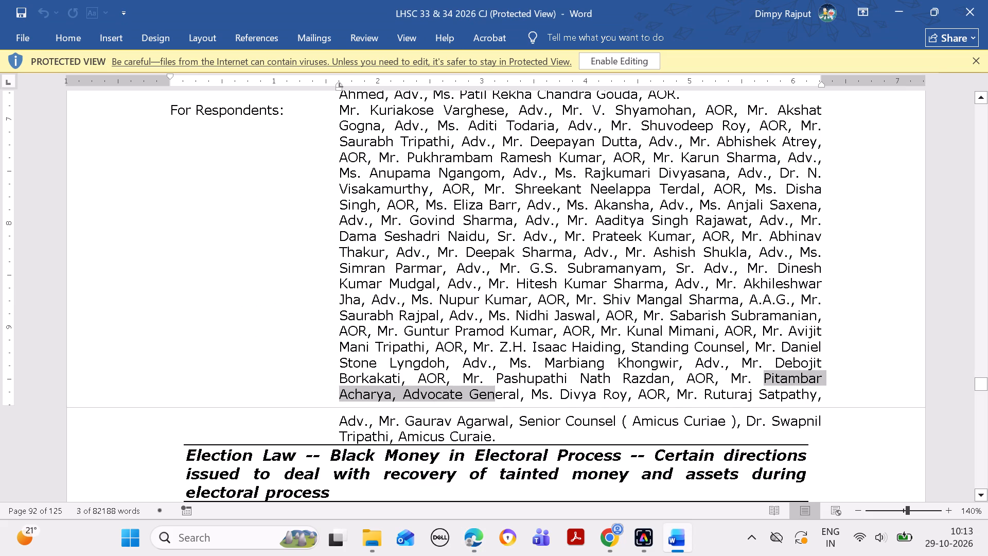
pyautogui.moveTo(496, 395); pyautogui.dragTo(391, 392)
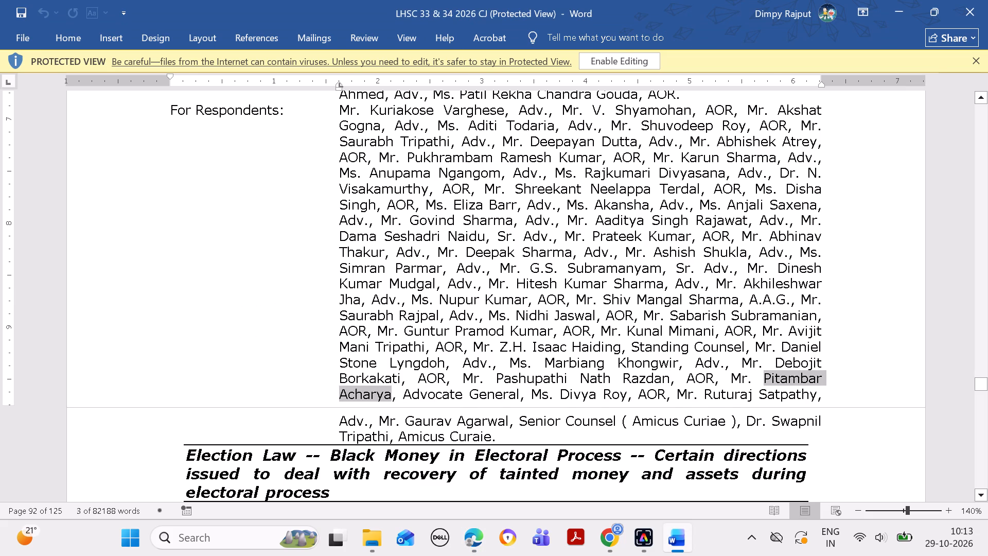
pyautogui.moveTo(391, 392); pyautogui.dragTo(391, 392)
pyautogui.hotkey('ctrl', 'c')
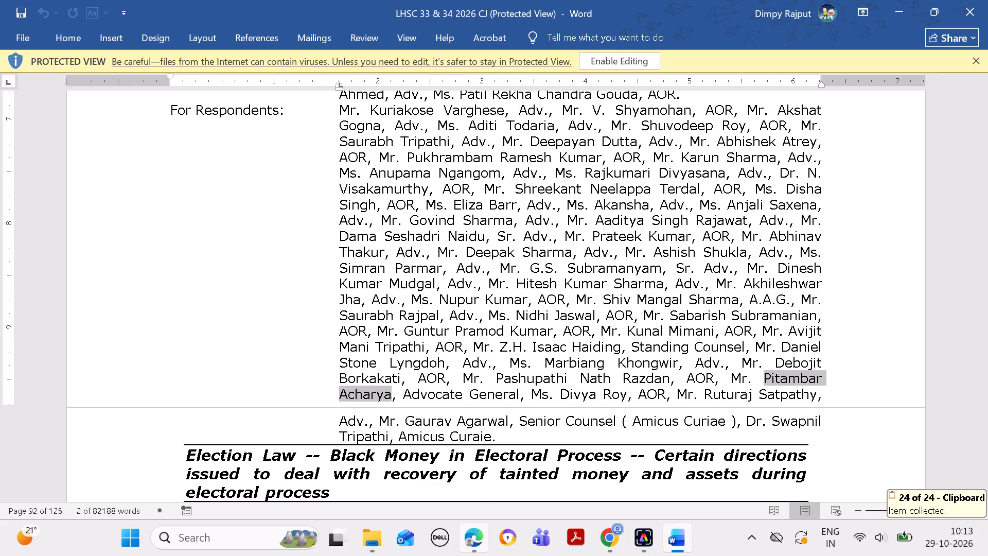
pyautogui.click(469, 537)
pyautogui.scroll(2, 472, 509)
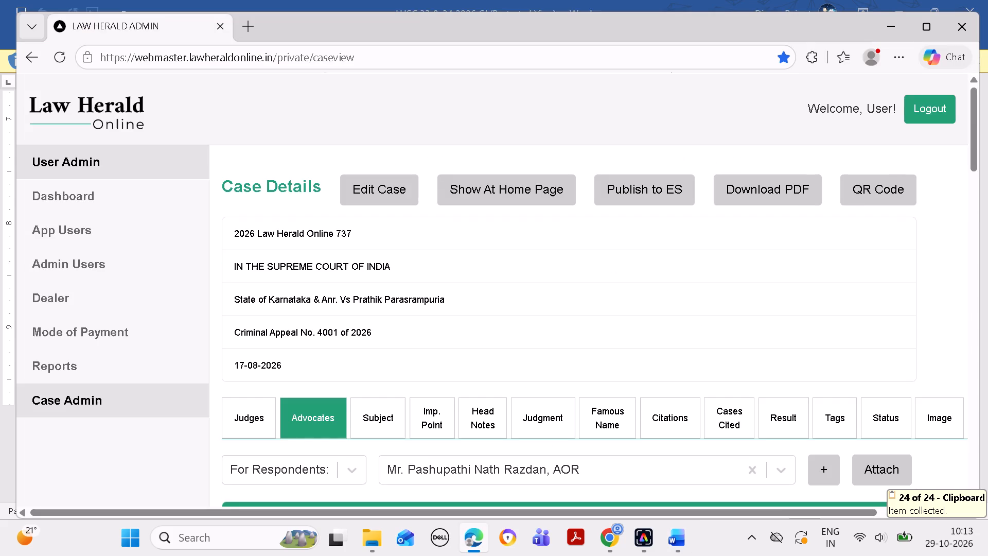
pyautogui.click(743, 461)
pyautogui.hotkey('ctrl', 'v')
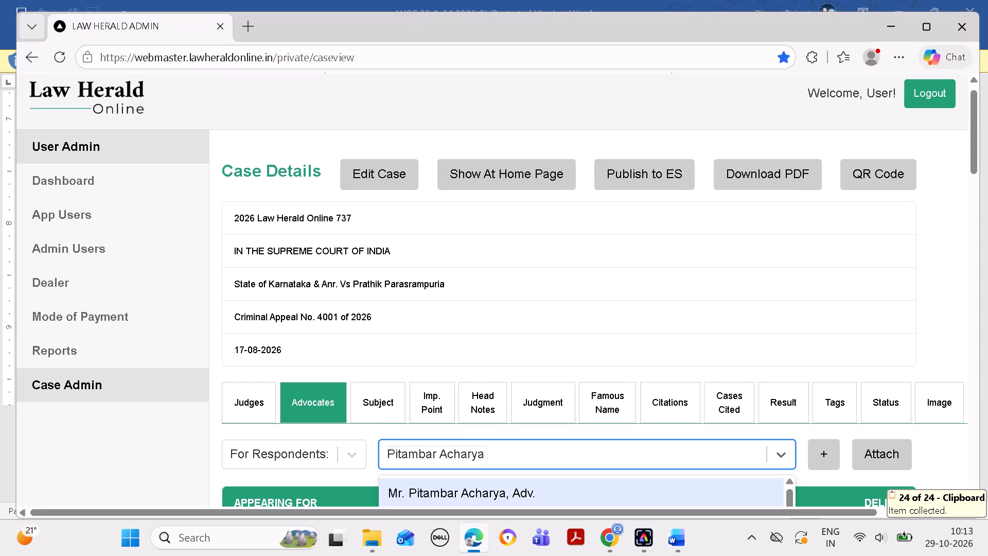
pyautogui.moveTo(973, 162); pyautogui.dragTo(978, 190)
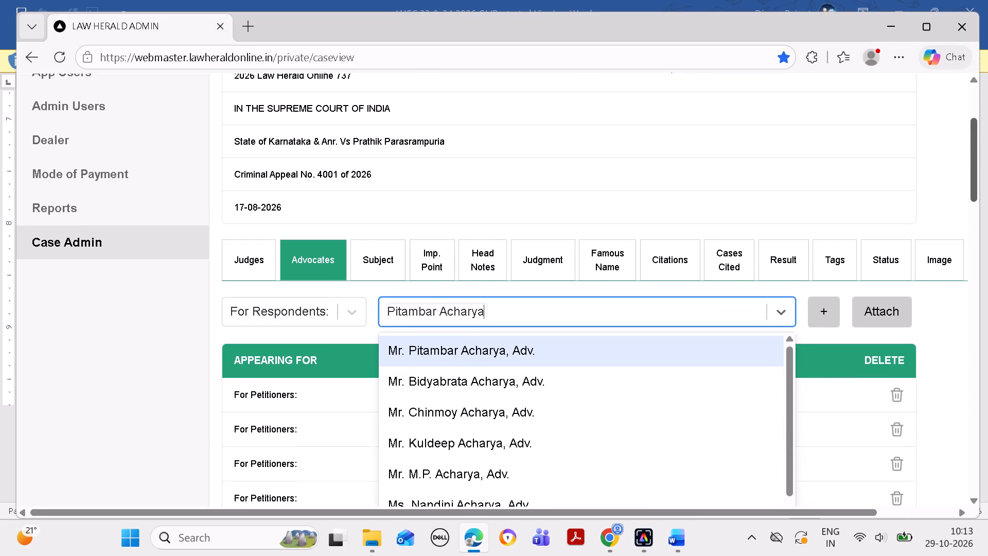
pyautogui.moveTo(978, 190); pyautogui.dragTo(979, 197)
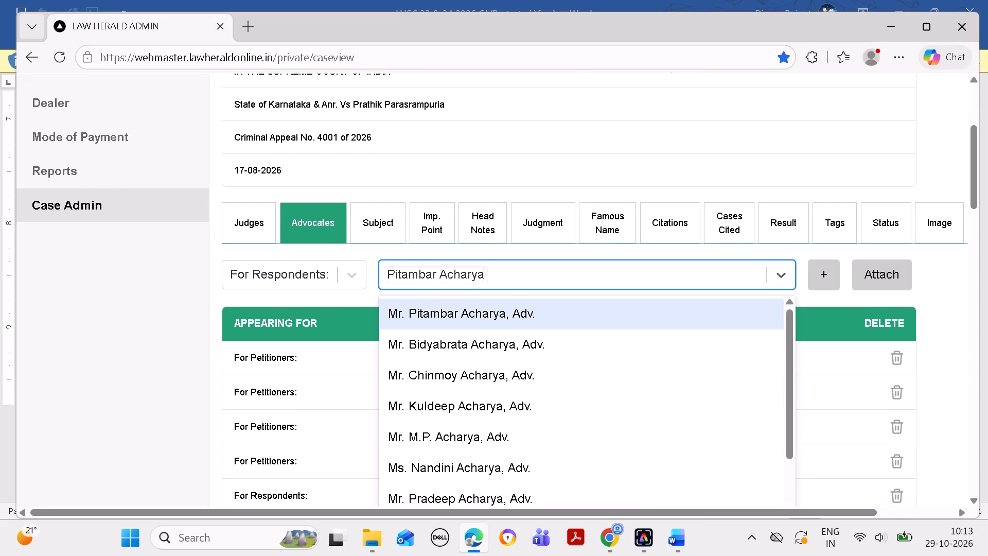
# Start a new Mr. entry with the Advocate General's copied name and look through the designations matching "adv" for a fitting one.
pyautogui.click(814, 273)
pyautogui.click(513, 377)
pyautogui.write('ag')
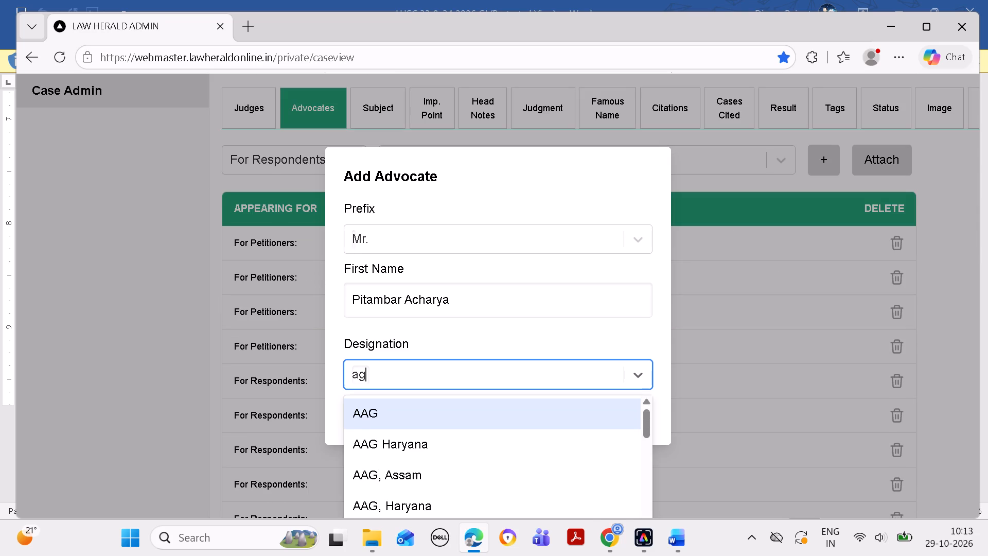
pyautogui.press('BackSpace')
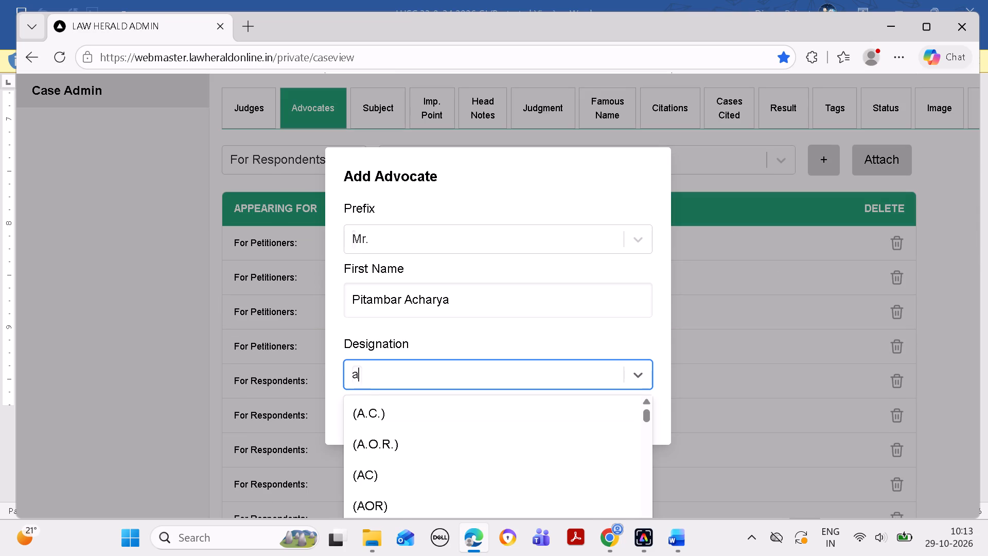
pyautogui.press('d')
pyautogui.press('v')
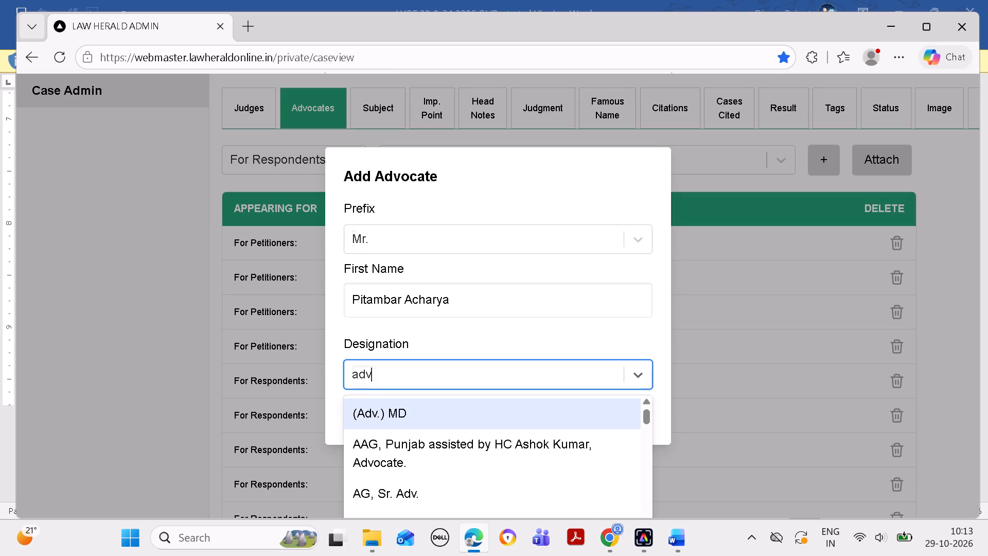
pyautogui.press('Down')
pyautogui.press('Down')
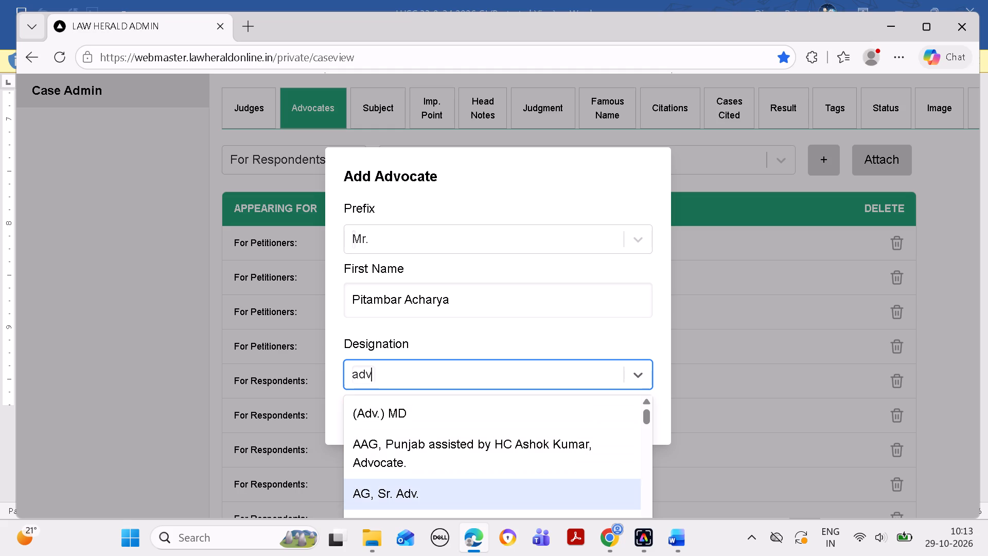
pyautogui.press('Down')
pyautogui.press('Down')
pyautogui.press('Down')
pyautogui.press('Down')
pyautogui.press('Down')
pyautogui.press('Down')
pyautogui.press('Down')
pyautogui.press('Down')
pyautogui.press('Down')
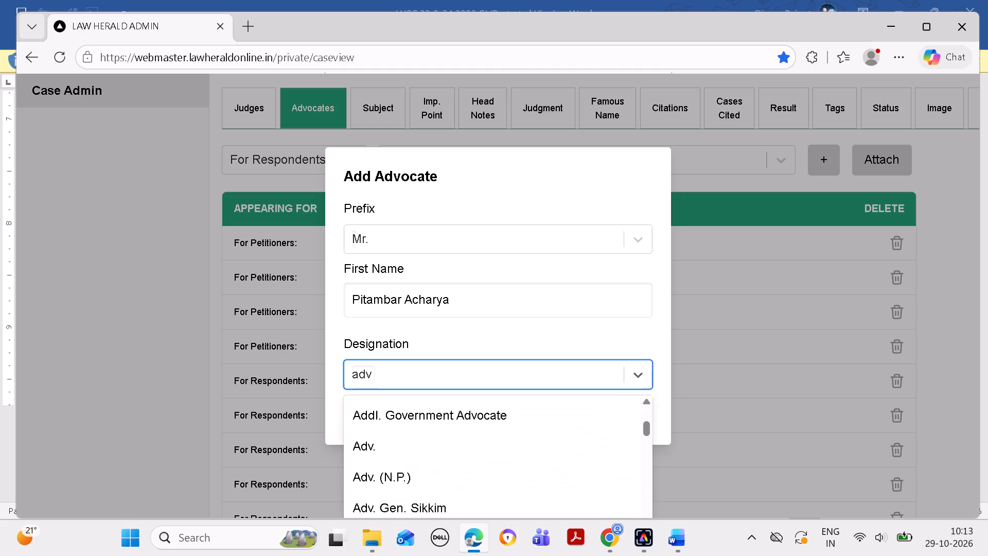
pyautogui.press('Down')
pyautogui.press('Down')
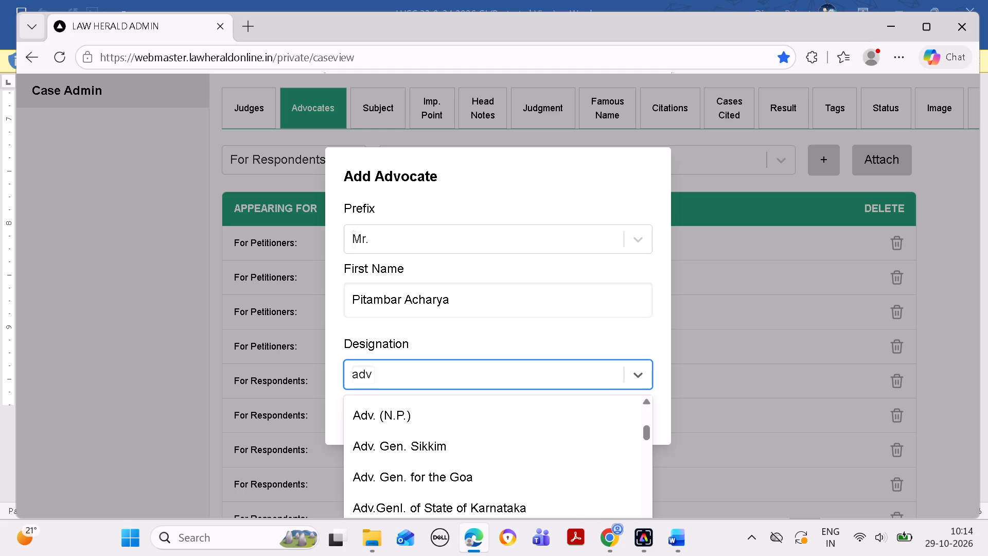
pyautogui.press('Up')
pyautogui.press('Up')
pyautogui.press('Down')
pyautogui.press('Down')
pyautogui.press('Down')
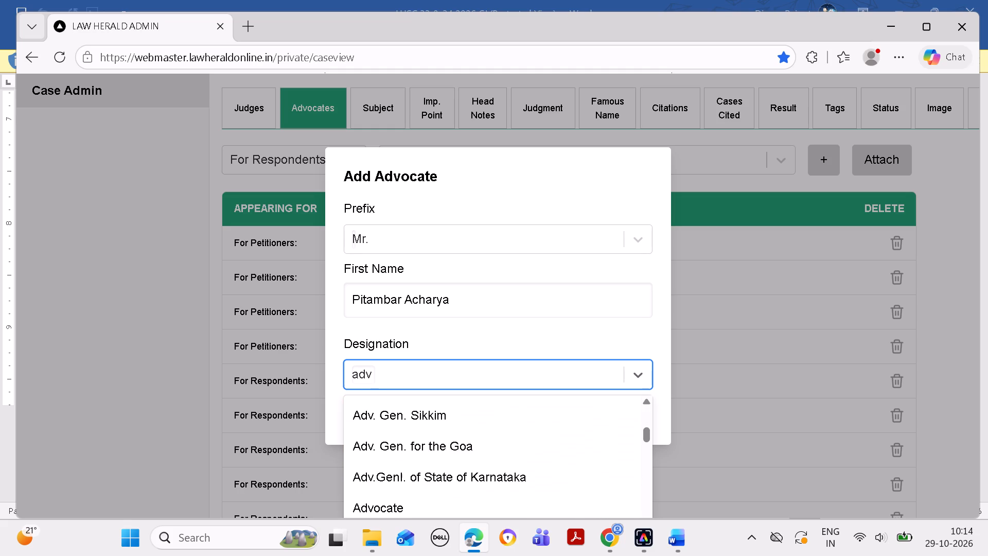
pyautogui.press('Down')
pyautogui.press('Down')
pyautogui.press('Down')
pyautogui.press('Down')
pyautogui.press('Down')
pyautogui.press('Down')
pyautogui.press('Down')
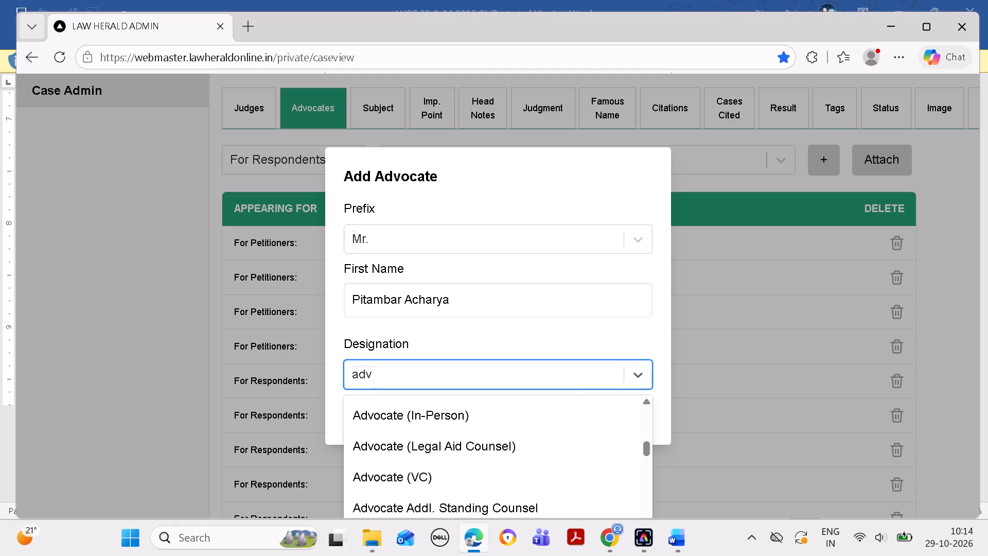
pyautogui.press('Down')
pyautogui.press('Down')
pyautogui.press('Down')
pyautogui.press('Down')
pyautogui.press('Down')
pyautogui.press('Down')
pyautogui.press('Down')
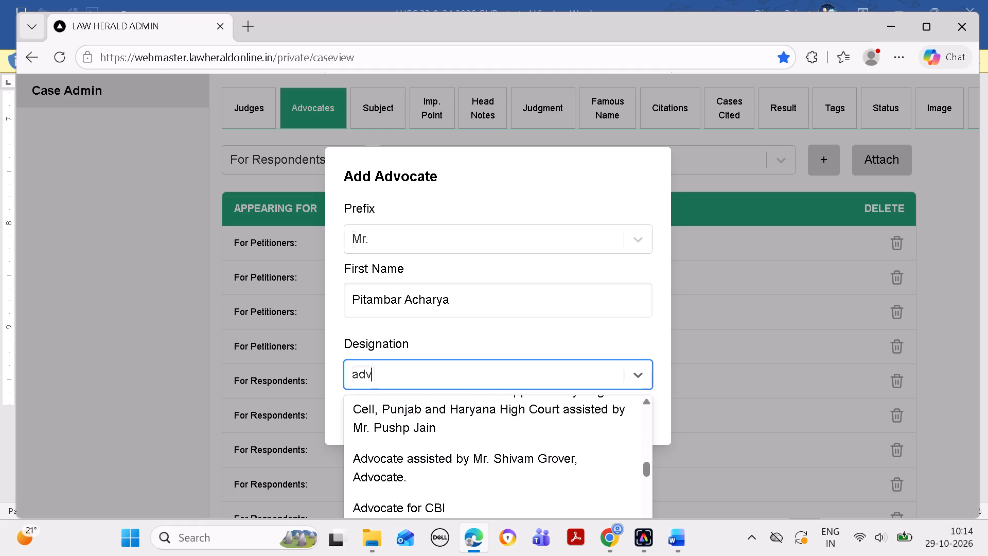
pyautogui.press('Down')
pyautogui.press('Down')
pyautogui.press('Down')
pyautogui.press('Down')
pyautogui.press('Down')
pyautogui.press('Down')
pyautogui.press('Down')
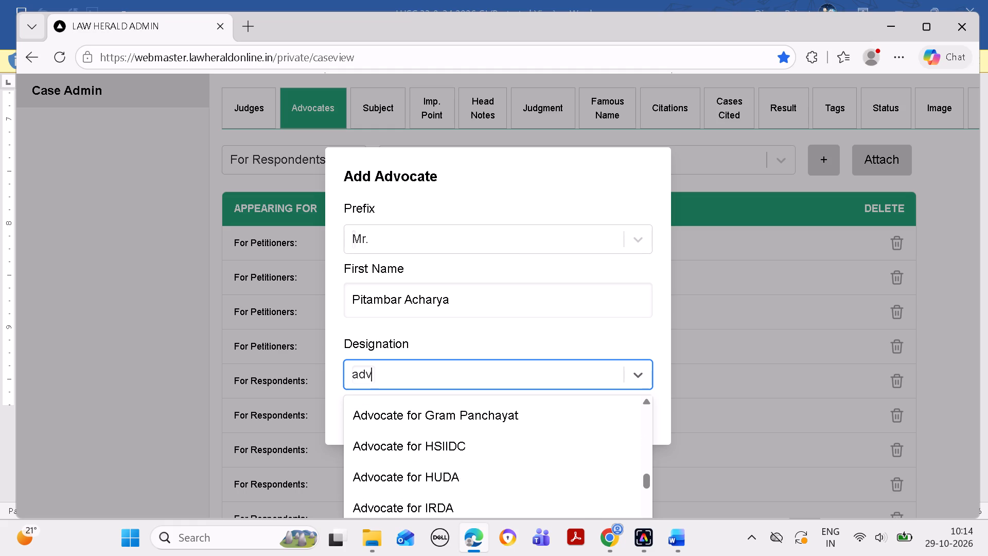
pyautogui.press('Down')
pyautogui.press('Down')
pyautogui.press('Down')
pyautogui.press('Down')
pyautogui.press('Down')
pyautogui.press('Down')
pyautogui.press('Down')
pyautogui.press('Down')
pyautogui.press('Down')
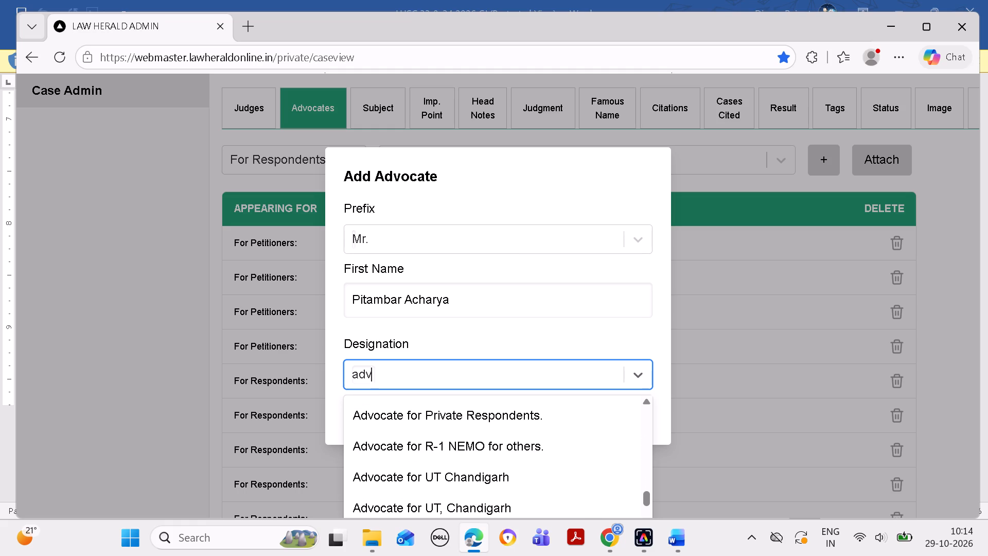
pyautogui.press('Down')
pyautogui.press('Down')
pyautogui.press('Down')
pyautogui.press('Down')
pyautogui.press('Down')
pyautogui.press('Down')
pyautogui.press('Down')
pyautogui.press('Down')
pyautogui.press('Down')
pyautogui.press('Down')
pyautogui.press('Down')
pyautogui.press('Down')
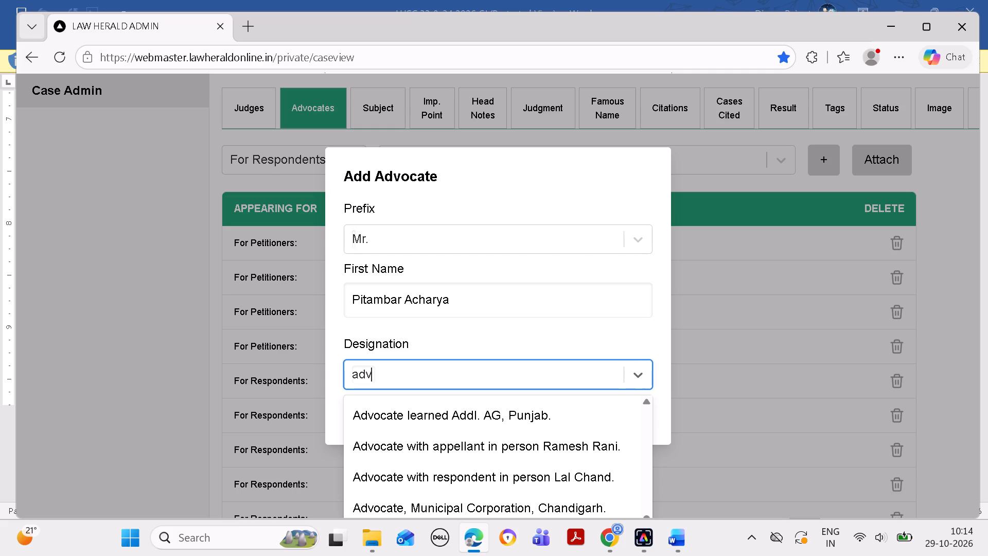
# Give the Advocate General's new Mr. entry the designation AG, save it as attached For Respondents, and check the advocates list.
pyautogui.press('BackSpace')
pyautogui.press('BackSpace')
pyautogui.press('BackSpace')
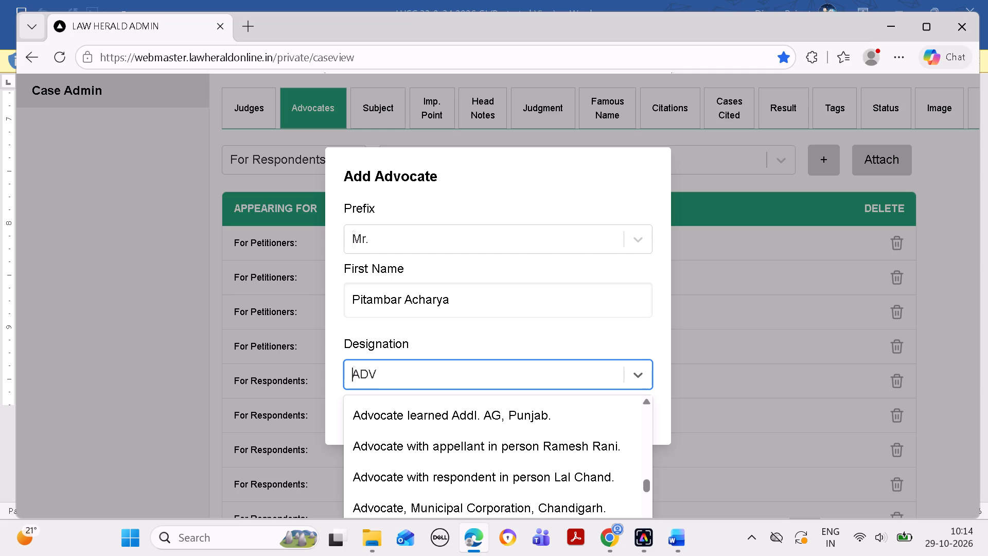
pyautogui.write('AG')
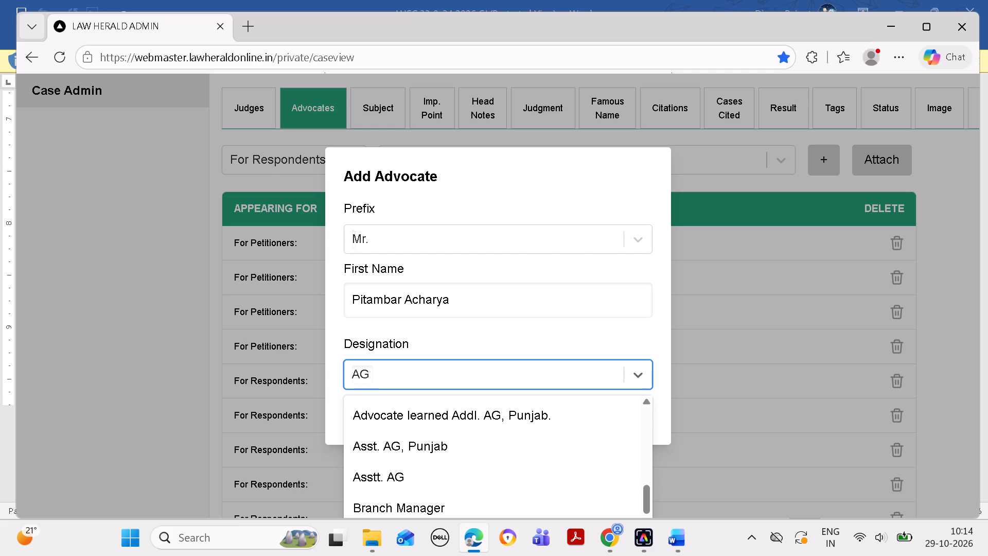
pyautogui.moveTo(646, 502); pyautogui.dragTo(648, 497)
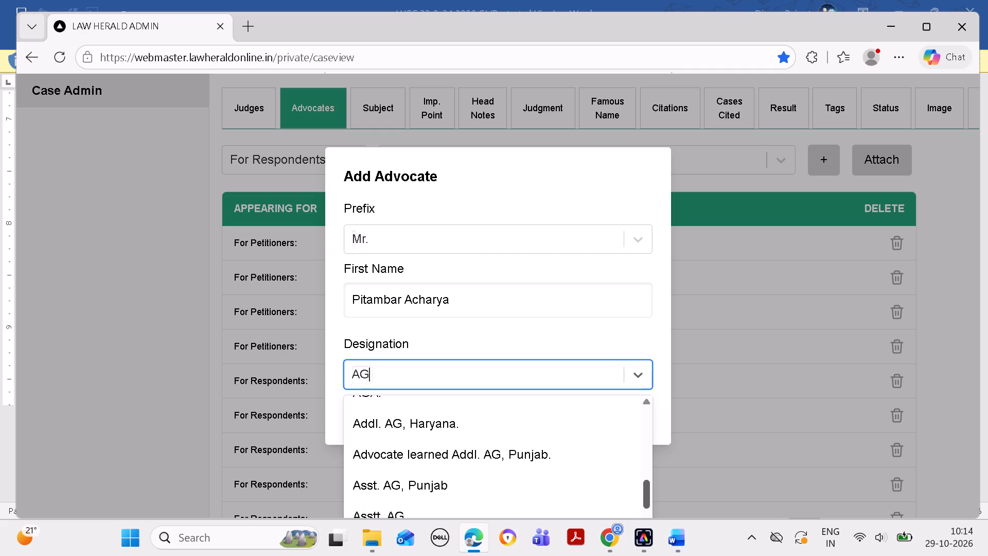
pyautogui.moveTo(648, 497); pyautogui.dragTo(648, 470)
pyautogui.click(479, 426)
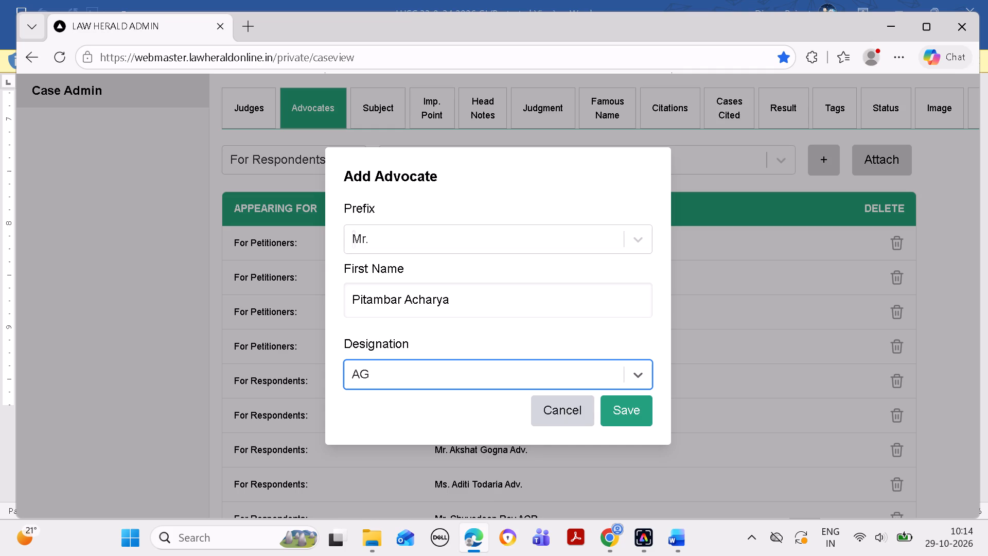
pyautogui.click(638, 414)
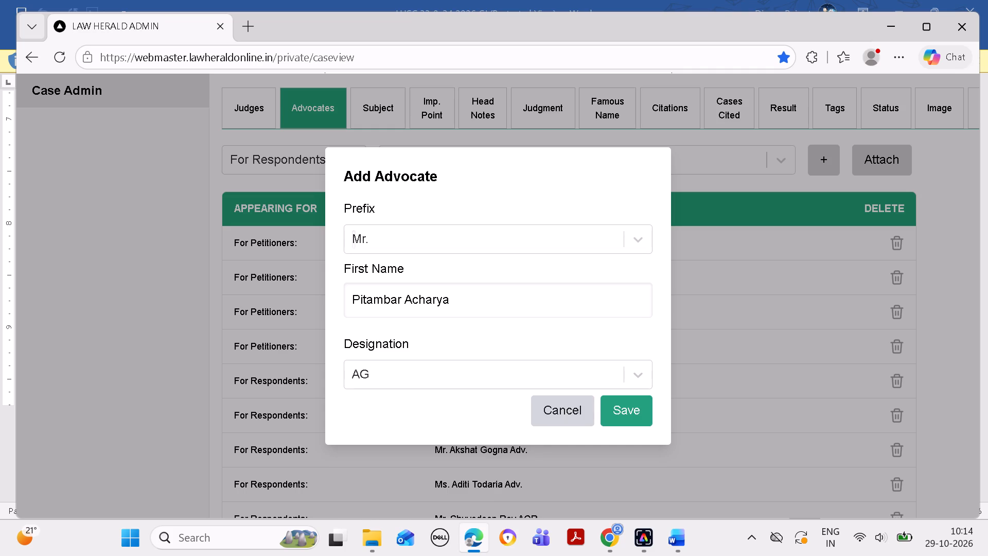
pyautogui.click(649, 160)
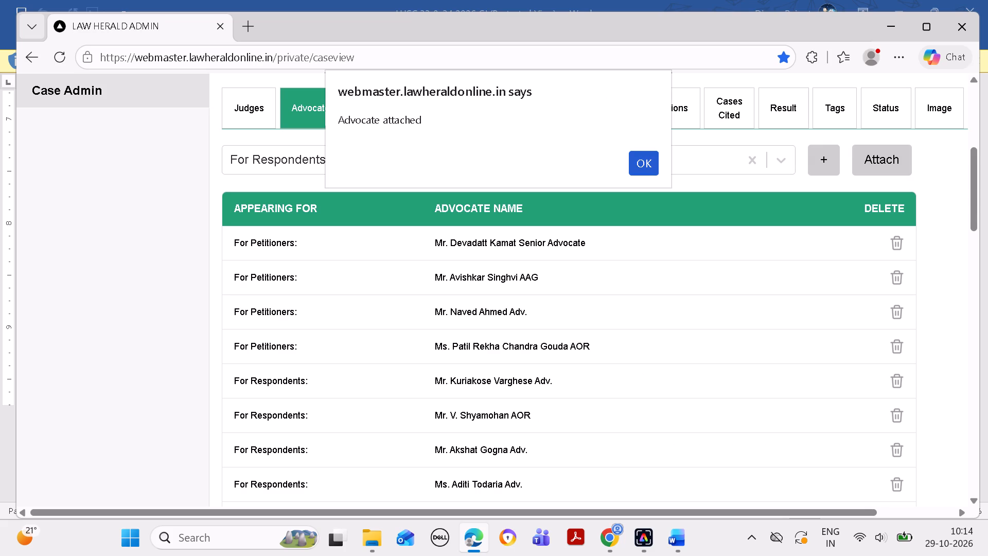
pyautogui.click(649, 164)
pyautogui.scroll(-5, 590, 248)
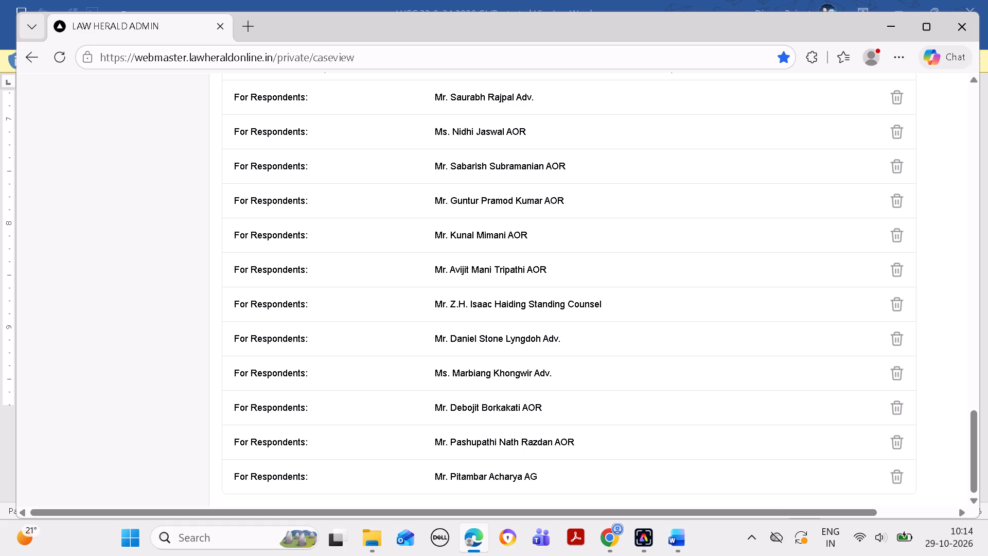
pyautogui.scroll(2, 611, 462)
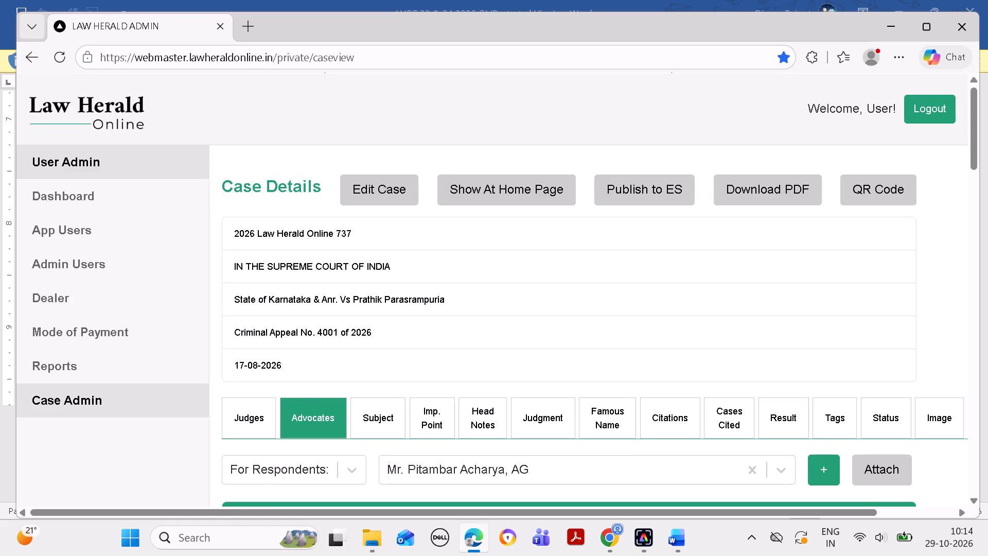
# Examine the designations matching "ADDI" and "AAG" in a blank new advocate entry and close it without saving.
pyautogui.click(824, 463)
pyautogui.click(482, 374)
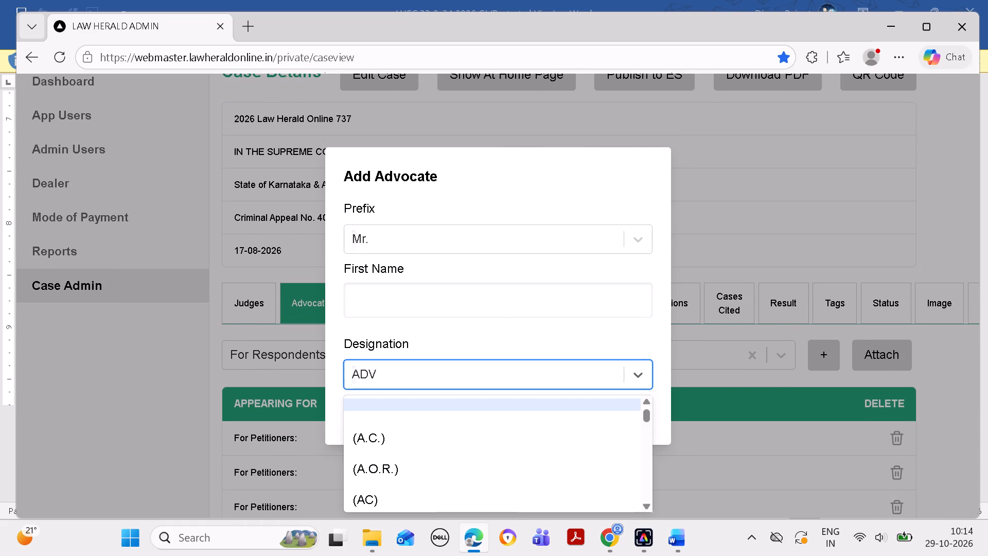
pyautogui.press('a')
pyautogui.press('d')
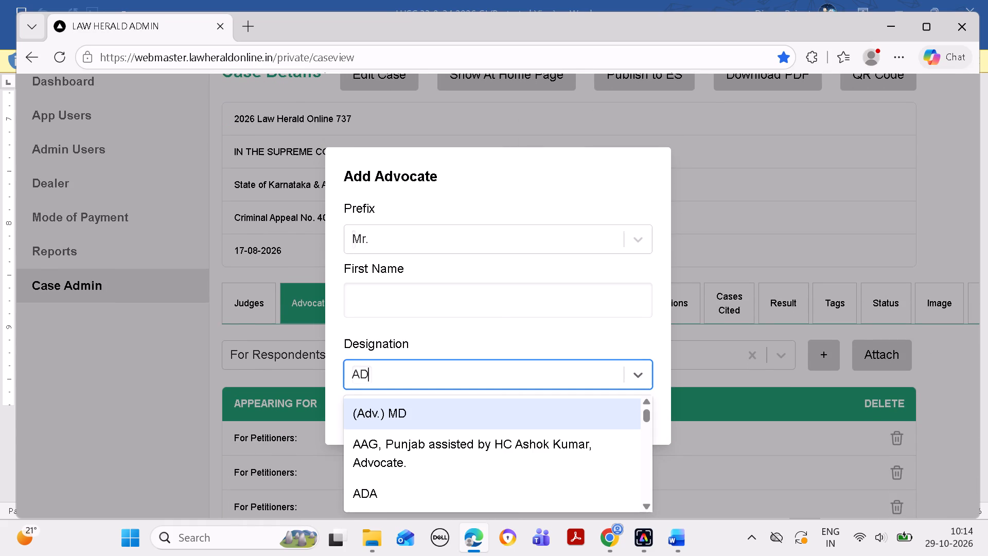
pyautogui.write('DI')
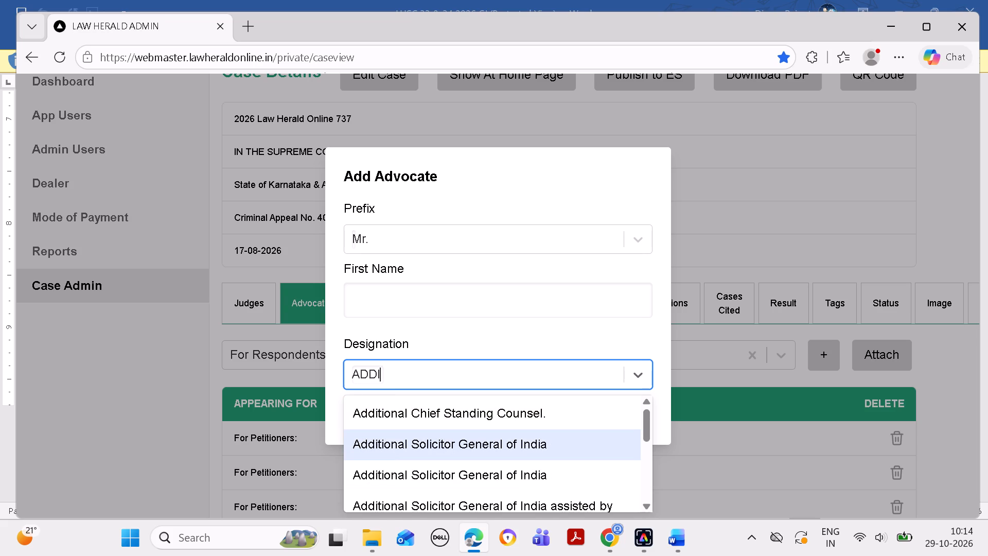
pyautogui.moveTo(647, 425); pyautogui.dragTo(650, 459)
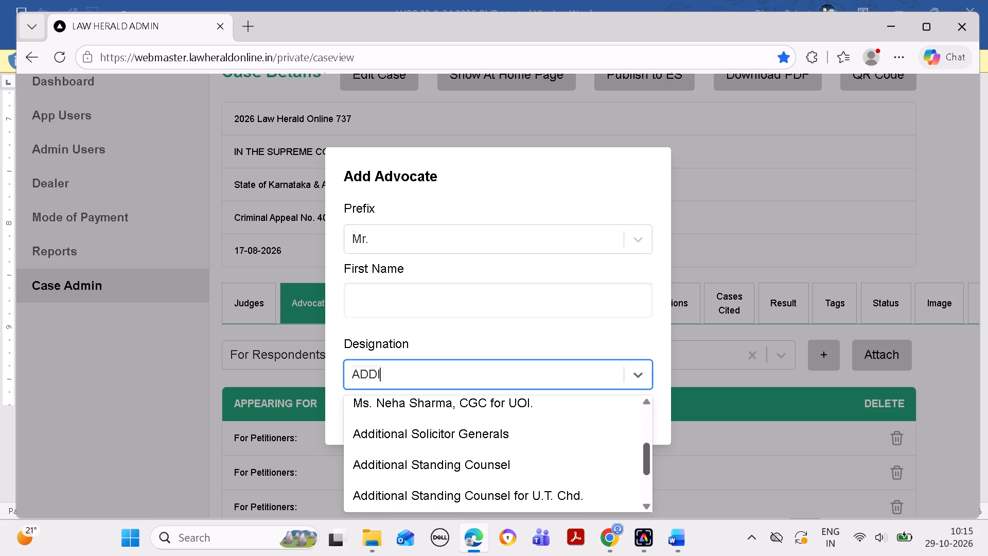
pyautogui.moveTo(650, 459); pyautogui.dragTo(649, 504)
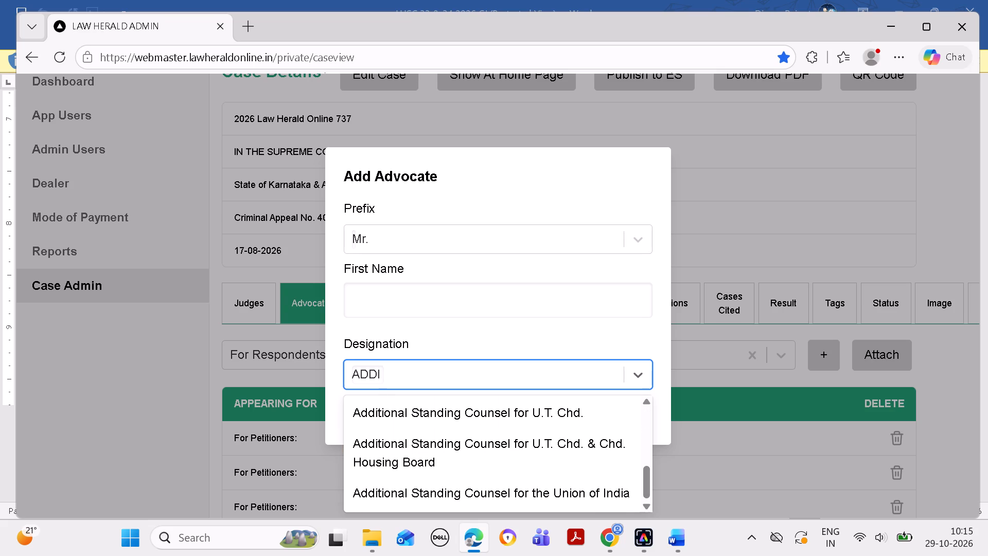
pyautogui.press('BackSpace')
pyautogui.press('BackSpace')
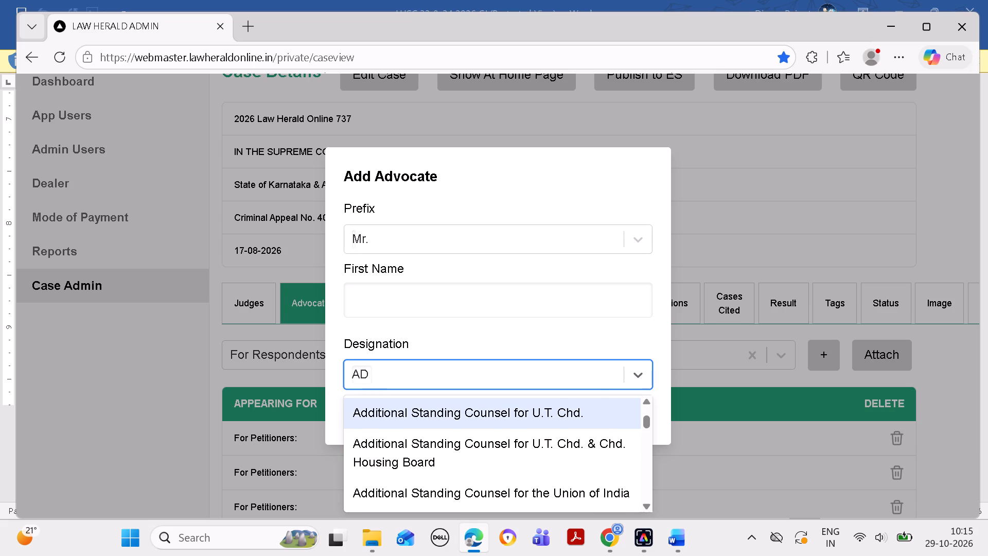
pyautogui.press('BackSpace')
pyautogui.write('AA')
pyautogui.press('BackSpace')
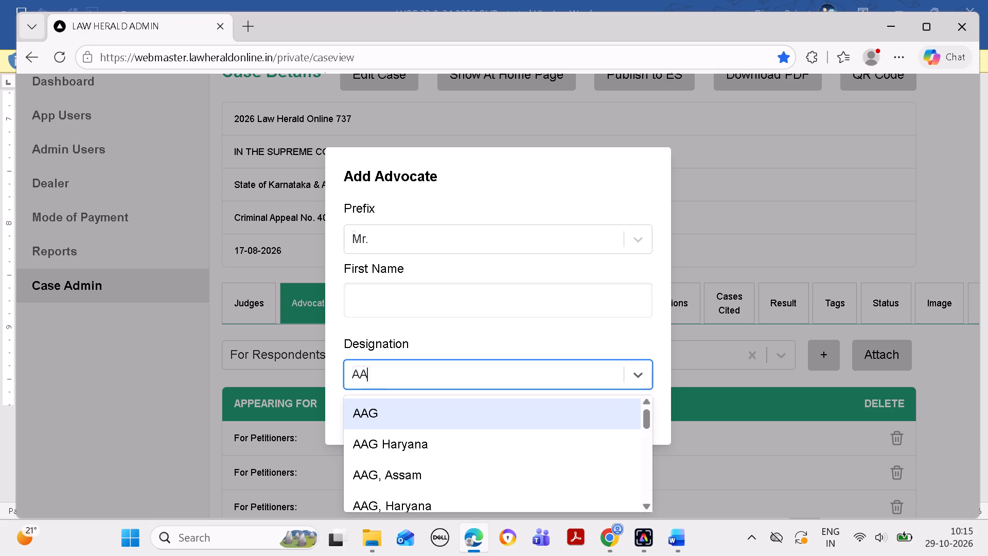
pyautogui.press('g')
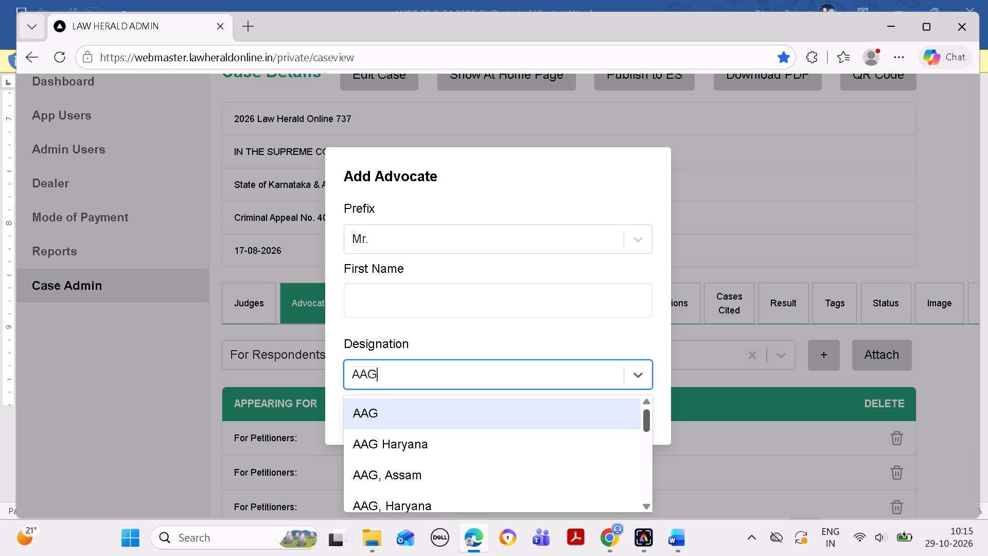
pyautogui.moveTo(648, 422); pyautogui.dragTo(652, 459)
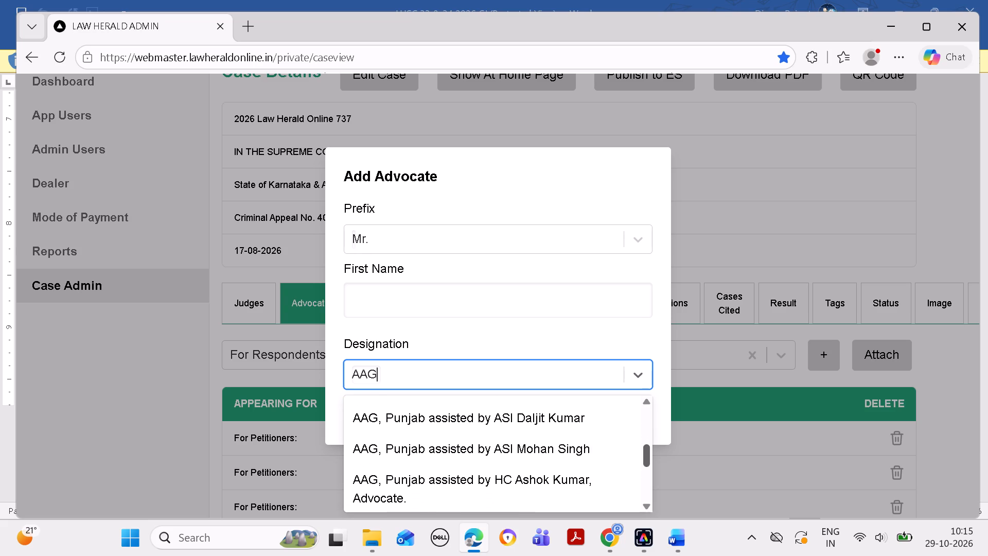
pyautogui.moveTo(652, 459); pyautogui.dragTo(652, 489)
pyautogui.click(727, 189)
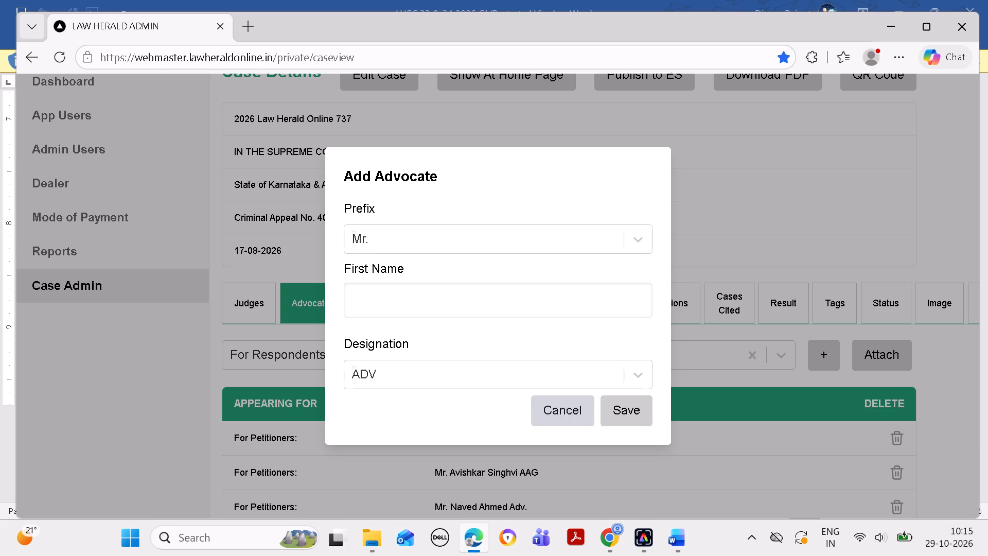
pyautogui.click(559, 422)
# Copy the name of the Ms., AOR listed right after the Advocate General in the Word journal and look it up in the advocate search.
pyautogui.scroll(-6, 562, 391)
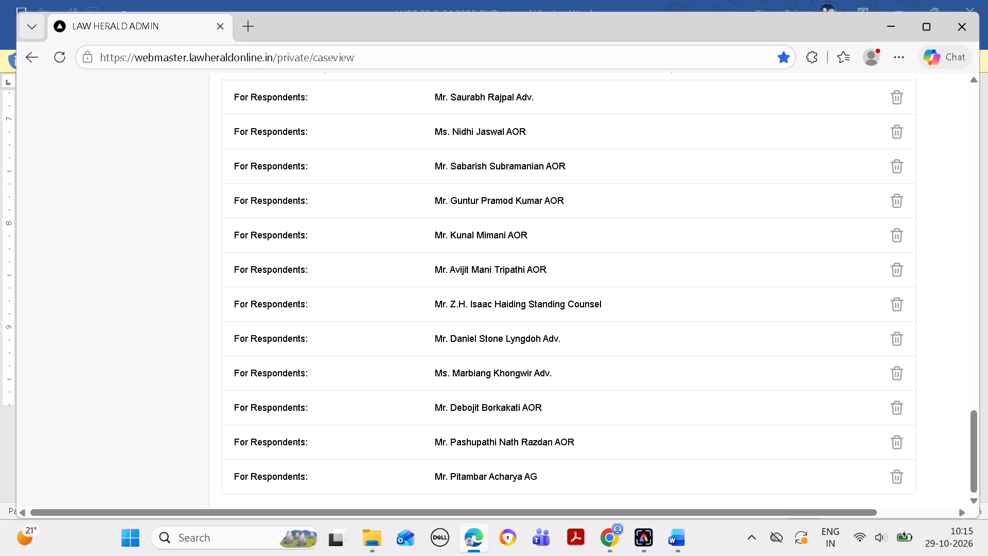
pyautogui.click(675, 532)
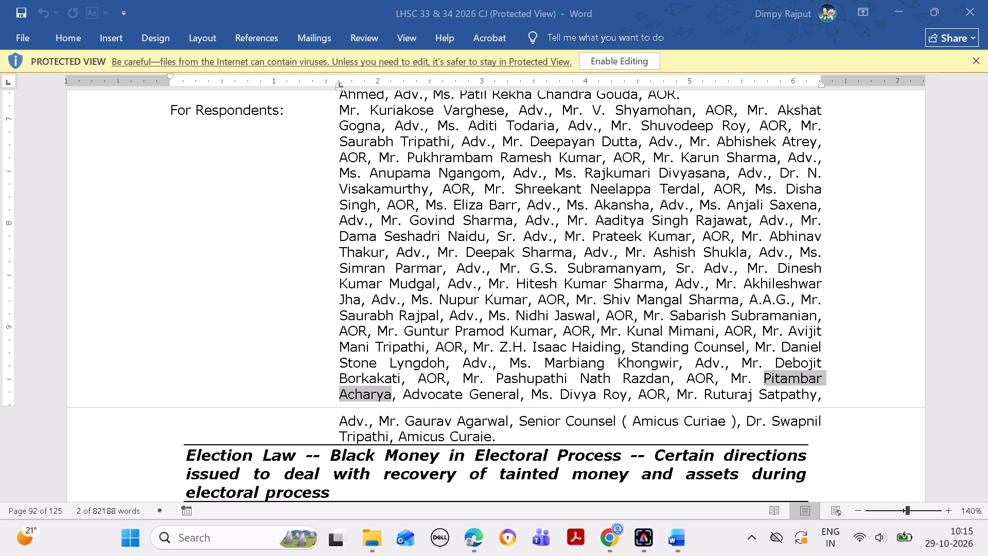
pyautogui.moveTo(560, 388); pyautogui.dragTo(619, 392)
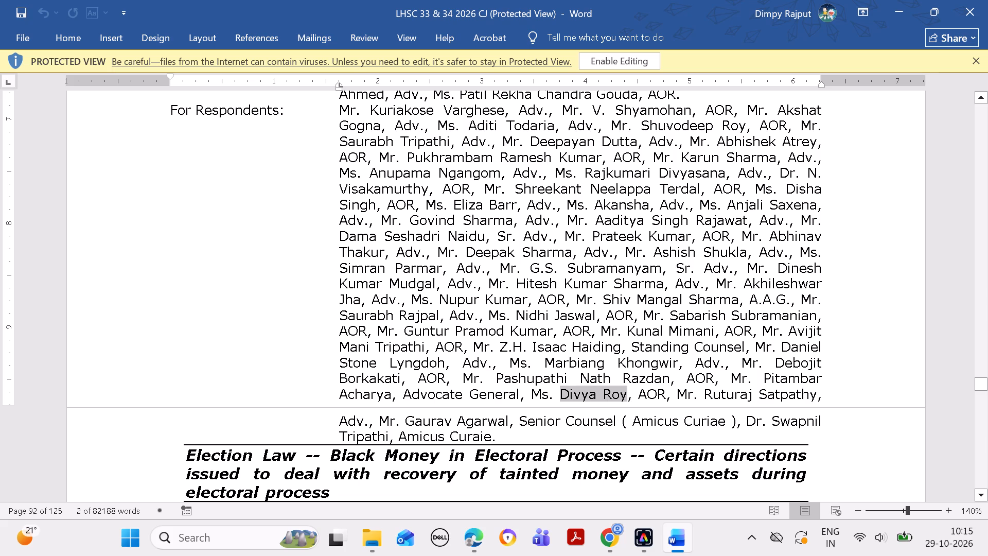
pyautogui.hotkey('ctrl', 'c')
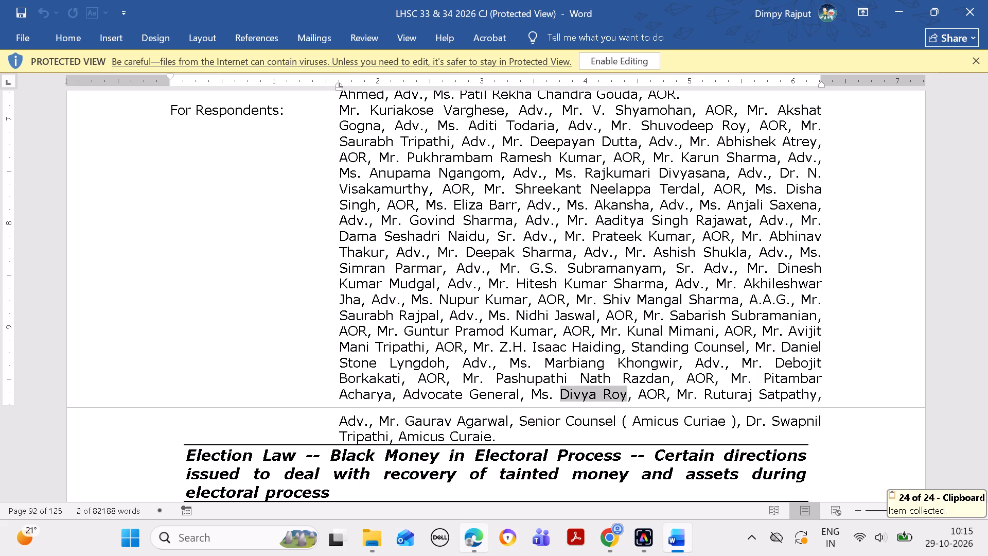
pyautogui.click(476, 541)
pyautogui.scroll(3, 531, 493)
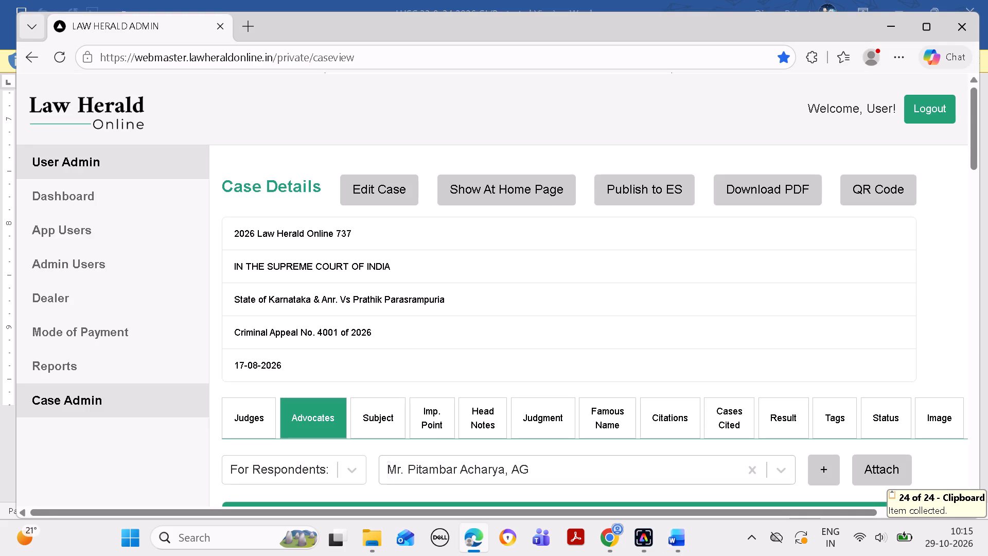
pyautogui.click(755, 469)
pyautogui.hotkey('ctrl', 'v')
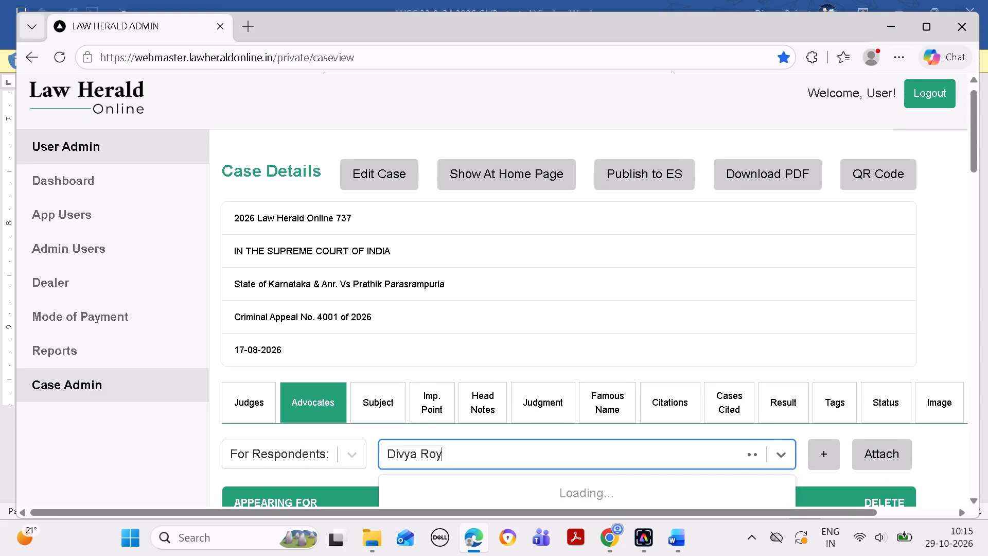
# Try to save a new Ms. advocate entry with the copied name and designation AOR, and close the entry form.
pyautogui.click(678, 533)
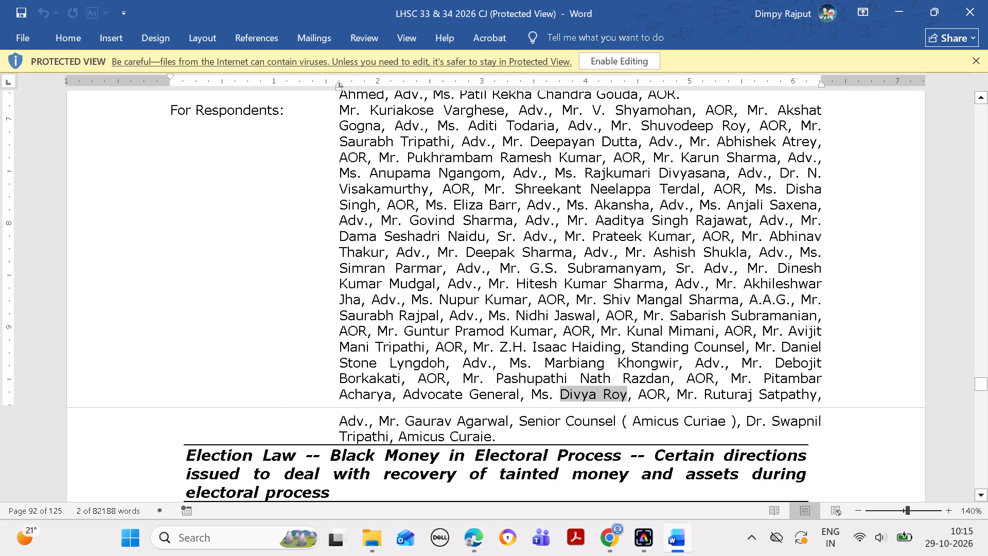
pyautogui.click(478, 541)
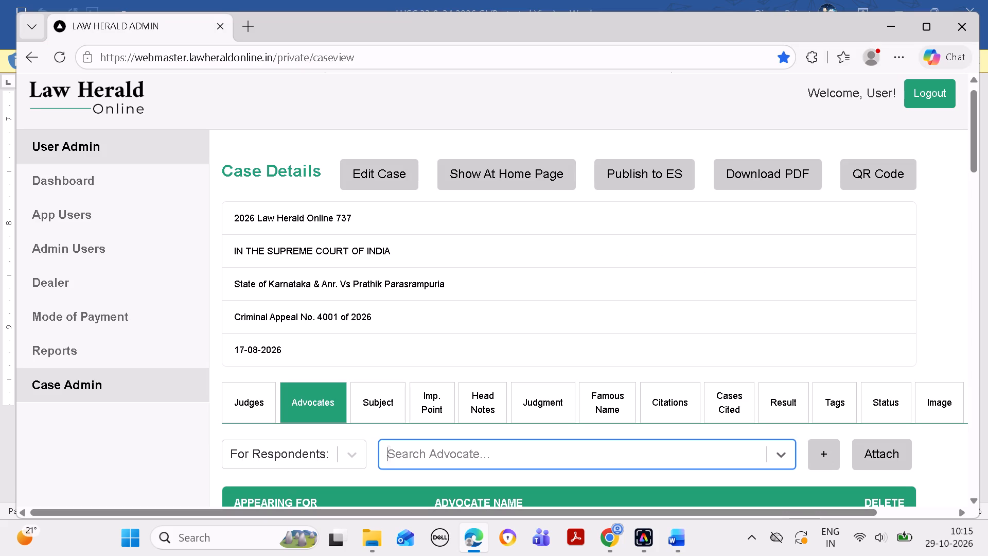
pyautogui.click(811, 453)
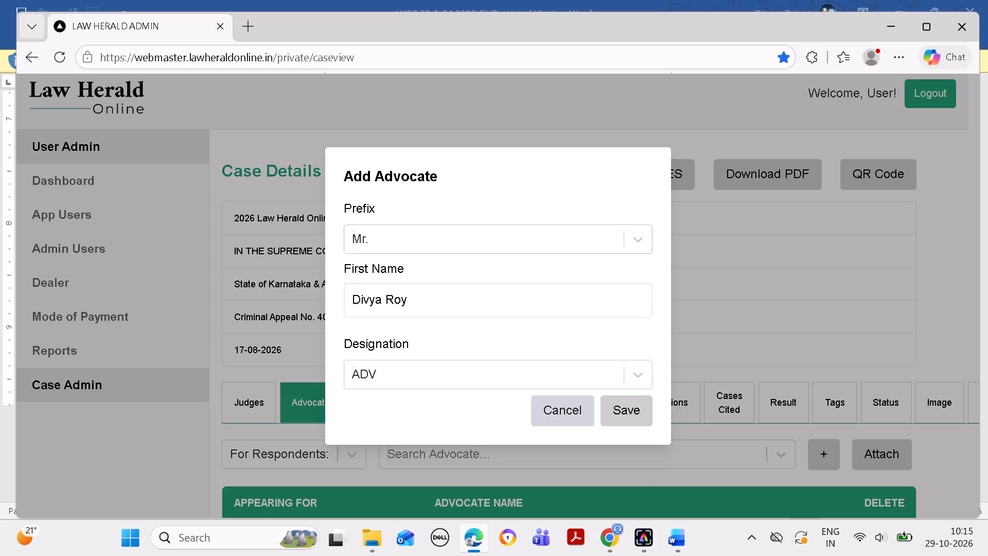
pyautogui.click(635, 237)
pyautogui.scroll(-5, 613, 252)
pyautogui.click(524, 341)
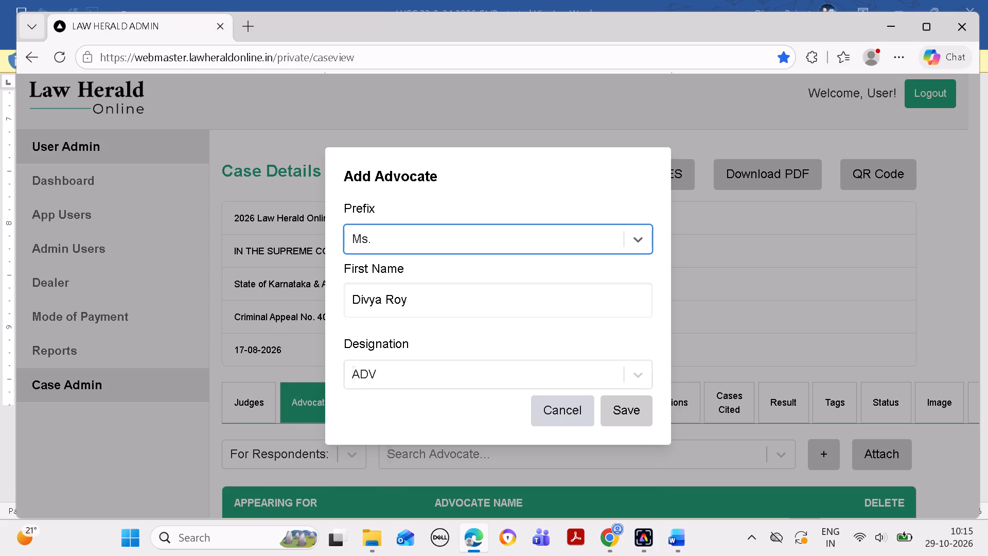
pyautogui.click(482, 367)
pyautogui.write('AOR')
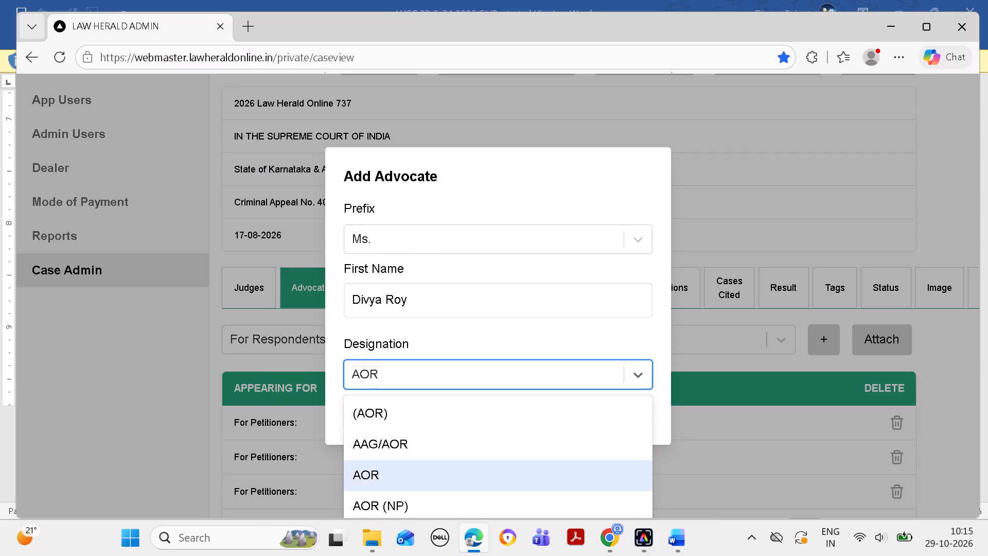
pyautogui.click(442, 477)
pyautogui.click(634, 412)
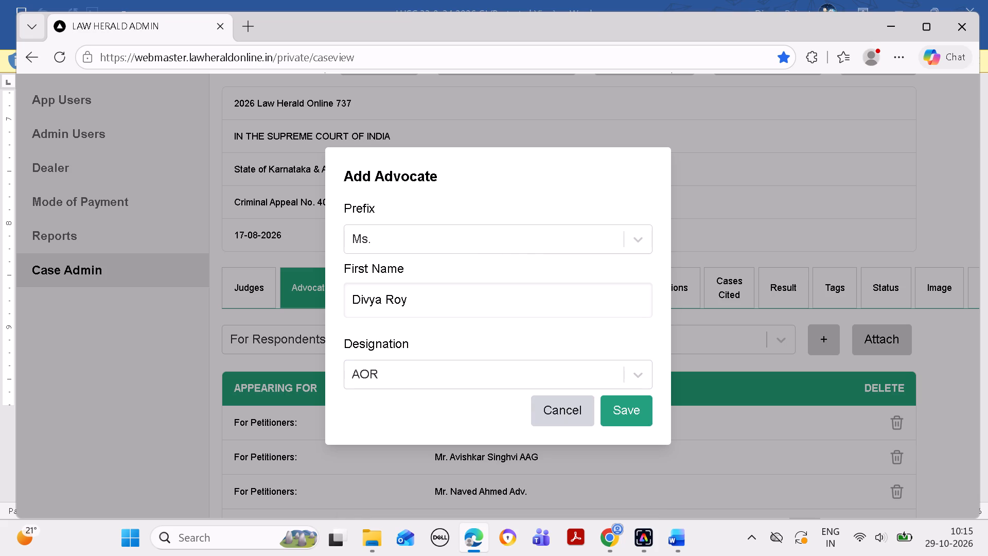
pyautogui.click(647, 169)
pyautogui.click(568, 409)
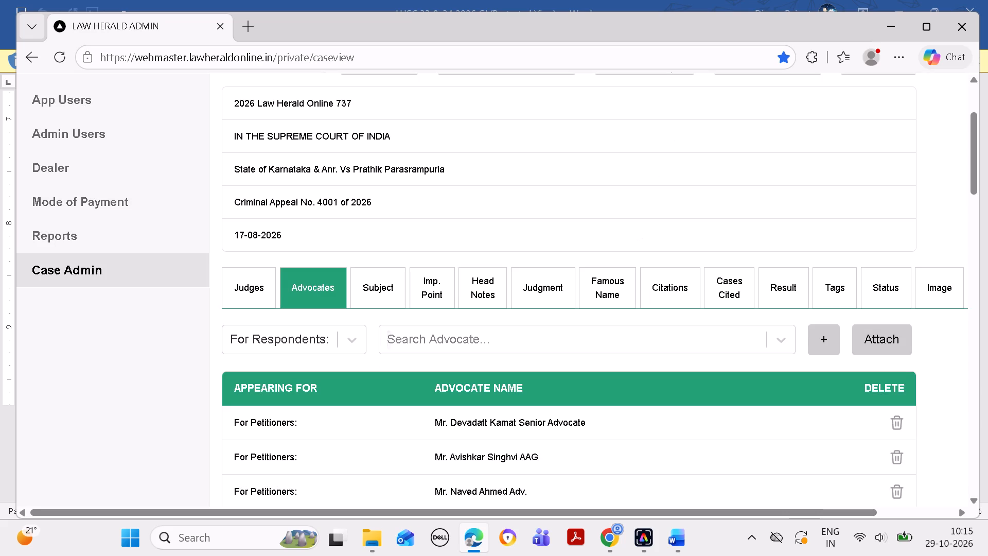
# Recheck the copied name in the case's advocate search and look it up in the Advocates master list in a new browser tab.
pyautogui.click(592, 341)
pyautogui.hotkey('ctrl', 'v')
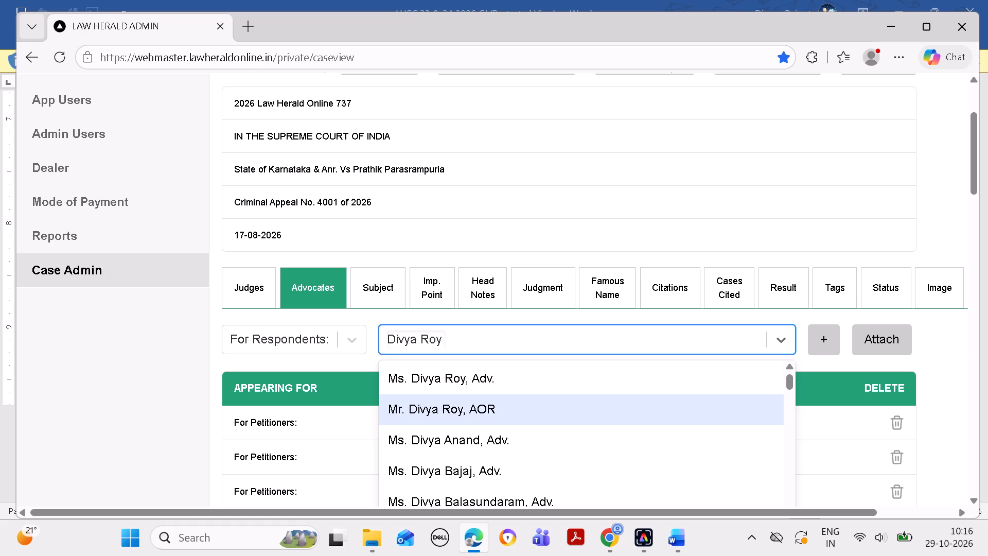
pyautogui.click(252, 28)
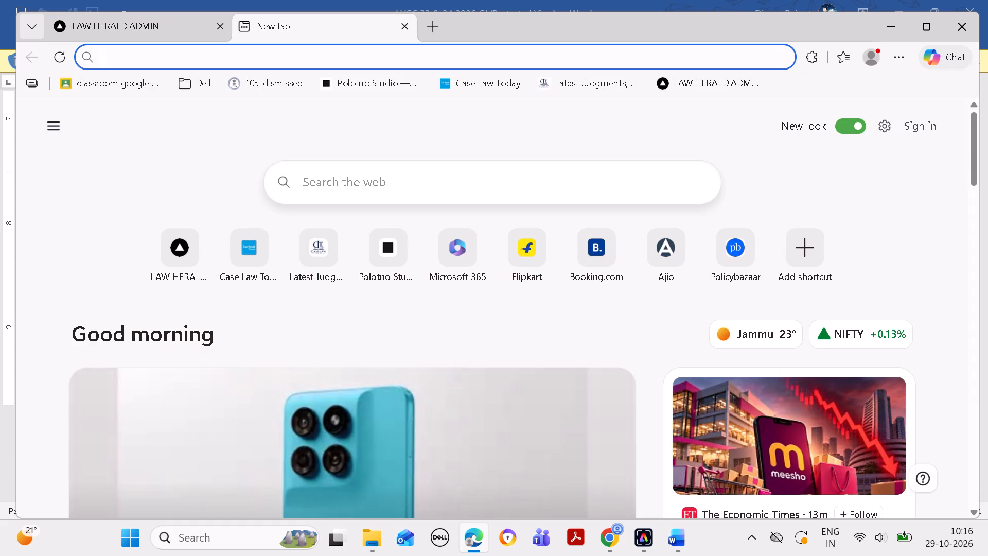
pyautogui.click(841, 62)
pyautogui.click(718, 294)
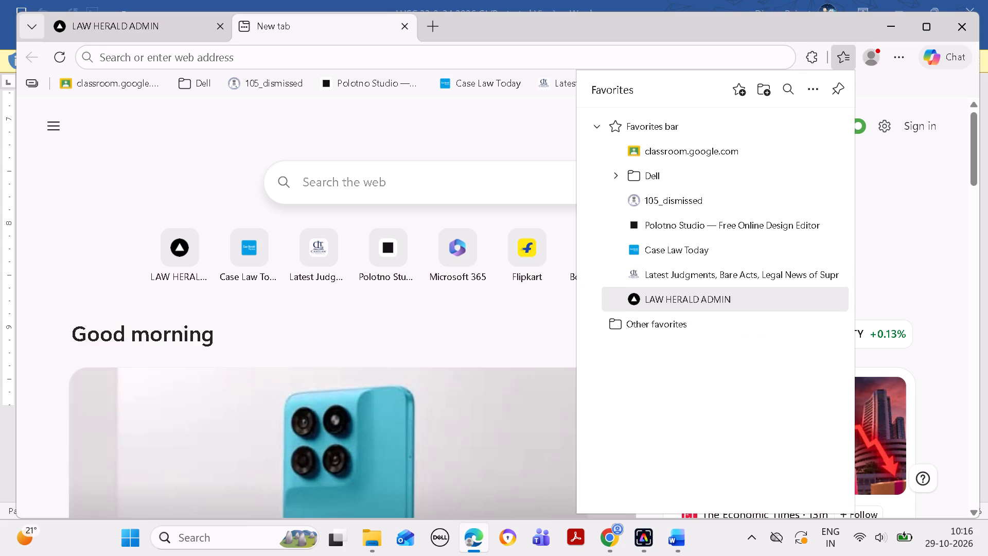
pyautogui.scroll(-2, 118, 378)
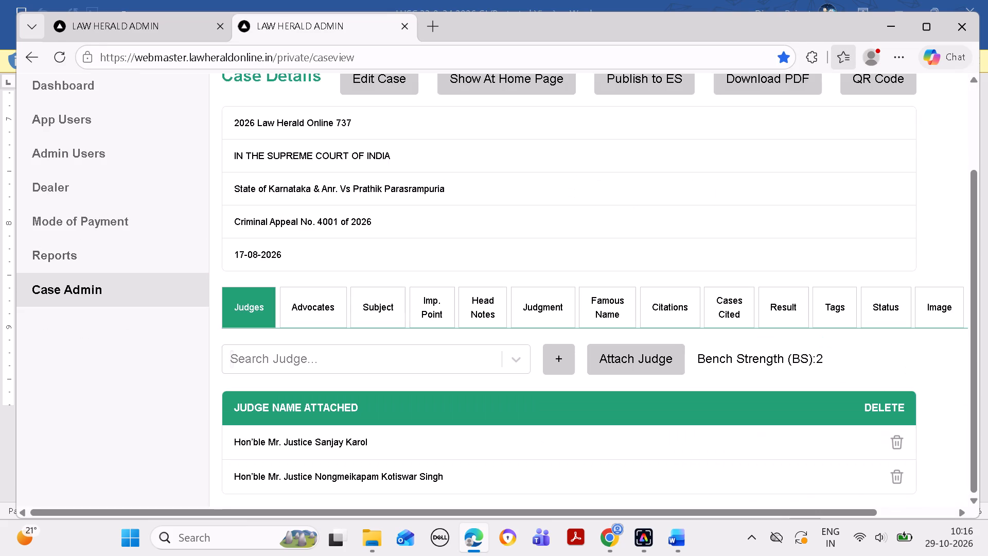
pyautogui.click(113, 294)
pyautogui.scroll(-4, 114, 333)
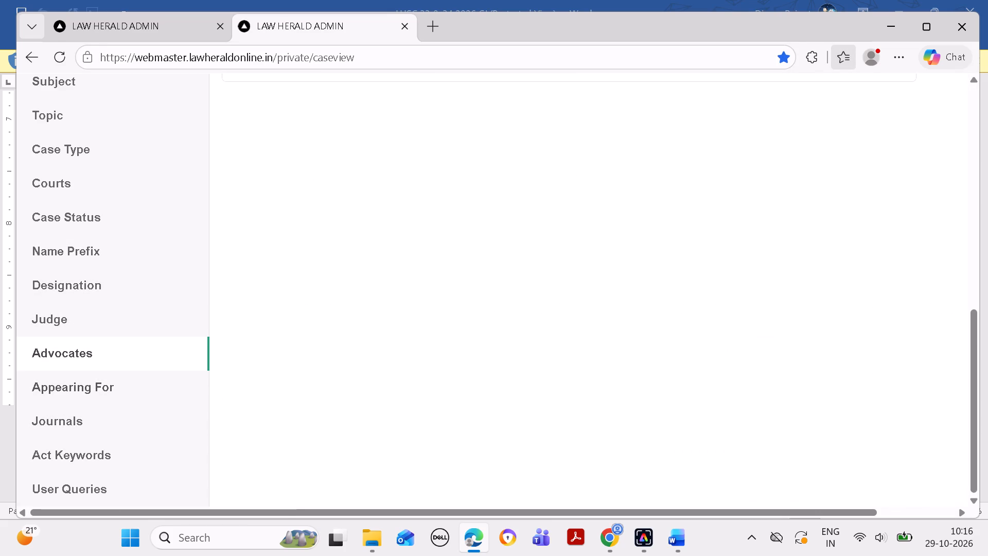
pyautogui.click(68, 360)
pyautogui.click(68, 351)
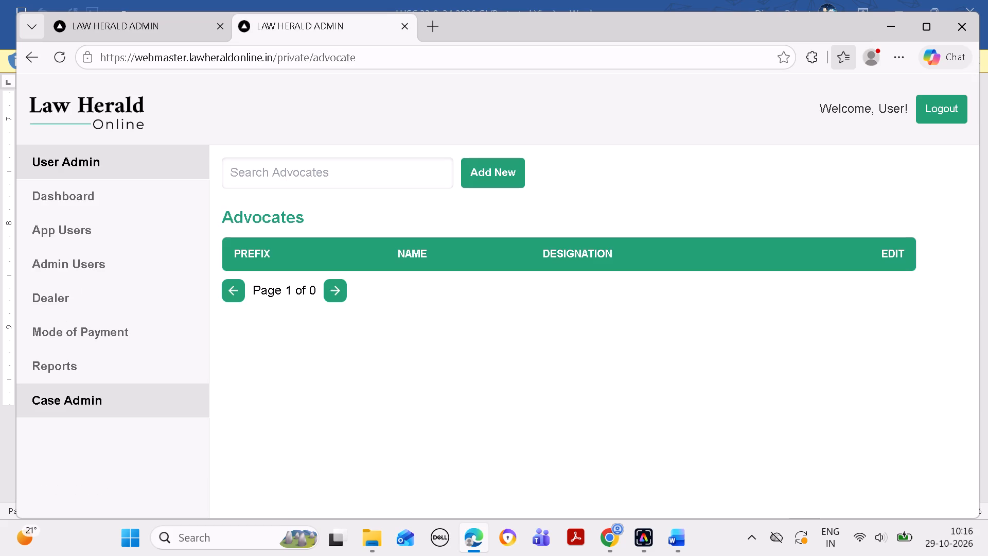
pyautogui.click(323, 171)
pyautogui.hotkey('ctrl', 'v')
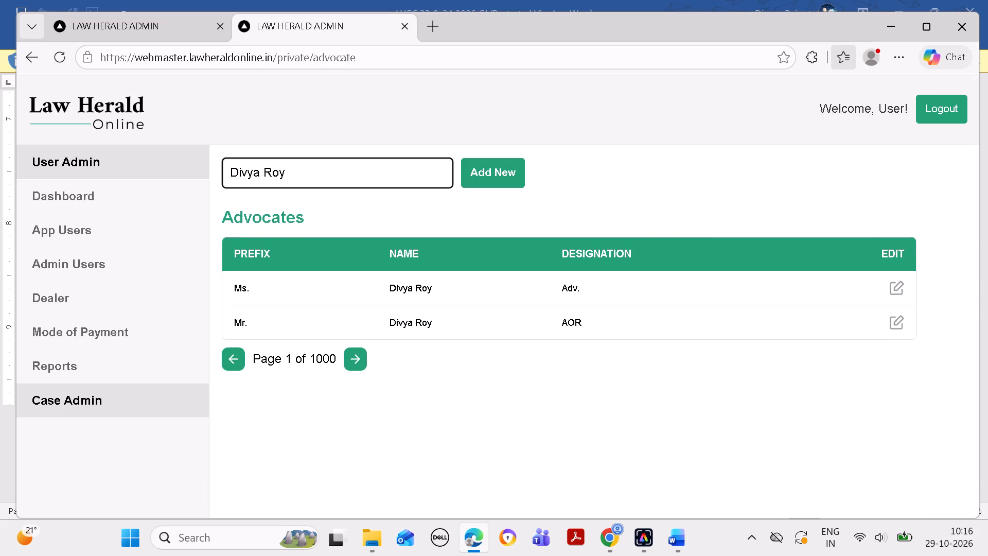
# Change the prefix of the matching AOR entry in the Advocates master list to Ms. and save it.
pyautogui.click(901, 321)
pyautogui.click(633, 236)
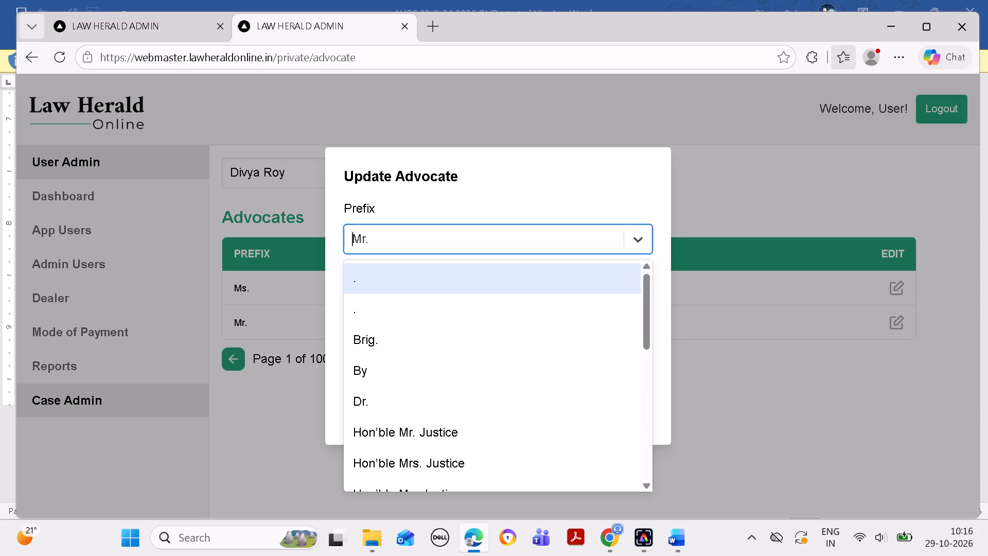
pyautogui.scroll(-4, 464, 349)
pyautogui.click(460, 356)
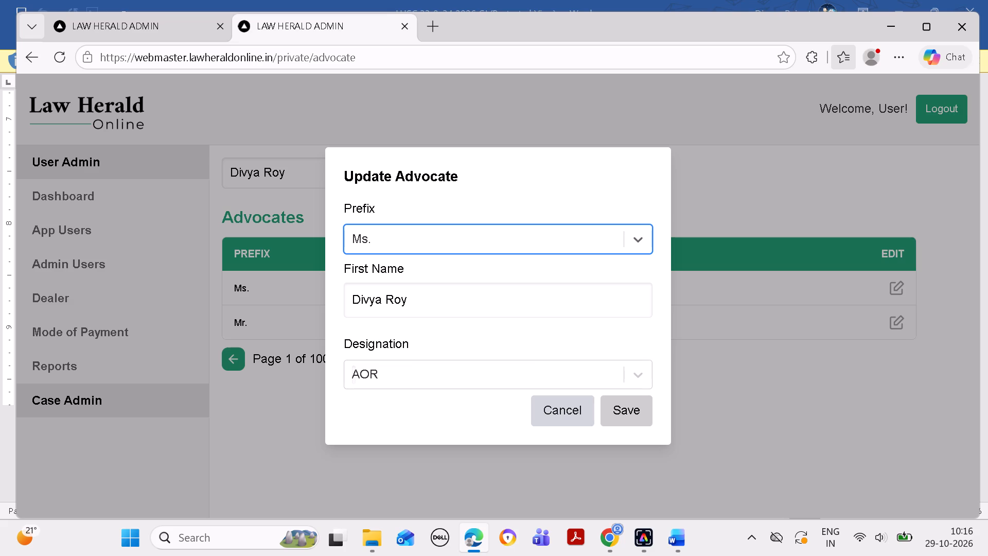
pyautogui.click(630, 407)
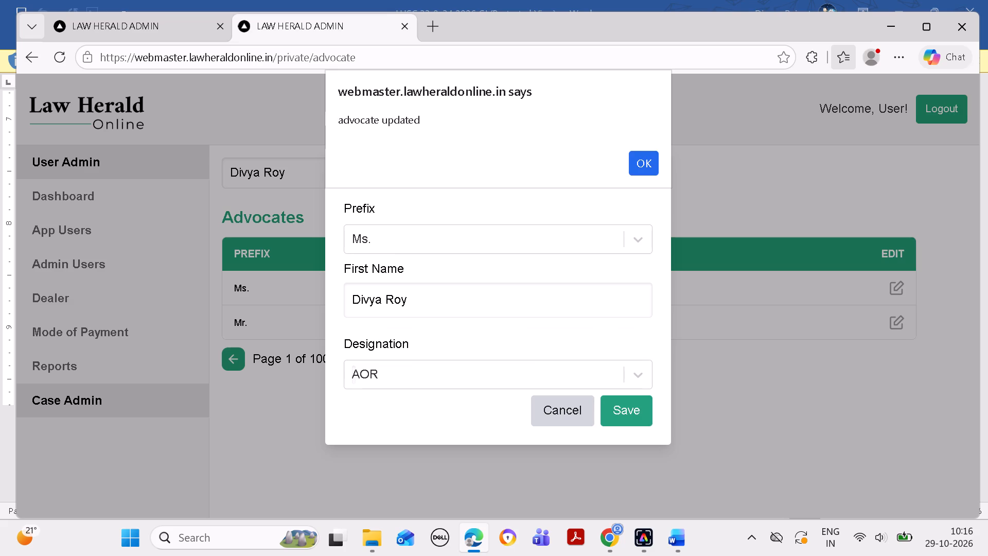
pyautogui.click(651, 164)
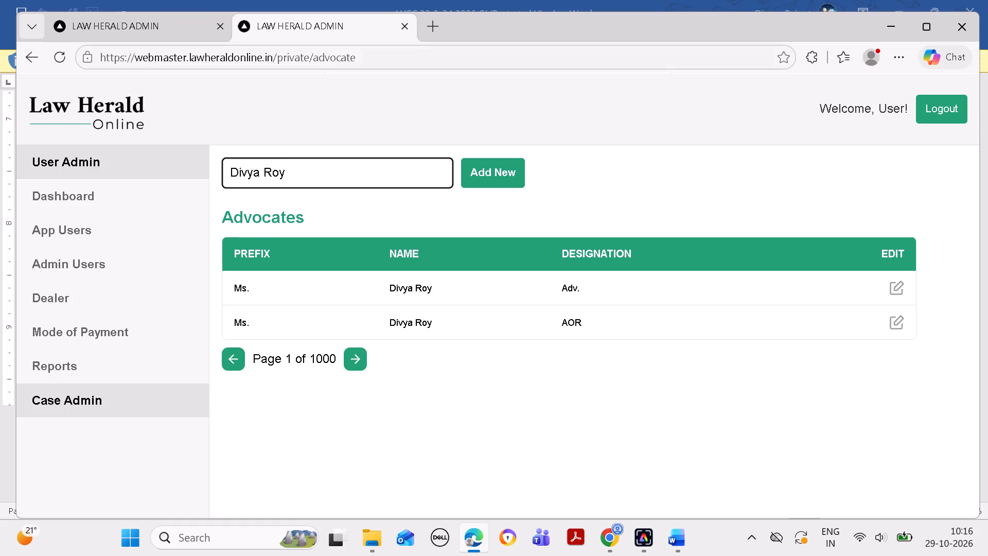
# Back in the case record, search the copied name again and attach the corrected Ms., AOR entry for the respondents.
pyautogui.click(118, 25)
pyautogui.click(529, 335)
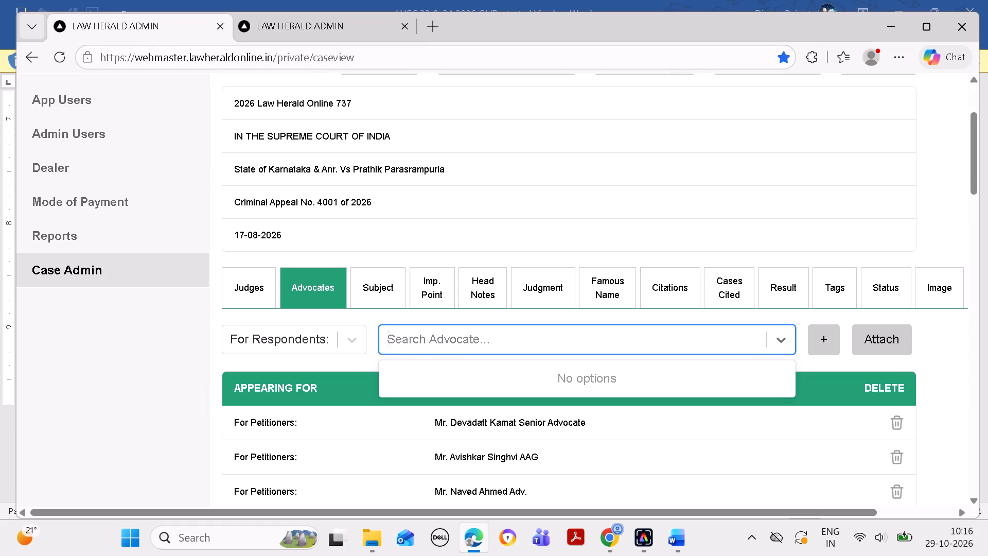
pyautogui.hotkey('ctrl', 'v')
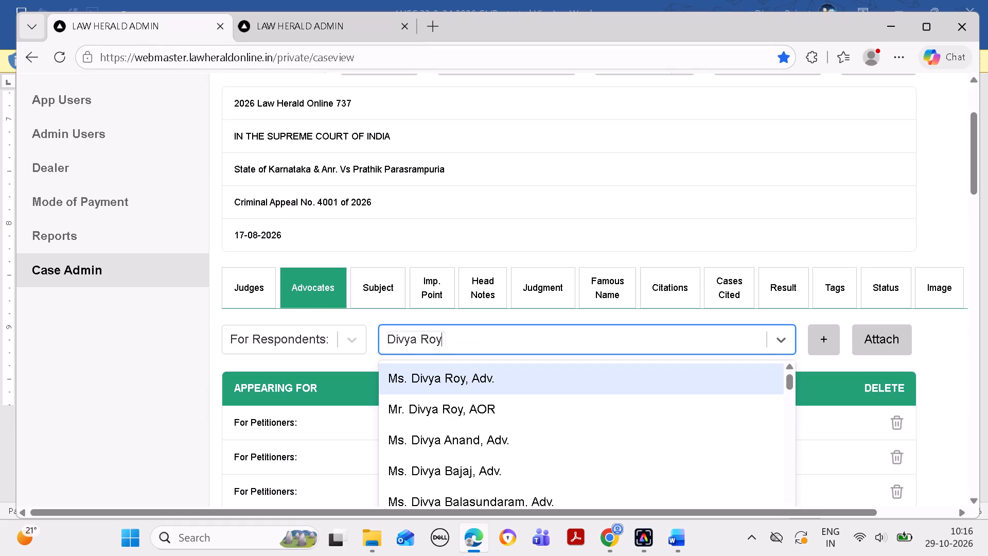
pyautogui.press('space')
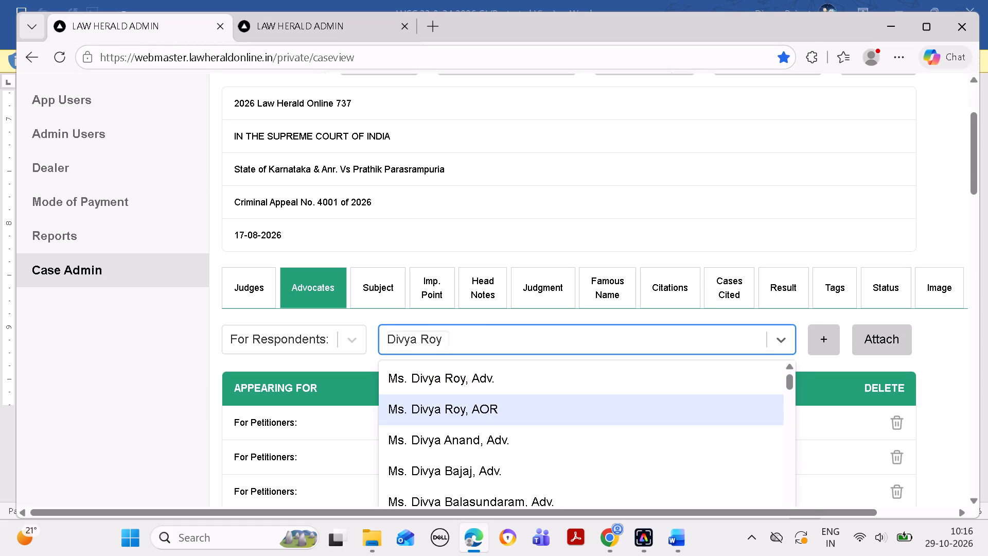
pyautogui.click(545, 398)
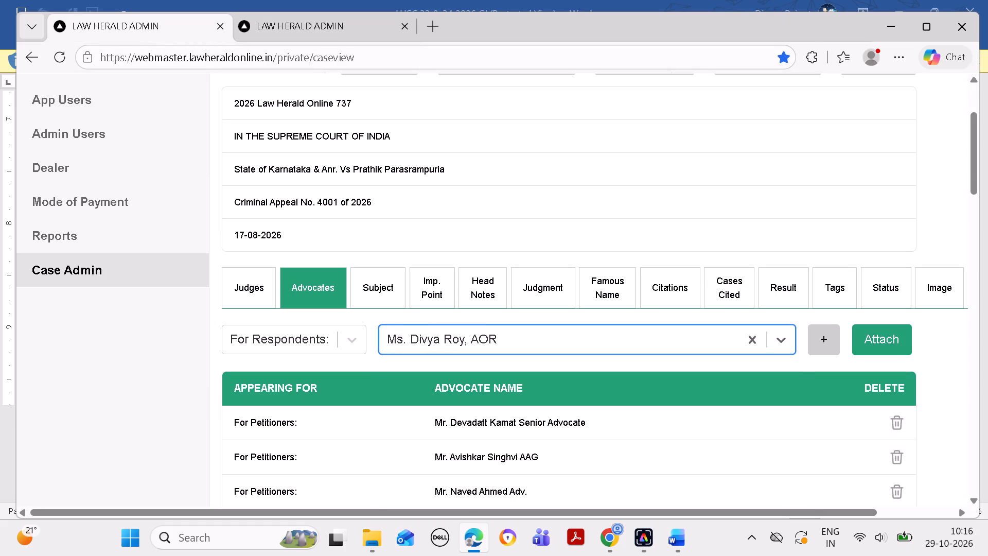
pyautogui.click(878, 341)
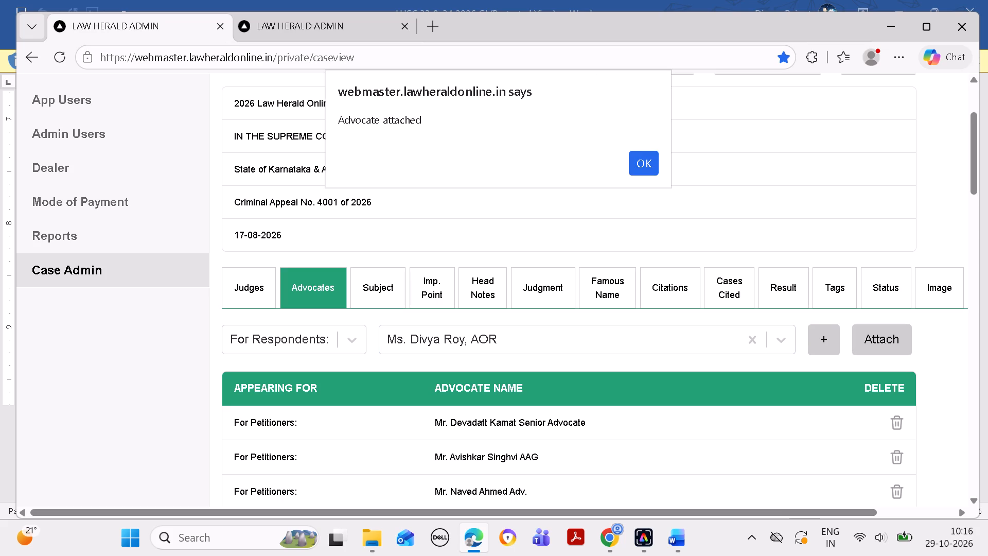
pyautogui.click(642, 166)
pyautogui.scroll(-11, 643, 178)
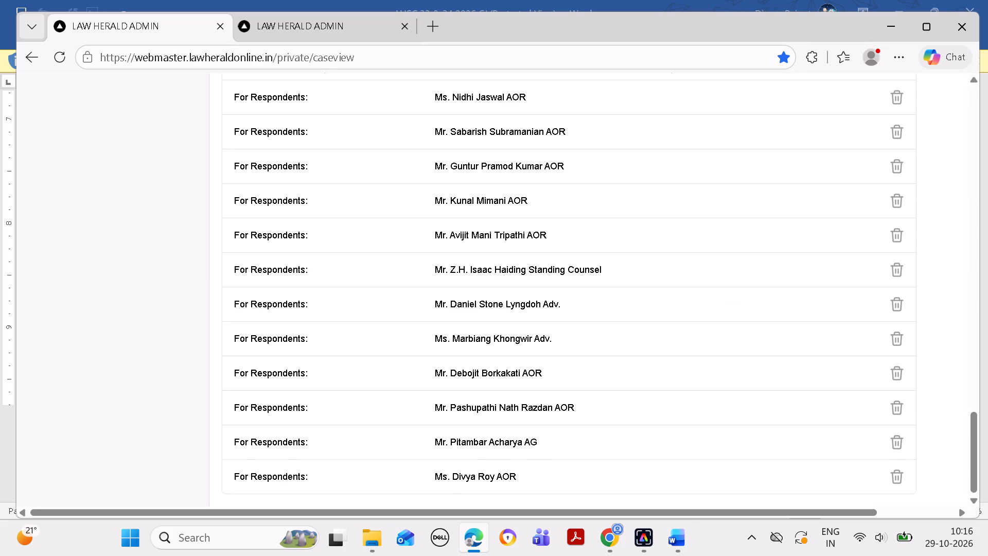
# Copy the name of the Mr., Adv. listed right after the attached Ms., AOR in the Word journal and enter it in the advocate search.
pyautogui.click(676, 536)
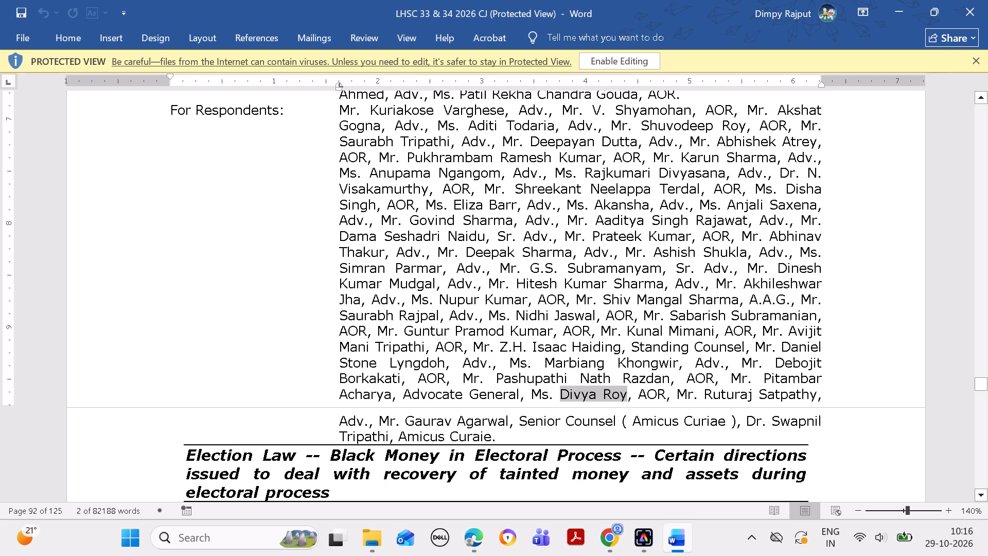
pyautogui.moveTo(704, 392); pyautogui.dragTo(766, 394)
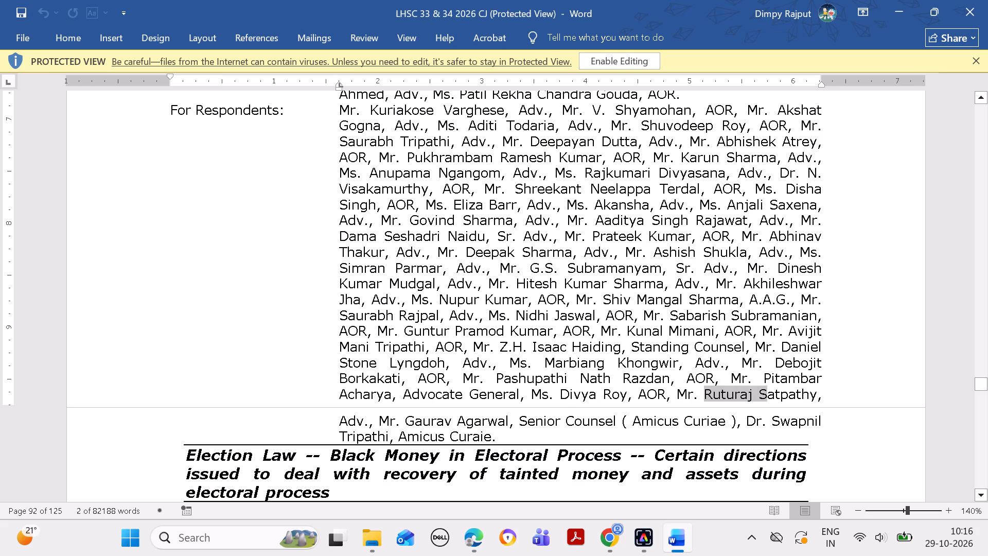
pyautogui.moveTo(766, 394); pyautogui.dragTo(808, 405)
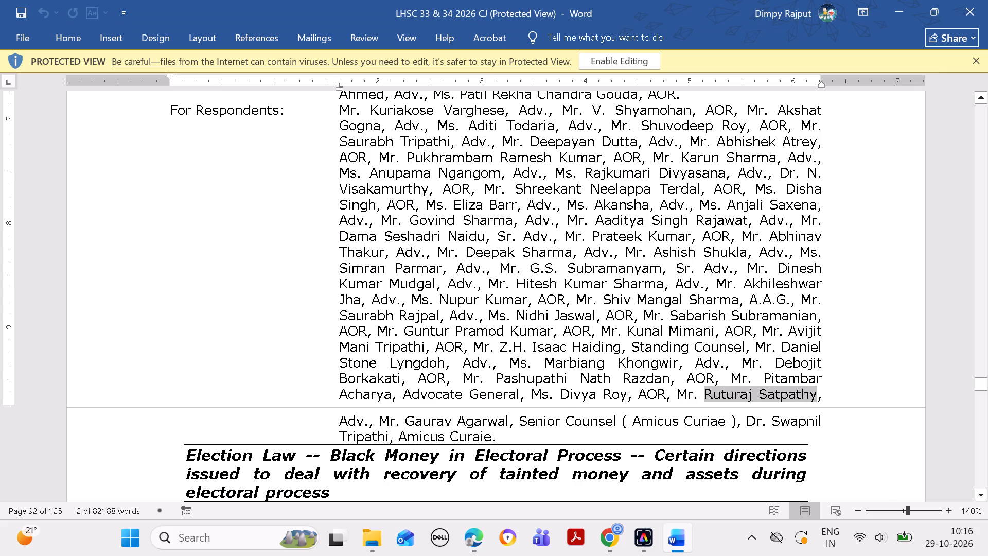
pyautogui.hotkey('ctrl', 'c')
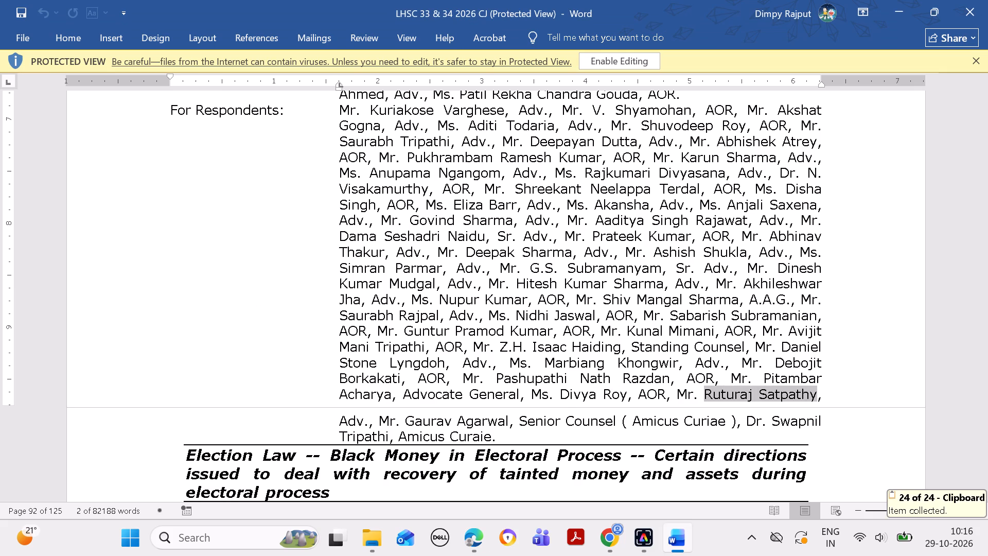
pyautogui.click(486, 543)
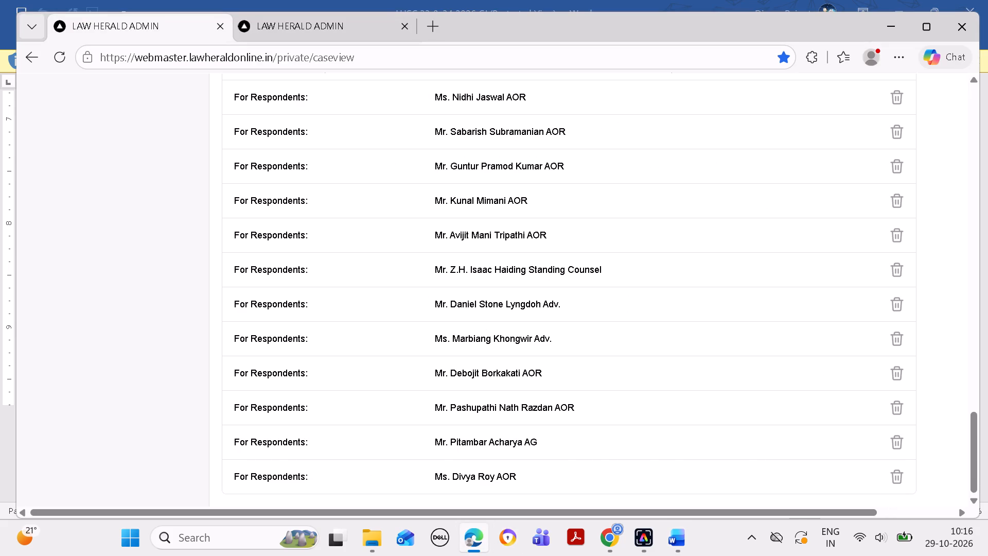
pyautogui.click(684, 537)
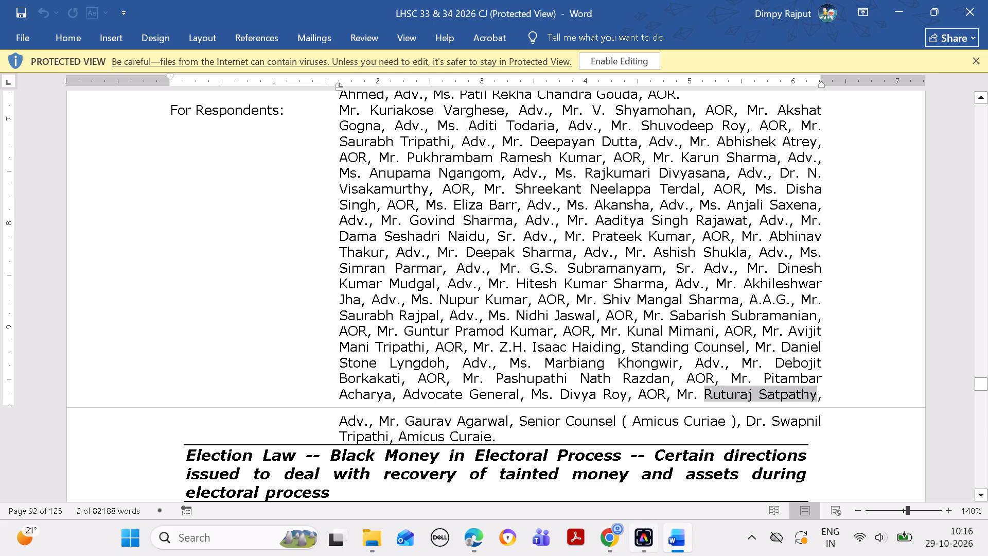
pyautogui.click(478, 538)
pyautogui.scroll(4, 509, 484)
pyautogui.click(751, 473)
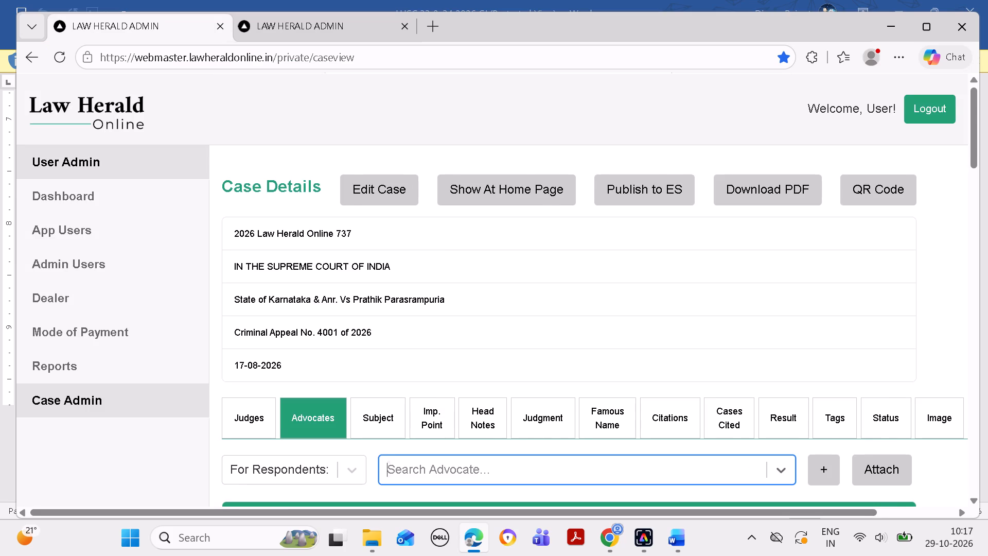
pyautogui.hotkey('ctrl', 'v')
# Save the copied name as a new Mr. advocate entry with designation ADV and attach it to the case for the respondents.
pyautogui.click(819, 458)
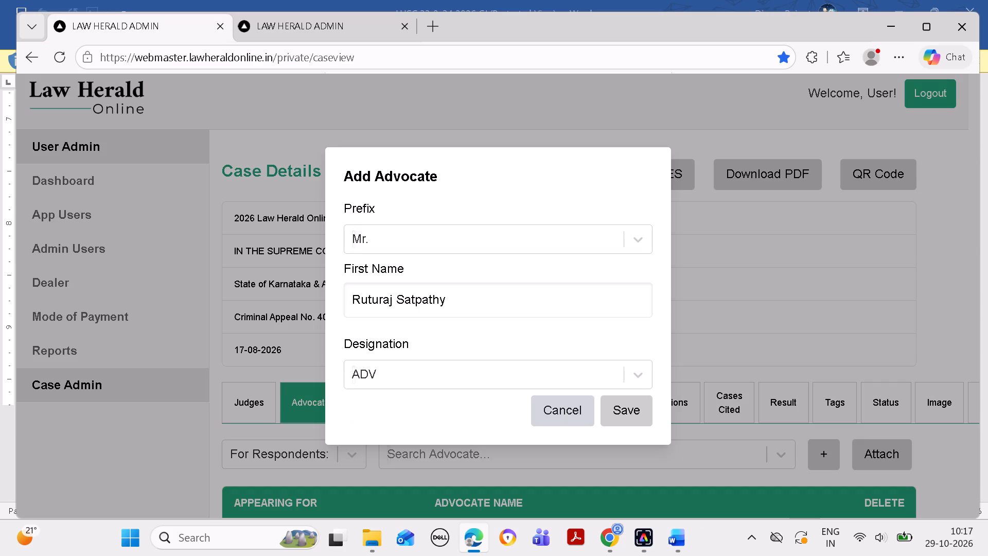
pyautogui.click(644, 411)
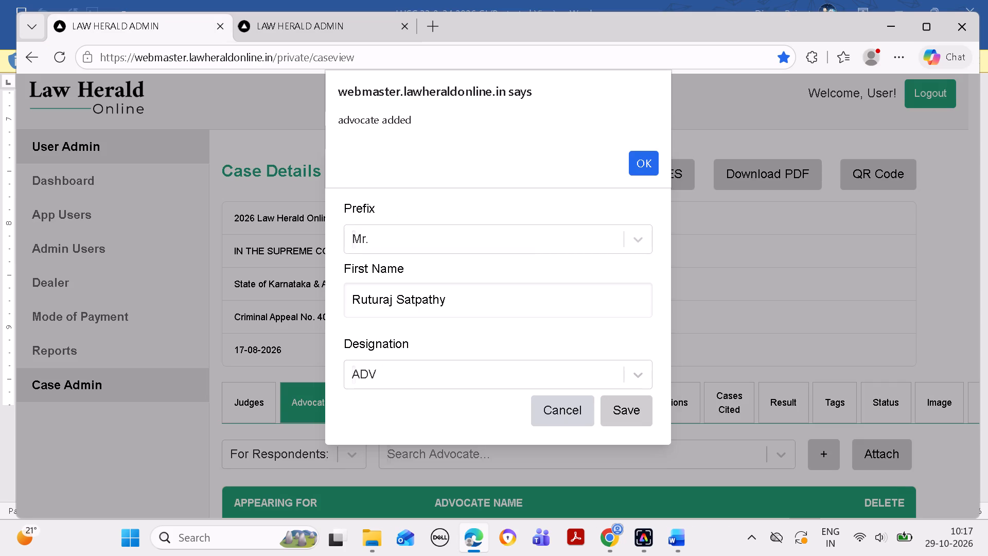
pyautogui.click(640, 166)
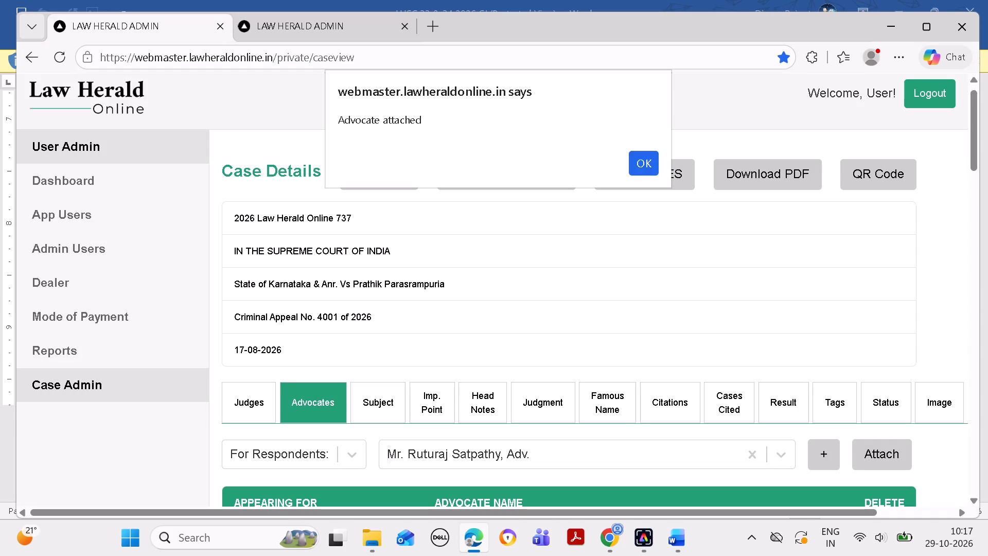
pyautogui.click(638, 151)
pyautogui.click(639, 154)
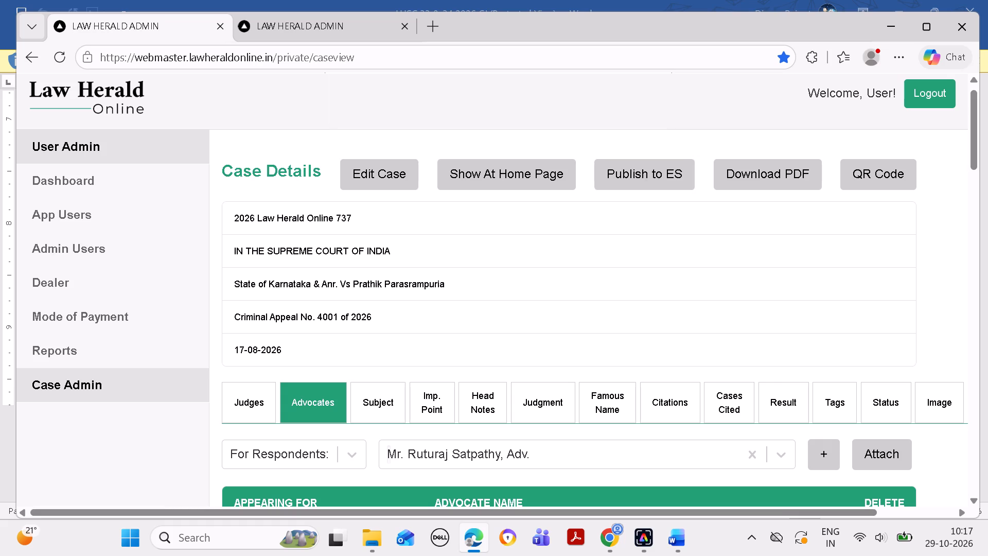
# Copy the name of the Mr., Senior Counsel (Amicus Curiae) from the Word journal and enter it in the case record's advocate search.
pyautogui.scroll(-11, 566, 280)
pyautogui.click(676, 538)
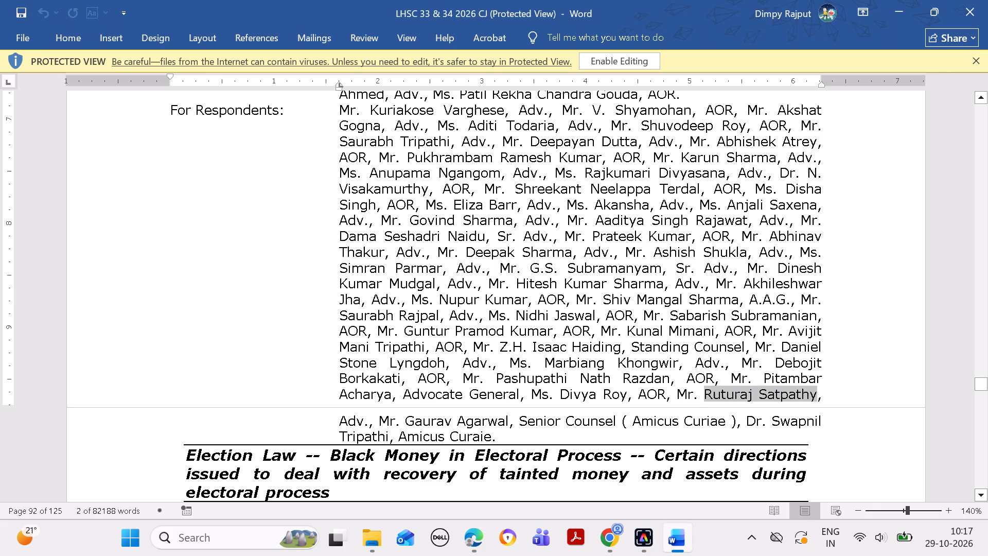
pyautogui.moveTo(404, 416); pyautogui.dragTo(478, 418)
pyautogui.hotkey('ctrl', 'c')
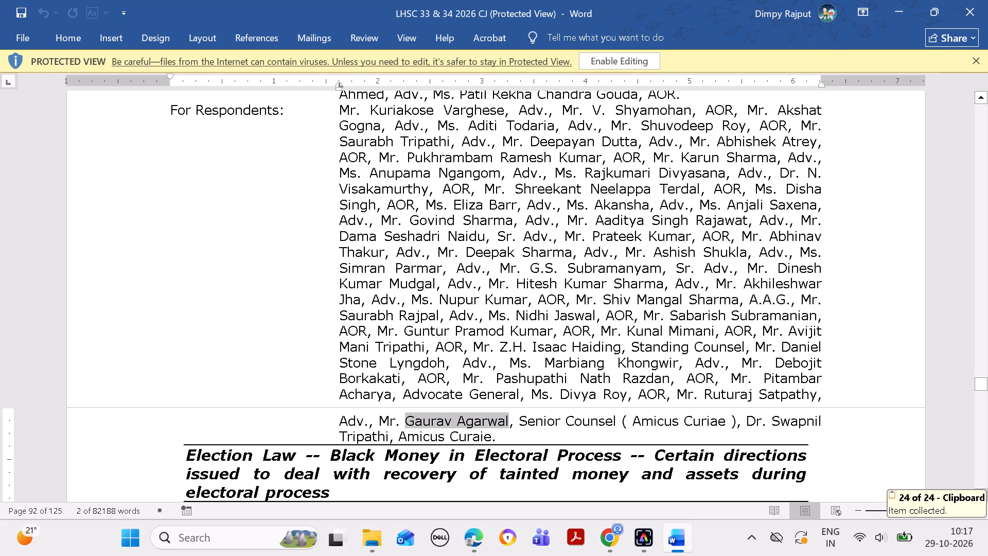
pyautogui.click(478, 541)
pyautogui.scroll(2, 478, 526)
pyautogui.scroll(3, 515, 472)
pyautogui.click(750, 463)
pyautogui.hotkey('ctrl', 'v')
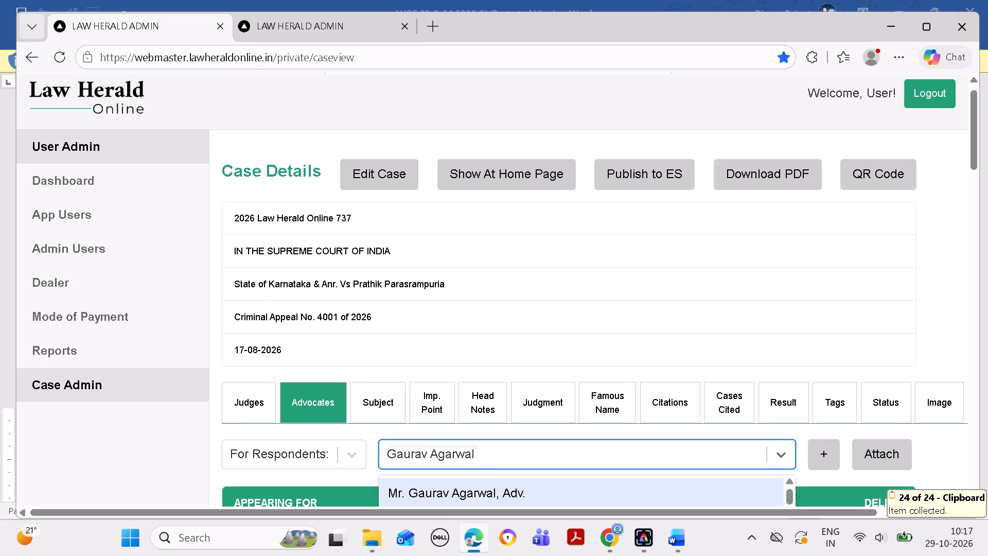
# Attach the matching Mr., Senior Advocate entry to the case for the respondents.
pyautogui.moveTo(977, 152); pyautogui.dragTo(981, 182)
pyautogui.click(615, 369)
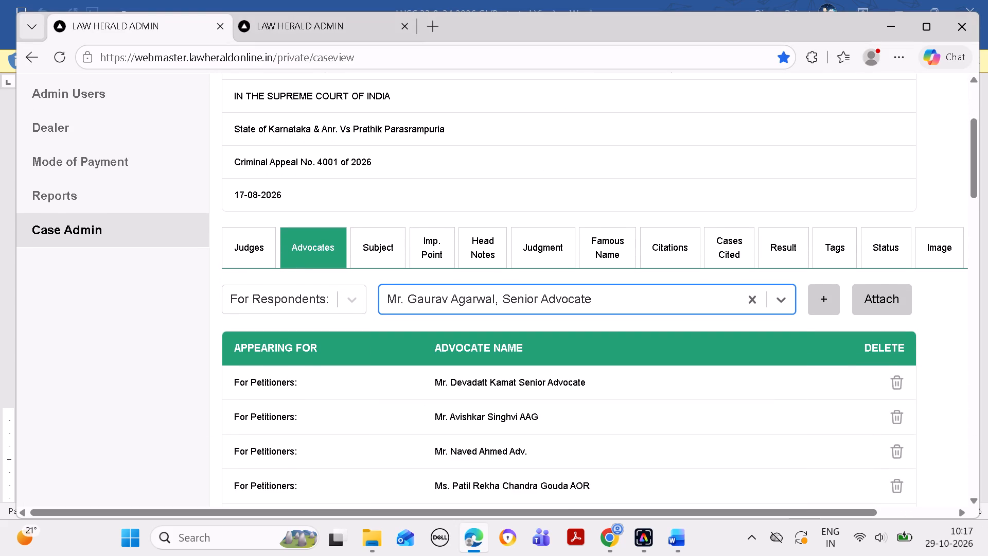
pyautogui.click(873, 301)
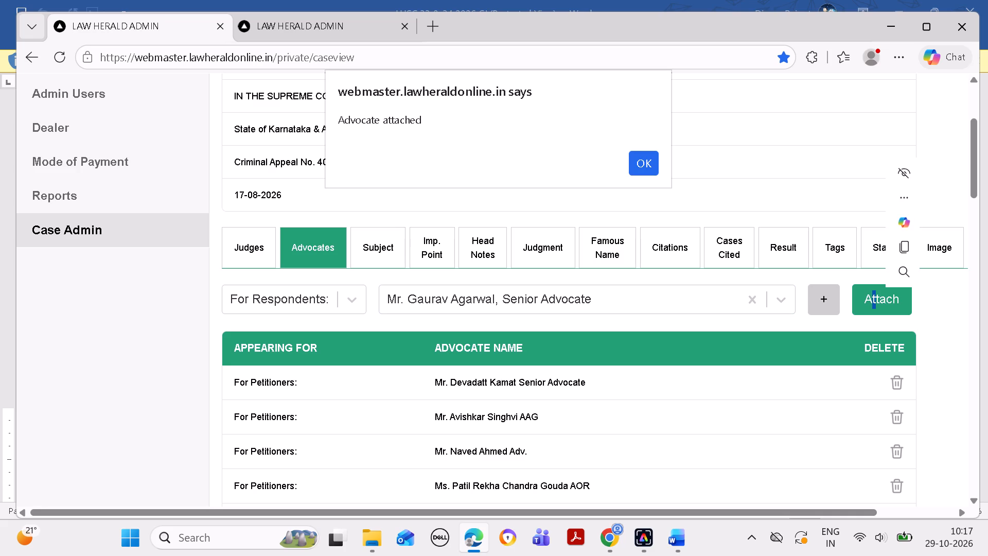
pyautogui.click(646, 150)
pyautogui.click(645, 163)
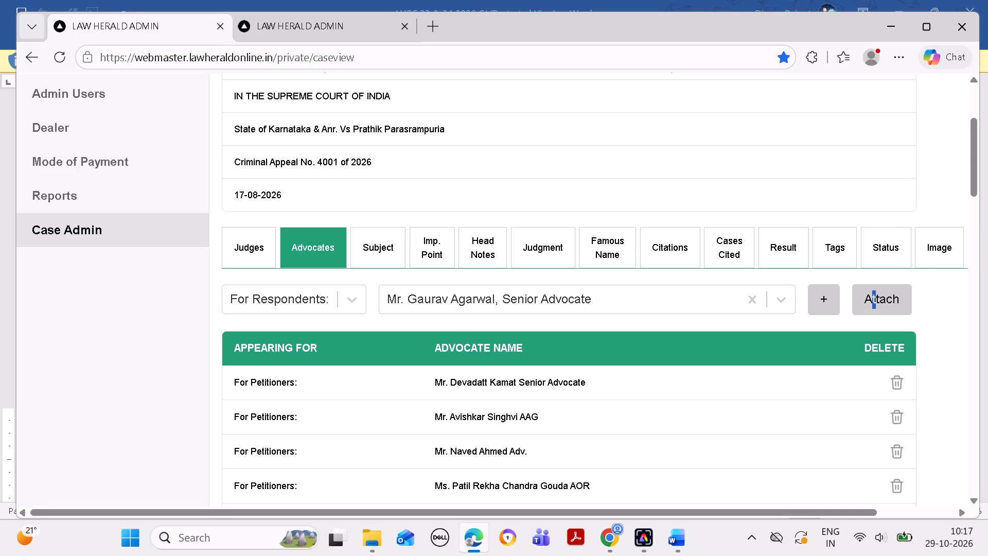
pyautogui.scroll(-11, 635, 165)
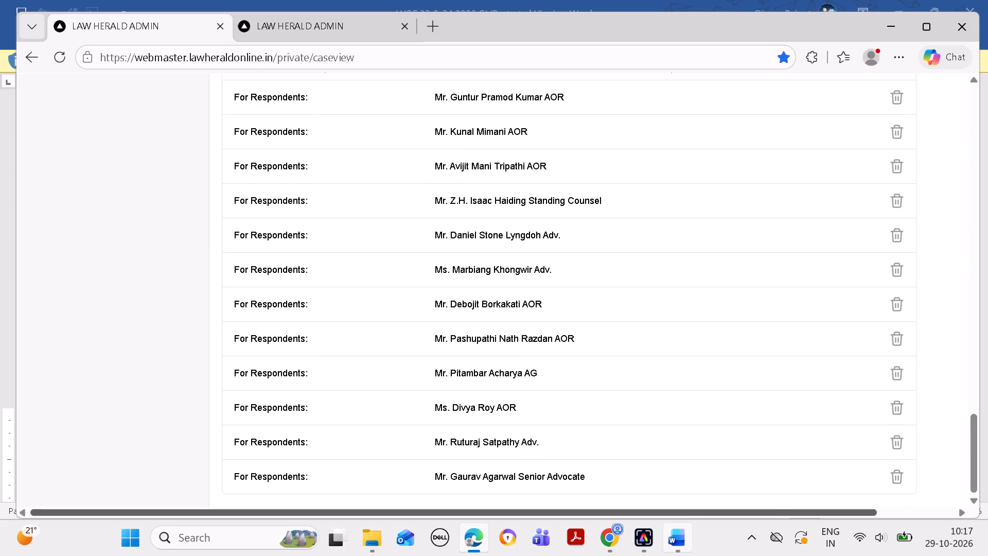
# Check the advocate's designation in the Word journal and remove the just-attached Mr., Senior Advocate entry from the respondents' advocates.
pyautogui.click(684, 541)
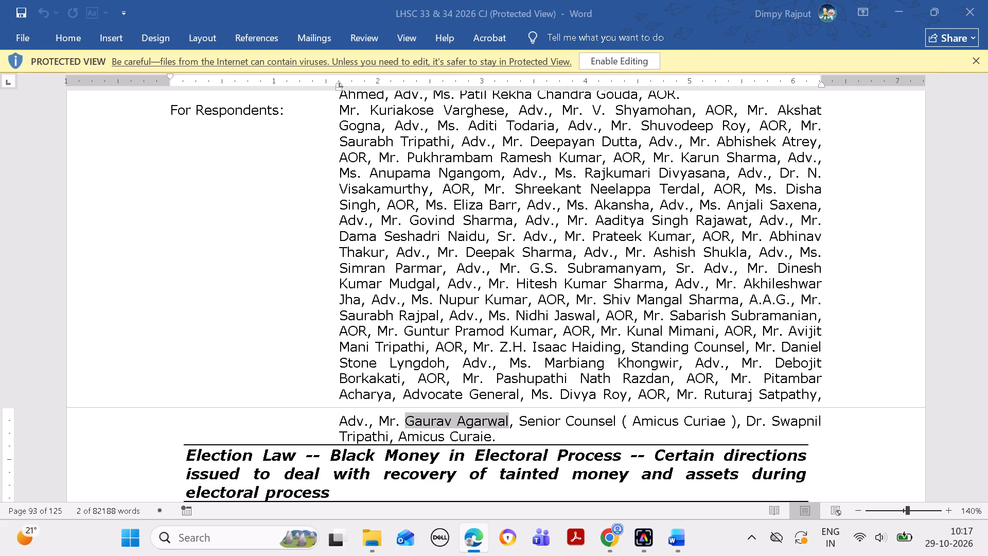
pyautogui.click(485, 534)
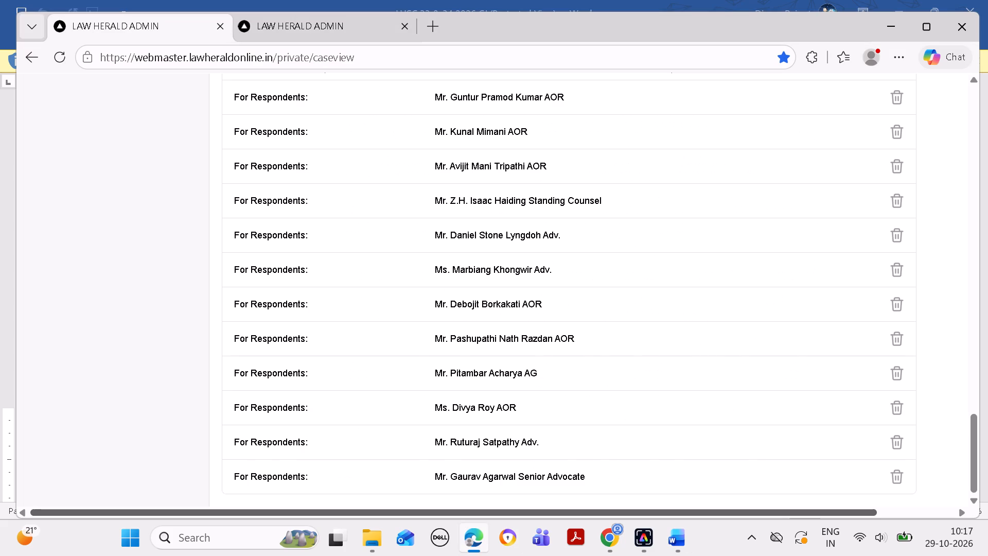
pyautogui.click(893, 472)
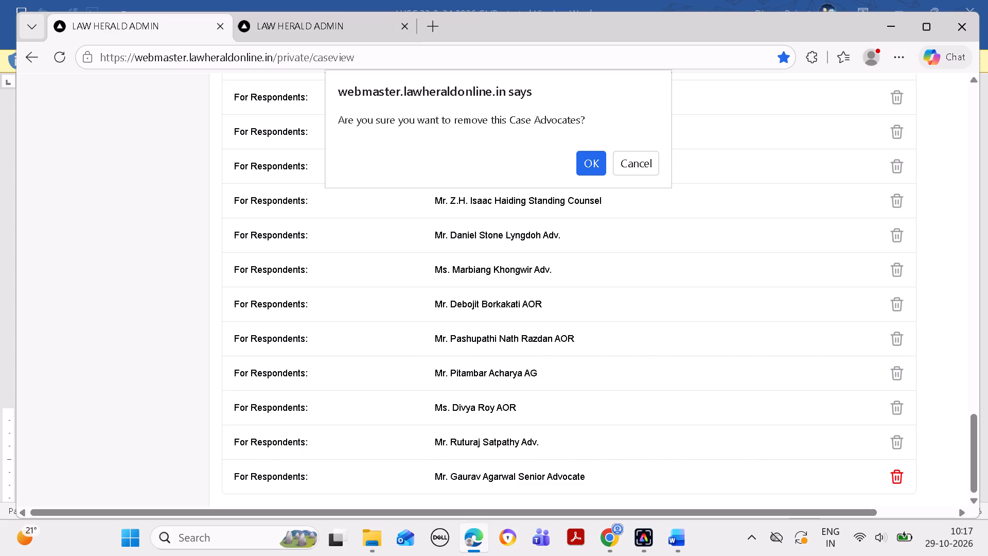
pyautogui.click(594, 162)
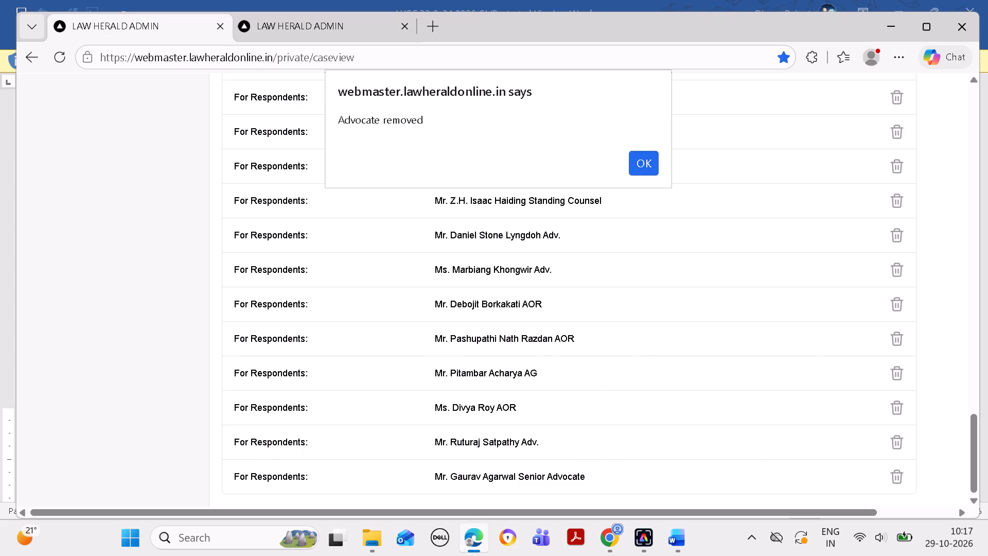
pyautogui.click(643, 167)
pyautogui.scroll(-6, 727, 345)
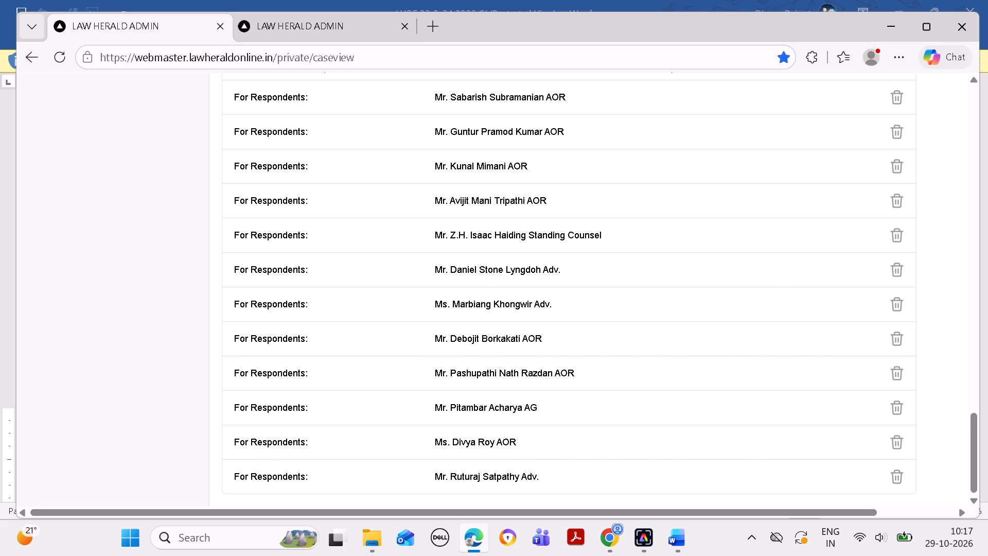
# Recheck the Senior Counsel (Amicus Curiae) designation in the Word journal and return to the case record.
pyautogui.click(686, 539)
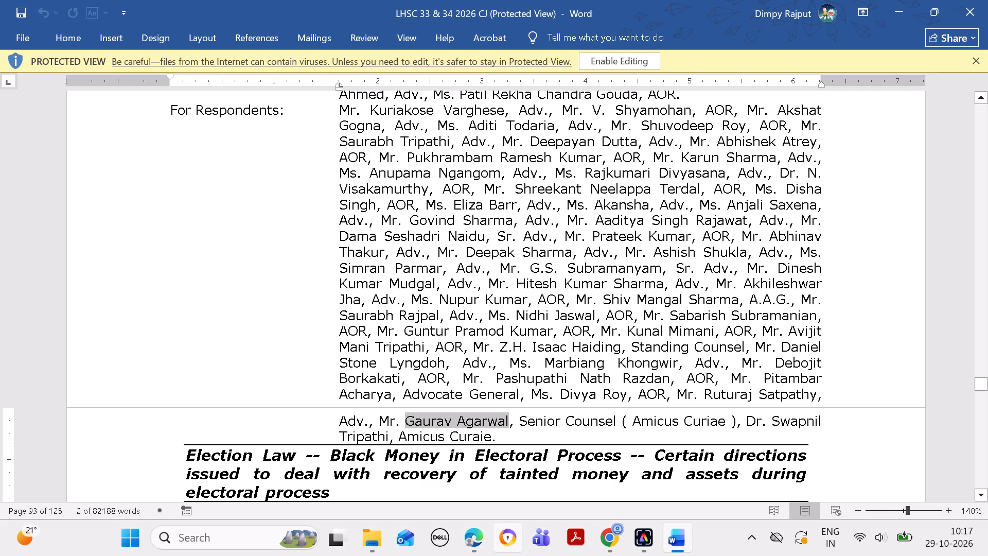
pyautogui.click(476, 537)
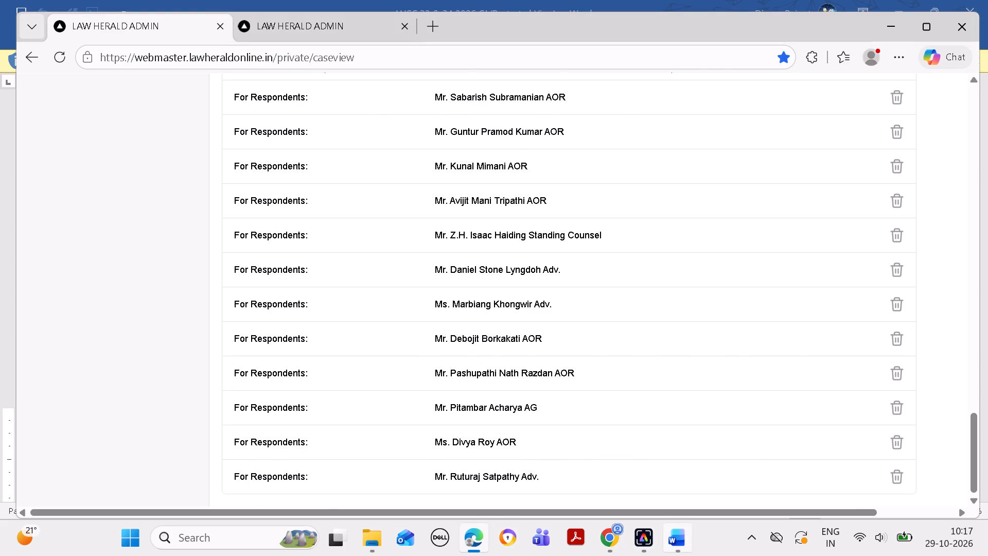
# Look through the cases following Criminal Appeal No. 4001 of 2026 in the Word journal and return to its respondents' advocates.
pyautogui.click(683, 545)
pyautogui.scroll(2, 684, 463)
pyautogui.scroll(-3, 674, 466)
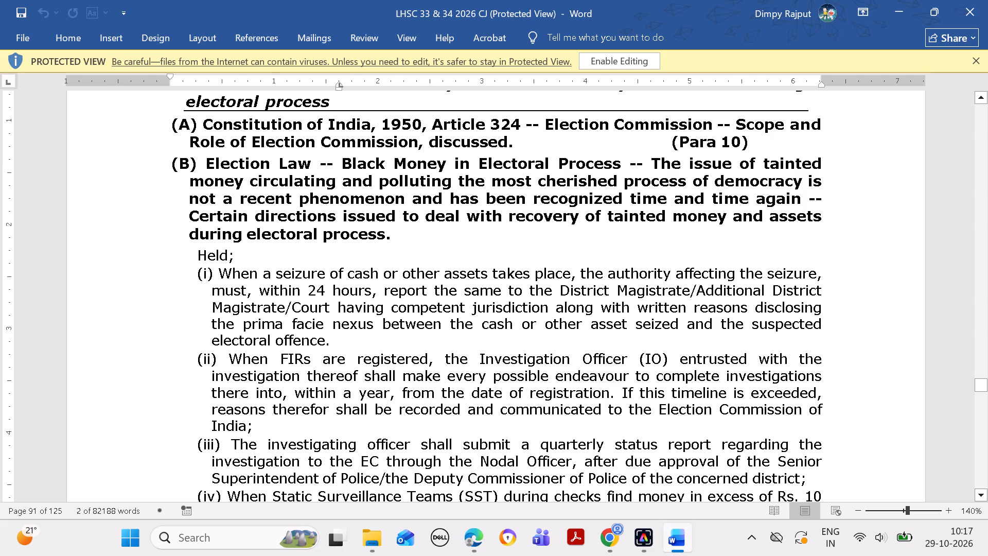
pyautogui.scroll(-4, 674, 472)
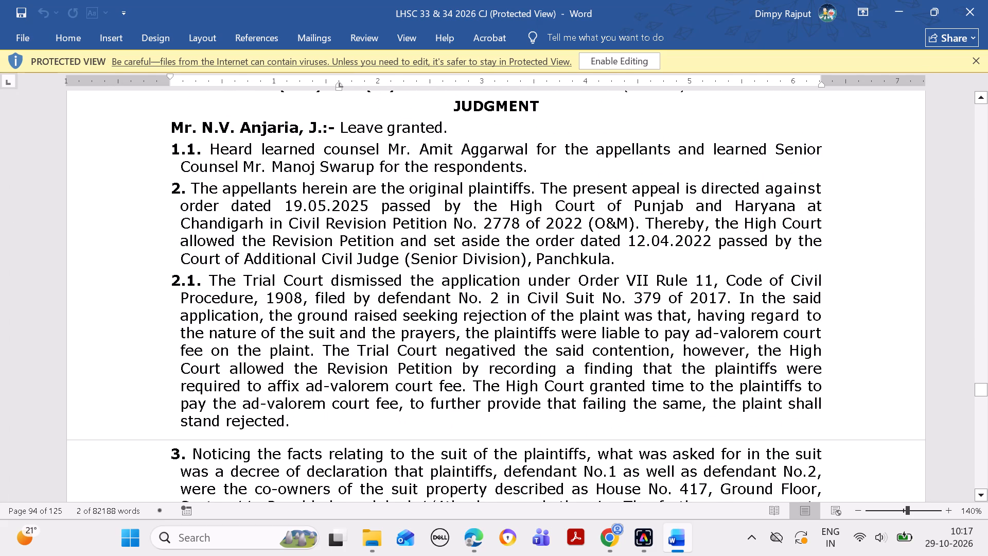
pyautogui.scroll(2, 674, 468)
pyautogui.scroll(-6, 672, 468)
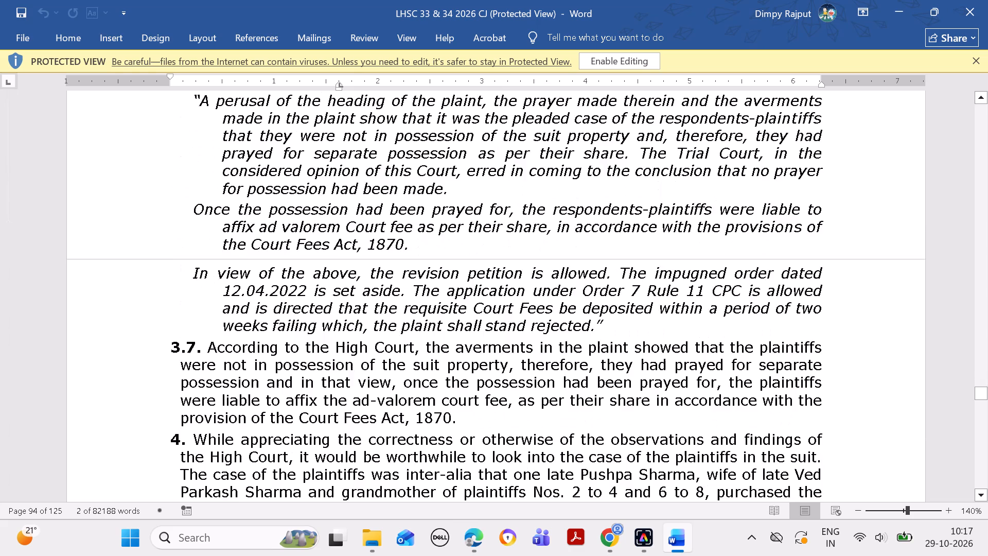
pyautogui.scroll(-6, 672, 469)
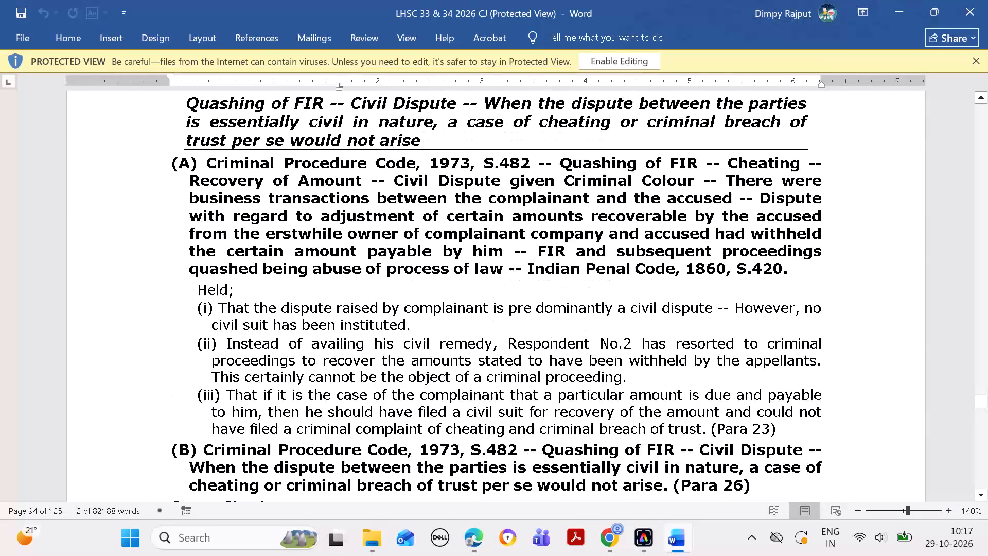
pyautogui.scroll(-8, 672, 466)
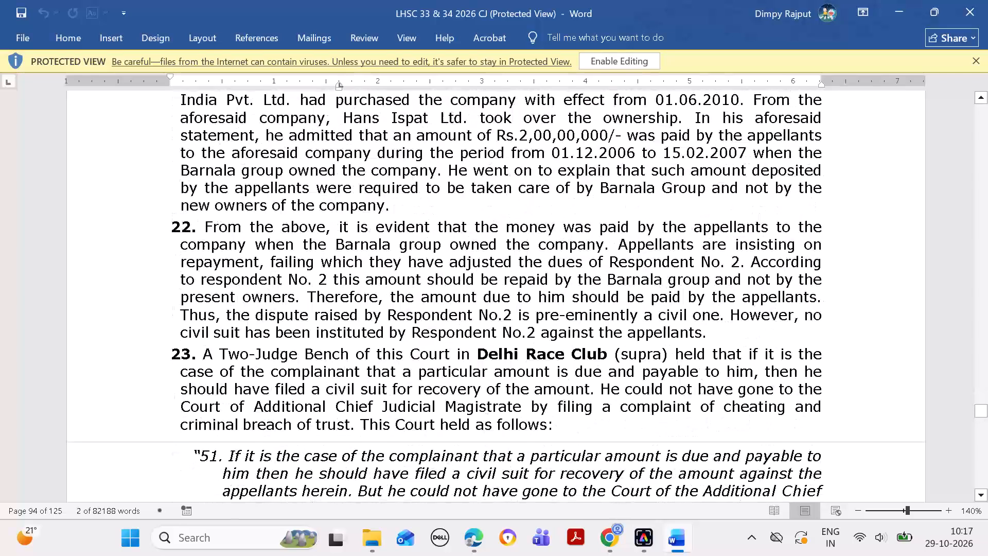
pyautogui.scroll(-6, 672, 449)
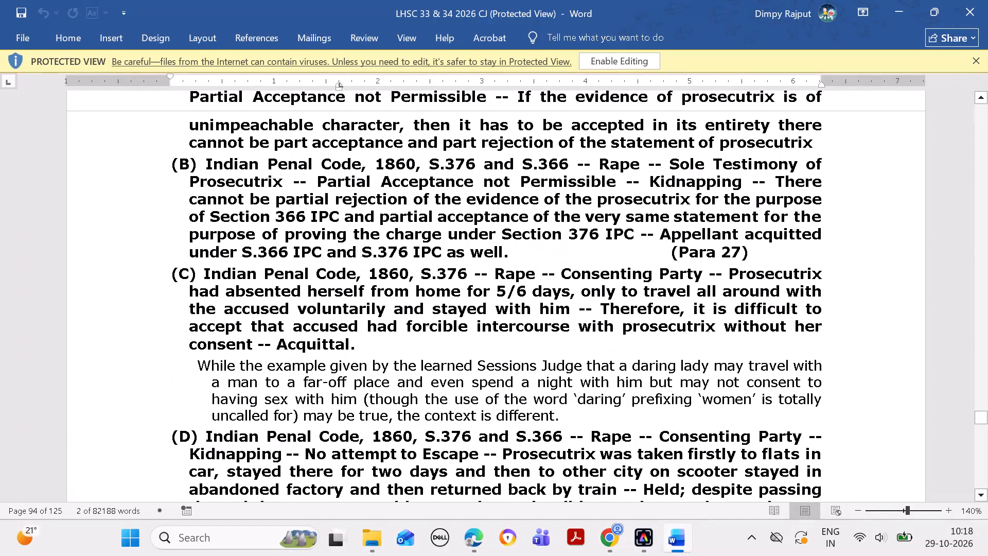
pyautogui.scroll(15, 671, 429)
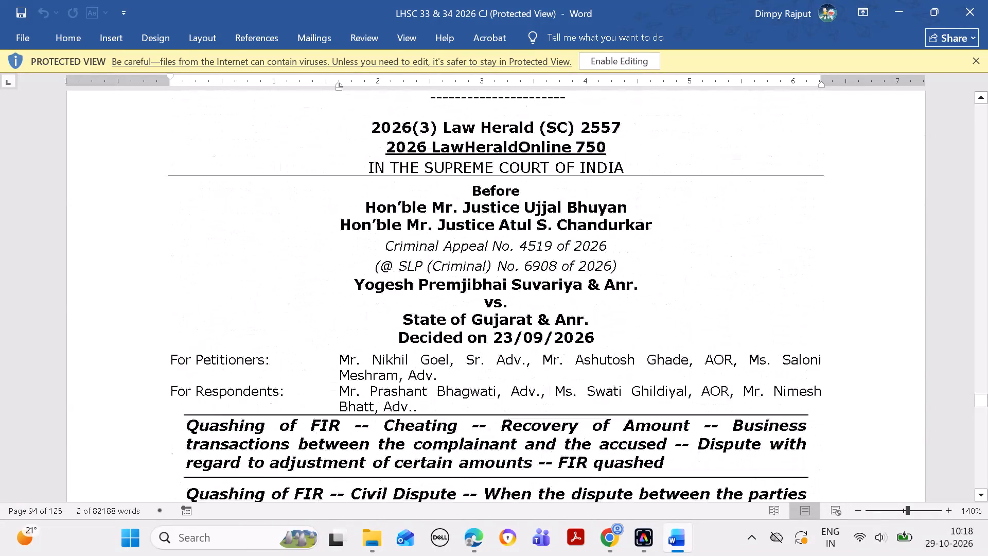
pyautogui.scroll(12, 673, 420)
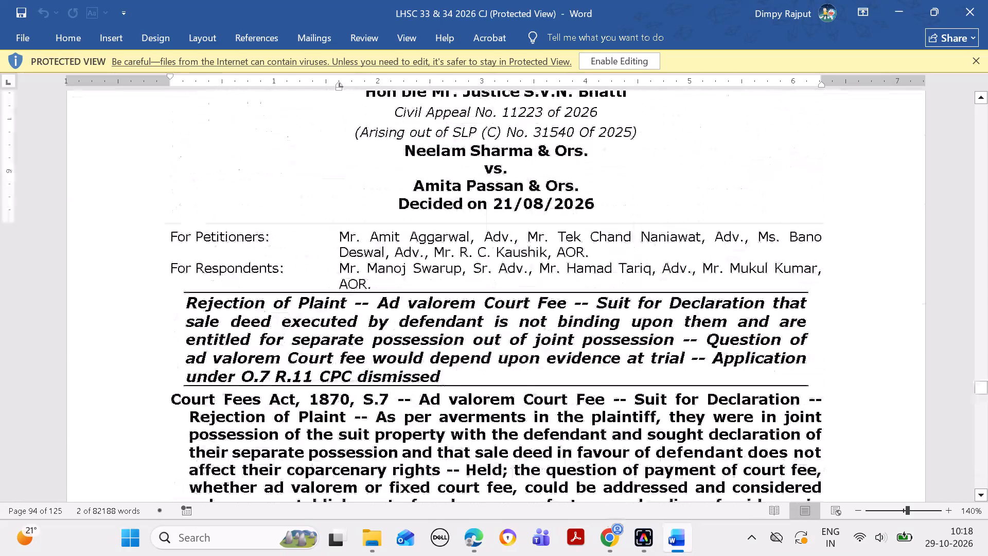
pyautogui.scroll(3, 675, 418)
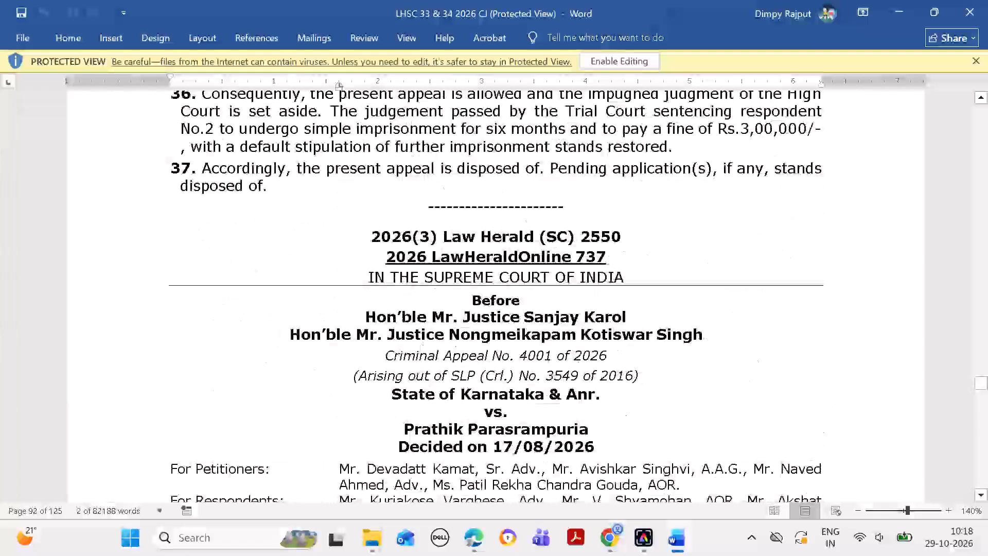
pyautogui.press('Down')
pyautogui.press('Down')
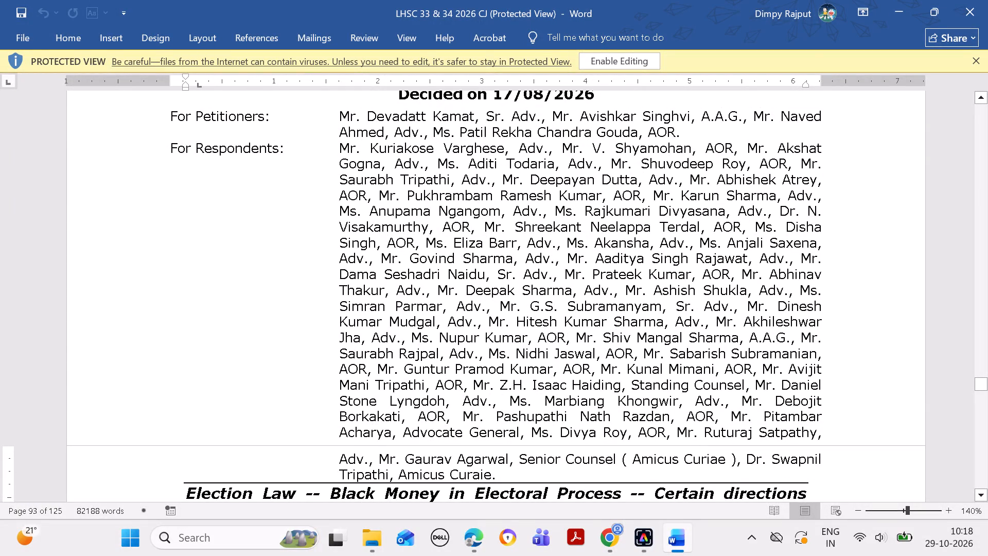
pyautogui.click(482, 537)
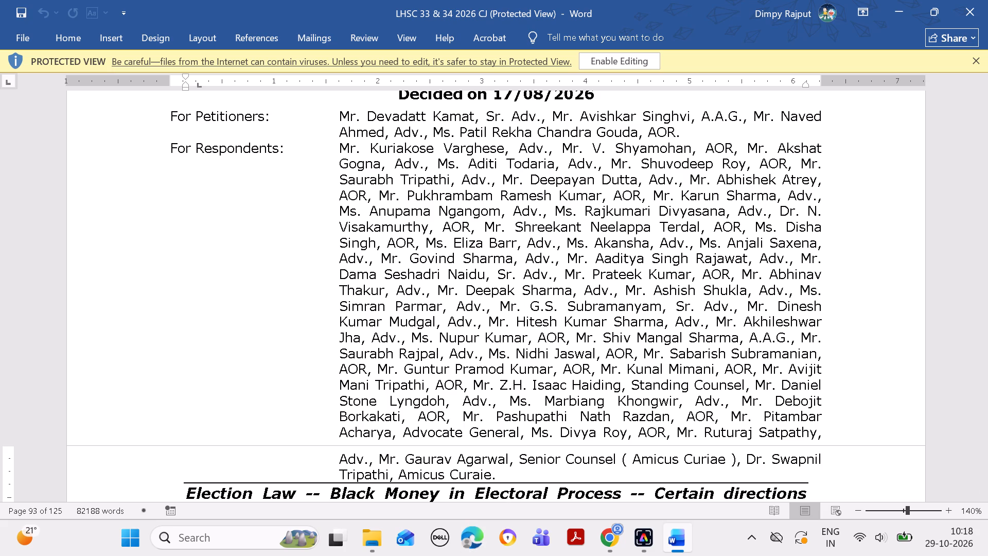
pyautogui.click(472, 537)
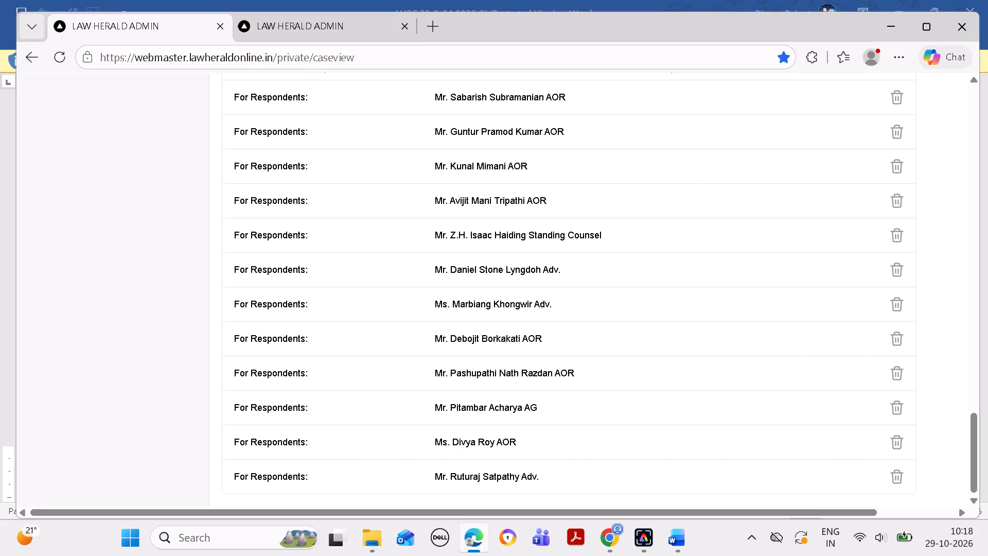
# Open a new advocate entry for the Senior Counsel (Amicus Curiae) and look through the designations matching "SEN" for a fitting one.
pyautogui.scroll(4, 489, 461)
pyautogui.click(818, 463)
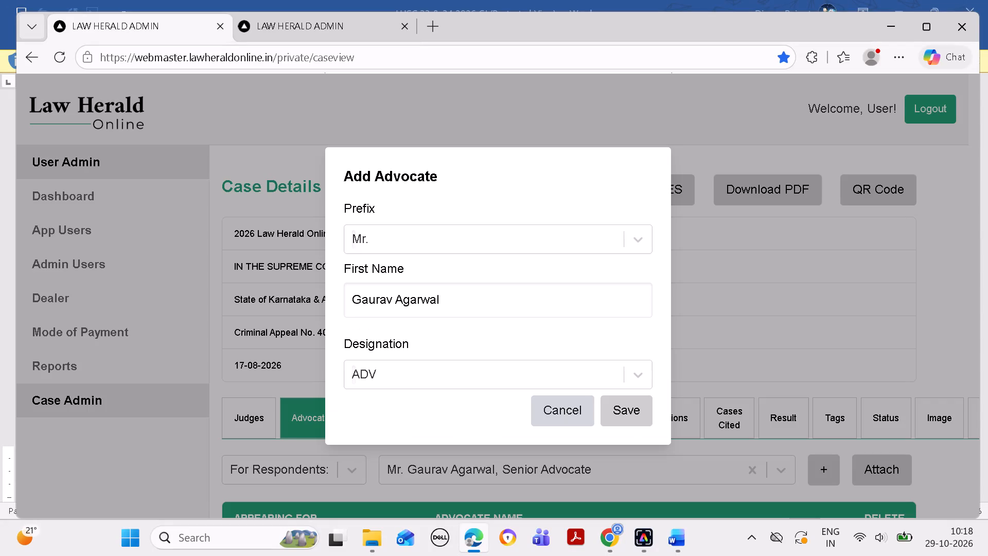
pyautogui.click(506, 362)
pyautogui.press('s')
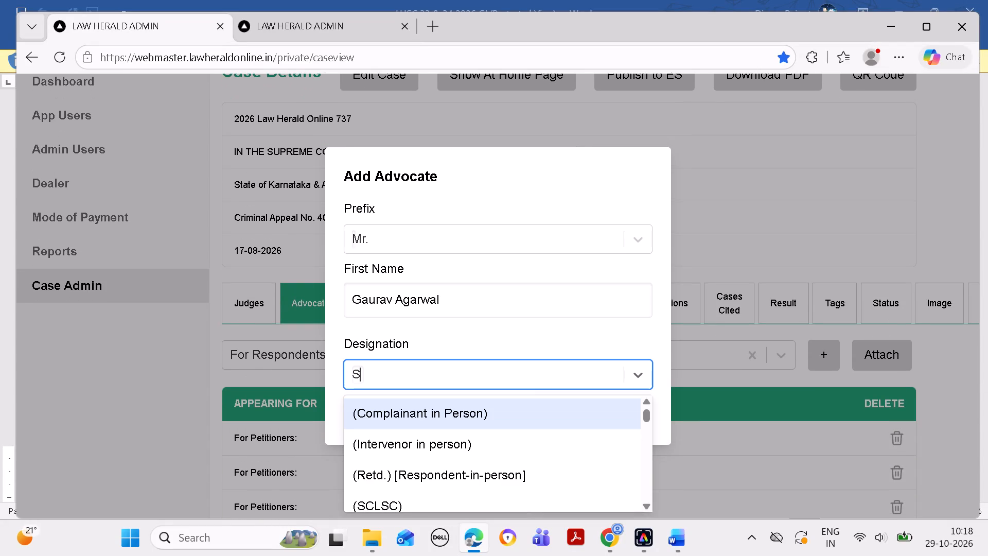
pyautogui.press('e')
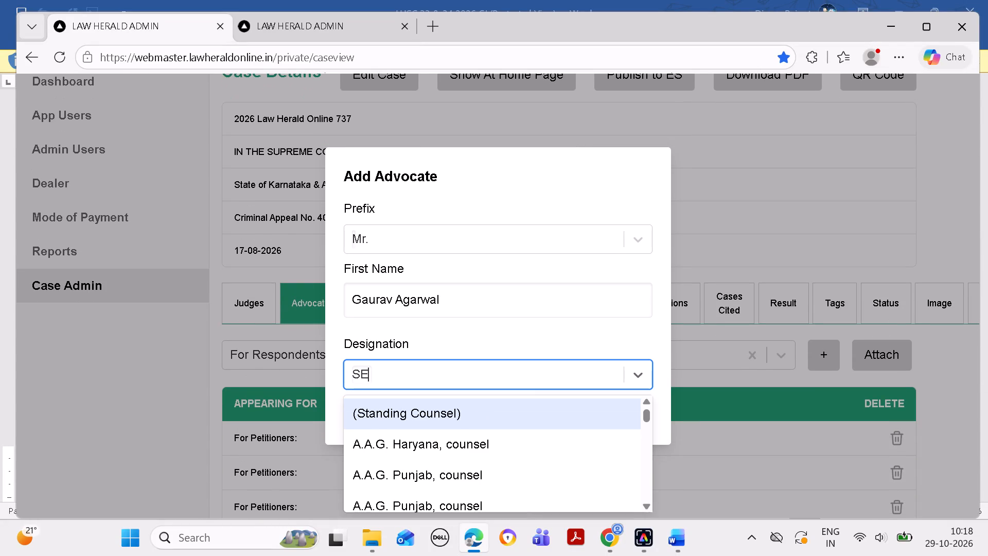
pyautogui.press('n')
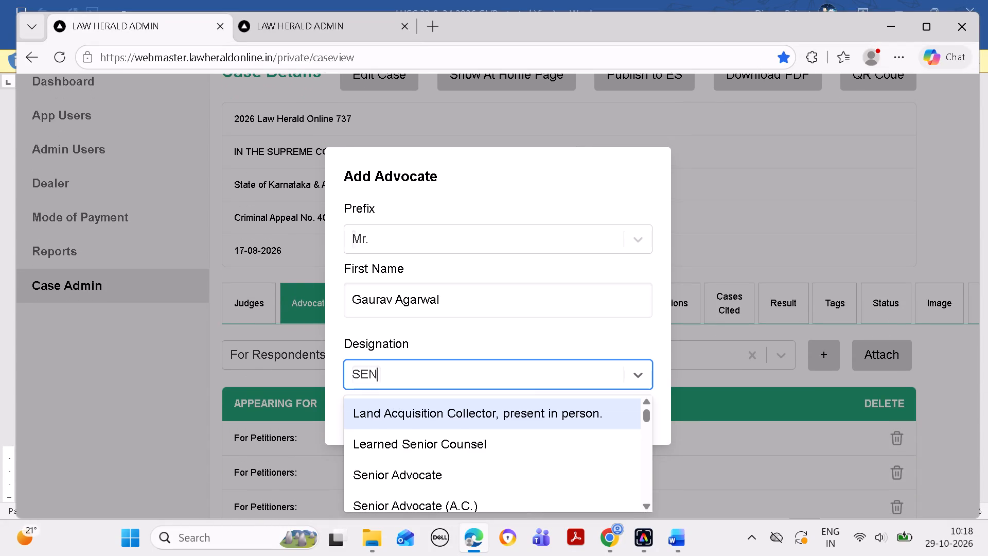
pyautogui.press('Down')
pyautogui.press('Down')
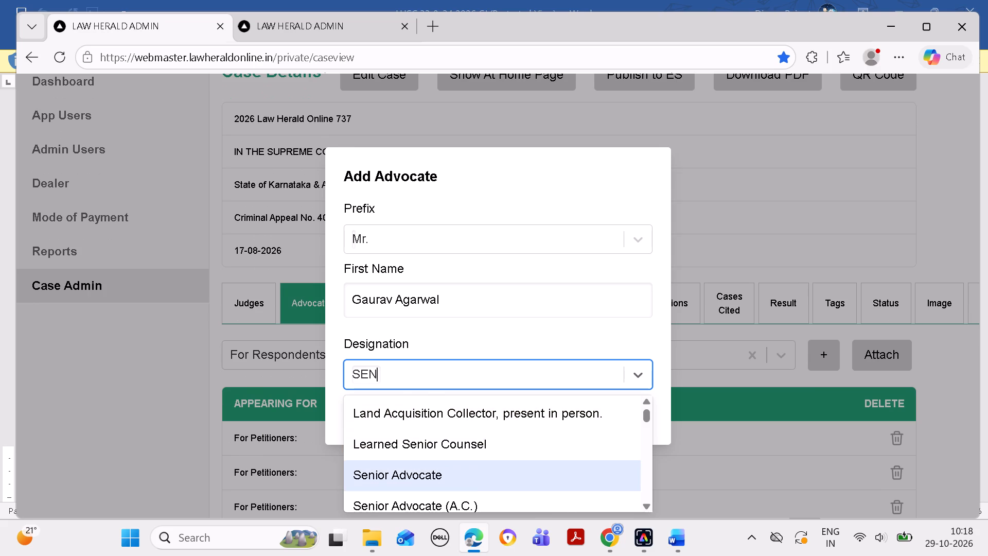
pyautogui.press('Down')
pyautogui.press('Down')
pyautogui.press('Down')
pyautogui.press('Down')
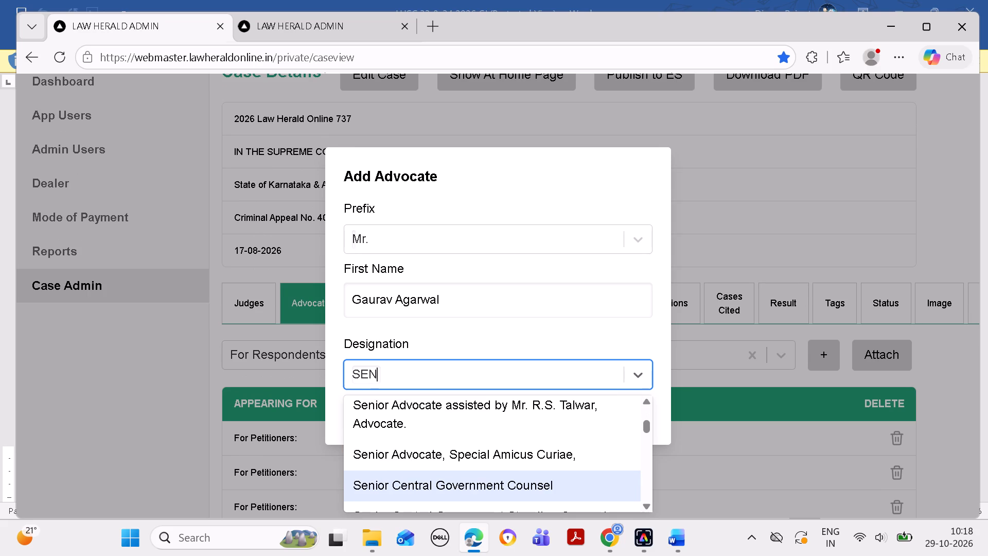
pyautogui.press('Down')
pyautogui.press('Down')
pyautogui.press('Down')
pyautogui.press('Down')
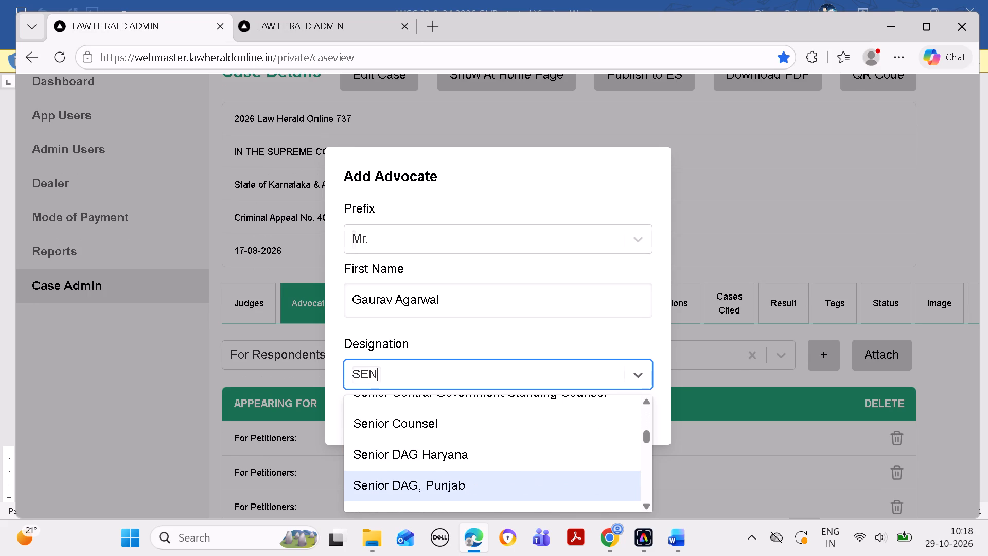
pyautogui.press('Down')
pyautogui.press('Down')
pyautogui.press('Down')
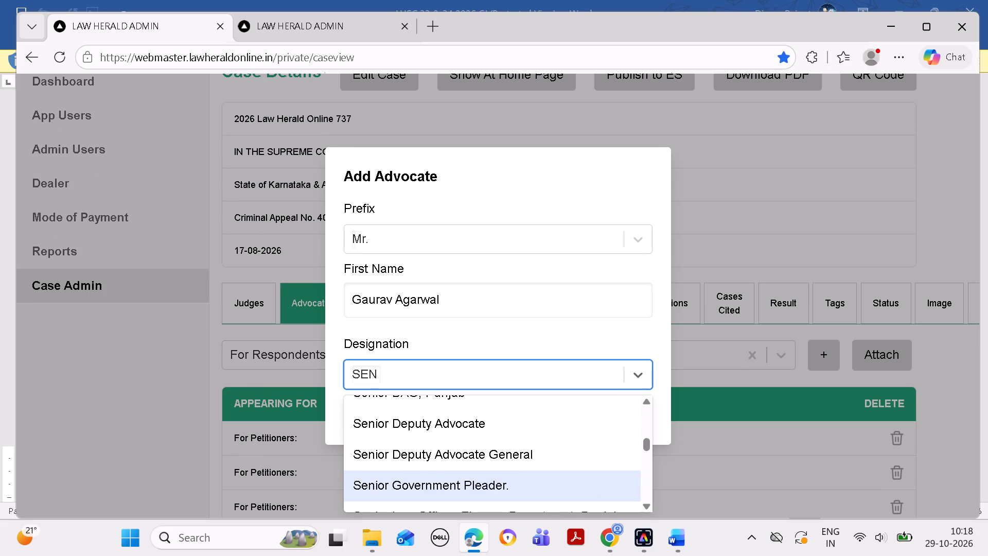
pyautogui.press('Up')
pyautogui.press('Up')
pyautogui.press('Up')
pyautogui.press('Up')
pyautogui.press('Up')
pyautogui.press('Up')
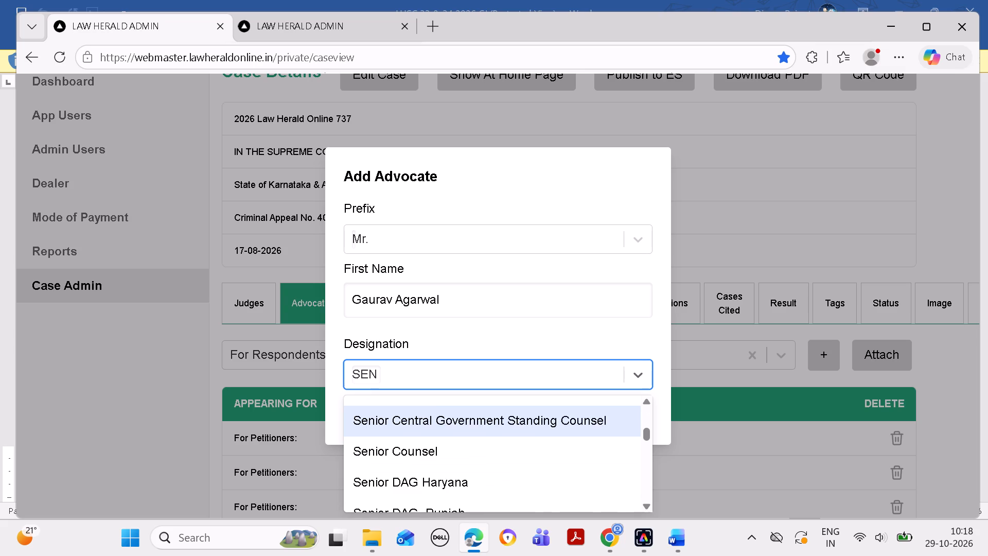
pyautogui.press('Up')
pyautogui.press('Up')
pyautogui.press('Up')
pyautogui.press('Up')
pyautogui.press('Up')
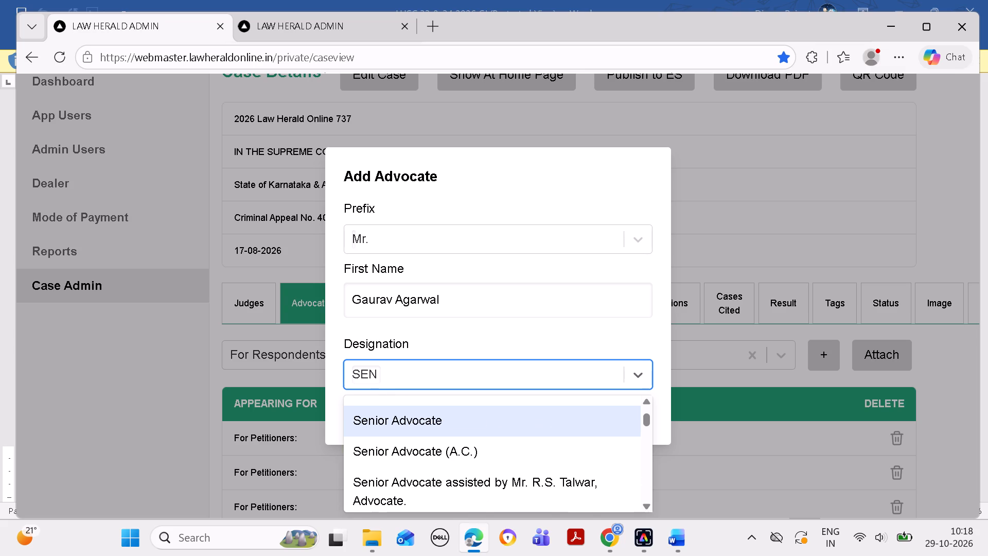
pyautogui.press('Up')
pyautogui.press('Up')
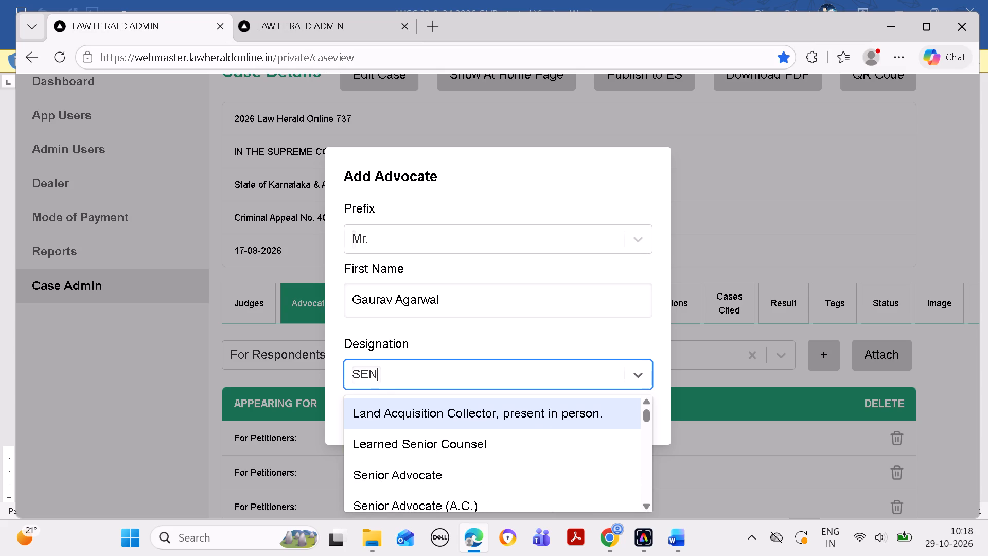
# Open the Designation master list in the second Law Herald admin tab.
pyautogui.click(372, 18)
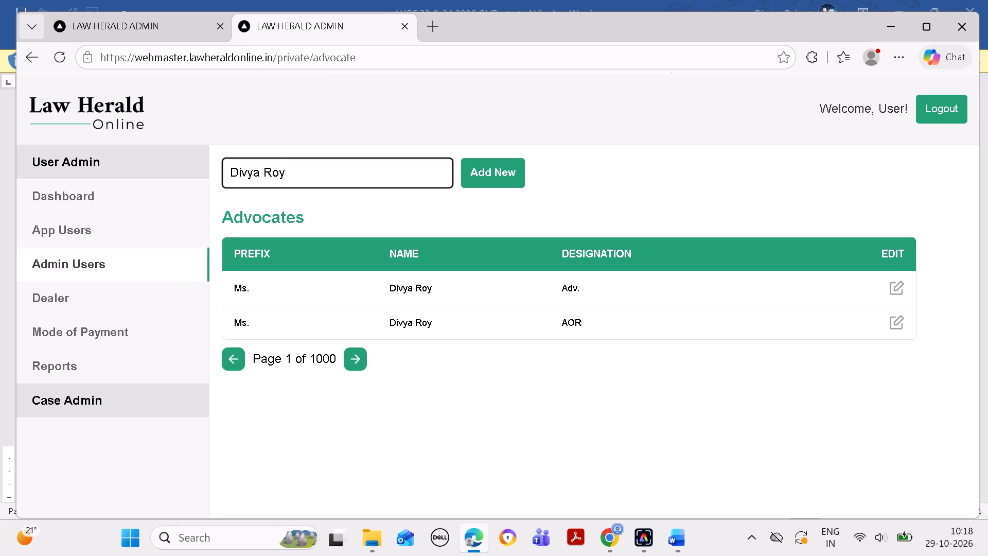
pyautogui.click(104, 395)
pyautogui.scroll(-4, 108, 405)
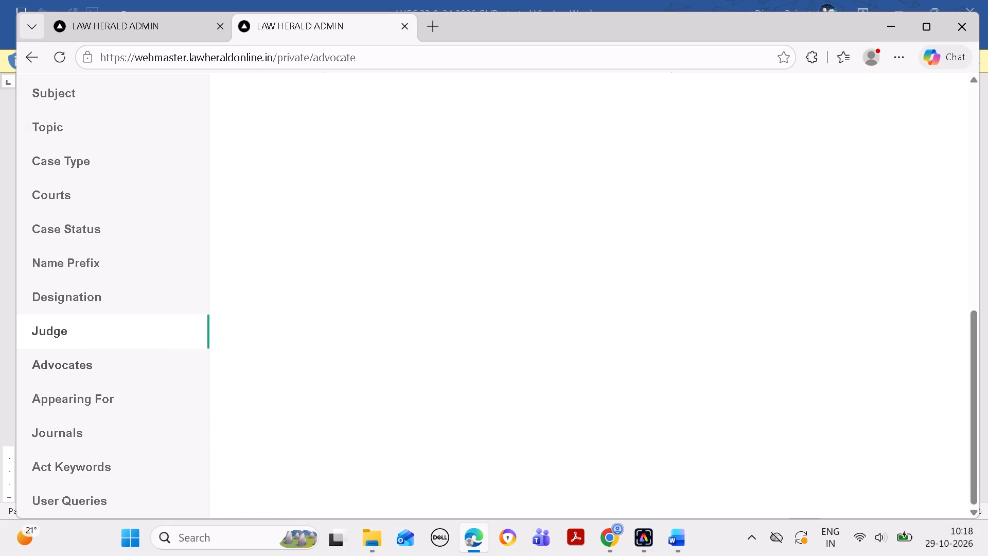
pyautogui.click(88, 299)
# Copy "Senior Counsel ( Amicus Curiae )" from the respondents' list in the Word journal and search the Law Herald Designation master list for it.
pyautogui.click(680, 538)
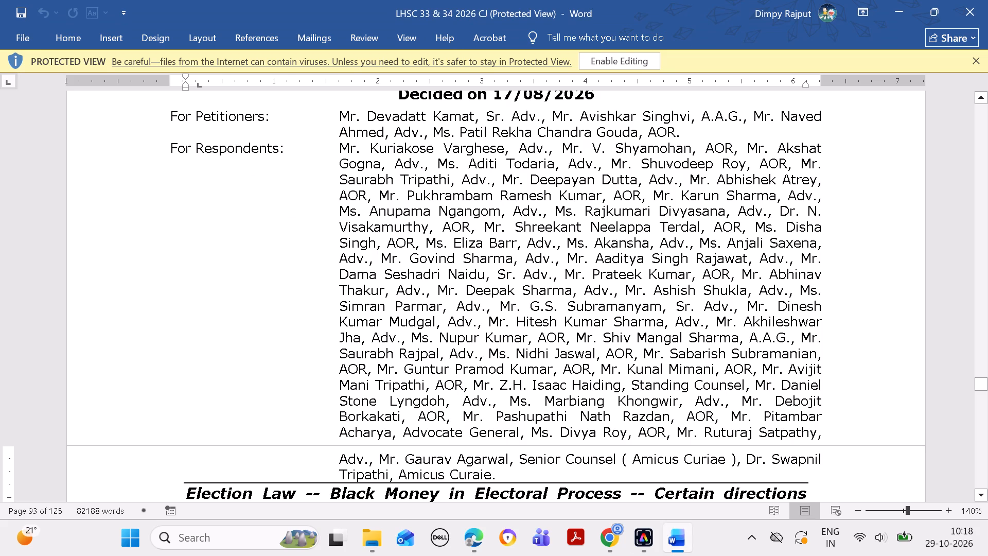
pyautogui.moveTo(520, 455); pyautogui.dragTo(736, 462)
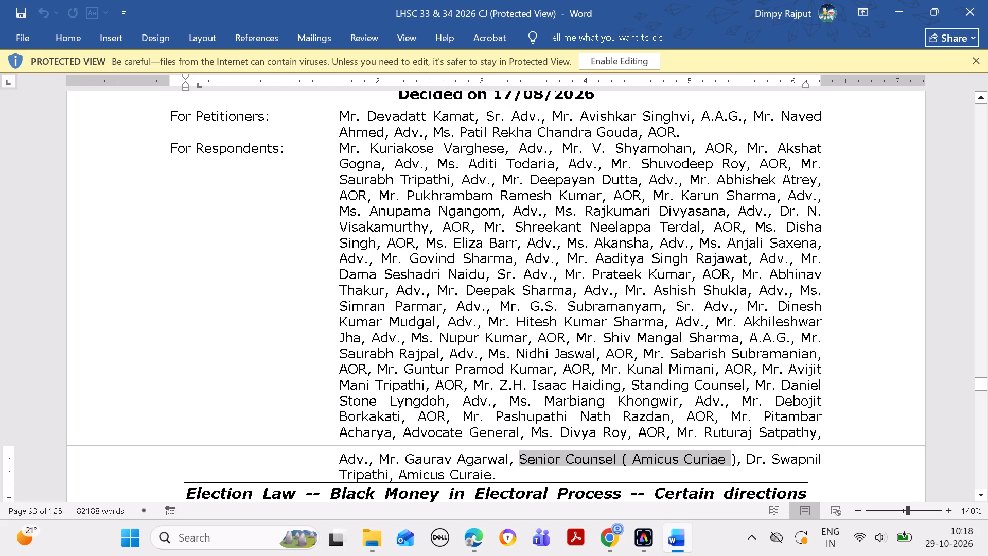
pyautogui.moveTo(736, 462); pyautogui.dragTo(730, 457)
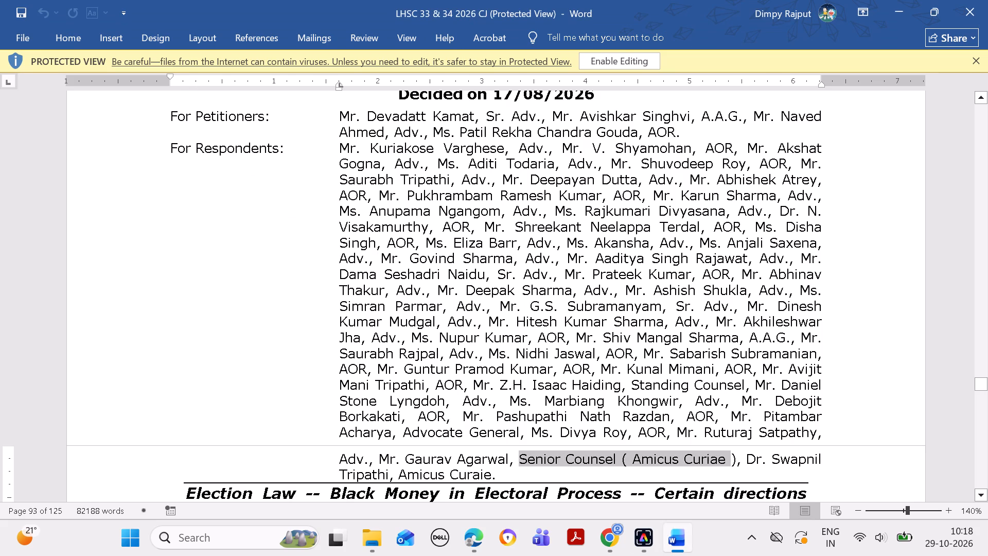
pyautogui.click(708, 478)
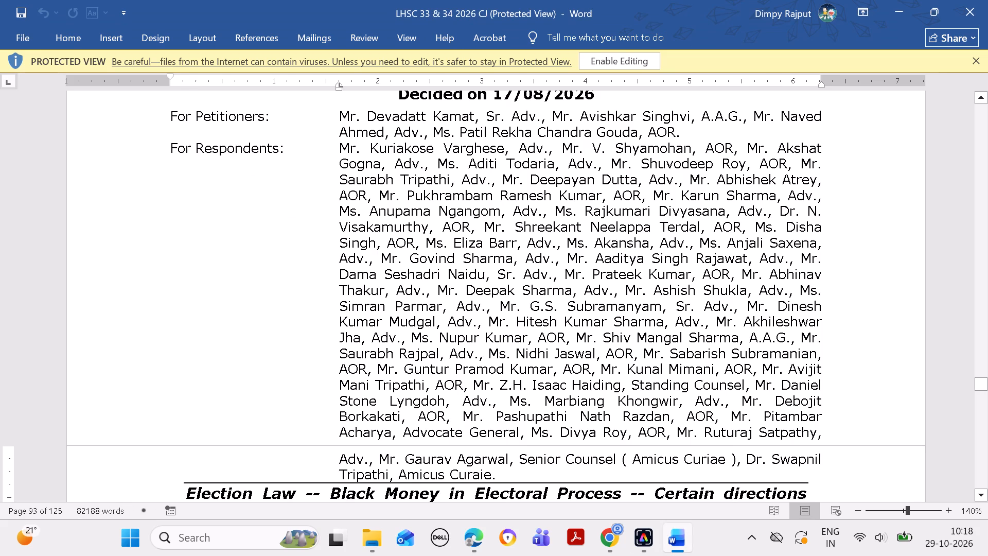
pyautogui.moveTo(520, 453); pyautogui.dragTo(737, 456)
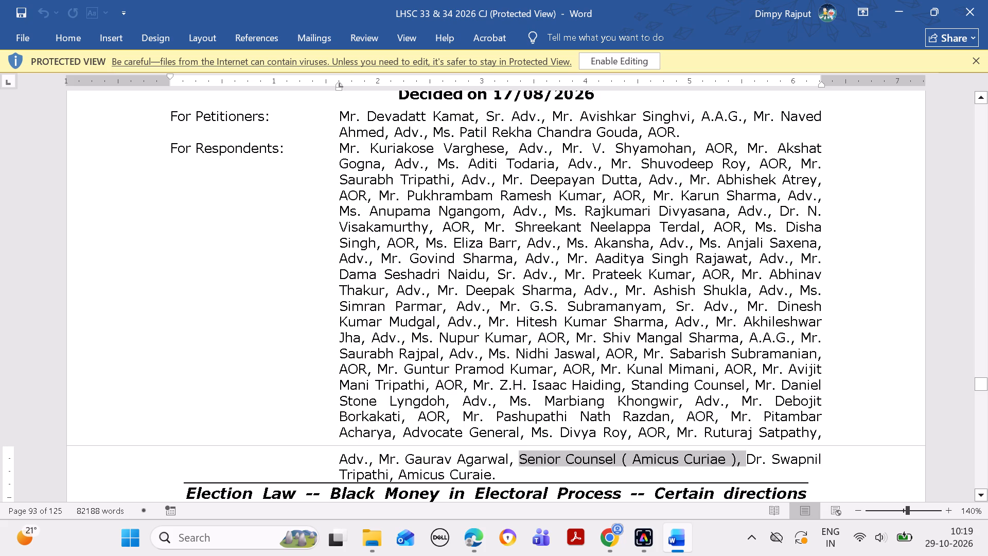
pyautogui.moveTo(737, 456); pyautogui.dragTo(736, 453)
pyautogui.hotkey('ctrl', 'c')
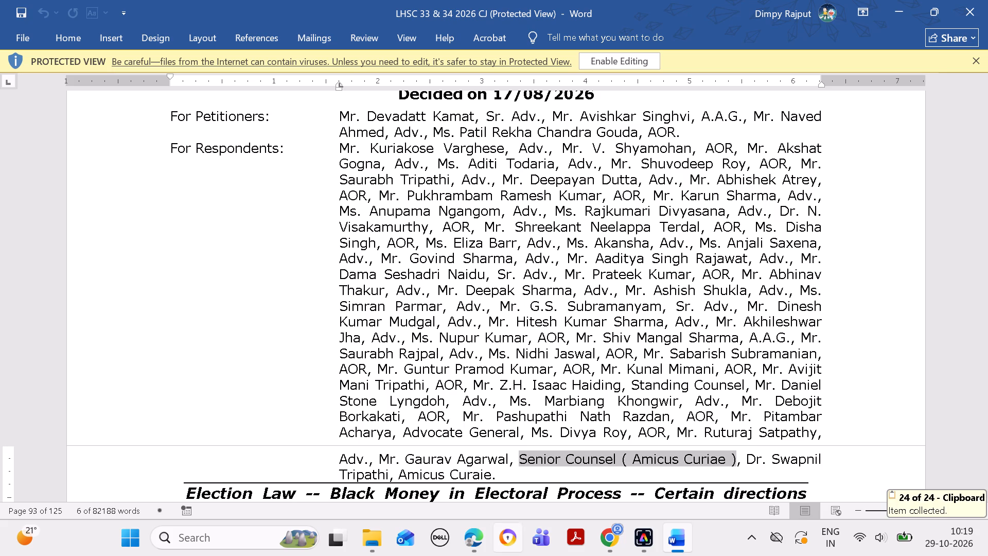
pyautogui.click(478, 535)
pyautogui.click(408, 174)
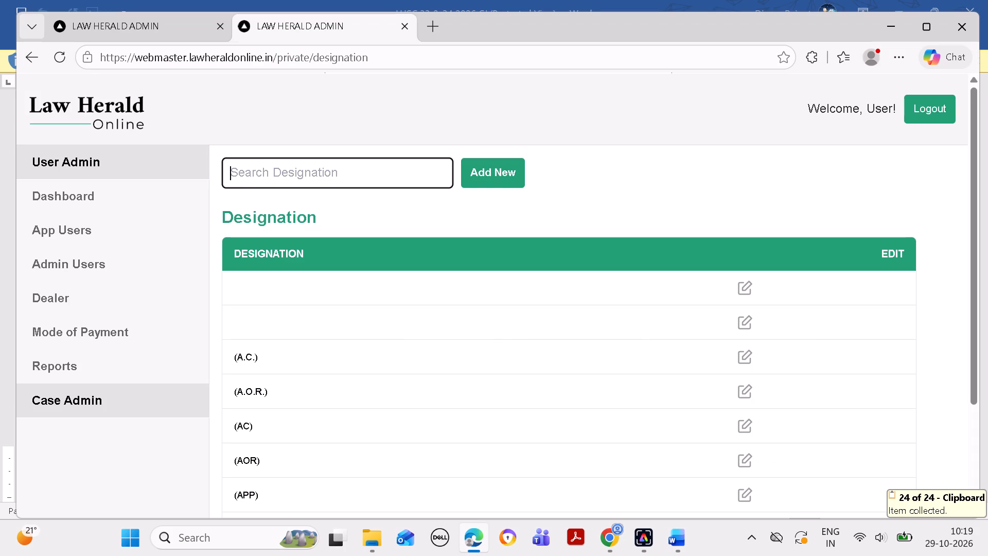
pyautogui.hotkey('ctrl', 'v')
# Add the designation "Senior Counsel (Amicus Curiae)" to the master list, without the spaces inside the parentheses.
pyautogui.click(489, 163)
pyautogui.click(518, 289)
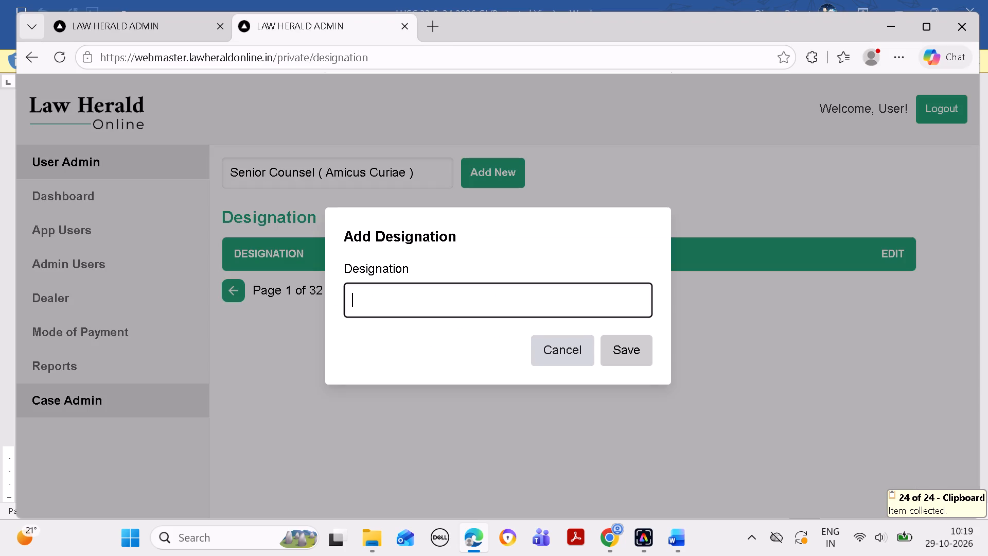
pyautogui.hotkey('ctrl', 'v')
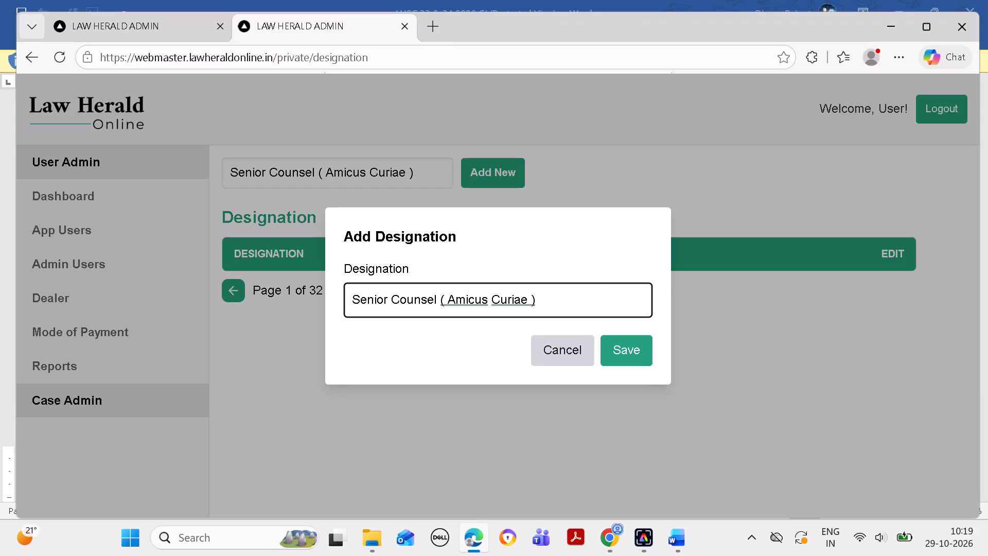
pyautogui.click(449, 302)
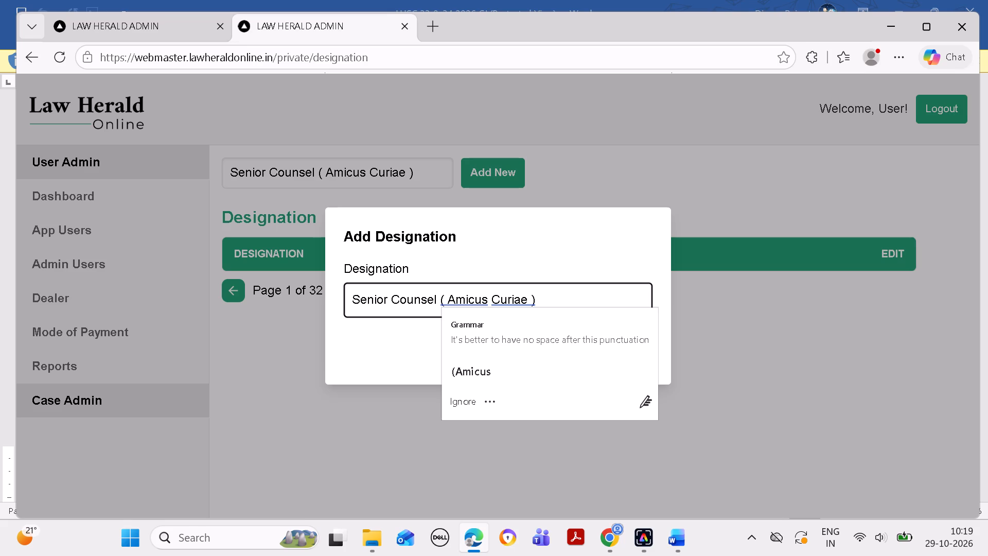
pyautogui.press('BackSpace')
pyautogui.click(529, 303)
pyautogui.press('BackSpace')
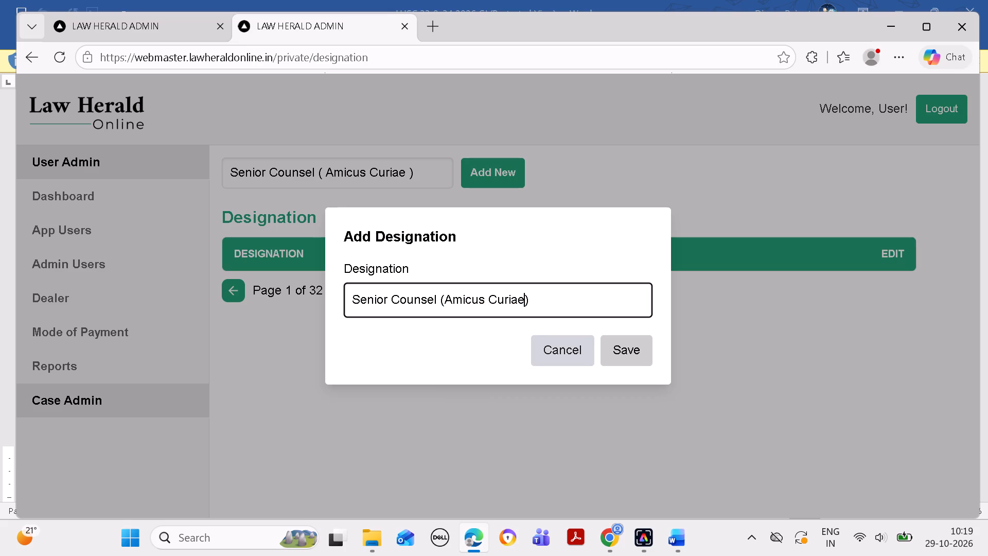
pyautogui.click(599, 292)
pyautogui.click(633, 348)
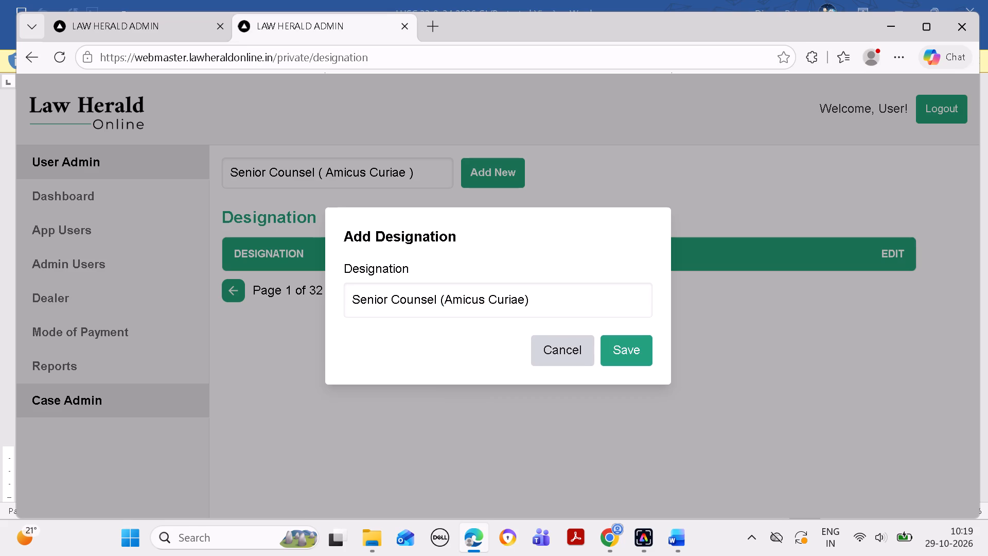
pyautogui.click(643, 160)
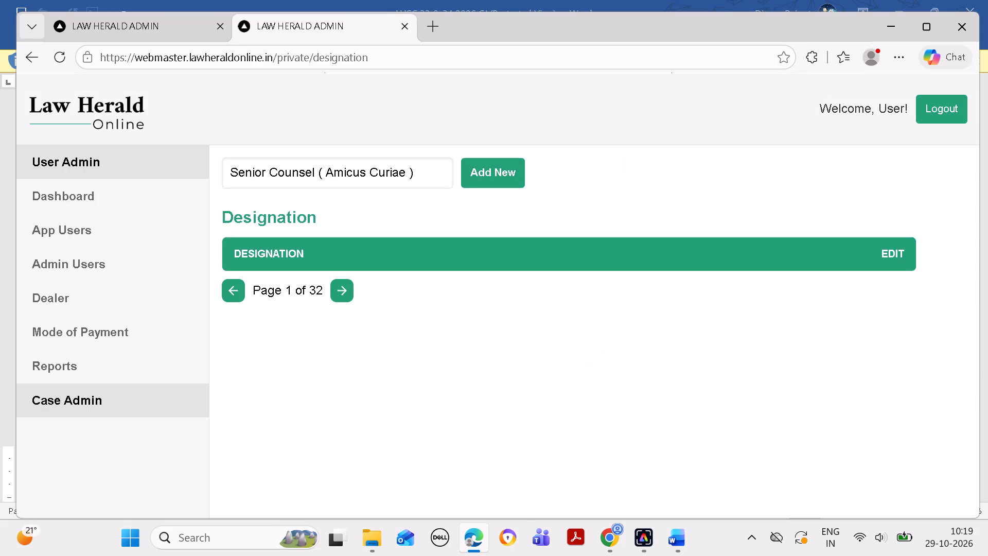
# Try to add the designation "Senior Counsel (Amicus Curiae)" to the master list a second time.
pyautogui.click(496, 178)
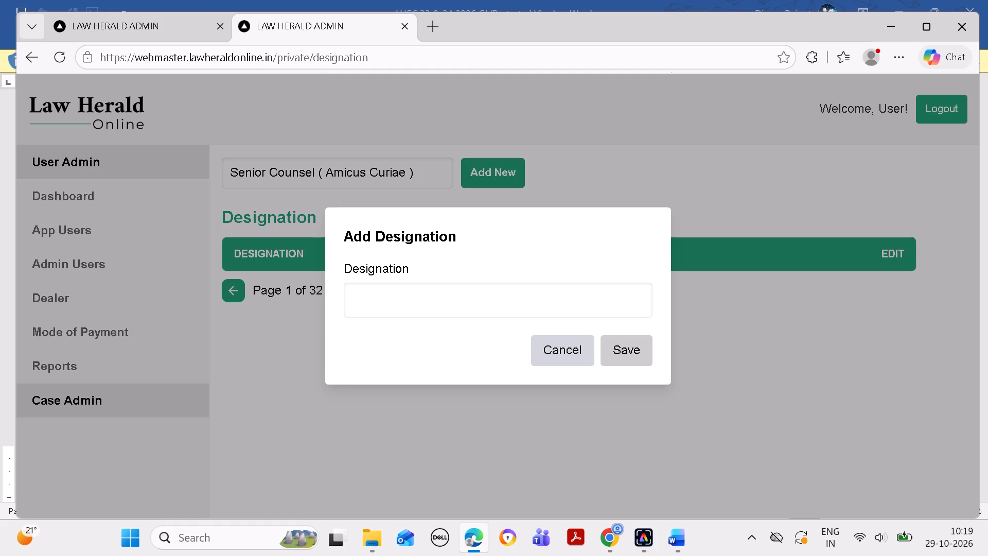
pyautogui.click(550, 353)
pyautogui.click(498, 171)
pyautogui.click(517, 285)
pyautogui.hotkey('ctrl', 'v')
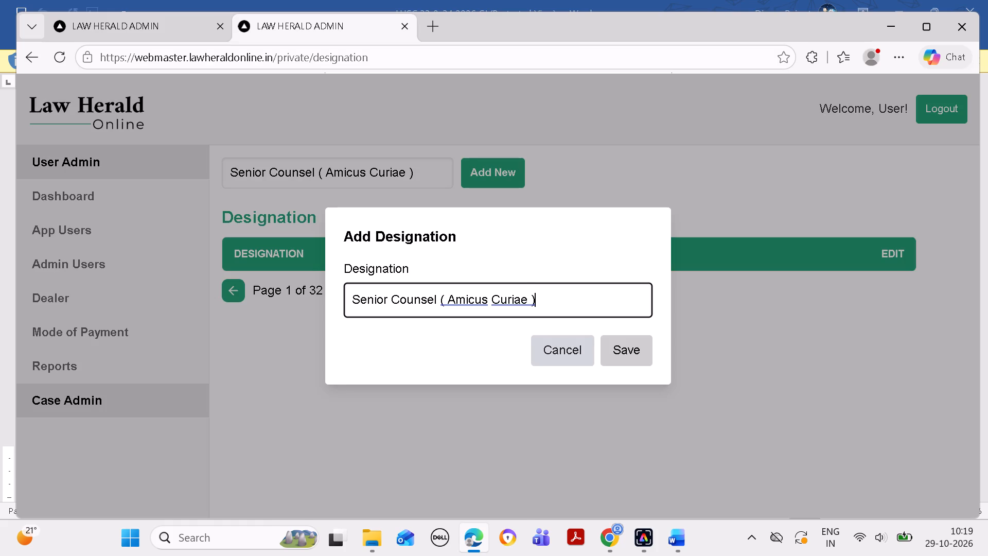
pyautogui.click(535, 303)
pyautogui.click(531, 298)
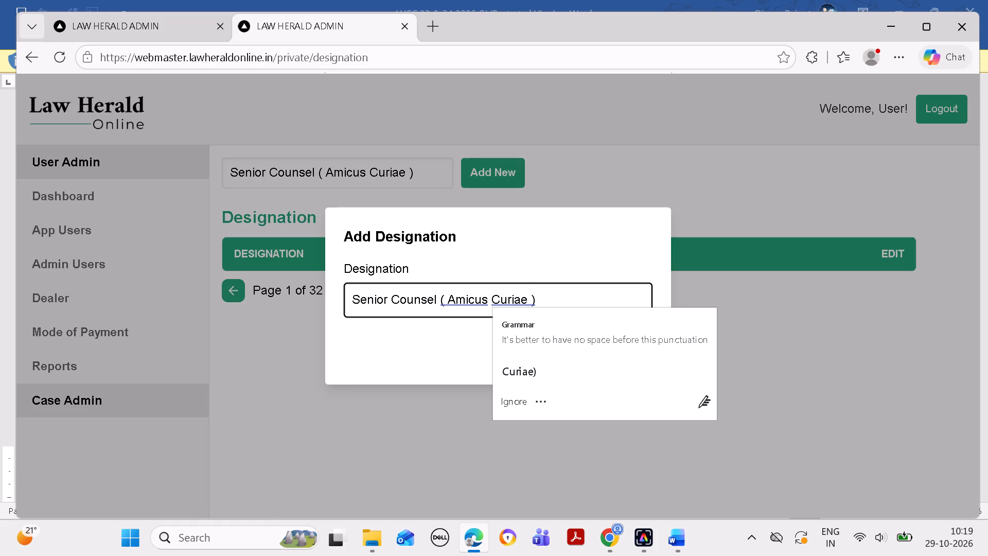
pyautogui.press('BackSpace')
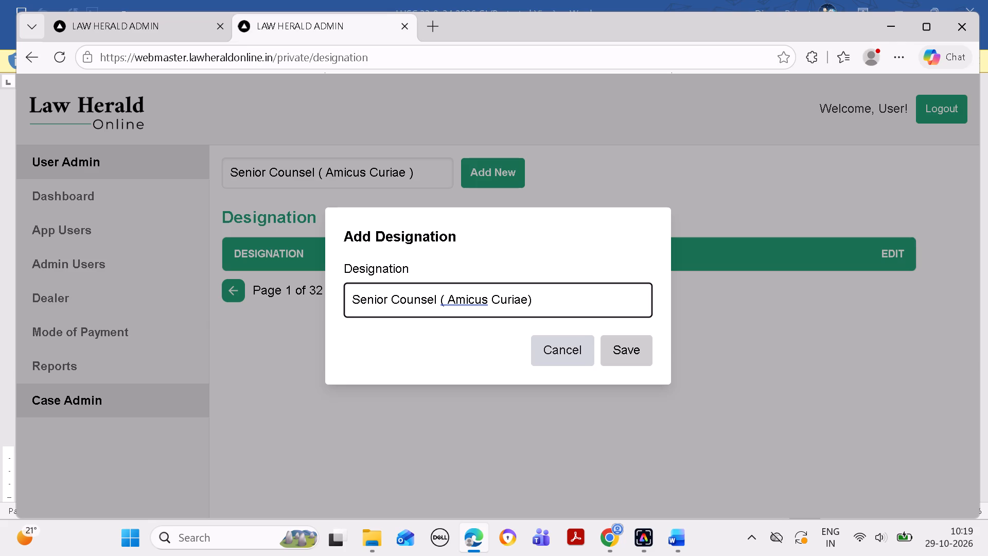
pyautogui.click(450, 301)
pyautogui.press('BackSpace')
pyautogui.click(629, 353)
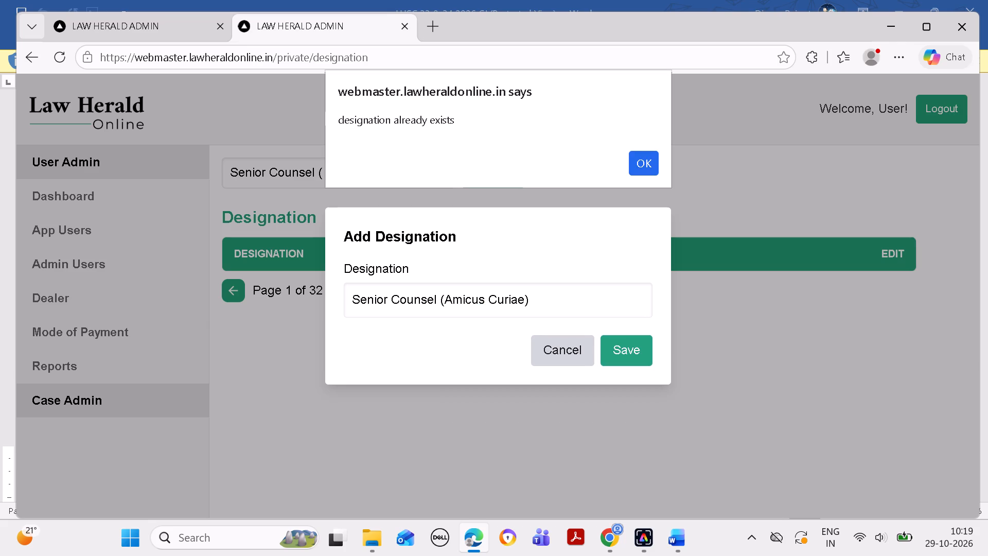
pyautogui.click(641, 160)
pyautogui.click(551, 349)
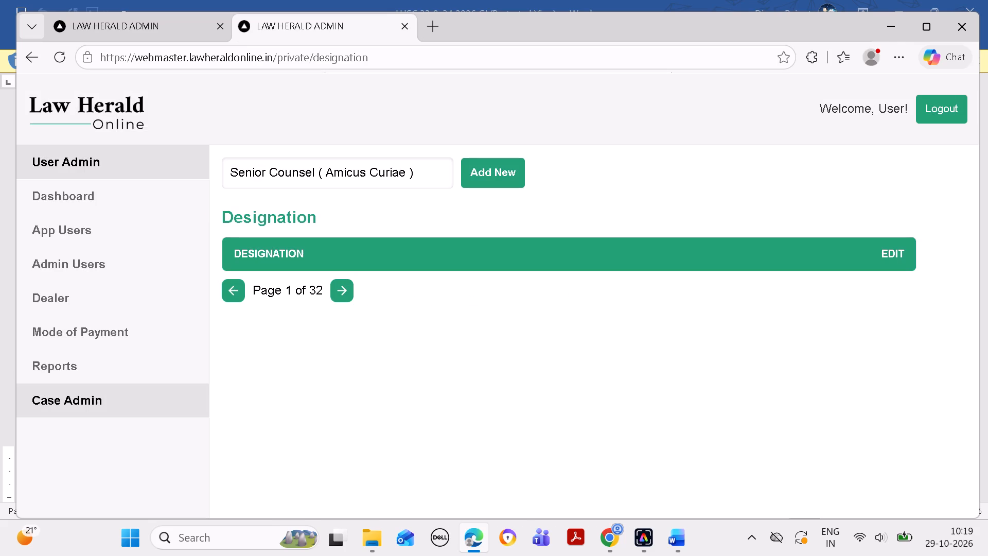
# Back in the case record's Add Advocate form, filter the designations by "SEN" and look through the matches for Senior Counsel (Amicus Curiae).
pyautogui.click(131, 17)
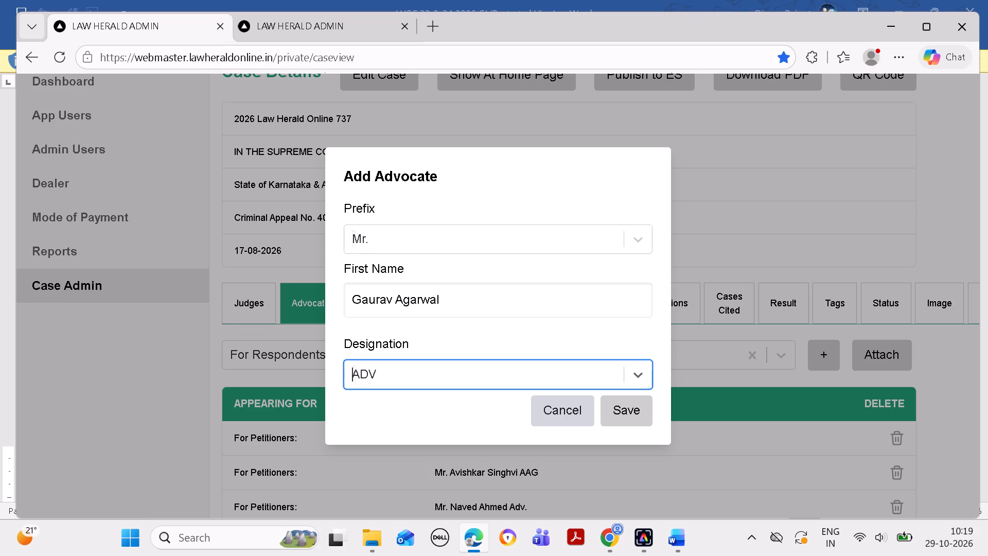
pyautogui.press('s')
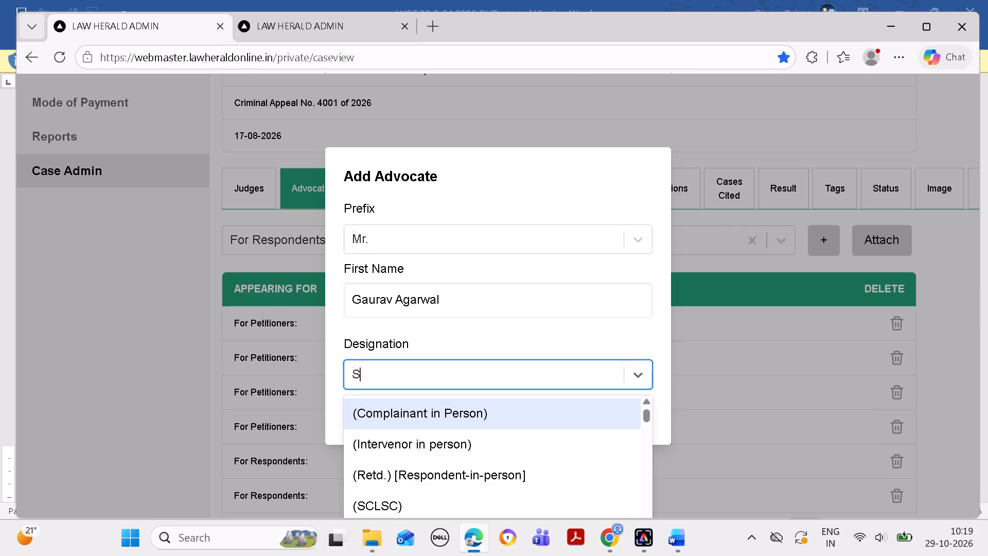
pyautogui.press('e')
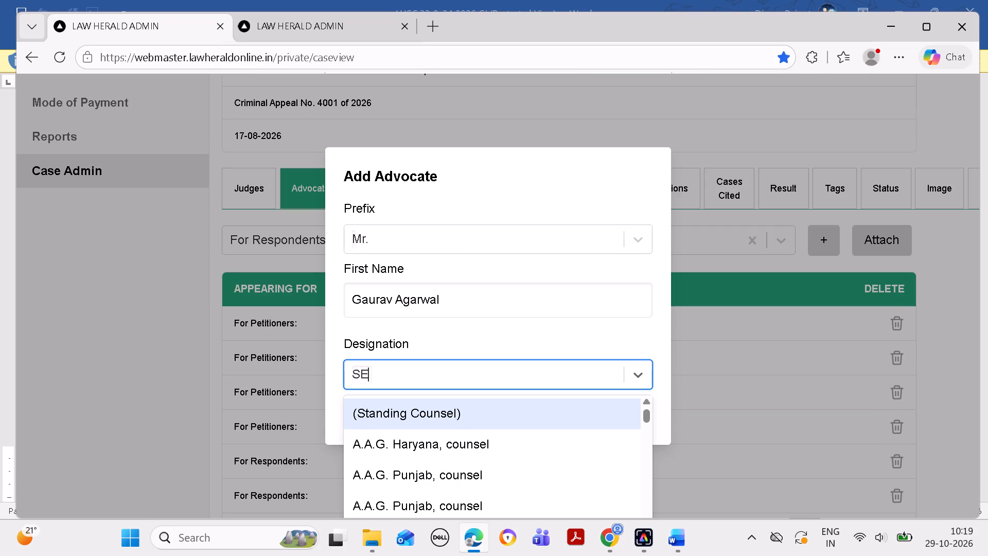
pyautogui.press('Down')
pyautogui.press('Down')
pyautogui.press('Down')
pyautogui.press('Down')
pyautogui.press('Down')
pyautogui.press('Down')
pyautogui.press('Down')
pyautogui.press('Down')
pyautogui.press('Down')
pyautogui.press('Down')
pyautogui.press('Down')
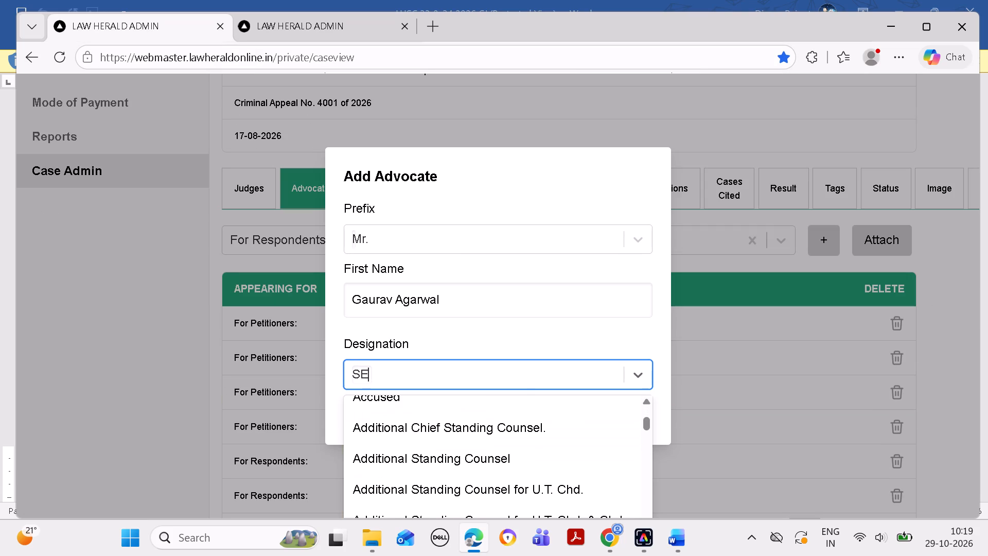
pyautogui.press('n')
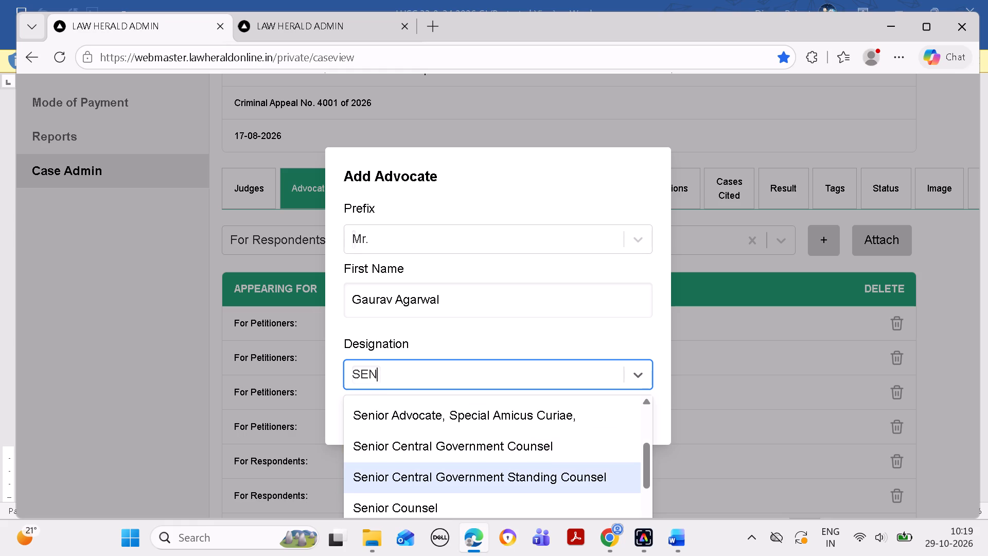
pyautogui.moveTo(648, 469); pyautogui.dragTo(649, 469)
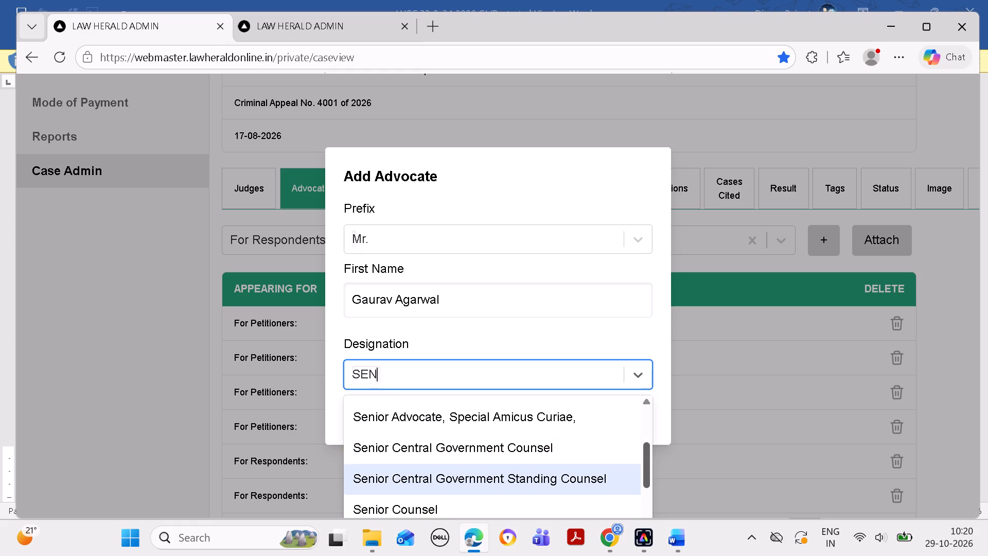
pyautogui.moveTo(649, 469); pyautogui.dragTo(658, 485)
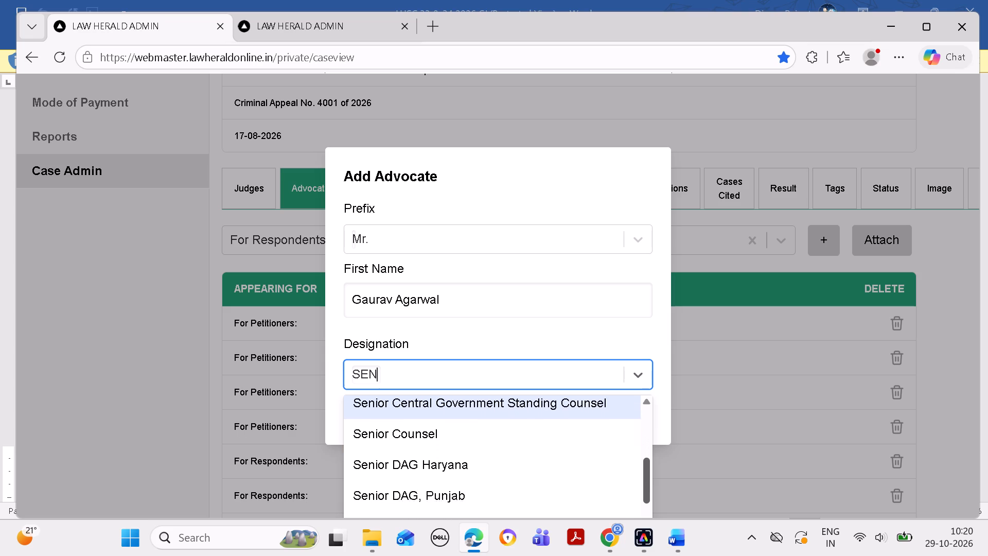
pyautogui.moveTo(658, 485); pyautogui.dragTo(657, 509)
pyautogui.moveTo(646, 496); pyautogui.dragTo(657, 524)
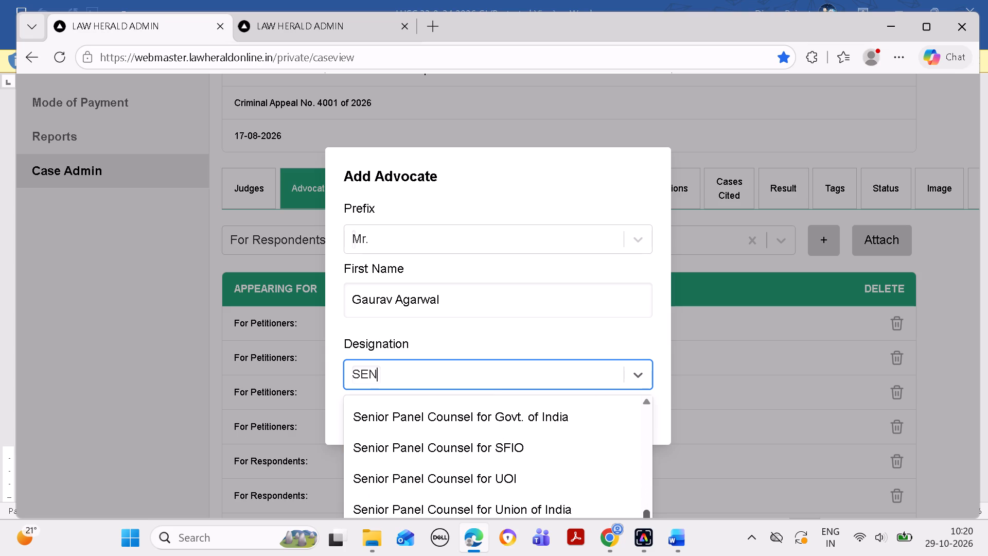
pyautogui.moveTo(657, 524); pyautogui.dragTo(656, 530)
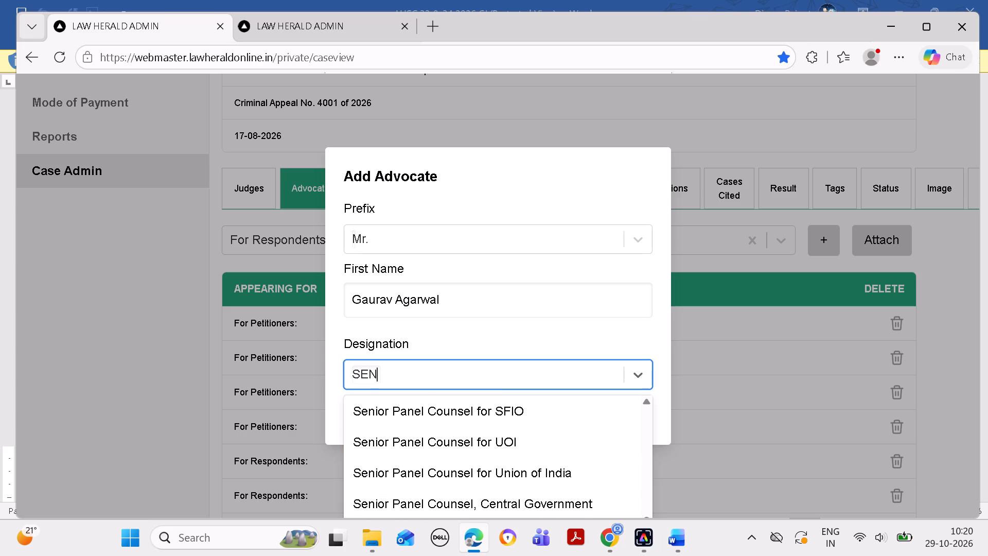
pyautogui.press('Down')
pyautogui.press('Down')
pyautogui.press('Down')
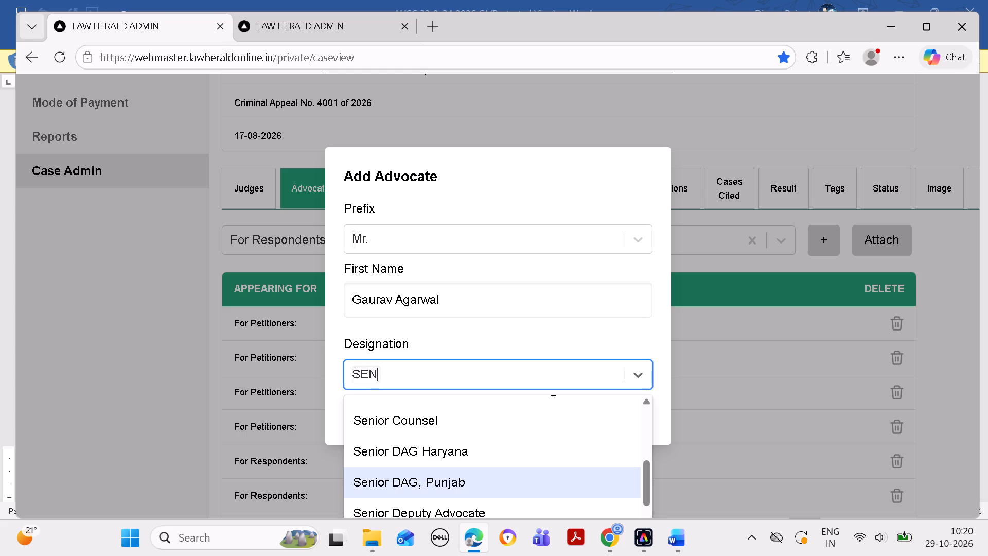
pyautogui.press('Up')
pyautogui.press('Up')
pyautogui.press('Up')
pyautogui.press('Up')
pyautogui.press('Down')
pyautogui.press('Down')
pyautogui.press('Down')
pyautogui.press('Down')
pyautogui.press('Down')
pyautogui.press('Down')
pyautogui.press('Down')
pyautogui.press('Down')
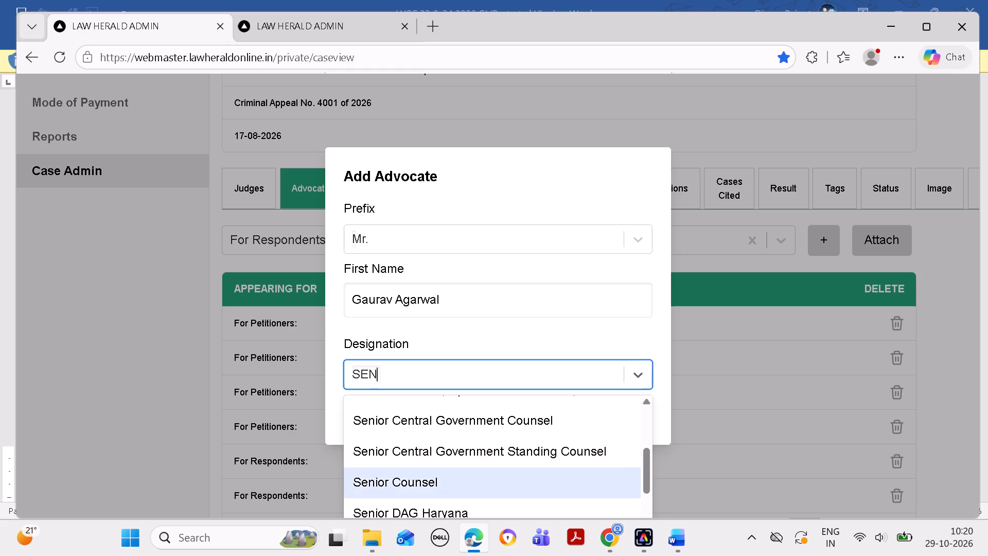
pyautogui.press('Down')
pyautogui.press('Down')
pyautogui.press('Down')
pyautogui.press('Down')
pyautogui.press('Down')
pyautogui.press('Down')
pyautogui.press('Down')
pyautogui.press('Down')
pyautogui.press('Down')
pyautogui.press('Down')
pyautogui.press('Down')
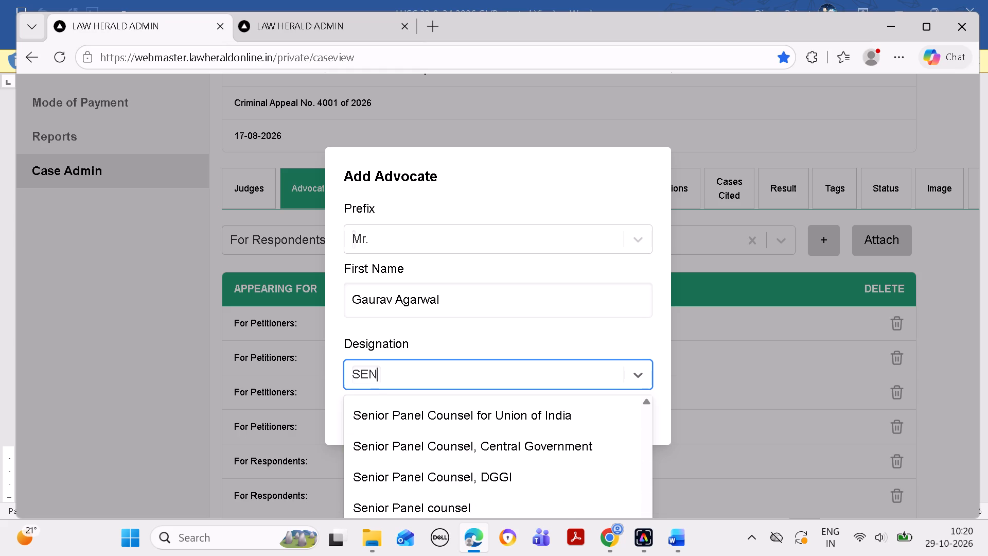
pyautogui.press('Down')
pyautogui.press('Down')
pyautogui.press('Down')
pyautogui.press('Down')
pyautogui.press('Down')
pyautogui.press('Down')
pyautogui.press('Down')
pyautogui.press('Down')
pyautogui.press('Down')
pyautogui.press('Down')
pyautogui.press('Down')
pyautogui.press('Down')
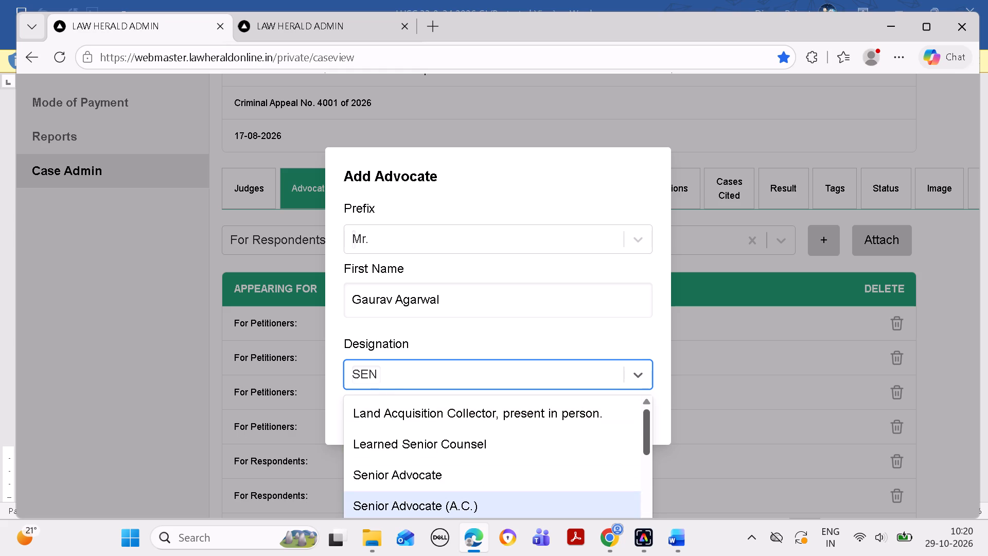
pyautogui.press('Down')
pyautogui.click(641, 440)
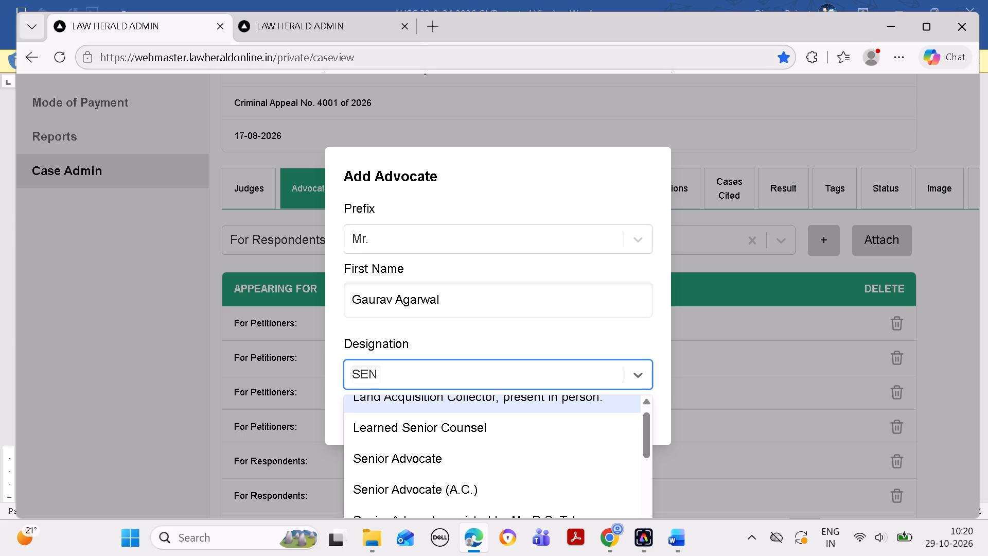
pyautogui.click(148, 32)
pyautogui.click(149, 12)
# Replace the designation filter with "Senior Counsel" to find the Senior Counsel (Amicus Curiae) entry, correcting the search text as needed.
pyautogui.press('BackSpace')
pyautogui.press('BackSpace')
pyautogui.press('BackSpace')
pyautogui.press('BackSpace')
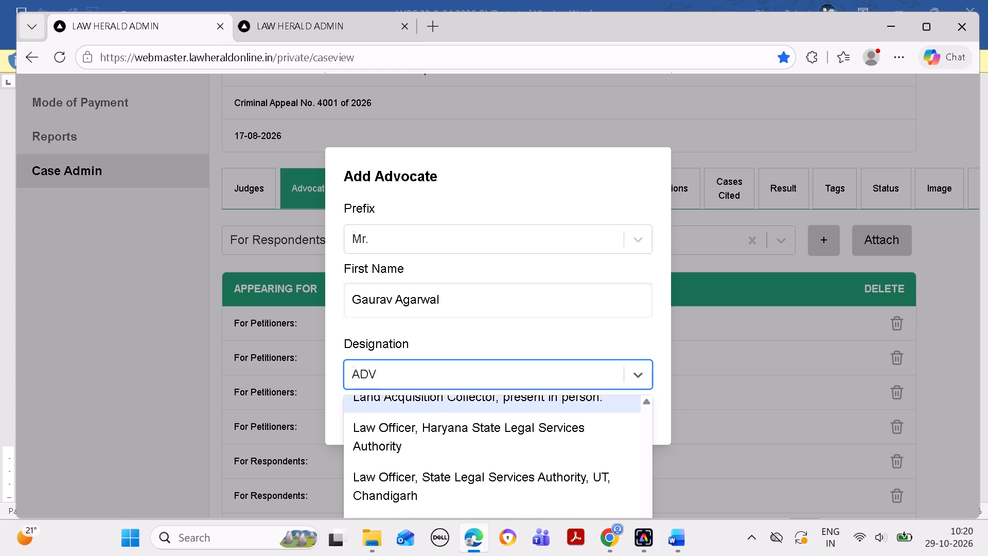
pyautogui.press('s')
pyautogui.write('enior')
pyautogui.press('space')
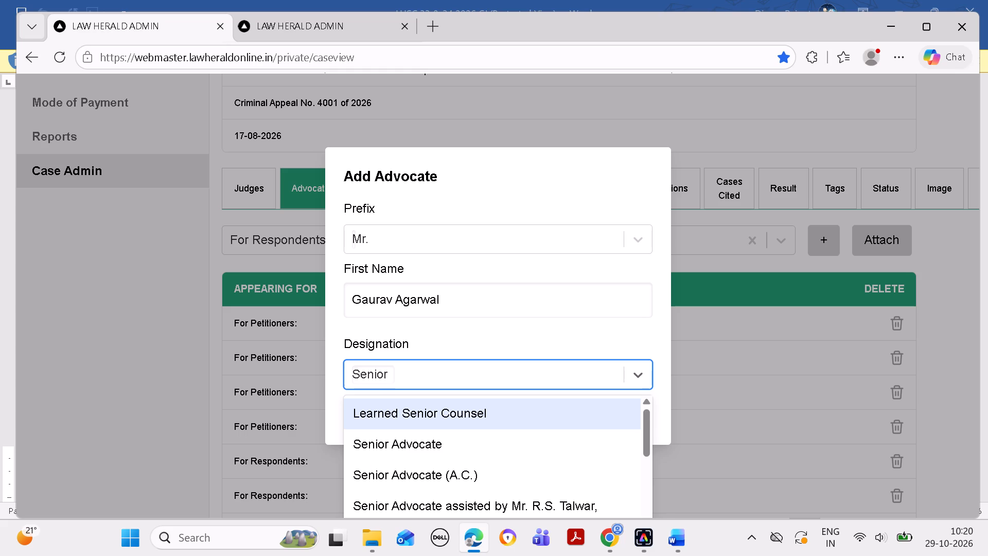
pyautogui.press('c')
pyautogui.write('ou')
pyautogui.write('nsel')
pyautogui.press('space')
pyautogui.press('space')
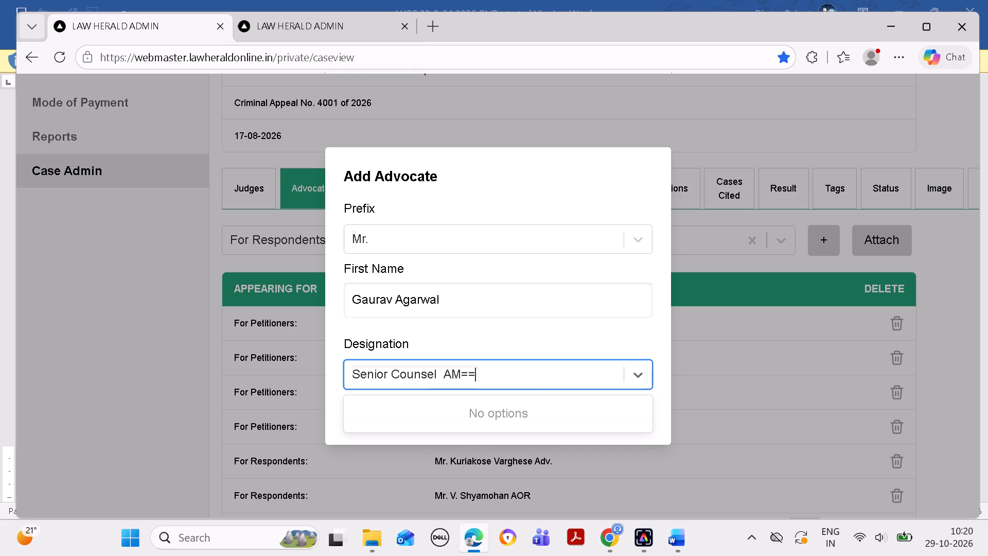
pyautogui.press('BackSpace')
pyautogui.press('BackSpace')
pyautogui.press('BackSpace')
pyautogui.press('BackSpace')
pyautogui.press('BackSpace')
pyautogui.press('BackSpace')
pyautogui.press('BackSpace')
pyautogui.press('BackSpace')
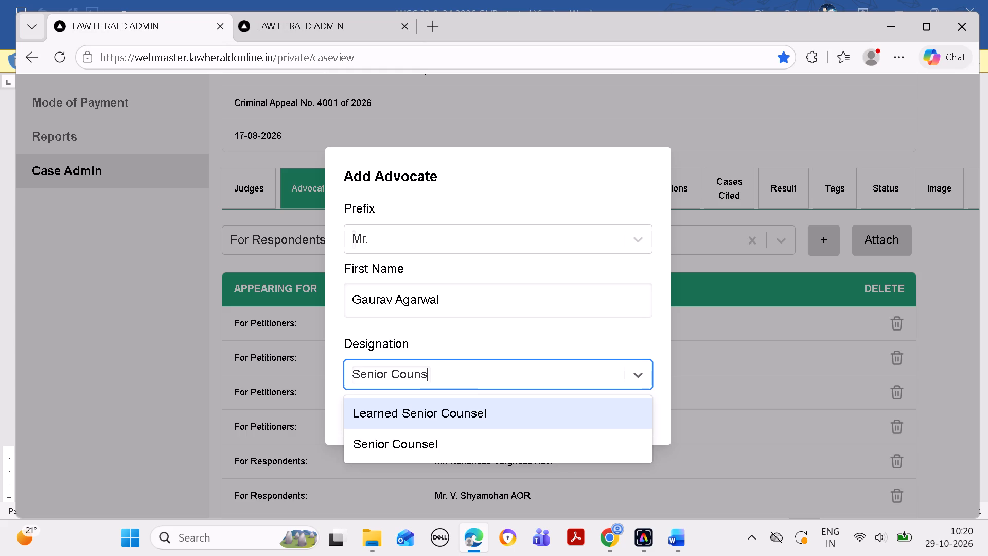
pyautogui.press('space')
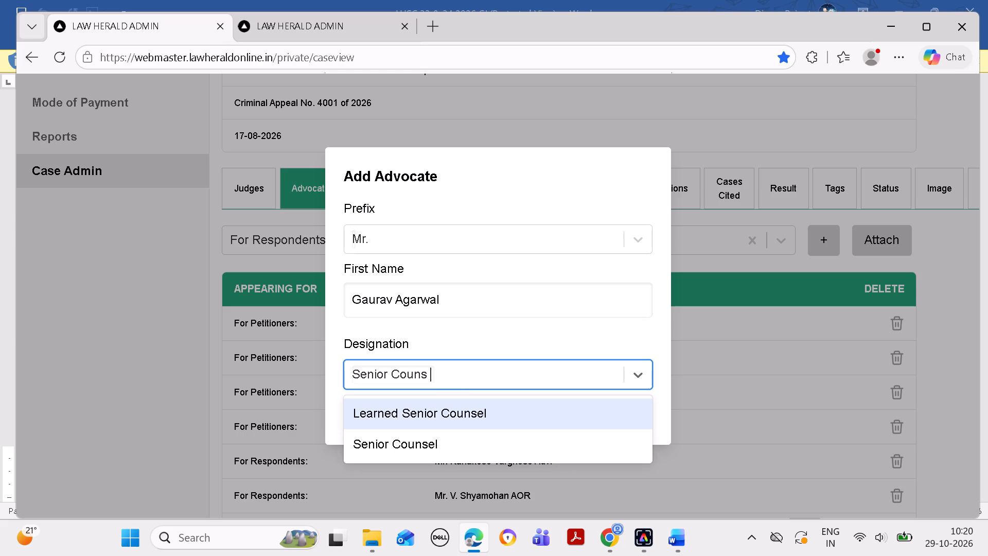
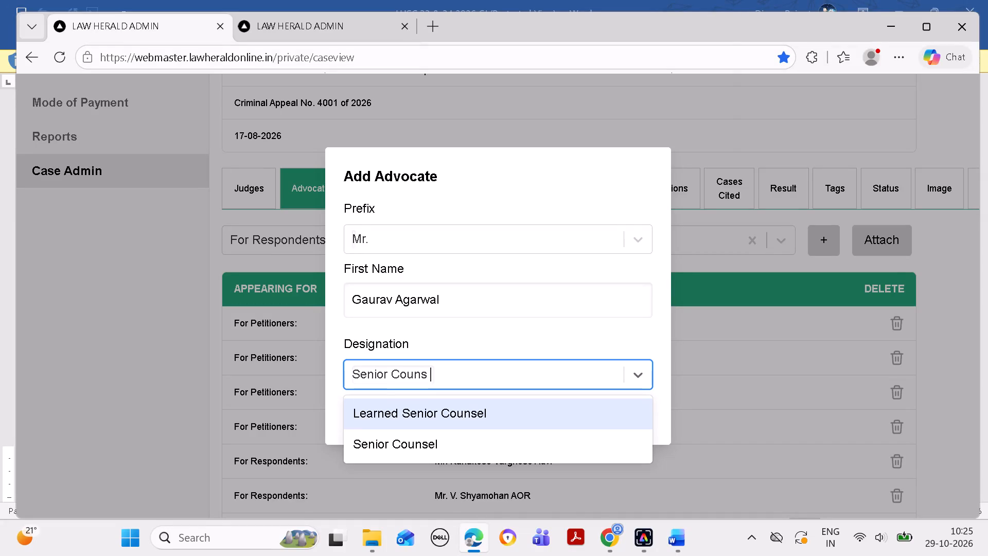
# Discard the pending Add Advocate entry without saving it.
pyautogui.click(133, 23)
pyautogui.click(561, 110)
pyautogui.click(554, 408)
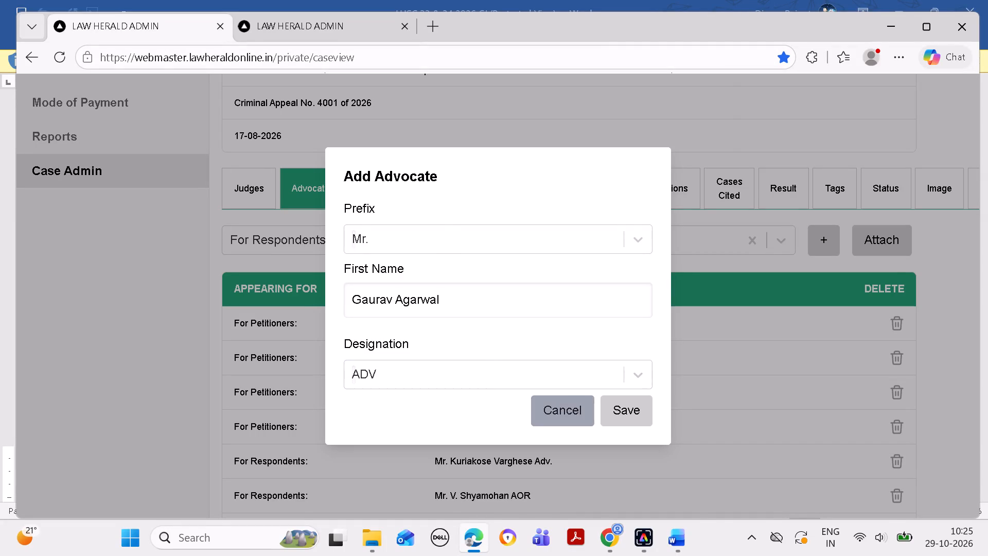
# Copy the appeal number "4001 of 2026" from the case details and paste it into the case list's number and year filters.
pyautogui.scroll(2, 469, 246)
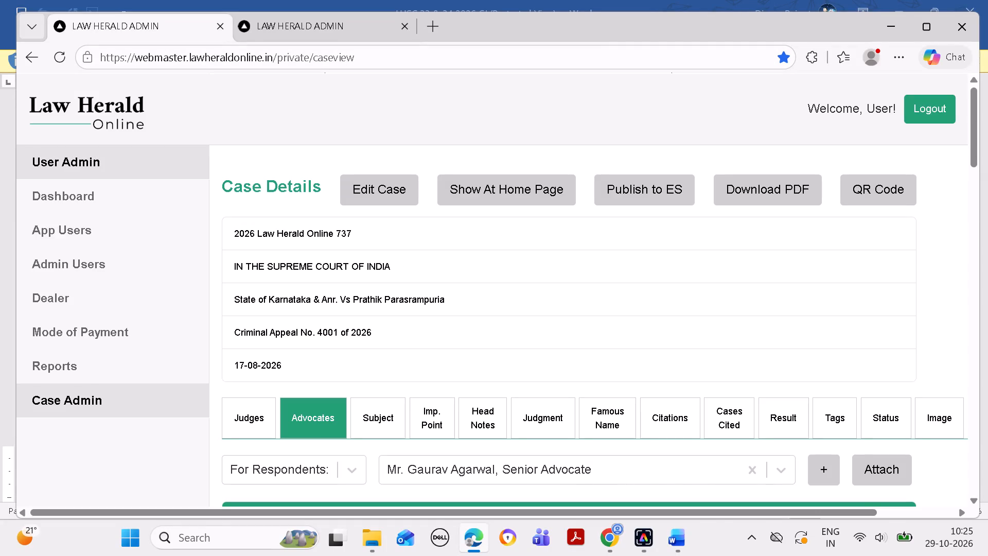
pyautogui.moveTo(316, 333); pyautogui.dragTo(374, 332)
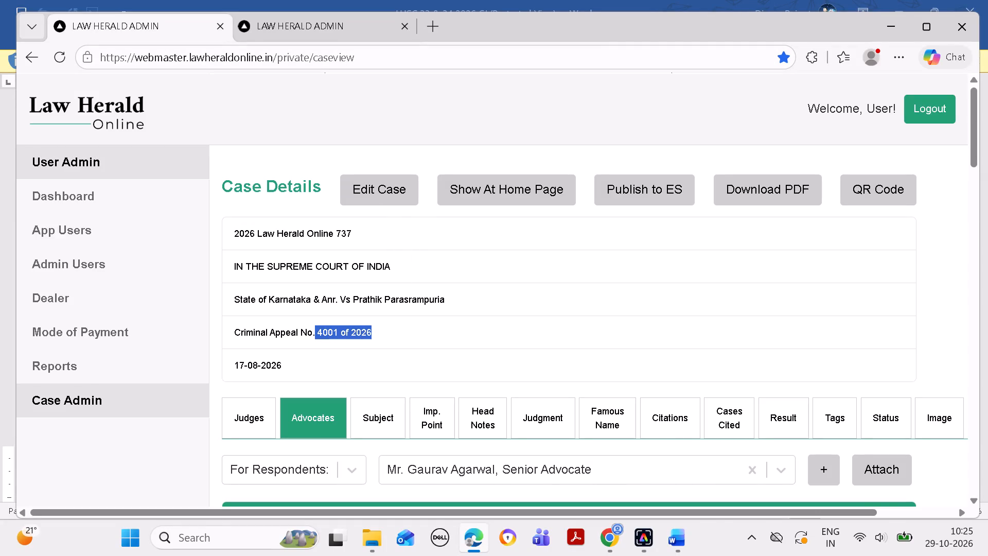
pyautogui.hotkey('ctrl', 'c')
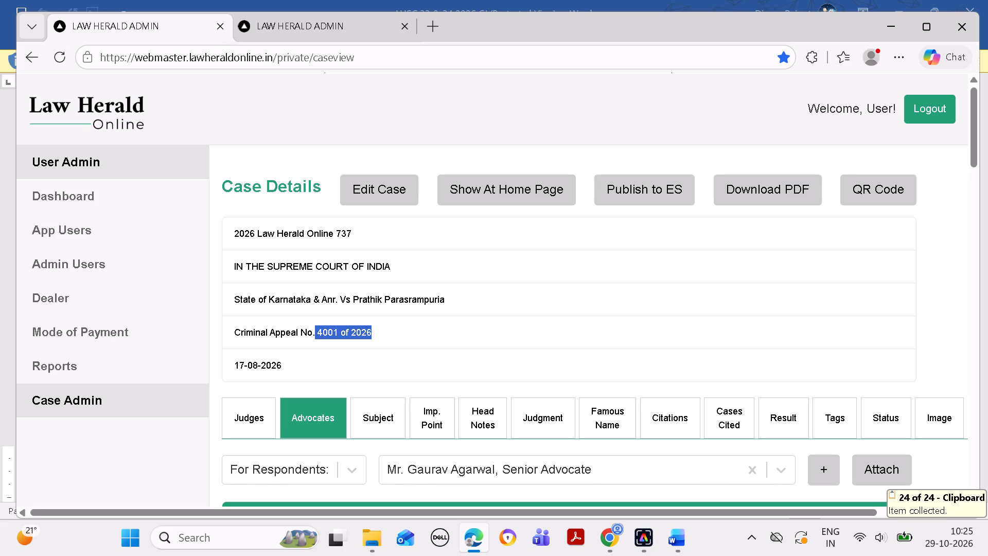
pyautogui.click(37, 60)
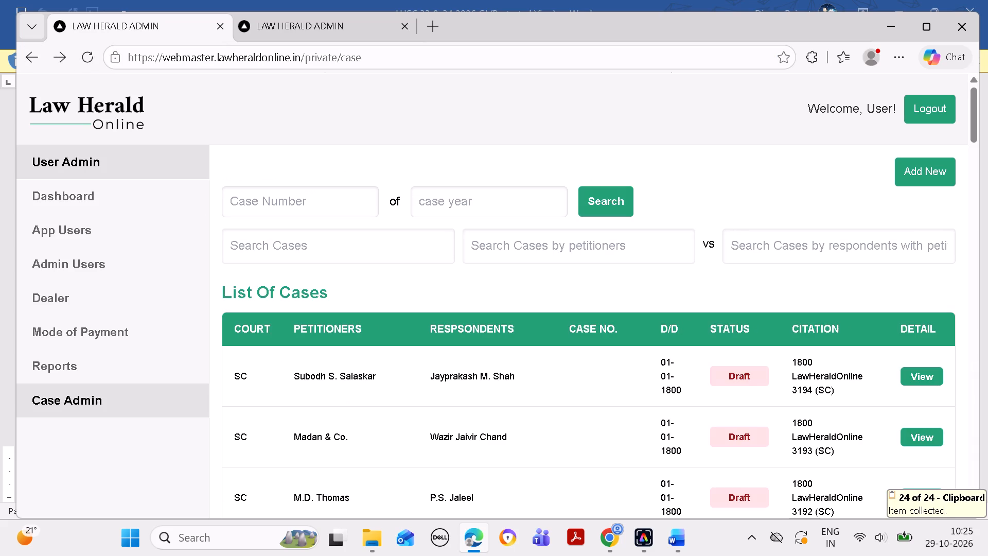
pyautogui.click(289, 203)
pyautogui.hotkey('ctrl', 'v')
pyautogui.click(437, 207)
pyautogui.hotkey('ctrl', 'v')
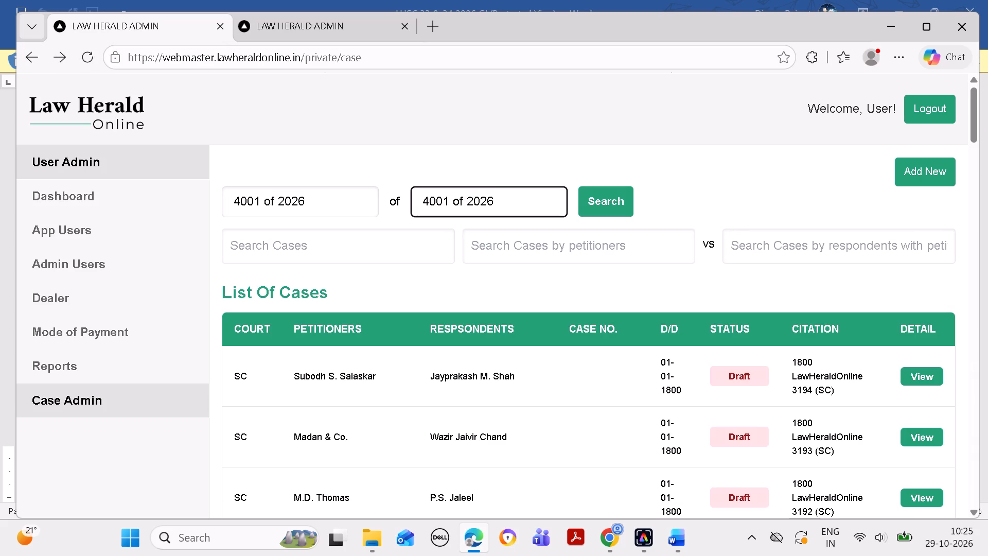
# Trim the filters to case number 4001 and case year 2026, and search the case list.
pyautogui.click(466, 201)
pyautogui.press('BackSpace')
pyautogui.press('BackSpace')
pyautogui.press('BackSpace')
pyautogui.press('BackSpace')
pyautogui.press('BackSpace')
pyautogui.press('BackSpace')
pyautogui.press('BackSpace')
pyautogui.press('BackSpace')
pyautogui.press('BackSpace')
pyautogui.press('BackSpace')
pyautogui.press('BackSpace')
pyautogui.press('BackSpace')
pyautogui.press('BackSpace')
pyautogui.press('BackSpace')
pyautogui.press('BackSpace')
pyautogui.press('BackSpace')
pyautogui.press('BackSpace')
pyautogui.press('BackSpace')
pyautogui.press('BackSpace')
pyautogui.press('BackSpace')
pyautogui.click(325, 200)
pyautogui.press('BackSpace')
pyautogui.press('BackSpace')
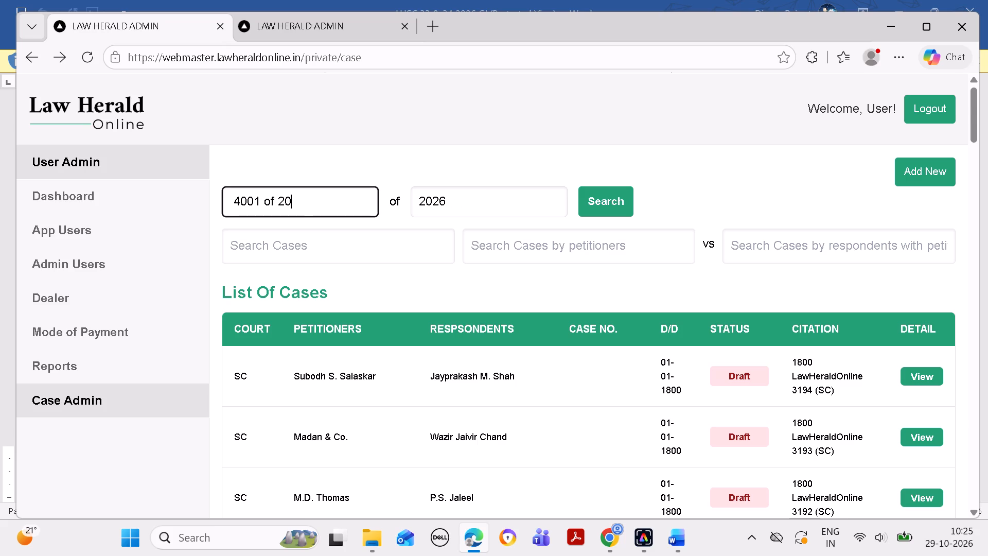
pyautogui.press('BackSpace')
pyautogui.press('BackSpace')
pyautogui.press('BackSpace')
pyautogui.press('BackSpace')
pyautogui.press('BackSpace')
pyautogui.press('BackSpace')
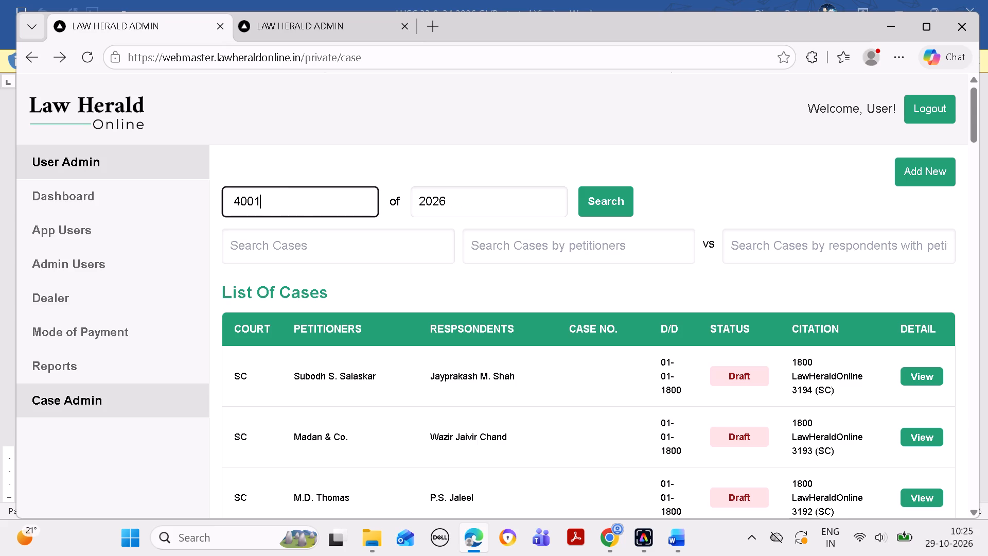
pyautogui.click(599, 205)
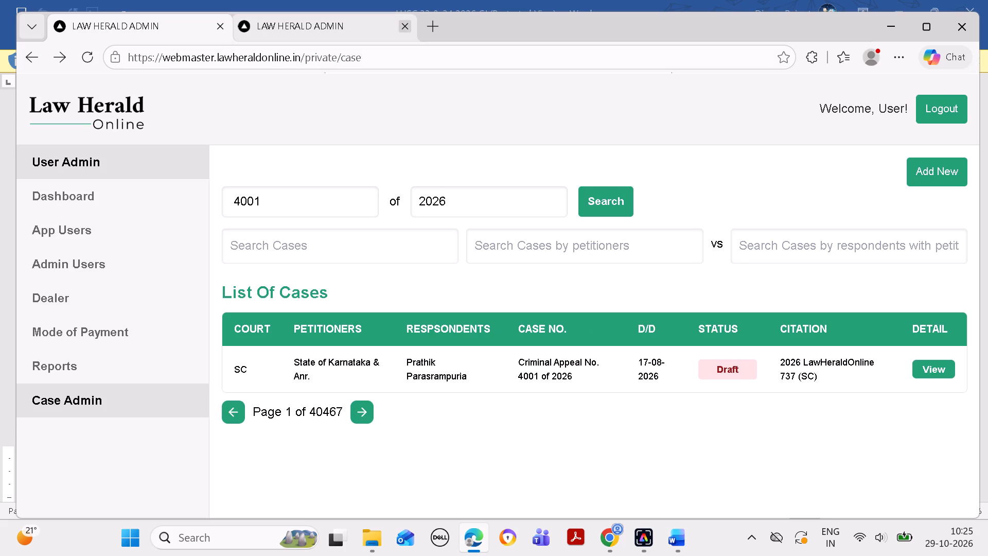
# Close the second Law Herald Admin page.
pyautogui.click(402, 26)
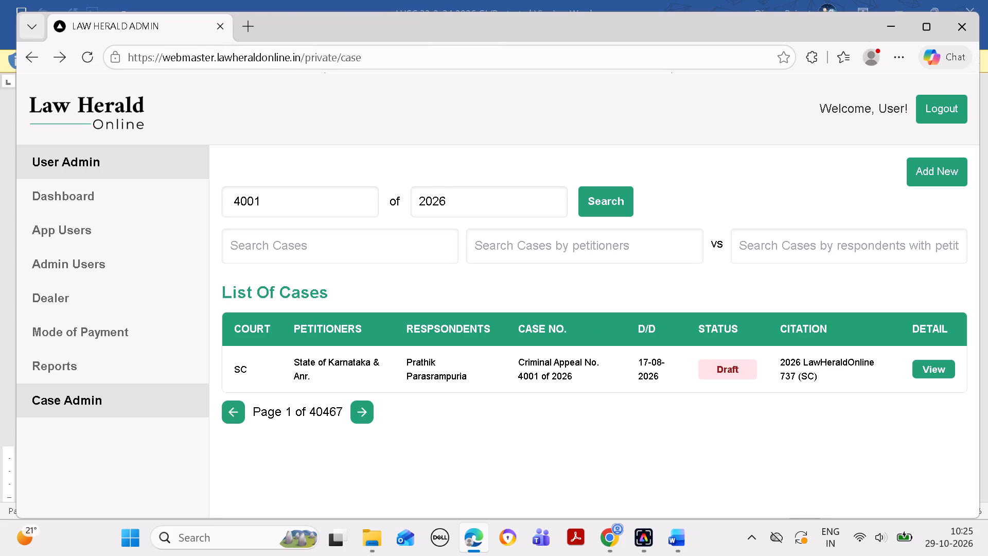
# Reopen the 2026 LawHeraldOnline 737 case record and go to the end of its attached advocates list.
pyautogui.click(934, 370)
pyautogui.scroll(-4, 533, 362)
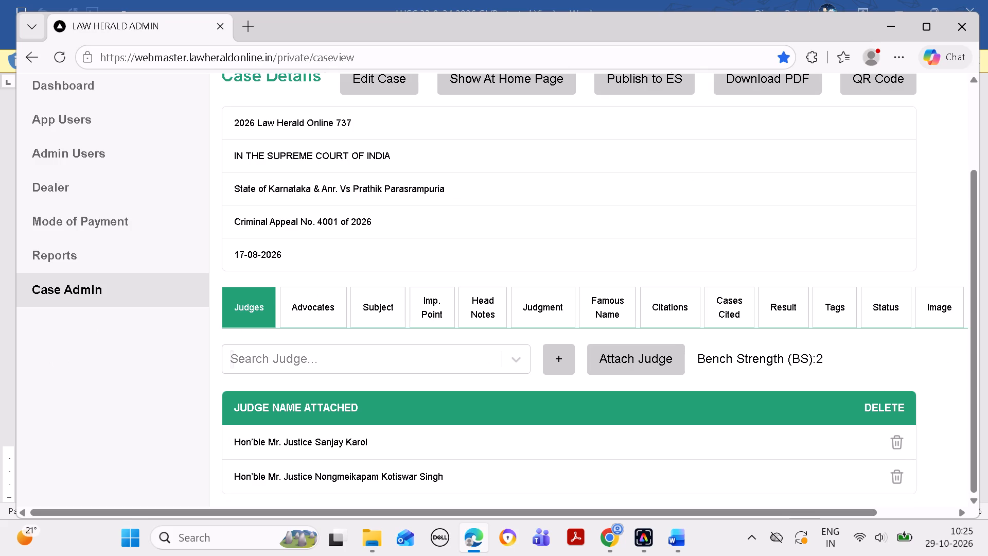
pyautogui.click(338, 312)
pyautogui.scroll(-6, 338, 308)
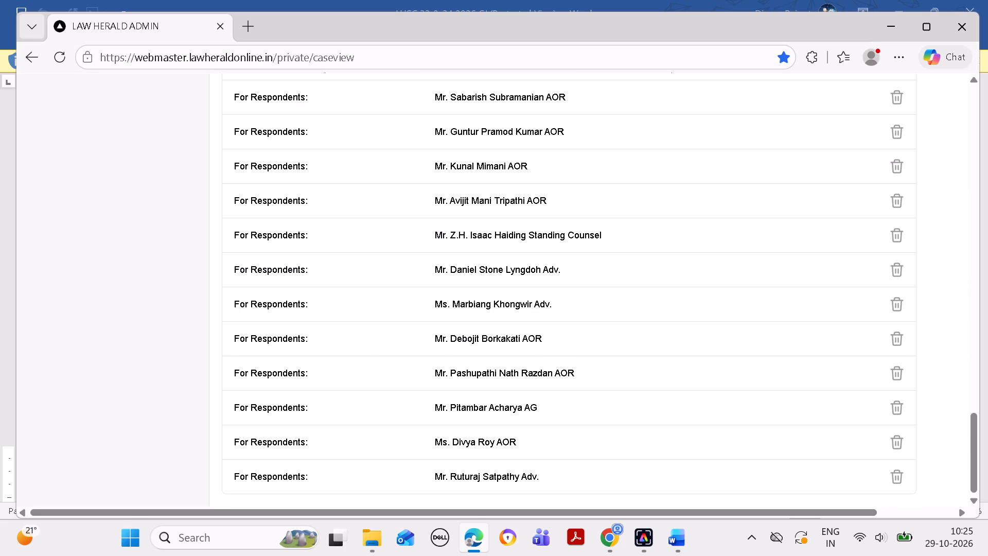
# Switch to the Word document and check the remaining For Respondents advocates and their Amicus Curiae designations.
pyautogui.click(676, 542)
pyautogui.click(676, 540)
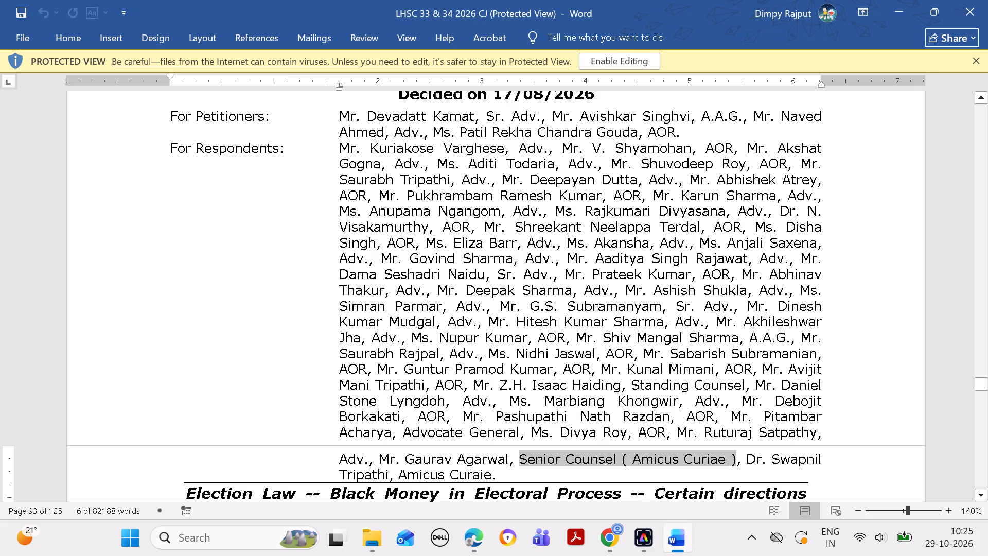
# Copy the name of the Senior Counsel (Amicus Curiae) from the Word document and search the case's advocates for it under For Respondents.
pyautogui.moveTo(405, 456); pyautogui.dragTo(469, 454)
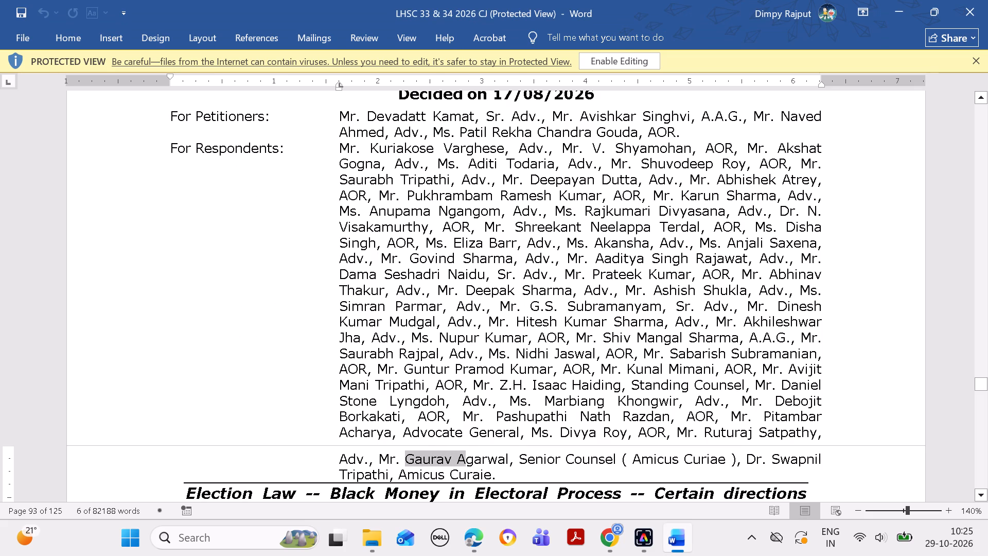
pyautogui.moveTo(469, 454); pyautogui.dragTo(486, 454)
pyautogui.hotkey('ctrl', 'c')
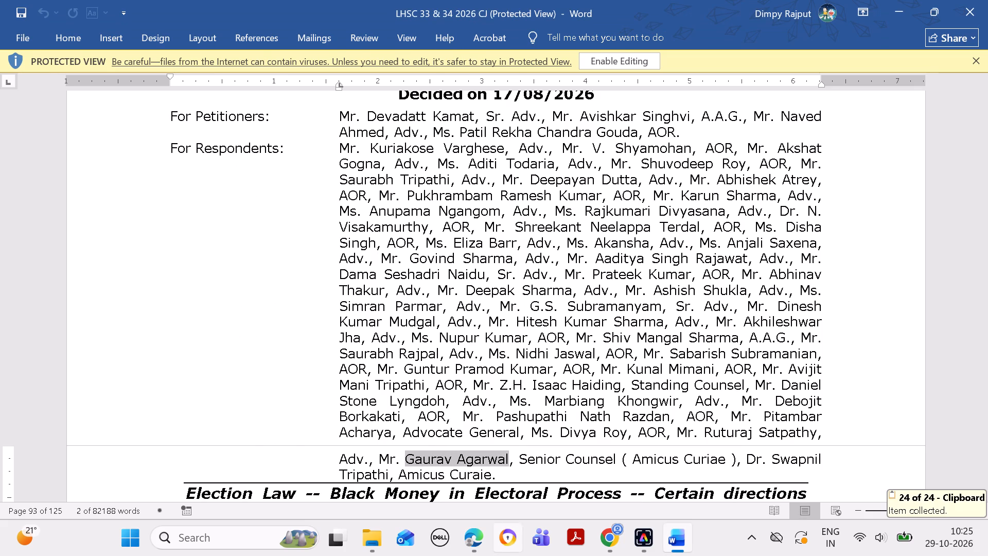
pyautogui.click(475, 542)
pyautogui.scroll(2, 457, 524)
pyautogui.scroll(3, 461, 465)
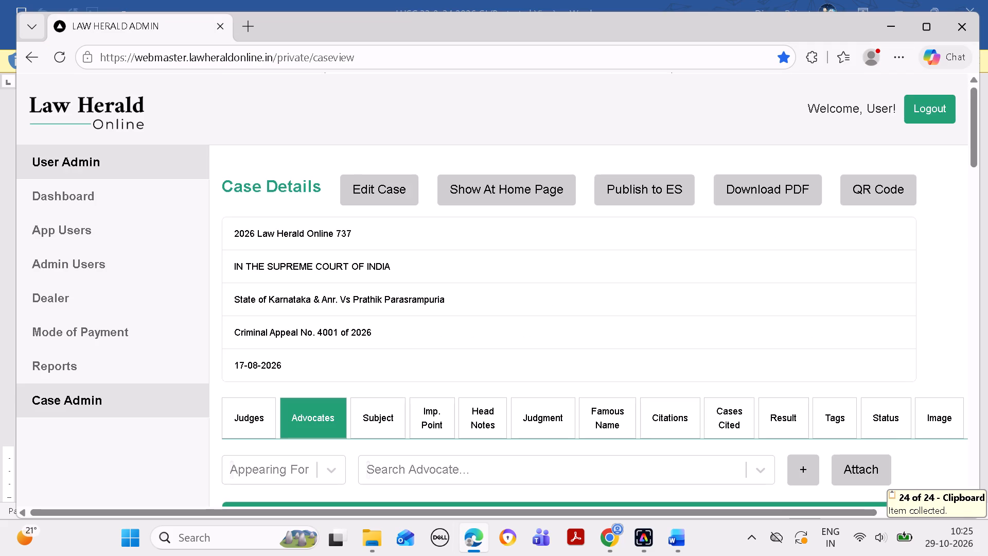
pyautogui.click(336, 468)
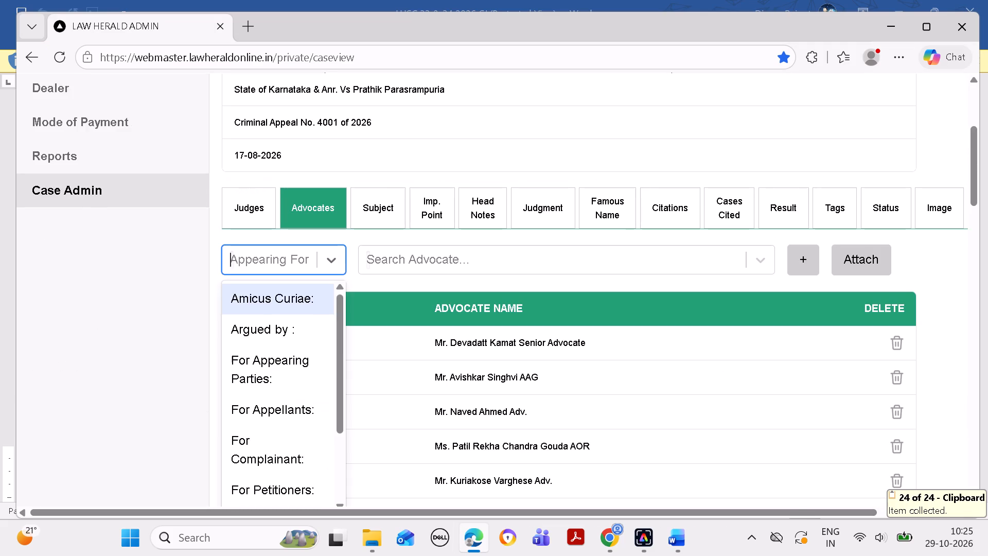
pyautogui.scroll(-4, 319, 467)
pyautogui.click(288, 430)
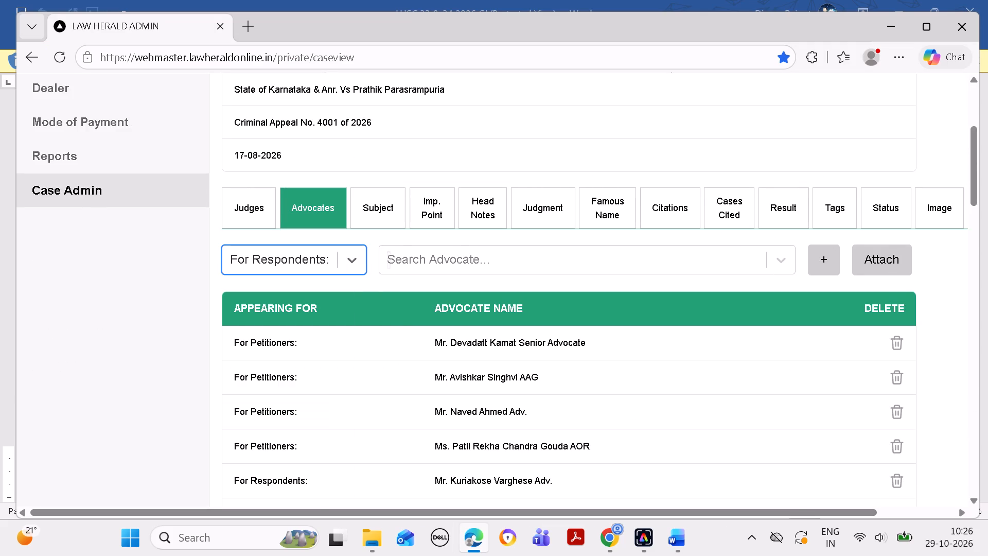
pyautogui.click(486, 254)
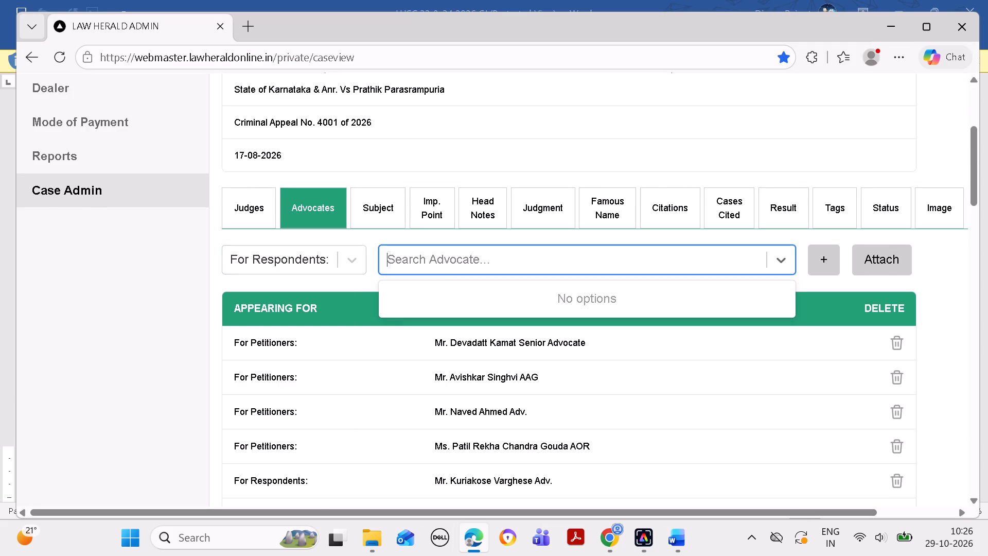
pyautogui.hotkey('ctrl', 'v')
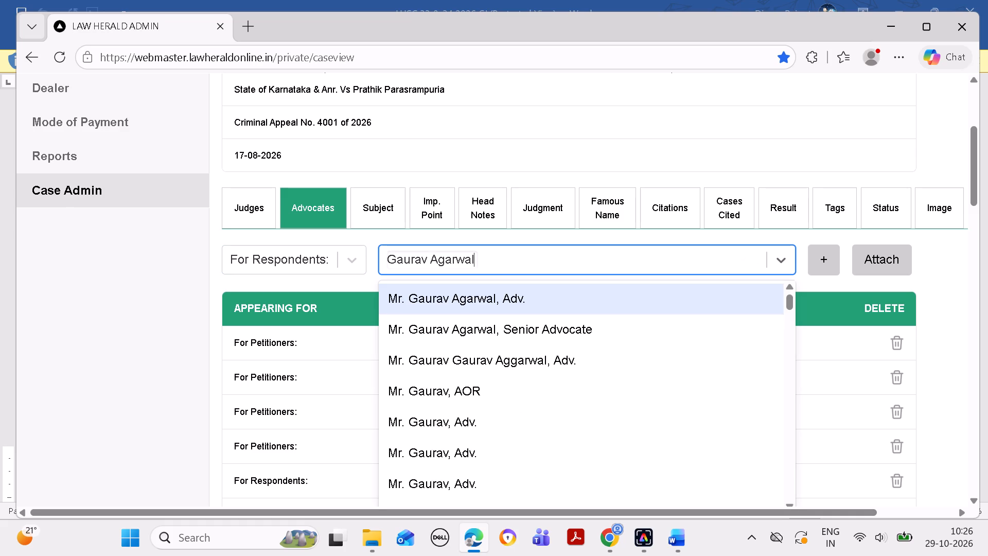
# Start a new advocate record for the searched name with prefix Mr. and look up a senior designation for it.
pyautogui.press('space')
pyautogui.click(820, 258)
pyautogui.click(408, 368)
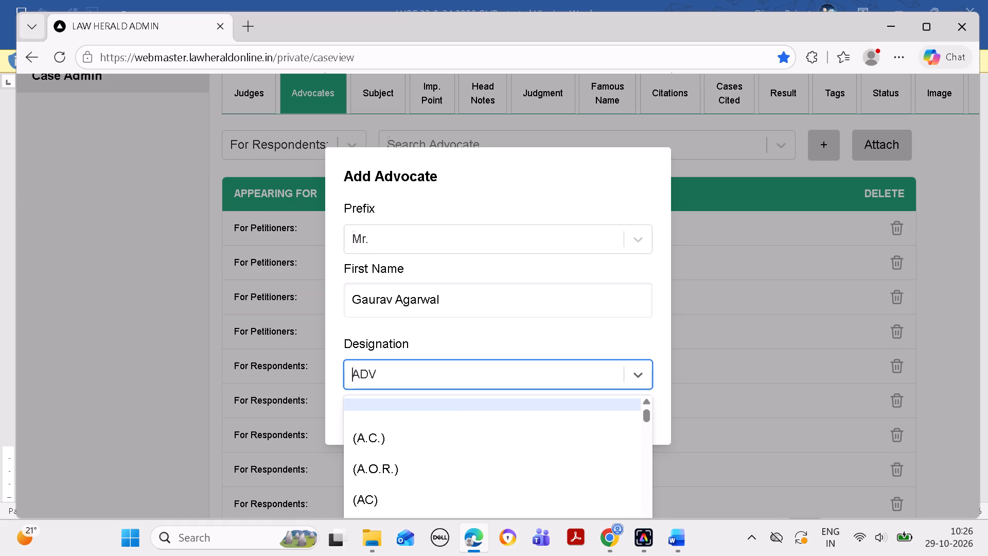
pyautogui.press('s')
pyautogui.press('e')
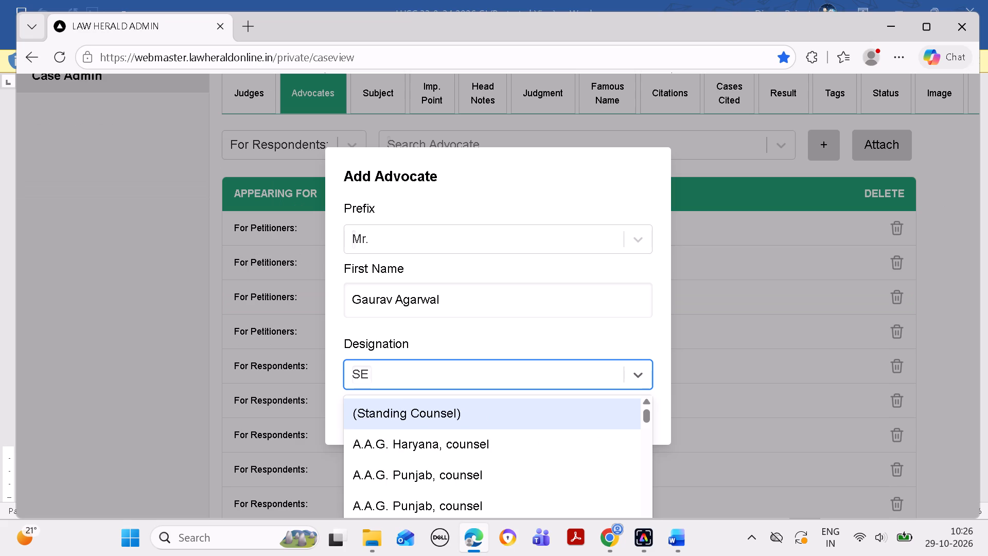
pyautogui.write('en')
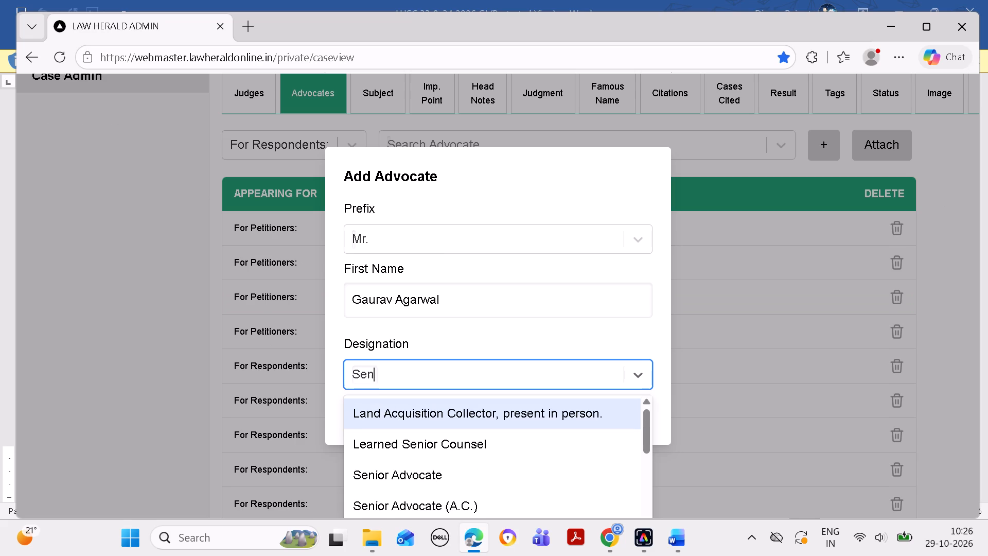
# Narrow the designation search to "Senior Co" and set the new advocate's designation to Senior Counsel (Amicus Curiae).
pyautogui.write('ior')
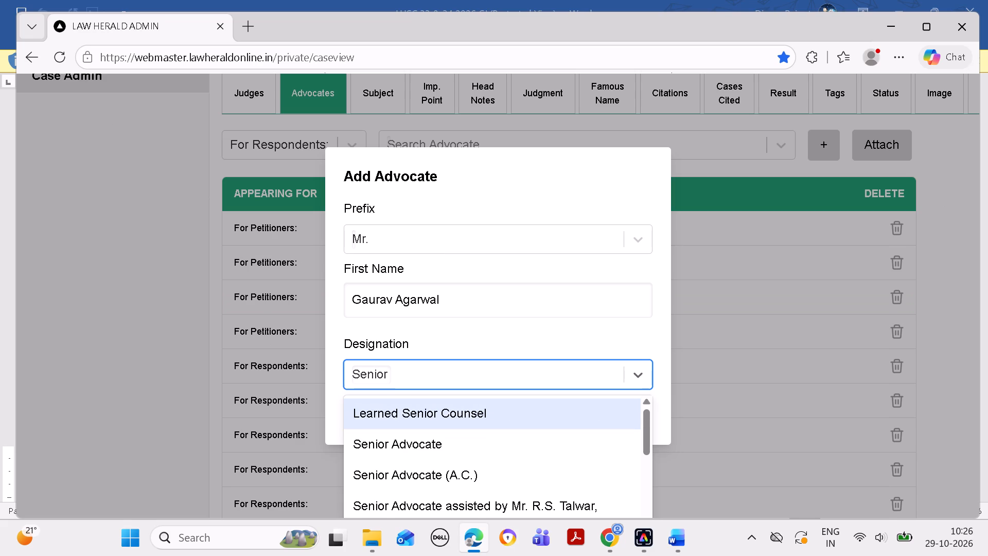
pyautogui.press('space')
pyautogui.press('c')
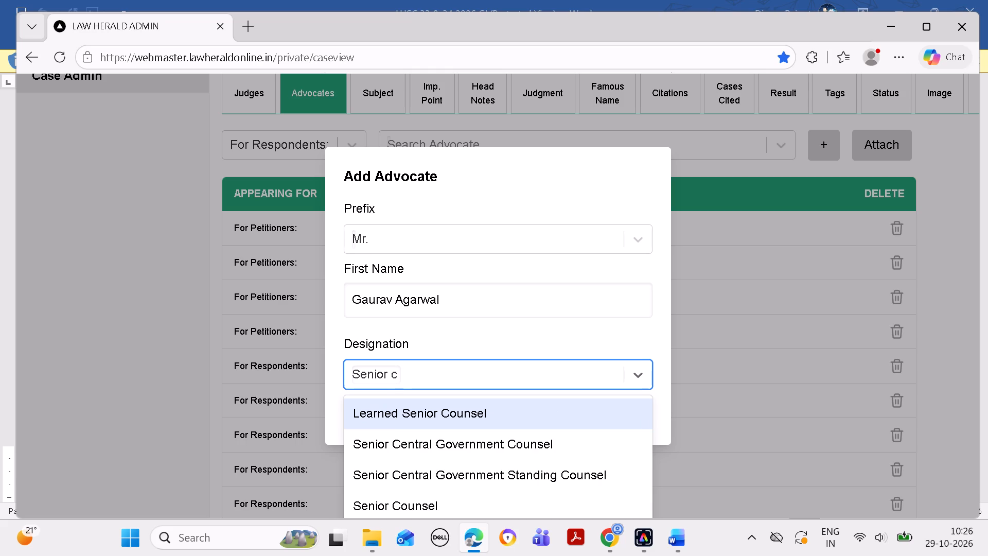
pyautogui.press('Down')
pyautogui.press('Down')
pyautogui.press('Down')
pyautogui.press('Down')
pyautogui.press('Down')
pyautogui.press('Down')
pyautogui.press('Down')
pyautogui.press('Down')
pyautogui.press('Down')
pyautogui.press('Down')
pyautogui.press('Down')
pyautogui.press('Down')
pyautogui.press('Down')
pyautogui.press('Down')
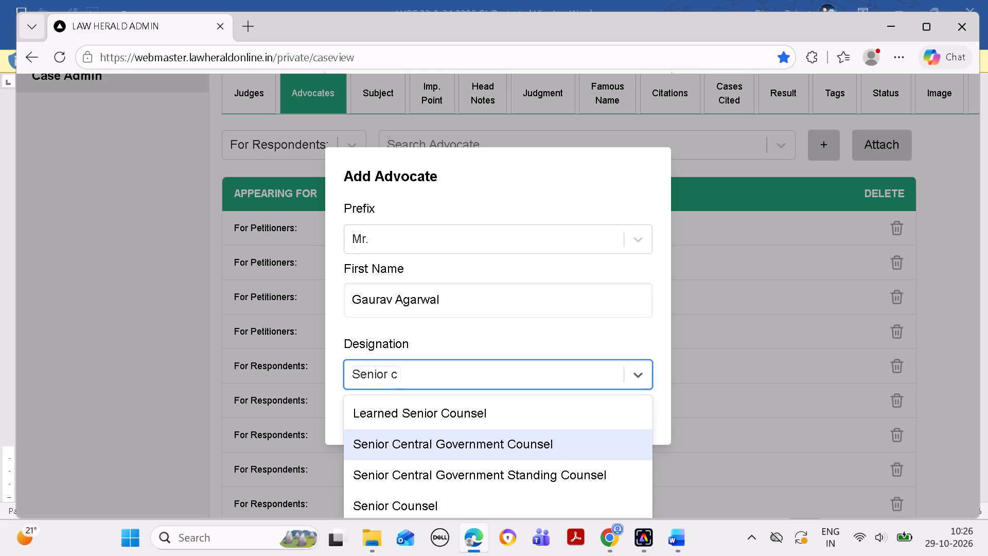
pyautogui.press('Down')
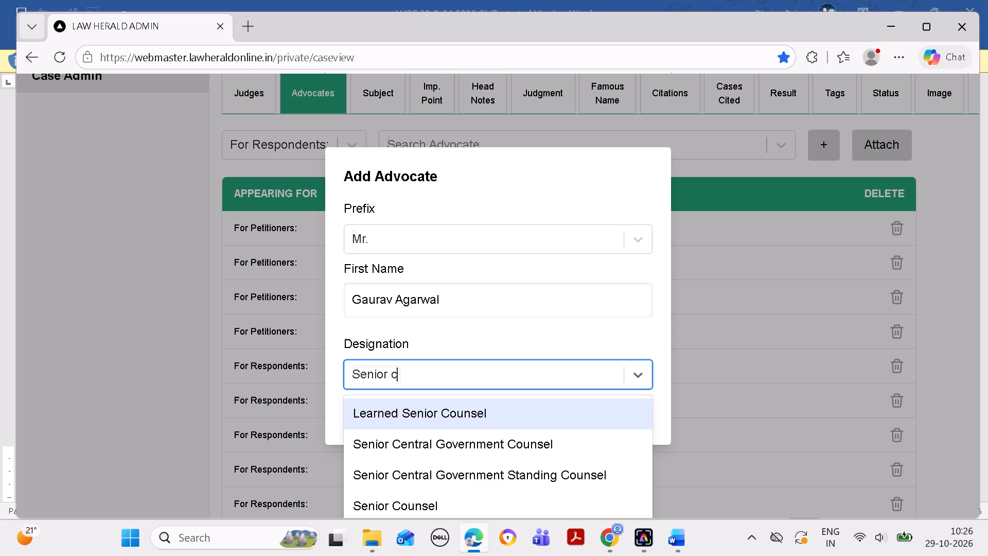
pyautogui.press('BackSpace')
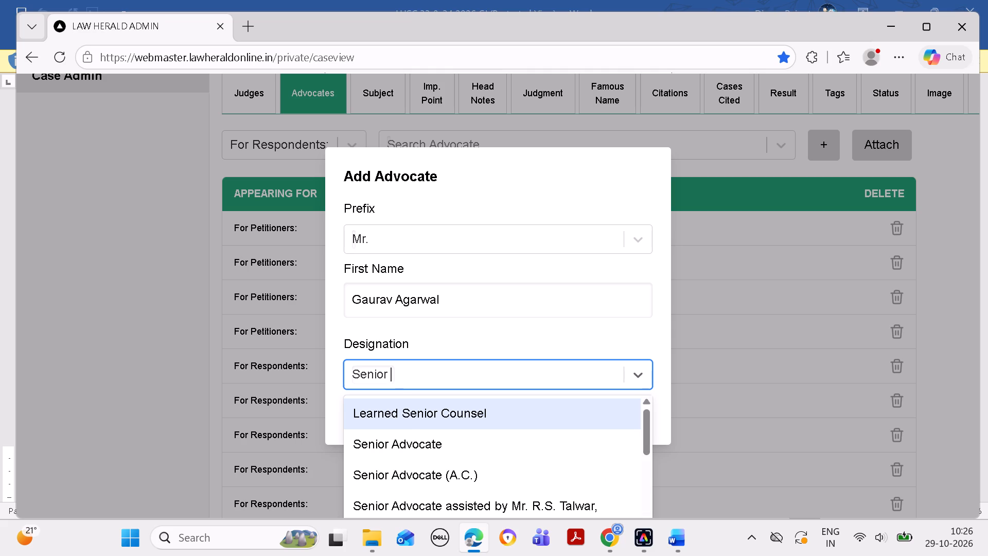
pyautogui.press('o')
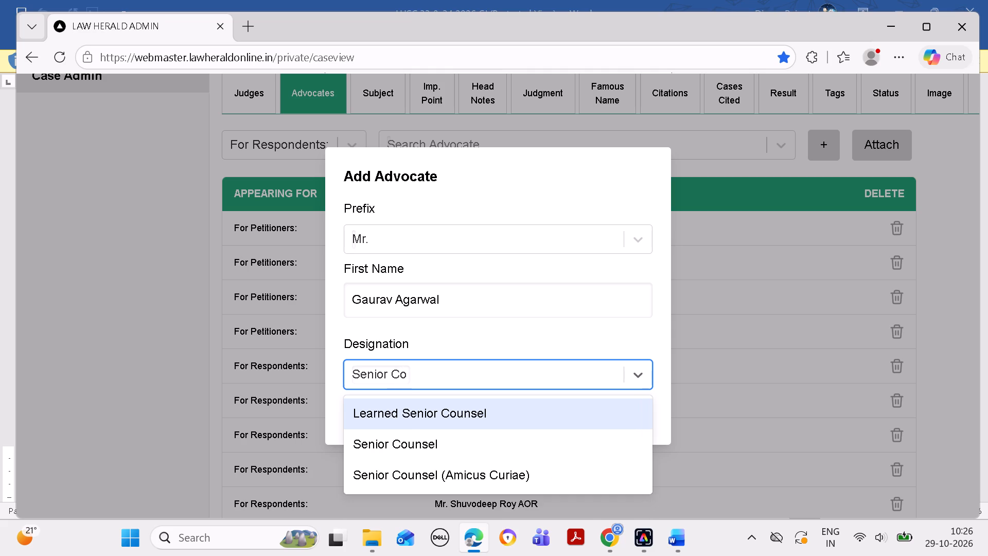
pyautogui.click(507, 474)
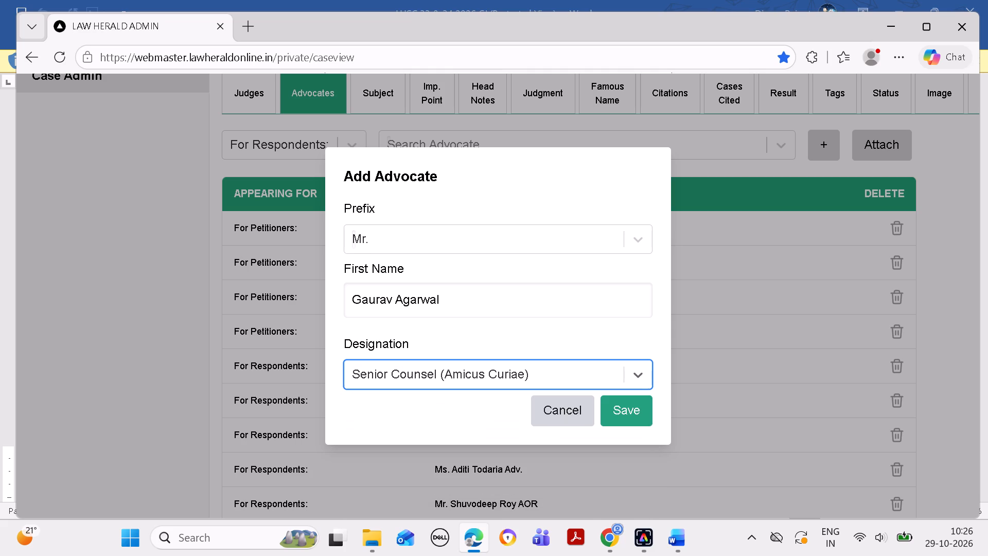
# Save the new Senior Counsel (Amicus Curiae) record, attach it under For Respondents, and check the end of the case's advocate list.
pyautogui.click(631, 412)
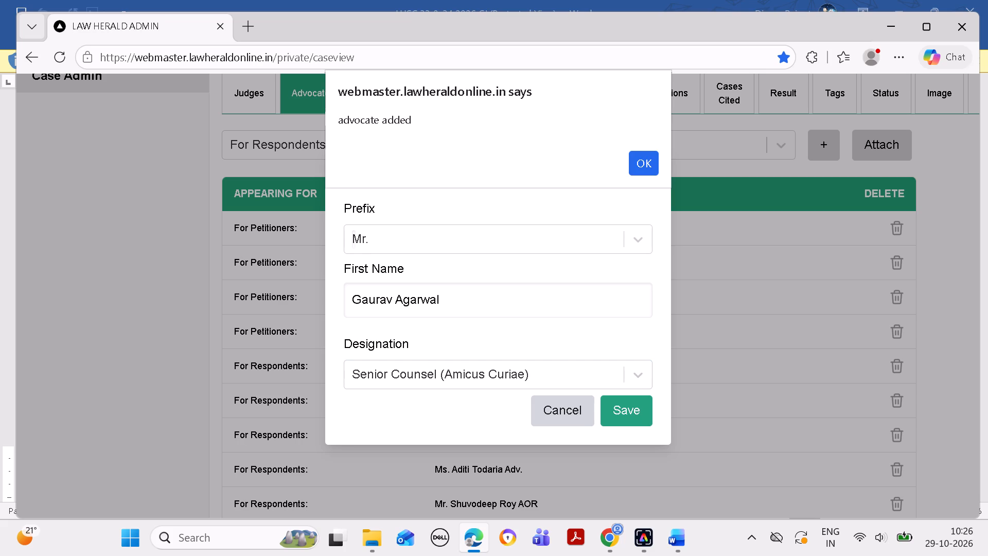
pyautogui.click(643, 169)
pyautogui.scroll(-5, 645, 257)
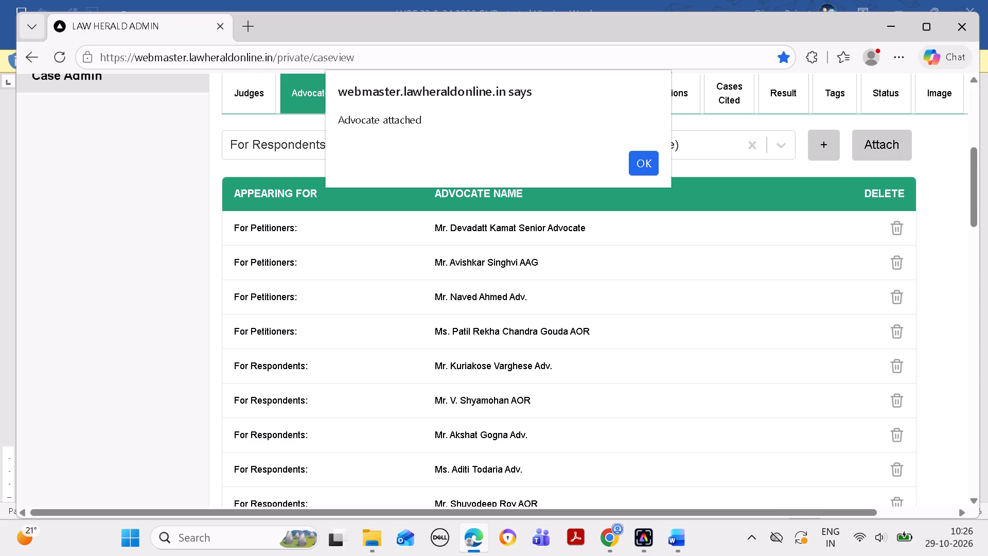
pyautogui.click(642, 165)
pyautogui.scroll(-6, 639, 311)
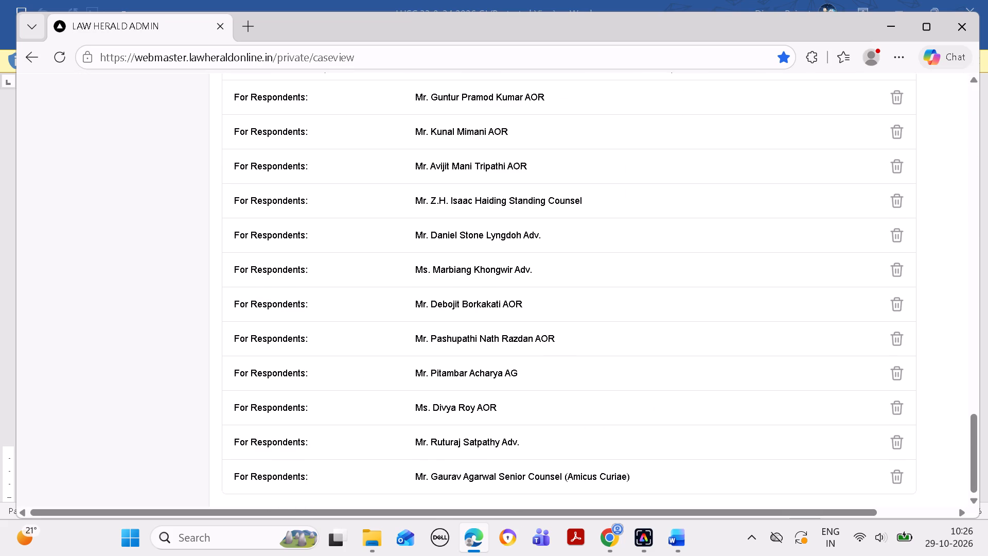
# Copy the name of the last Amicus Curiae, prefixed Dr., from the Word document, search the case's advocates for it, and recheck the document entry.
pyautogui.click(680, 533)
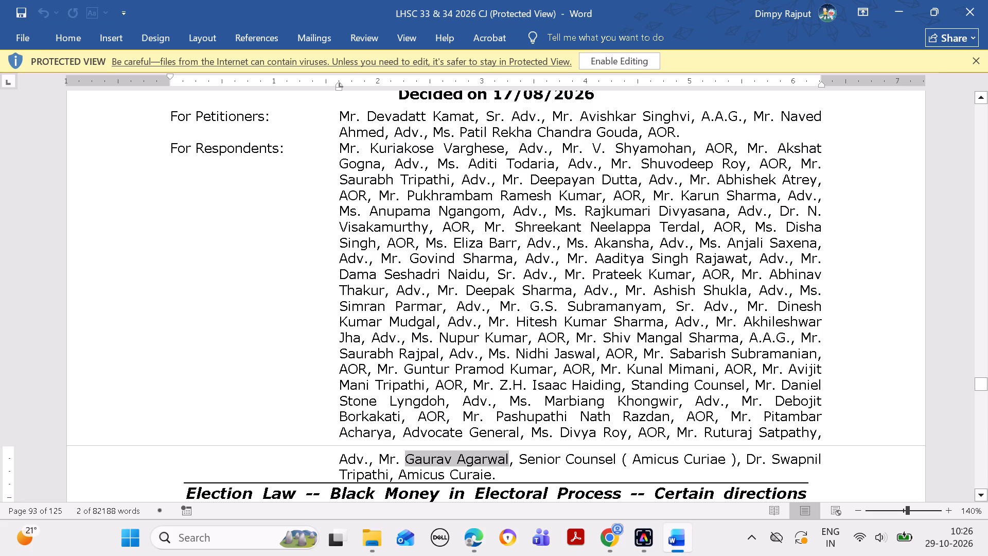
pyautogui.moveTo(773, 457); pyautogui.dragTo(782, 455)
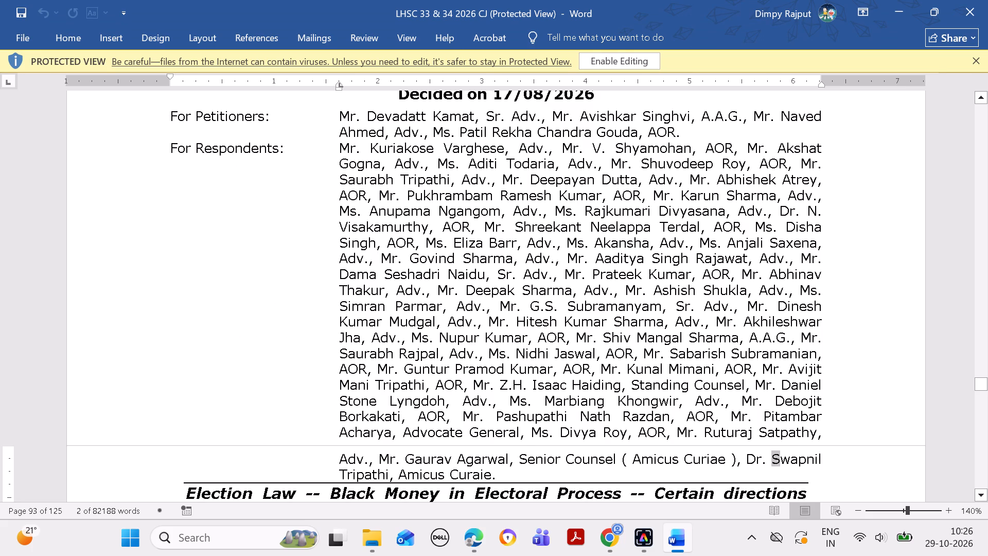
pyautogui.moveTo(782, 455); pyautogui.dragTo(613, 485)
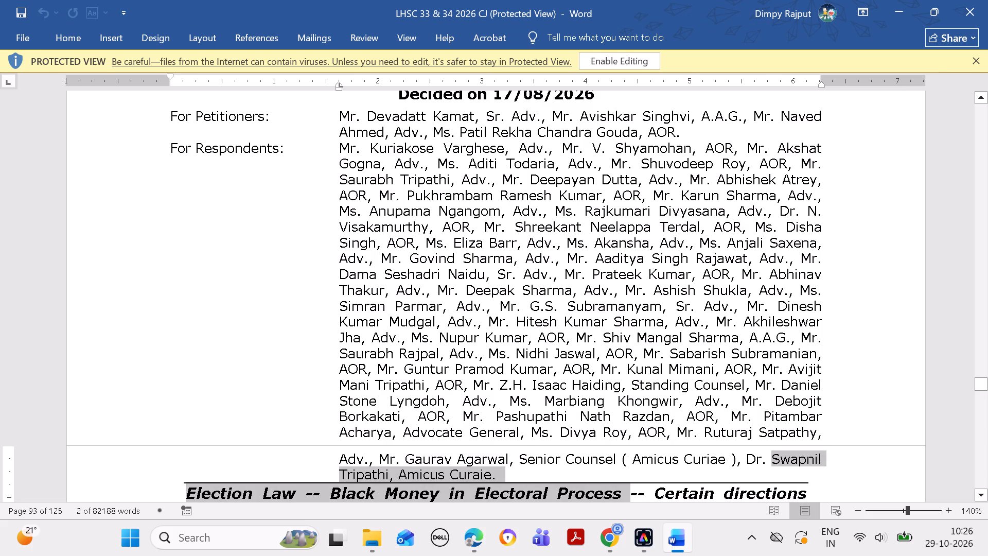
pyautogui.moveTo(613, 485); pyautogui.dragTo(388, 474)
pyautogui.hotkey('ctrl', 'c')
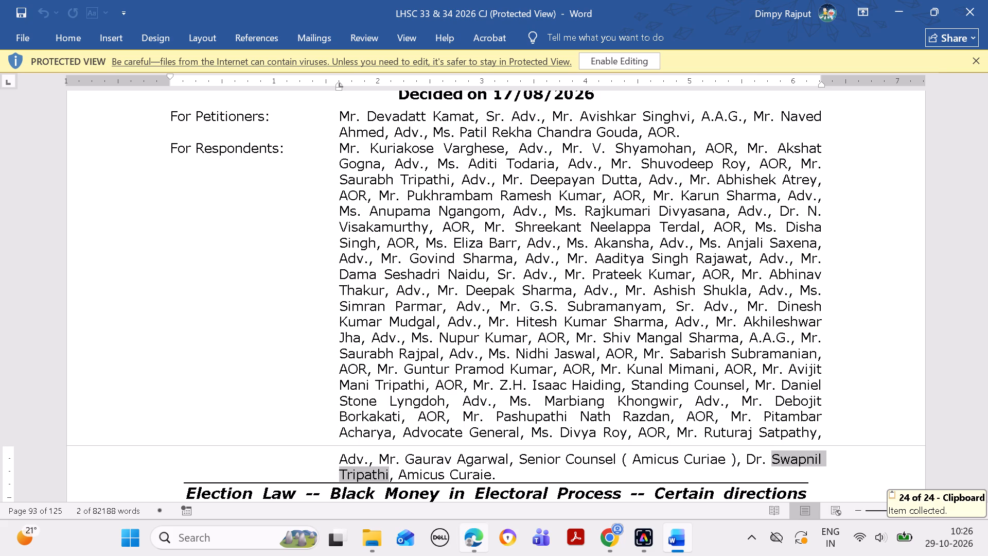
pyautogui.click(473, 544)
pyautogui.scroll(2, 465, 487)
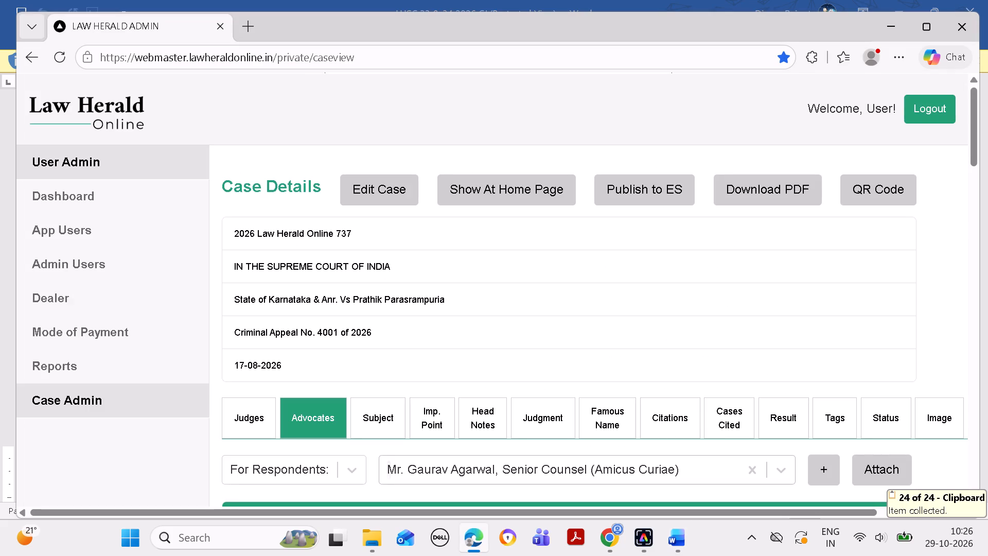
pyautogui.click(750, 467)
pyautogui.hotkey('ctrl', 'v')
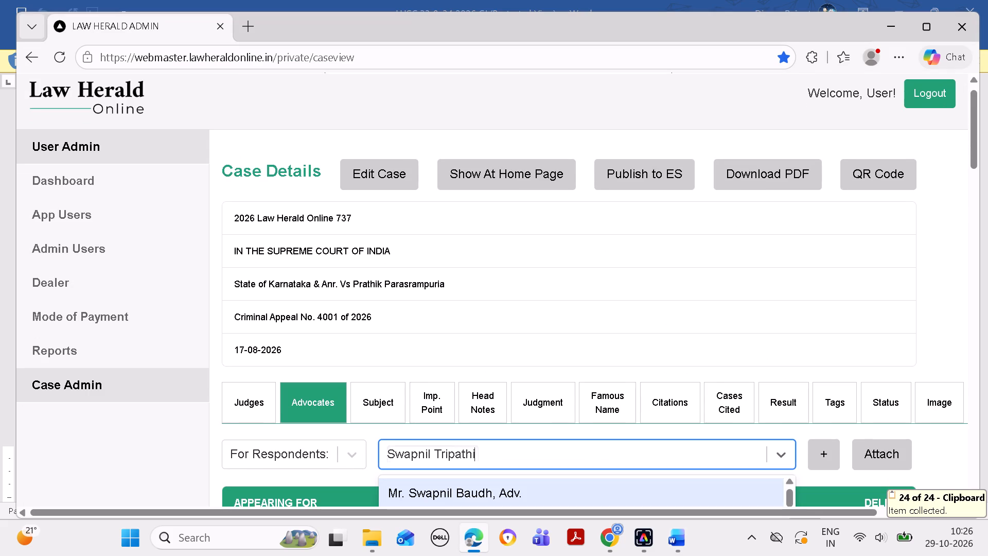
pyautogui.moveTo(977, 153); pyautogui.dragTo(985, 183)
pyautogui.click(672, 547)
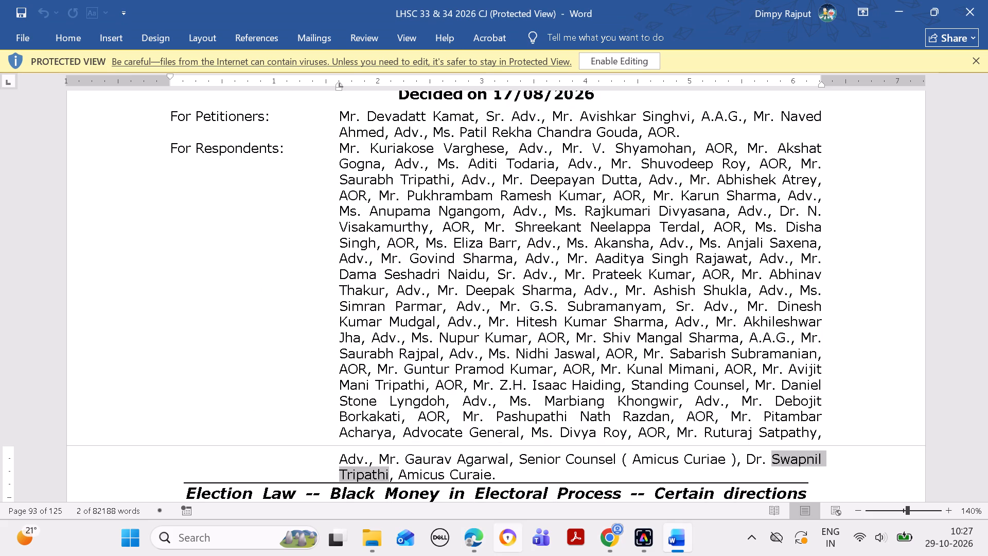
pyautogui.click(476, 538)
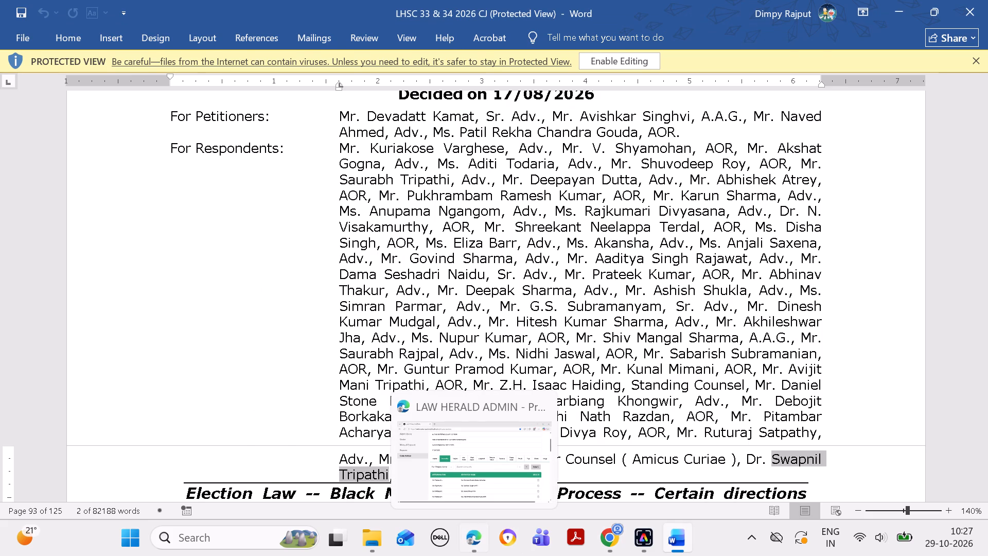
# Start a new advocate record for the last-listed amicus curiae and set the prefix to Dr.
pyautogui.click(826, 289)
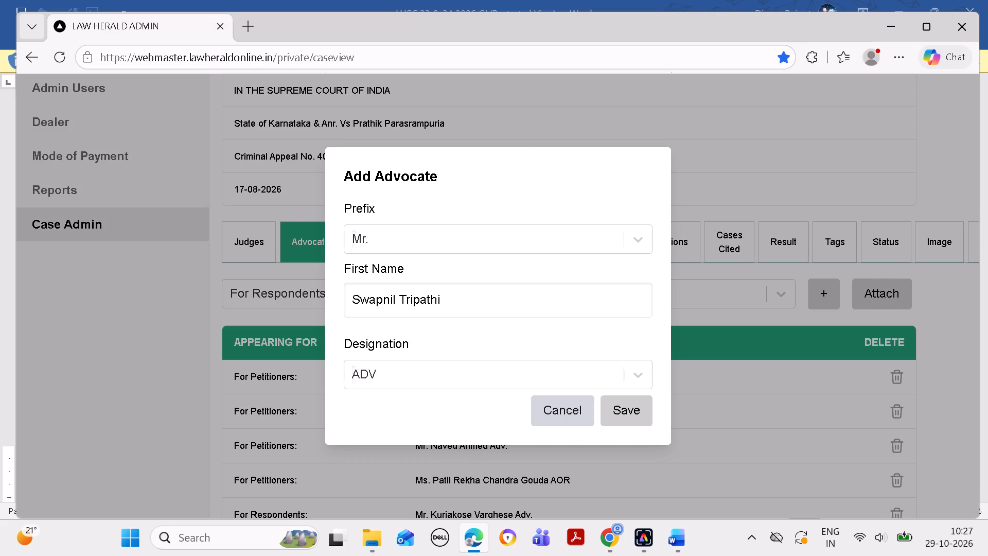
pyautogui.click(633, 238)
pyautogui.scroll(-3, 617, 290)
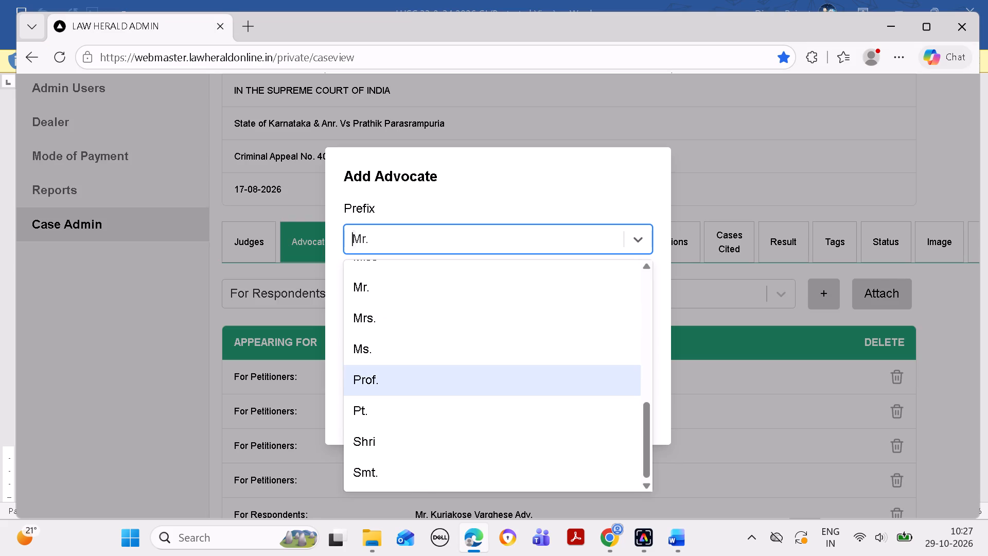
pyautogui.scroll(3, 527, 366)
pyautogui.click(511, 398)
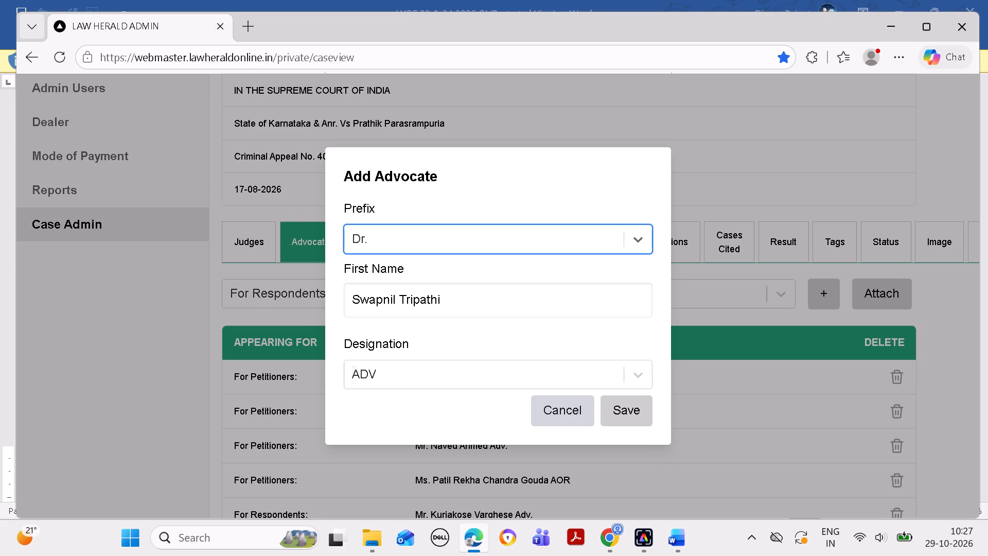
# Set the new advocate's designation to Amicus Curiae.
pyautogui.click(497, 371)
pyautogui.press('a')
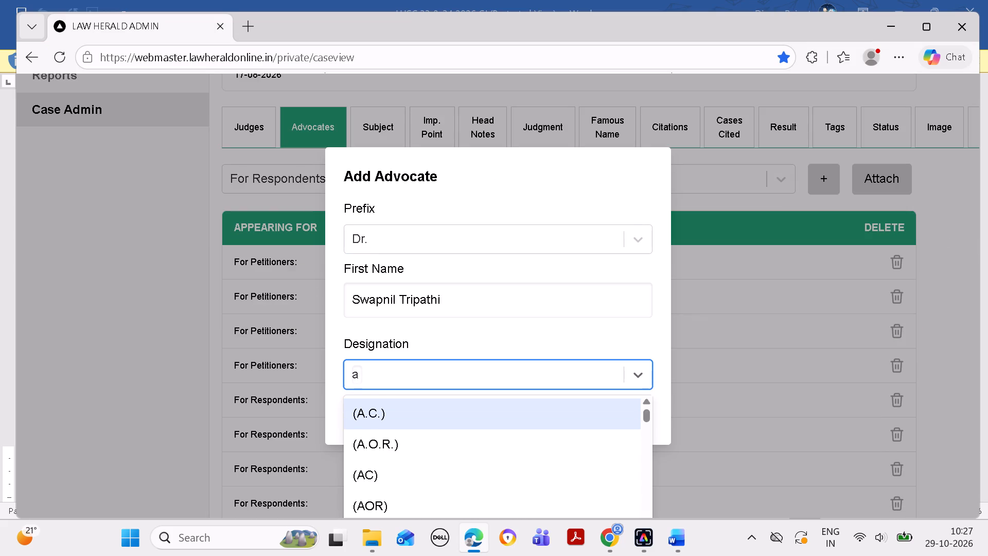
pyautogui.press('m')
pyautogui.write('icus')
pyautogui.press('space')
pyautogui.write('cu')
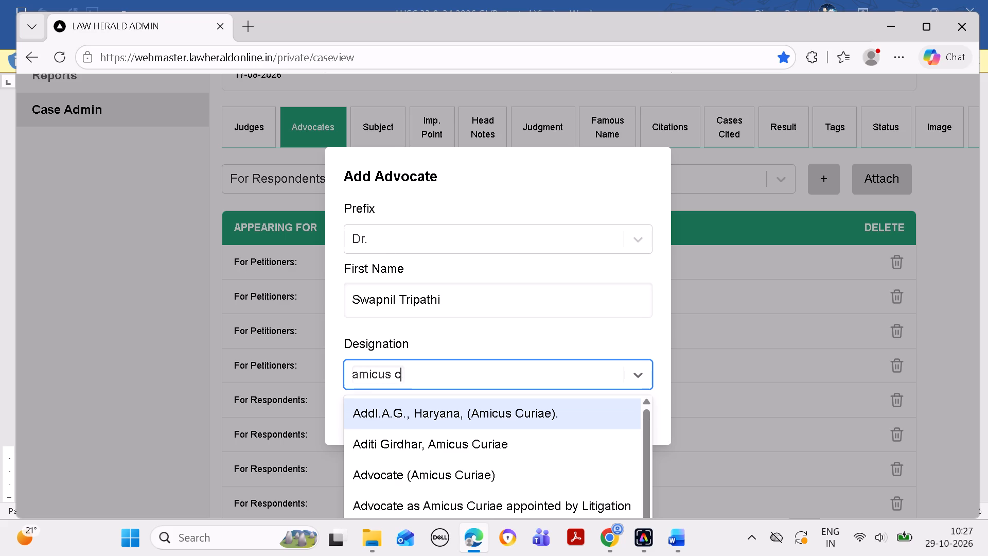
pyautogui.press('a')
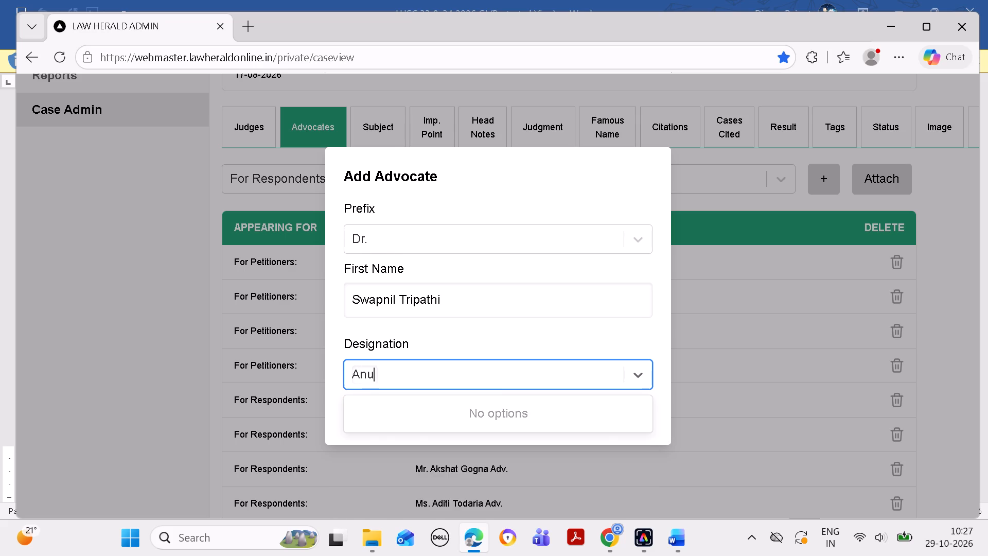
pyautogui.press('BackSpace')
pyautogui.press('BackSpace')
pyautogui.press('n')
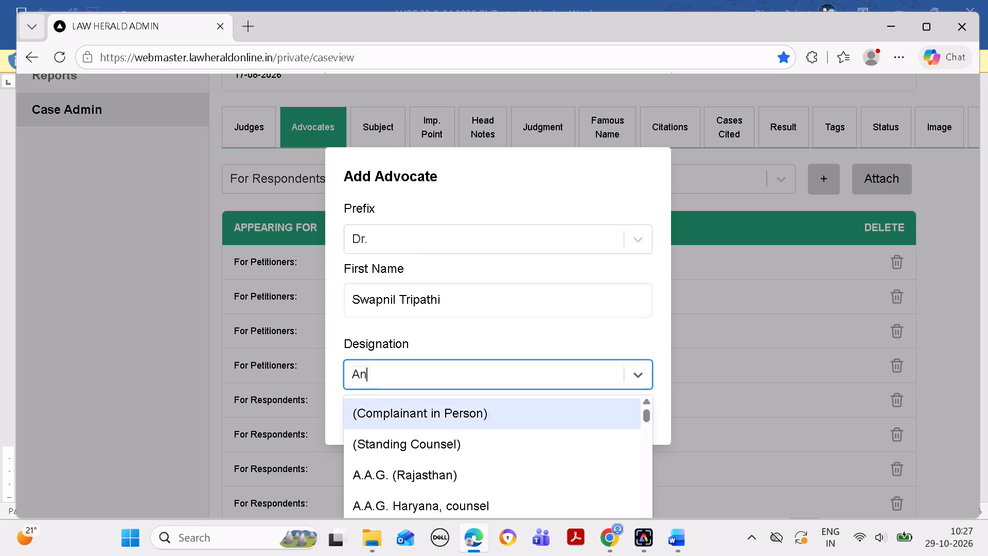
pyautogui.press('BackSpace')
pyautogui.write('mi')
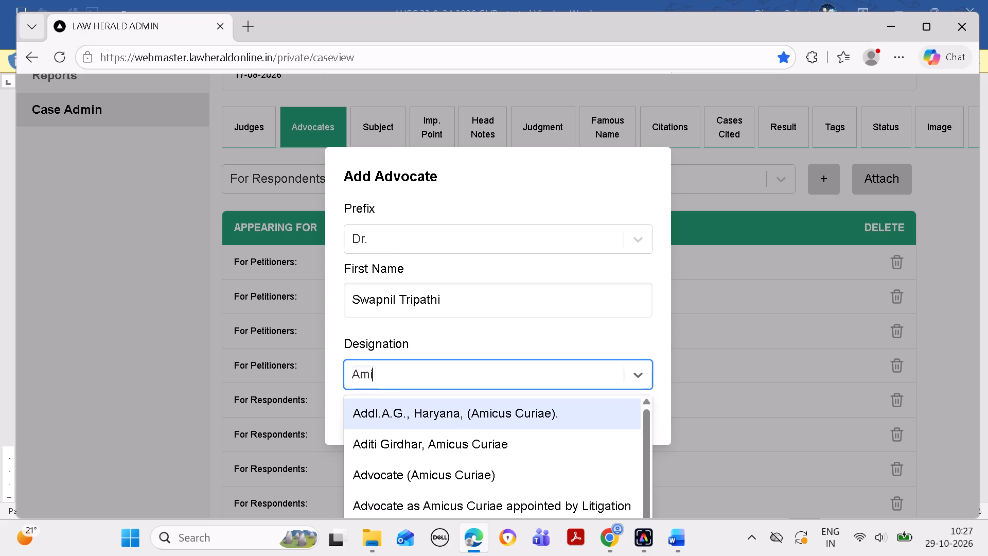
pyautogui.write('cus')
pyautogui.press('space')
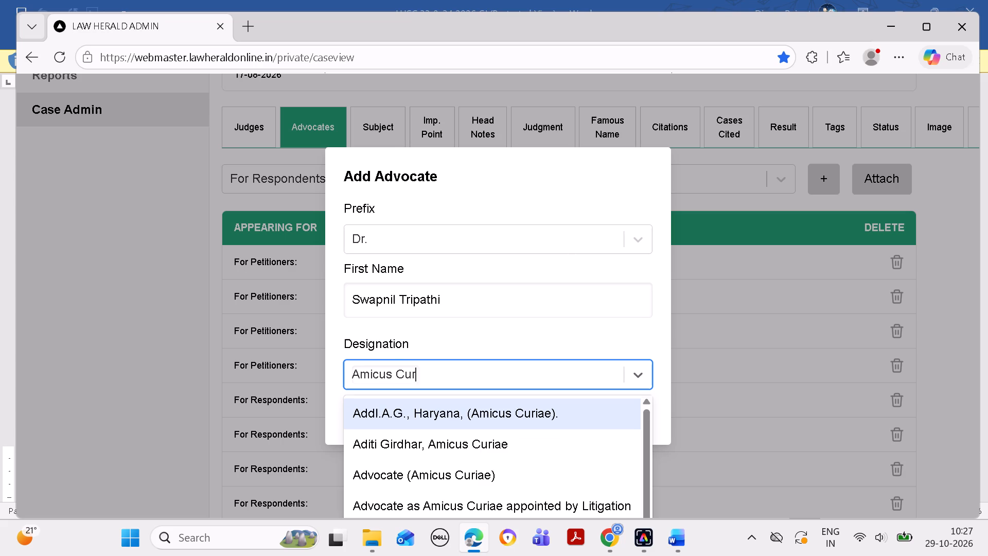
pyautogui.press('BackSpace')
pyautogui.press('BackSpace')
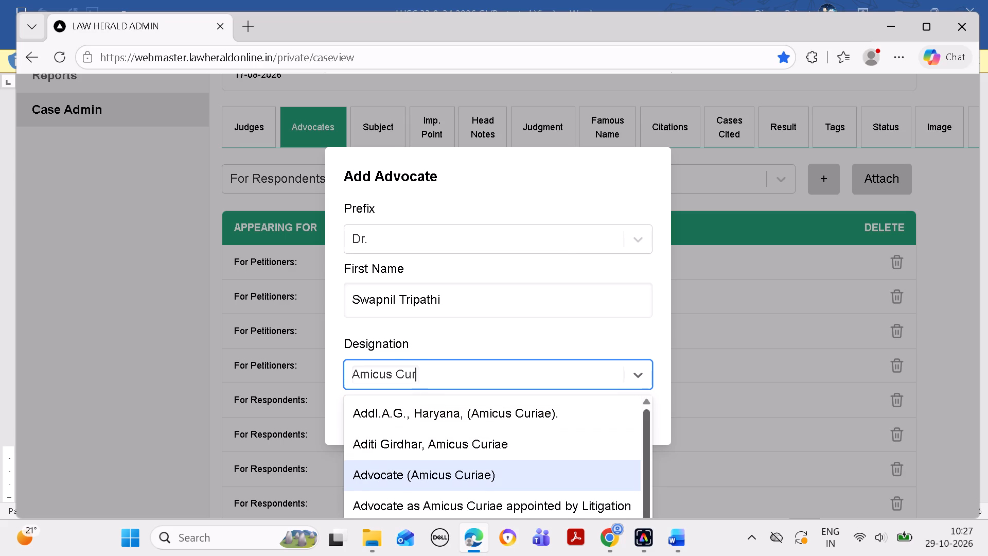
pyautogui.moveTo(643, 479); pyautogui.dragTo(658, 531)
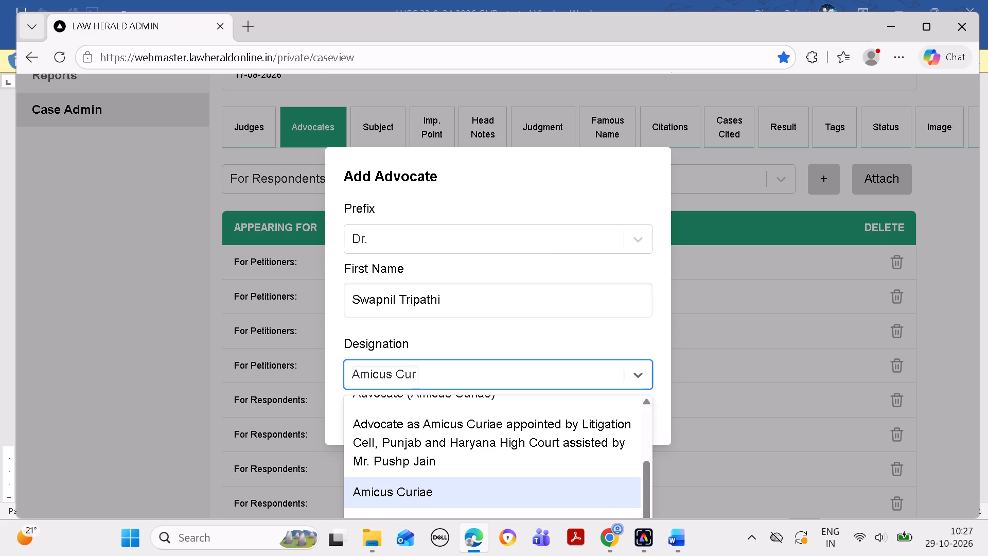
pyautogui.click(521, 481)
# Check the entry against the Word document, then save the new advocate and attach the record to the case under For Respondents.
pyautogui.click(677, 544)
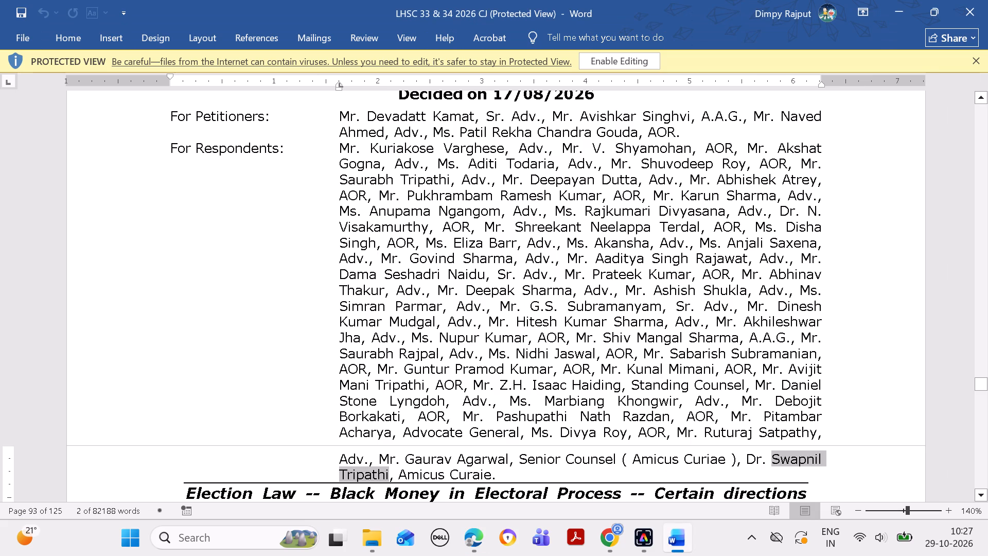
pyautogui.click(482, 538)
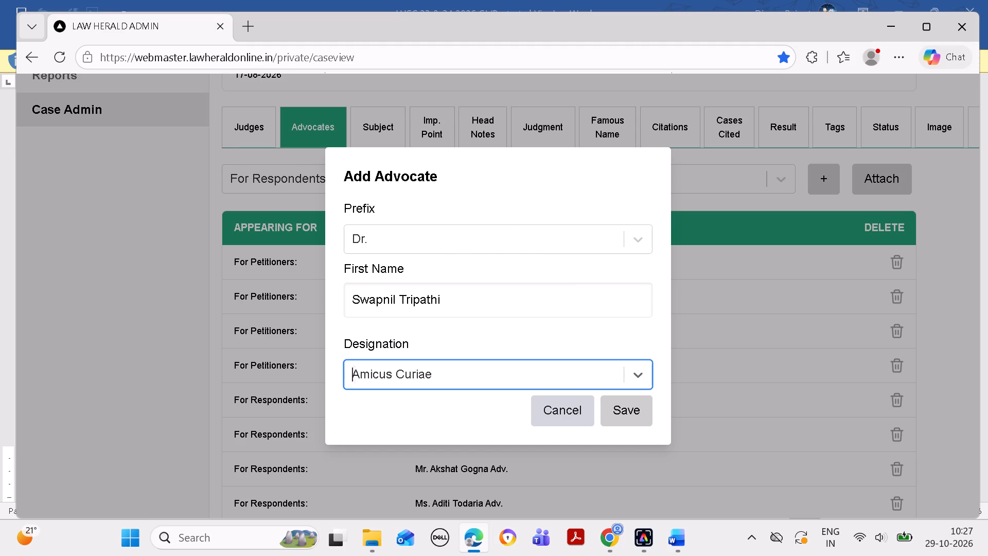
pyautogui.click(627, 418)
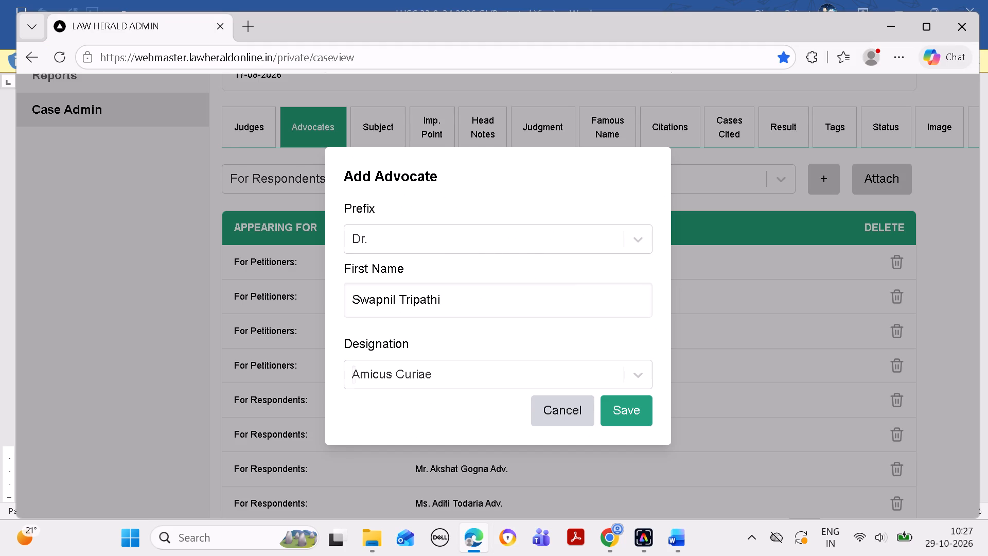
pyautogui.click(647, 163)
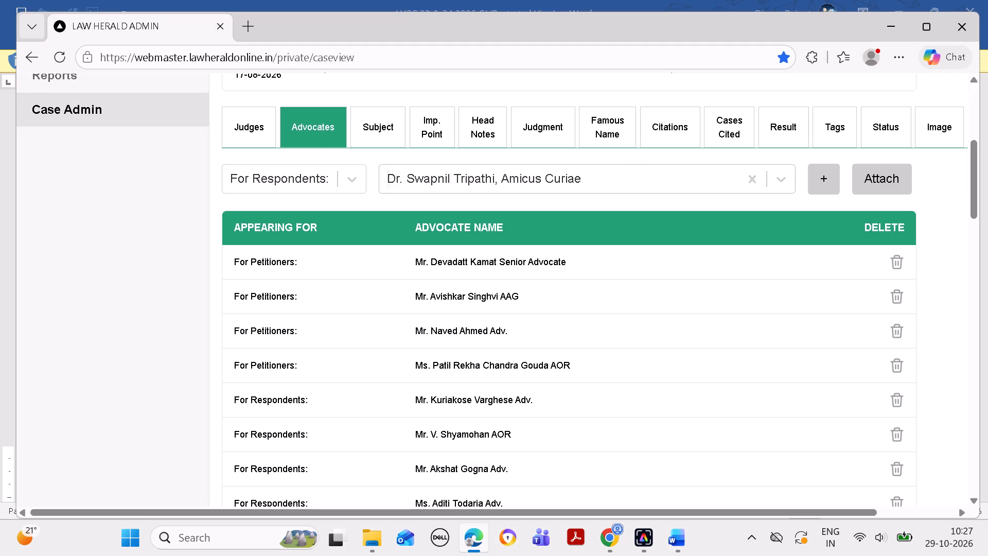
pyautogui.click(649, 162)
# Check the later For Respondents entries in the attached advocates list against the Word judgment, working back from the last-listed amicus curiae.
pyautogui.scroll(-9, 666, 290)
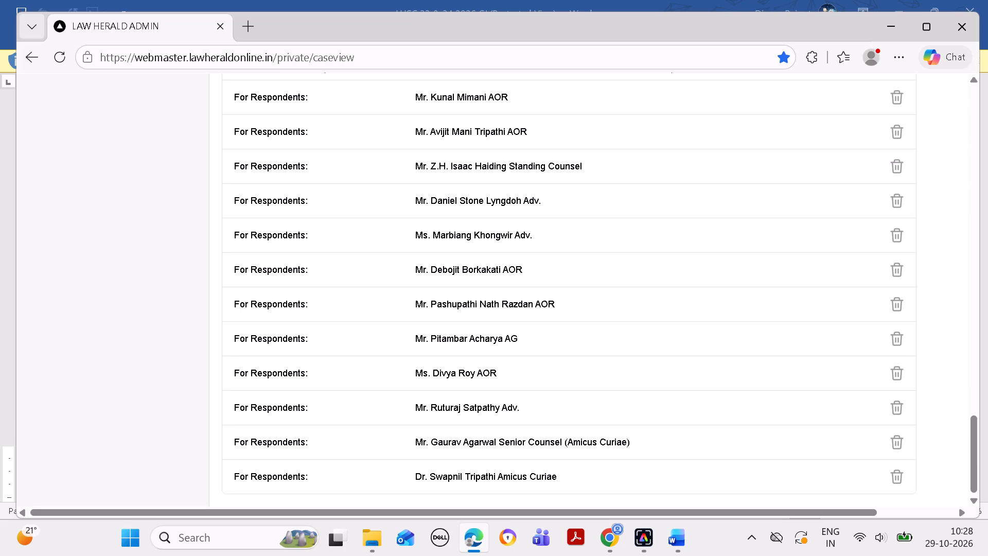
pyautogui.click(677, 527)
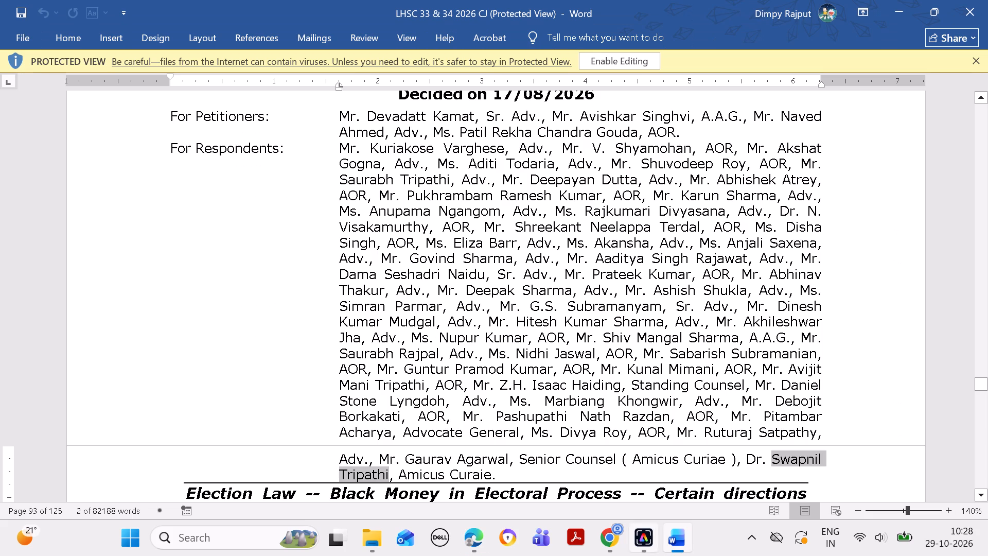
pyautogui.click(479, 542)
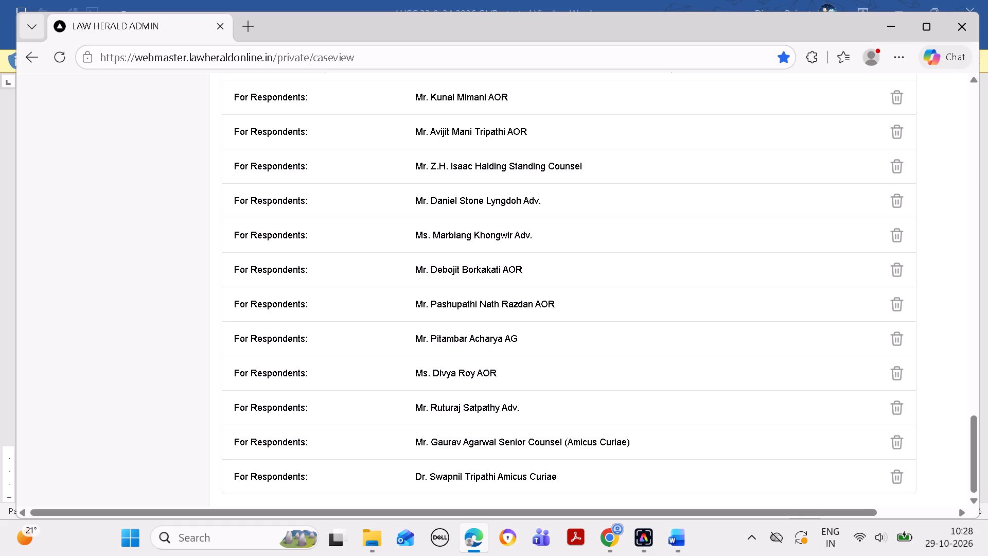
pyautogui.press('Up')
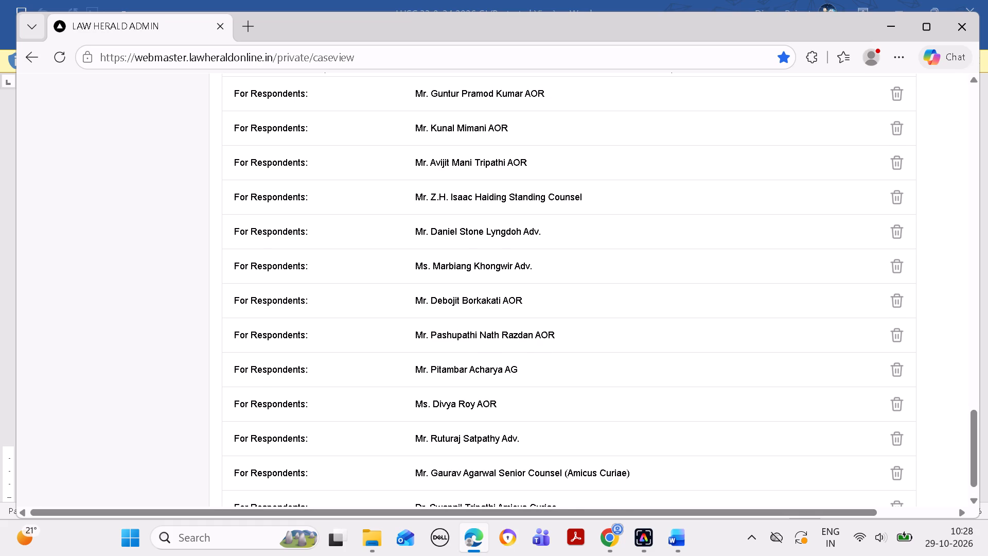
pyautogui.press('Up')
pyautogui.press('Up')
pyautogui.press('Up')
pyautogui.press('Up')
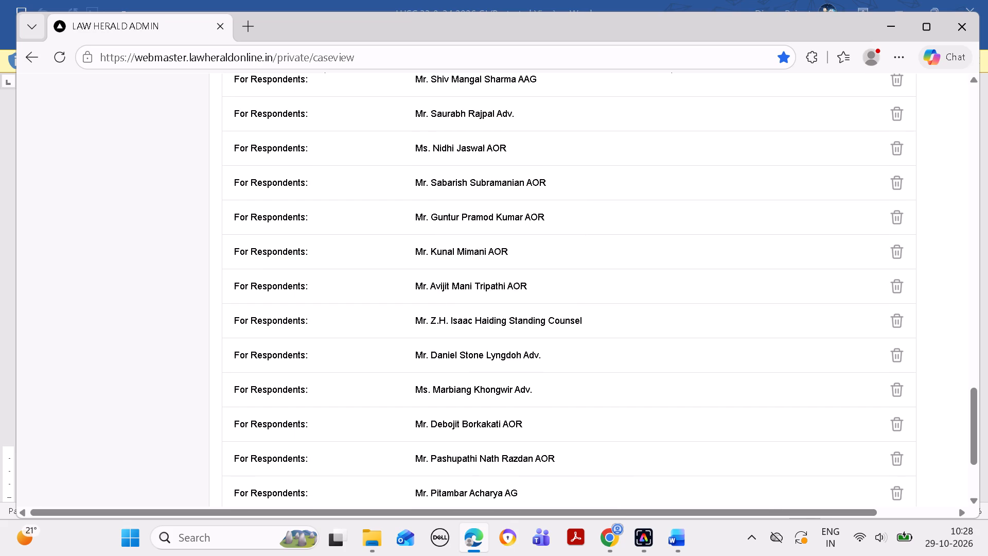
pyautogui.press('Up')
pyautogui.press('Up')
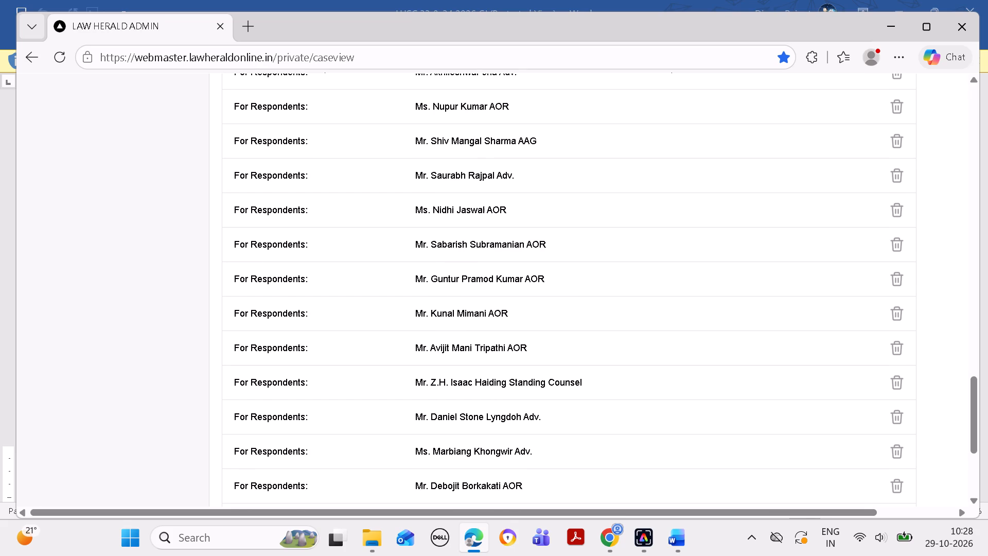
pyautogui.press('Up')
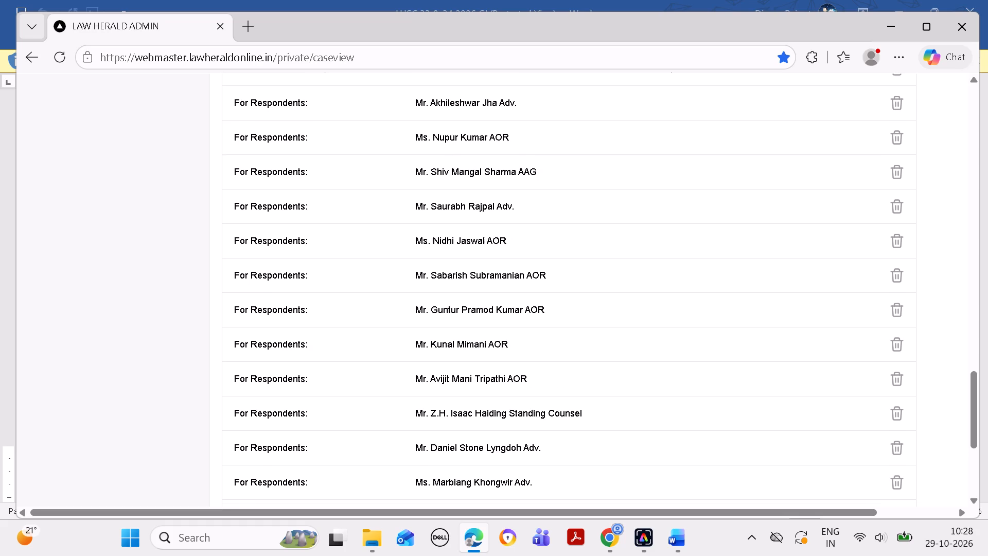
pyautogui.press('Up')
pyautogui.press('Up')
pyautogui.press('Up')
pyautogui.press('Up')
pyautogui.press('Up')
pyautogui.press('Up')
pyautogui.press('Up')
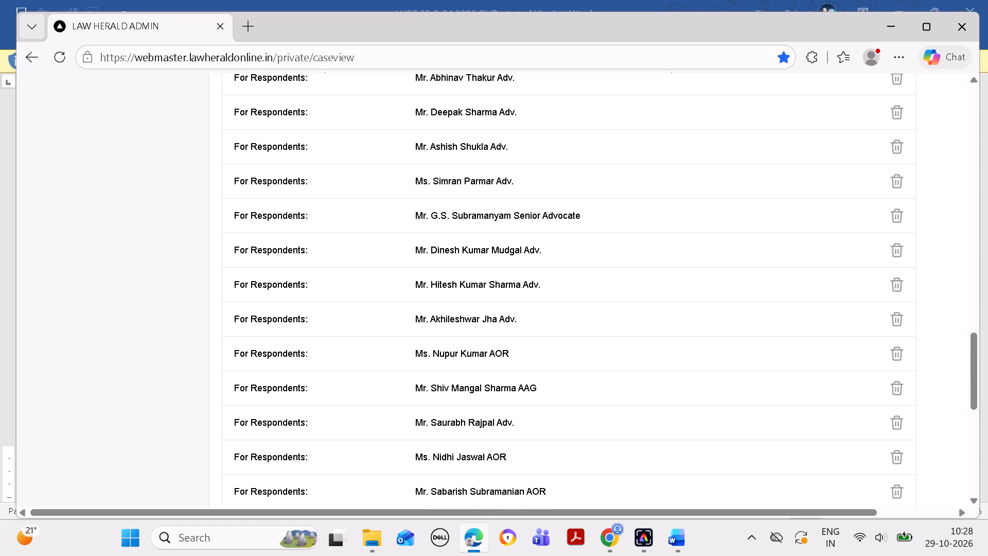
pyautogui.press('Up')
pyautogui.press('Up')
pyautogui.press('Up')
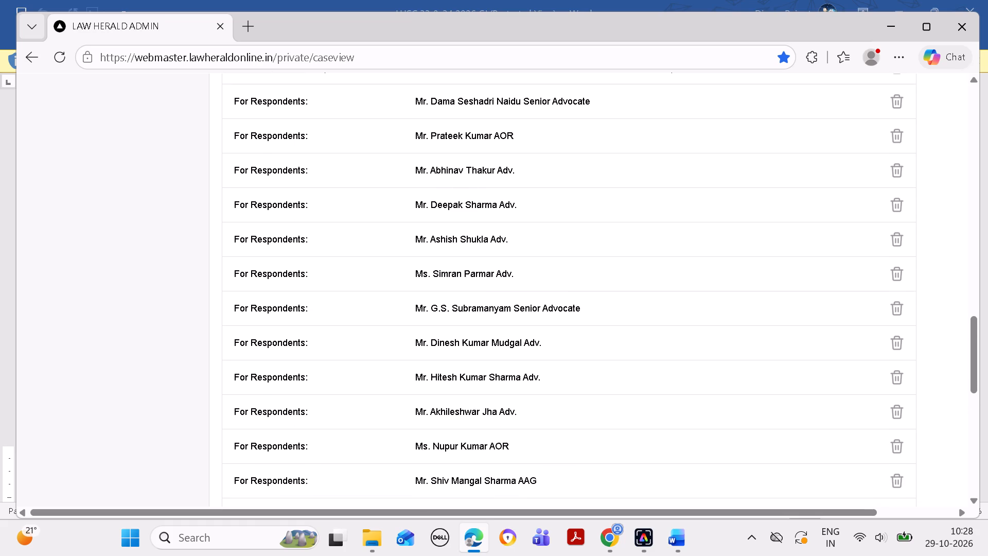
pyautogui.press('Up')
pyautogui.press('Up')
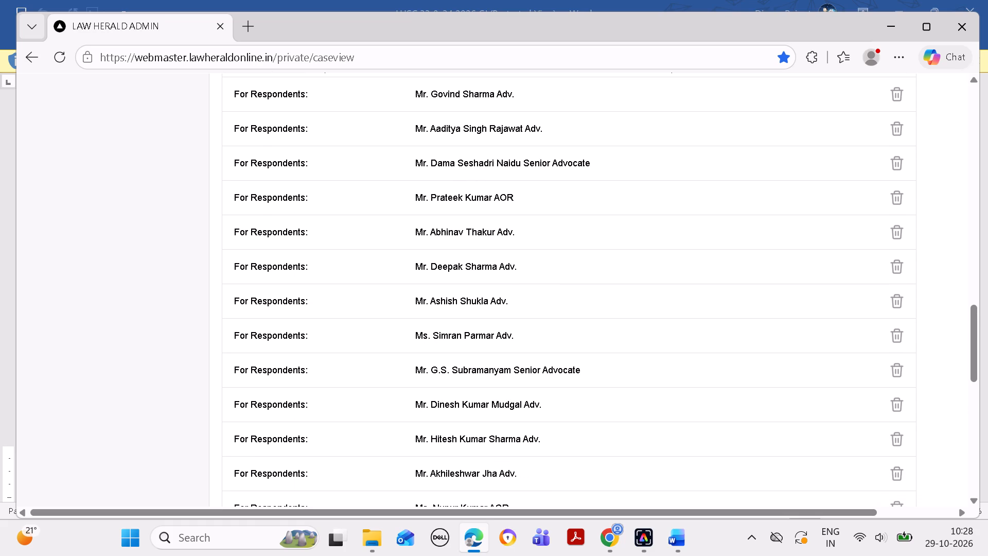
# Check the names, prefixes and designations of the remaining For Respondents entries and all For Petitioners entries, back to the case details.
pyautogui.press('Down')
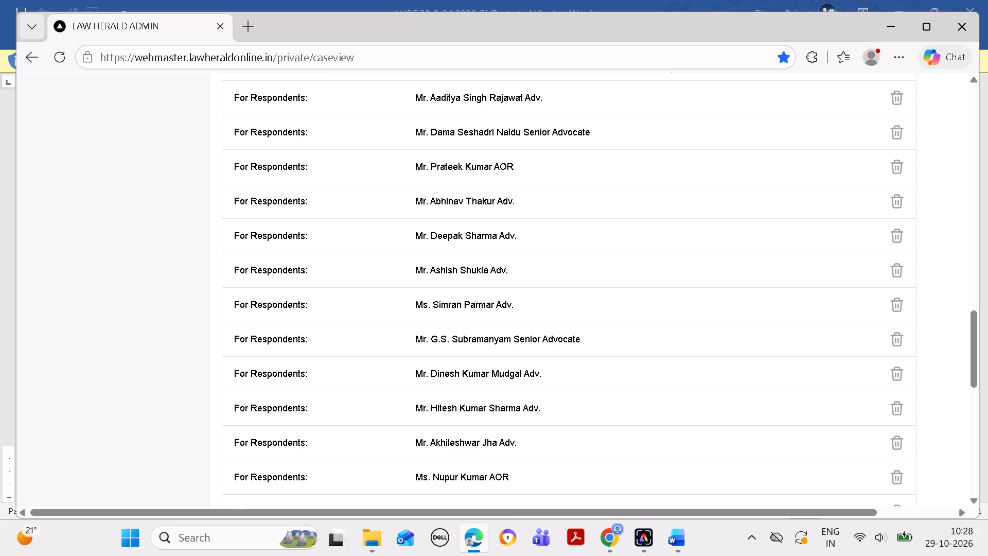
pyautogui.press('Up')
pyautogui.press('Up')
pyautogui.press('Up')
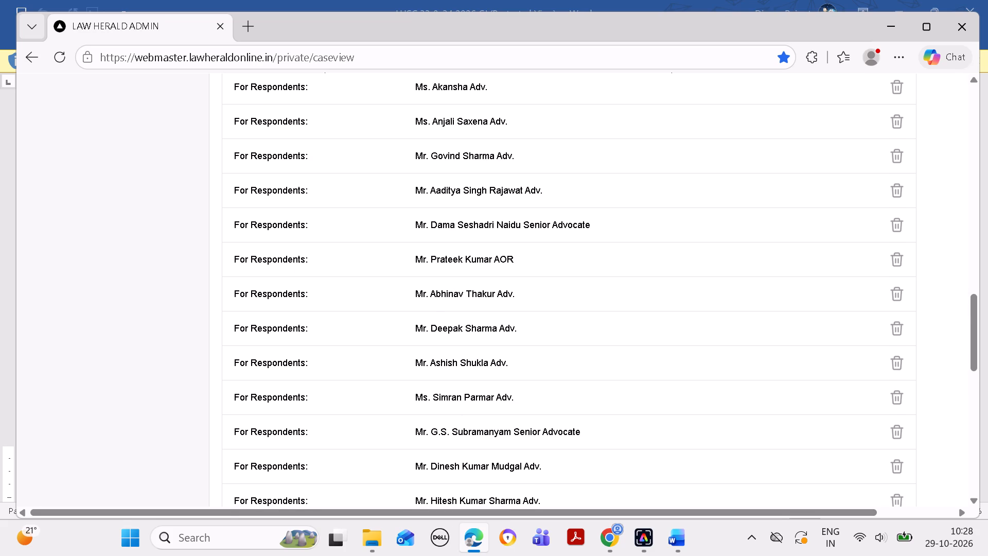
pyautogui.press('Up')
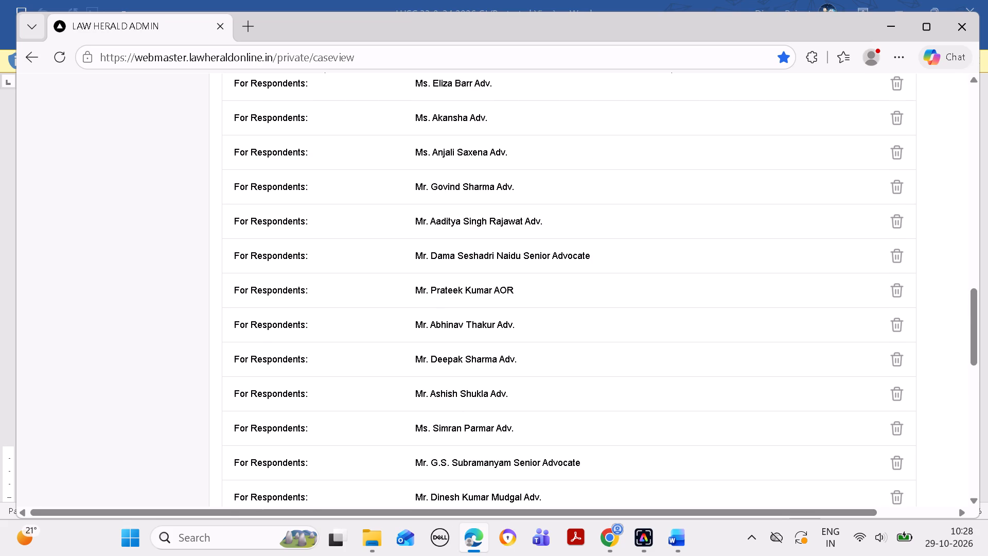
pyautogui.press('Up')
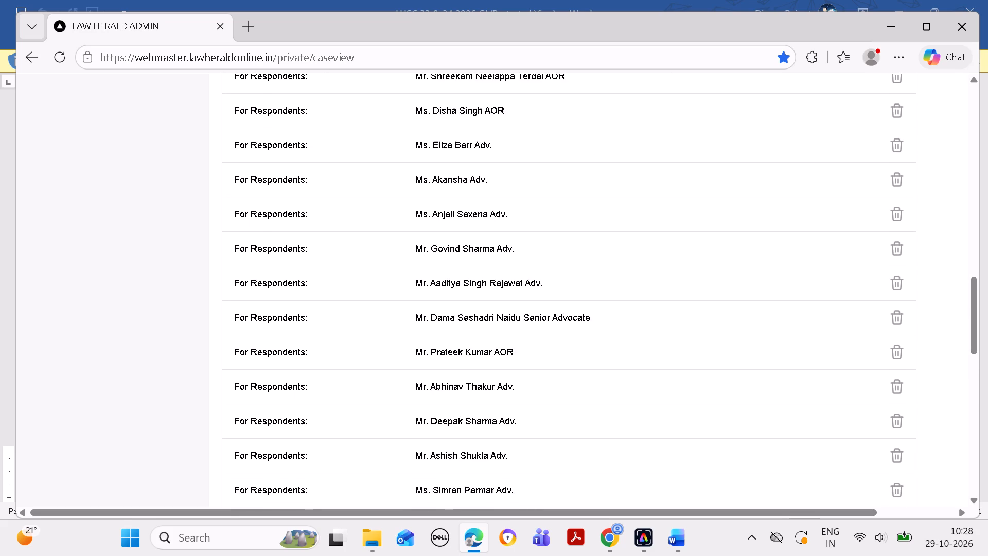
pyautogui.press('Up')
pyautogui.press('Up')
pyautogui.press('Up')
pyautogui.press('Up')
pyautogui.press('Up')
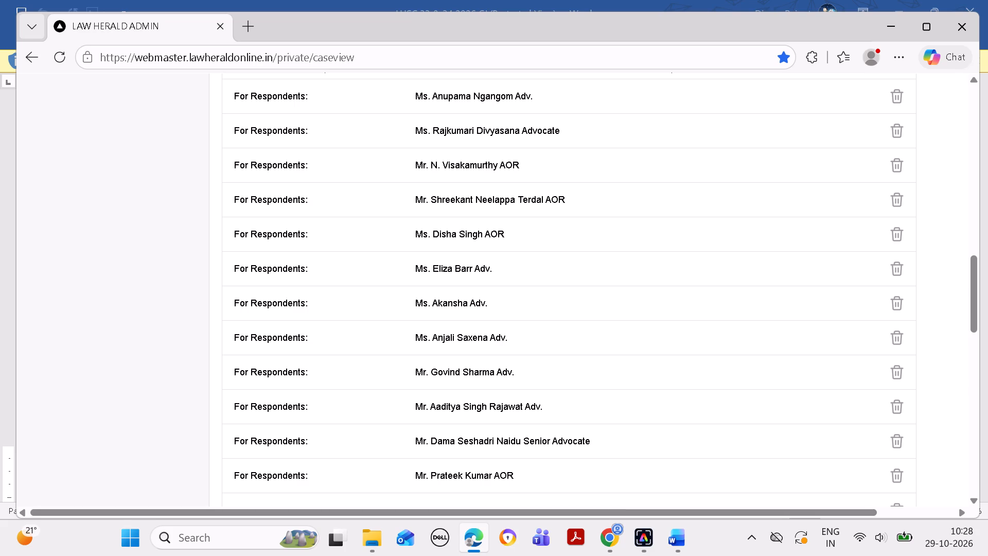
pyautogui.press('Up')
pyautogui.press('Up')
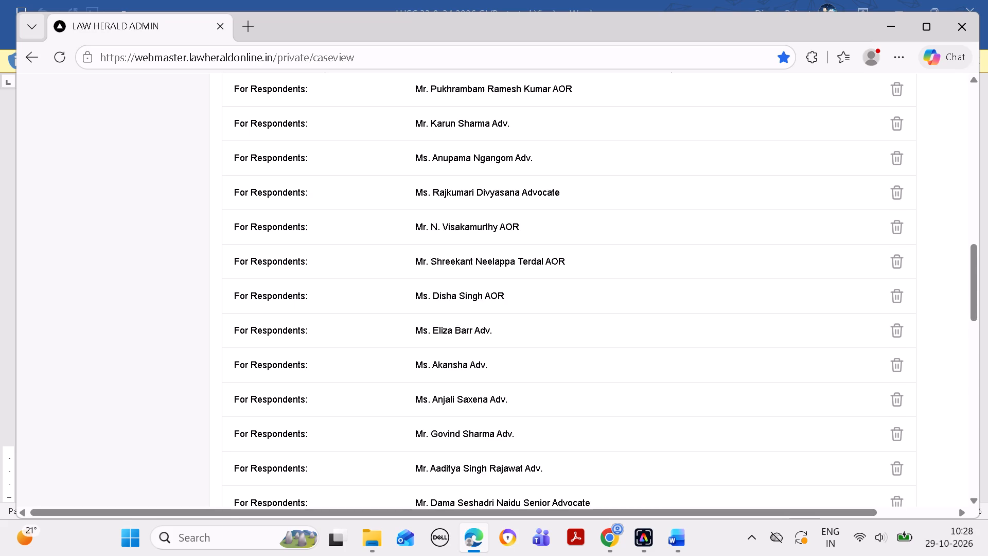
pyautogui.press('Up')
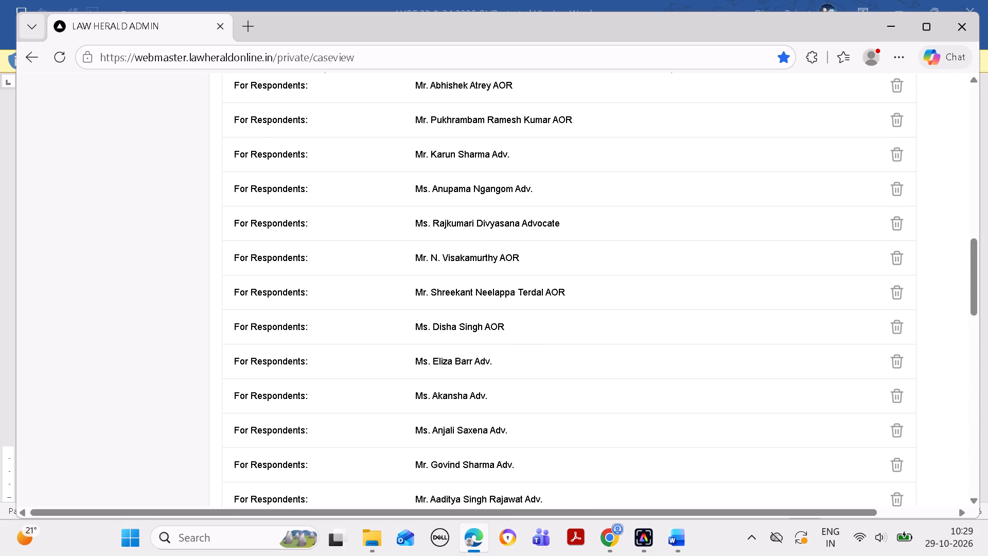
pyautogui.press('Up')
pyautogui.press('Up')
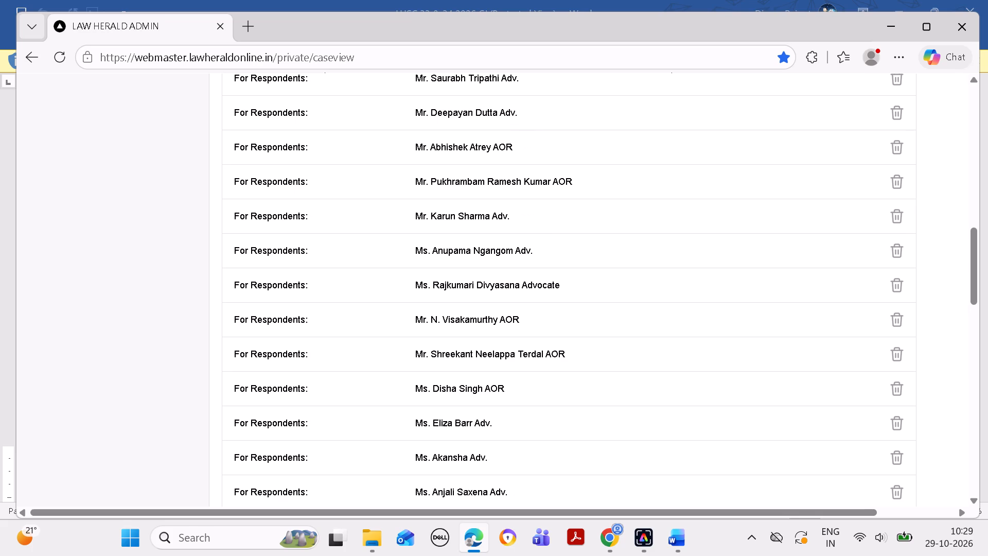
pyautogui.press('Up')
pyautogui.press('Up')
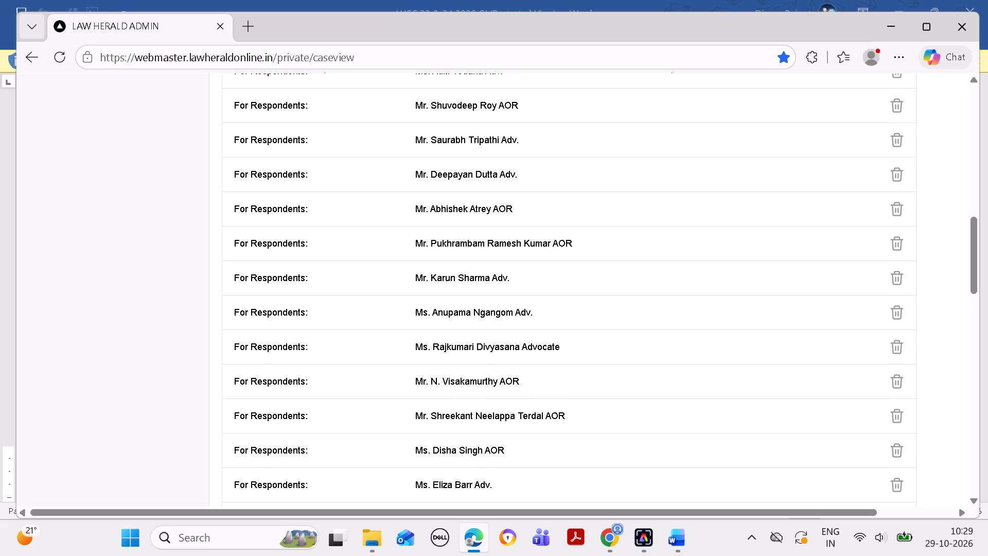
pyautogui.press('Up')
pyautogui.press('Up')
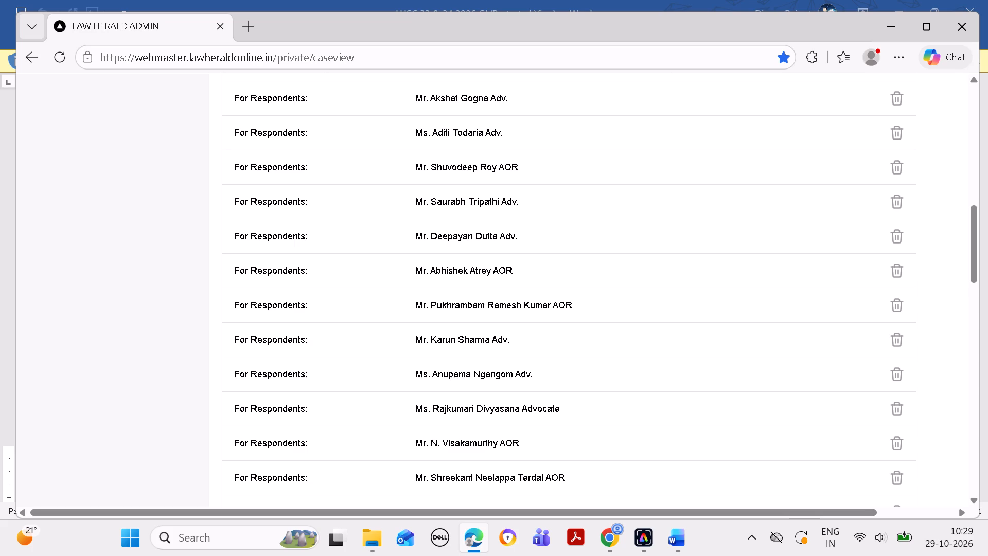
pyautogui.press('Up')
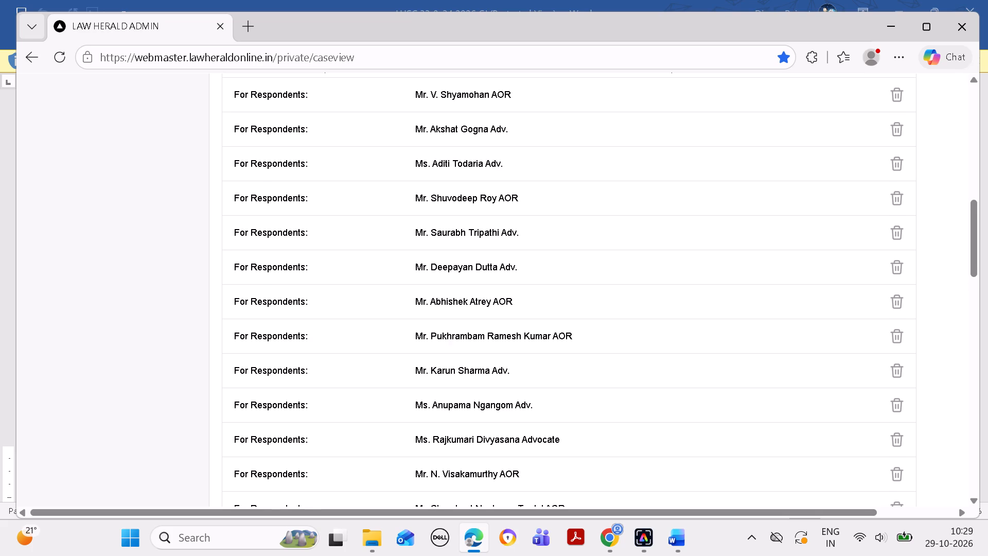
pyautogui.press('Up')
pyautogui.press('Up')
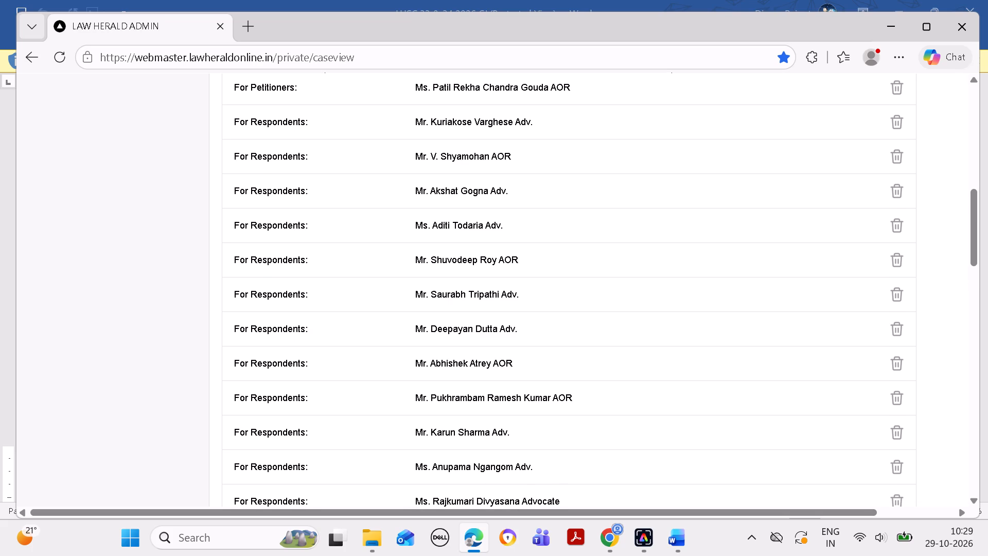
pyautogui.press('Up')
pyautogui.press('Up')
pyautogui.press('Up')
pyautogui.press('Up')
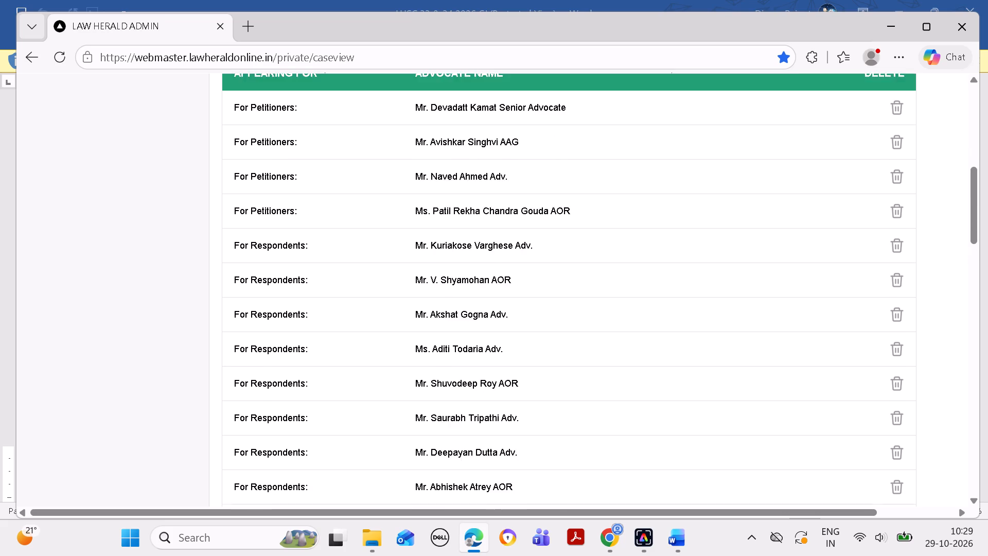
pyautogui.press('Up')
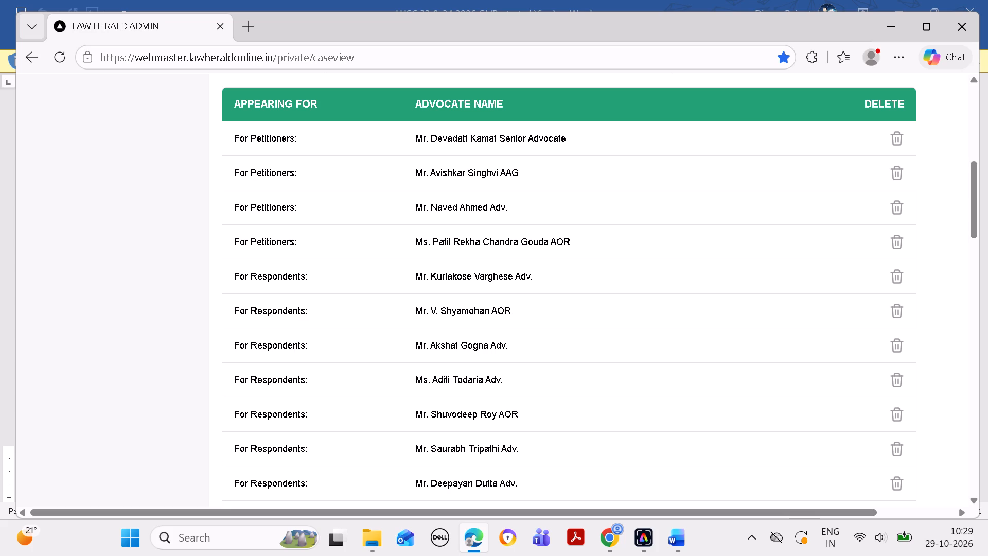
pyautogui.scroll(2, 615, 217)
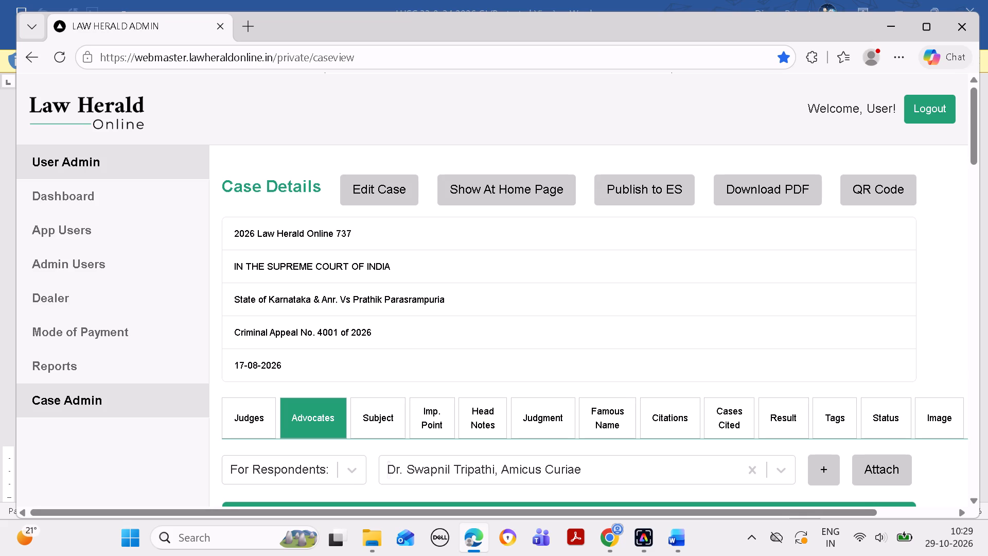
# Examine the case's Citations and Judgment sections, and open its Subject section.
pyautogui.click(659, 424)
pyautogui.scroll(-4, 659, 424)
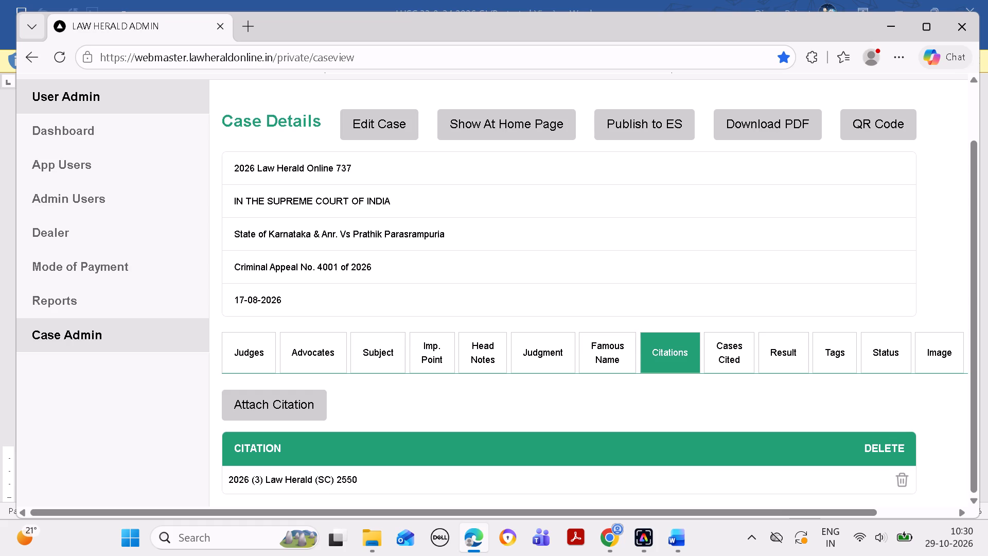
pyautogui.click(519, 356)
pyautogui.scroll(-3, 519, 361)
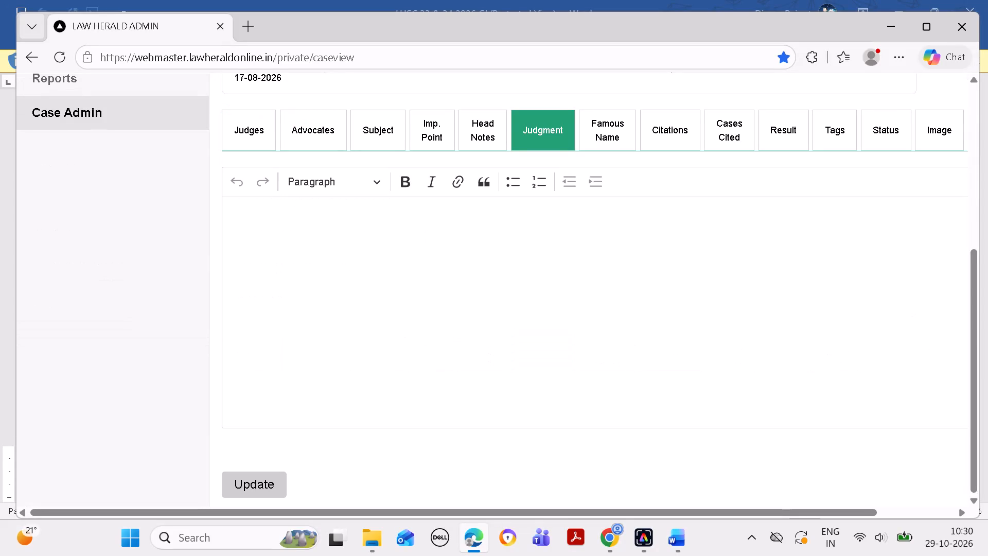
pyautogui.click(383, 143)
pyautogui.scroll(-3, 422, 248)
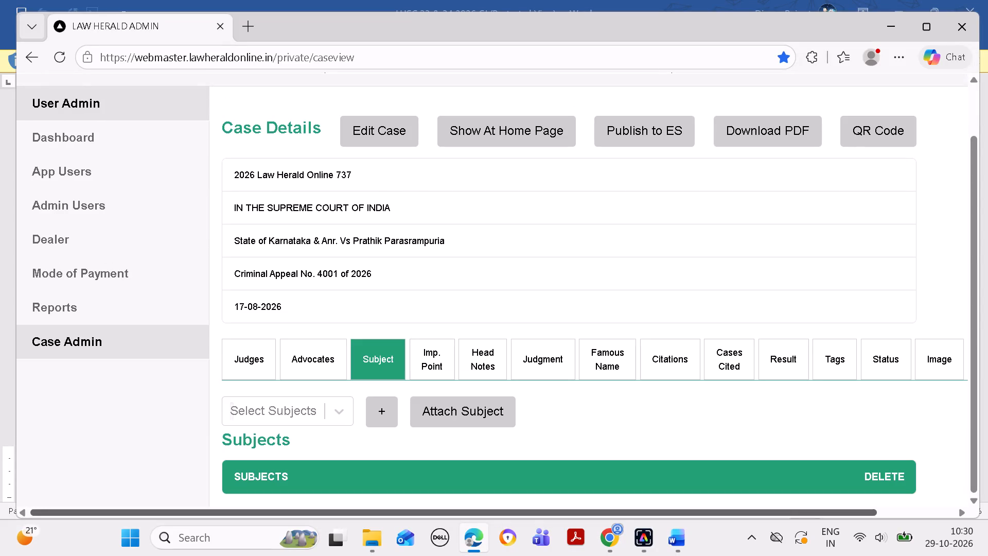
# Read the catch line, headnotes (A) and (B) and held points (i) to (vii) in the Word judgment.
pyautogui.click(676, 533)
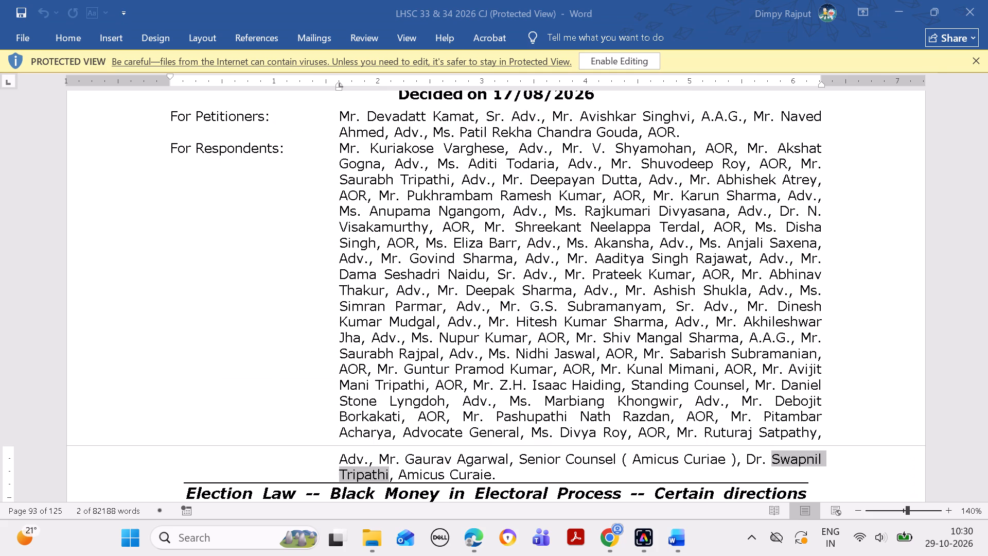
pyautogui.press('Down')
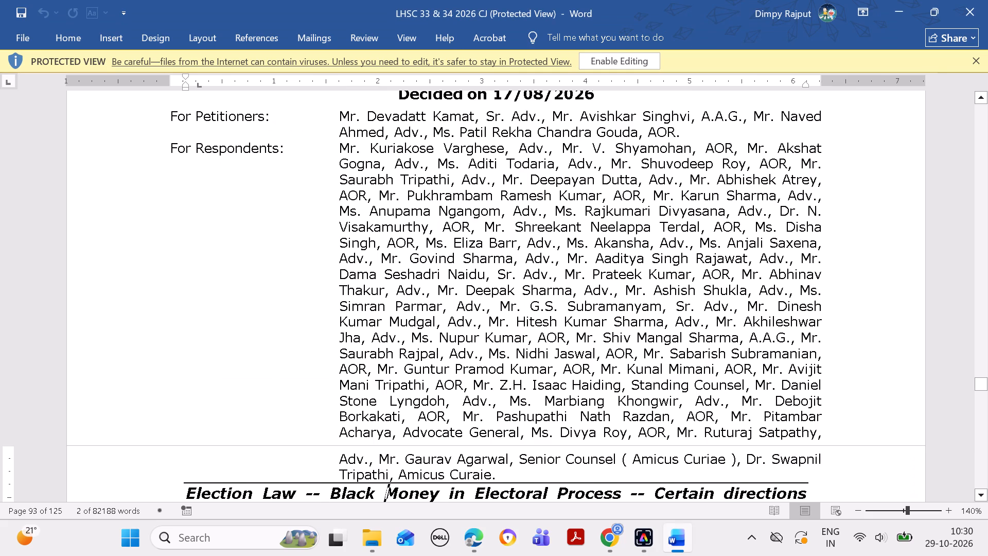
pyautogui.press('Down')
pyautogui.press('Down')
pyautogui.press('Down')
pyautogui.press('Down')
pyautogui.press('Down')
pyautogui.press('Down')
pyautogui.press('Down')
pyautogui.press('Down')
pyautogui.press('Down')
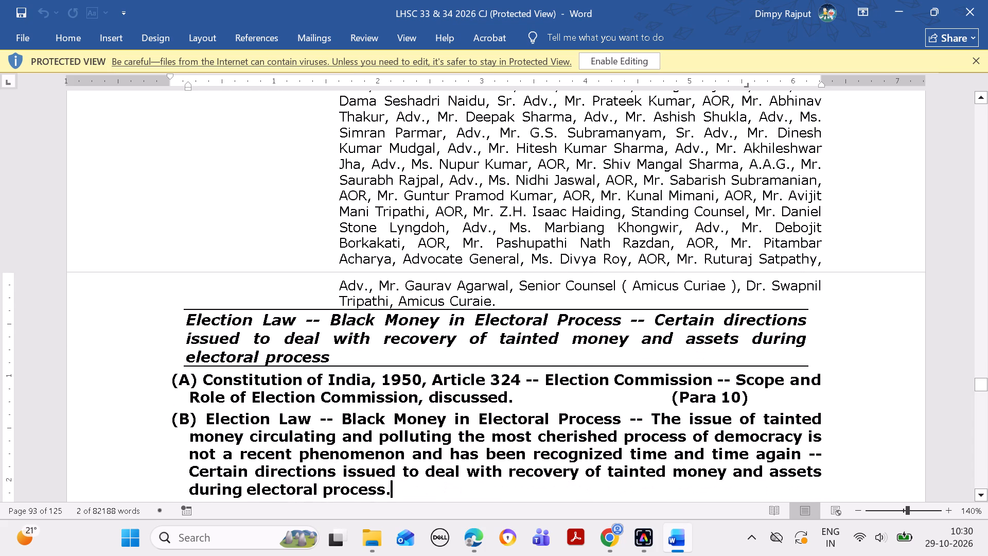
pyautogui.press('Down')
pyautogui.press('Down')
pyautogui.press('Down')
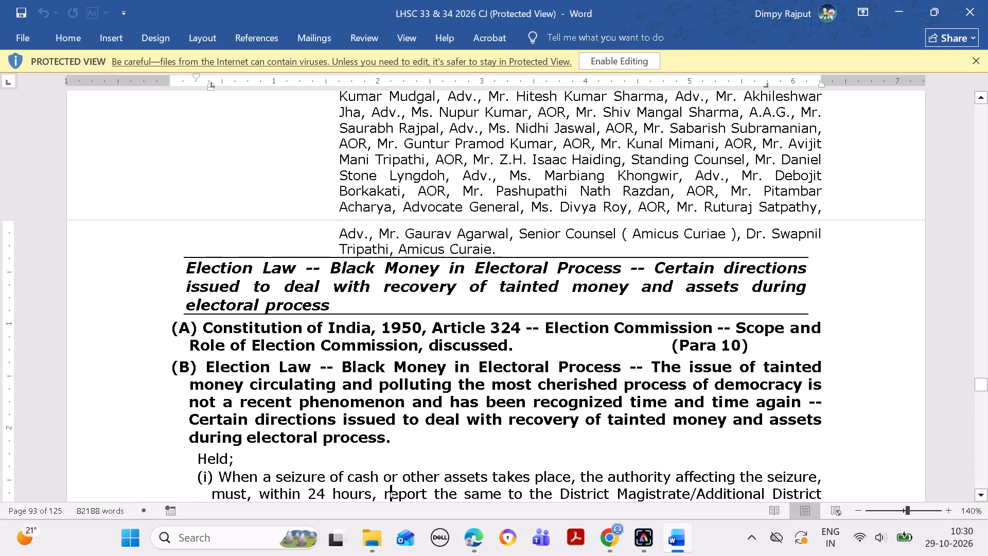
pyautogui.press('Down')
pyautogui.press('Down')
pyautogui.press('Down')
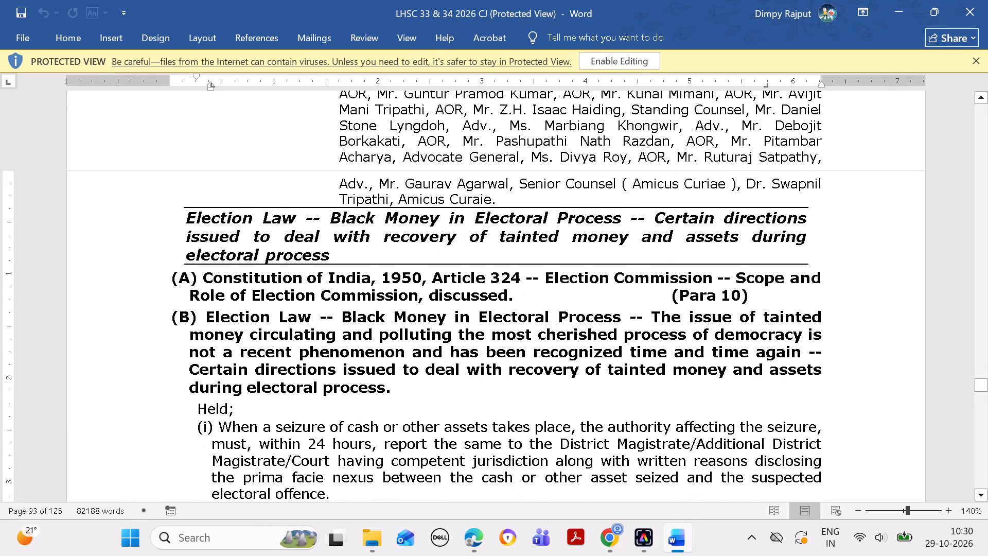
pyautogui.press('Down')
pyautogui.press('Down')
pyautogui.press('Down')
pyautogui.press('Down')
pyautogui.press('Down')
pyautogui.press('Down')
pyautogui.press('Down')
pyautogui.press('Down')
pyautogui.press('Down')
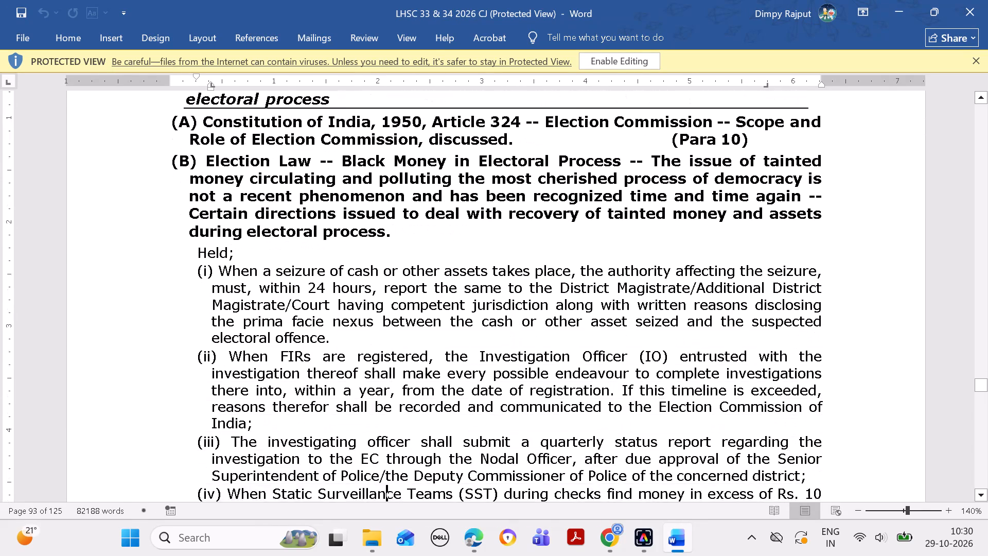
pyautogui.press('Down')
pyautogui.press('Down')
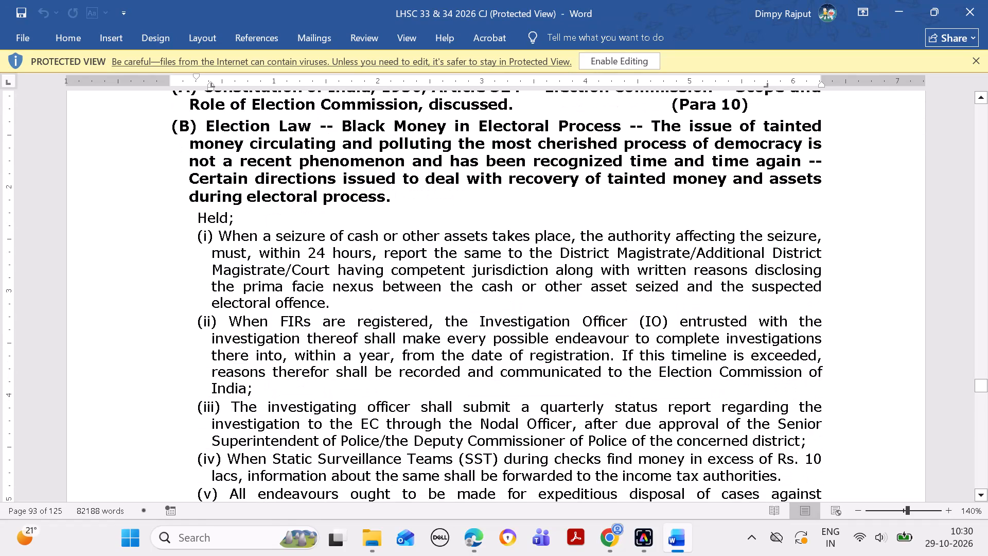
pyautogui.press('Down')
pyautogui.press('Down')
pyautogui.press('Down')
pyautogui.press('Down')
pyautogui.press('Down')
pyautogui.press('Down')
pyautogui.press('Down')
pyautogui.press('Down')
pyautogui.press('Down')
pyautogui.press('Down')
pyautogui.press('Down')
pyautogui.press('Down')
pyautogui.press('Down')
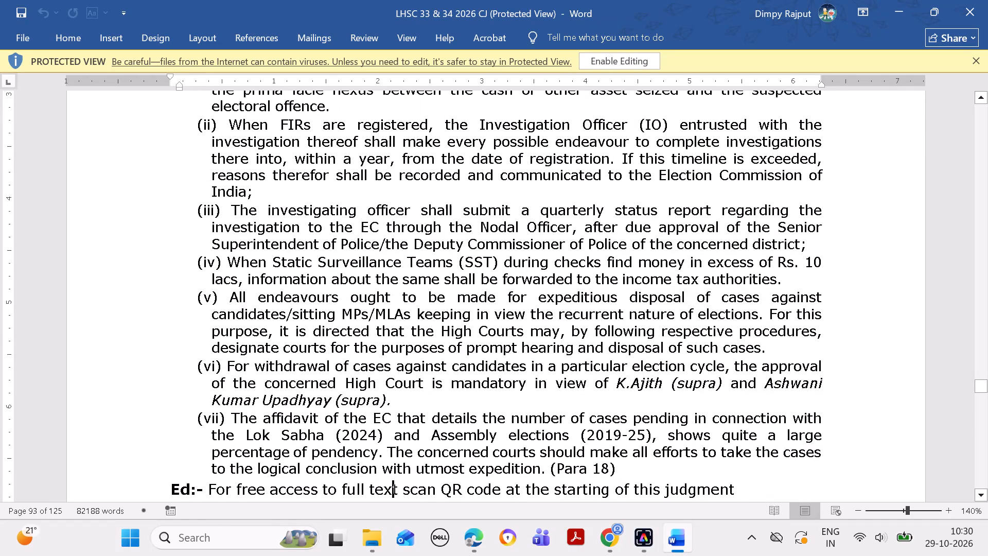
# Review the Word judgment back to the judges' names and case title, returning to headnotes (A) and (B).
pyautogui.press('Up')
pyautogui.press('Up')
pyautogui.press('Up')
pyautogui.press('Up')
pyautogui.press('Up')
pyautogui.press('Up')
pyautogui.press('Up')
pyautogui.press('Up')
pyautogui.press('Up')
pyautogui.press('Up')
pyautogui.press('Up')
pyautogui.press('Up')
pyautogui.press('Up')
pyautogui.press('Up')
pyautogui.press('Up')
pyautogui.press('Up')
pyautogui.press('Up')
pyautogui.press('Up')
pyautogui.press('Up')
pyautogui.press('Up')
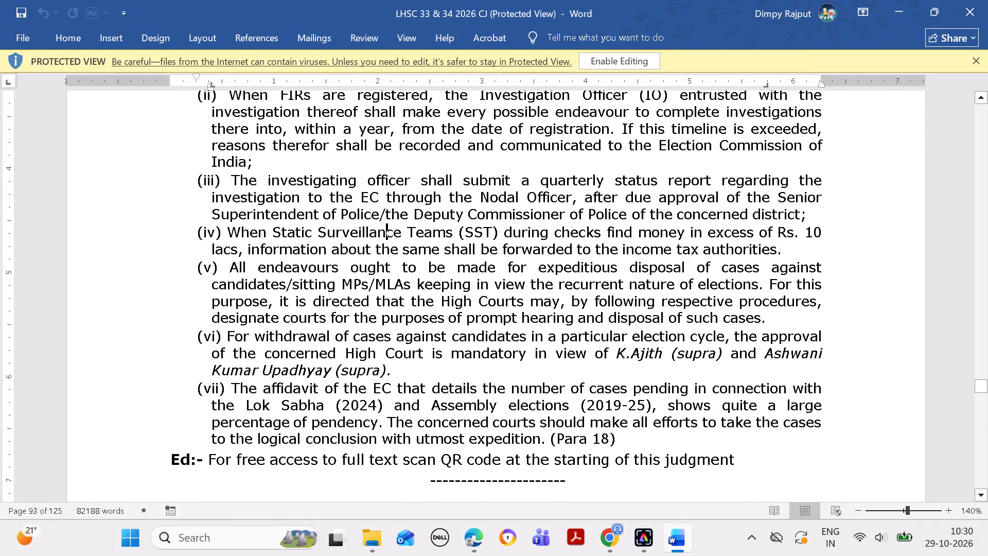
pyautogui.press('Up')
pyautogui.press('Up')
pyautogui.press('Up')
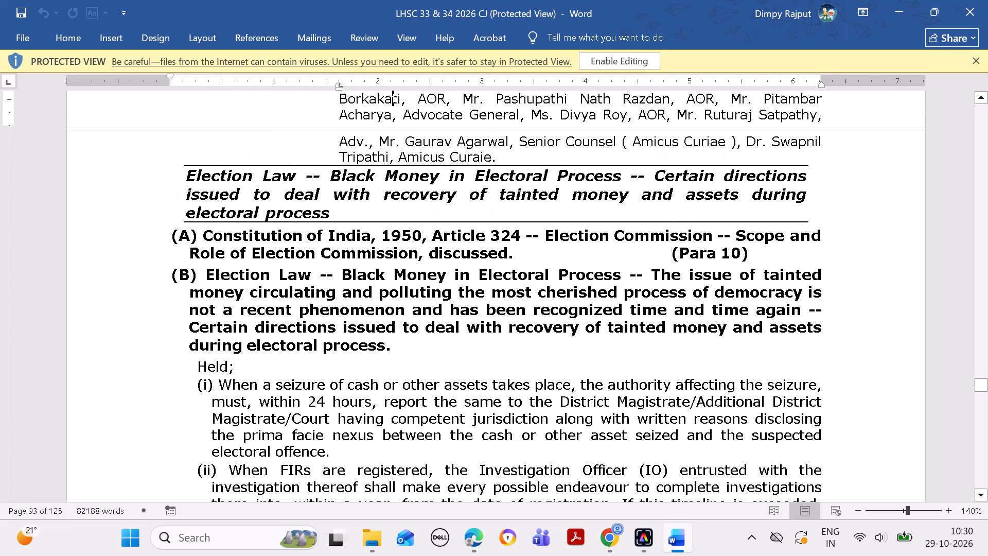
pyautogui.press('Up')
pyautogui.press('Up')
pyautogui.press('Up')
pyautogui.press('Up')
pyautogui.press('Up')
pyautogui.press('Up')
pyautogui.press('Up')
pyautogui.press('Up')
pyautogui.press('Up')
pyautogui.press('Up')
pyautogui.press('Up')
pyautogui.press('Up')
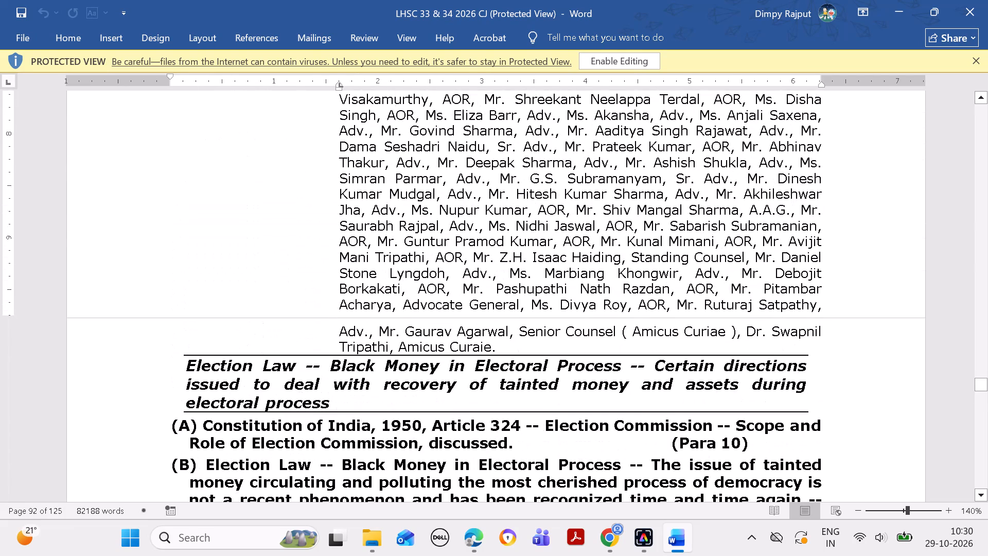
pyautogui.press('Up')
pyautogui.press('Up')
pyautogui.press('Up')
pyautogui.press('Up')
pyautogui.press('Up')
pyautogui.press('Up')
pyautogui.press('Up')
pyautogui.press('Up')
pyautogui.press('Up')
pyautogui.press('Up')
pyautogui.press('Up')
pyautogui.press('Up')
pyautogui.press('Up')
pyautogui.press('Up')
pyautogui.press('Up')
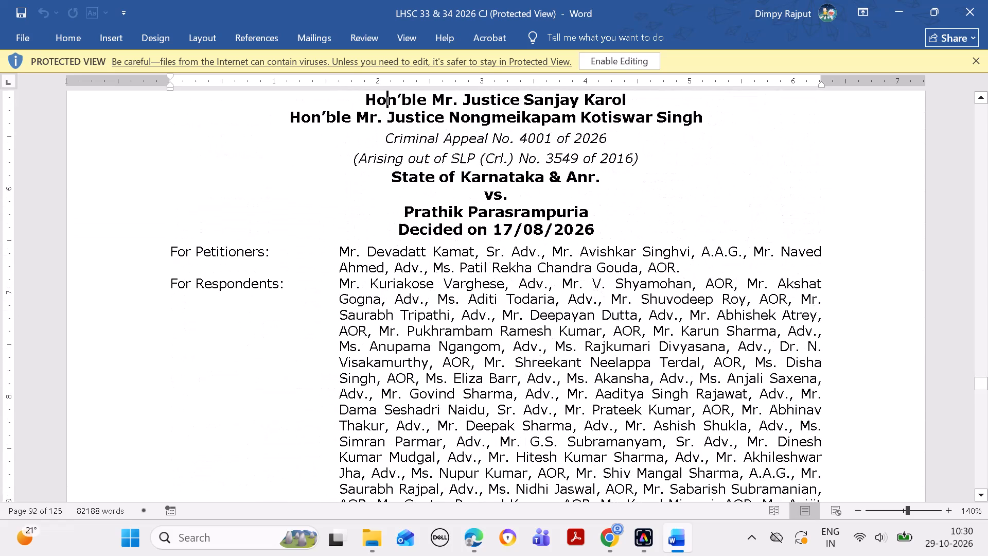
pyautogui.press('Down')
pyautogui.press('Down')
pyautogui.press('Down')
pyautogui.press('Down')
pyautogui.press('Down')
pyautogui.press('Down')
pyautogui.press('Down')
pyautogui.press('Down')
pyautogui.press('Down')
pyautogui.press('Down')
pyautogui.press('Down')
pyautogui.press('Down')
pyautogui.press('Down')
pyautogui.press('Down')
pyautogui.press('Down')
pyautogui.press('Down')
pyautogui.press('Down')
pyautogui.press('Down')
pyautogui.press('Down')
pyautogui.press('Down')
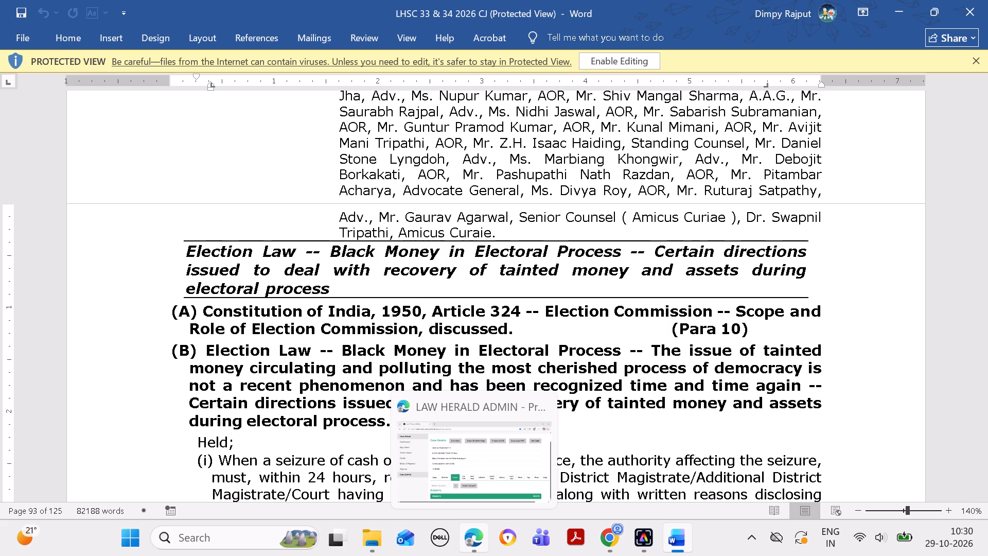
# Attach Criminal Law as the subject of the case in Law Herald Admin.
pyautogui.click(467, 541)
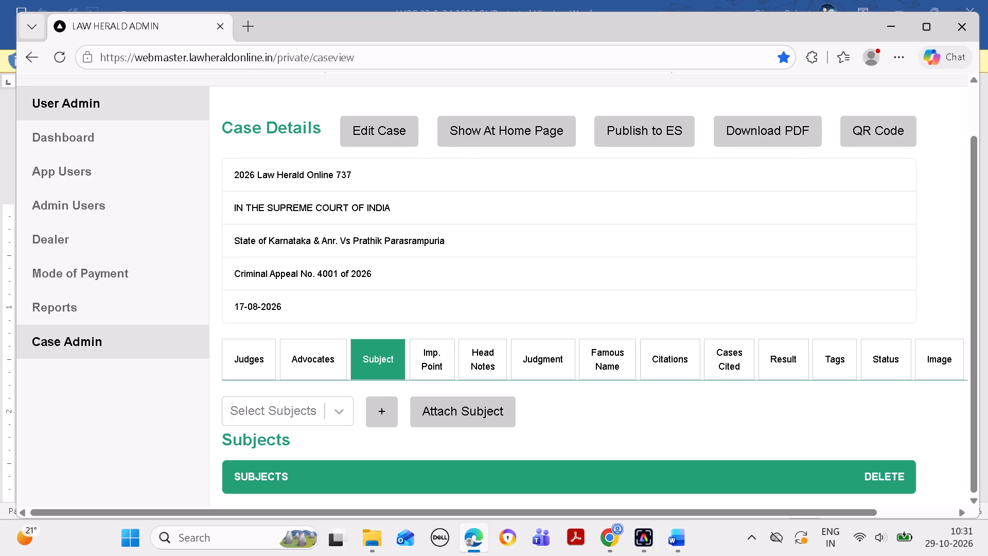
pyautogui.scroll(-3, 416, 345)
pyautogui.click(328, 404)
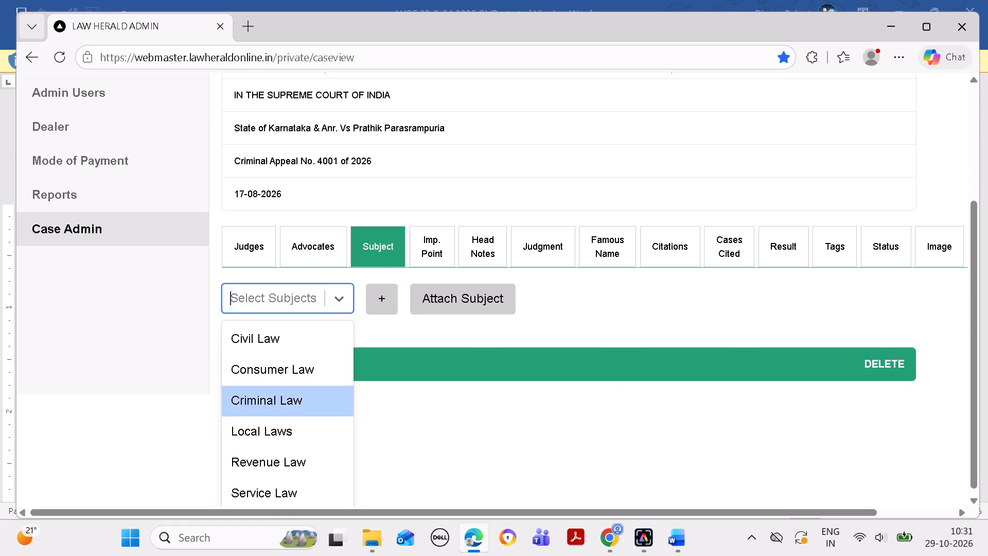
pyautogui.click(299, 401)
pyautogui.click(449, 413)
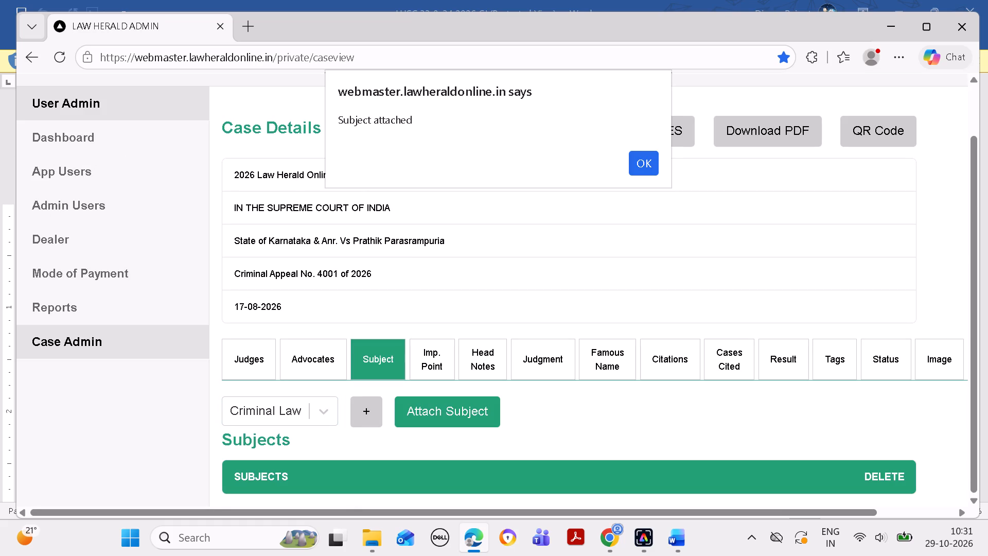
pyautogui.click(651, 170)
pyautogui.scroll(-6, 587, 248)
pyautogui.scroll(-4, 542, 255)
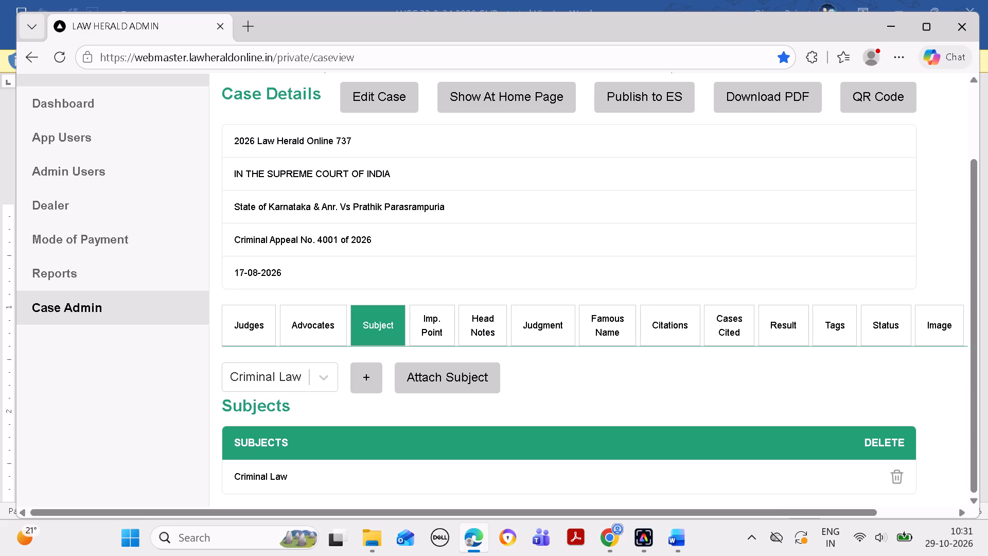
# Open the case's important points section and copy "Election Law -- Black Money in Electoral Process" from the Word judgment's catch line.
pyautogui.click(434, 324)
pyautogui.scroll(-5, 445, 320)
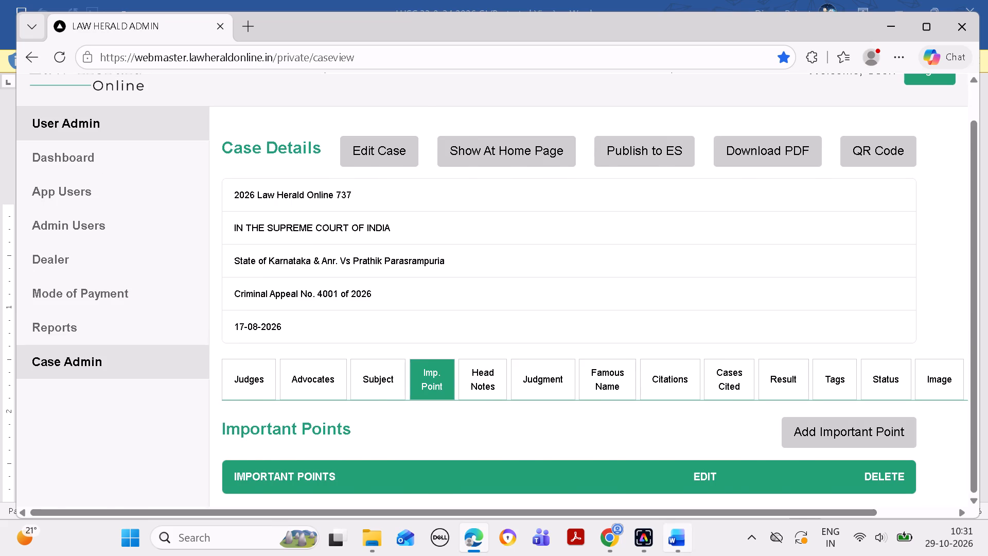
pyautogui.click(681, 545)
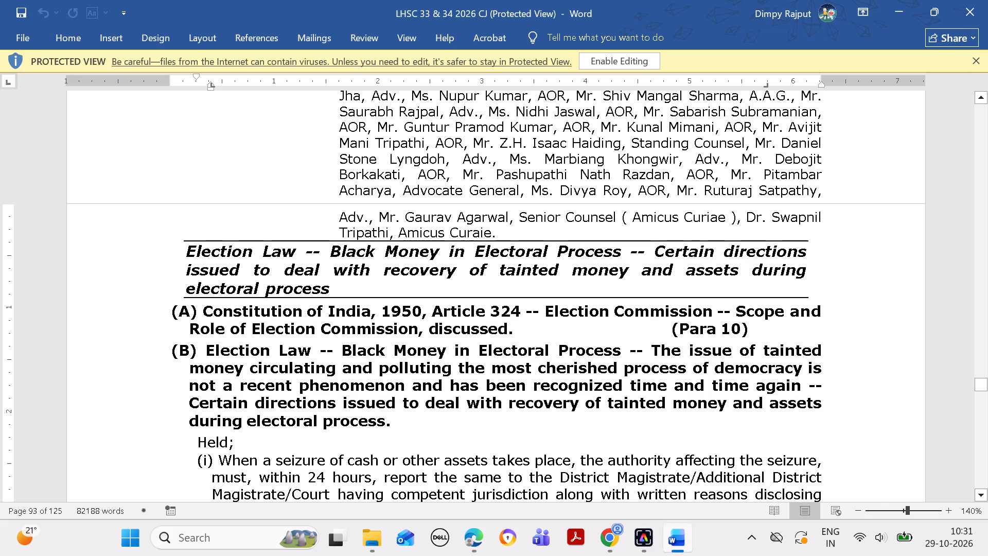
pyautogui.moveTo(182, 246); pyautogui.dragTo(267, 247)
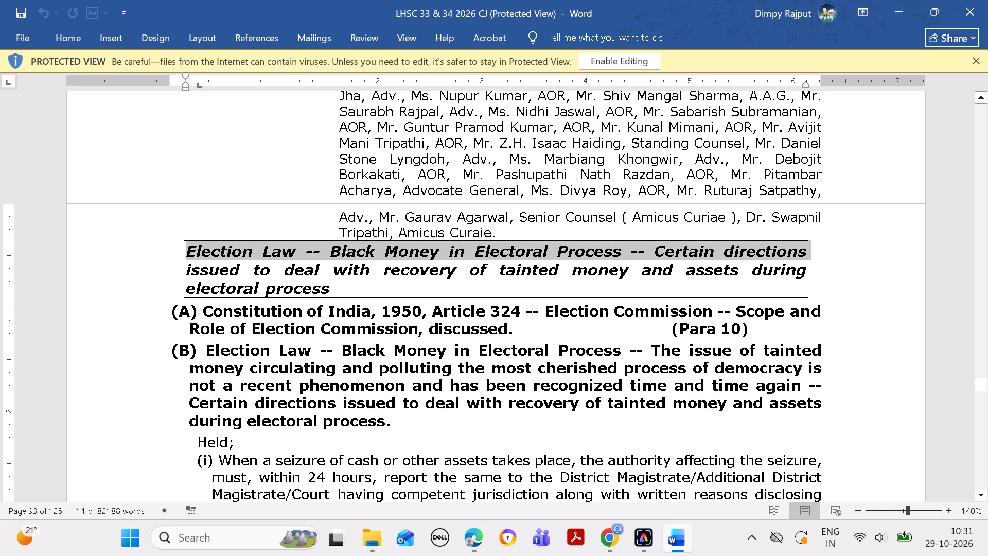
pyautogui.click(416, 260)
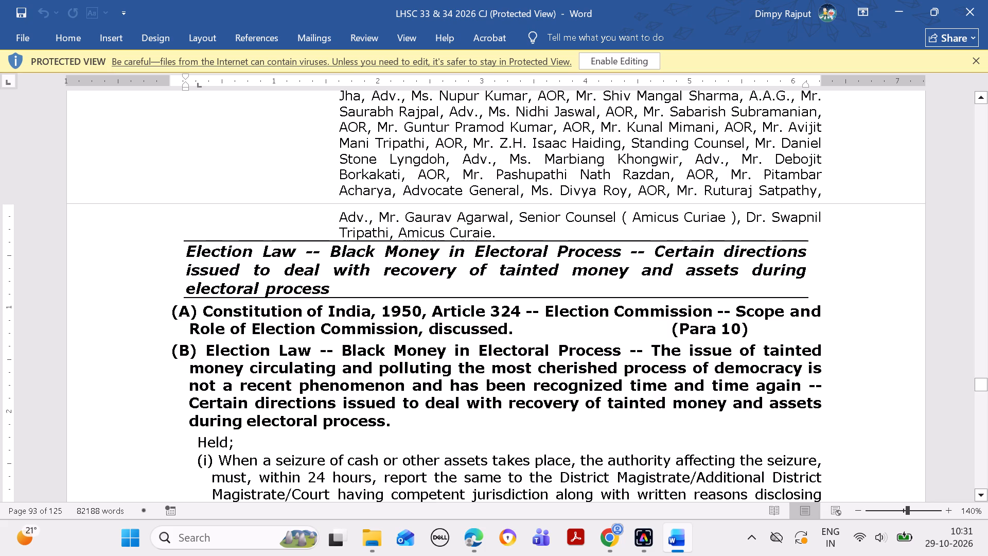
pyautogui.moveTo(187, 244); pyautogui.dragTo(405, 240)
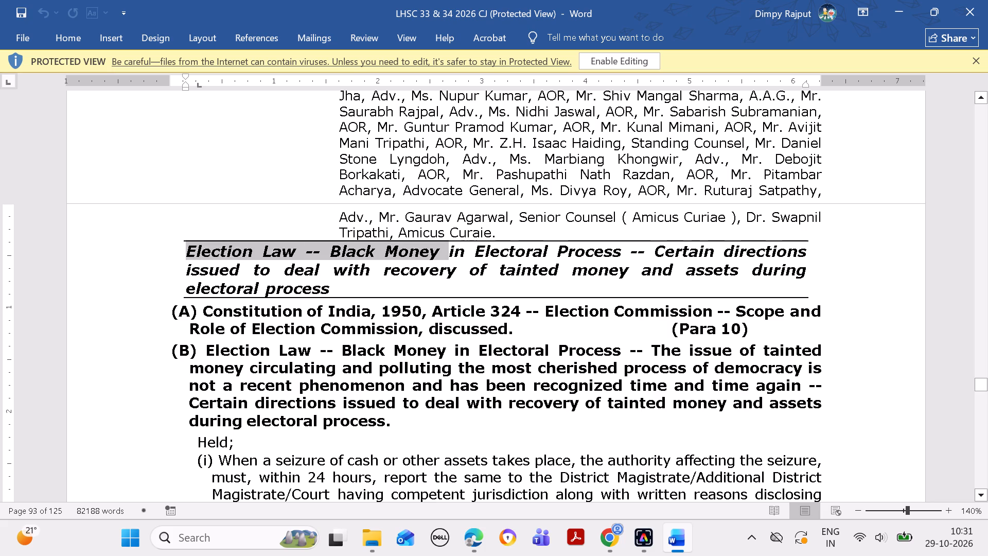
pyautogui.moveTo(405, 240); pyautogui.dragTo(575, 240)
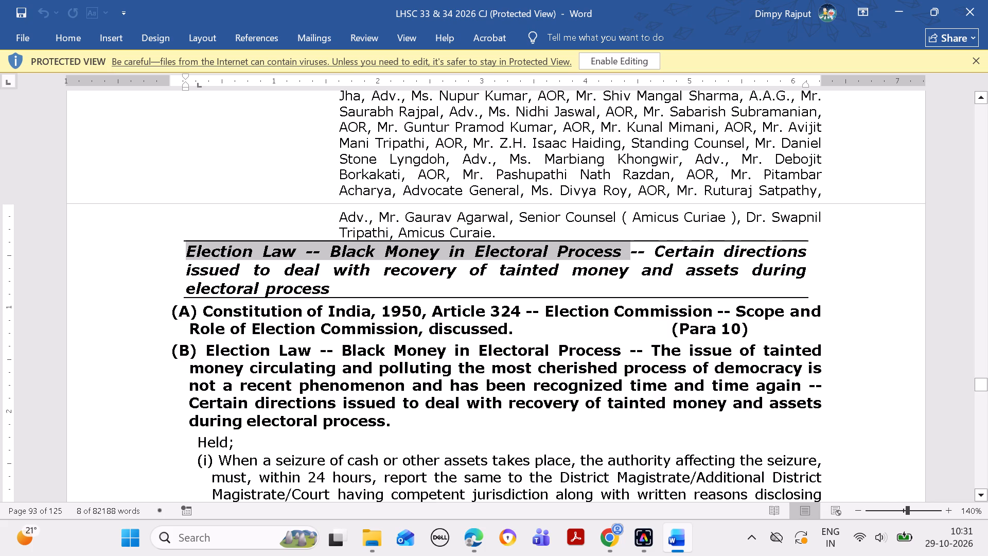
pyautogui.hotkey('ctrl', 'c')
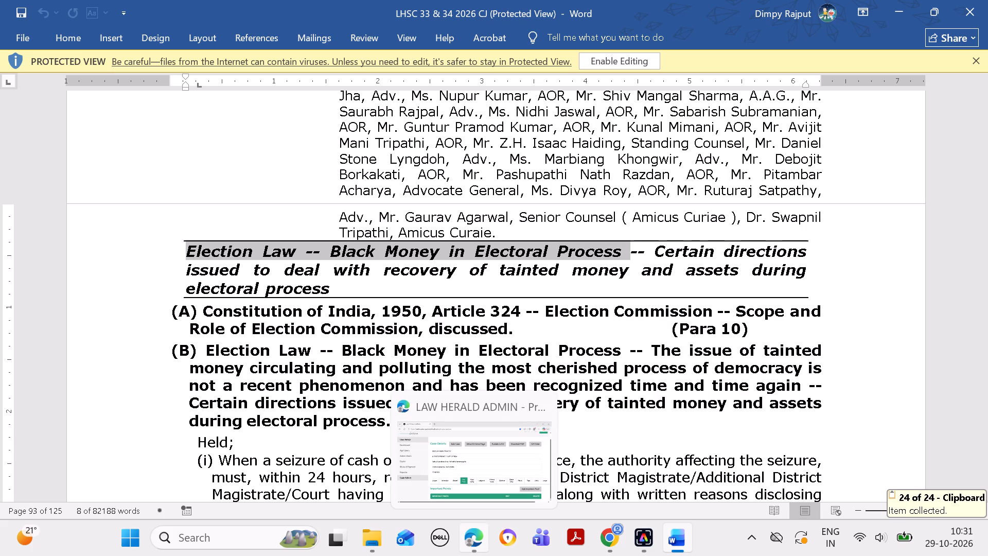
# Start a new important point in Law Herald Admin and save "Election Law -- Black Money in Electoral Process" as a new topic.
pyautogui.click(476, 539)
pyautogui.scroll(-3, 498, 417)
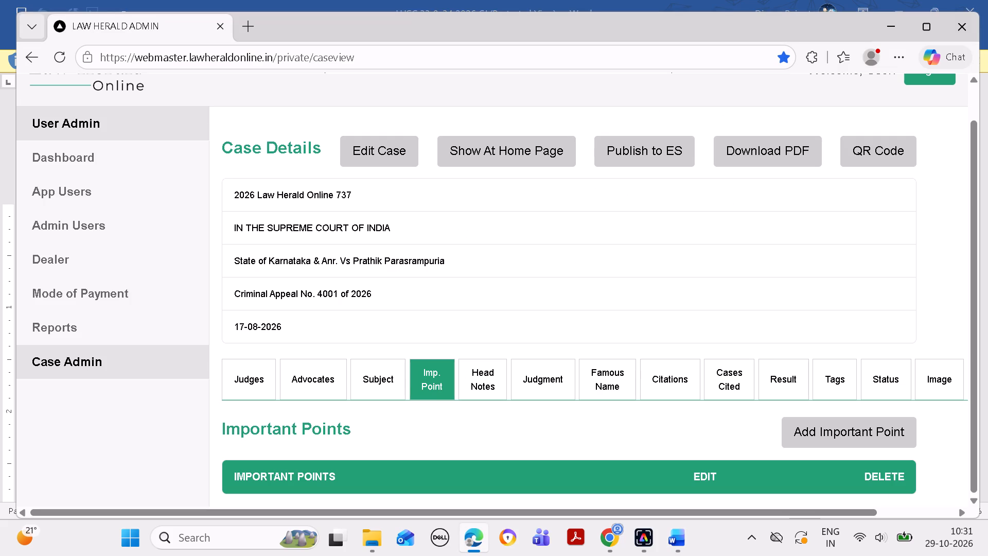
pyautogui.scroll(-1, 498, 415)
pyautogui.click(797, 433)
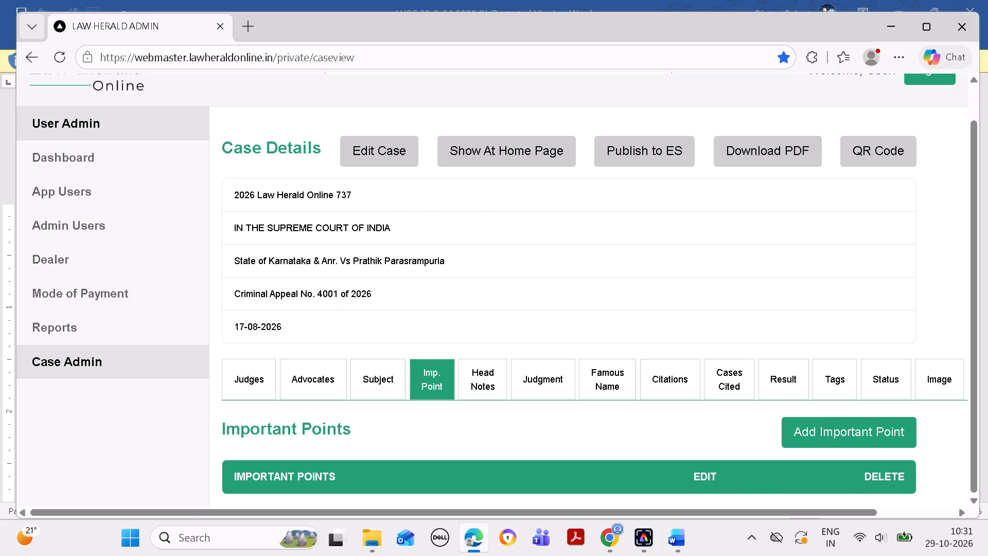
pyautogui.click(588, 169)
pyautogui.hotkey('ctrl', 'v')
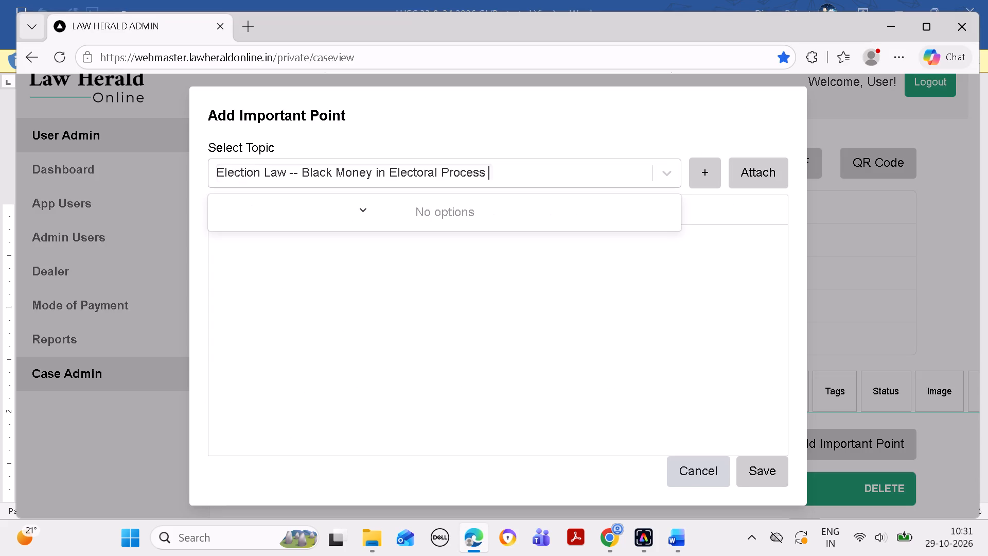
pyautogui.click(714, 175)
pyautogui.click(573, 291)
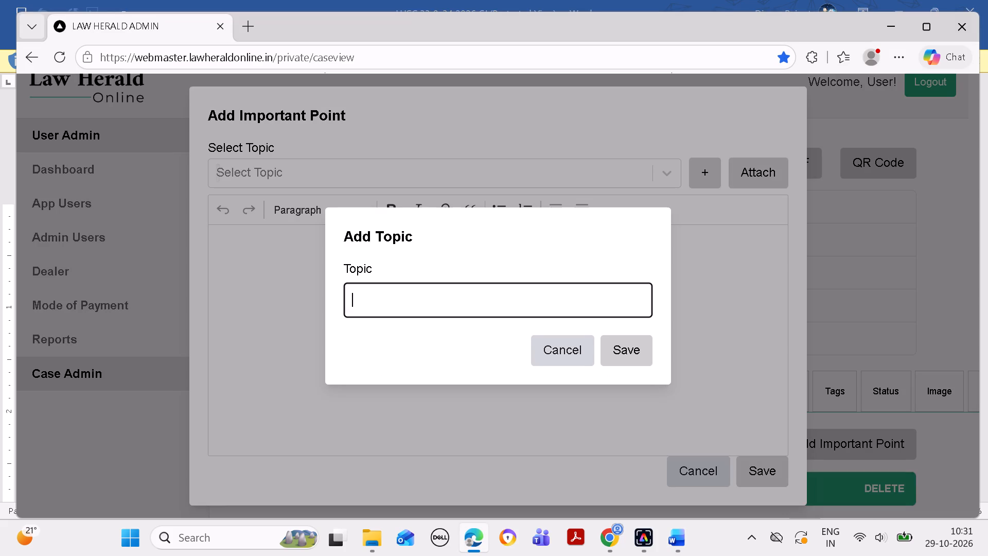
pyautogui.hotkey('ctrl', 'v')
pyautogui.press('BackSpace')
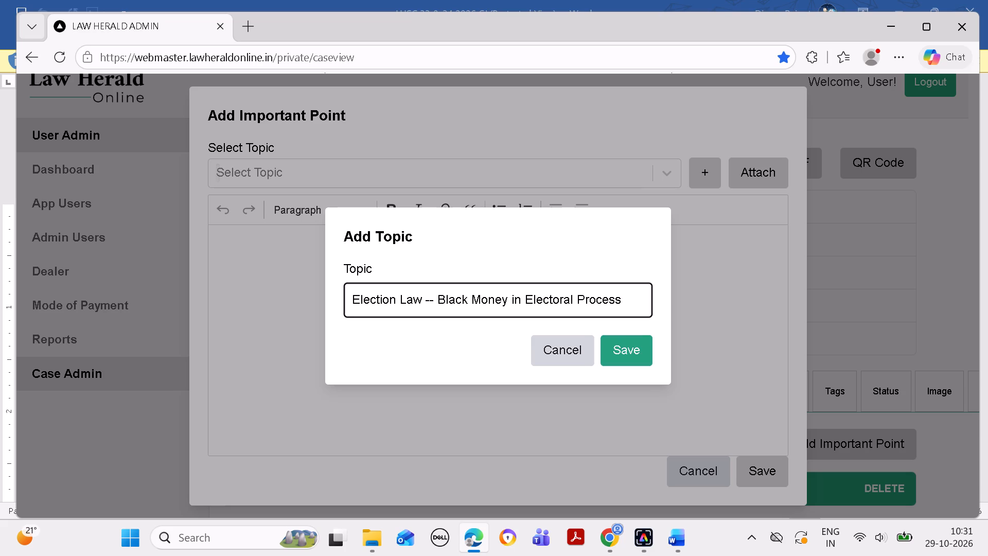
pyautogui.click(634, 357)
pyautogui.click(638, 162)
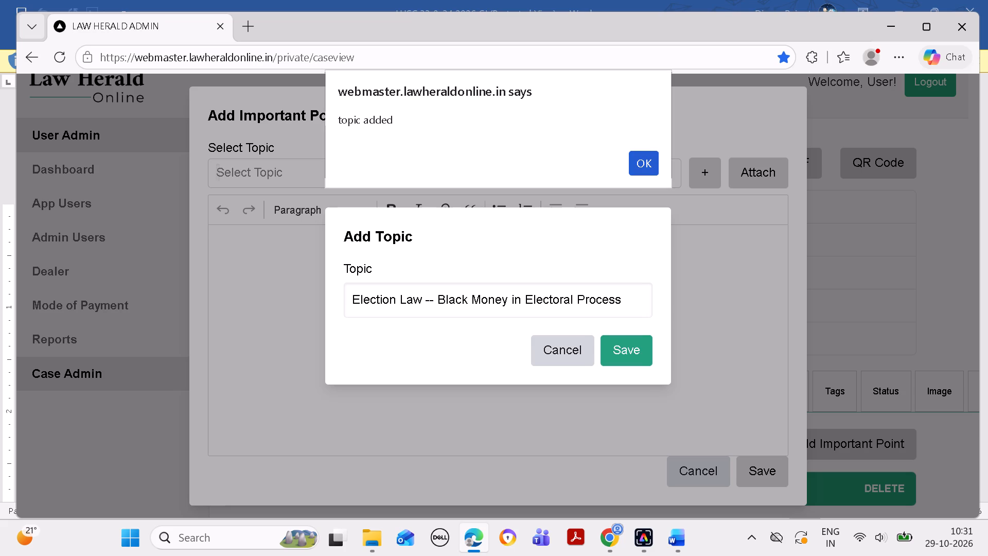
# Return to the Word judgment and select the text of headnotes (A) and (B) below the catch line.
pyautogui.scroll(-3, 573, 306)
pyautogui.click(680, 535)
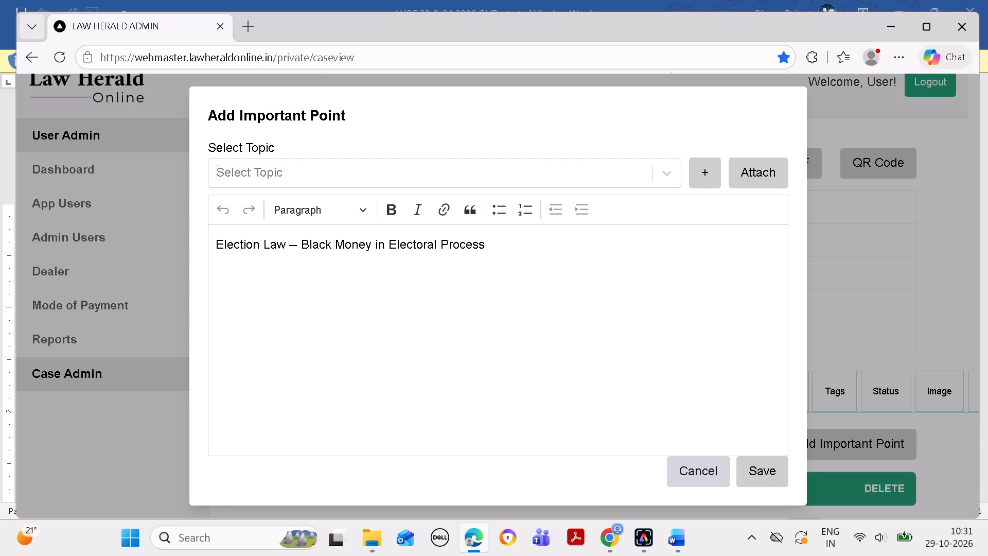
pyautogui.click(680, 537)
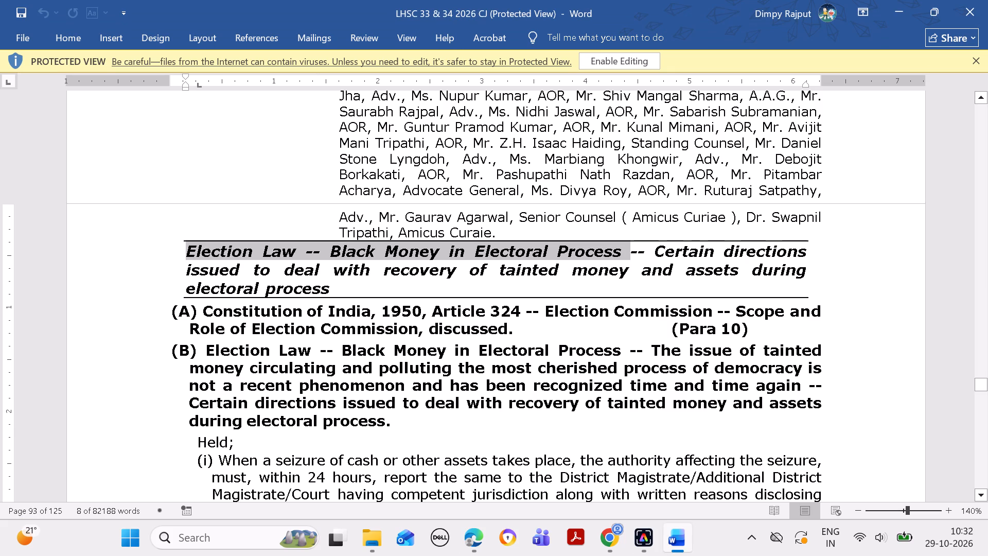
pyautogui.moveTo(203, 307); pyautogui.dragTo(400, 420)
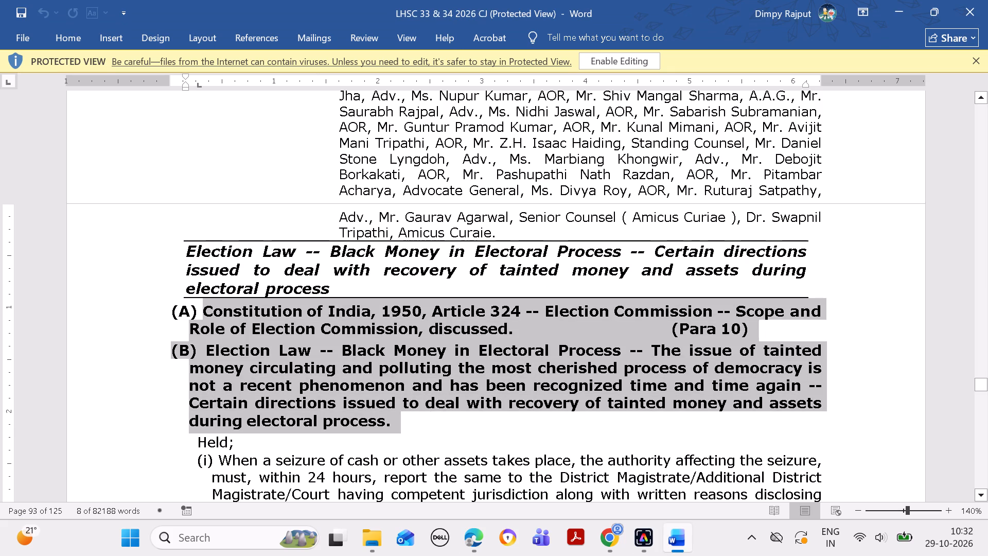
pyautogui.moveTo(400, 420); pyautogui.dragTo(394, 412)
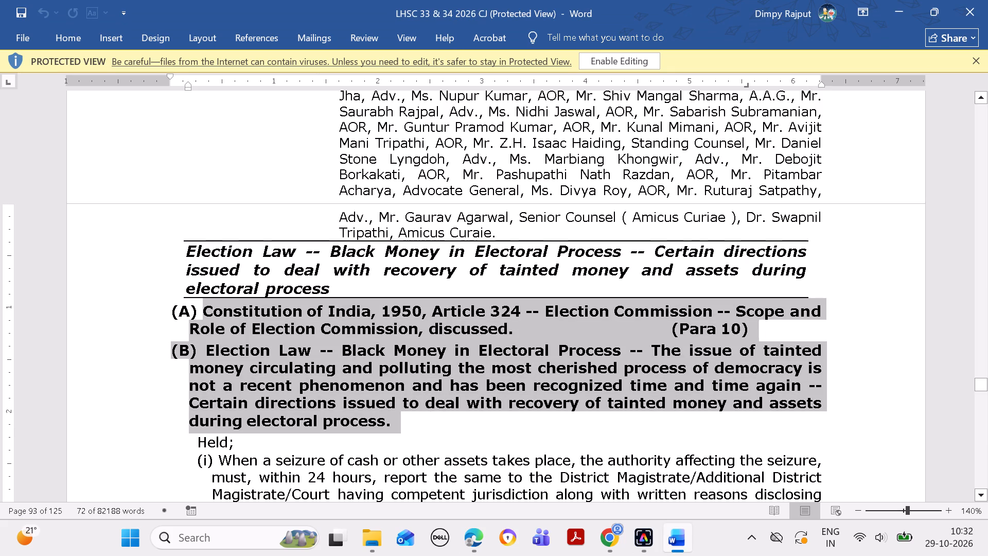
pyautogui.moveTo(171, 305); pyautogui.dragTo(382, 405)
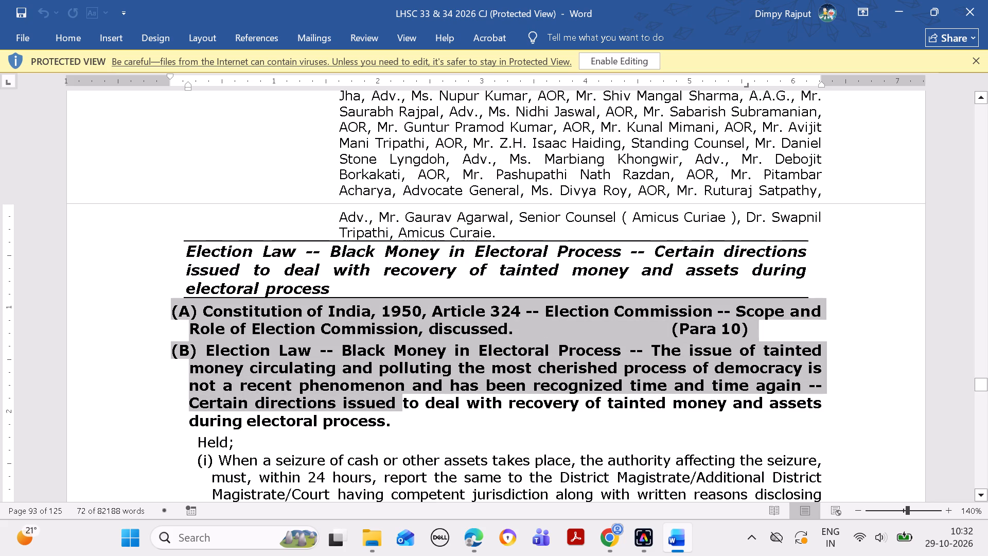
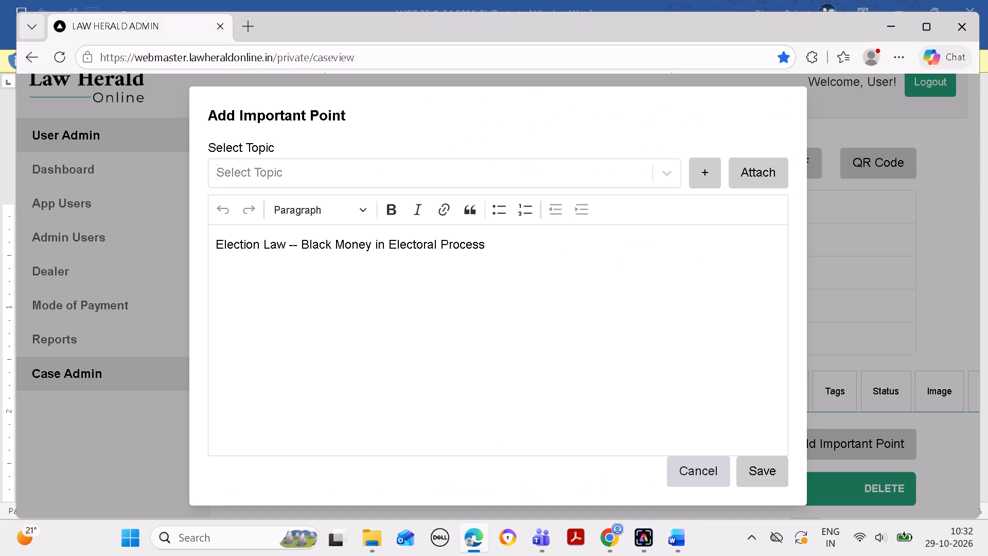
# Append "-- Certain directions issued to deal with recovery of tainted money and assets during electoral process" from the Word catch line to the important point.
pyautogui.click(680, 543)
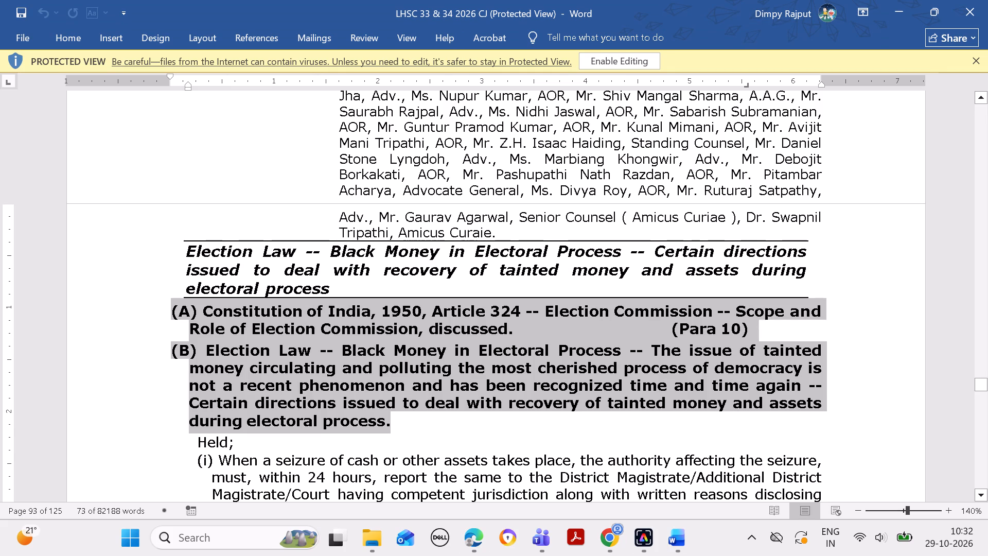
pyautogui.moveTo(654, 248); pyautogui.dragTo(686, 282)
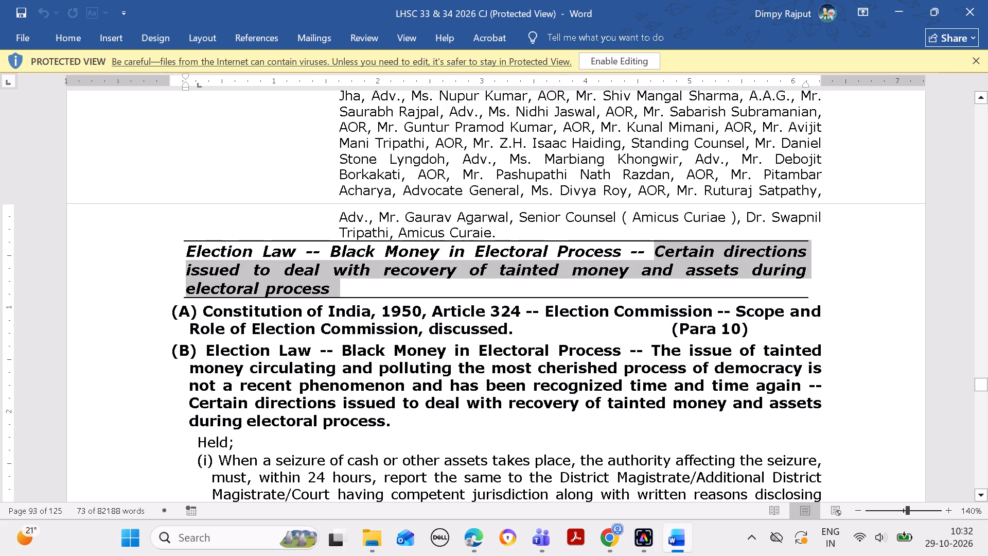
pyautogui.hotkey('ctrl', 'c')
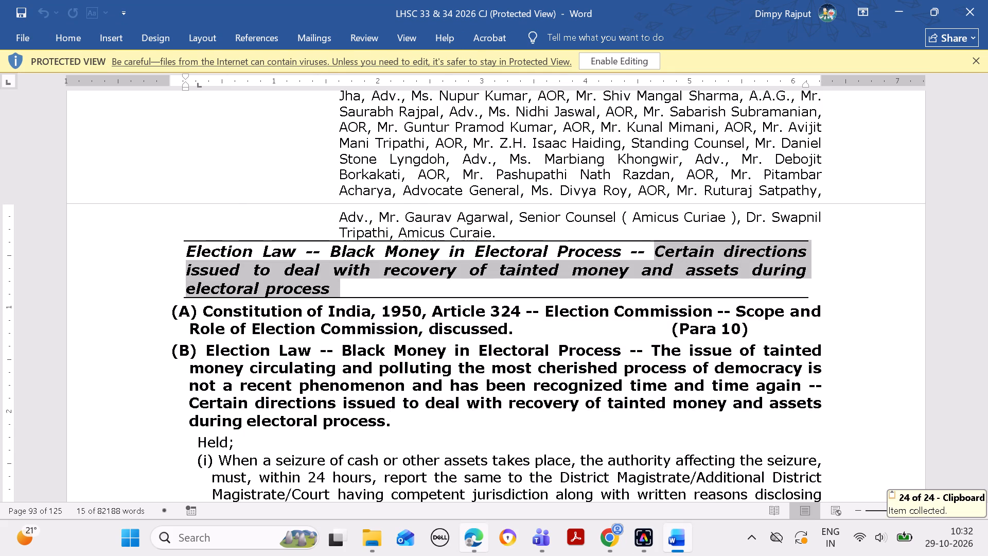
pyautogui.click(475, 538)
pyautogui.click(526, 294)
pyautogui.press('space')
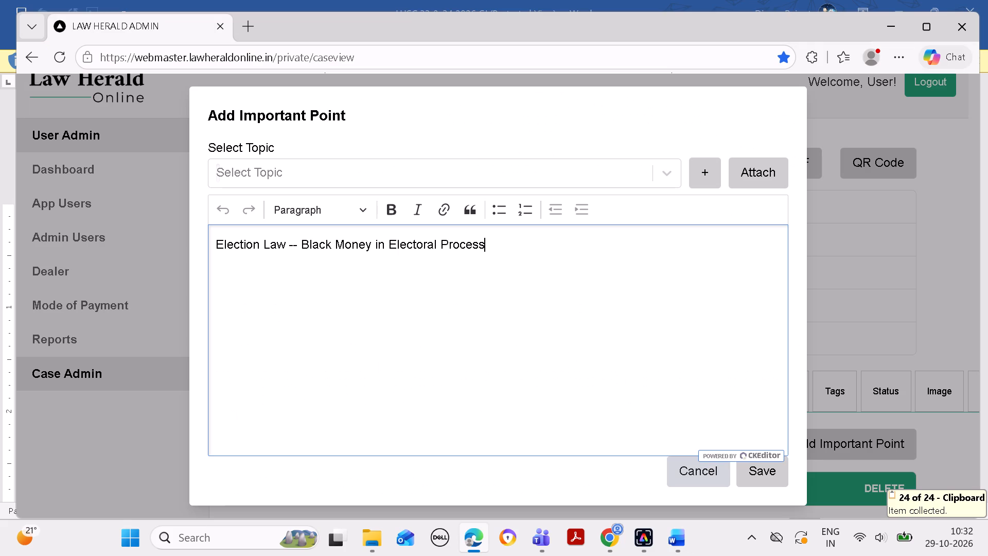
pyautogui.write('--')
pyautogui.press('space')
pyautogui.press('BackSpace')
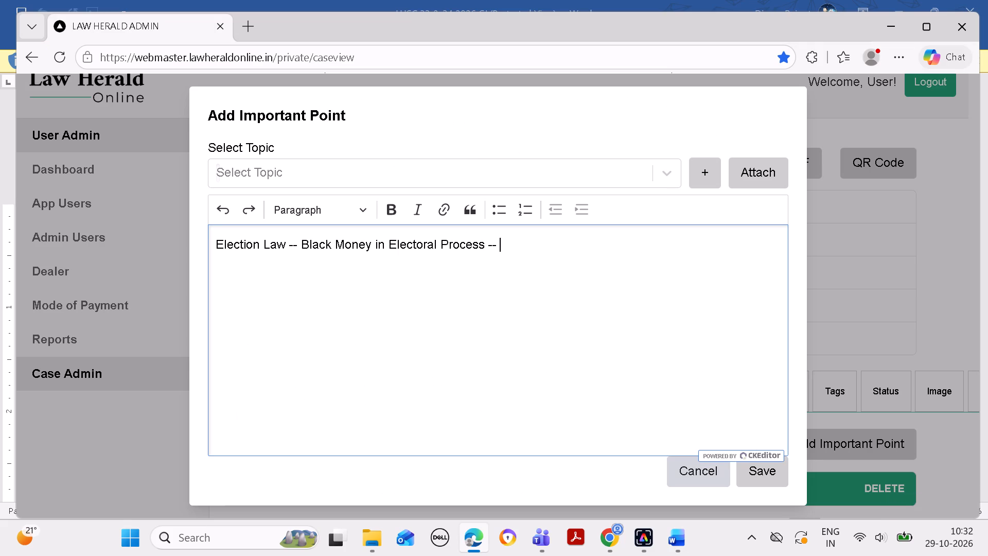
pyautogui.hotkey('ctrl', 'v')
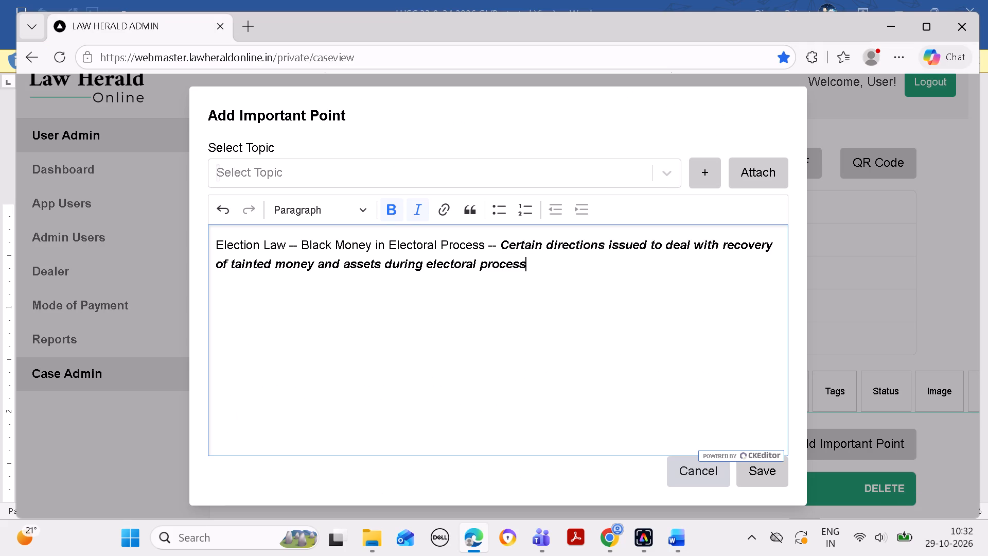
# Remove the bold and italic formatting from the appended catch-line text and save the important point.
pyautogui.moveTo(502, 239); pyautogui.dragTo(549, 280)
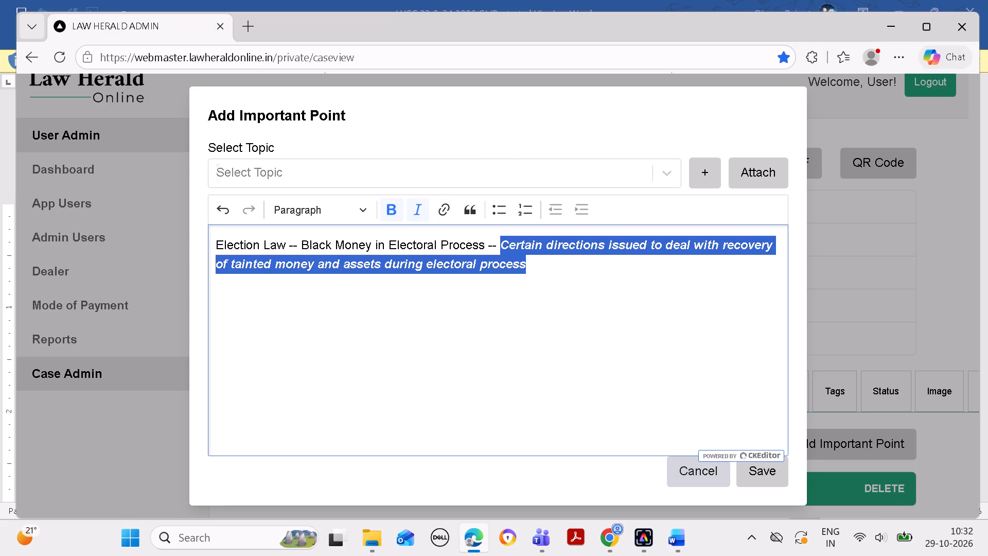
pyautogui.click(419, 206)
pyautogui.click(393, 211)
pyautogui.click(533, 286)
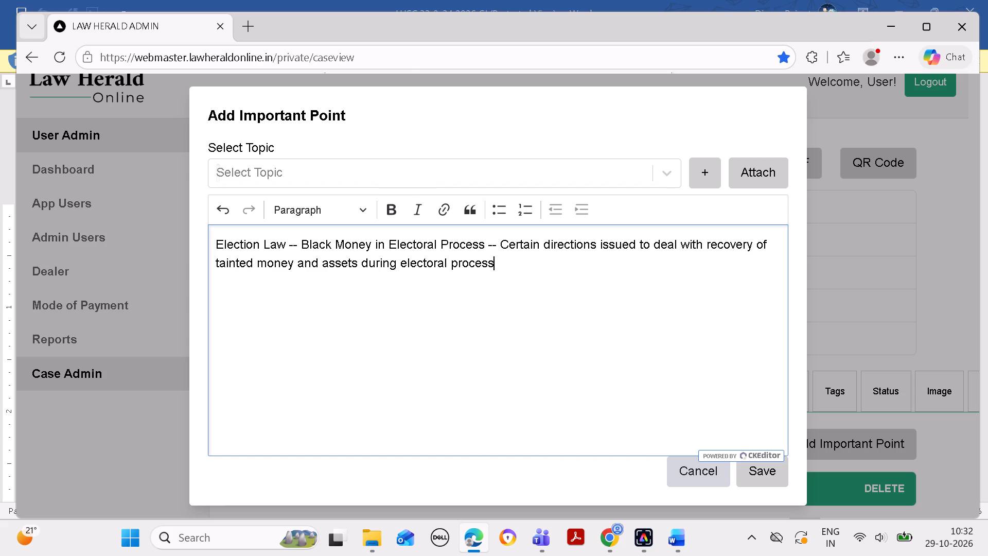
pyautogui.click(770, 472)
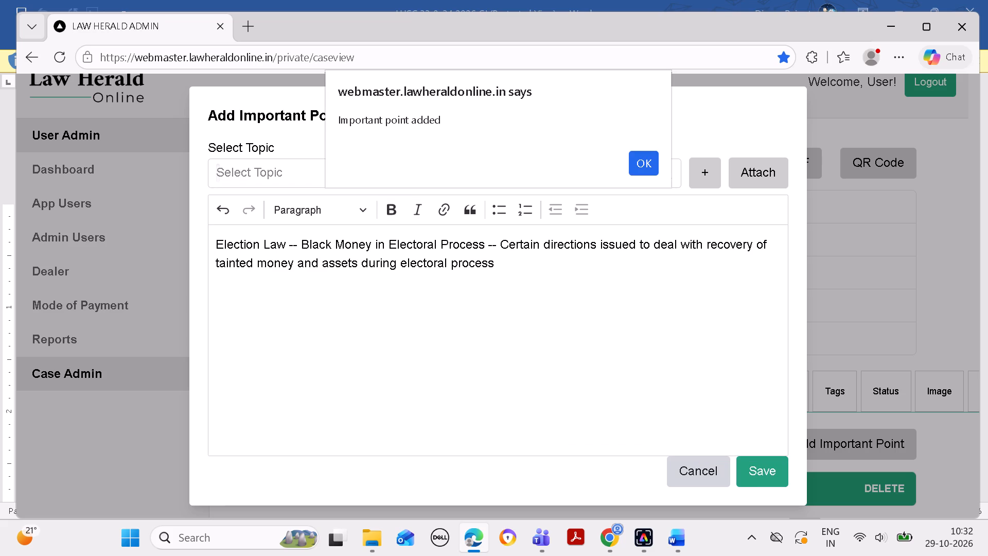
pyautogui.click(644, 175)
pyautogui.scroll(-5, 625, 312)
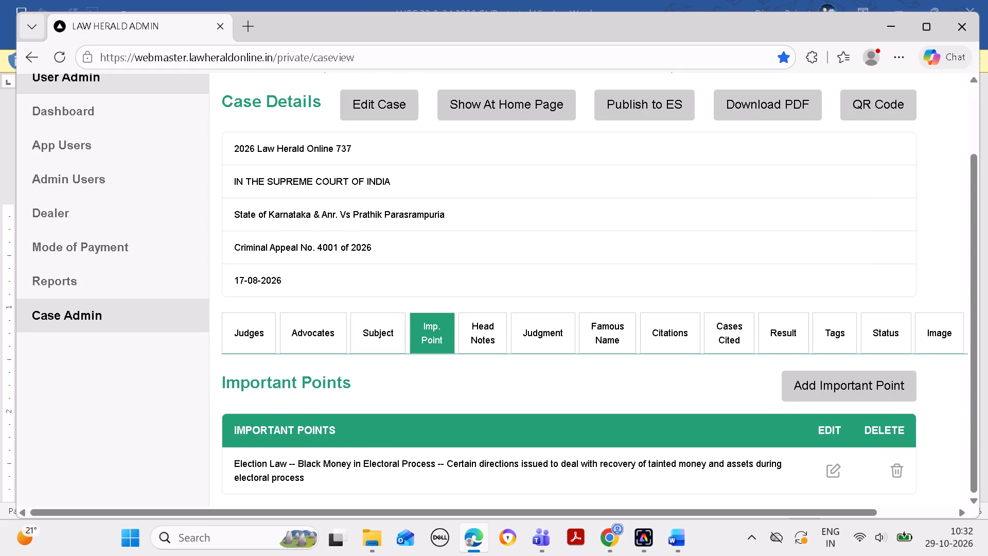
# Start a new headnote for the case and attach the act "Constitution of India, 1950", copied from headnote (A) in the Word judgment.
pyautogui.click(674, 528)
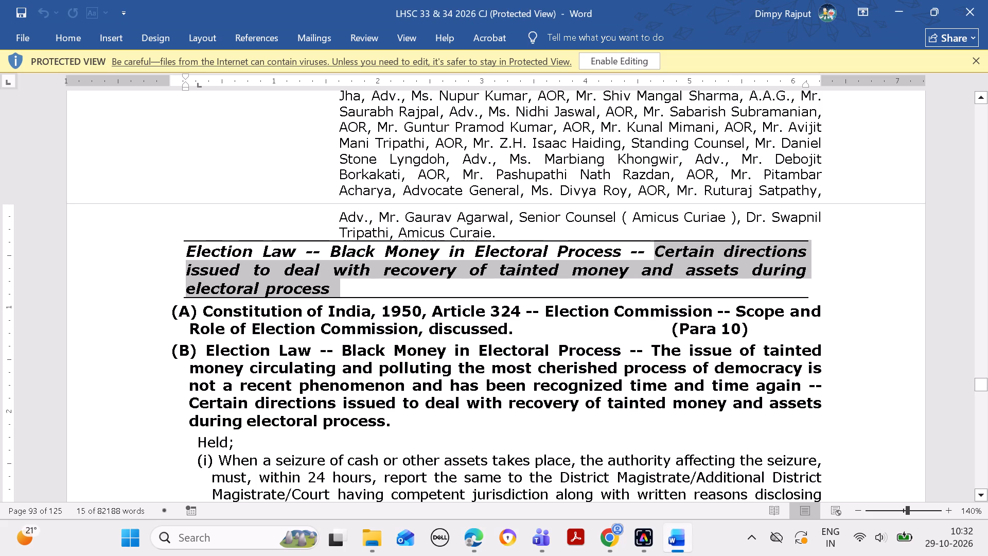
pyautogui.moveTo(206, 309); pyautogui.dragTo(393, 305)
pyautogui.hotkey('ctrl', 'c')
pyautogui.click(474, 533)
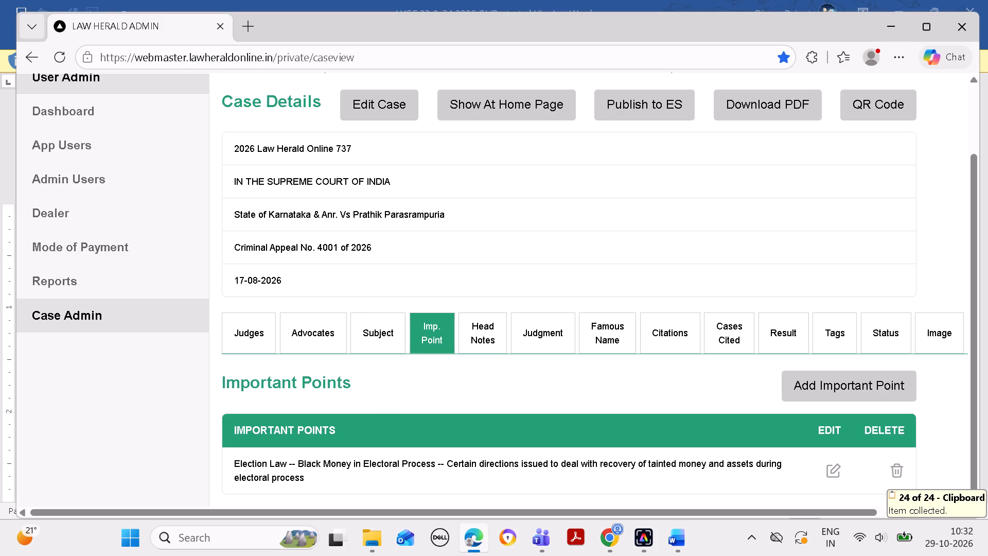
pyautogui.click(489, 328)
pyautogui.scroll(-3, 496, 331)
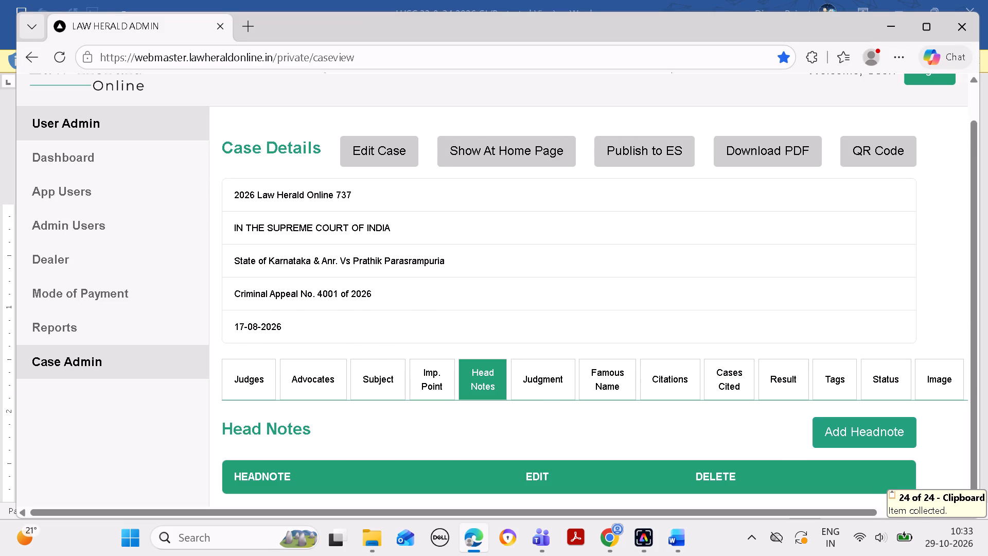
pyautogui.click(837, 426)
pyautogui.click(249, 177)
pyautogui.hotkey('ctrl', 'v')
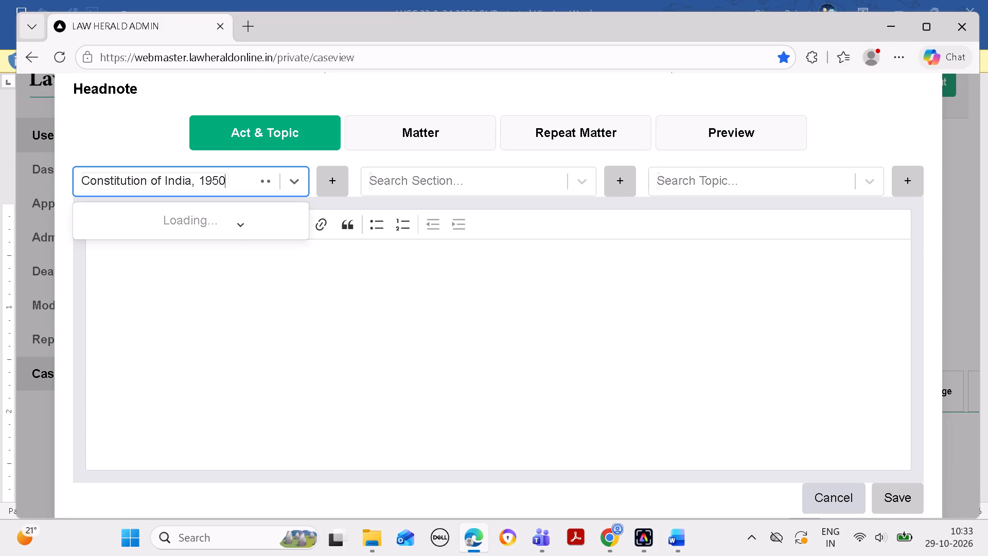
pyautogui.click(262, 225)
pyautogui.click(440, 273)
pyautogui.press('space')
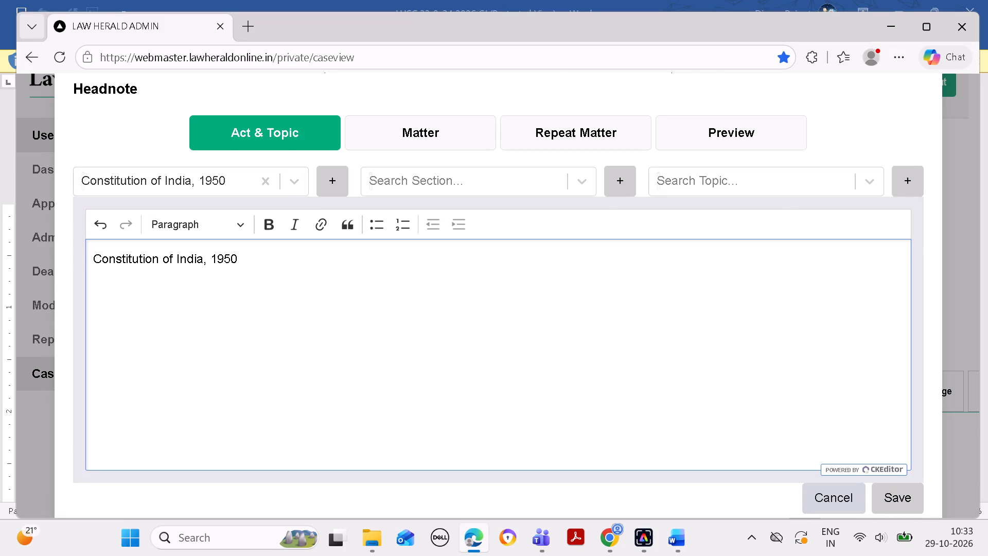
# Copy "Article 324" from headnote (A) in the Word judgment and search for it as the new headnote's section.
pyautogui.click(683, 543)
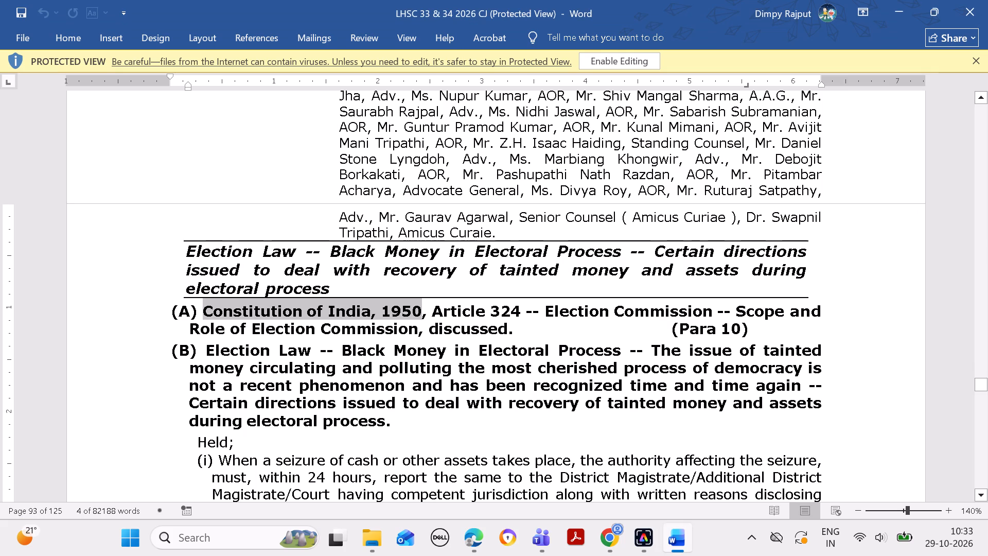
pyautogui.moveTo(430, 306); pyautogui.dragTo(485, 307)
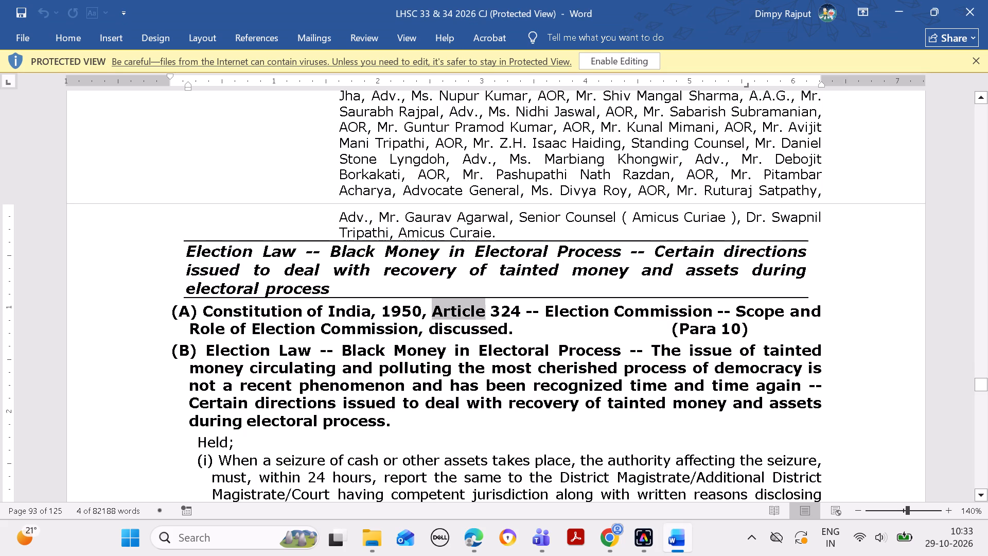
pyautogui.moveTo(485, 307); pyautogui.dragTo(513, 307)
pyautogui.hotkey('ctrl', 'c')
pyautogui.click(474, 534)
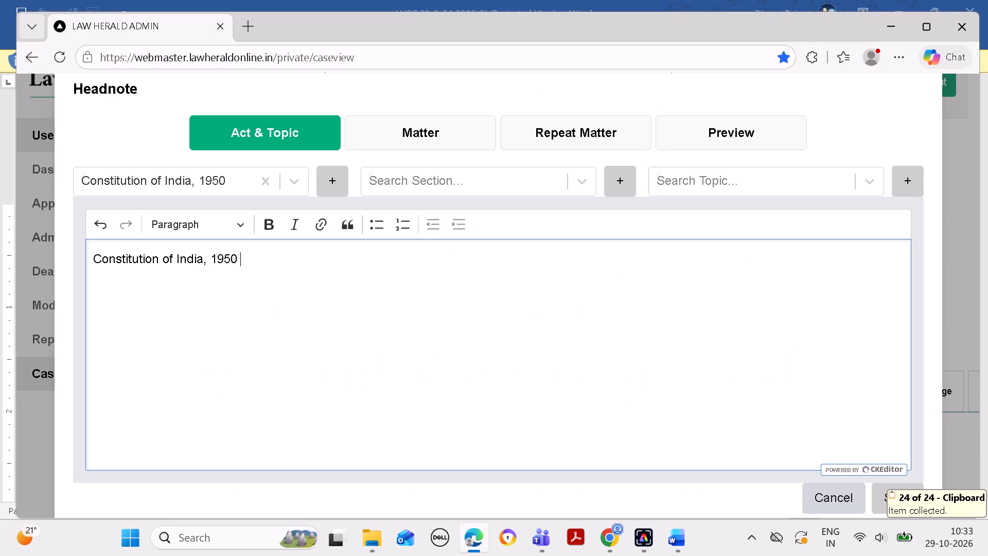
pyautogui.click(499, 179)
pyautogui.hotkey('ctrl', 'v')
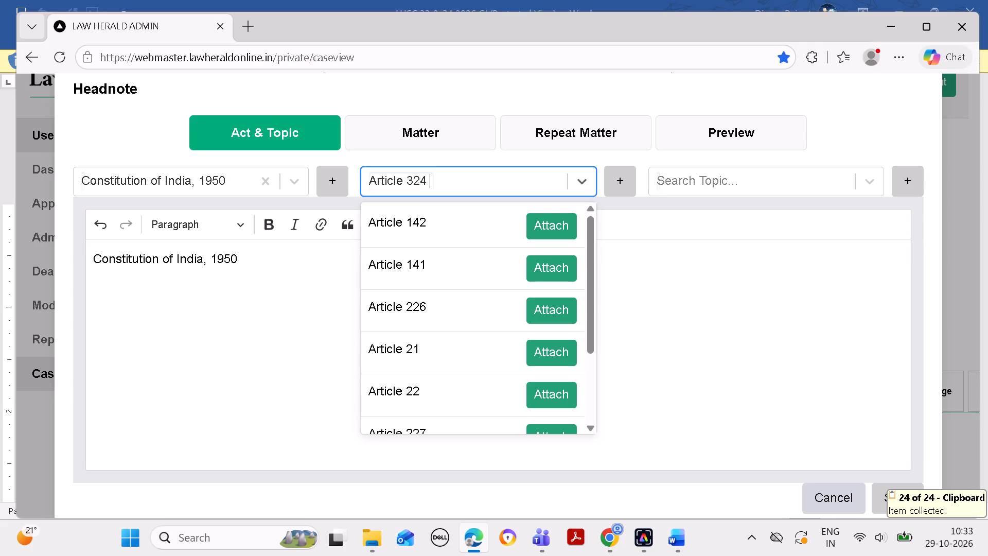
pyautogui.press('BackSpace')
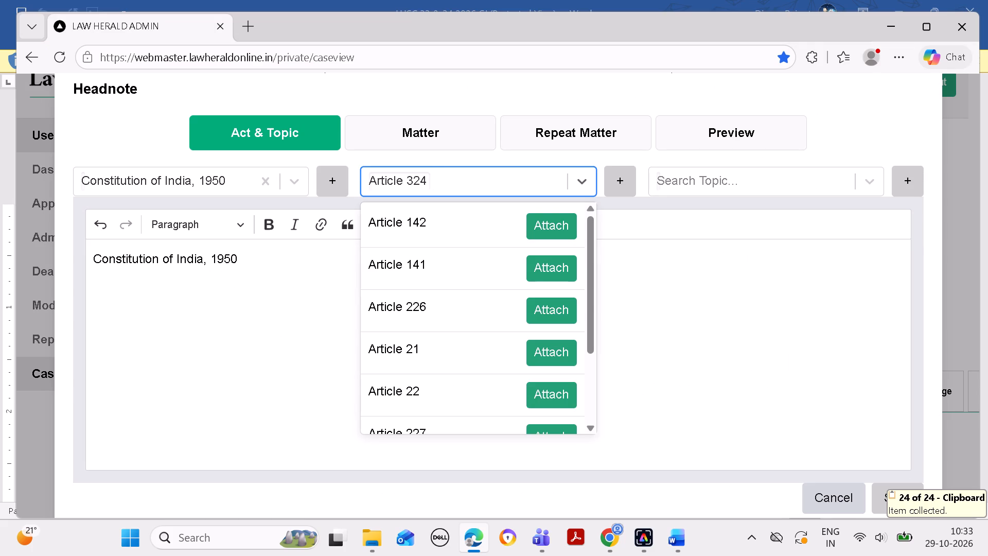
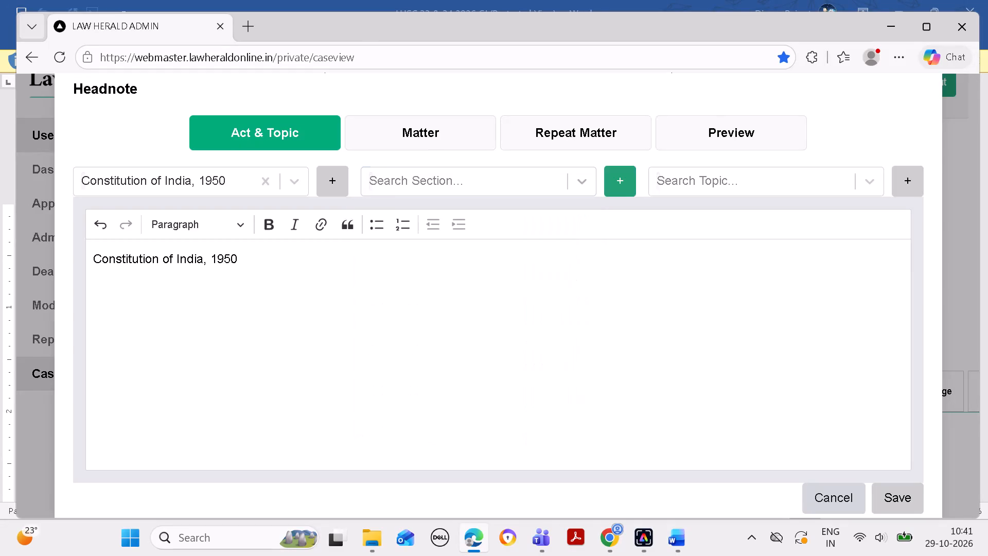
# Add a new section "Article 324" under Constitution of India, 1950 with sort letter B and "-" as both heading and description.
pyautogui.click(631, 176)
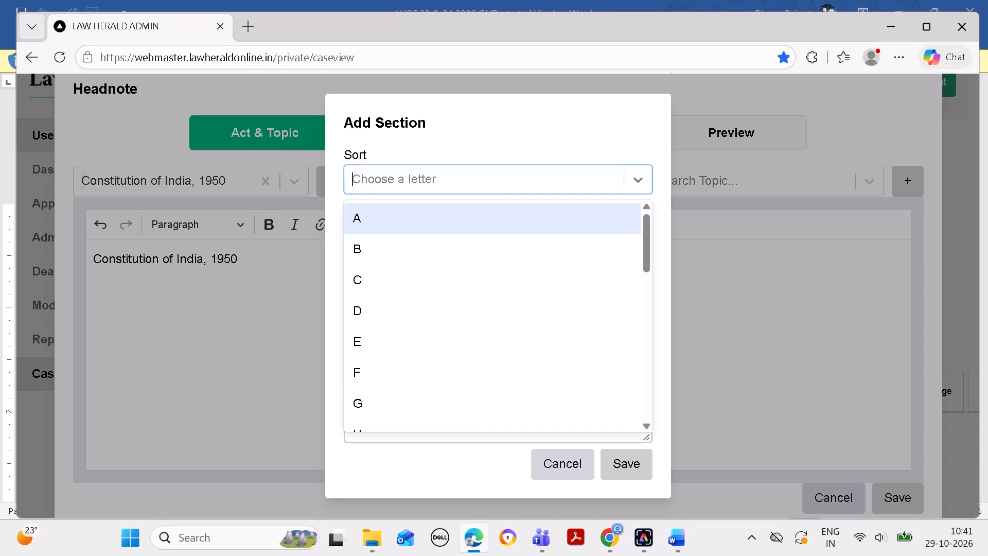
pyautogui.click(575, 249)
pyautogui.click(543, 238)
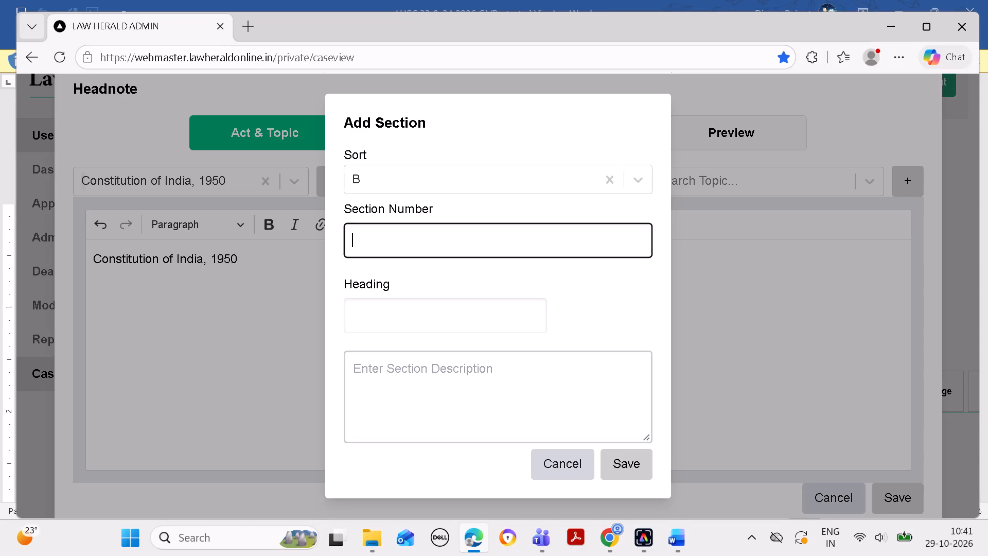
pyautogui.hotkey('ctrl', 'v')
pyautogui.press('BackSpace')
pyautogui.click(490, 302)
pyautogui.press('-')
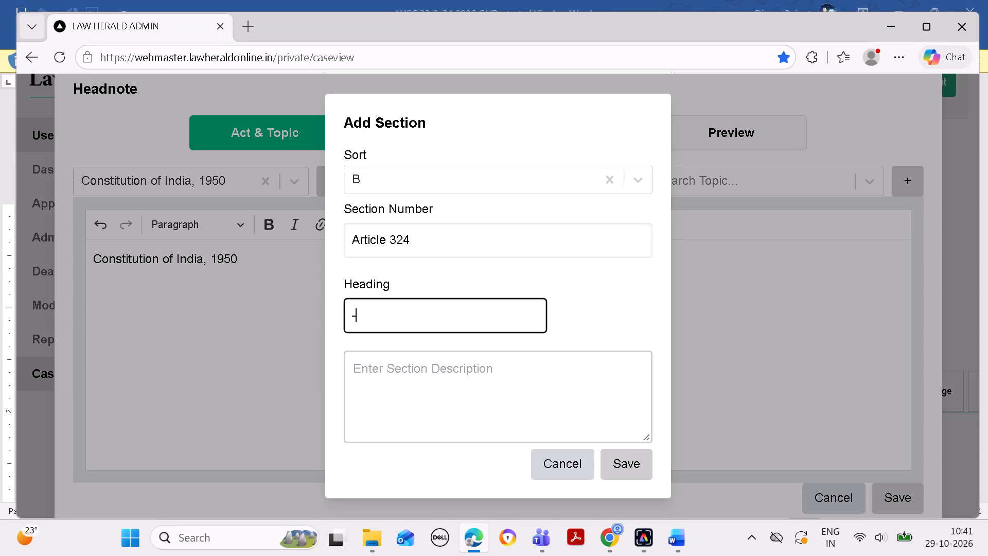
pyautogui.click(479, 374)
pyautogui.press('-')
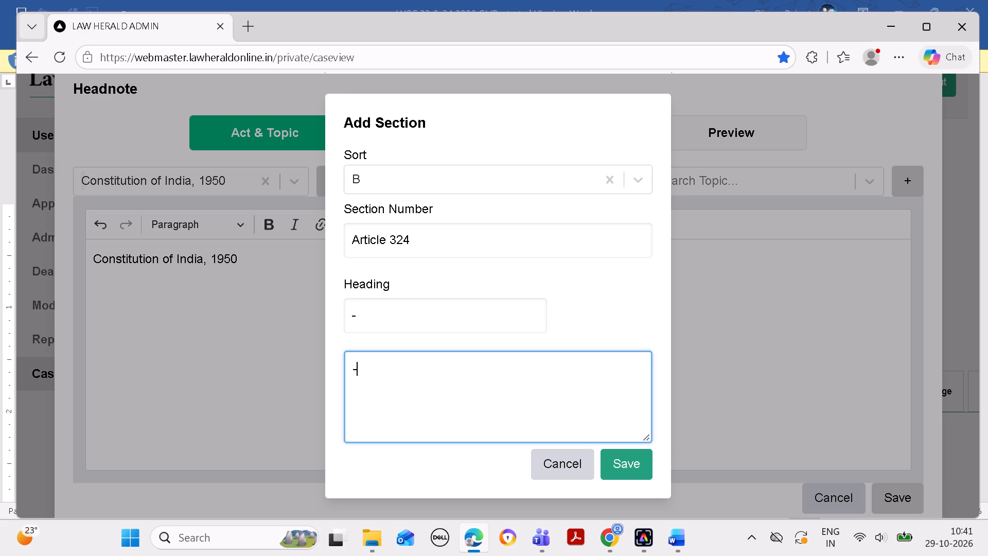
pyautogui.click(635, 460)
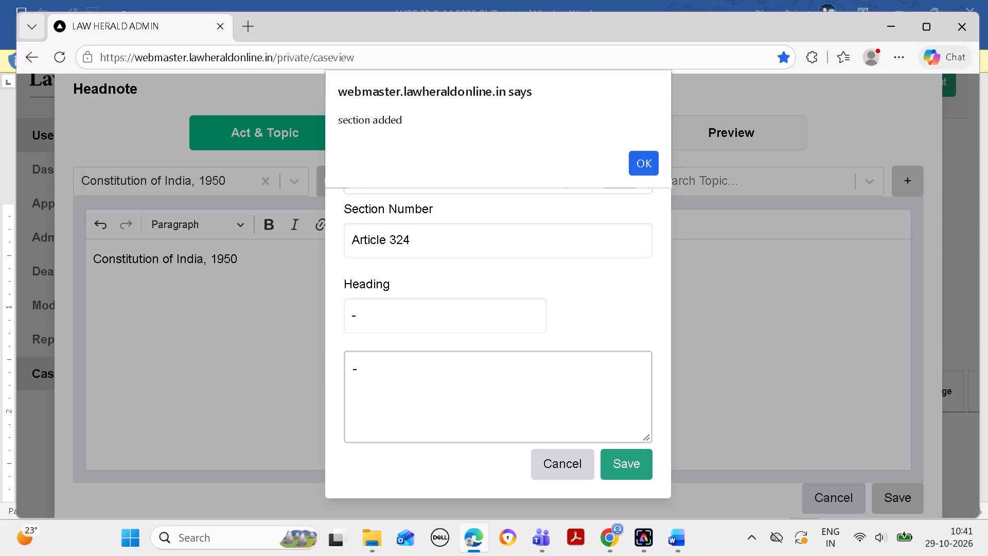
pyautogui.click(637, 166)
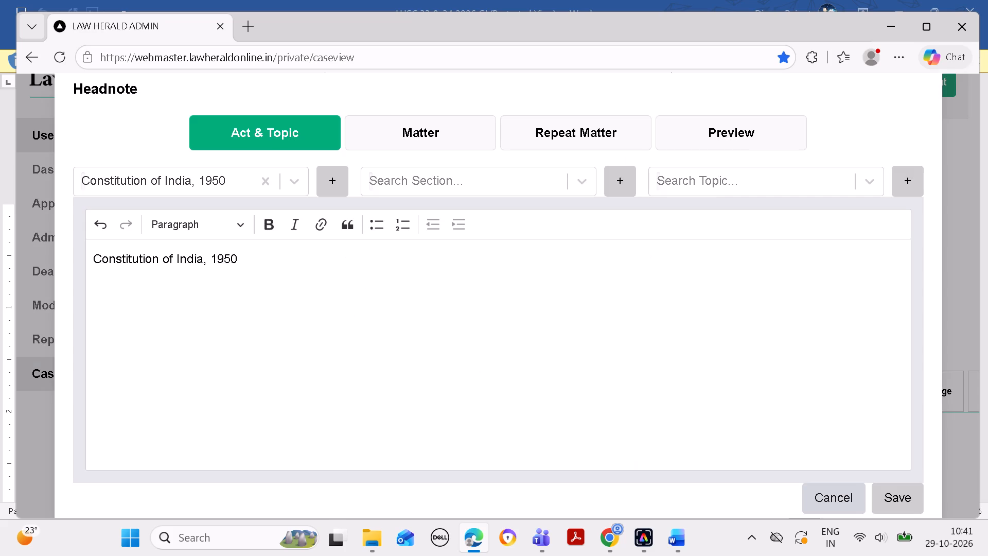
# Find the section by searching for 324 and attach "Article 324" to the headnote.
pyautogui.click(508, 177)
pyautogui.hotkey('ctrl', 'v')
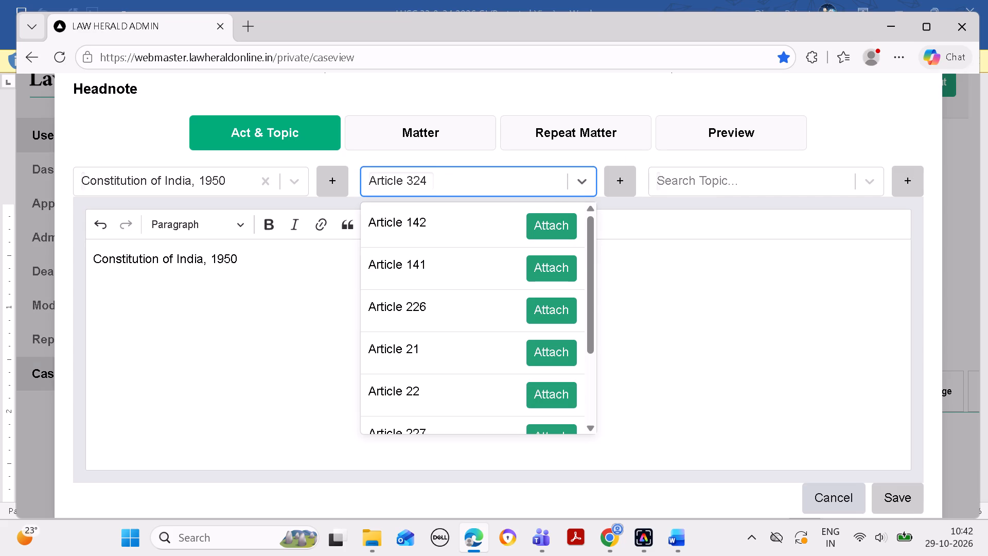
pyautogui.press('BackSpace')
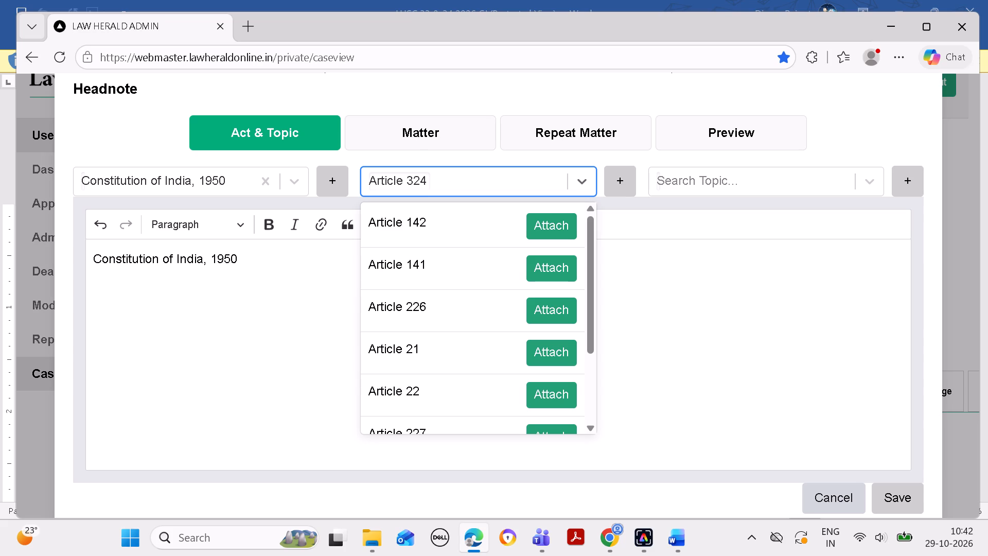
pyautogui.click(407, 185)
pyautogui.press('BackSpace')
pyautogui.press('BackSpace')
pyautogui.press('BackSpace')
pyautogui.press('BackSpace')
pyautogui.press('BackSpace')
pyautogui.press('BackSpace')
pyautogui.press('BackSpace')
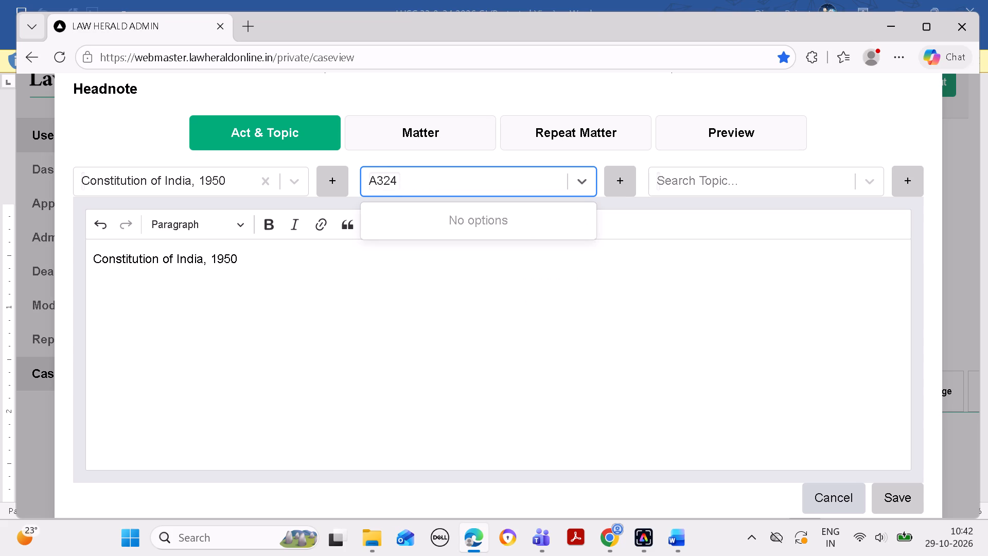
pyautogui.press('BackSpace')
pyautogui.click(566, 230)
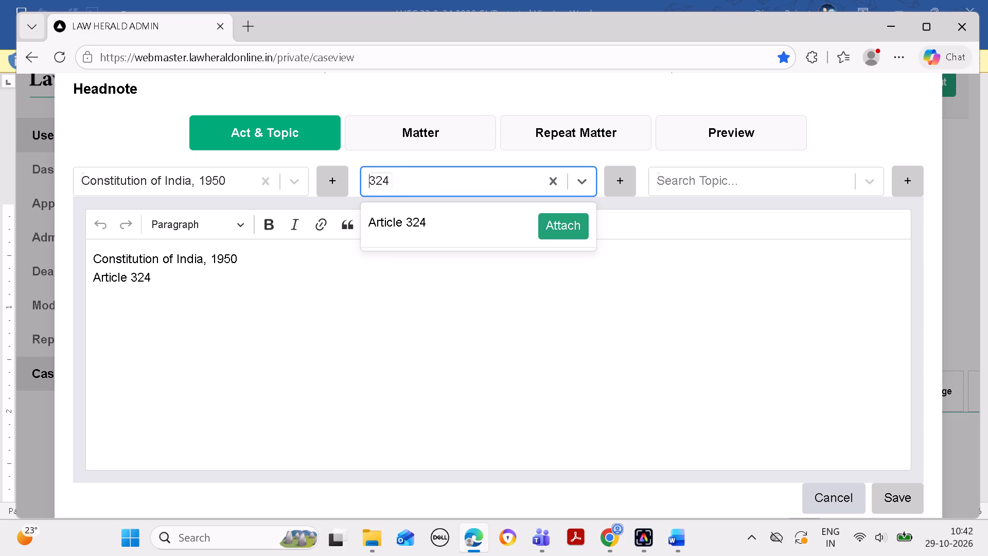
# Join the act and section in the headnote text on one line, separated by a space, and append " -- " after "Article 324".
pyautogui.click(87, 291)
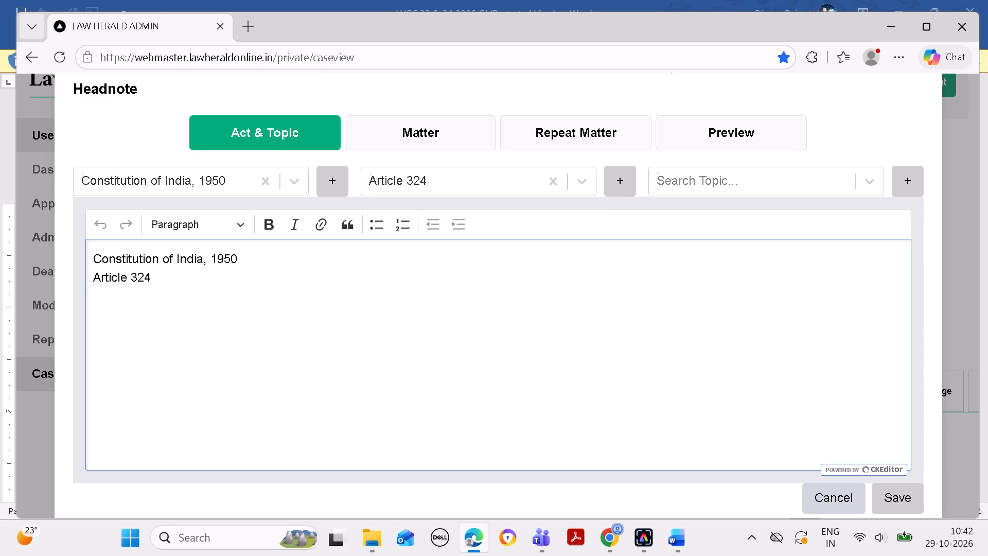
pyautogui.press('BackSpace')
pyautogui.press('BackSpace')
pyautogui.press('space')
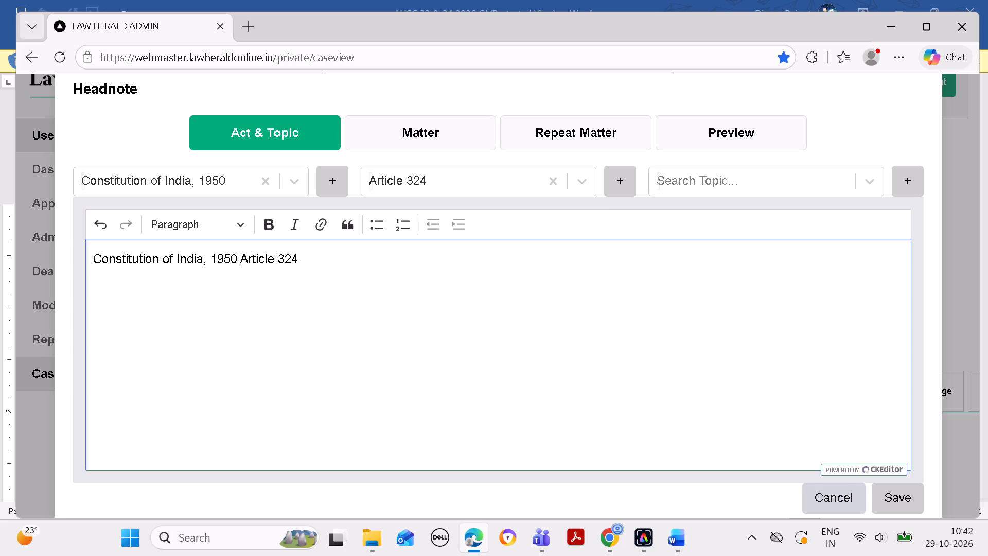
pyautogui.click(321, 291)
pyautogui.press('space')
pyautogui.write('--')
pyautogui.press('space')
pyautogui.press('BackSpace')
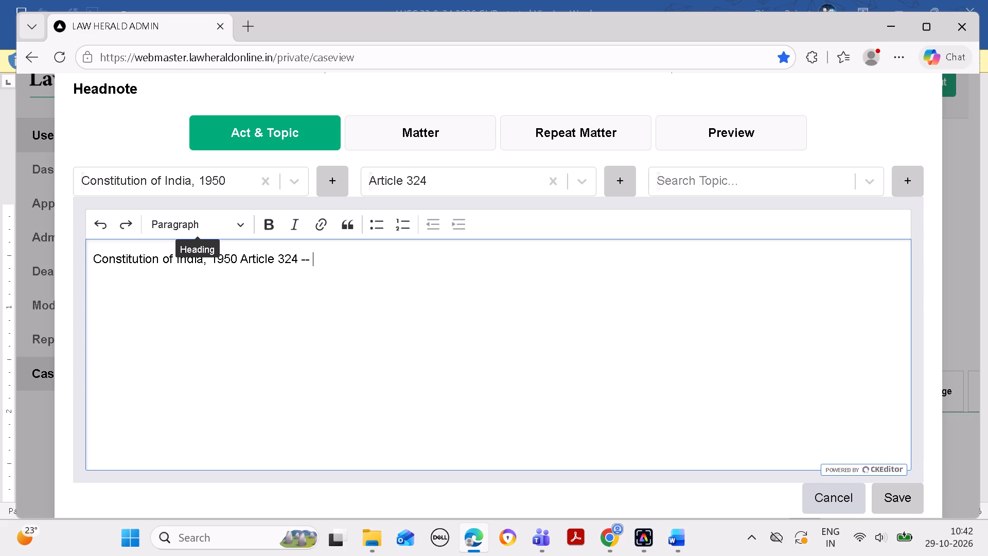
# Copy "Election Commission -- Scope and Role of Election Commission" from headnote (A) in the Word judgment.
pyautogui.click(686, 541)
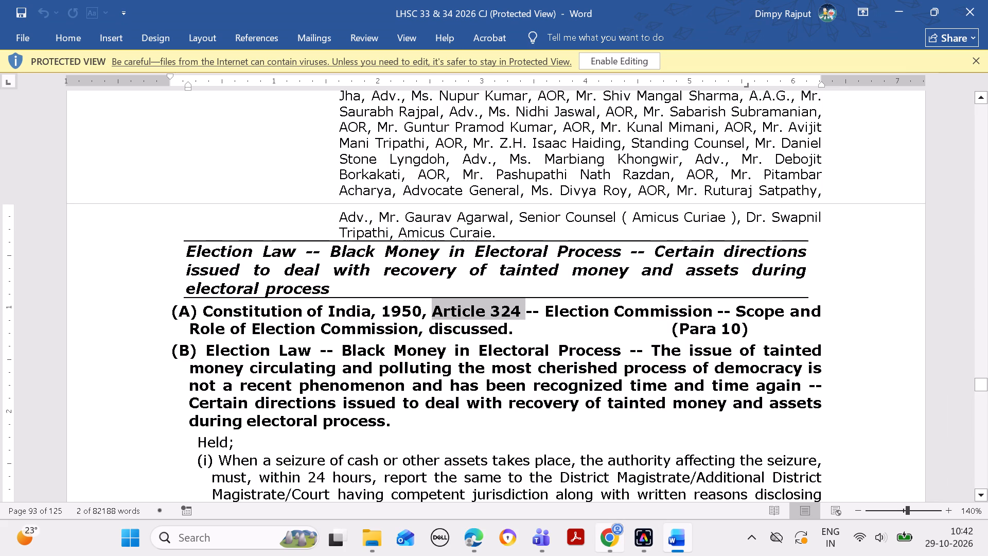
pyautogui.moveTo(545, 313); pyautogui.dragTo(552, 312)
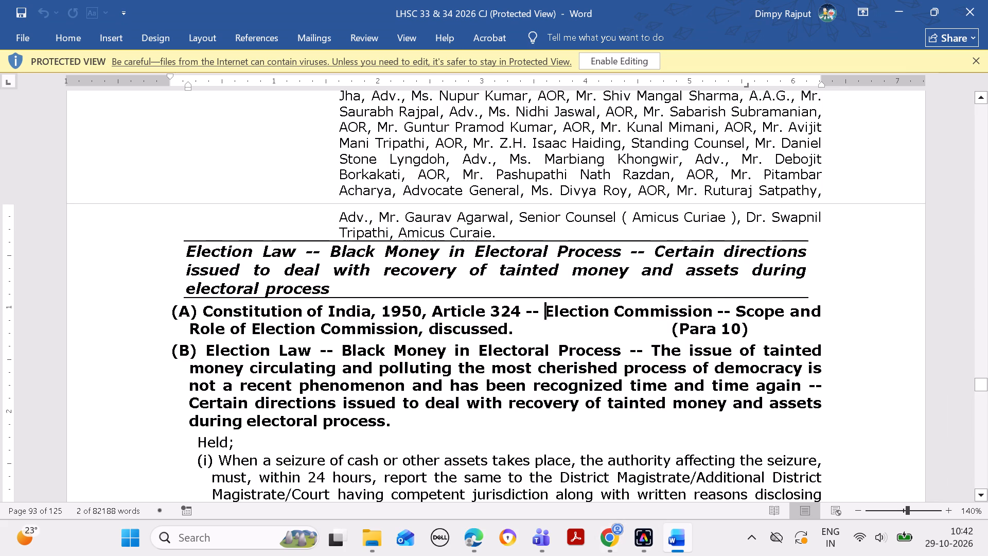
pyautogui.moveTo(552, 312); pyautogui.dragTo(453, 340)
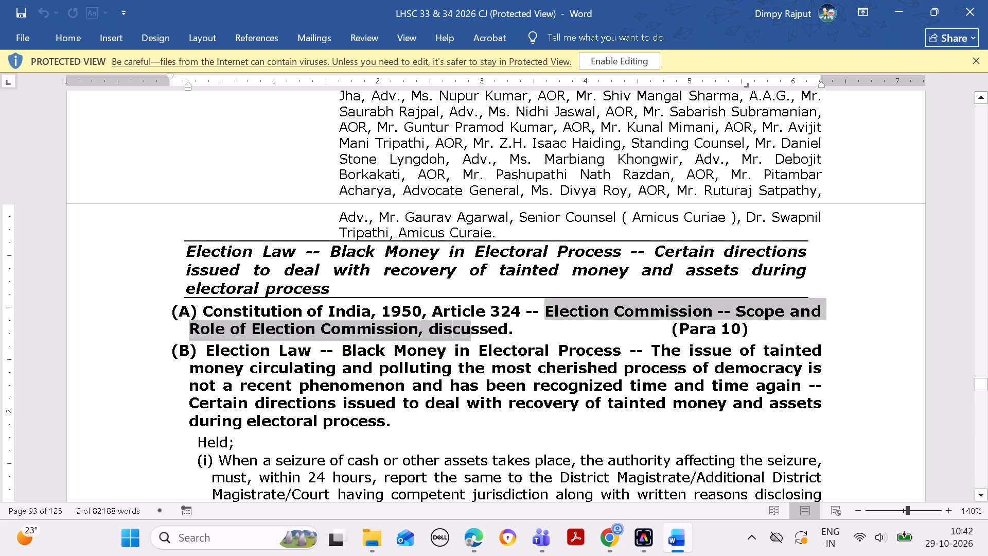
pyautogui.moveTo(453, 340); pyautogui.dragTo(311, 328)
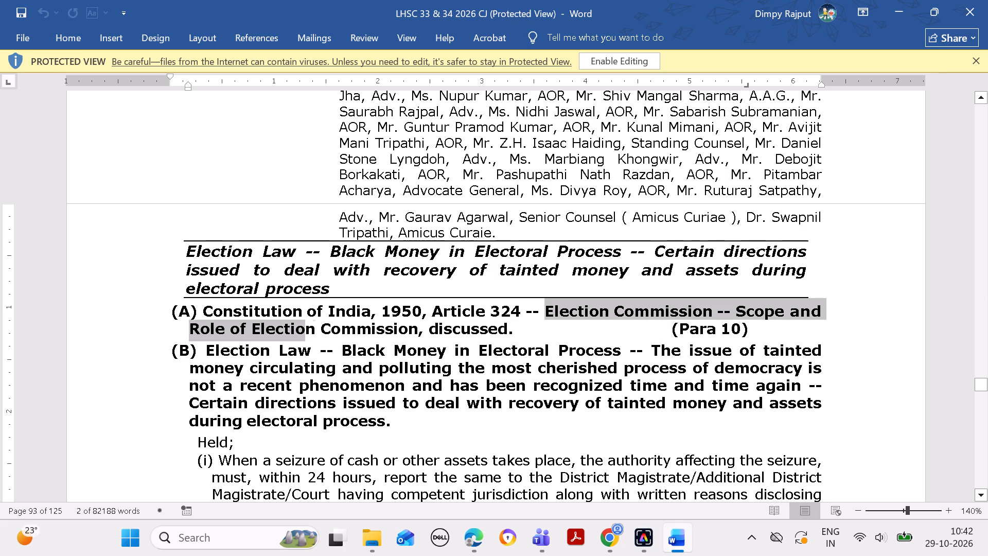
pyautogui.moveTo(311, 328); pyautogui.dragTo(364, 325)
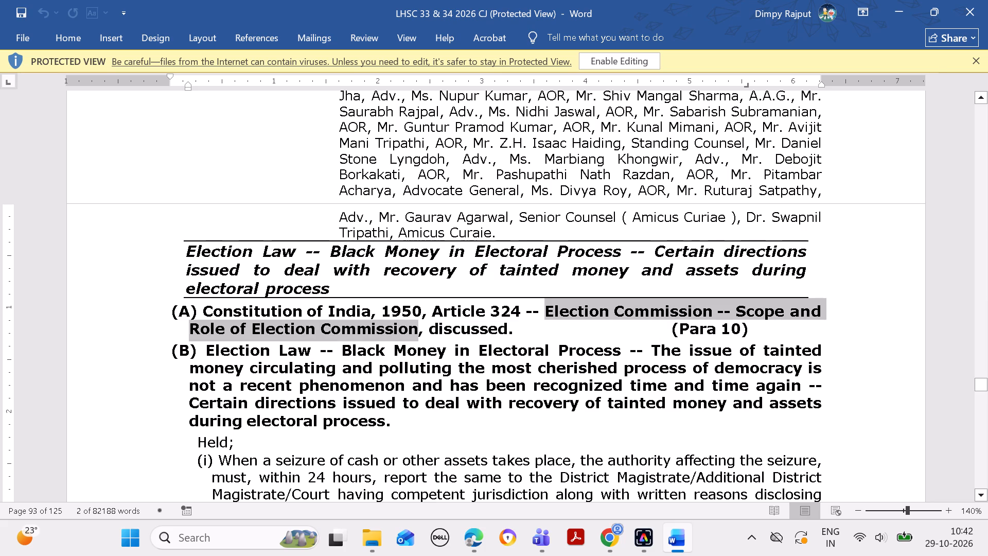
pyautogui.moveTo(364, 325); pyautogui.dragTo(368, 325)
pyautogui.click(566, 322)
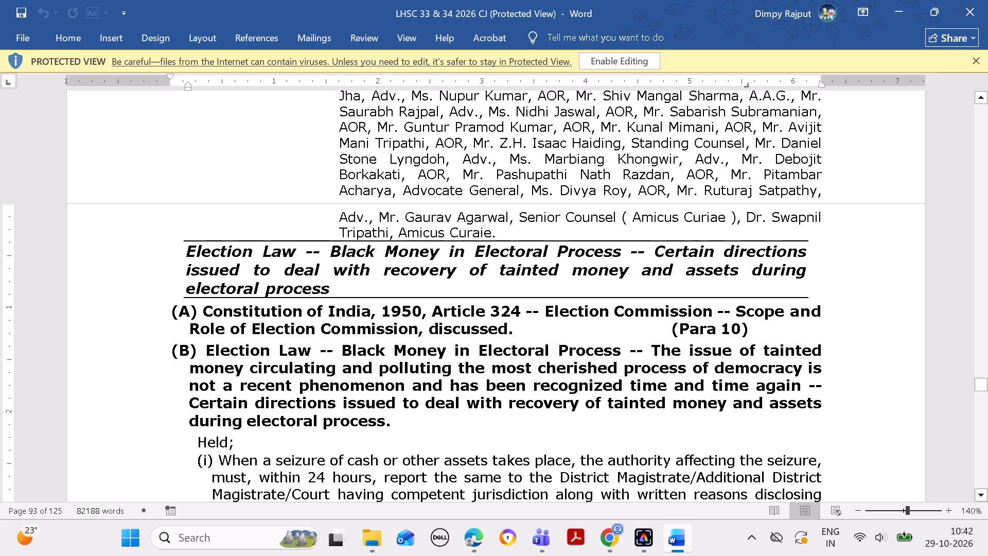
pyautogui.moveTo(543, 310); pyautogui.dragTo(754, 305)
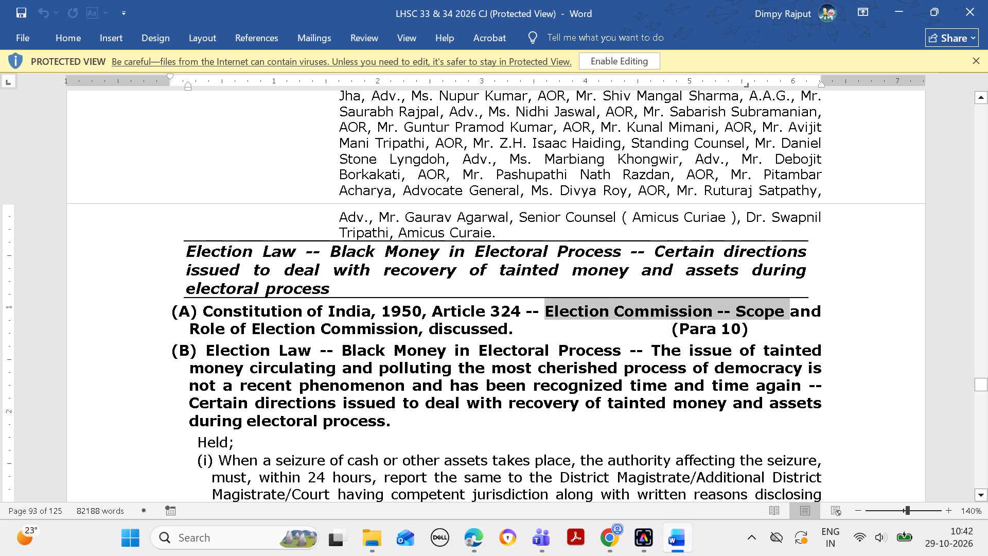
pyautogui.moveTo(754, 305); pyautogui.dragTo(421, 326)
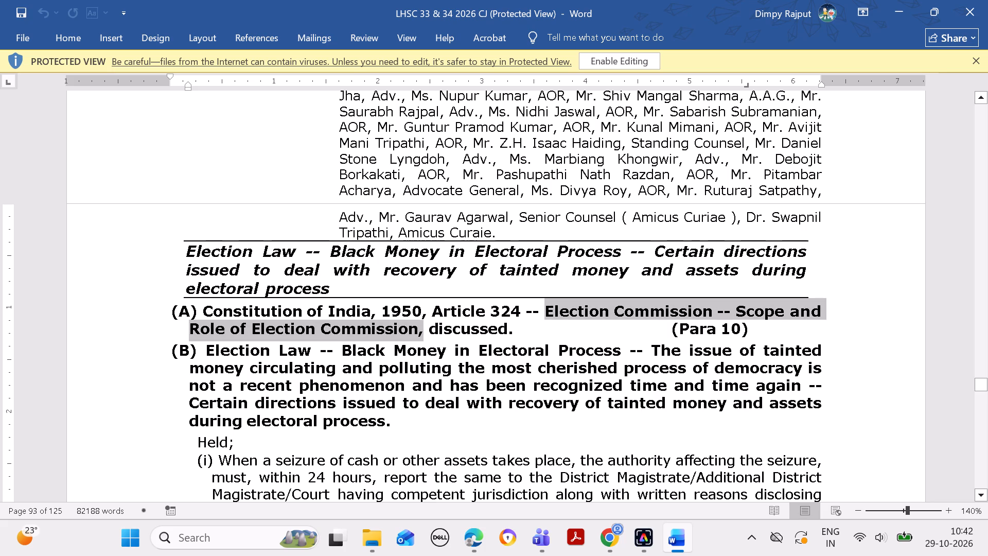
pyautogui.moveTo(421, 326); pyautogui.dragTo(418, 325)
pyautogui.moveTo(418, 325); pyautogui.dragTo(420, 325)
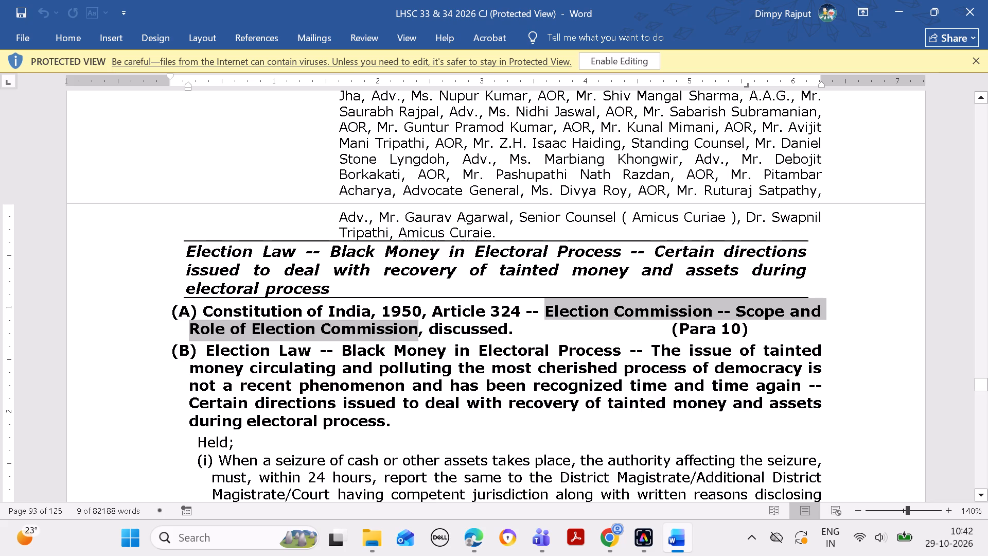
pyautogui.click(537, 326)
pyautogui.hotkey('ctrl', 'z')
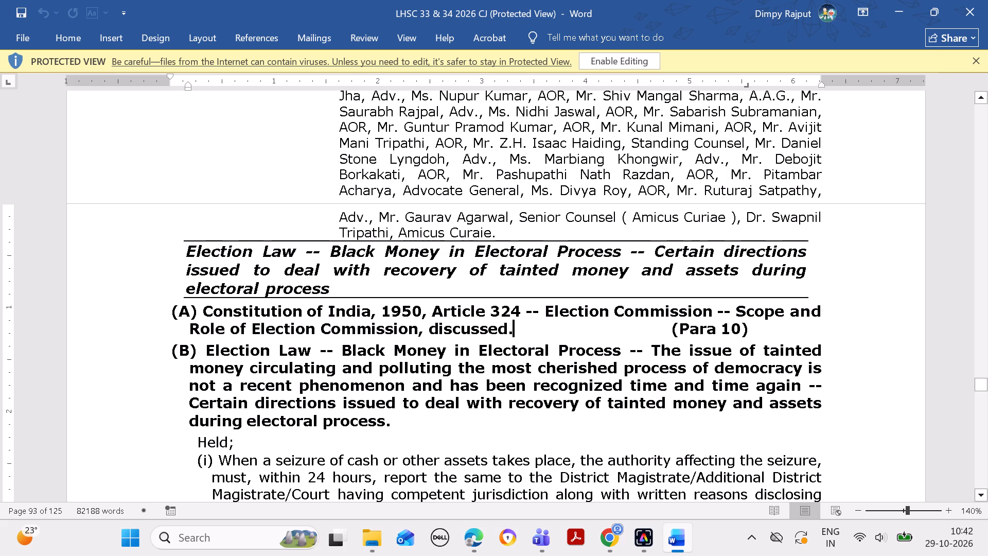
pyautogui.hotkey('ctrl', 'z')
pyautogui.hotkey('ctrl', 'z')
pyautogui.moveTo(545, 308); pyautogui.dragTo(736, 312)
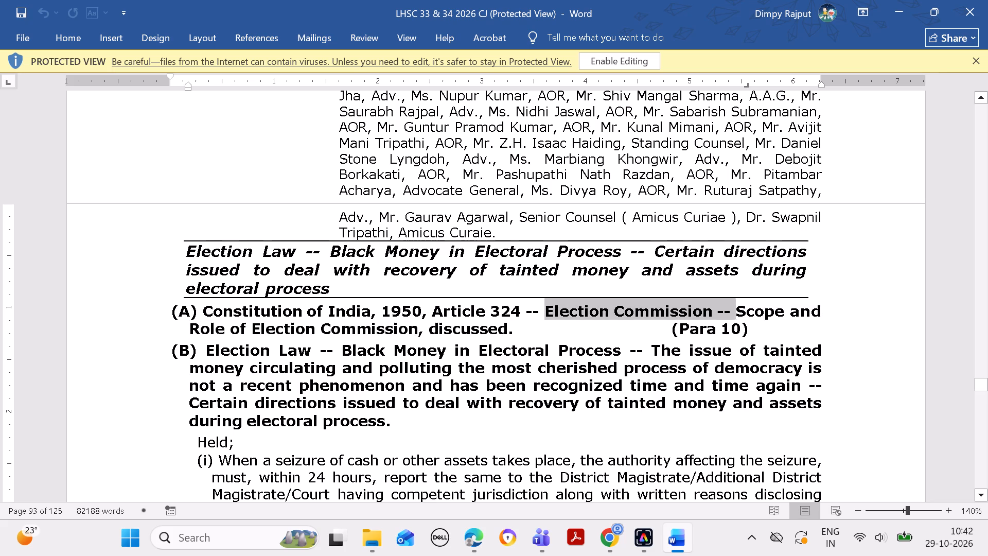
pyautogui.moveTo(736, 312); pyautogui.dragTo(417, 331)
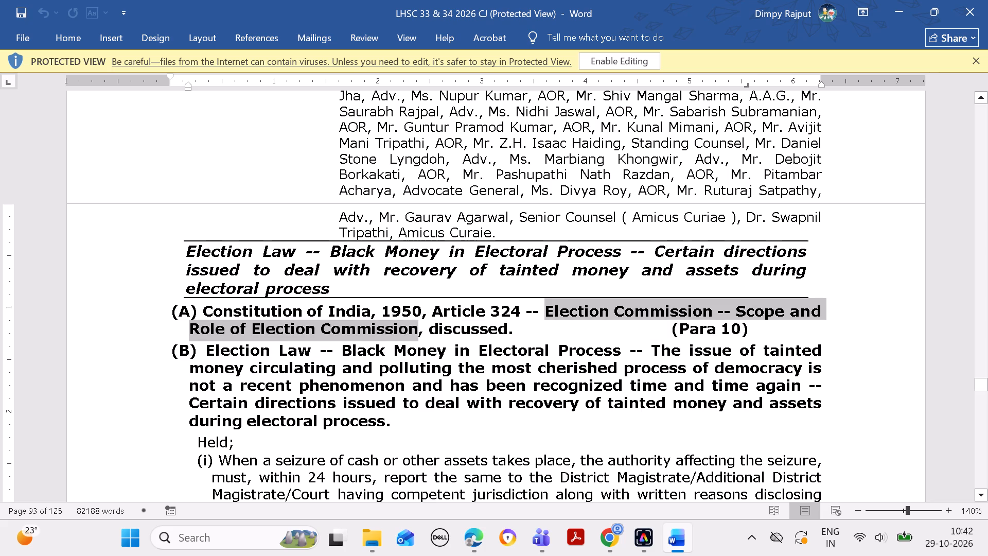
pyautogui.moveTo(417, 331); pyautogui.dragTo(419, 333)
pyautogui.hotkey('ctrl', 'c')
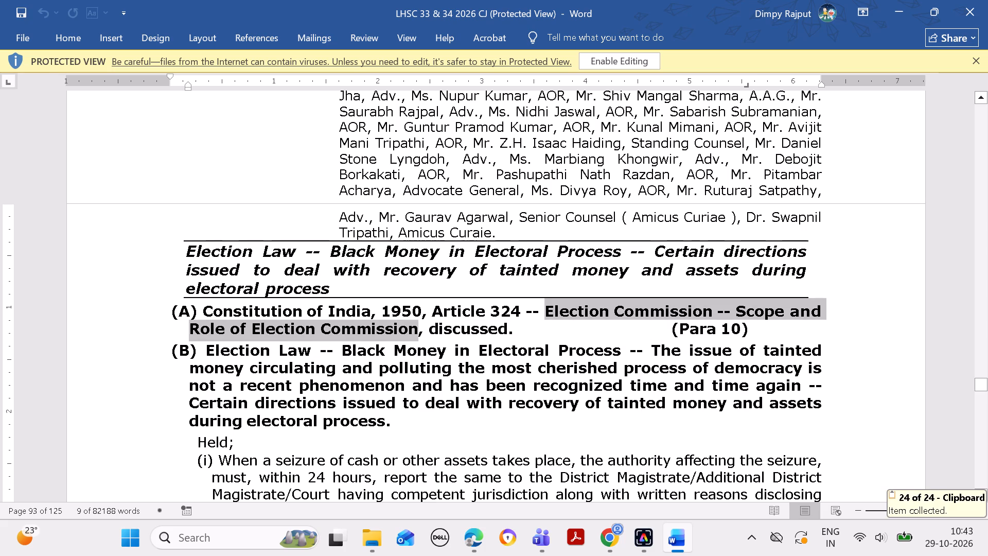
# Back in the browser headnote form, add the copied text "Election Commission -- Scope and Role of Election Commission" as a new topic.
pyautogui.click(481, 537)
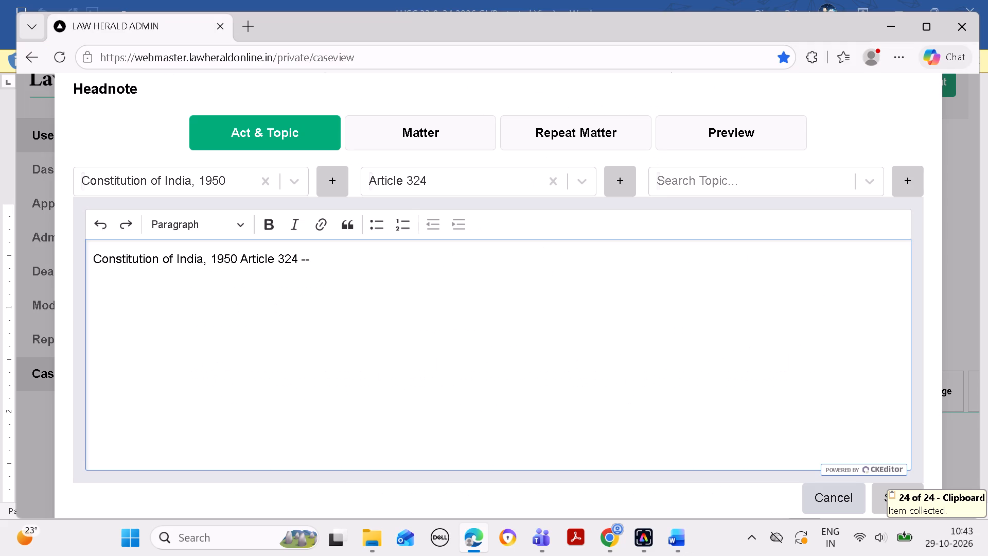
pyautogui.click(677, 183)
pyautogui.hotkey('ctrl', 'v')
pyautogui.click(888, 181)
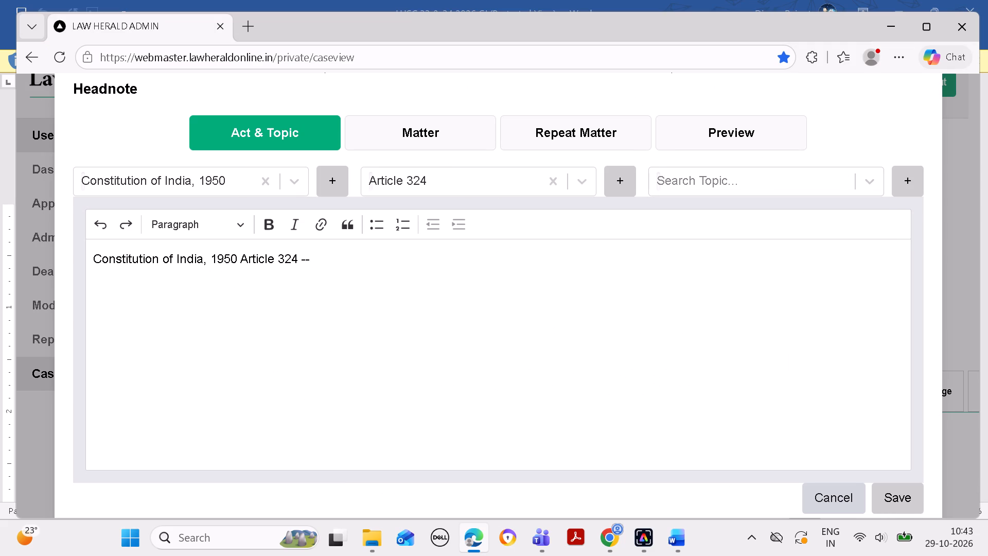
pyautogui.click(903, 182)
pyautogui.click(578, 287)
pyautogui.hotkey('ctrl', 'v')
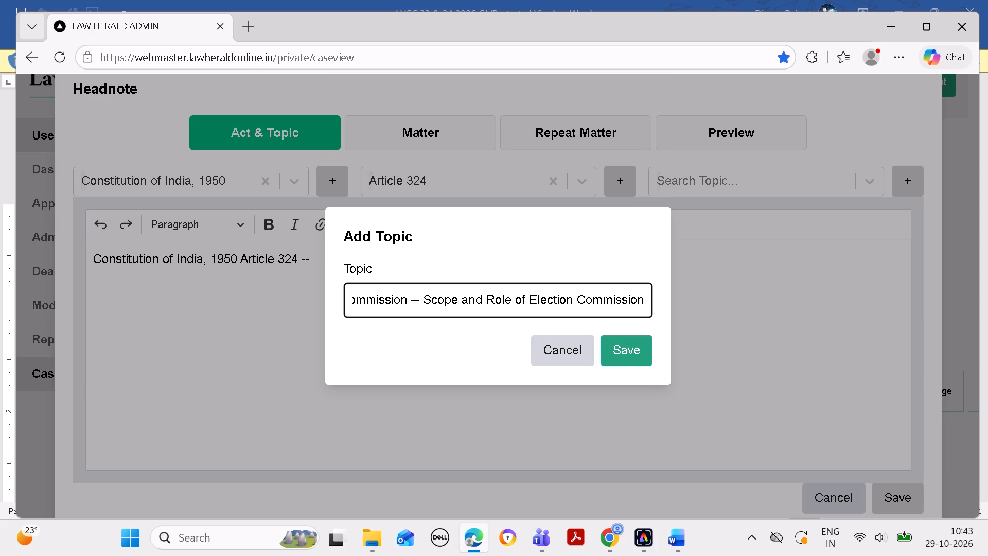
pyautogui.click(624, 346)
pyautogui.click(640, 162)
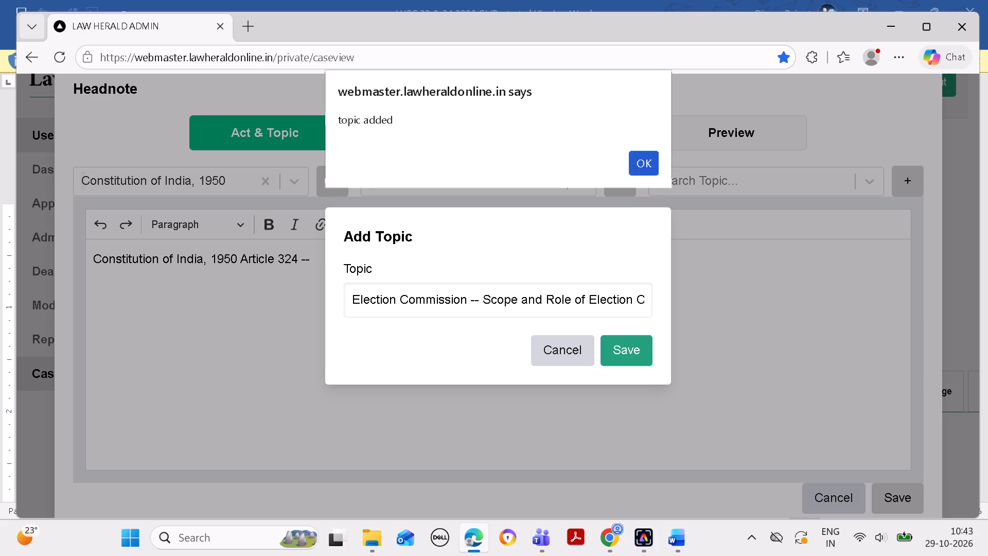
# Find the topic "Election Commission -- Scope and Role of Election Commission" and attach it to the headnote.
pyautogui.click(727, 179)
pyautogui.hotkey('ctrl', 'v')
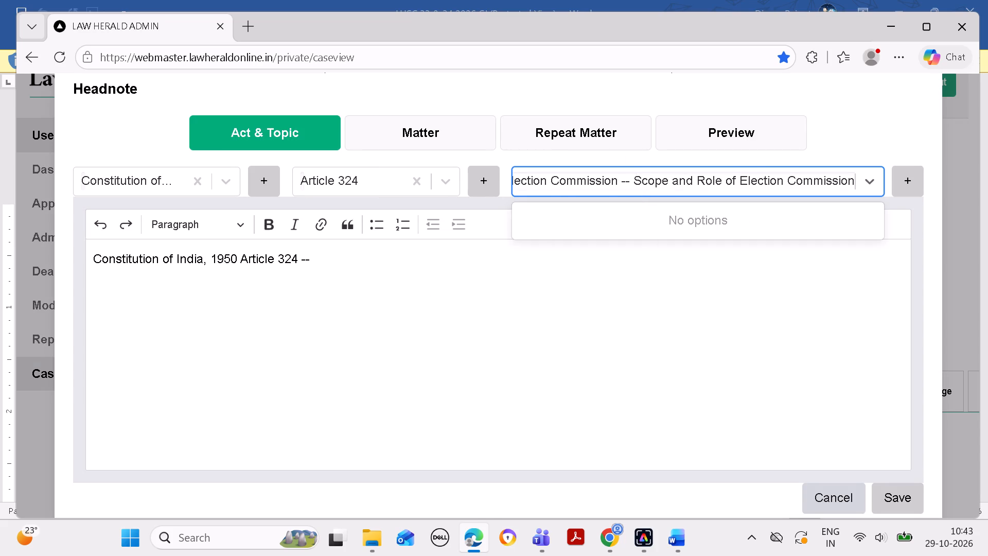
pyautogui.press('BackSpace')
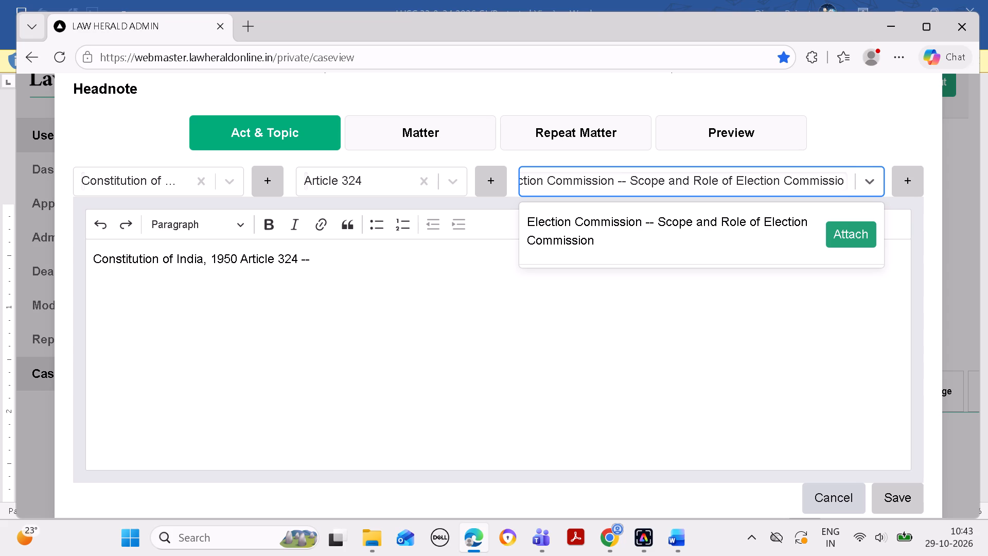
pyautogui.click(842, 232)
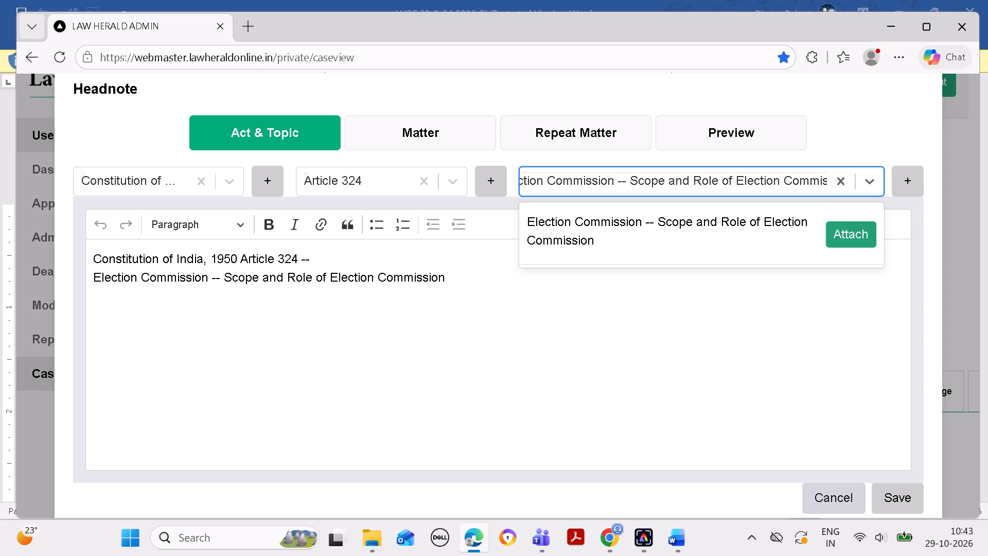
# Join the topic text onto the same line as "Constitution of India, 1950 Article 324 -- " in the headnote text.
pyautogui.click(96, 297)
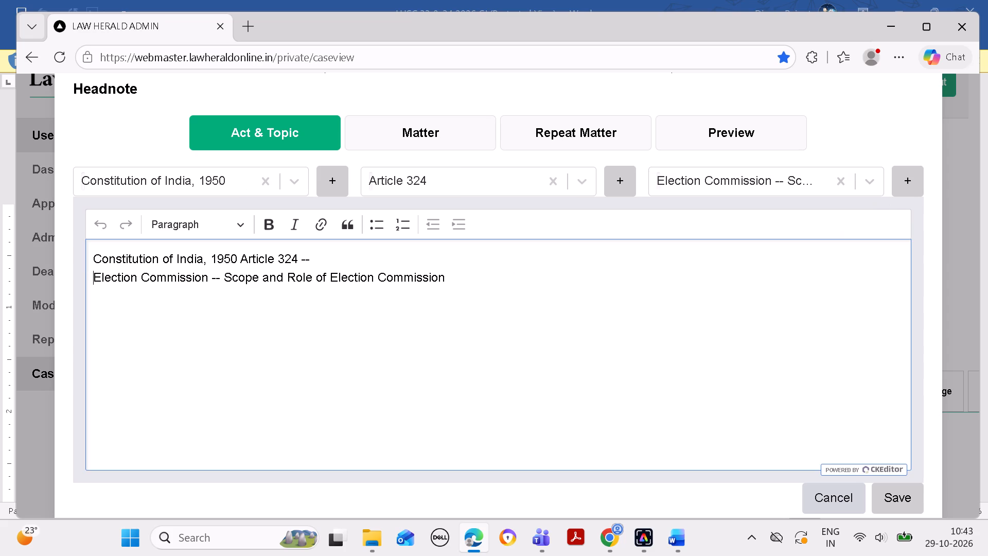
pyautogui.press('BackSpace')
pyautogui.press('BackSpace')
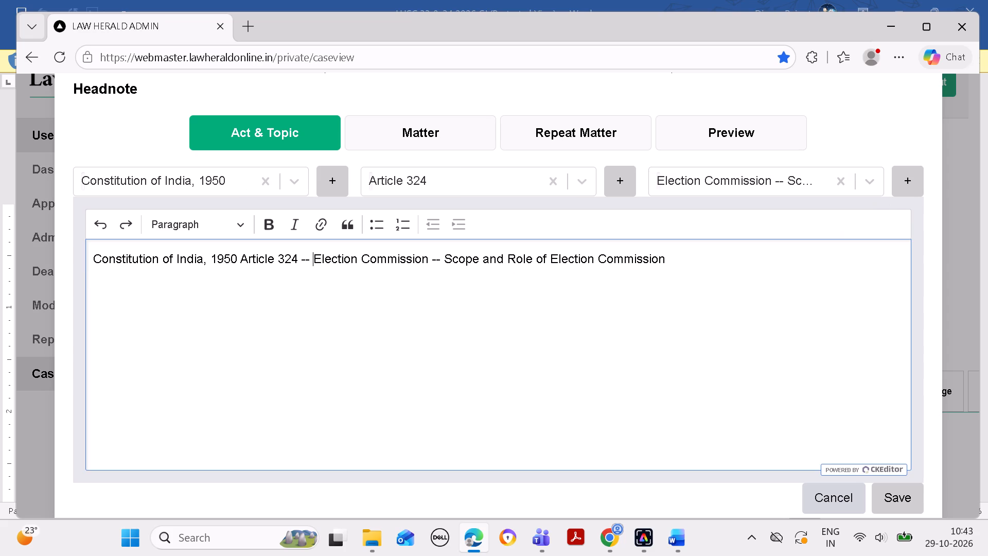
pyautogui.click(678, 276)
# Open the headnote's Matter section, and in the Word judgment copy "discussed. (Para 10)" from the end of headnote (A).
pyautogui.click(414, 125)
pyautogui.click(673, 540)
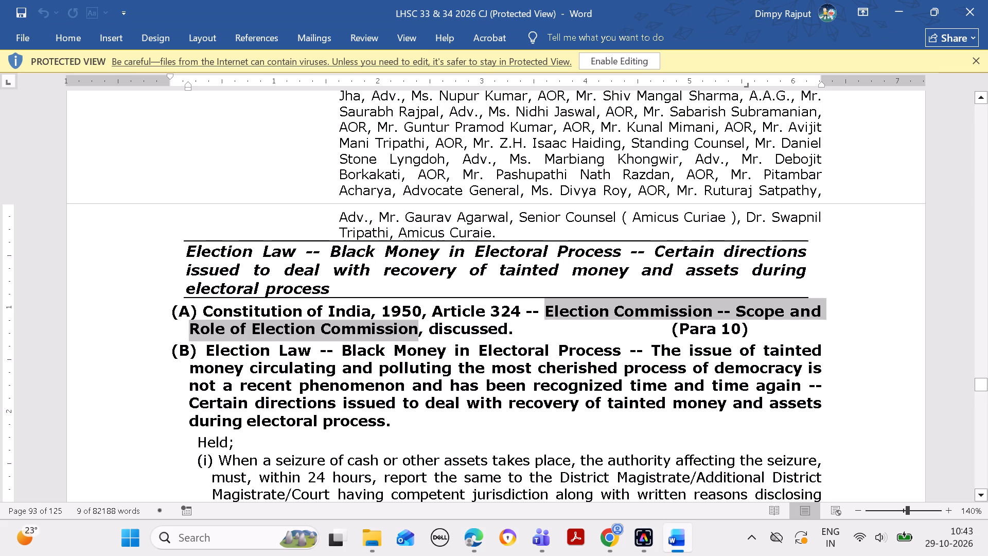
pyautogui.moveTo(430, 328); pyautogui.dragTo(651, 319)
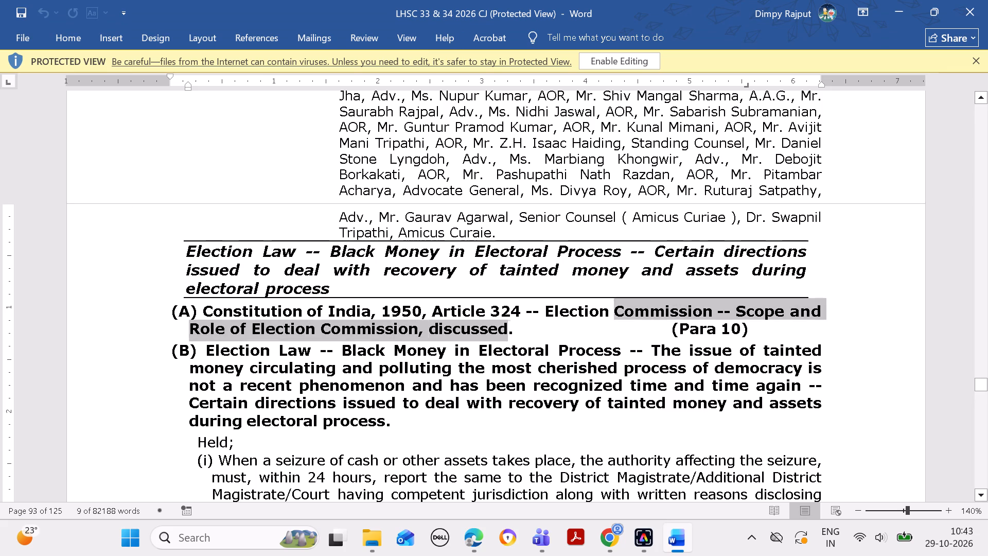
pyautogui.moveTo(651, 319); pyautogui.dragTo(751, 331)
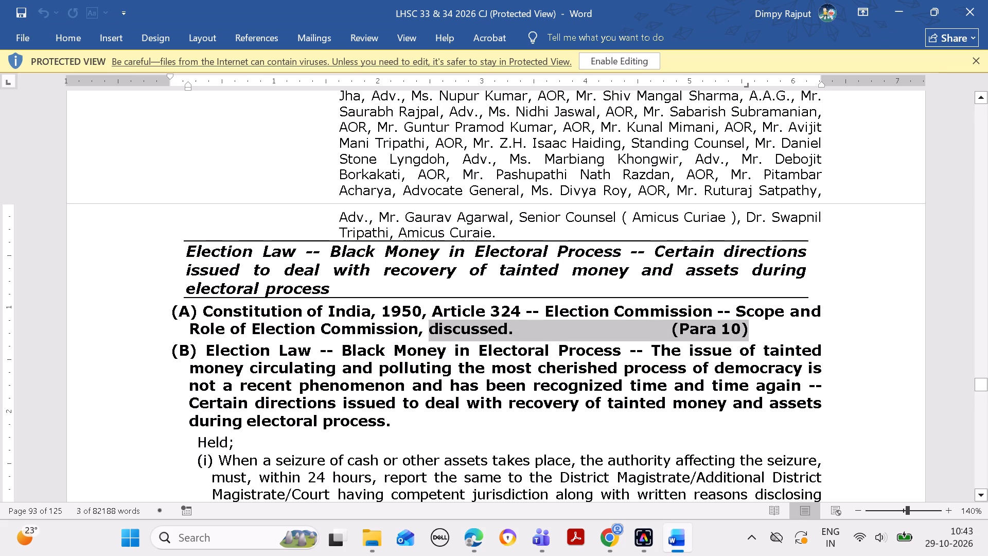
pyautogui.hotkey('ctrl', 'c')
# Back in the browser, paste the copied text into the Matter section and reduce the gap before "(Para 10)" to one space.
pyautogui.click(466, 541)
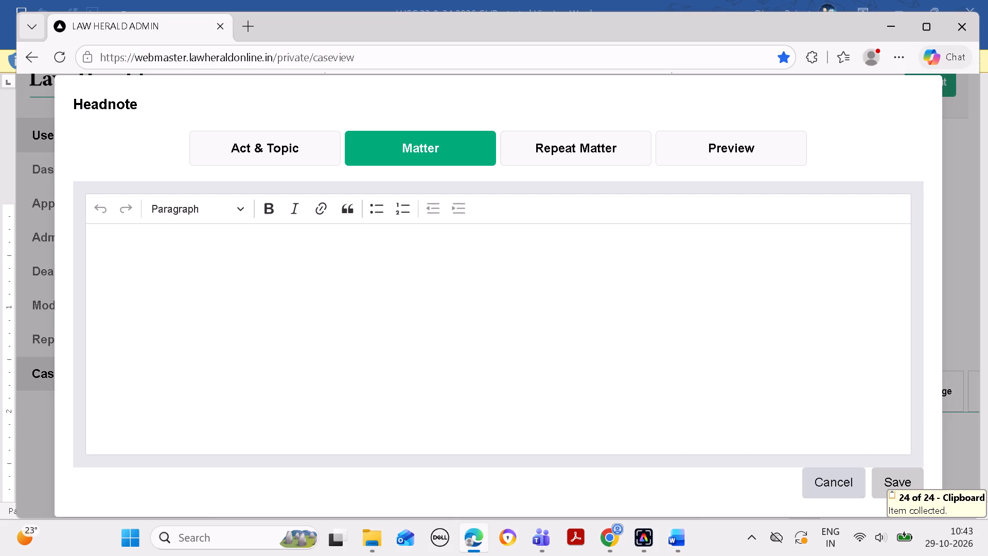
pyautogui.click(426, 377)
pyautogui.hotkey('ctrl', 'v')
pyautogui.click(175, 255)
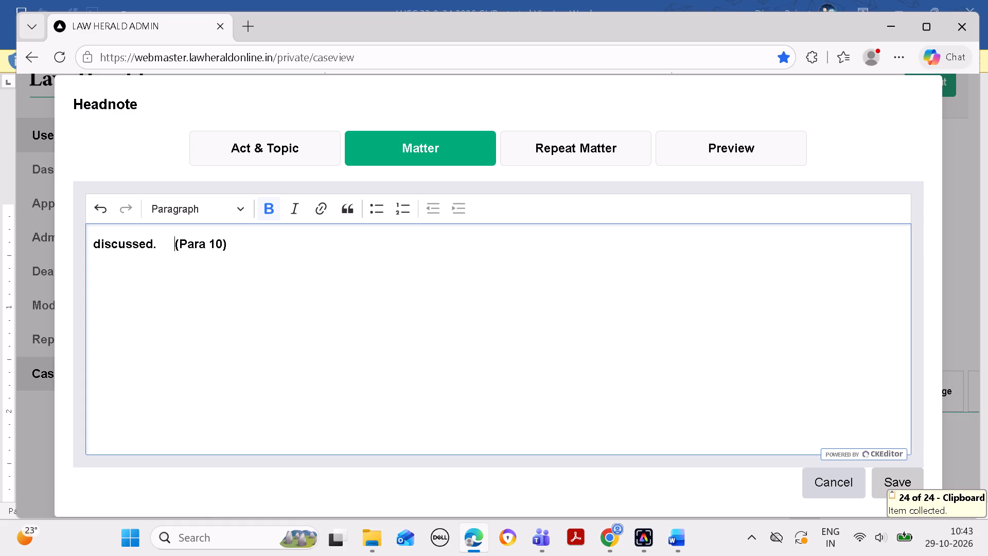
pyautogui.press('BackSpace')
pyautogui.press('BackSpace')
pyautogui.press('BackSpace')
pyautogui.press('BackSpace')
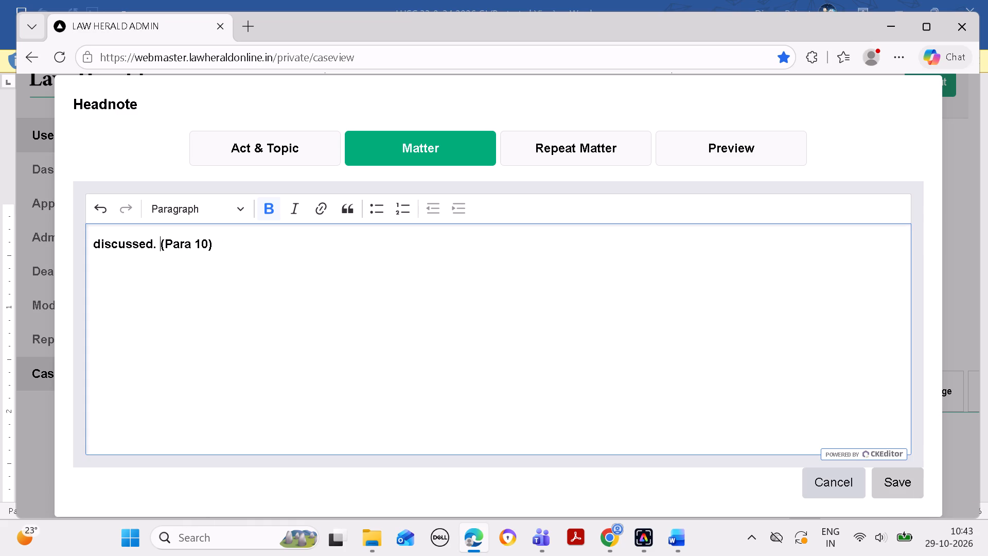
# Remove the bold formatting from "discussed. (Para 10)" in the Matter text.
pyautogui.moveTo(260, 266); pyautogui.dragTo(89, 255)
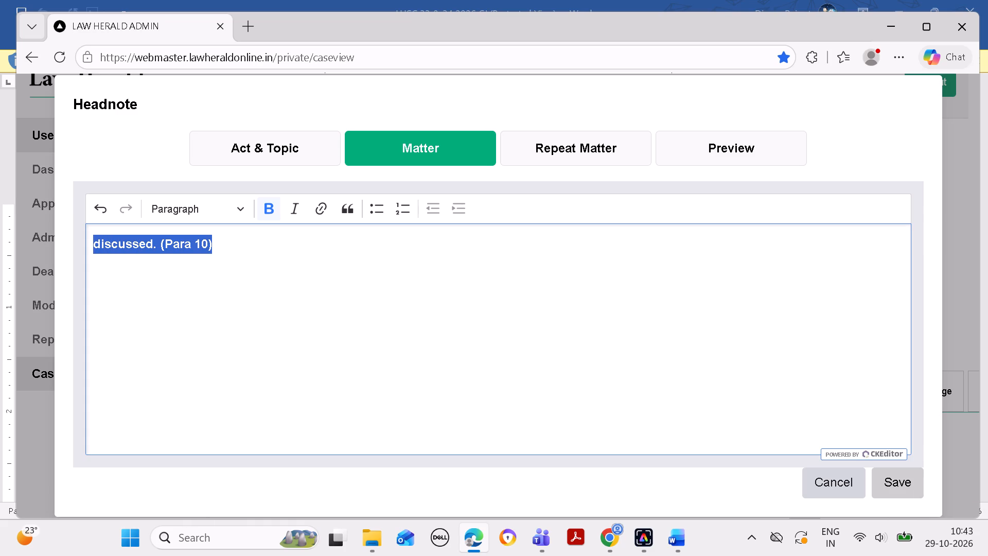
pyautogui.moveTo(89, 255); pyautogui.dragTo(87, 255)
pyautogui.hotkey('ctrl', 'b')
pyautogui.click(280, 300)
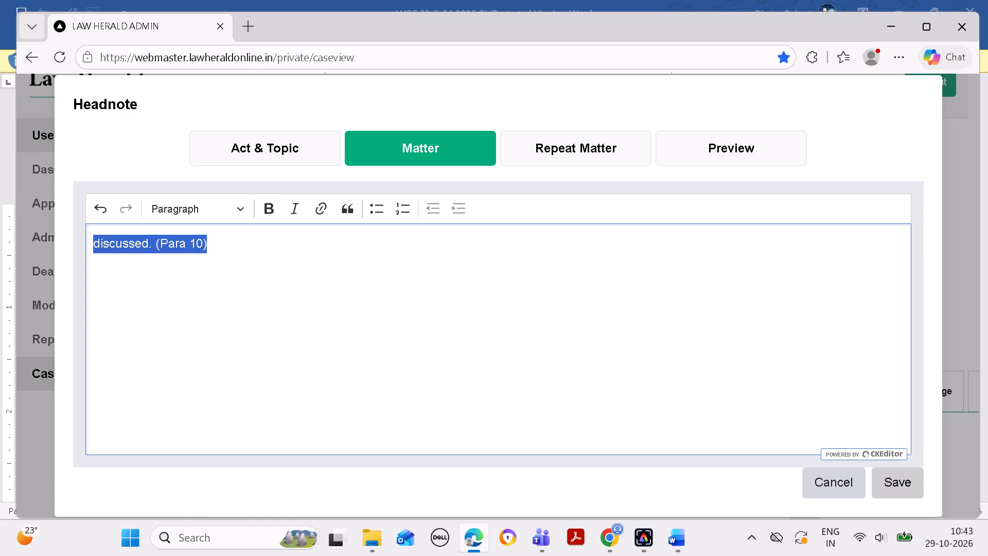
pyautogui.click(280, 259)
pyautogui.click(279, 258)
pyautogui.click(271, 247)
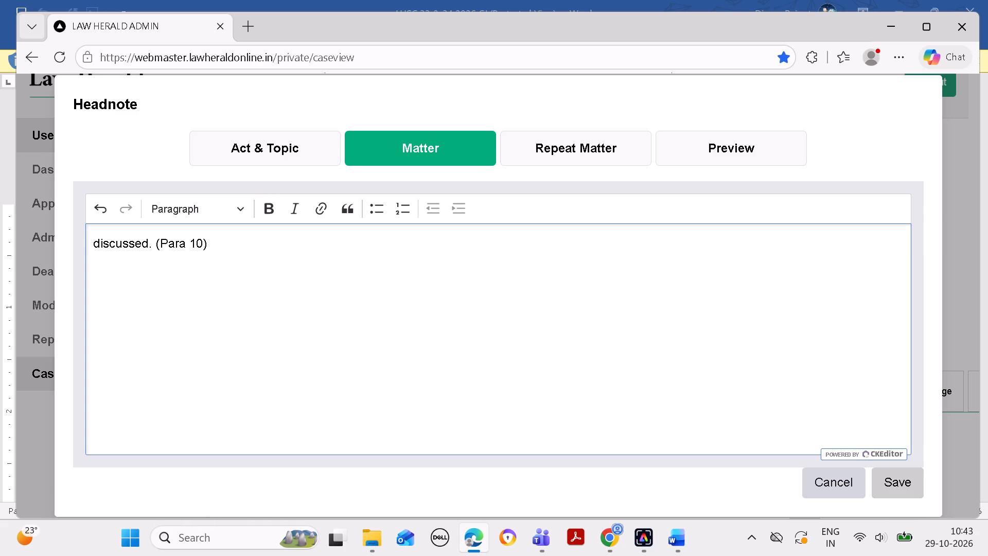
# Enter "-" as the Repeat Matter and save the headnote.
pyautogui.click(557, 148)
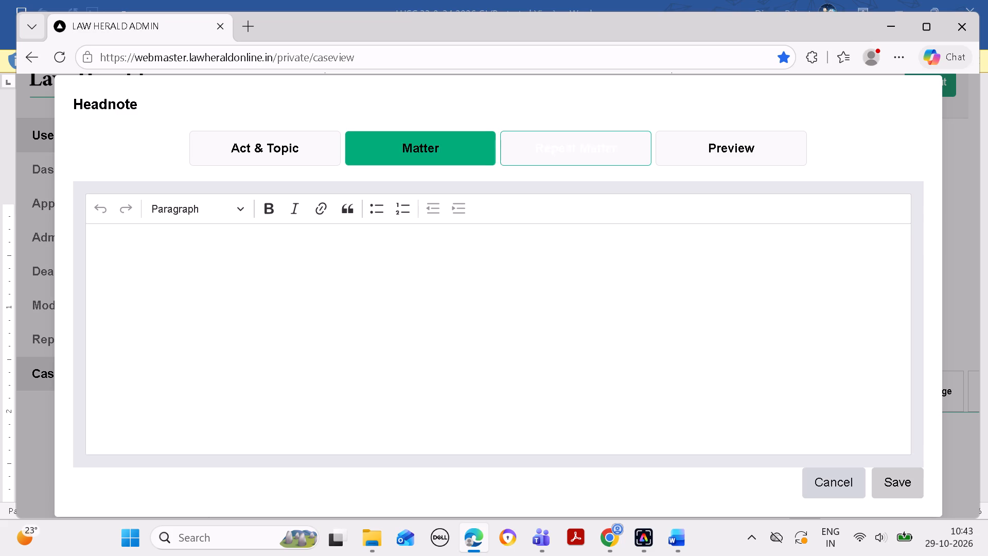
pyautogui.click(511, 284)
pyautogui.press('-')
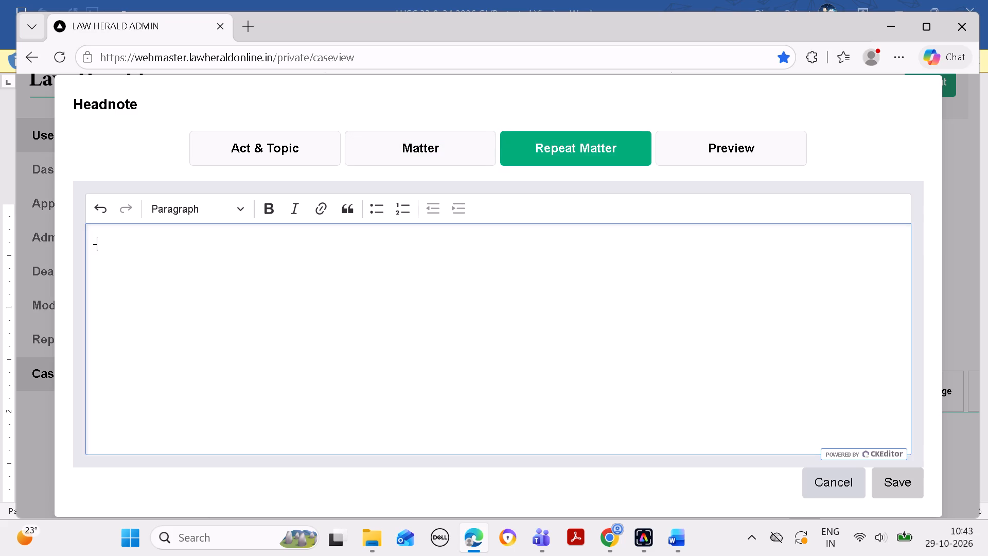
pyautogui.click(896, 487)
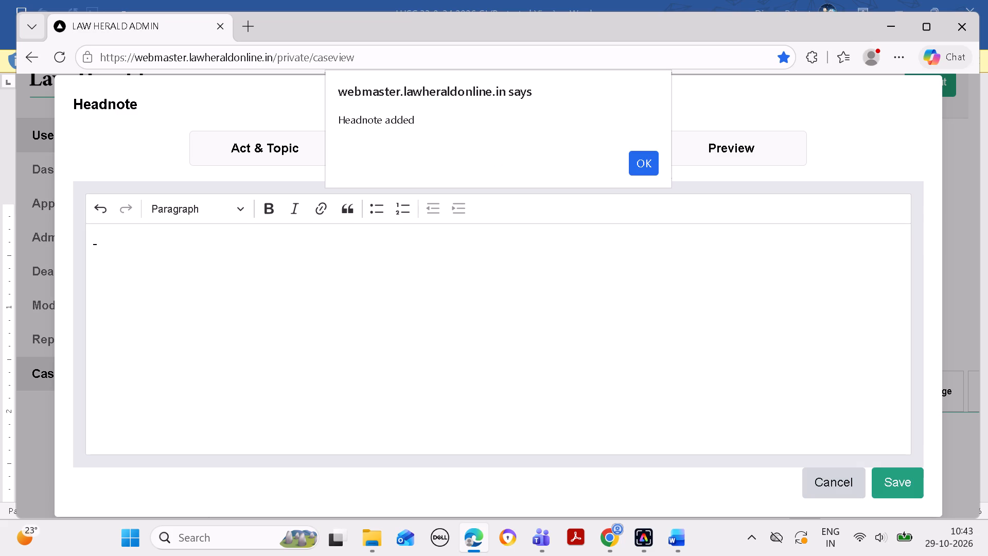
pyautogui.click(652, 162)
# Switch to the Word judgment and copy "Election Law" from the start of headnote (B).
pyautogui.scroll(-7, 616, 296)
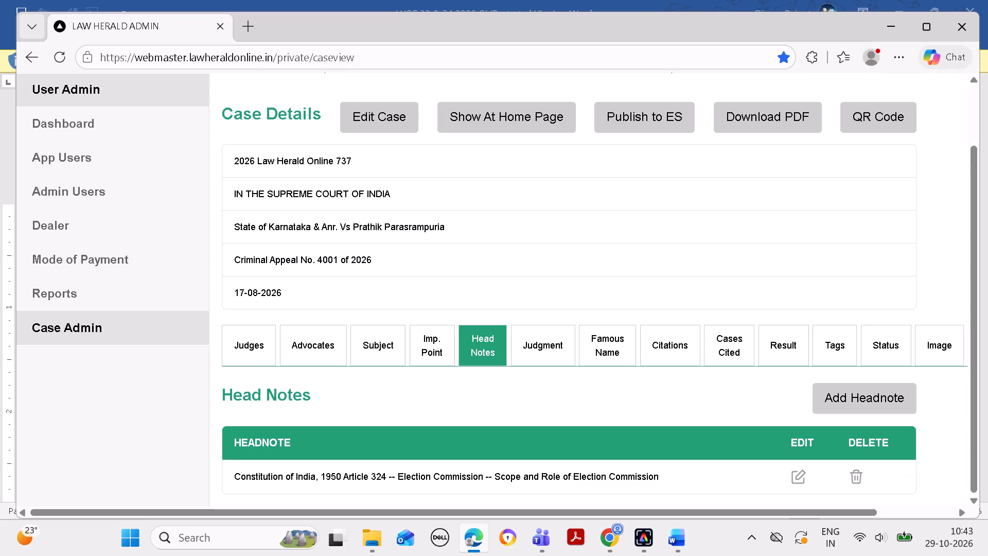
pyautogui.scroll(-4, 614, 300)
pyautogui.click(683, 530)
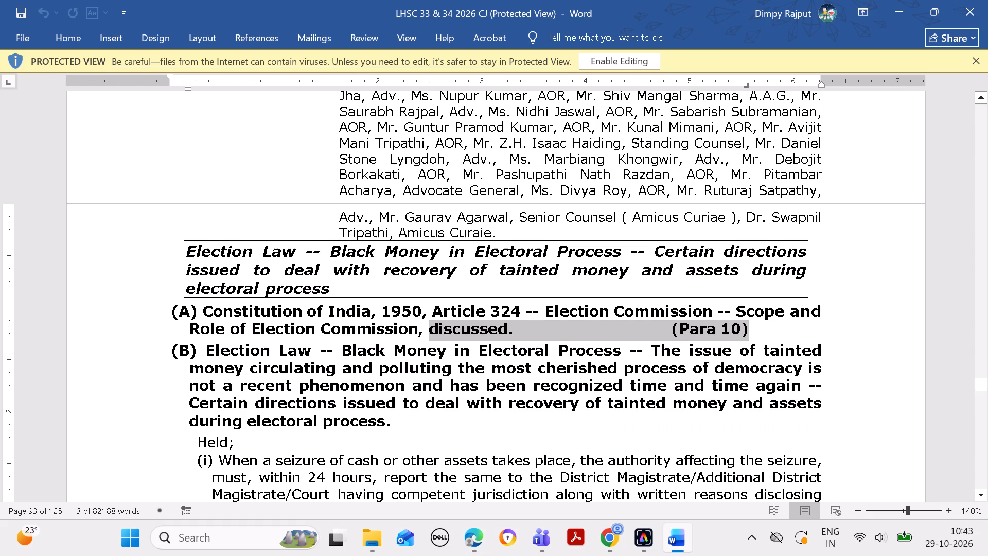
pyautogui.moveTo(204, 346); pyautogui.dragTo(299, 346)
pyautogui.hotkey('ctrl', 'c')
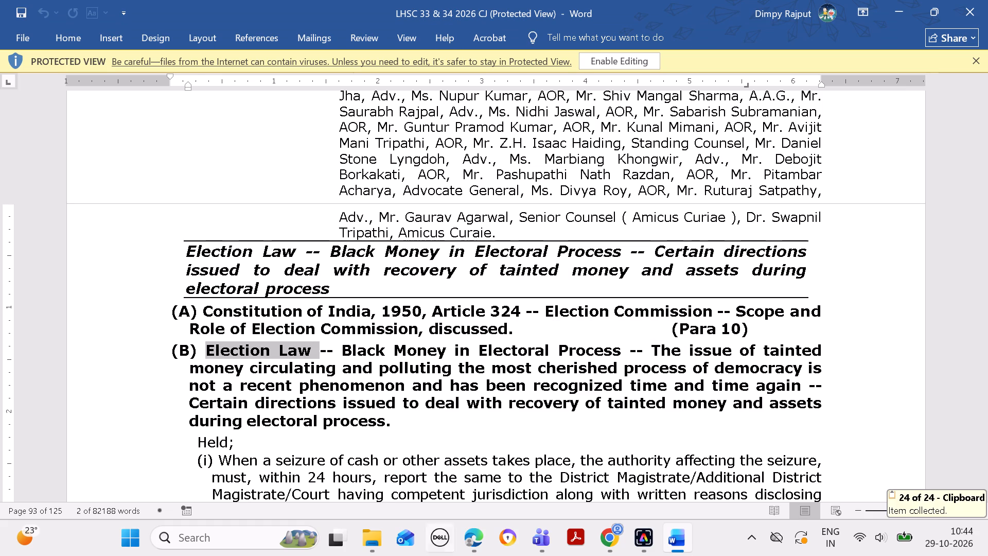
# Back in the browser, start a new headnote and search the acts for "Election Law".
pyautogui.click(470, 543)
pyautogui.click(839, 397)
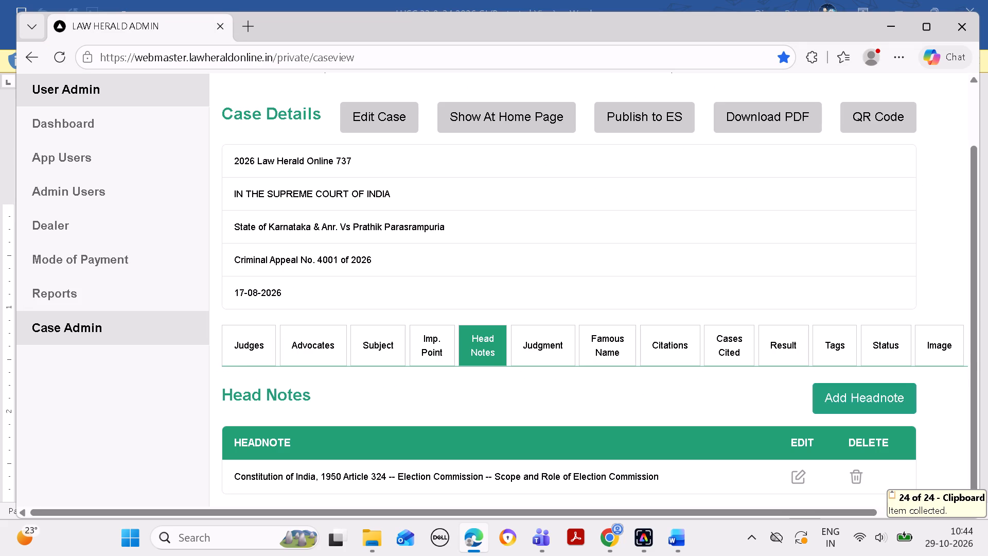
pyautogui.click(259, 181)
pyautogui.hotkey('ctrl', 'v')
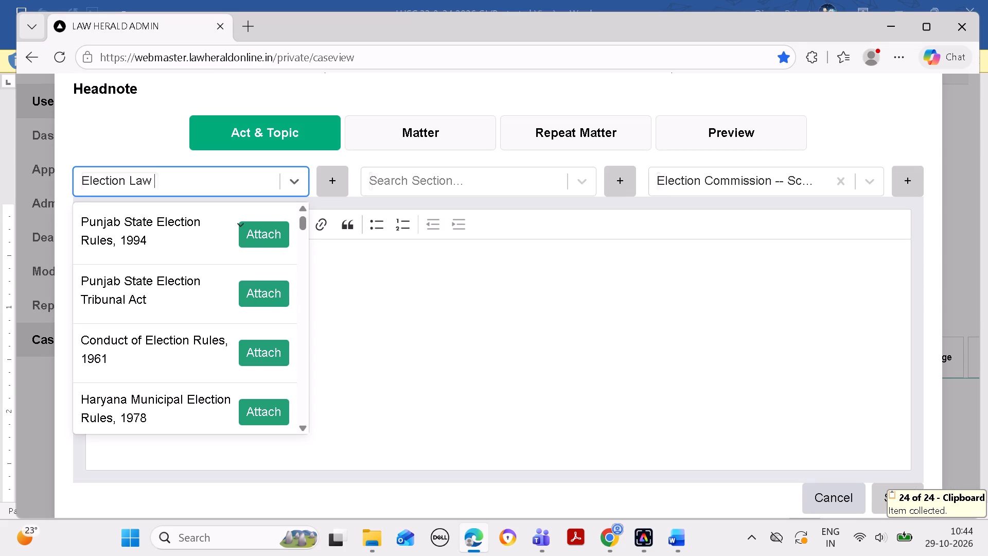
pyautogui.press('BackSpace')
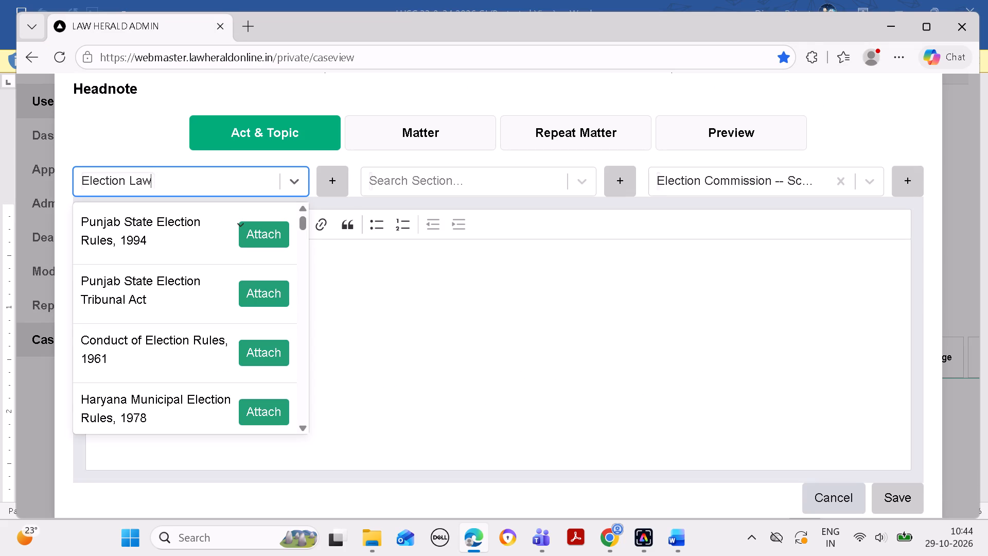
# Look through the act search results for an entry matching "Election Law".
pyautogui.press('Down')
pyautogui.press('Down')
pyautogui.press('Down')
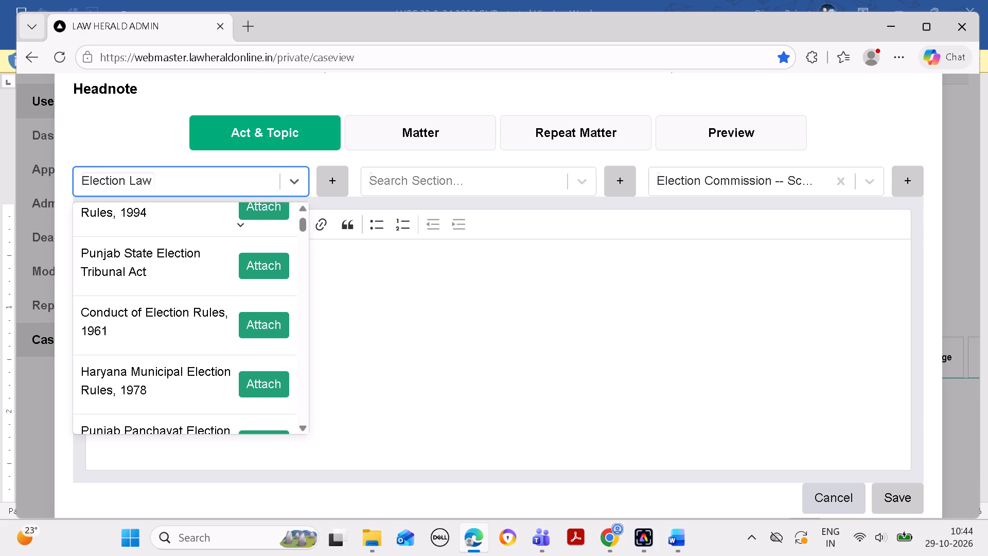
pyautogui.press('Down')
pyautogui.press('Down')
pyautogui.press('Down')
pyautogui.press('Down')
pyautogui.press('Down')
pyautogui.press('Down')
pyautogui.press('Down')
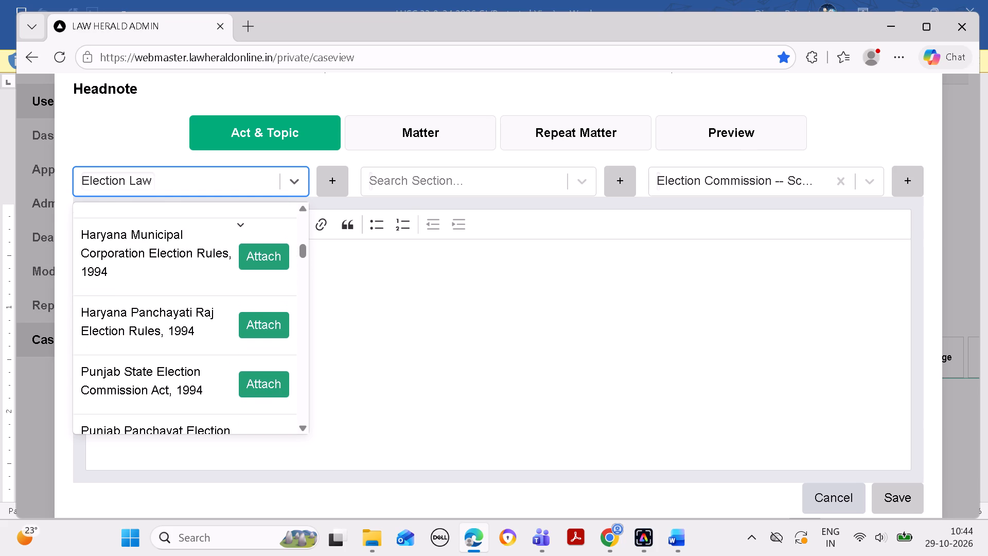
pyautogui.press('Down')
pyautogui.press('Down')
pyautogui.press('Down')
pyautogui.press('Down')
pyautogui.press('Down')
pyautogui.press('Down')
pyautogui.press('Down')
pyautogui.press('Down')
pyautogui.press('Down')
pyautogui.press('Down')
pyautogui.press('Down')
pyautogui.press('Down')
pyautogui.press('Down')
pyautogui.press('Down')
pyautogui.press('Down')
pyautogui.press('Down')
pyautogui.press('Down')
pyautogui.press('Down')
pyautogui.press('Down')
pyautogui.press('Down')
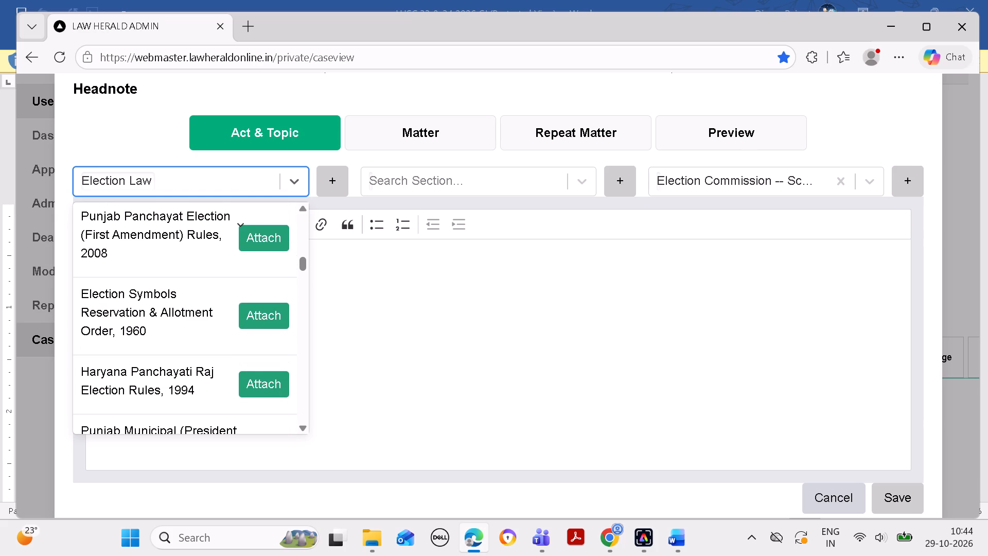
pyautogui.press('Up')
pyautogui.press('Up')
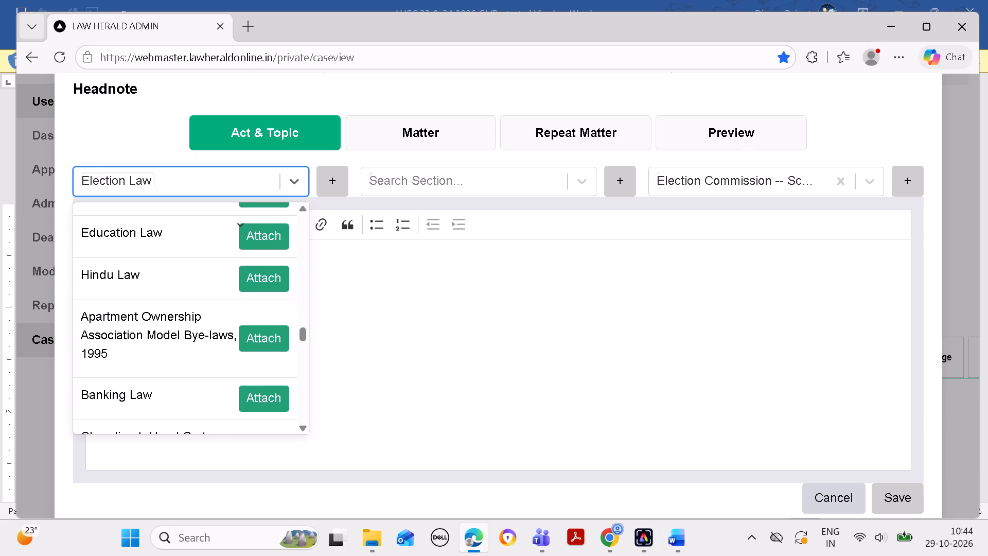
pyautogui.press('Up')
pyautogui.moveTo(303, 336); pyautogui.dragTo(303, 340)
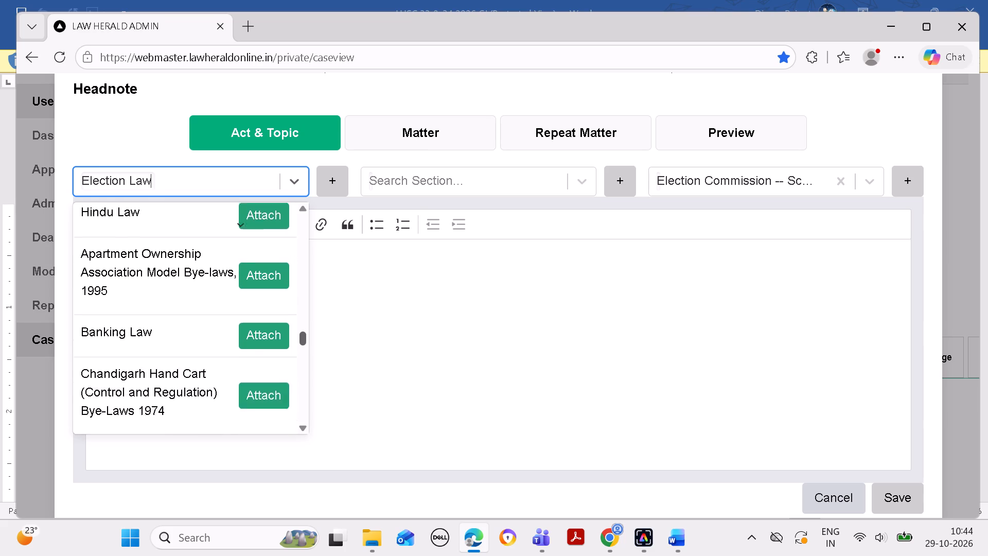
pyautogui.moveTo(303, 340); pyautogui.dragTo(305, 331)
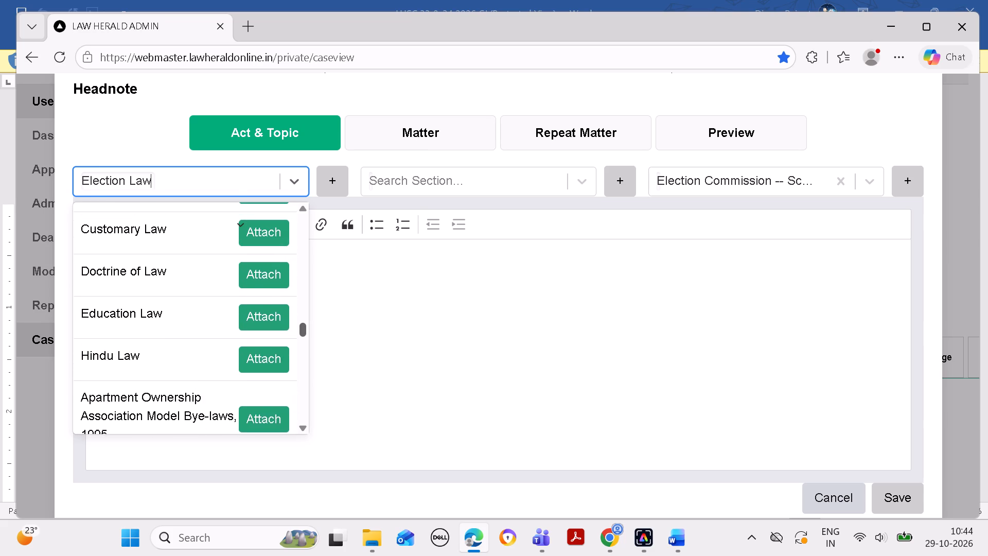
pyautogui.moveTo(305, 331); pyautogui.dragTo(313, 305)
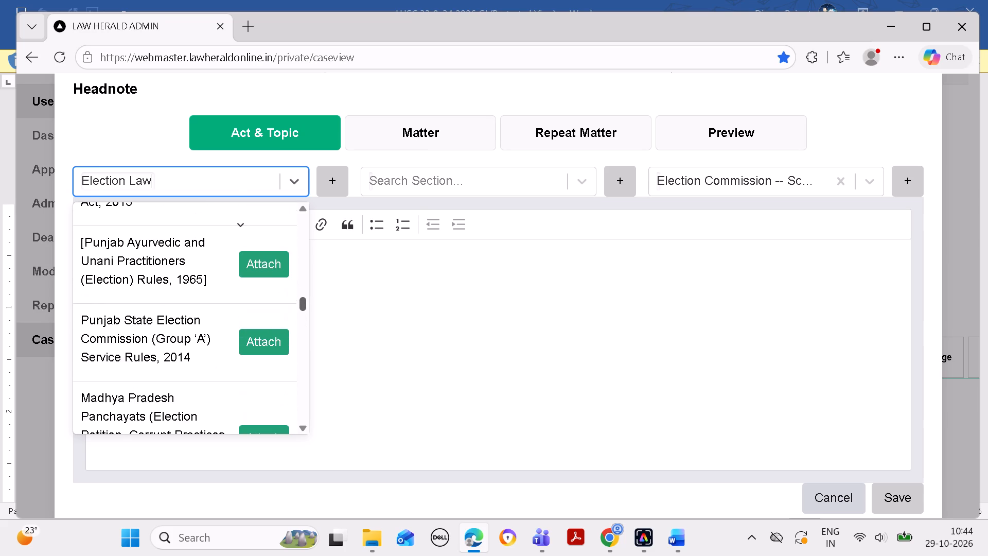
pyautogui.moveTo(313, 305); pyautogui.dragTo(324, 258)
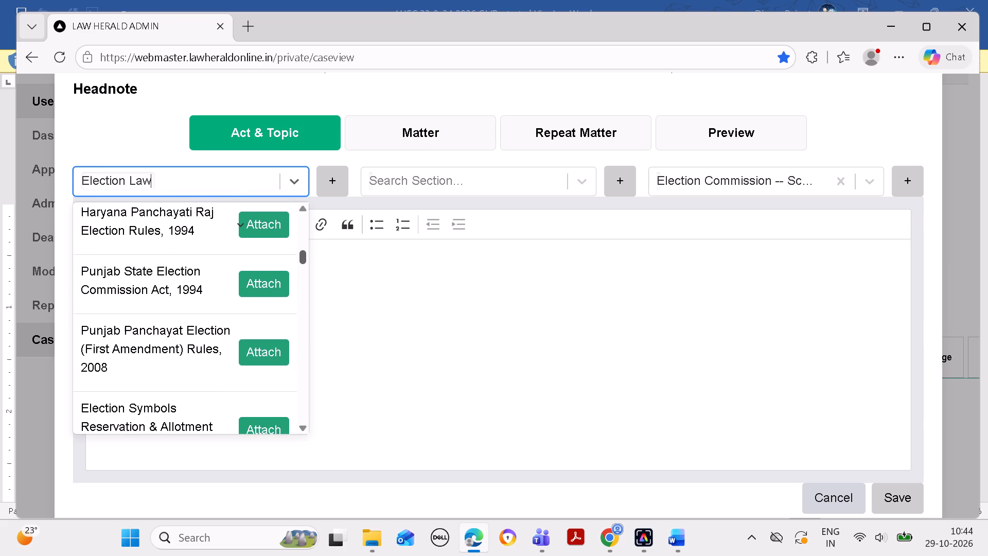
pyautogui.moveTo(324, 258); pyautogui.dragTo(330, 246)
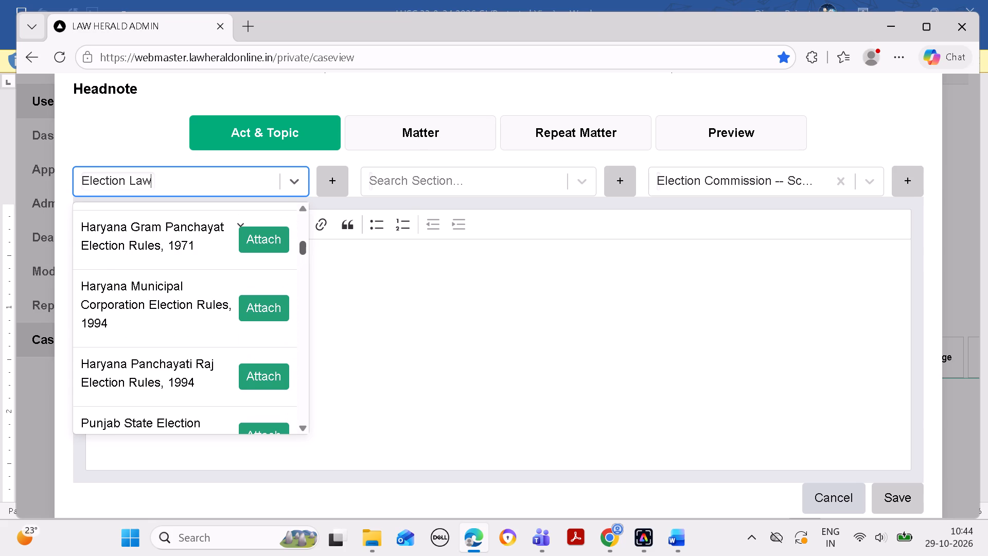
pyautogui.moveTo(330, 246); pyautogui.dragTo(339, 206)
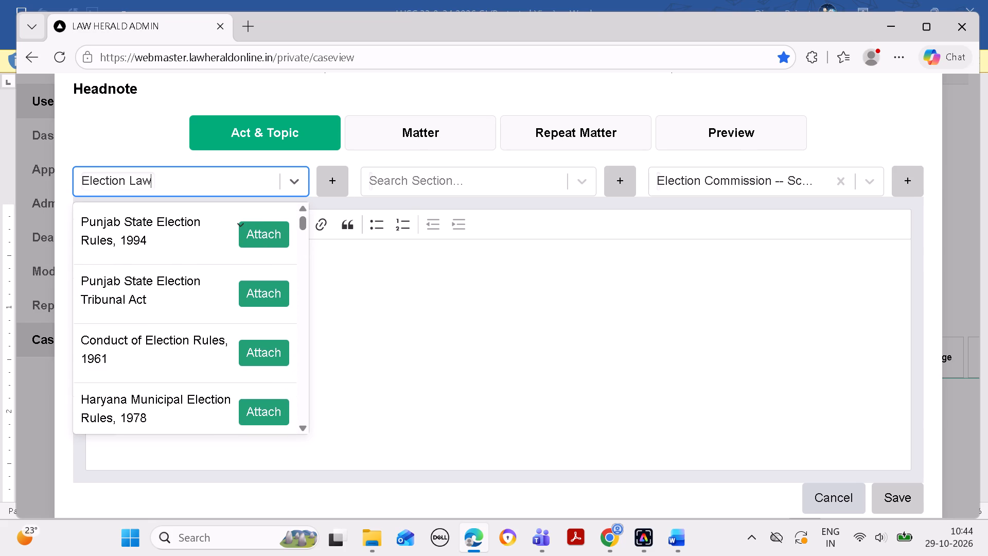
# Add a new act with "Election Law" as both its act name and short name, and save it.
pyautogui.click(343, 185)
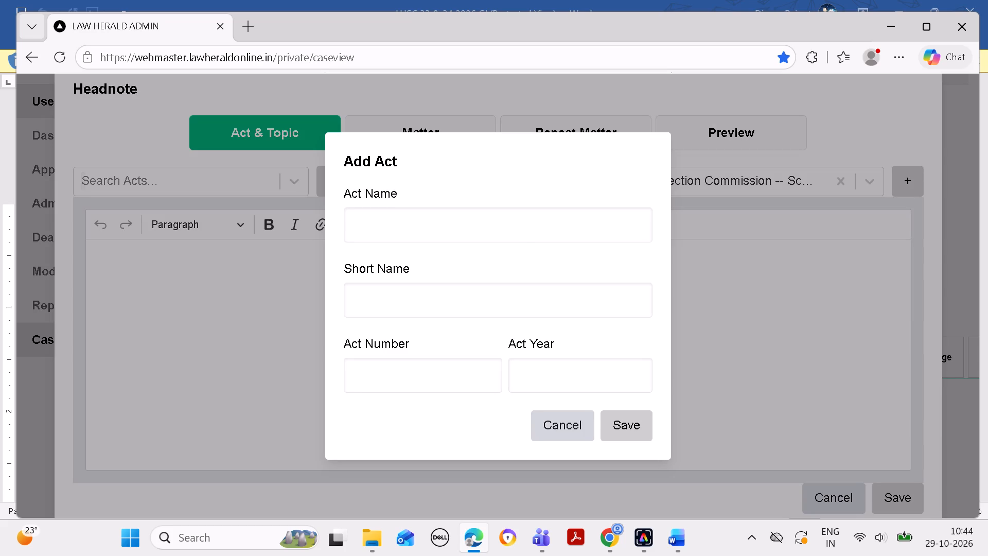
pyautogui.click(418, 221)
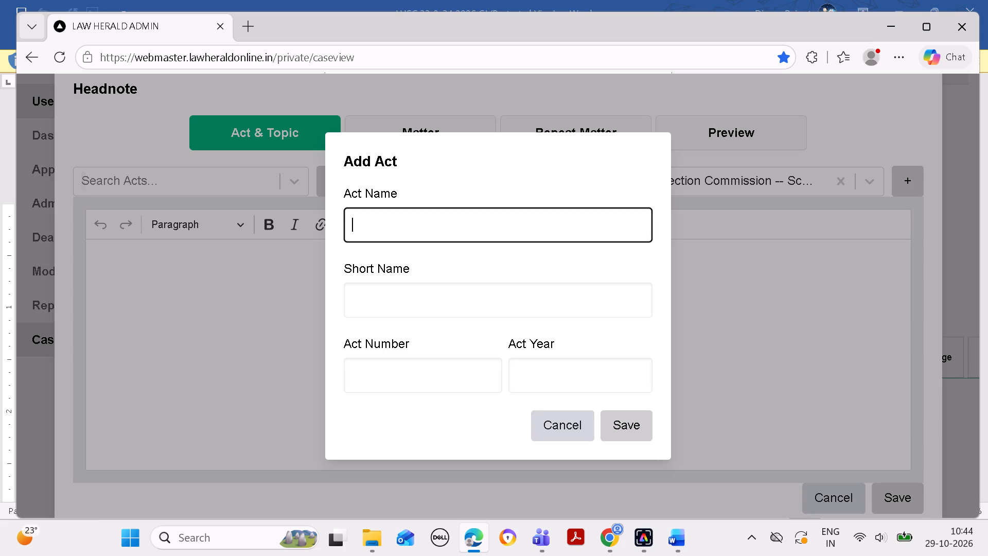
pyautogui.hotkey('ctrl', 'v')
pyautogui.press('BackSpace')
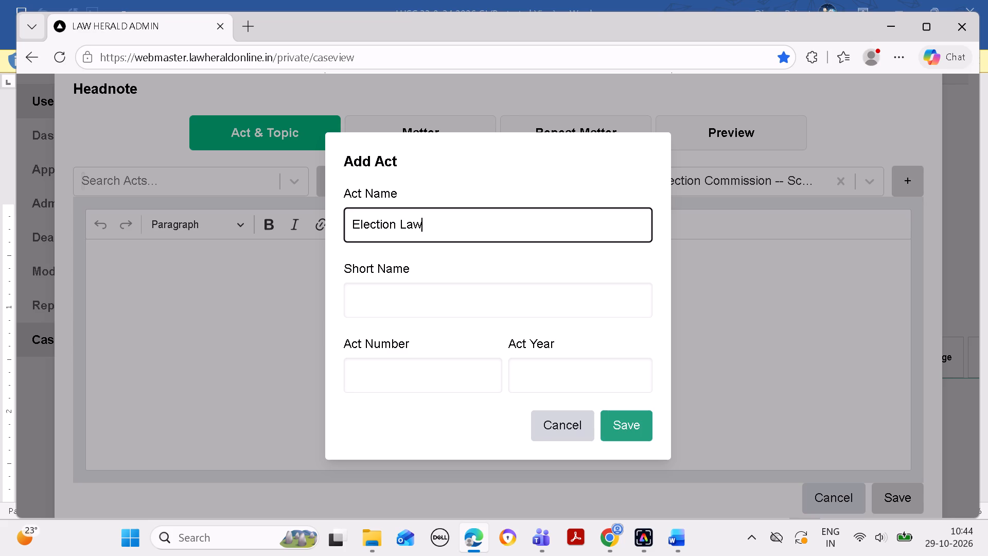
pyautogui.click(633, 425)
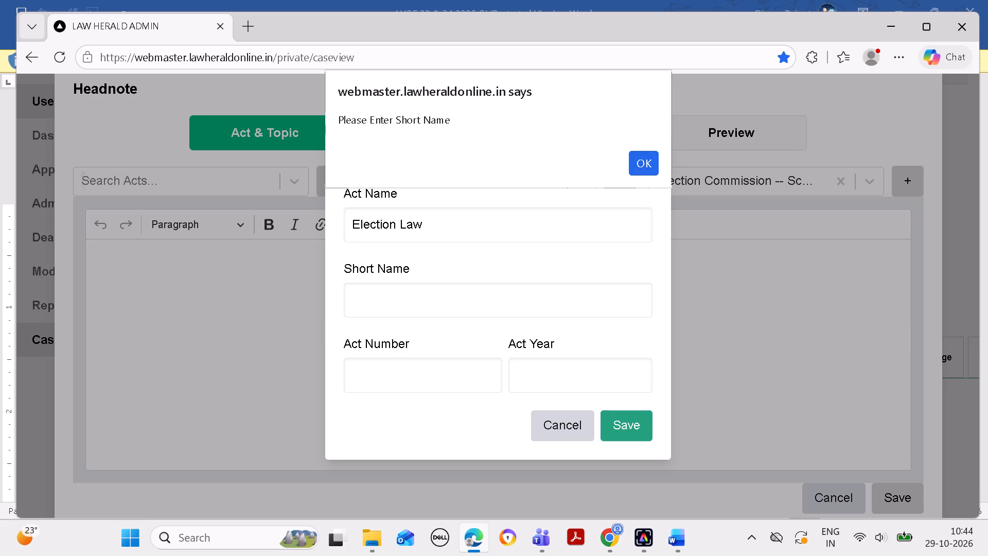
pyautogui.click(640, 164)
pyautogui.click(473, 308)
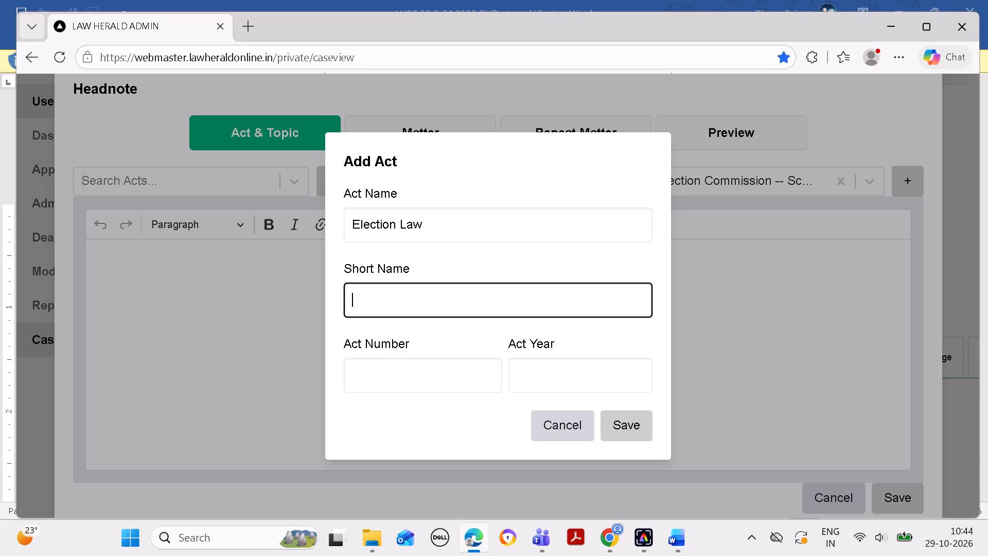
pyautogui.hotkey('ctrl', 'v')
pyautogui.press('BackSpace')
pyautogui.click(482, 216)
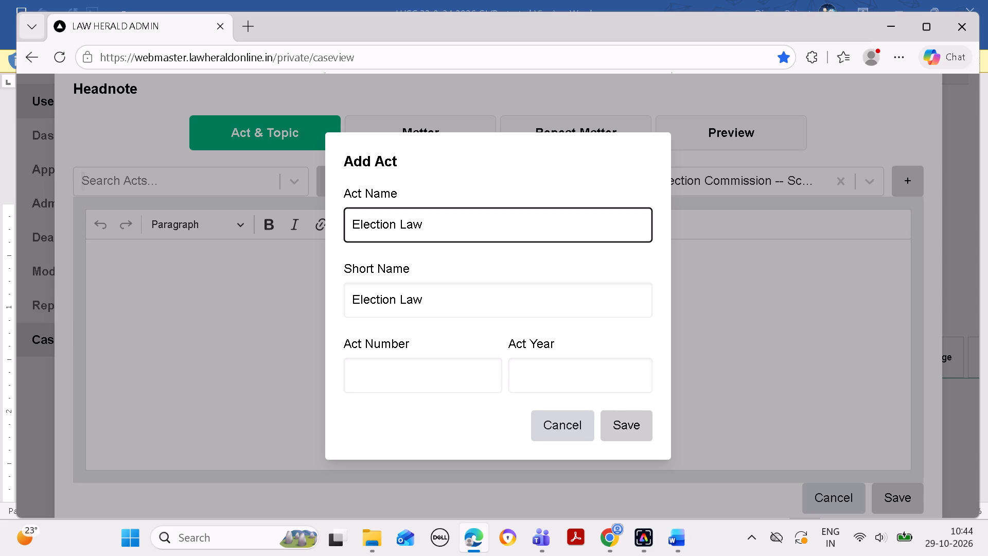
pyautogui.click(622, 428)
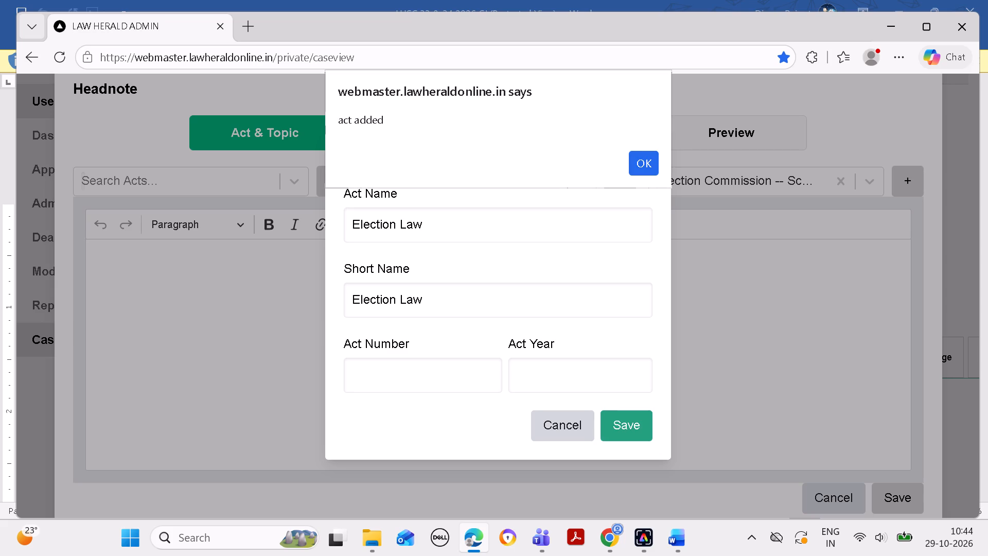
pyautogui.click(636, 162)
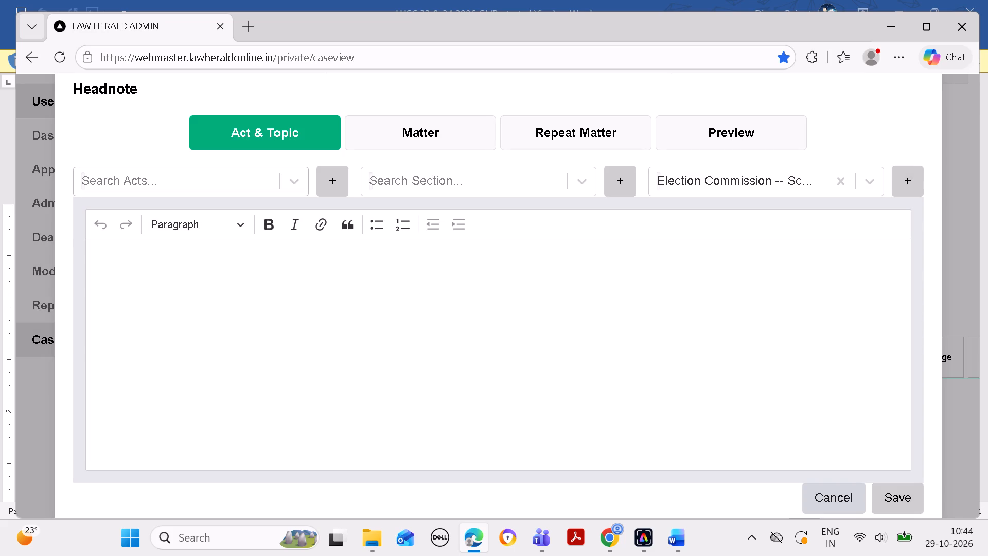
# Search the acts for "Election Law", attach that act to the headnote, and add " --" after it in the text.
pyautogui.click(235, 180)
pyautogui.hotkey('ctrl', 'v')
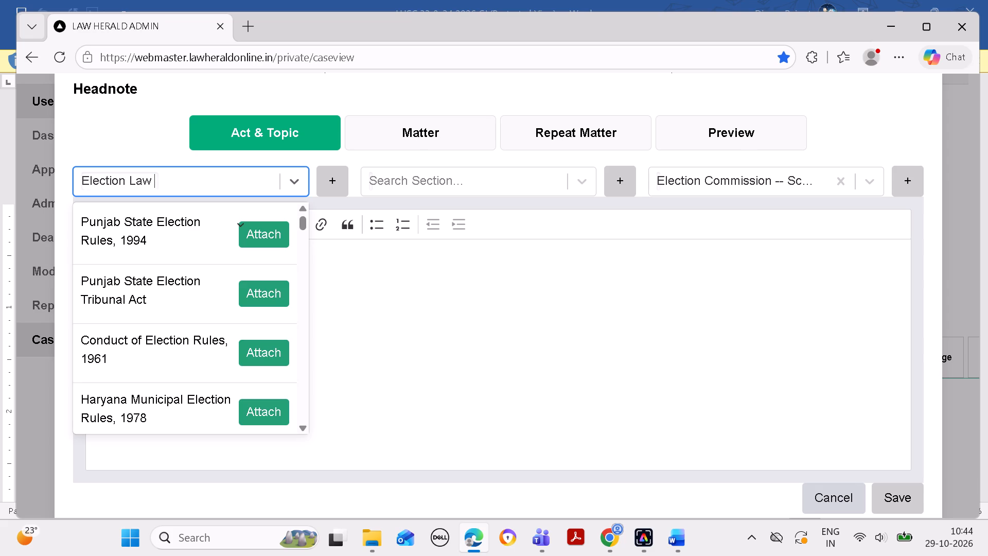
pyautogui.press('BackSpace')
pyautogui.press('BackSpace')
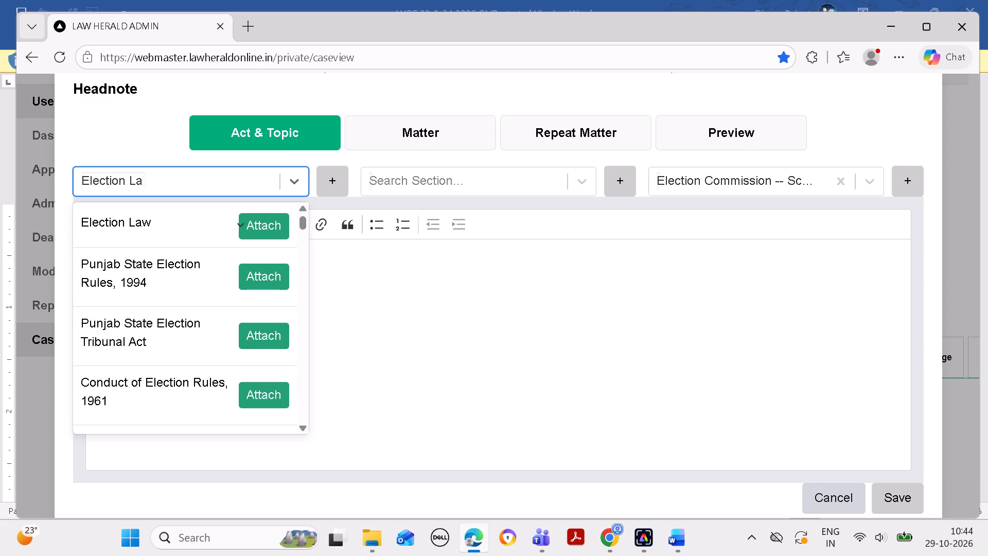
pyautogui.click(275, 224)
pyautogui.click(357, 273)
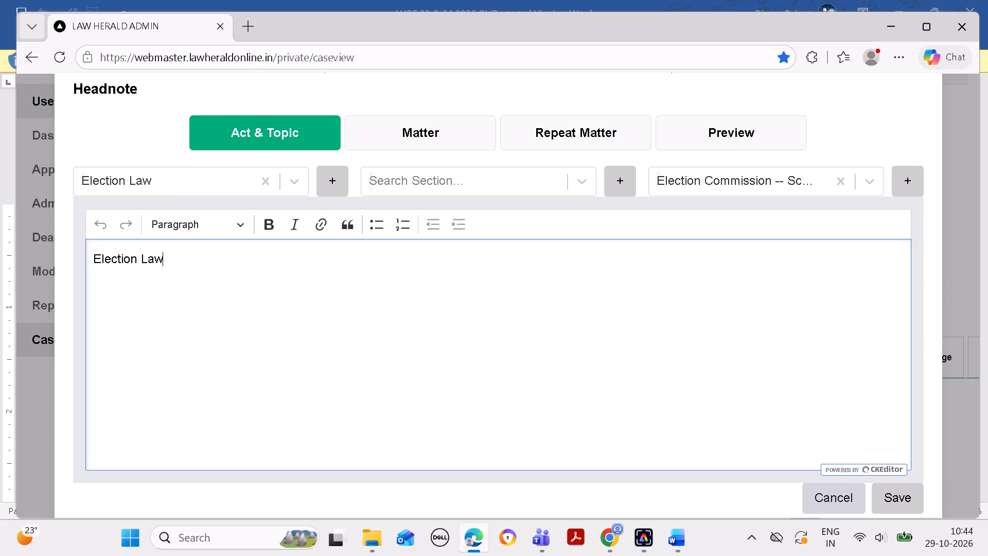
pyautogui.press('space')
pyautogui.write('--')
pyautogui.press('space')
pyautogui.press('BackSpace')
# Switch to the Word judgment and copy "Black Money in Electoral Process" from headnote (B).
pyautogui.click(674, 535)
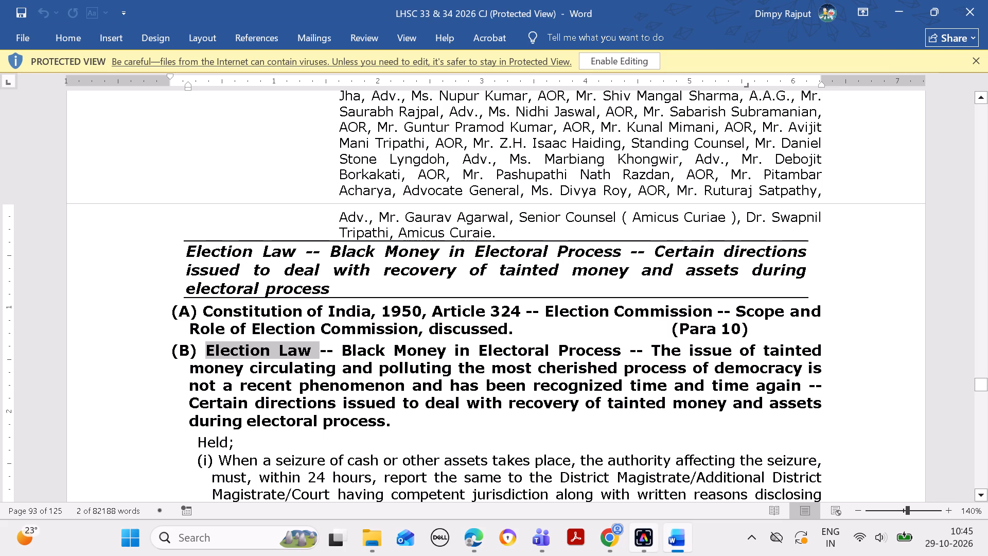
pyautogui.moveTo(340, 348); pyautogui.dragTo(521, 338)
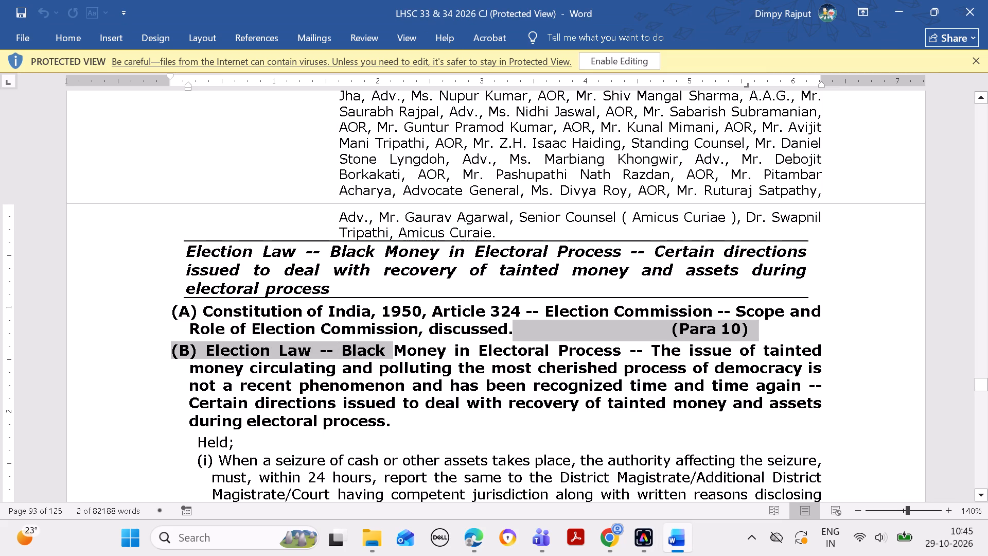
pyautogui.moveTo(521, 338); pyautogui.dragTo(587, 355)
pyautogui.hotkey('ctrl', 'c')
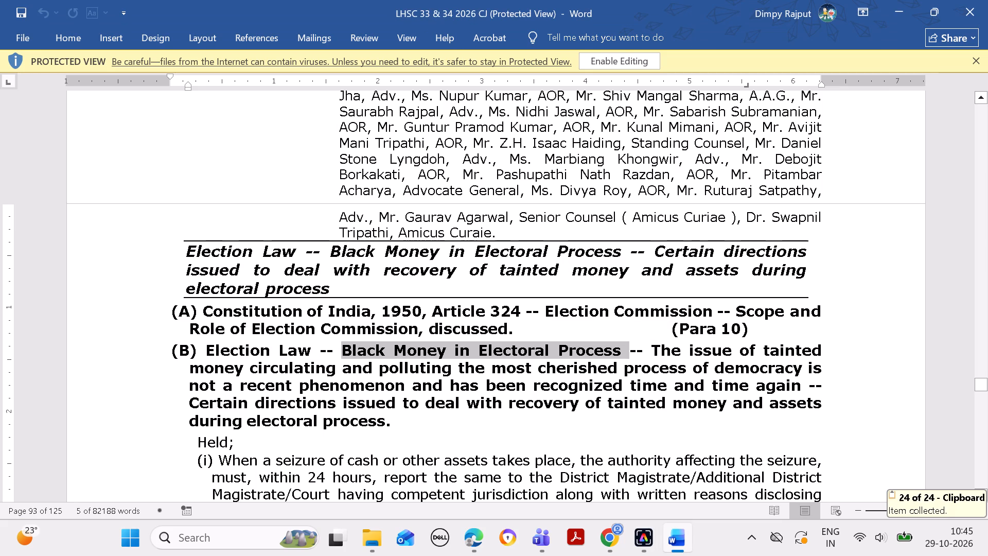
# Back in the browser, add and save a new topic named "Black Money in Electoral Process".
pyautogui.click(477, 542)
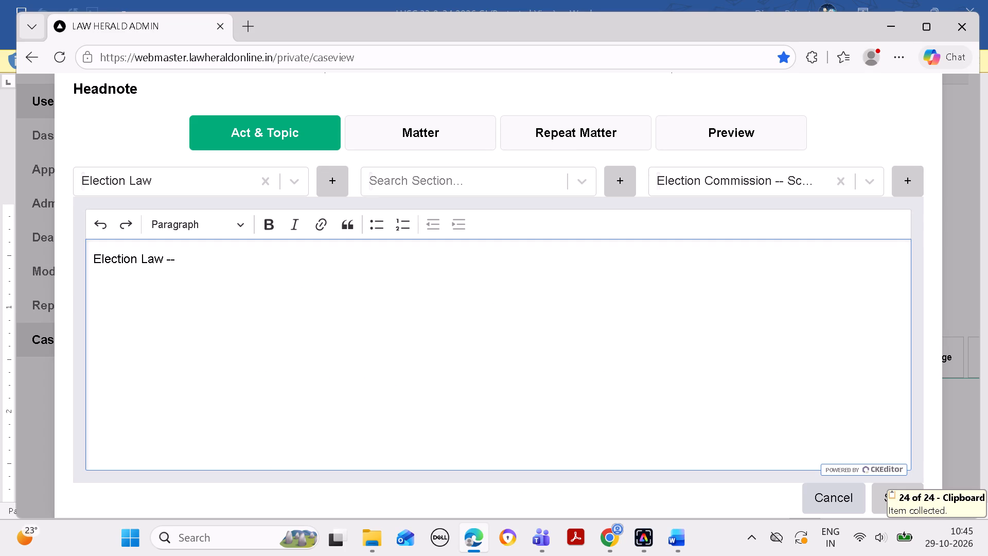
pyautogui.click(905, 181)
pyautogui.click(610, 285)
pyautogui.hotkey('ctrl', 'v')
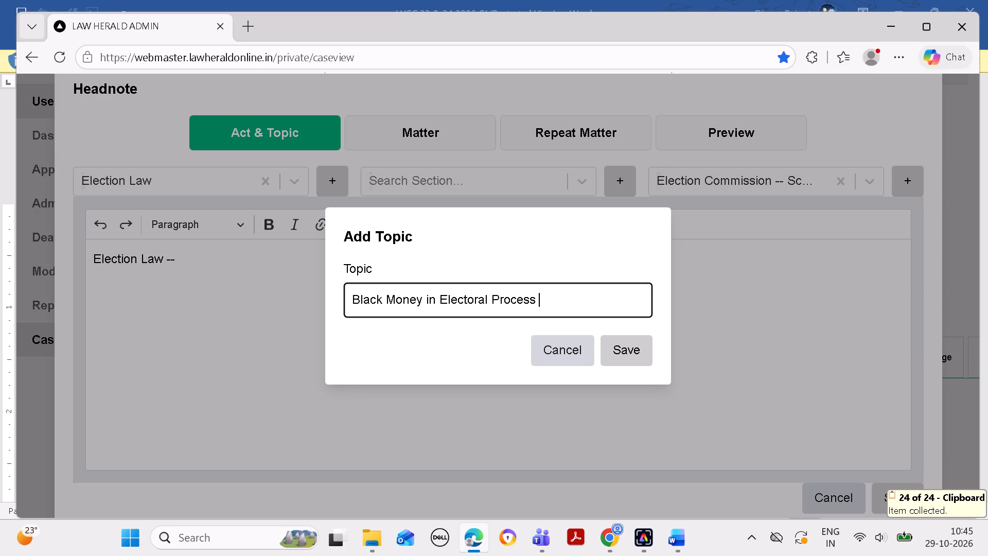
pyautogui.press('BackSpace')
pyautogui.click(642, 354)
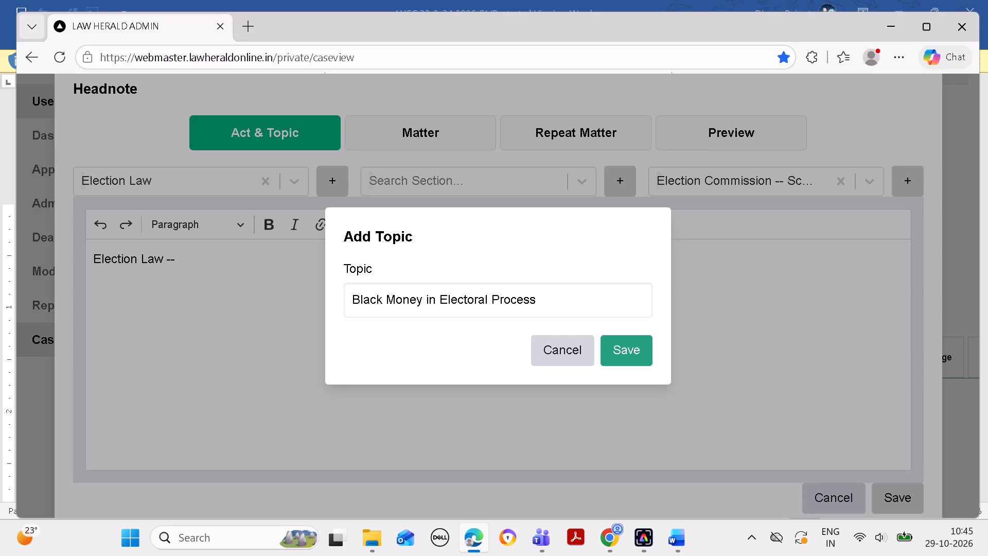
pyautogui.click(644, 151)
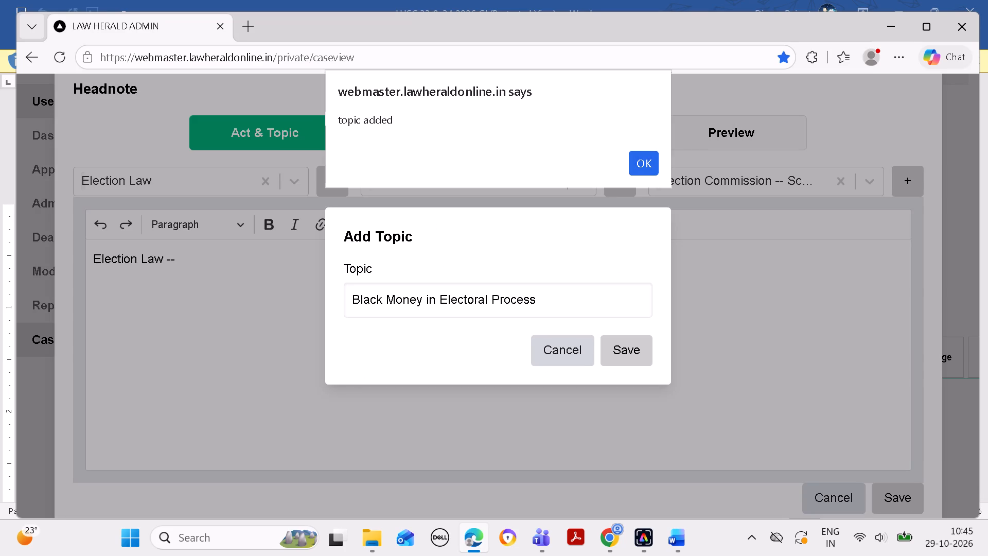
pyautogui.click(646, 163)
# Attach the topic "Black Money in Electoral Process" to the headnote and join its text onto the "Election Law --" line.
pyautogui.click(708, 183)
pyautogui.hotkey('ctrl', 'v')
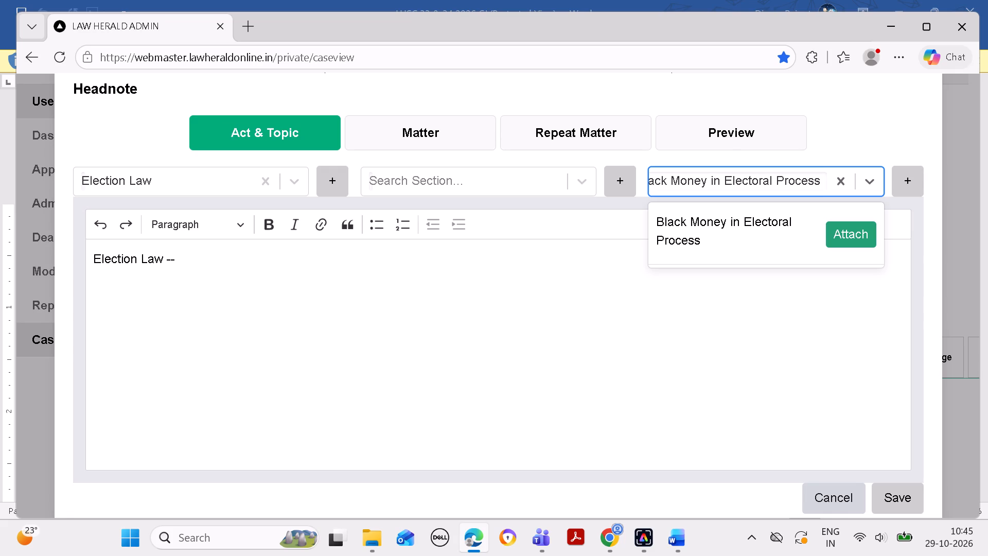
pyautogui.click(864, 232)
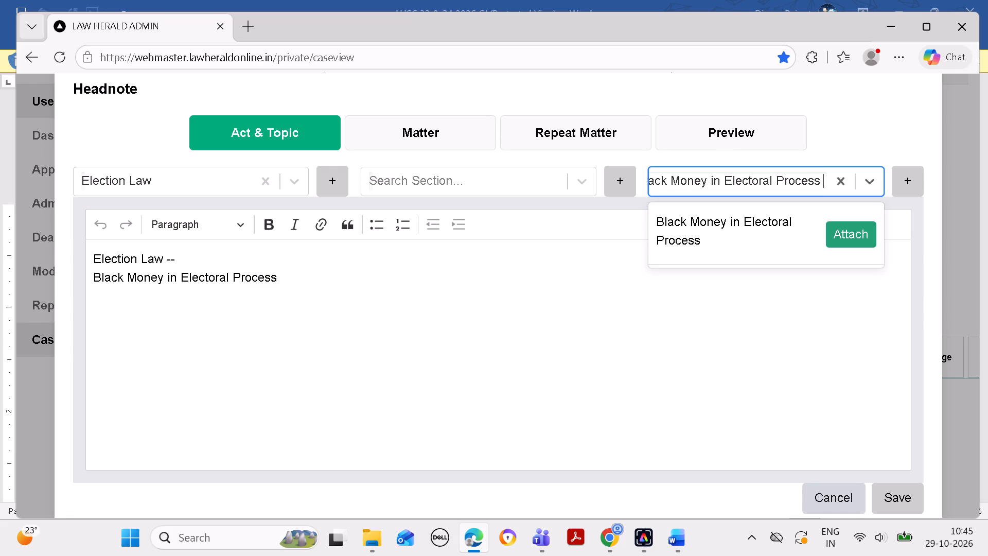
pyautogui.click(90, 285)
pyautogui.press('BackSpace')
pyautogui.press('BackSpace')
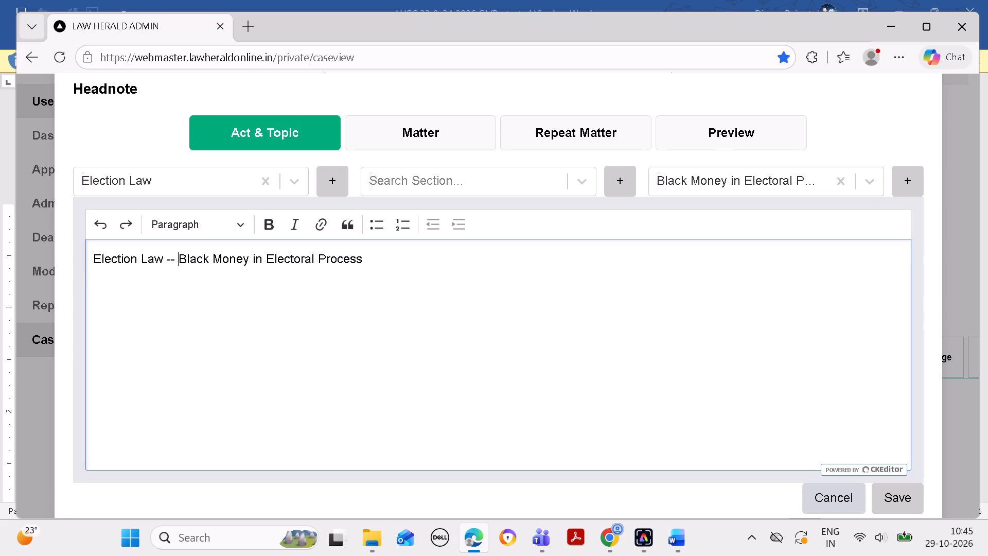
pyautogui.click(435, 276)
# In the Word judgment, copy headnote (B)'s text from "The issue of tainted money" through "during electoral process.".
pyautogui.click(690, 530)
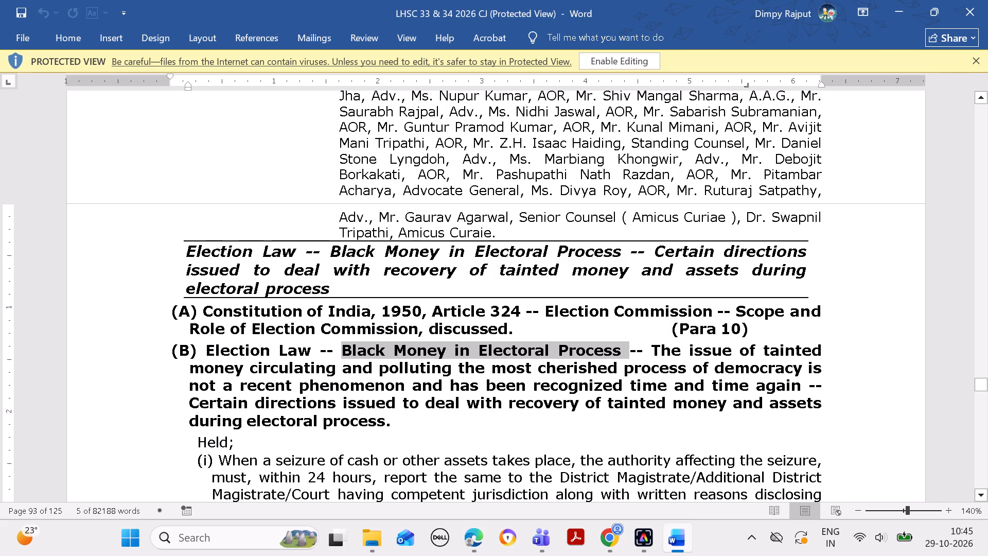
pyautogui.moveTo(649, 350); pyautogui.dragTo(686, 418)
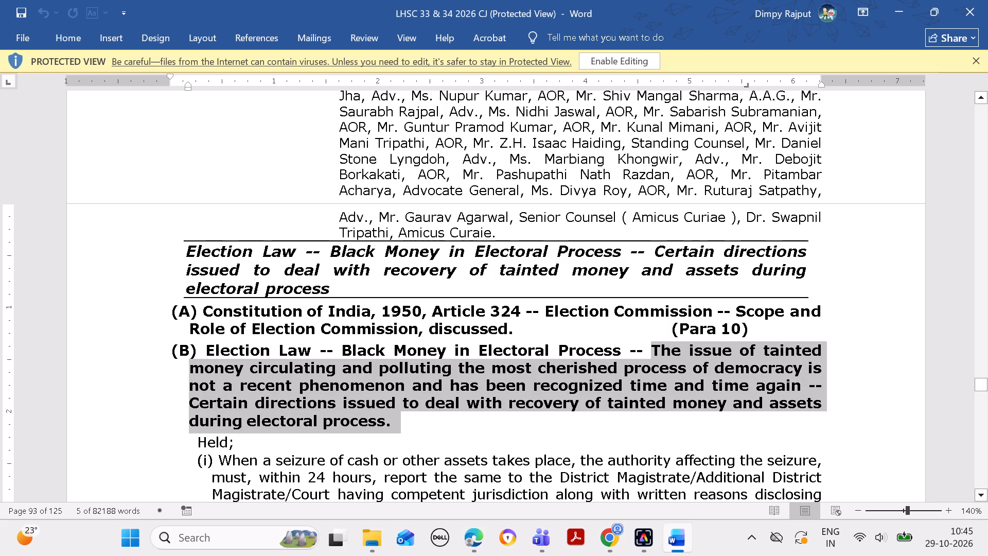
pyautogui.hotkey('ctrl', 'c')
# Back in the browser, paste the copied text as the headnote's Matter and remove its bold formatting.
pyautogui.click(470, 543)
pyautogui.click(446, 140)
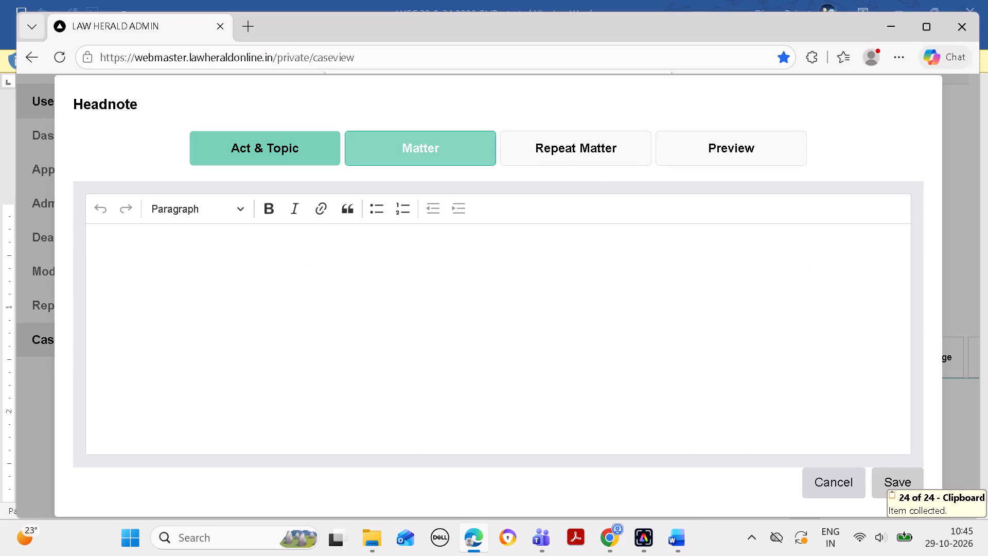
pyautogui.click(459, 263)
pyautogui.hotkey('ctrl', 'v')
pyautogui.hotkey('ctrl', 'a')
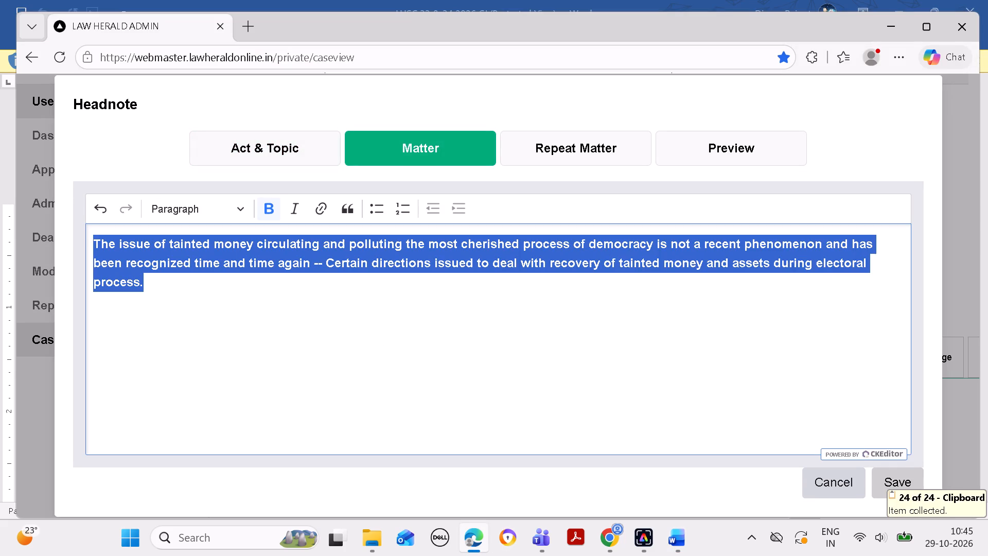
pyautogui.hotkey('ctrl', 'b')
pyautogui.click(463, 339)
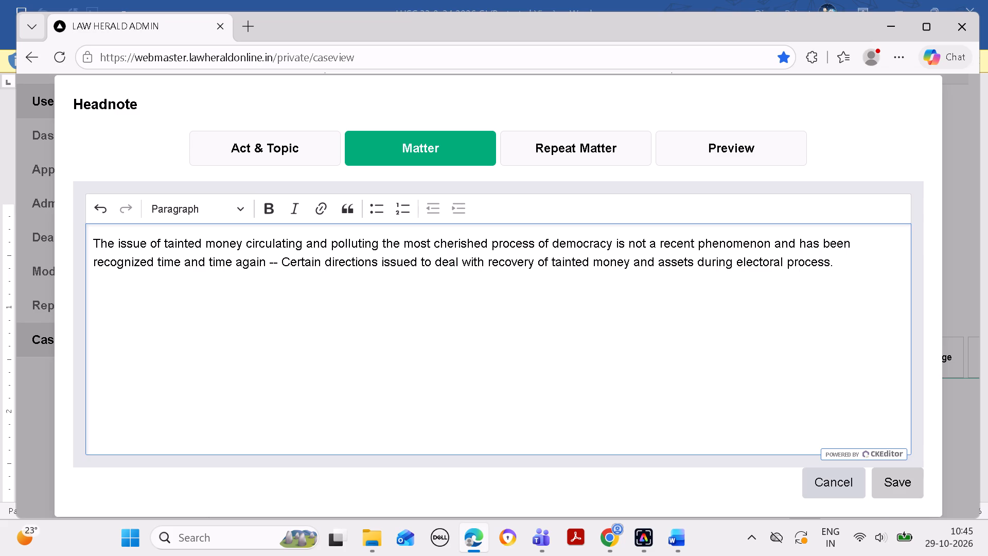
# Recheck the headnote's Act & Topic entry and open its Repeat Matter section.
pyautogui.click(283, 143)
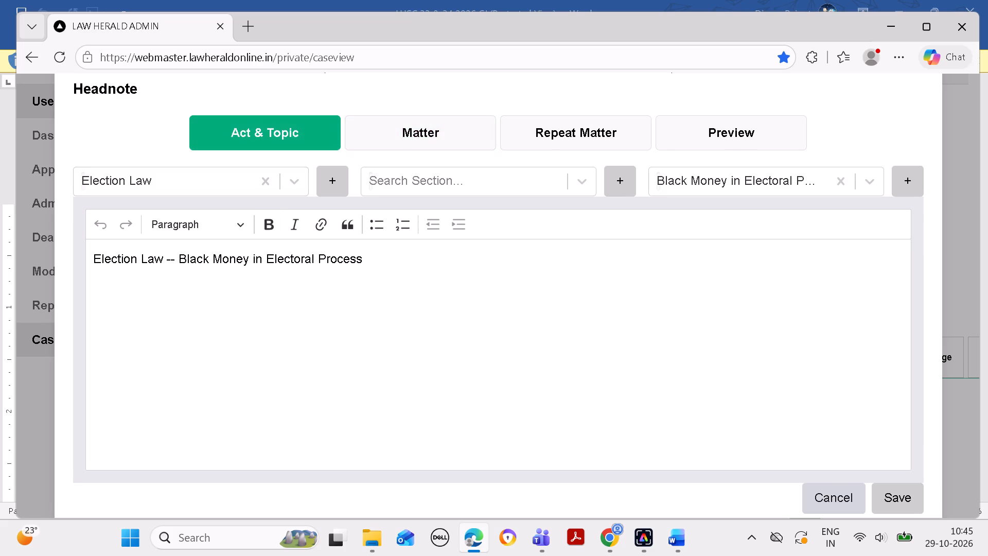
pyautogui.click(425, 129)
pyautogui.click(549, 144)
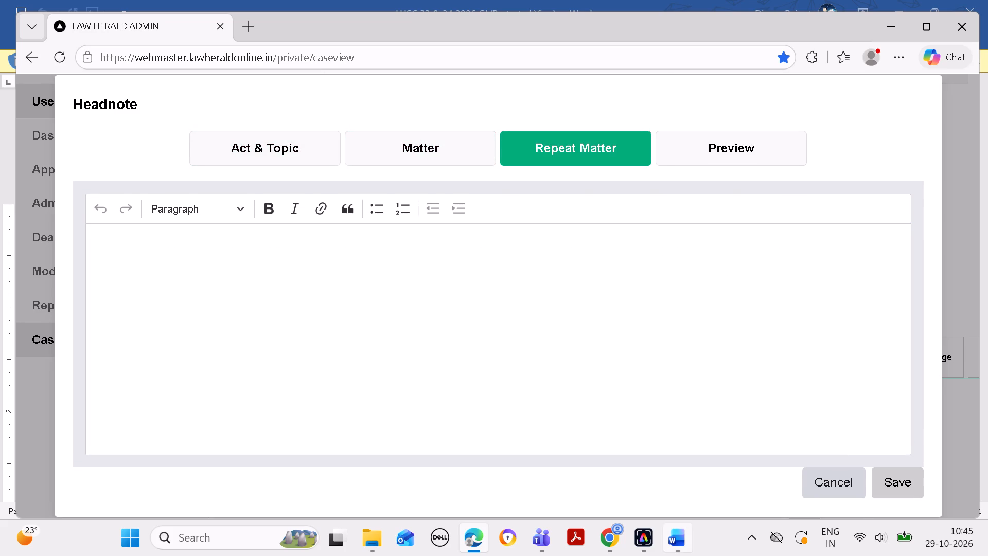
# In the Word judgment, copy headnote (B)'s "Held" passage, from "Held;" through direction (vii) ending "(Para 18)".
pyautogui.click(676, 541)
pyautogui.press('Down')
pyautogui.press('Down')
pyautogui.press('Down')
pyautogui.press('Down')
pyautogui.press('Down')
pyautogui.press('Down')
pyautogui.press('Down')
pyautogui.press('Down')
pyautogui.press('Down')
pyautogui.press('Down')
pyautogui.press('Down')
pyautogui.press('Down')
pyautogui.press('Down')
pyautogui.press('Down')
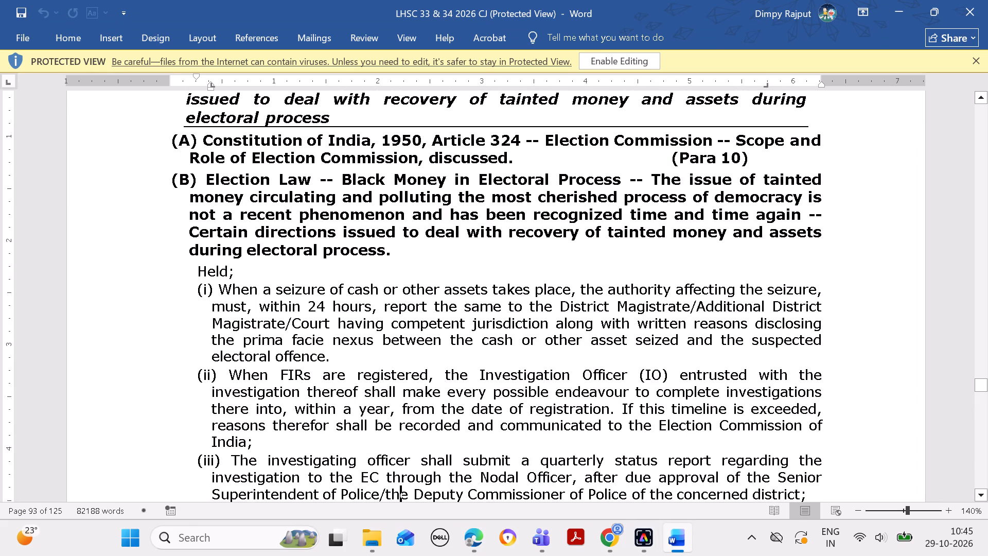
pyautogui.moveTo(198, 265); pyautogui.dragTo(477, 492)
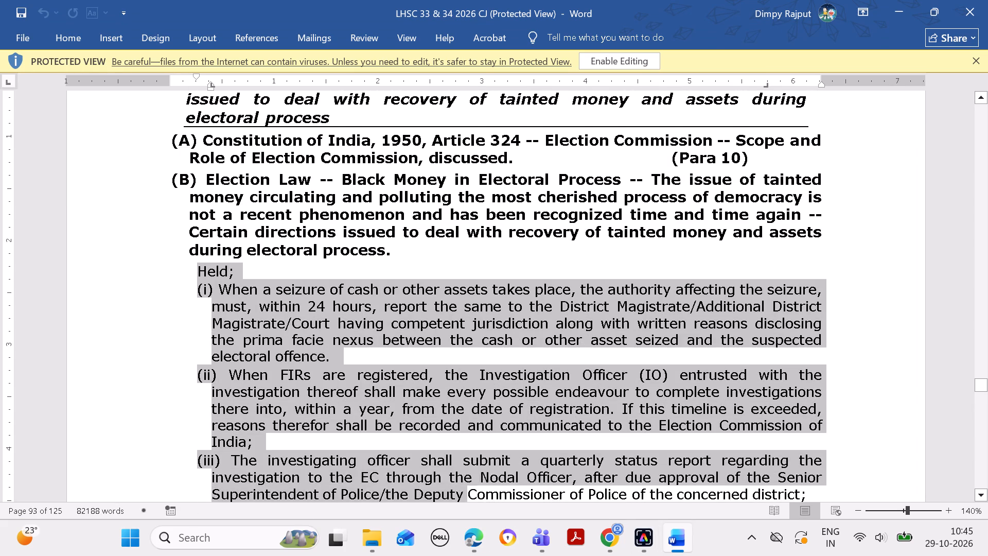
pyautogui.moveTo(477, 492); pyautogui.dragTo(527, 469)
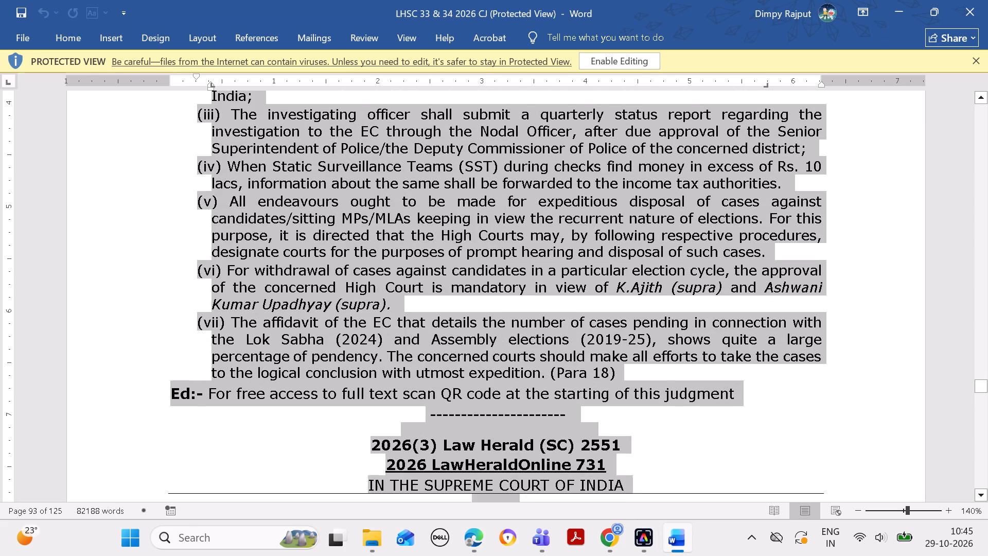
pyautogui.moveTo(527, 469); pyautogui.dragTo(620, 374)
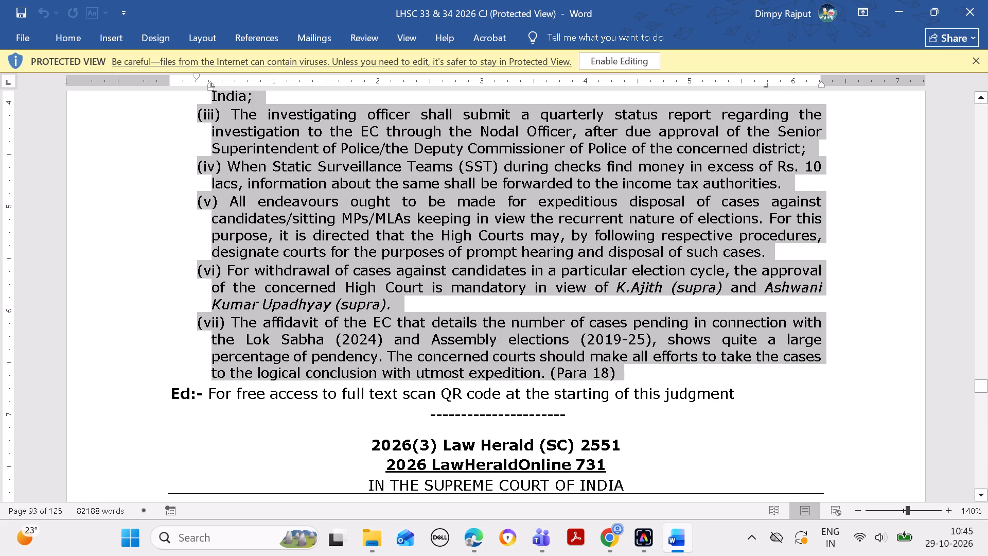
pyautogui.hotkey('ctrl', 'c')
# Back in the browser, paste the copied "Held" passage as the headnote's Repeat Matter and check it through to the end.
pyautogui.click(475, 545)
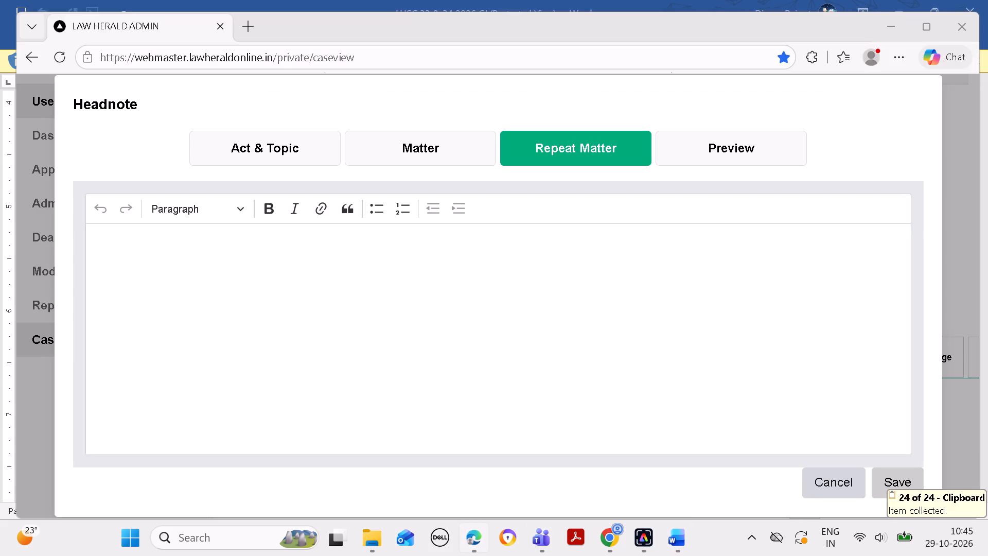
pyautogui.click(548, 319)
pyautogui.hotkey('ctrl', 'v')
pyautogui.scroll(3, 546, 328)
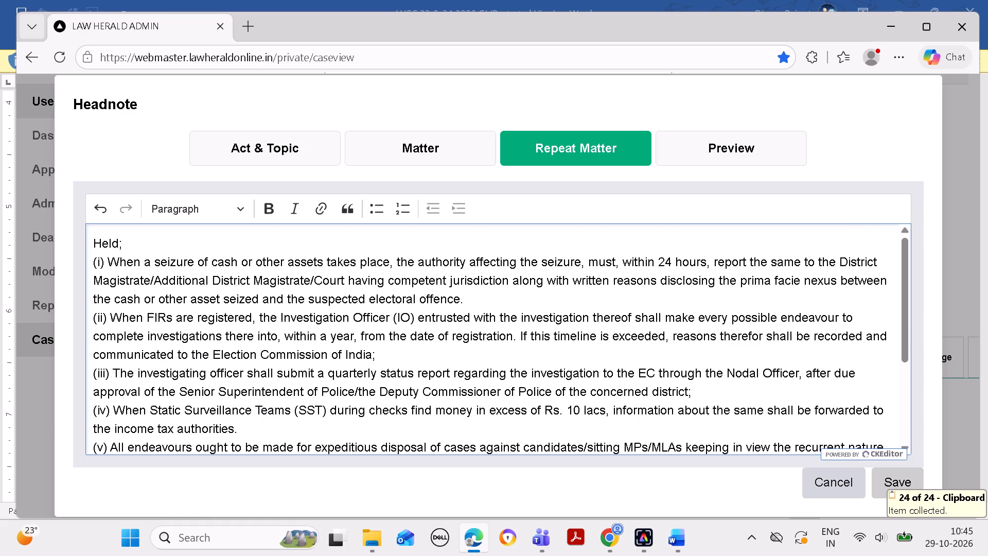
pyautogui.scroll(-2, 544, 331)
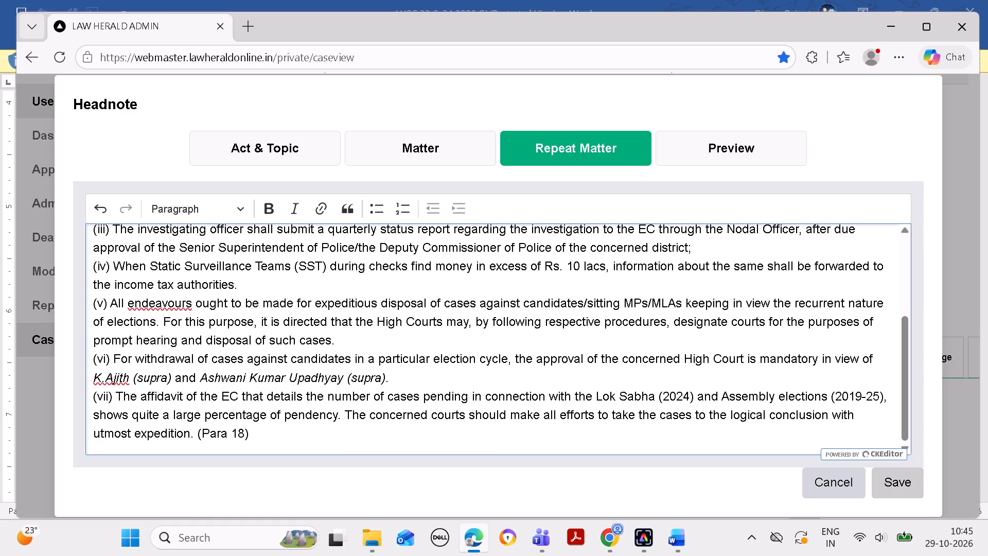
pyautogui.scroll(4, 544, 333)
# Recheck the headnote's Matter and Repeat Matter texts, save the headnote and view the case's Head Notes list.
pyautogui.click(440, 152)
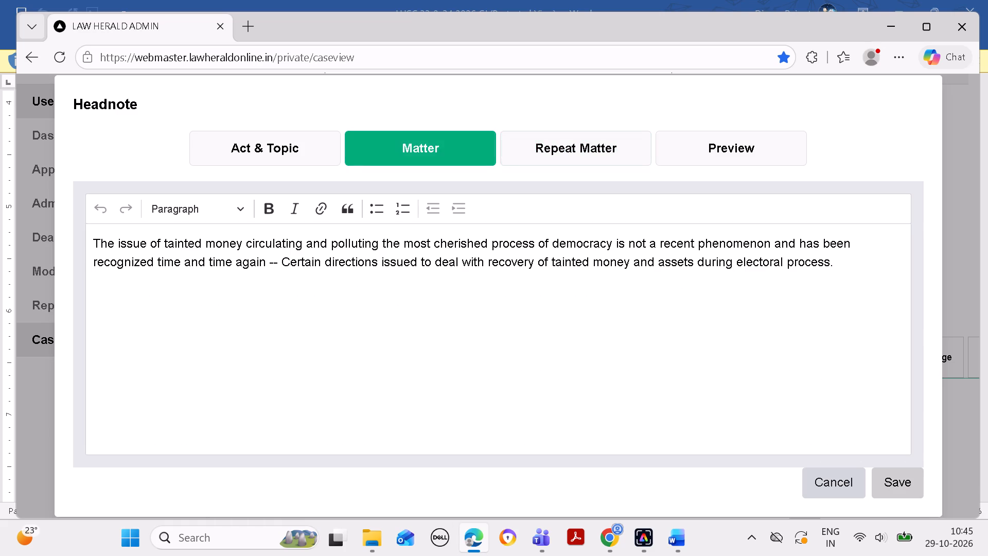
pyautogui.click(557, 153)
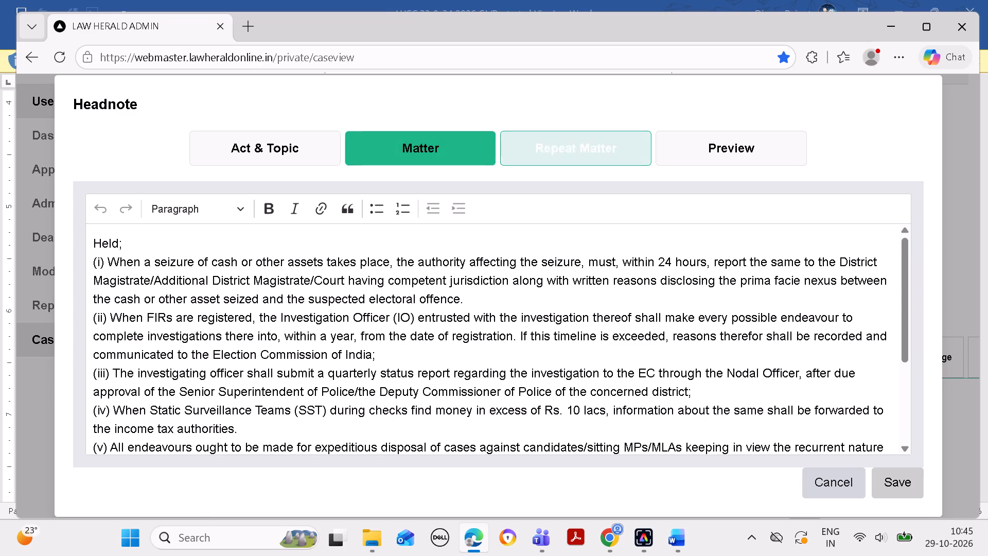
pyautogui.scroll(-5, 560, 175)
pyautogui.scroll(-6, 659, 369)
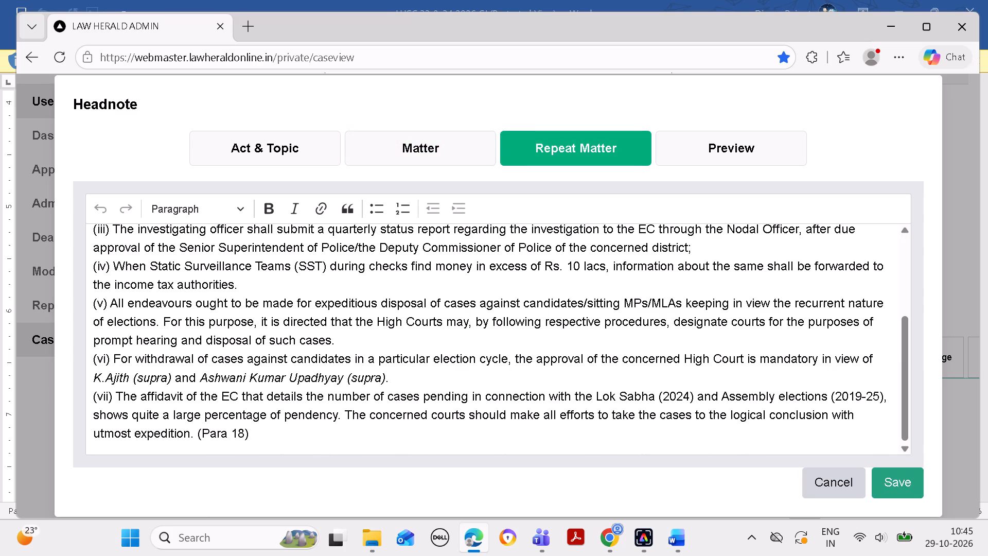
pyautogui.click(894, 483)
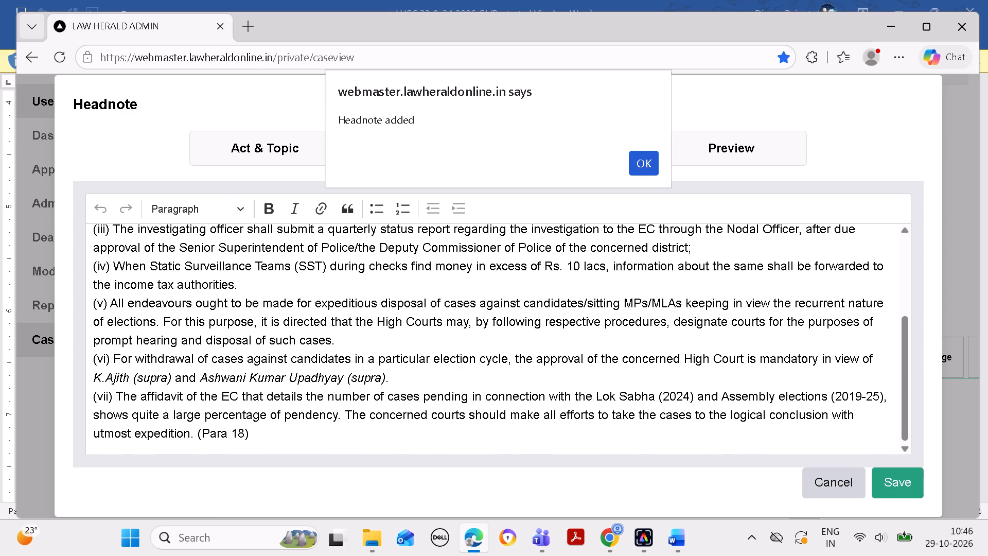
pyautogui.click(644, 167)
pyautogui.scroll(-10, 649, 248)
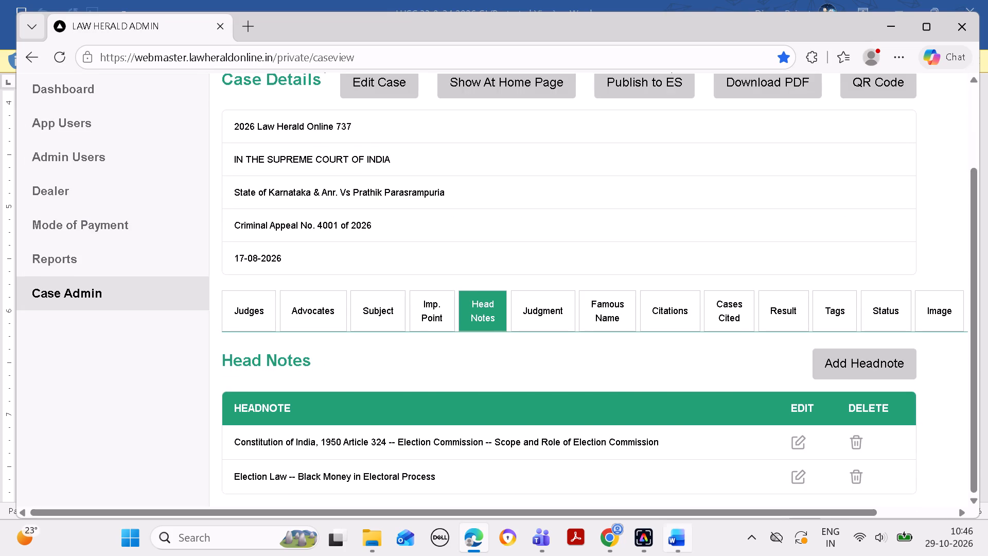
# Switch back to the Word judgment at the end of headnote (B).
pyautogui.click(678, 528)
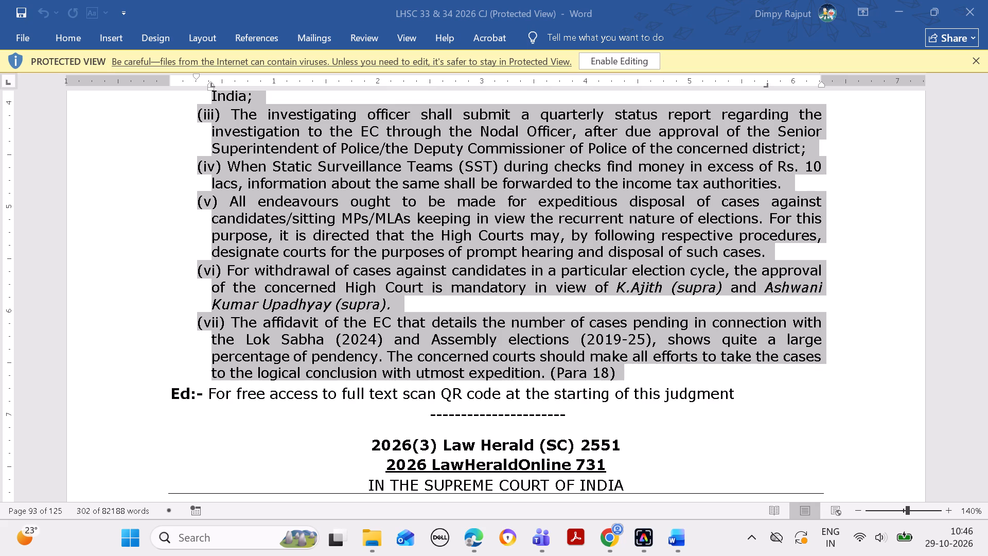